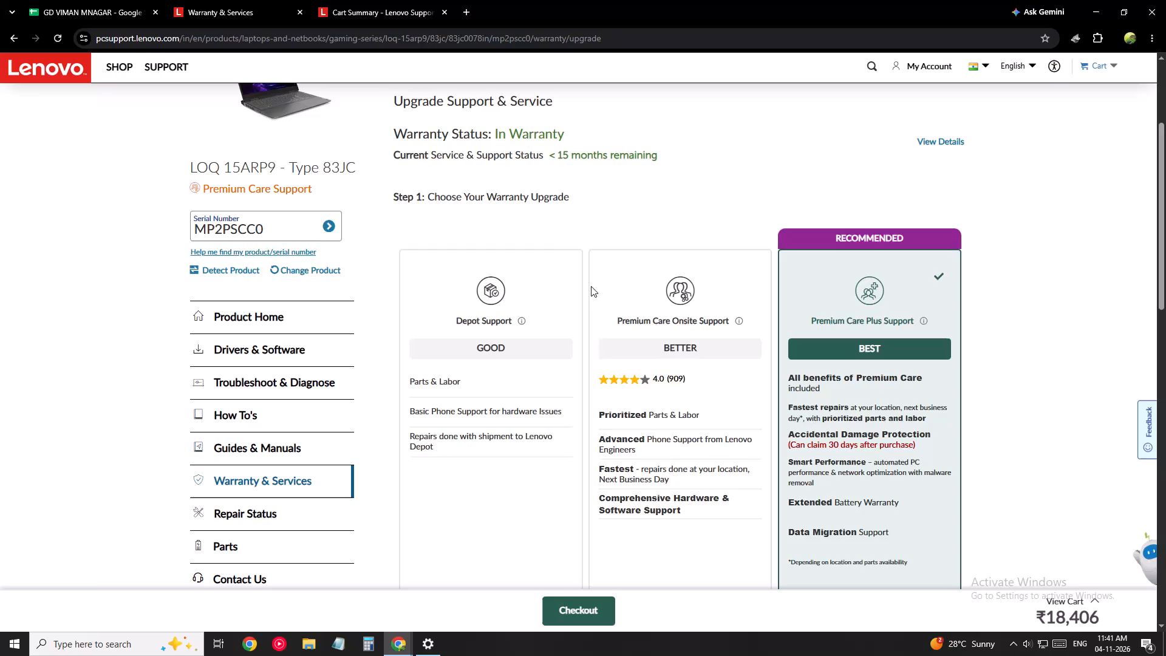
Switch to the ggLeap admin PC list and log the user whose time has run out off console Ps 5 A slim.
key("Tab")
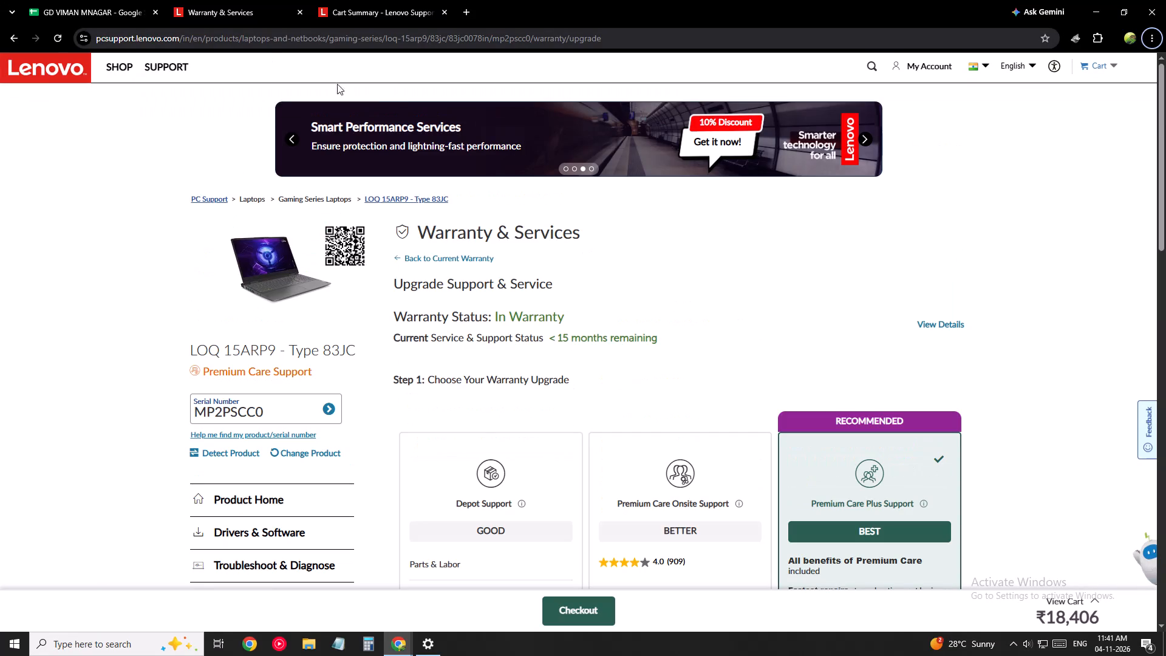
key("alt+Tab")
key("alt+Tab")
key("alt+Tab")
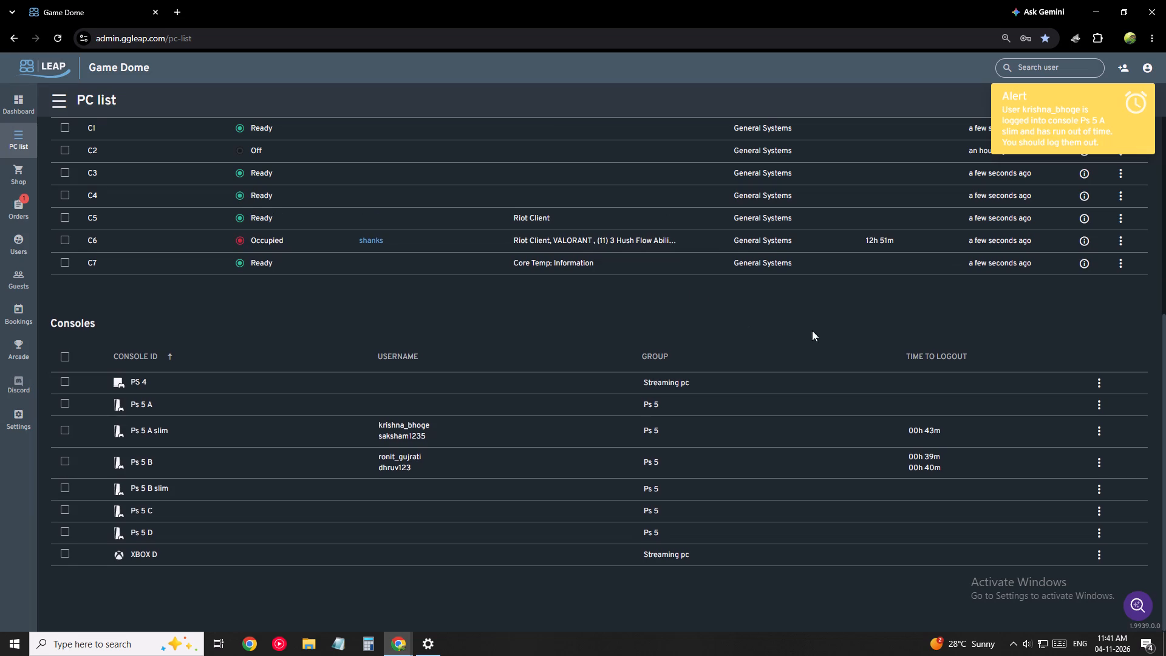
left_click(1084, 117)
left_click(410, 426)
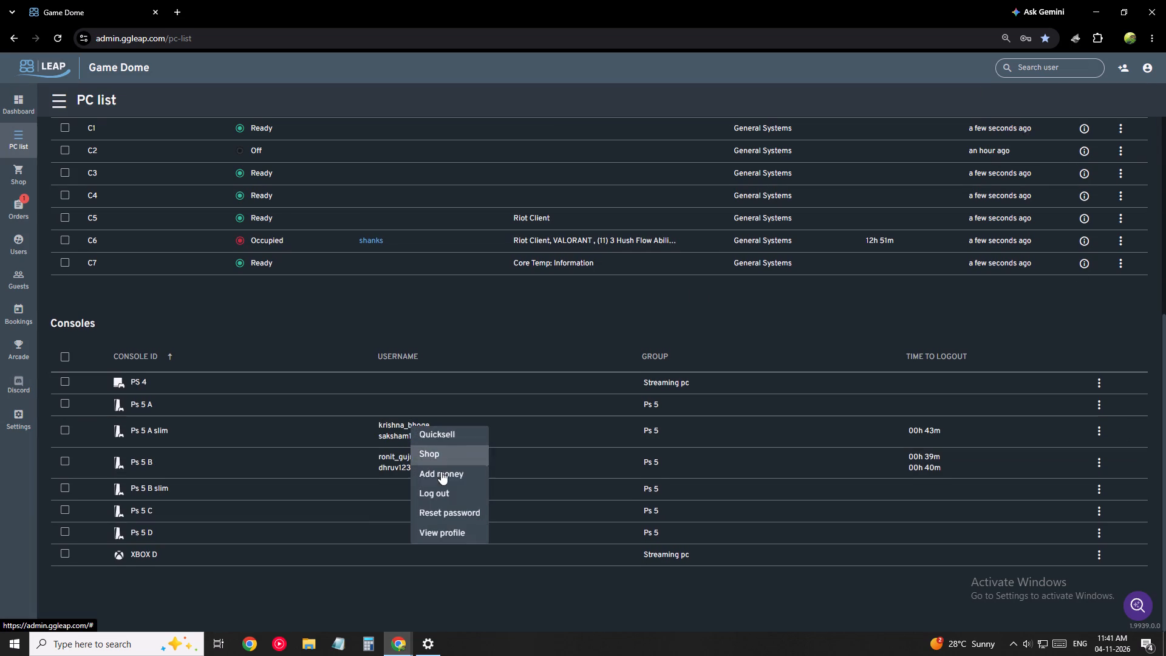
left_click(451, 493)
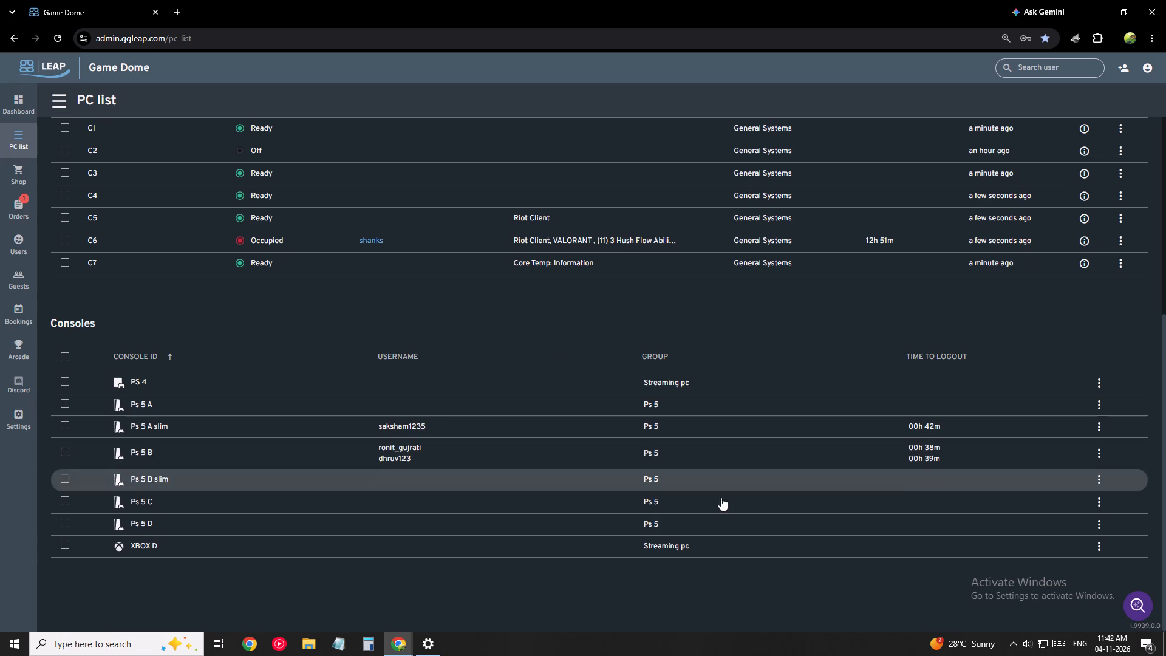
Log the remaining user out of console Ps 5 A slim.
left_click(1105, 421)
left_click(1108, 455)
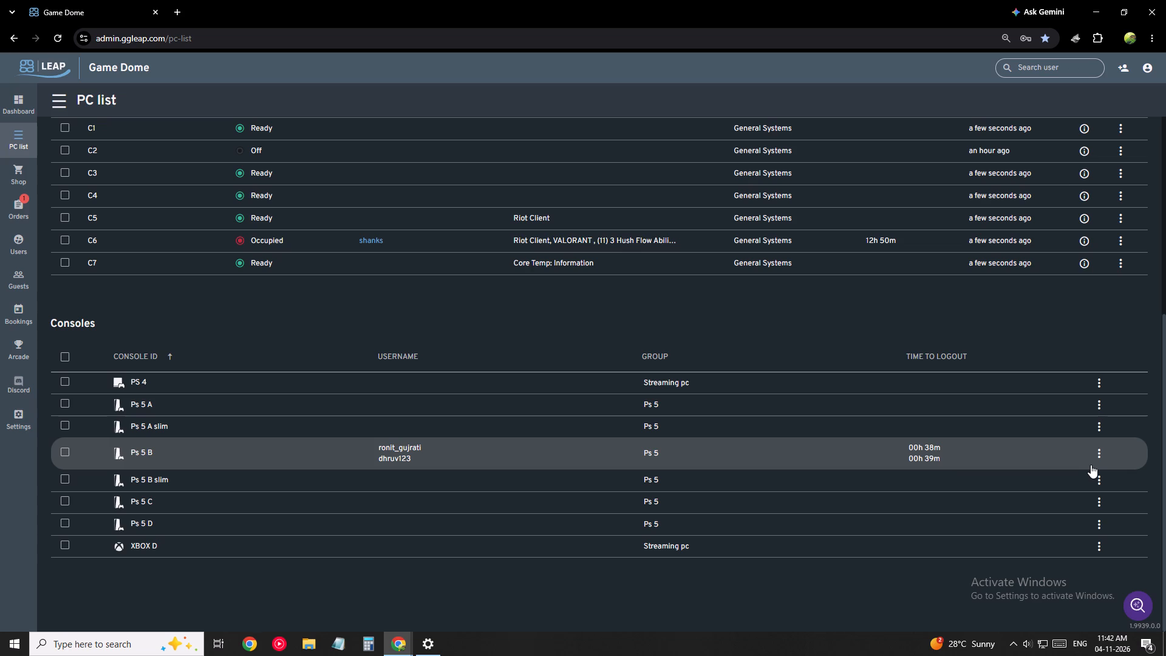
scroll(422, 463, "up", 3)
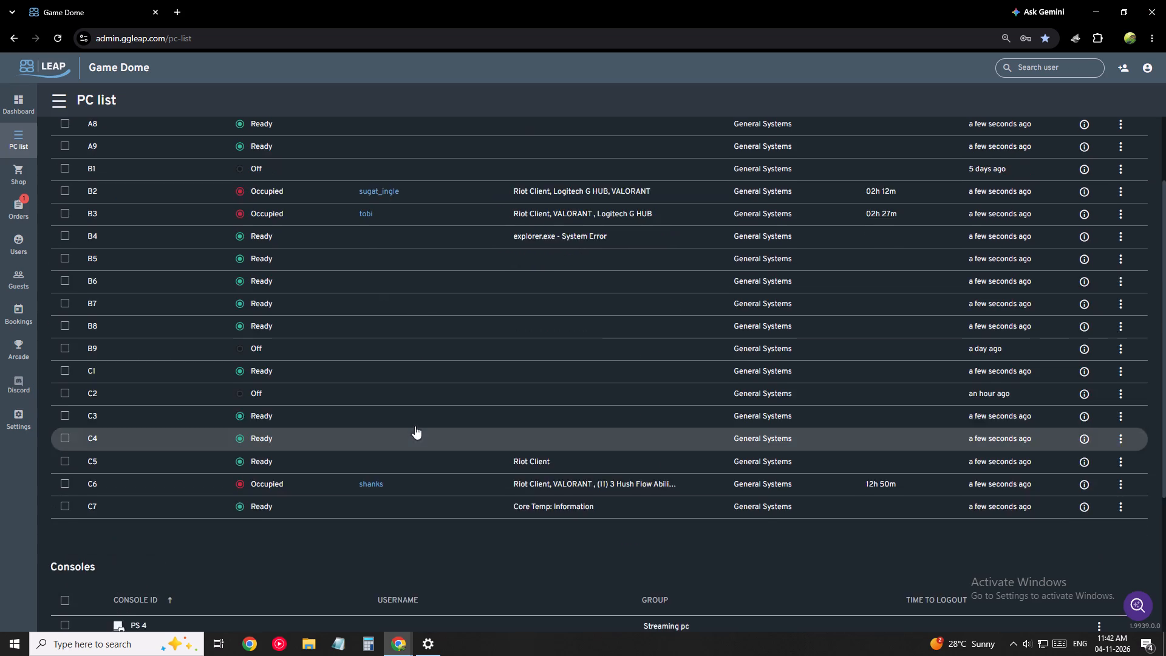
scroll(415, 426, "up", 6)
left_click(1049, 64)
key("a")
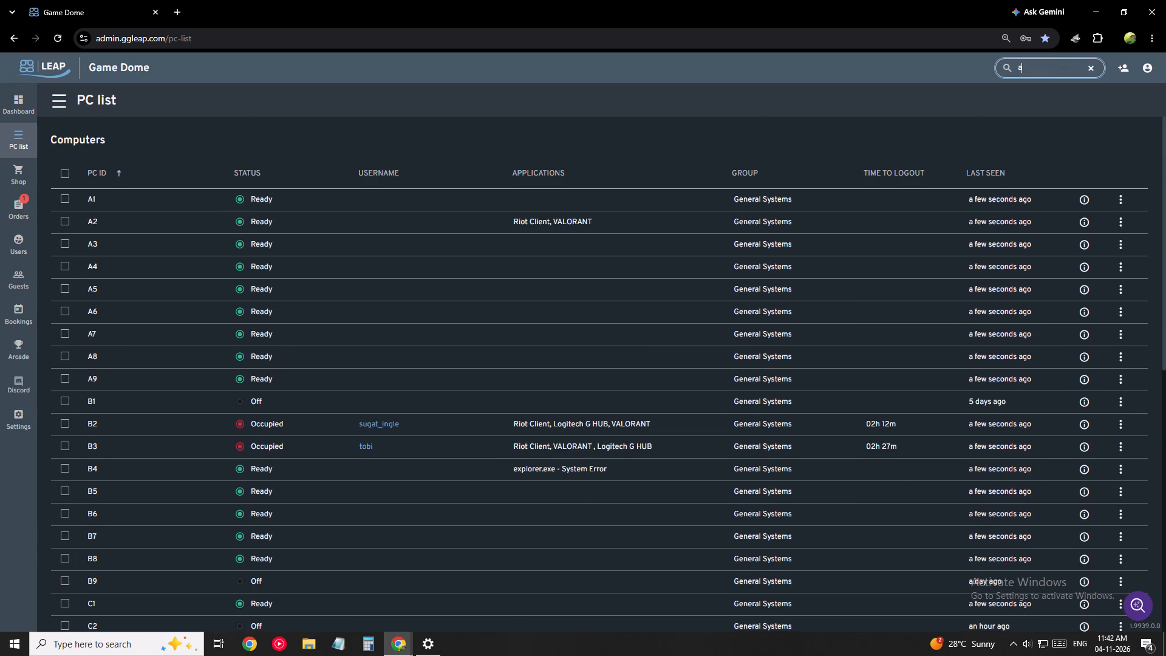
key("k")
key("a")
key("s")
key("h")
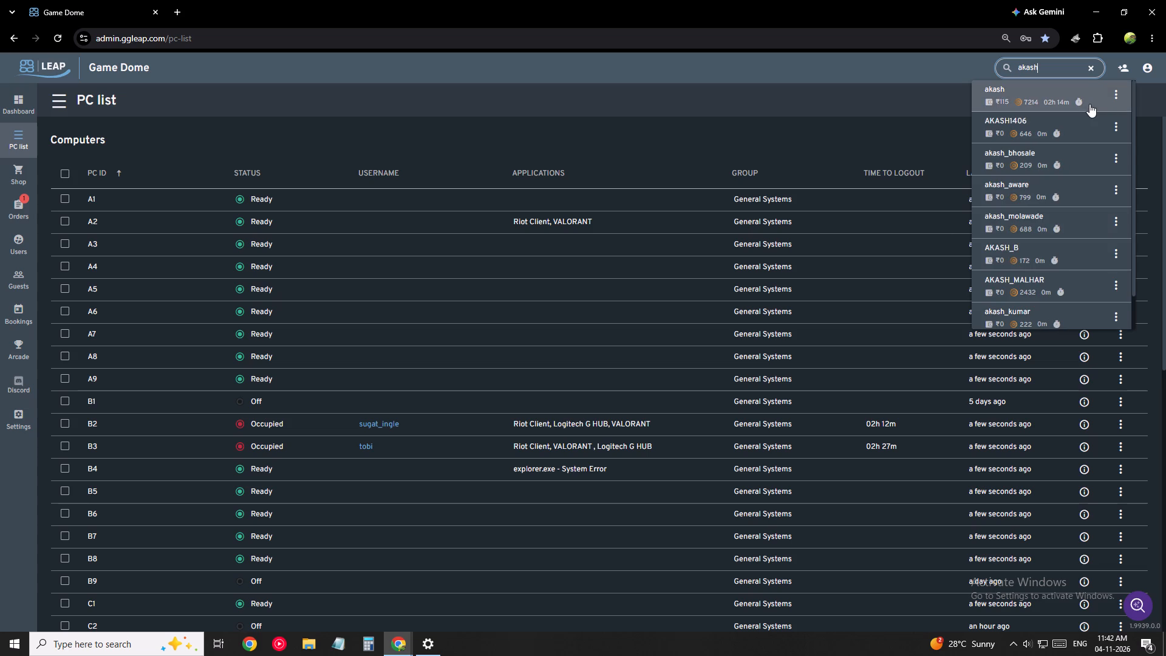
key("shift+plus")
key("shift+BackSpace")
key("shift+underscore")
type("ma")
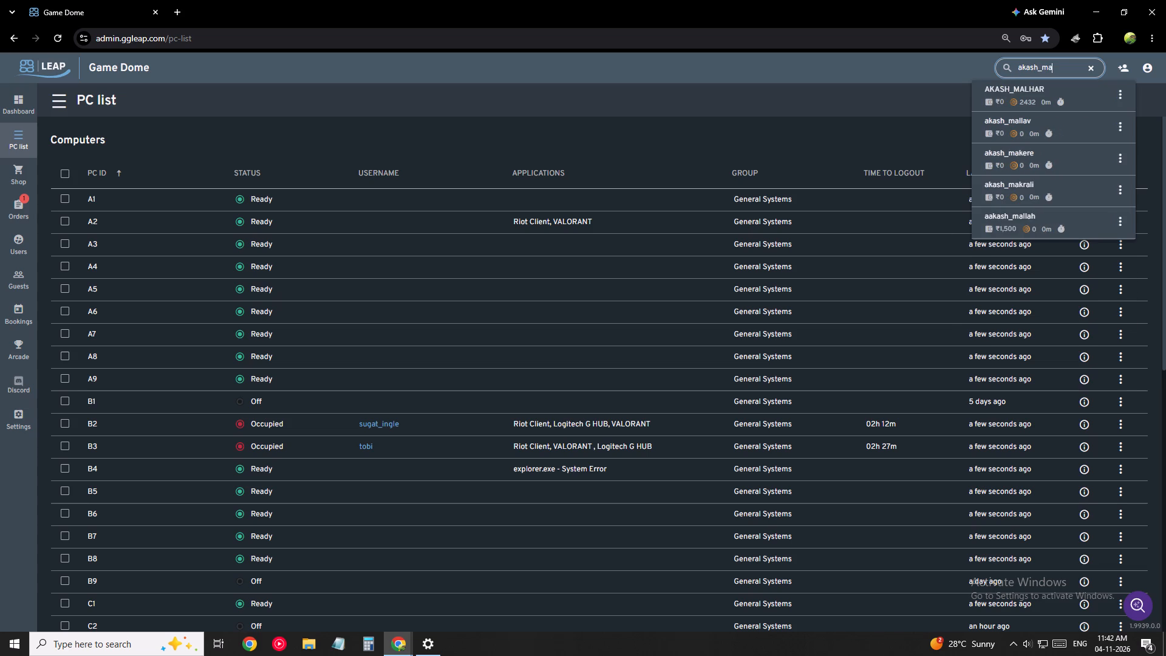
left_click(1117, 214)
left_click(1135, 220)
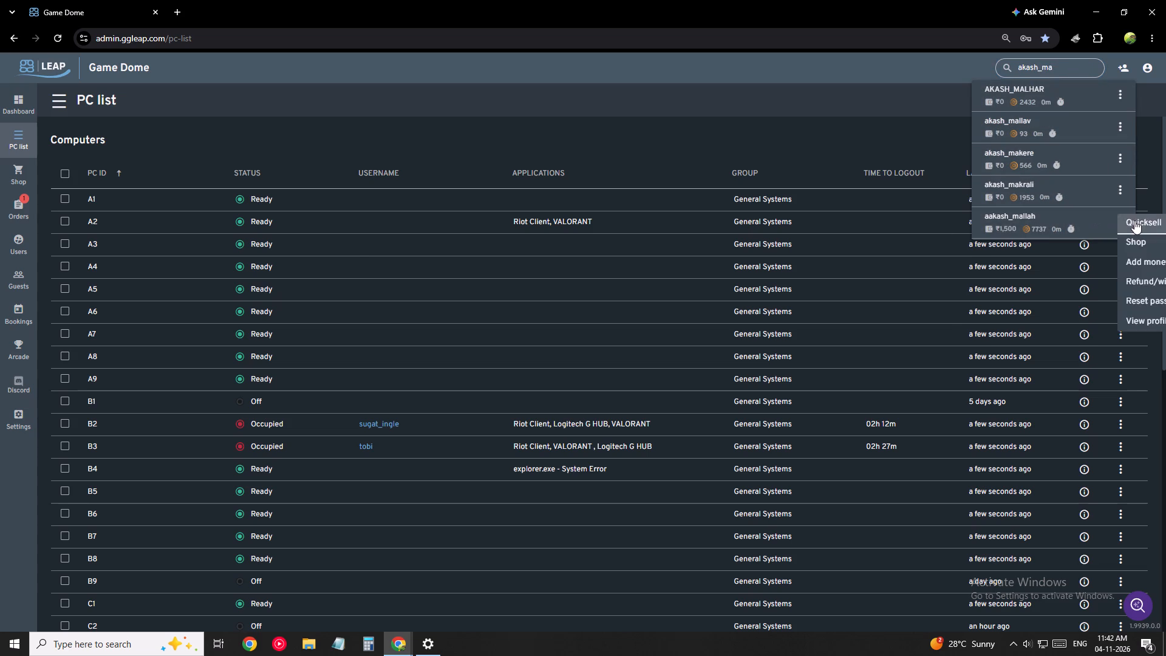
Sell one Cigg to this customer, check out and charge the ₹30 to the user balance.
left_click_drag(426, 242, 160, 431)
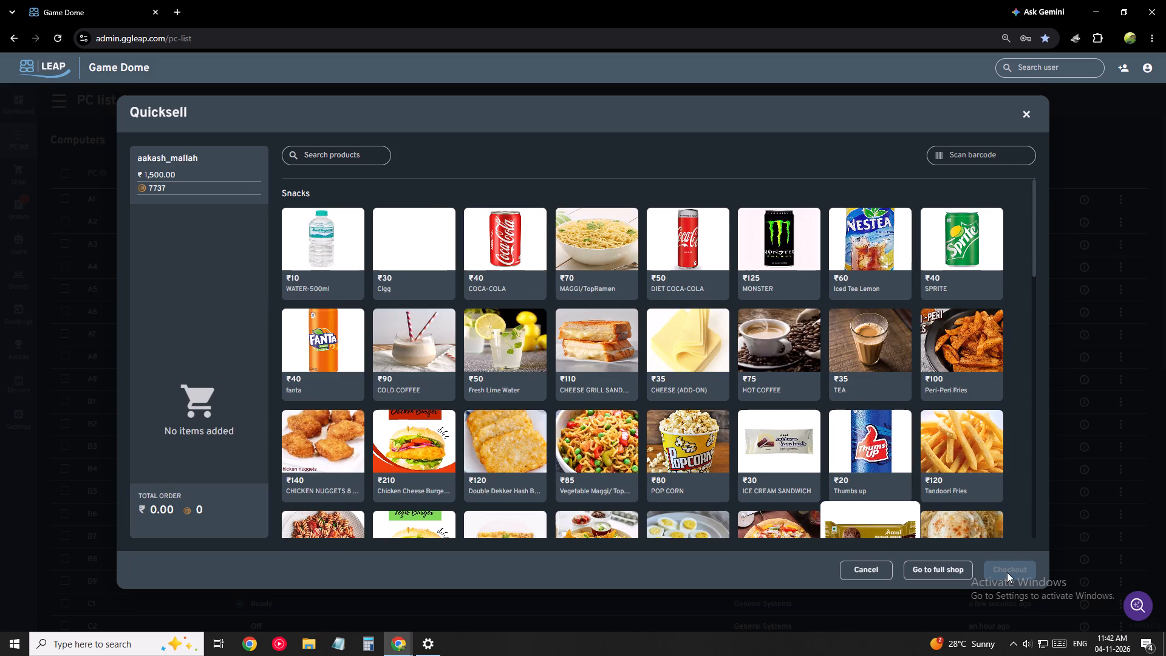
left_click_drag(425, 237, 424, 246)
left_click(1000, 561)
left_click(256, 310)
left_click(251, 321)
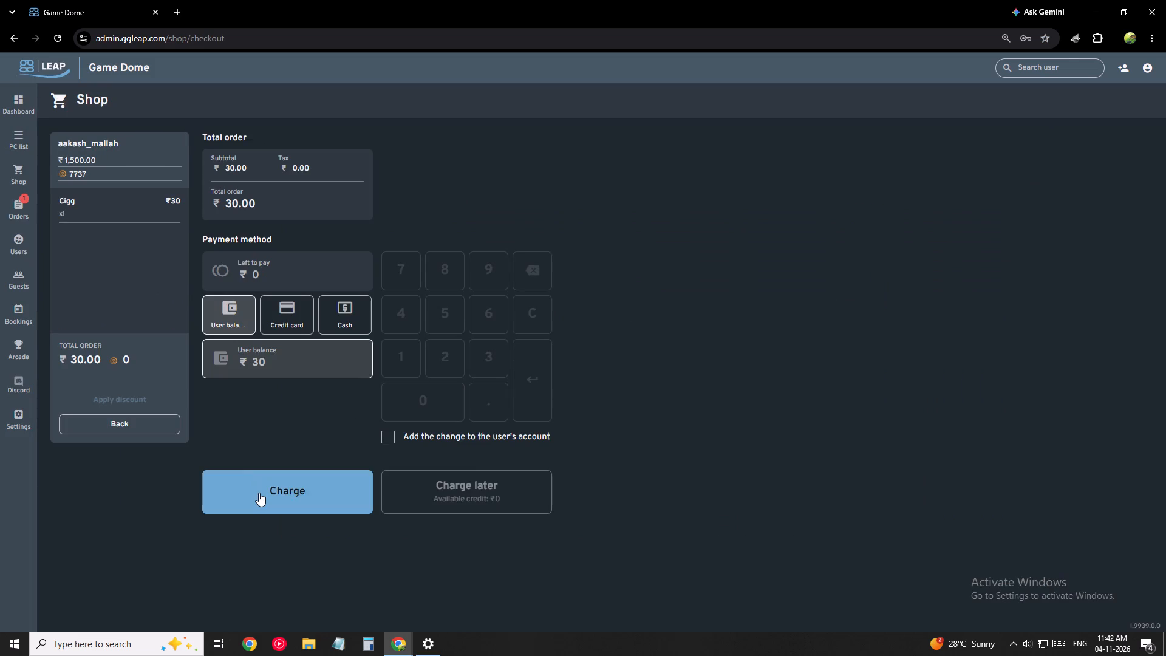
left_click(259, 493)
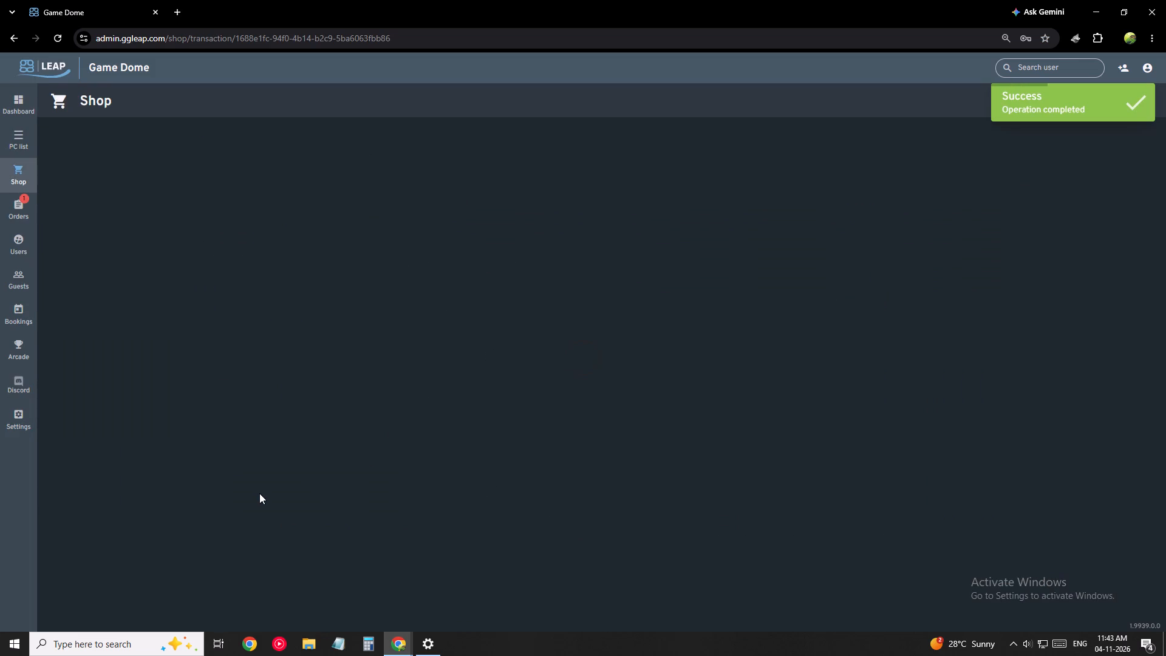
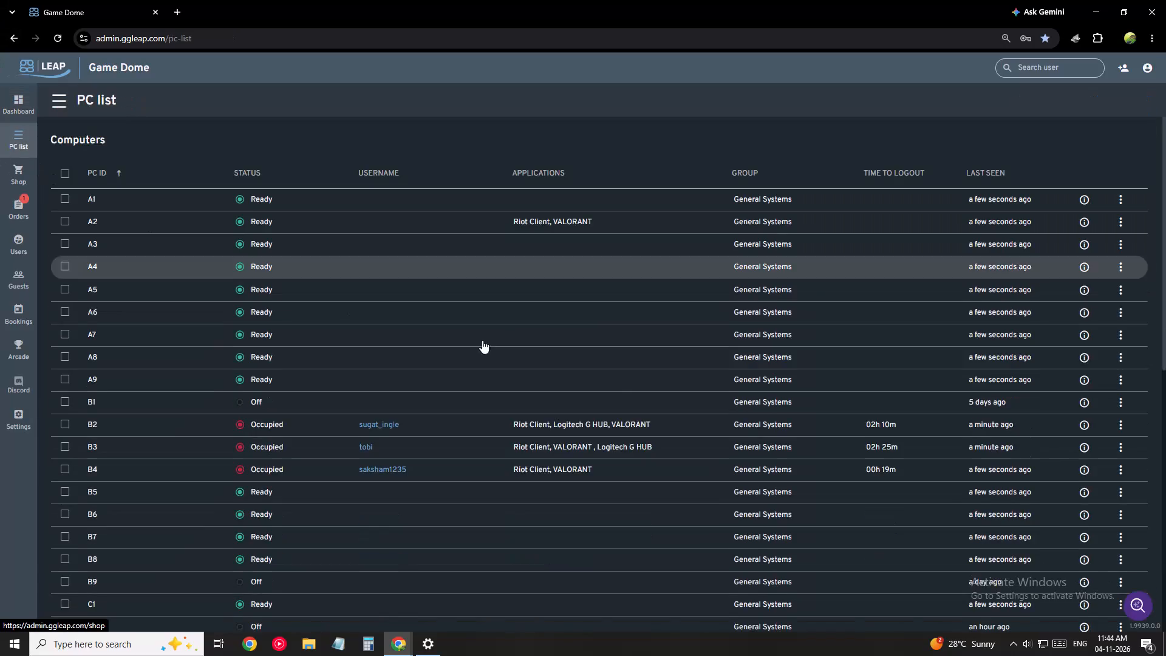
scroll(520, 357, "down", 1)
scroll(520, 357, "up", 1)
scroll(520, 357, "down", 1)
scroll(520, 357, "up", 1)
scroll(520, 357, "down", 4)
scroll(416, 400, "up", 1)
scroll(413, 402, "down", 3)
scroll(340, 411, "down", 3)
Bring up the open Night light settings window and close it.
left_click(424, 651)
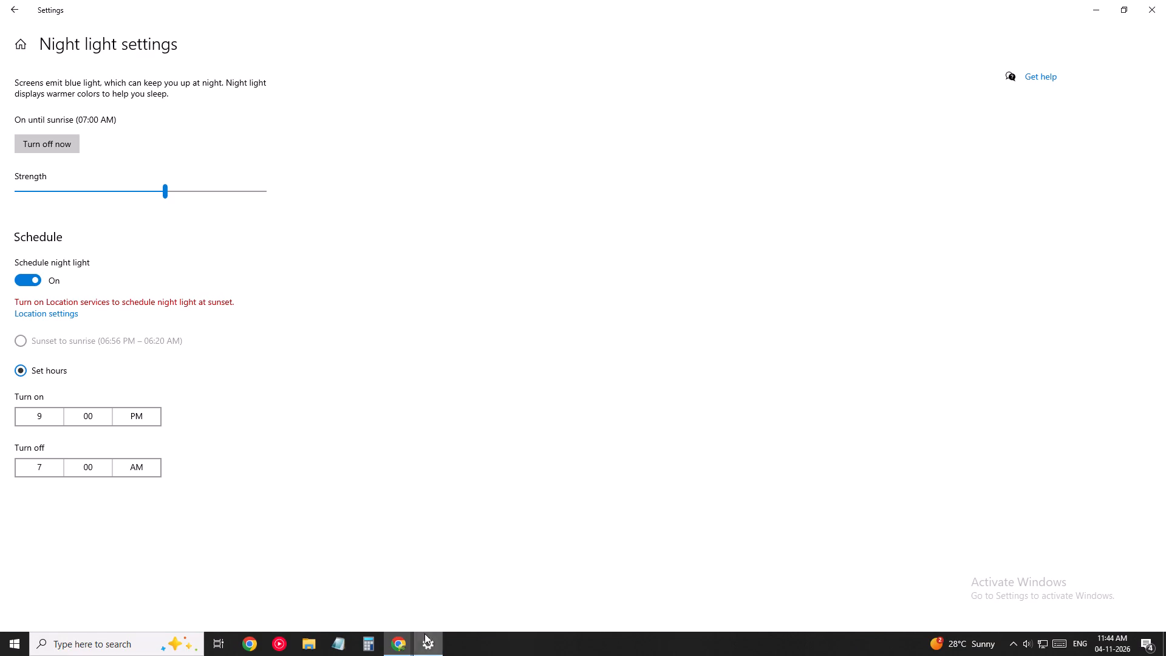
left_click(1165, 0)
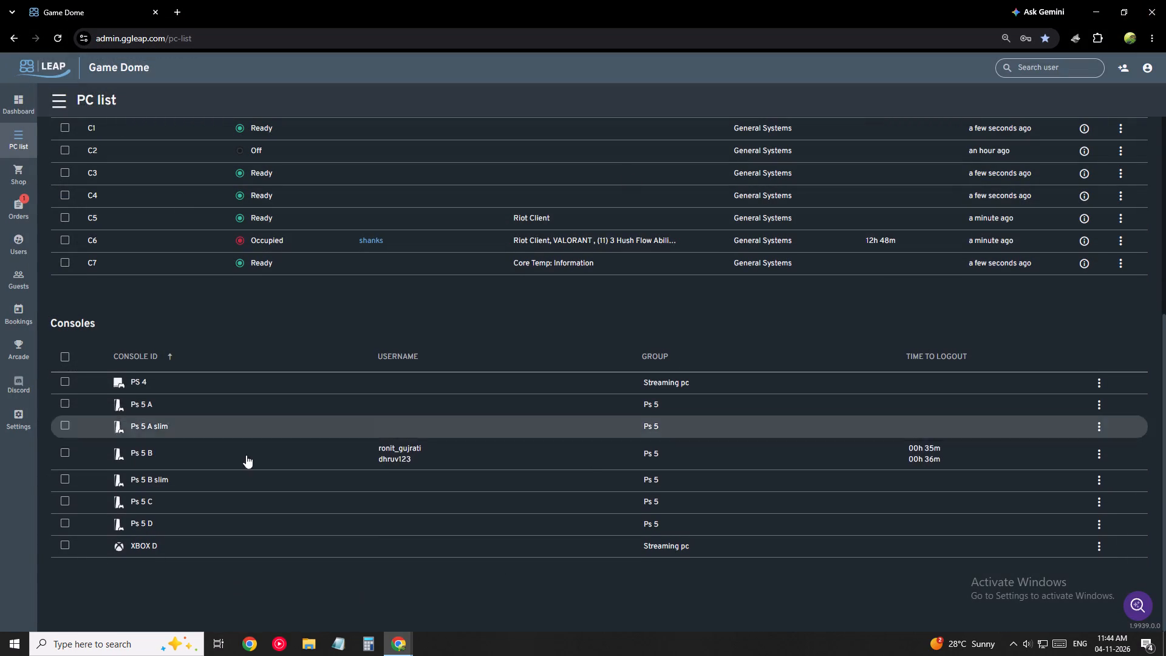
Examine the ggLeap PC list for occupied computers and consoles and their remaining times to logout.
scroll(279, 482, "down", 2)
scroll(434, 413, "up", 1)
scroll(438, 410, "down", 1)
scroll(439, 409, "up", 3)
scroll(440, 403, "down", 1)
scroll(440, 402, "up", 2)
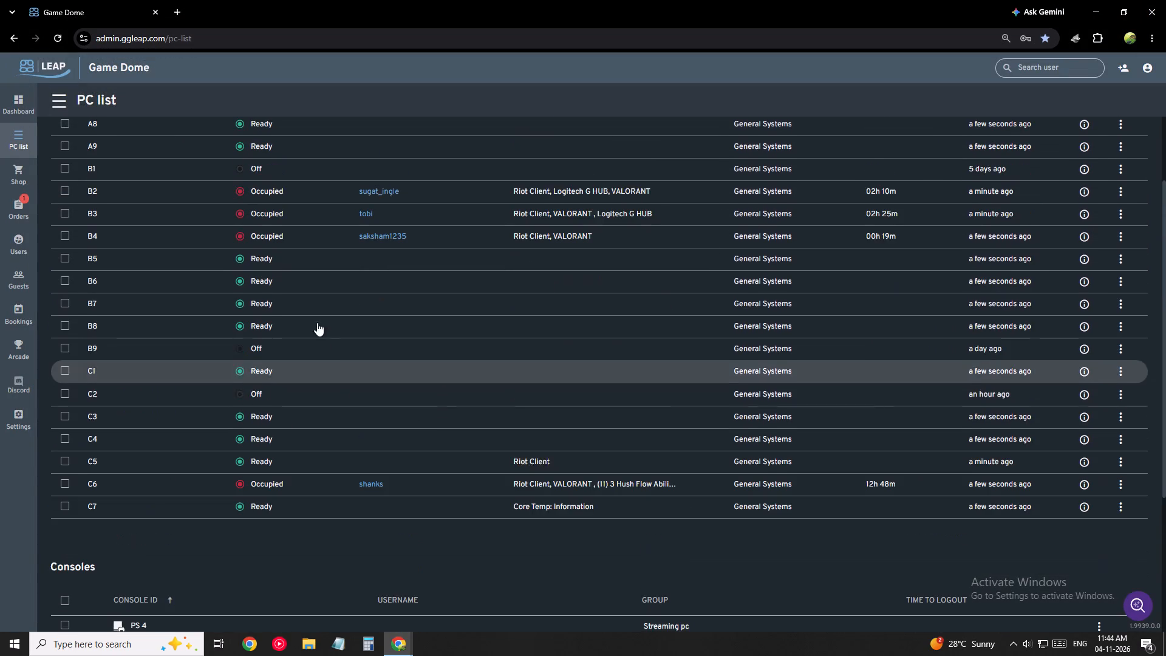
scroll(321, 311, "up", 1)
scroll(324, 307, "down", 1)
scroll(324, 307, "up", 5)
scroll(364, 434, "up", 8)
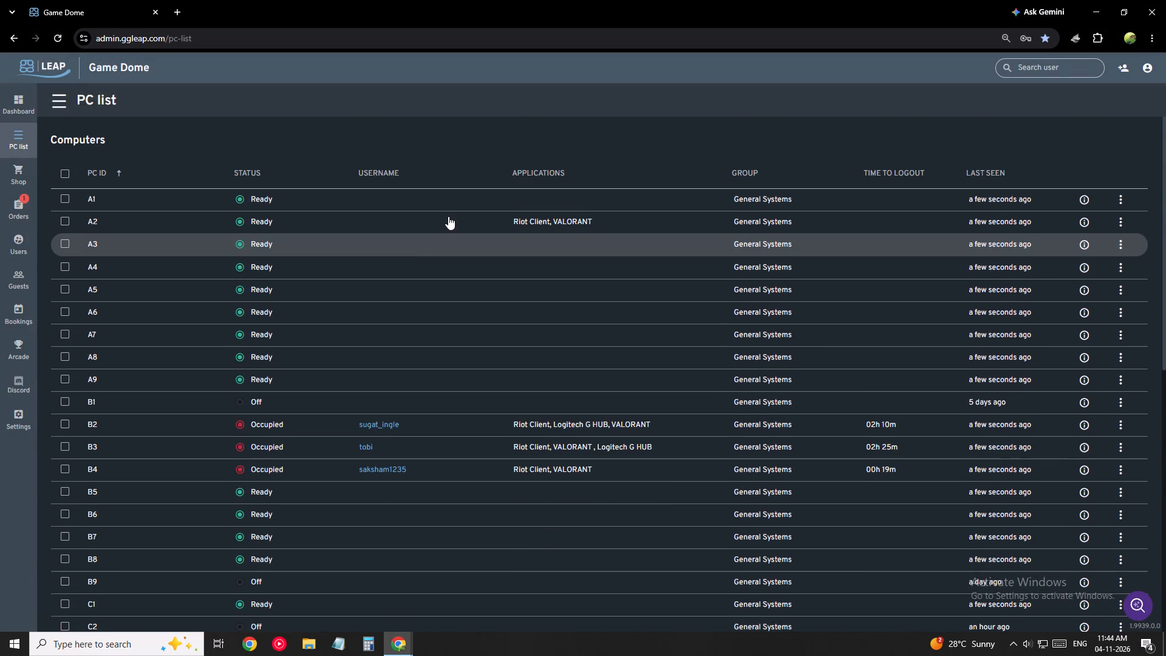
scroll(352, 285, "down", 6)
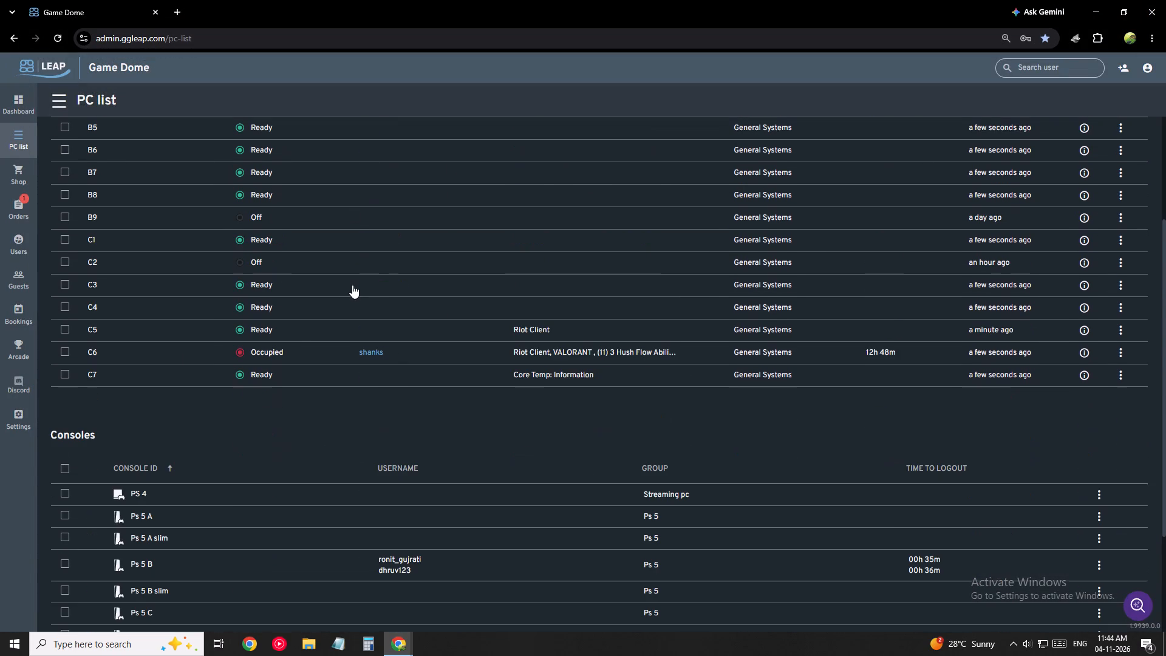
scroll(454, 301, "down", 6)
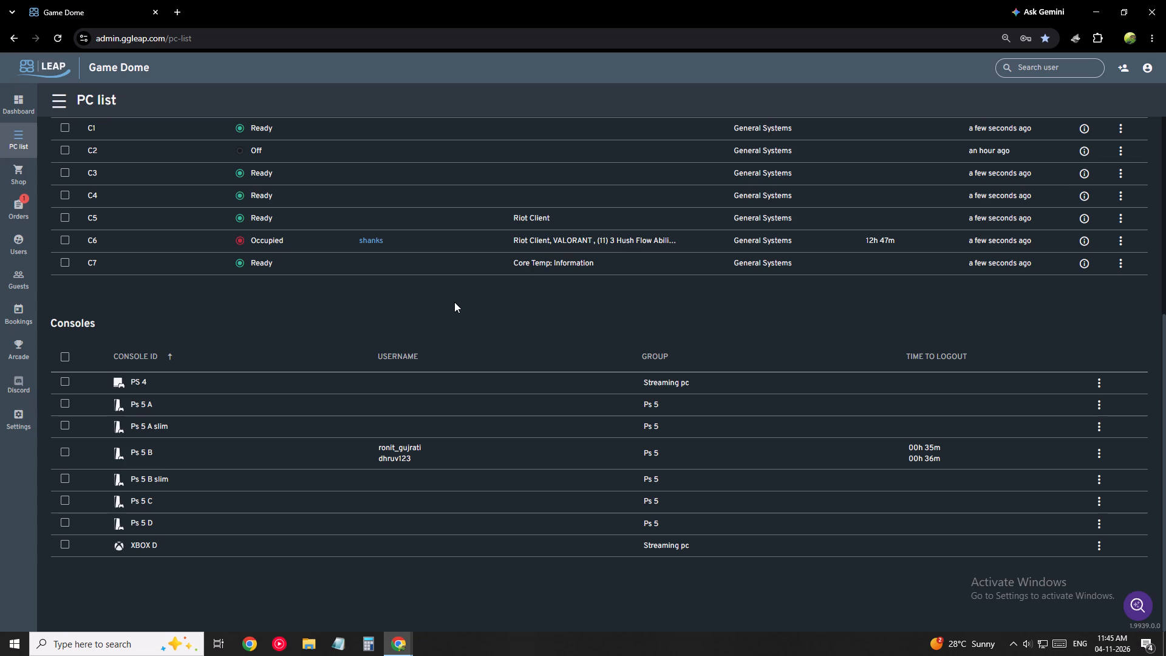
Switch to the GD VIMAN MNAGAR spreadsheet and fill the tapri customer credit entry, from name to date, with green.
key("alt+Tab")
left_click(119, 0)
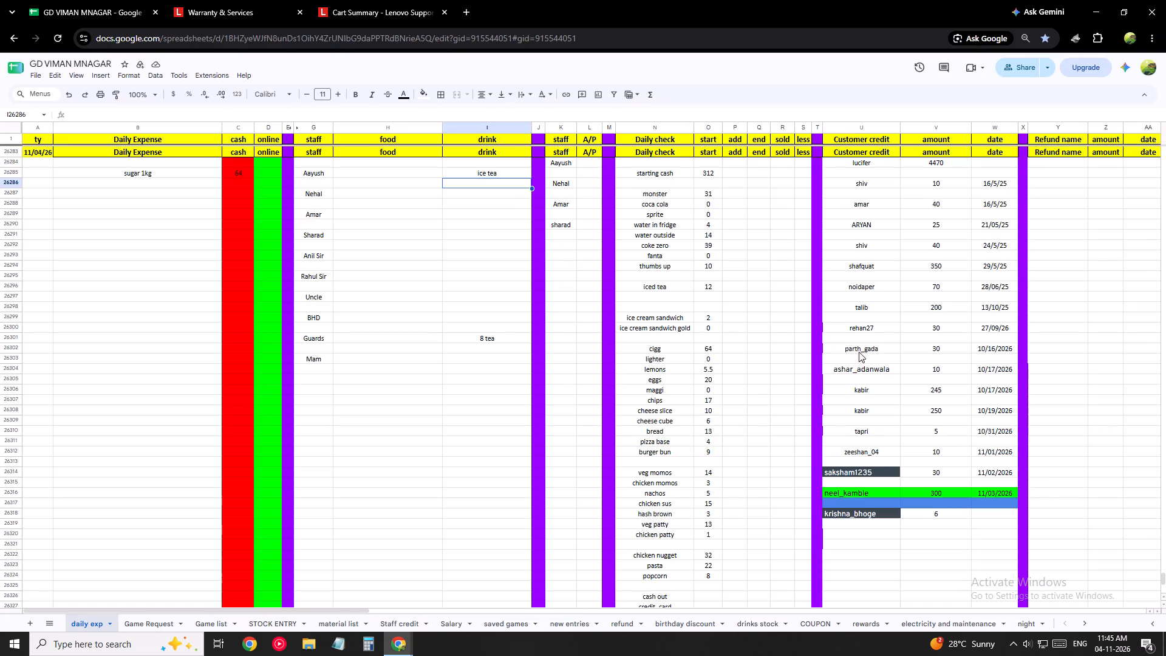
scroll(851, 459, "down", 3)
left_click_drag(888, 253, 1005, 246)
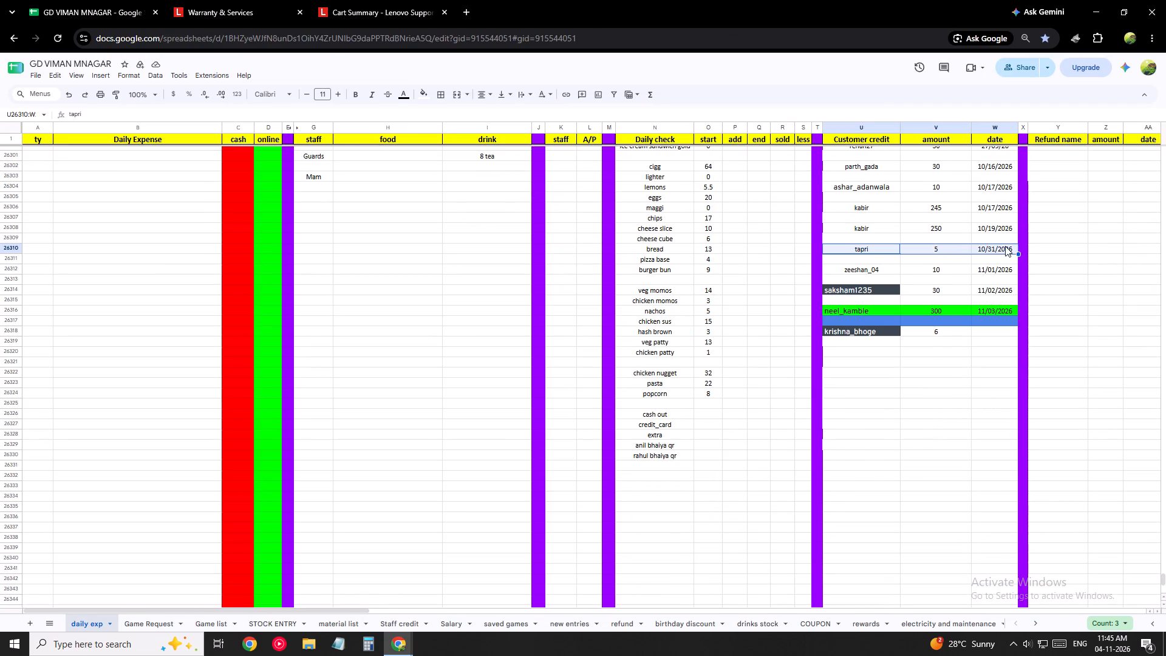
left_click(421, 93)
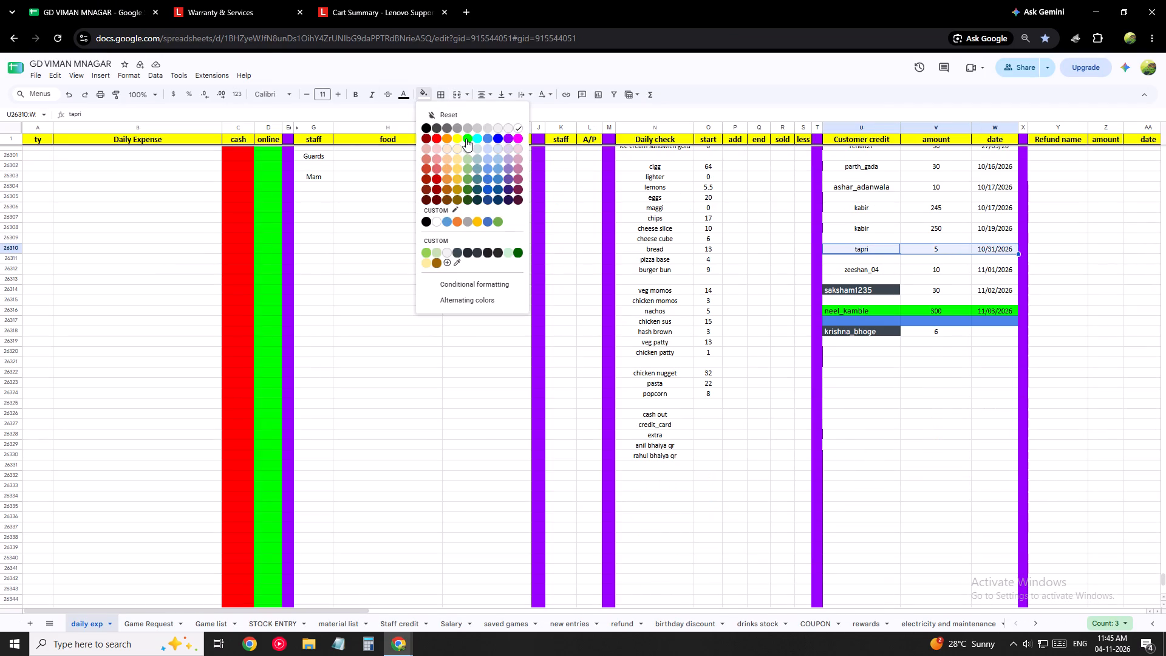
left_click(466, 138)
scroll(898, 445, "up", 2)
left_click_drag(881, 407, 997, 415)
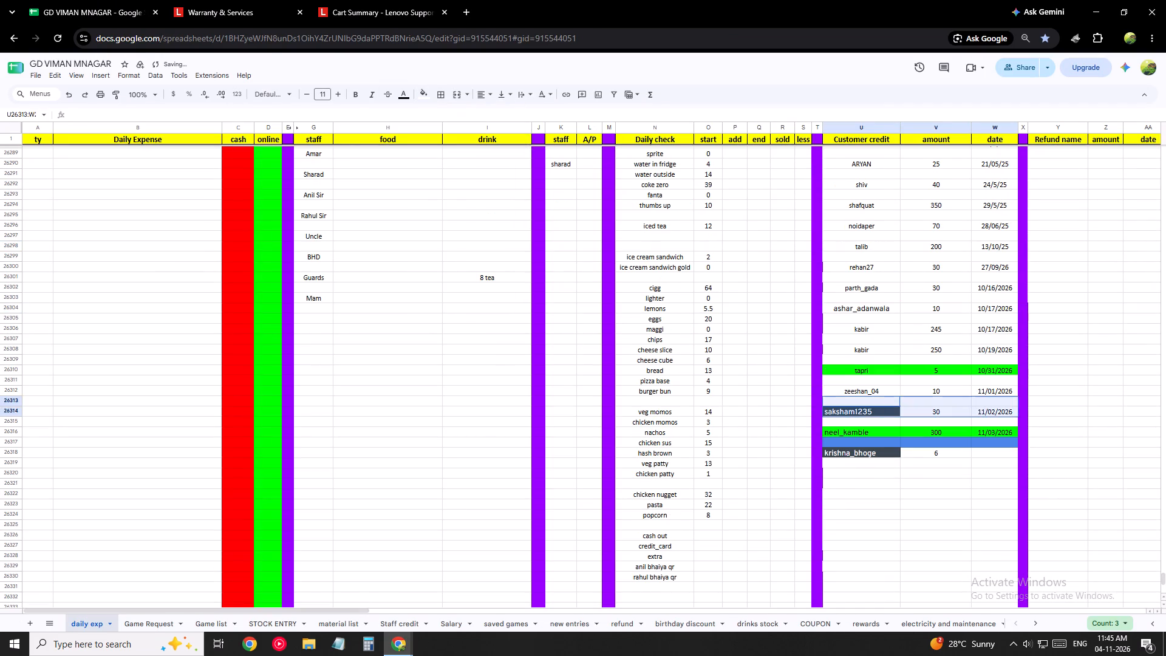
left_click_drag(997, 415, 1002, 415)
left_click(936, 496)
left_click_drag(865, 406, 930, 412)
left_click(881, 428)
left_click_drag(857, 417, 970, 419)
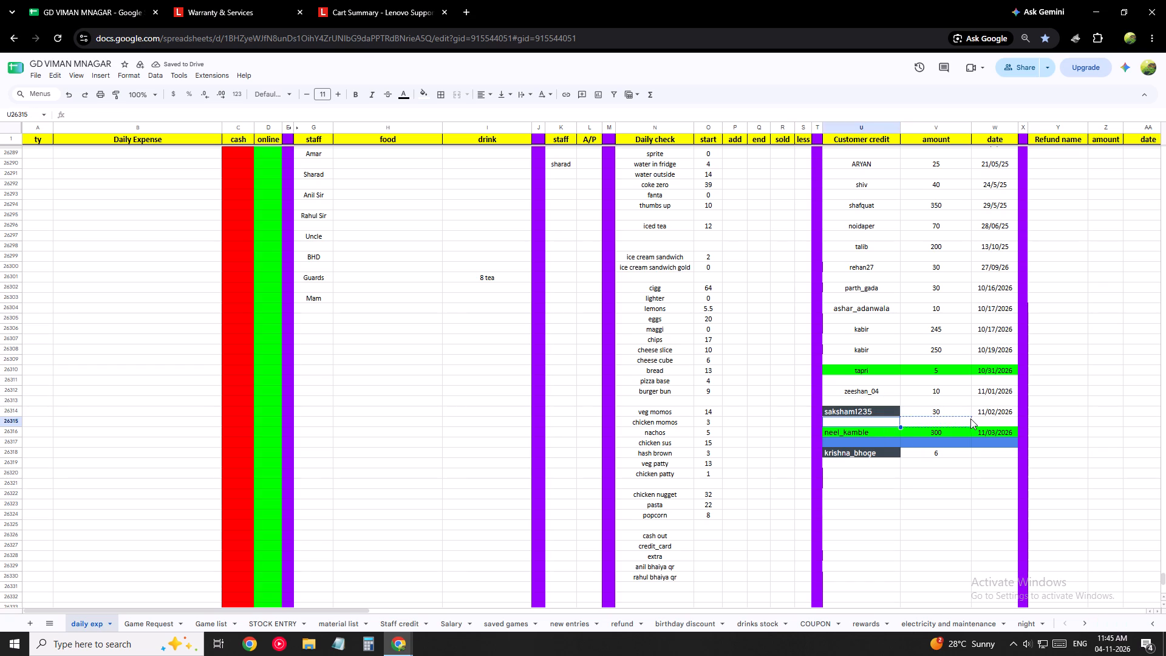
left_click_drag(970, 419, 972, 419)
left_click_drag(853, 406, 976, 414)
left_click(943, 429)
left_click_drag(856, 409, 893, 412)
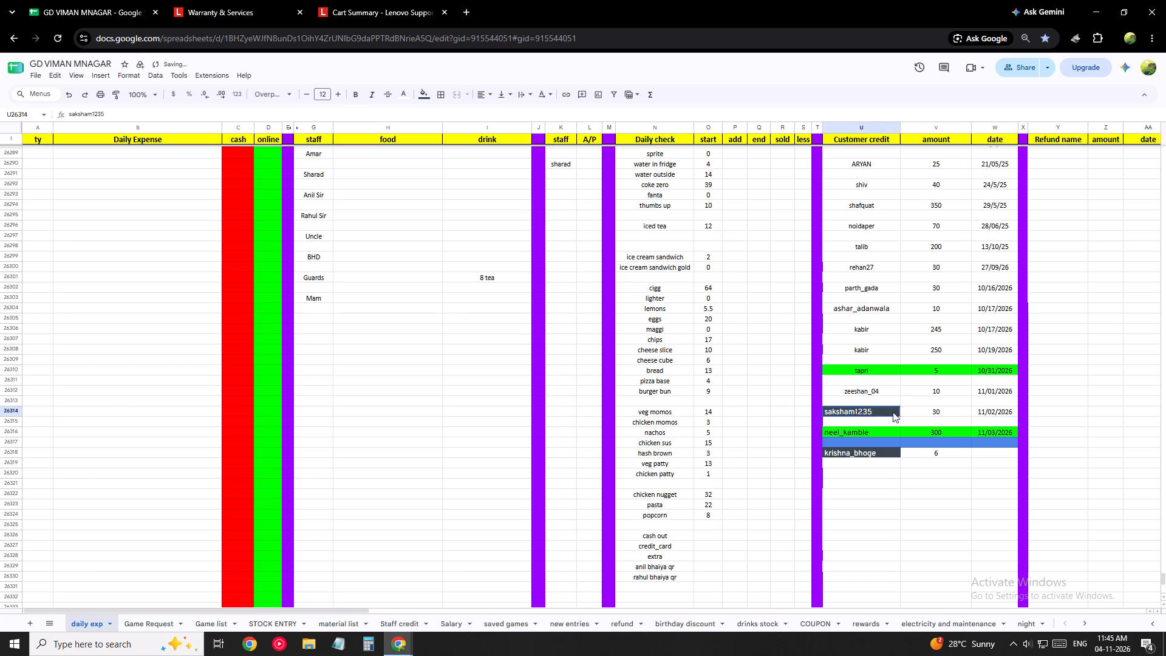
left_click_drag(893, 412, 994, 412)
left_click(421, 92)
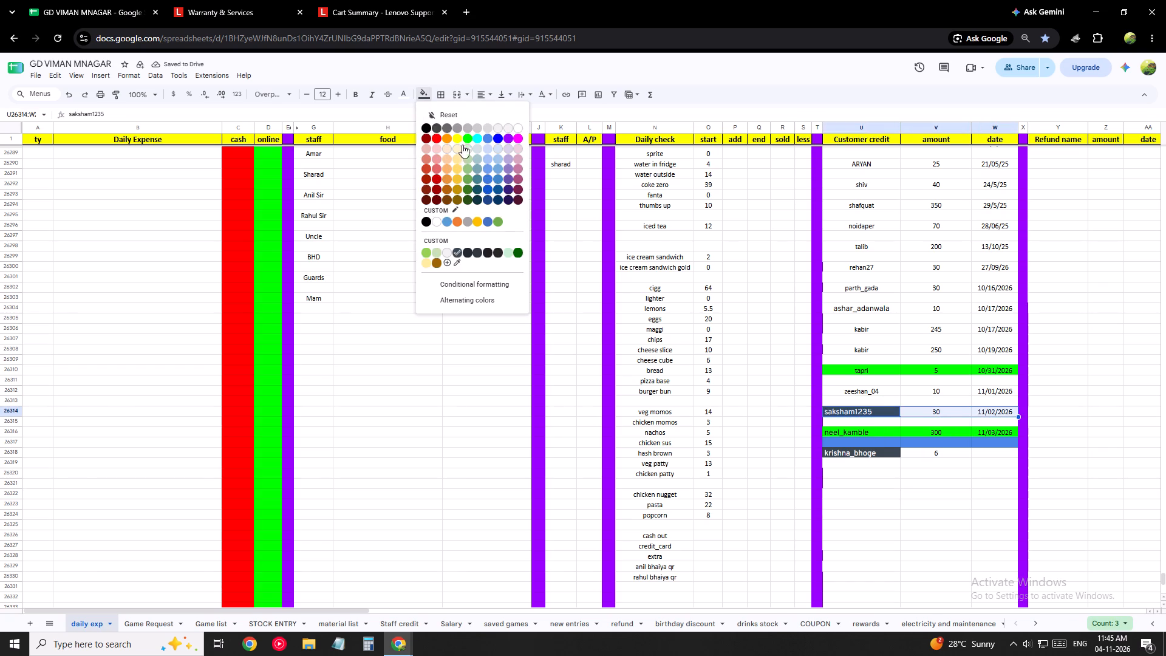
left_click(468, 137)
left_click(868, 416)
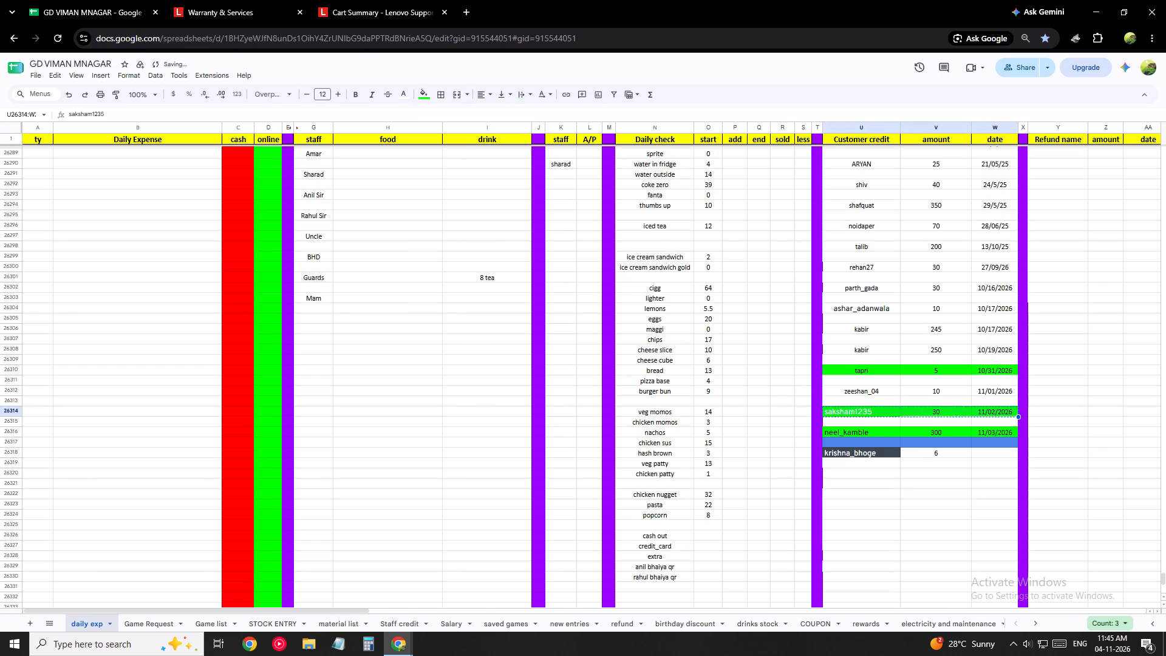
left_click(882, 412)
left_click(405, 96)
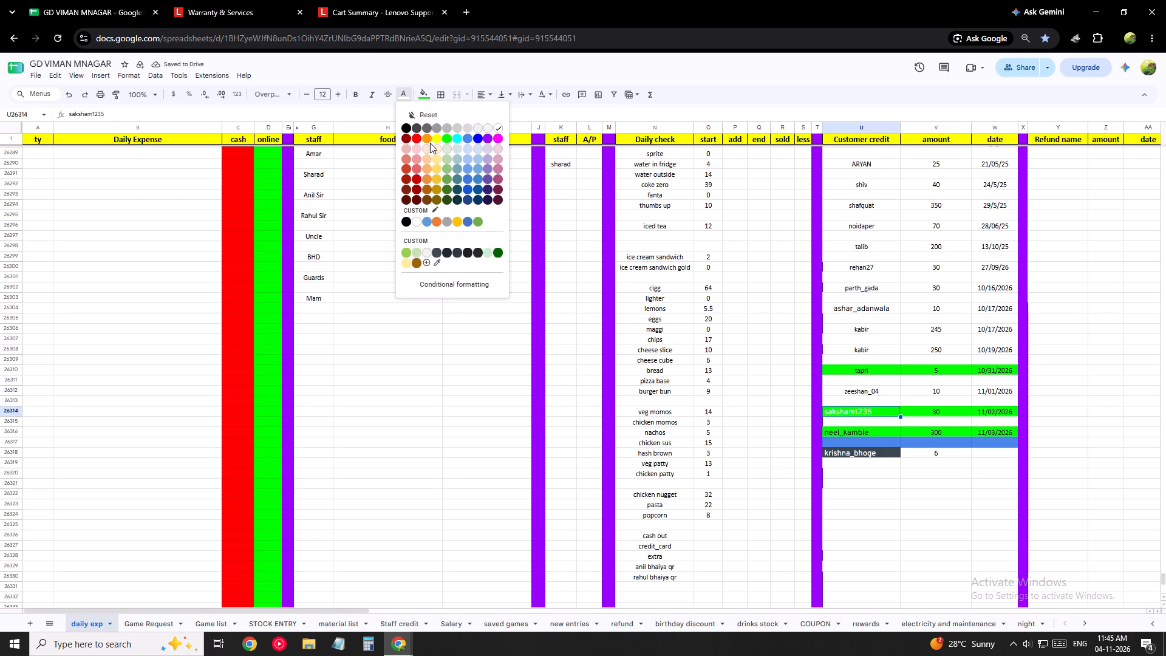
left_click(408, 127)
key("alt+Tab")
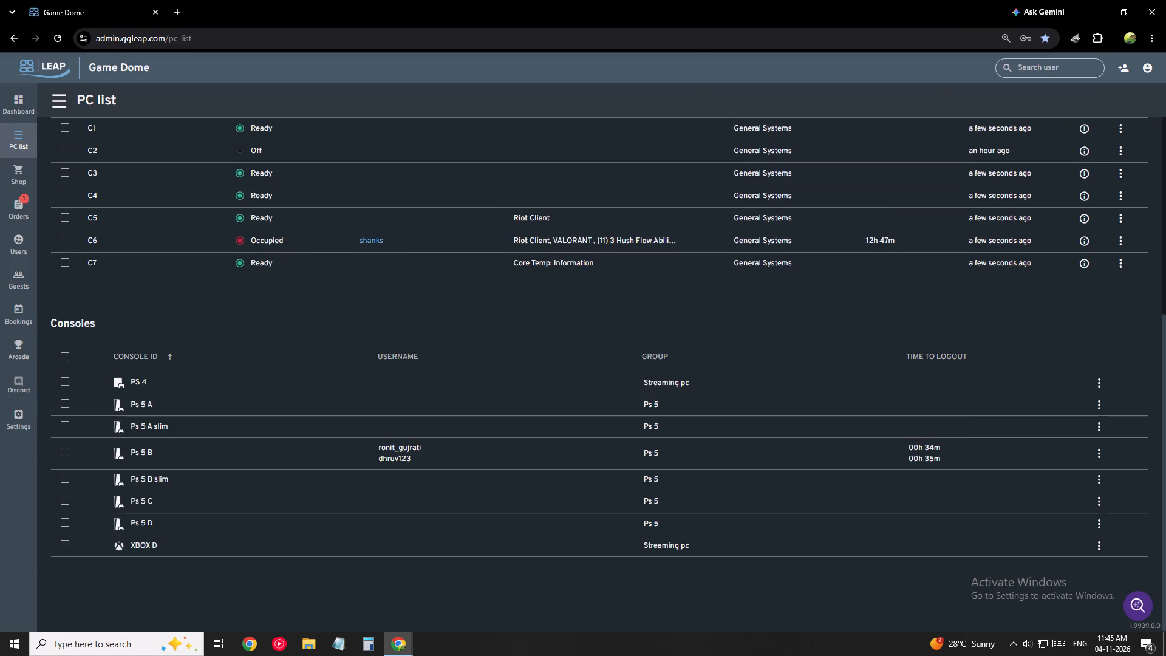
left_click(1030, 58)
type("sakshsm")
key("BackSpace")
key("BackSpace")
type("am``")
key("BackSpace")
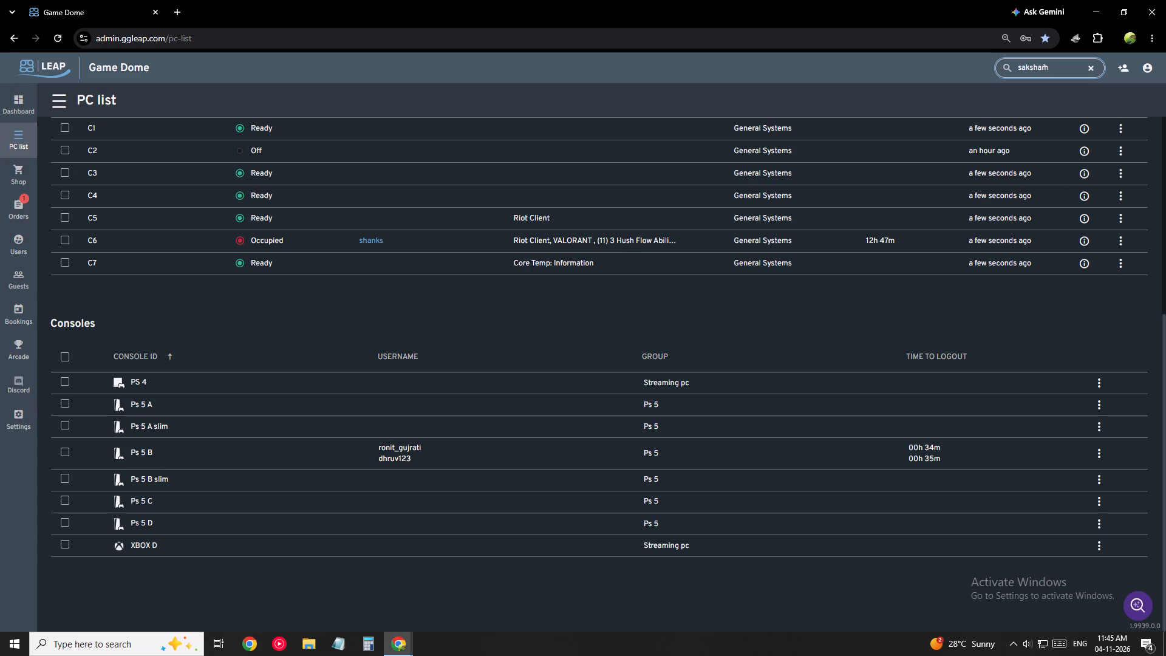
key("BackSpace")
type("12")
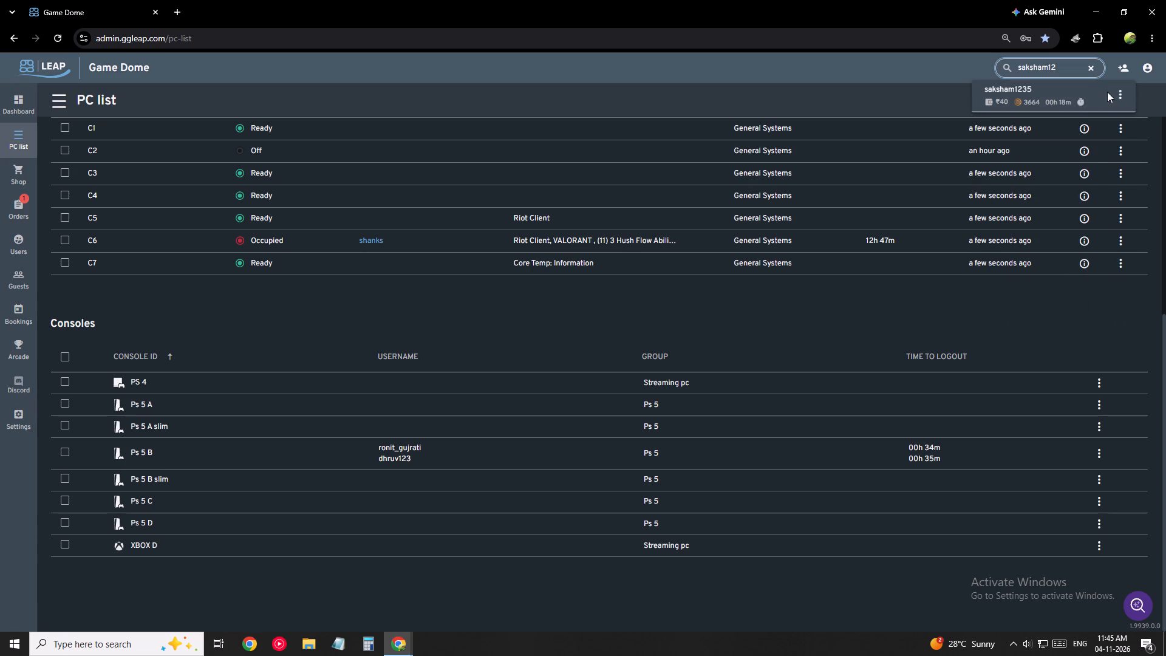
left_click(1125, 96)
left_click(1142, 101)
Go from Quicksell to the full shop for this customer and show the Snacks section.
left_click_drag(403, 245, 525, 283)
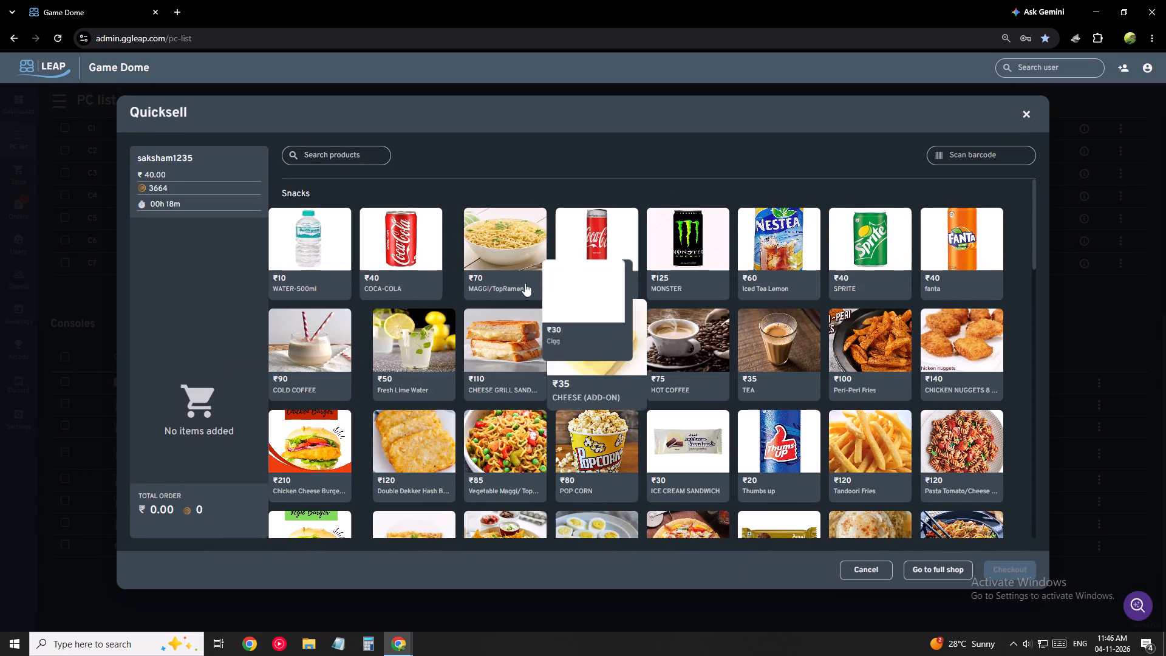
left_click_drag(525, 283, 384, 274)
left_click(960, 569)
left_click(296, 182)
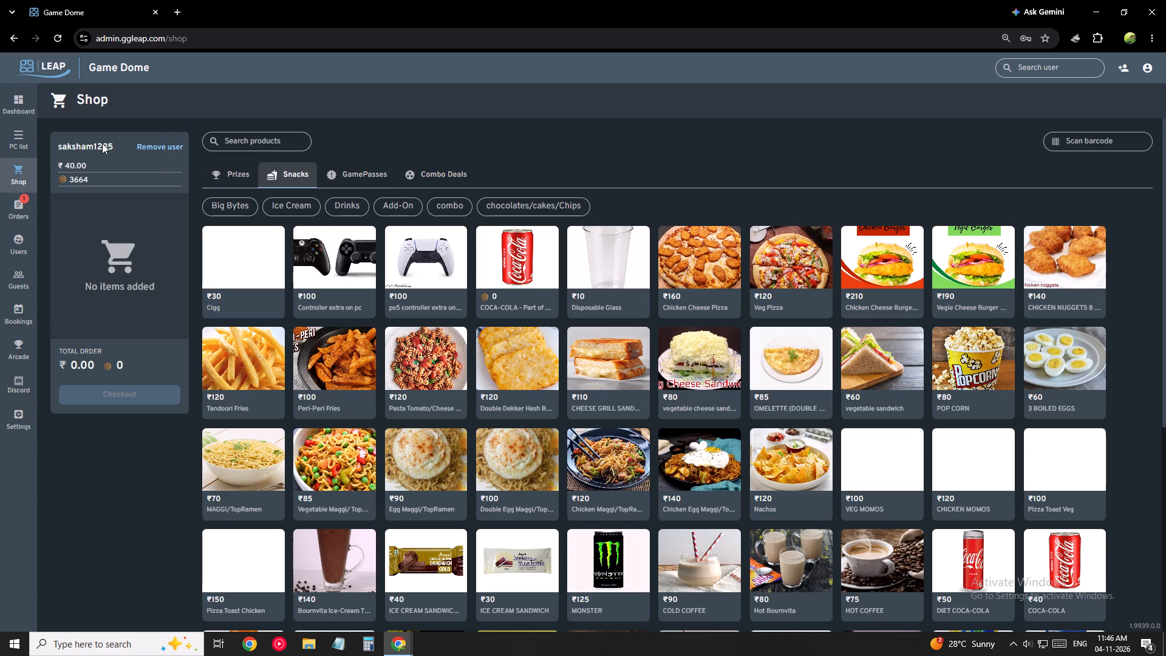
double_click(102, 143)
right_click(102, 143)
left_click(137, 157)
left_click(1066, 66)
key("ctrl+v")
left_click(1115, 91)
left_click(1129, 157)
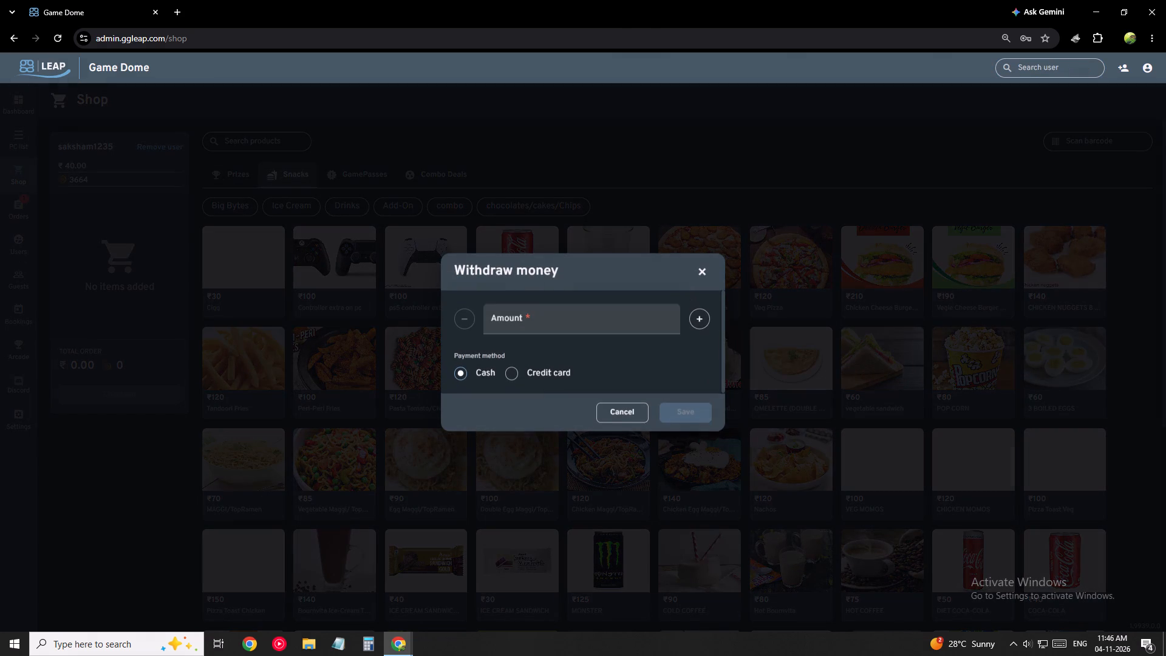
left_click(545, 316)
type("30")
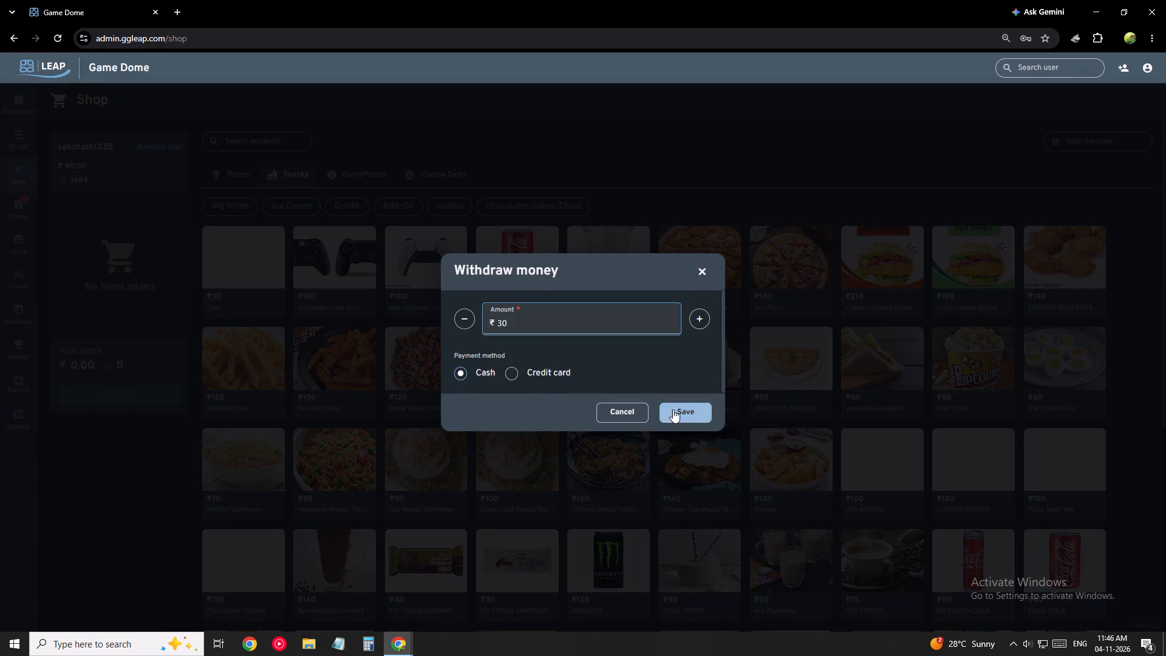
left_click(674, 409)
Return to the ggLeap PC list, switch to the GD VIMAN MNAGAR spreadsheet and select the last customer credit entry with its amount.
left_click(0, 149)
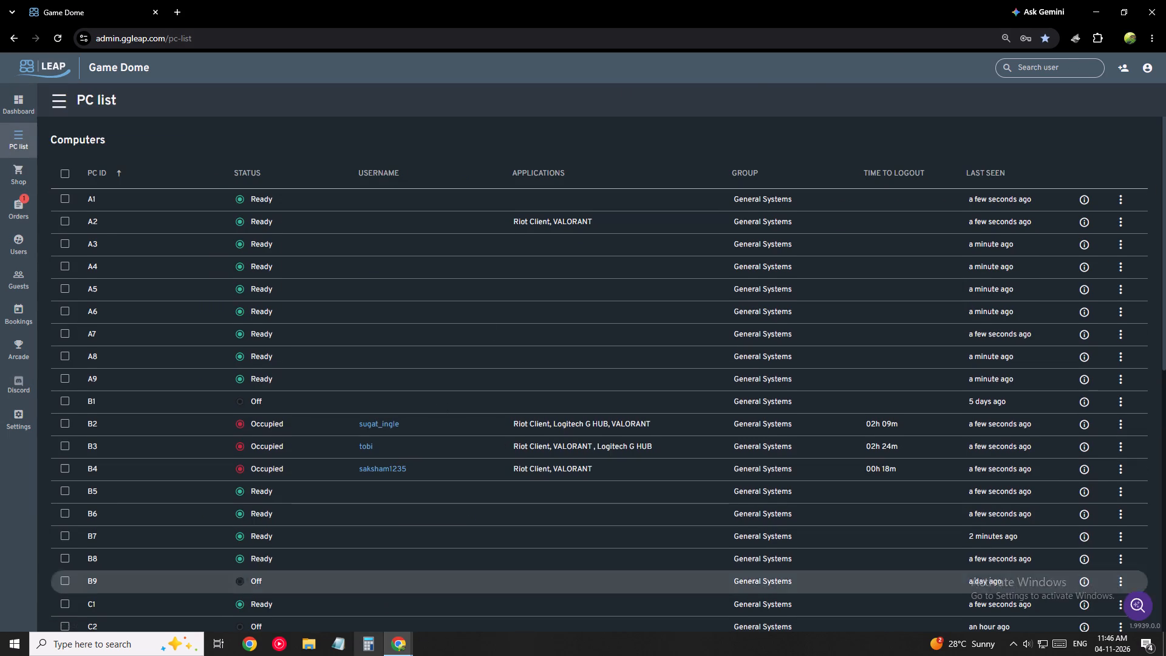
left_click(393, 643)
left_click(333, 588)
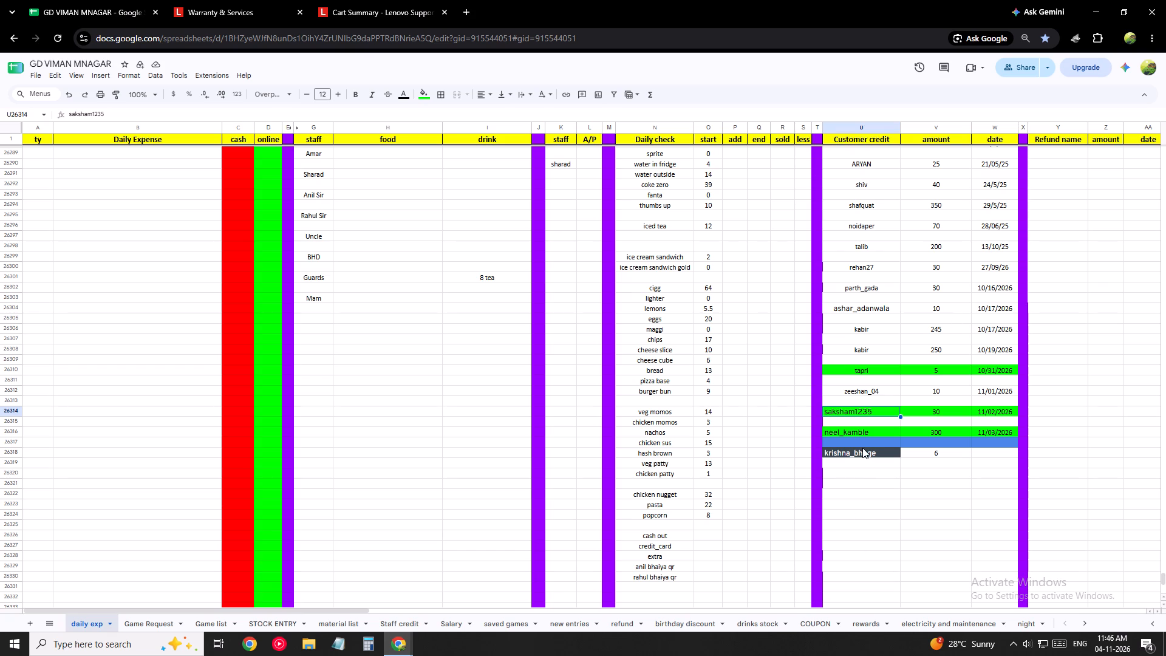
left_click_drag(874, 452, 970, 452)
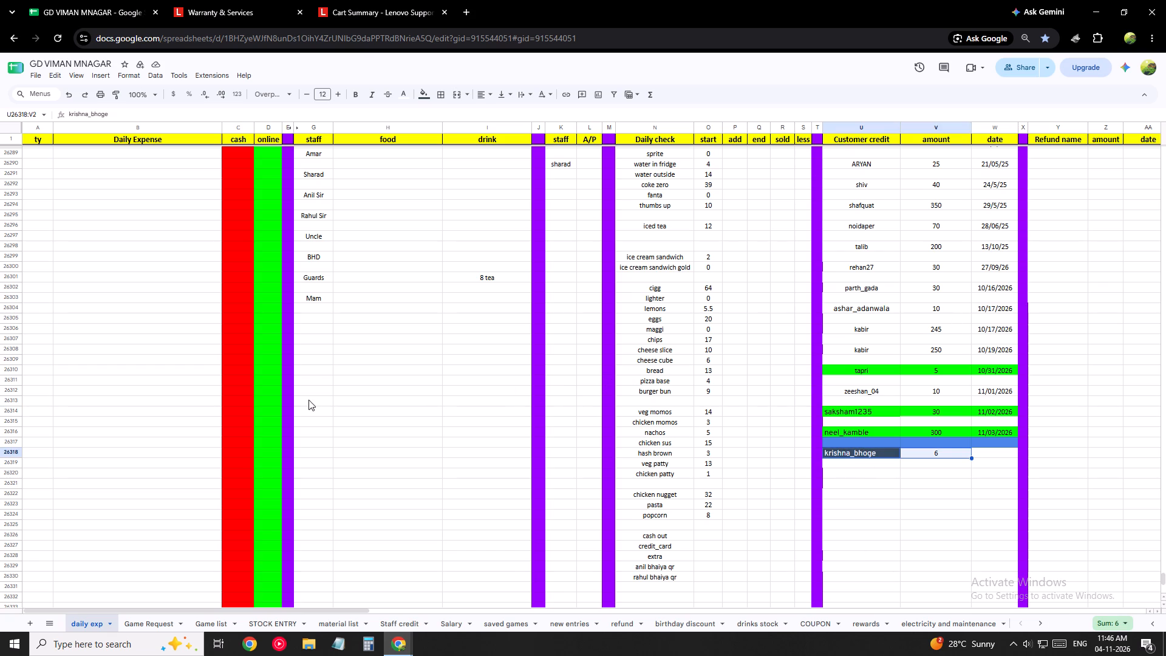
Switch to the Lenovo cart summary, check the cart, remove the applied coupon REMOTE10 and clear the code from the coupon field.
left_click(374, 0)
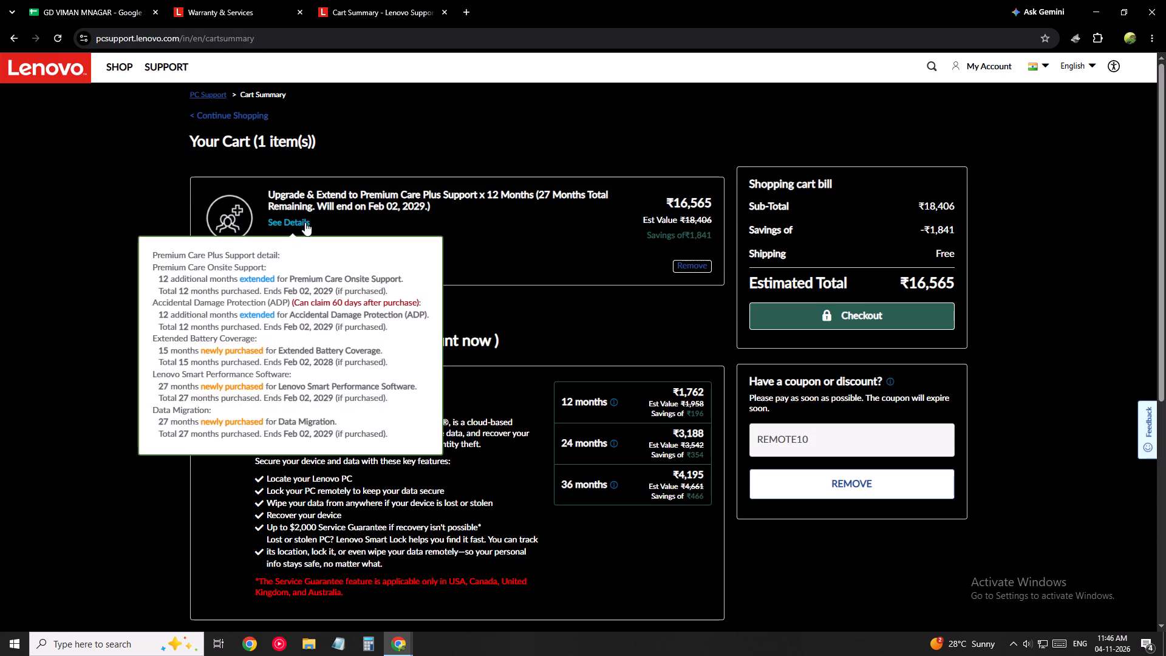
scroll(514, 453, "down", 2)
scroll(438, 473, "down", 3)
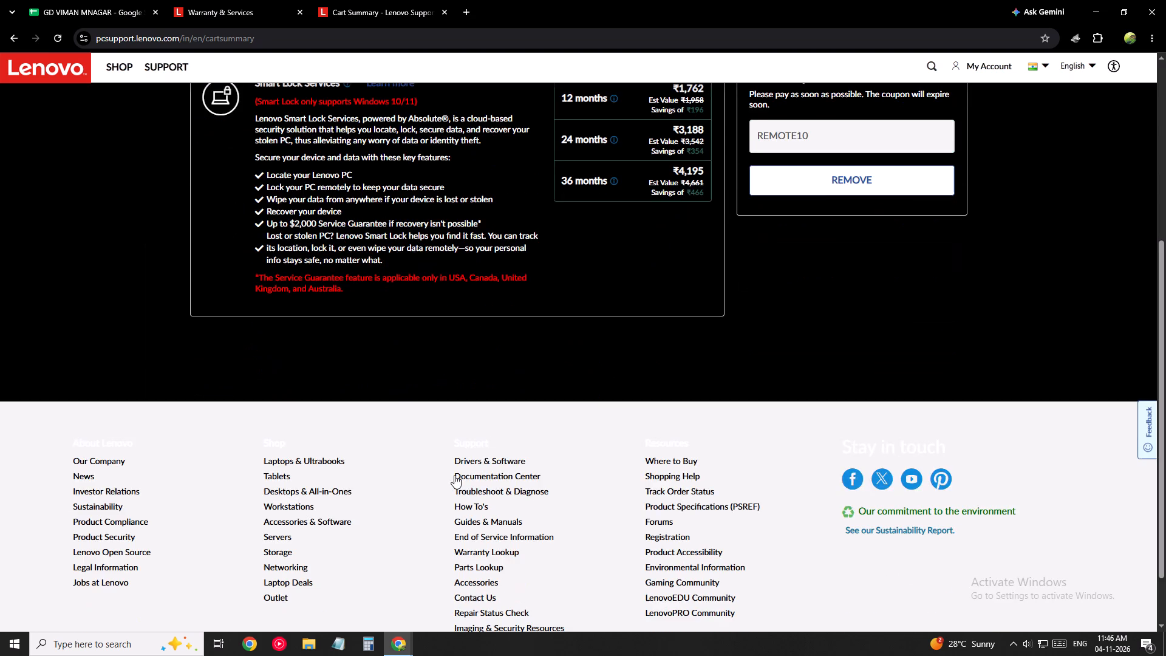
scroll(588, 491, "up", 4)
left_click(851, 428)
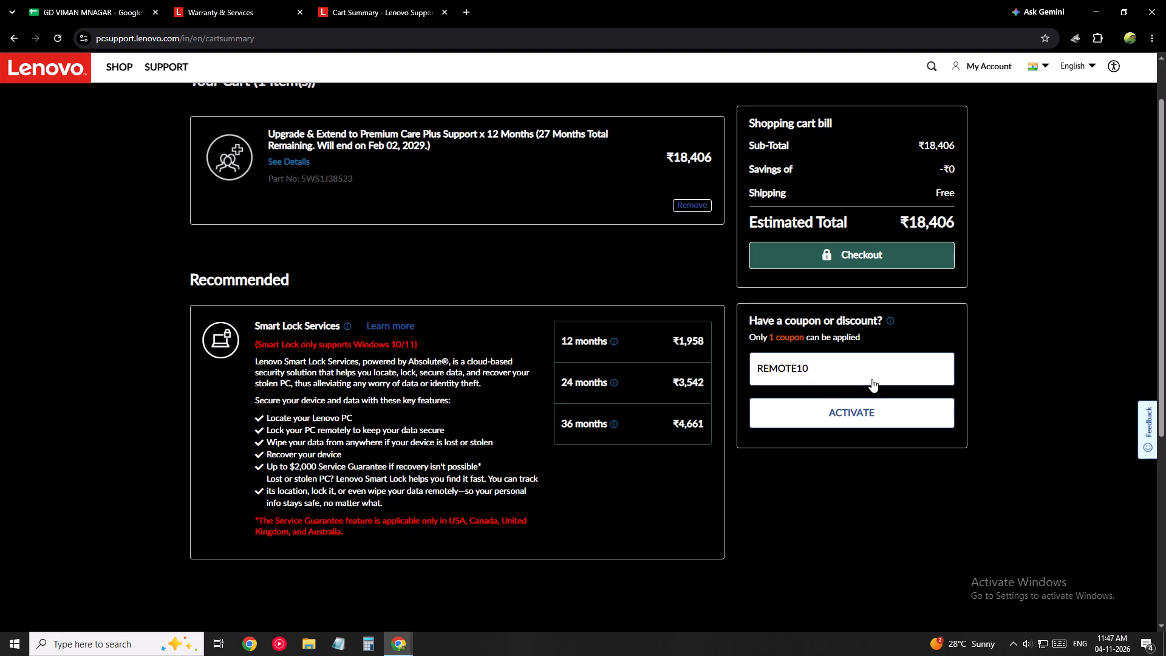
left_click(871, 379)
left_click(844, 362)
left_click_drag(847, 371, 729, 382)
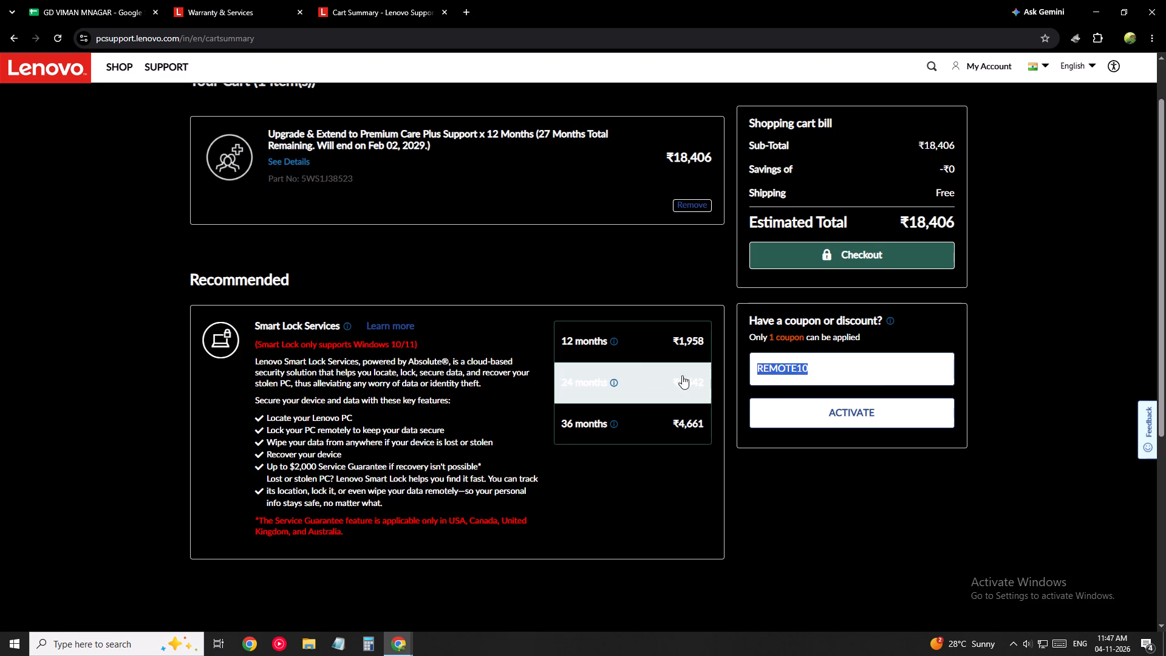
key("BackSpace")
key("BackSpace")
key("BackSpace")
Search Google in a new tab for "lenovo warranty discount code" and open the r/LenovoLegion thread on Lenovo warranty promo codes.
left_click(468, 12)
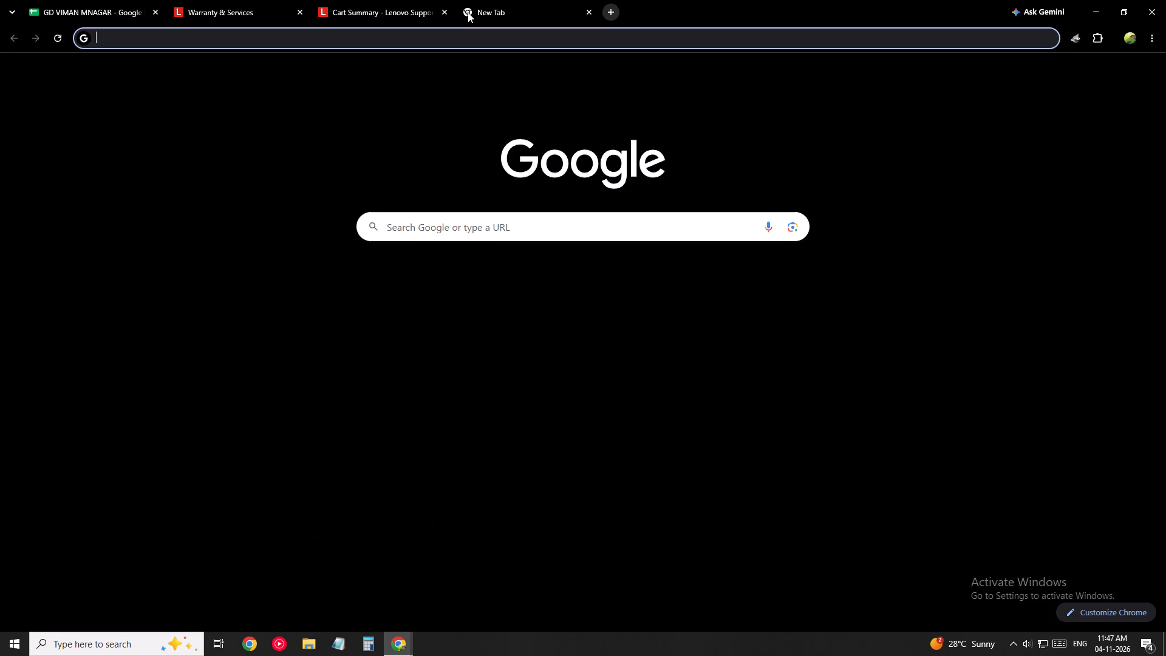
type("lenevo")
key("space")
key("BackSpace")
key("BackSpace")
key("BackSpace")
key("BackSpace")
type("ovoi warranty disc")
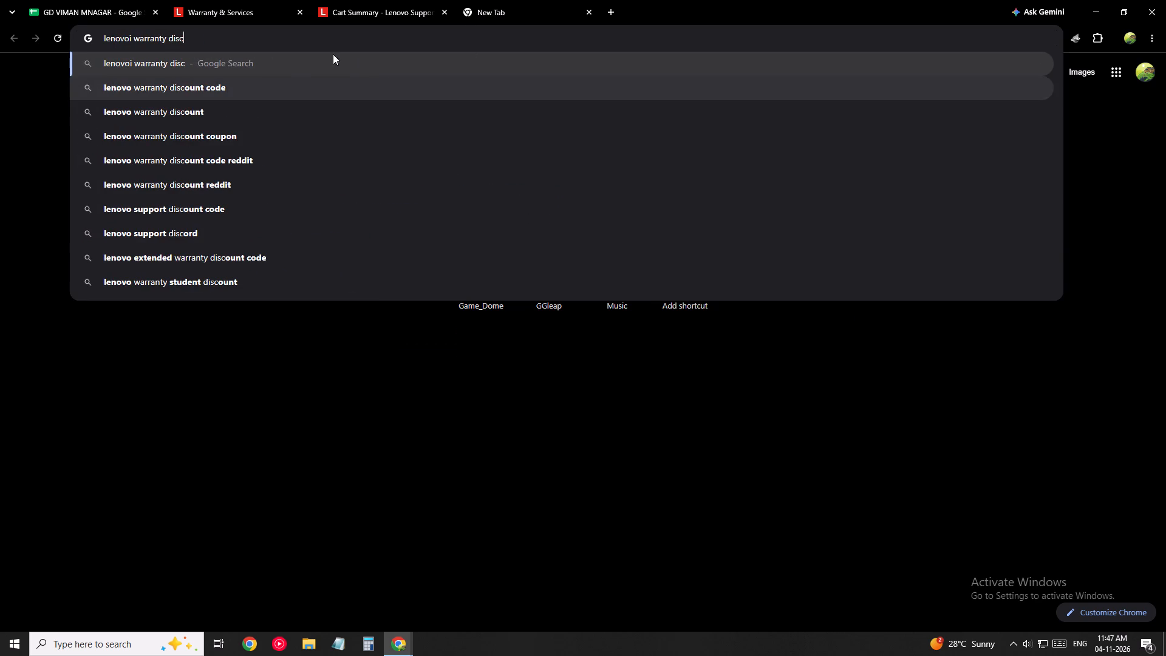
left_click(254, 85)
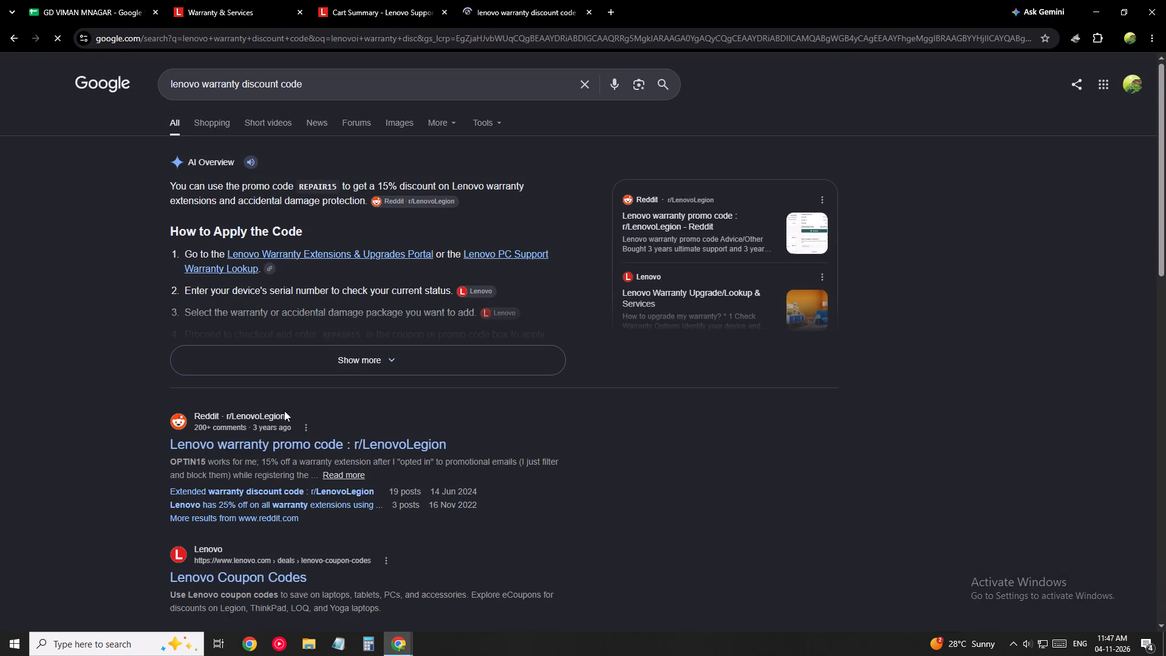
left_click(285, 426)
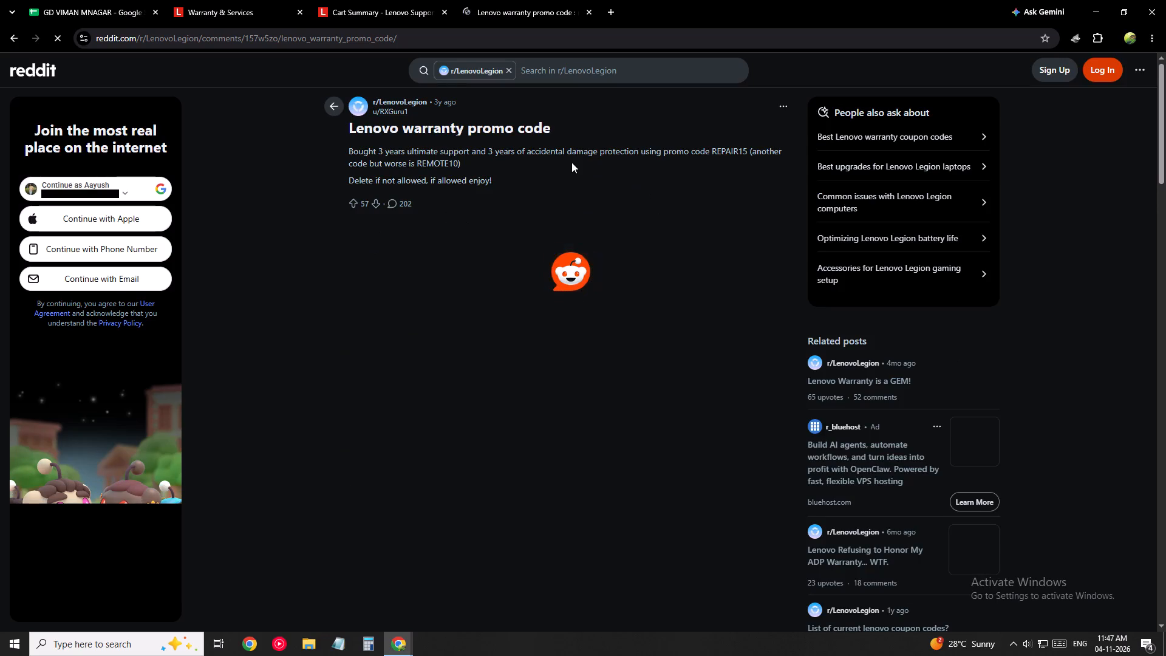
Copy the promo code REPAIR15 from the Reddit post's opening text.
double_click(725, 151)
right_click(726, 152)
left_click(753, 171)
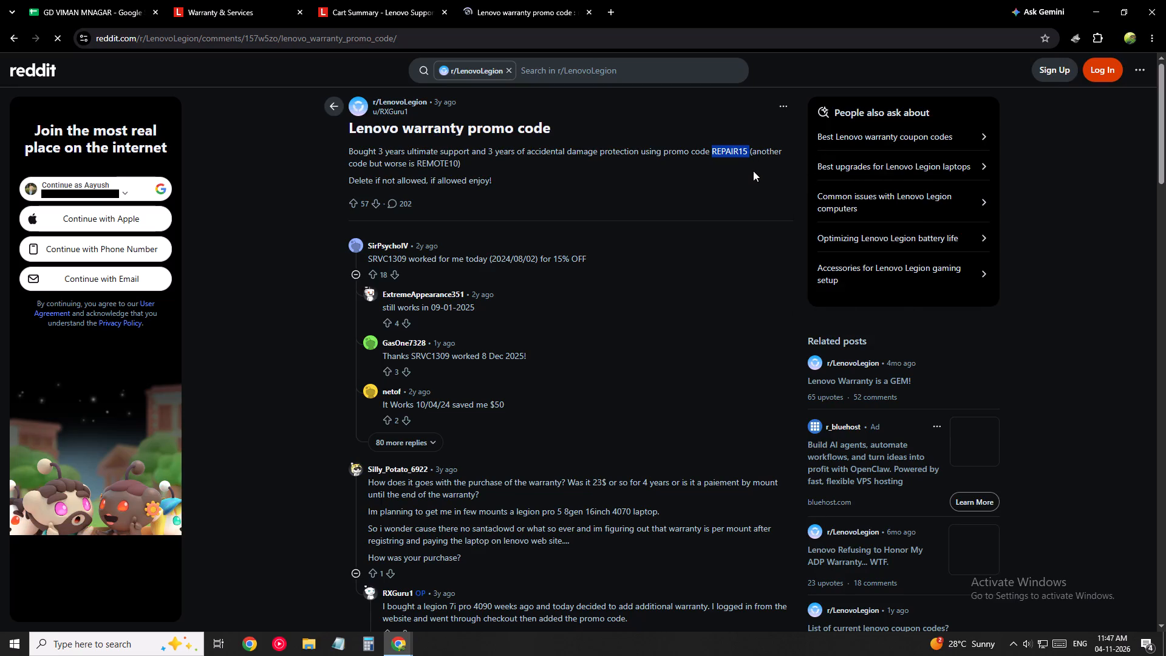
left_click(16, 0)
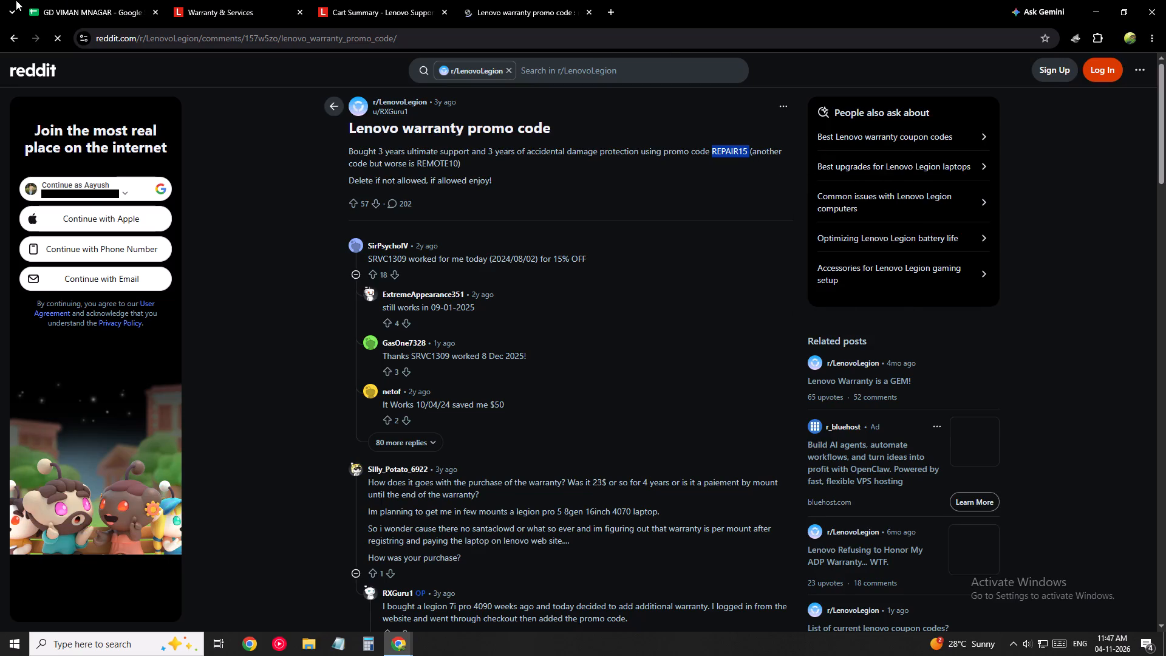
left_click(95, 14)
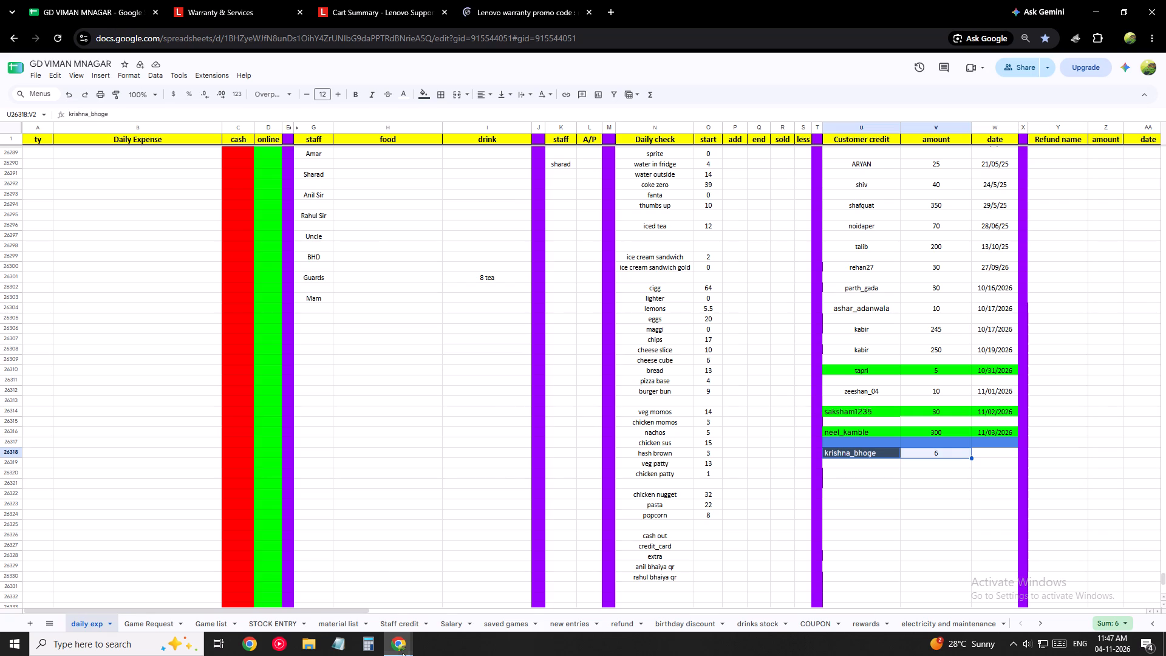
left_click(399, 651)
left_click(454, 586)
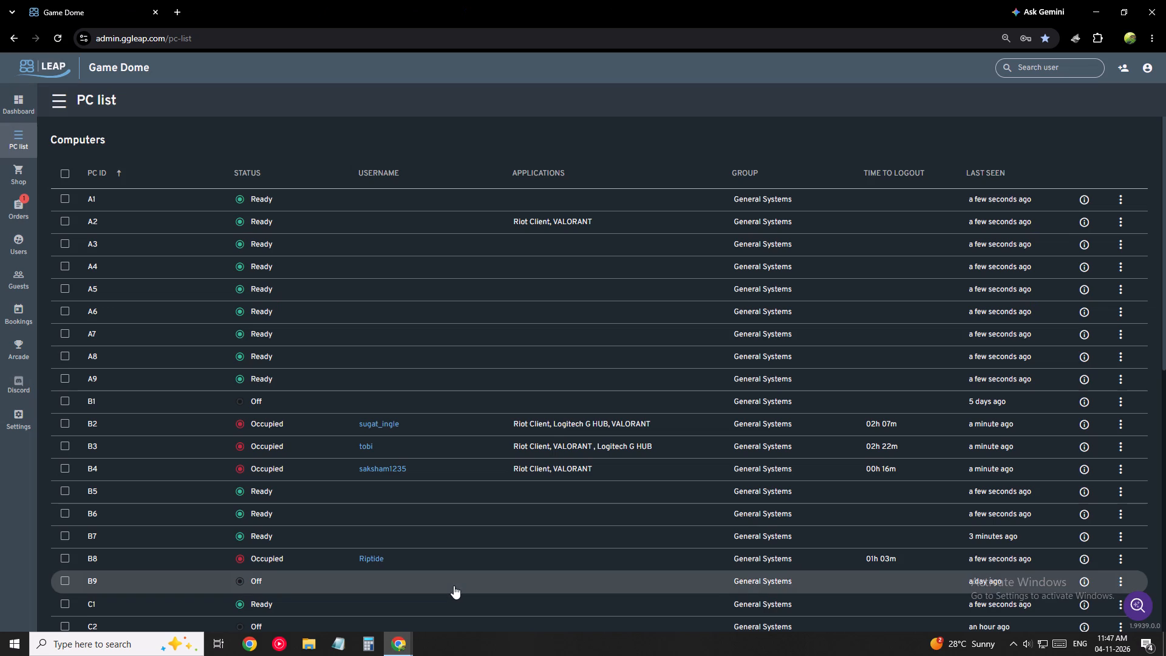
left_click(370, 474)
left_click(390, 330)
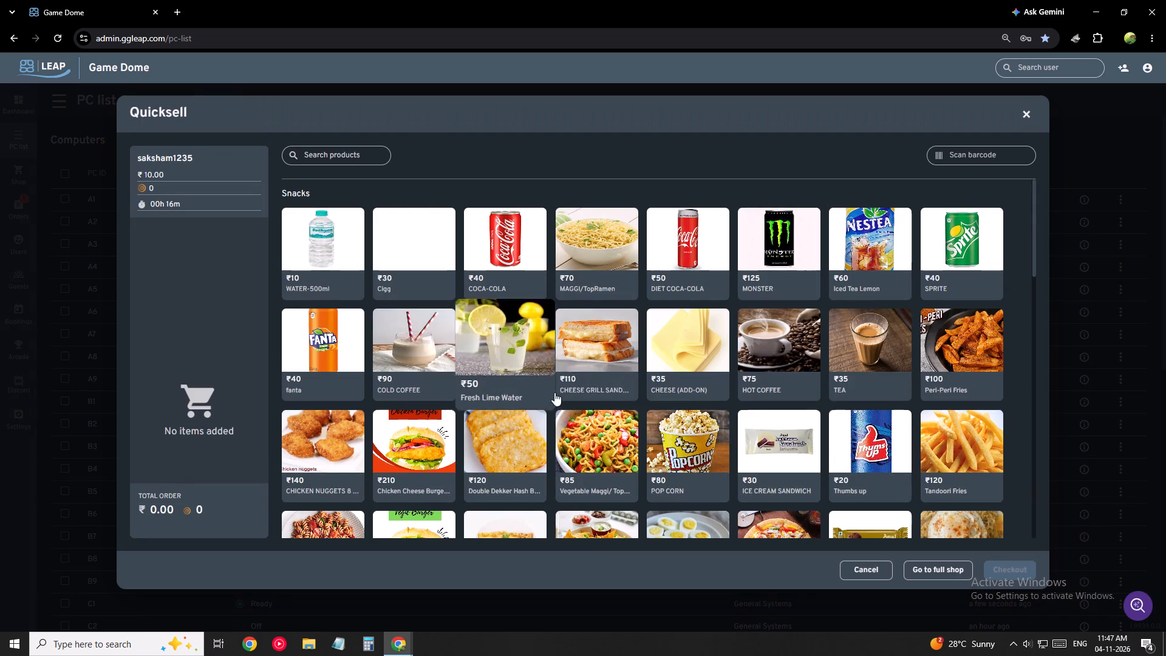
left_click(930, 571)
left_click(329, 163)
left_click(302, 202)
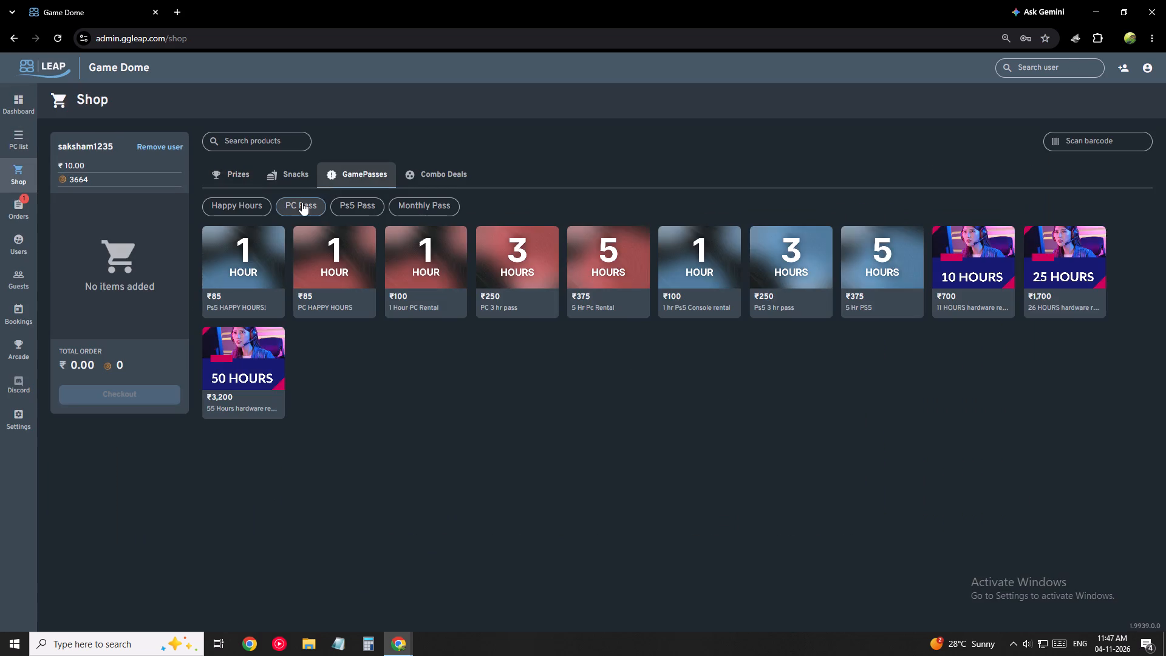
left_click(243, 216)
left_click(254, 200)
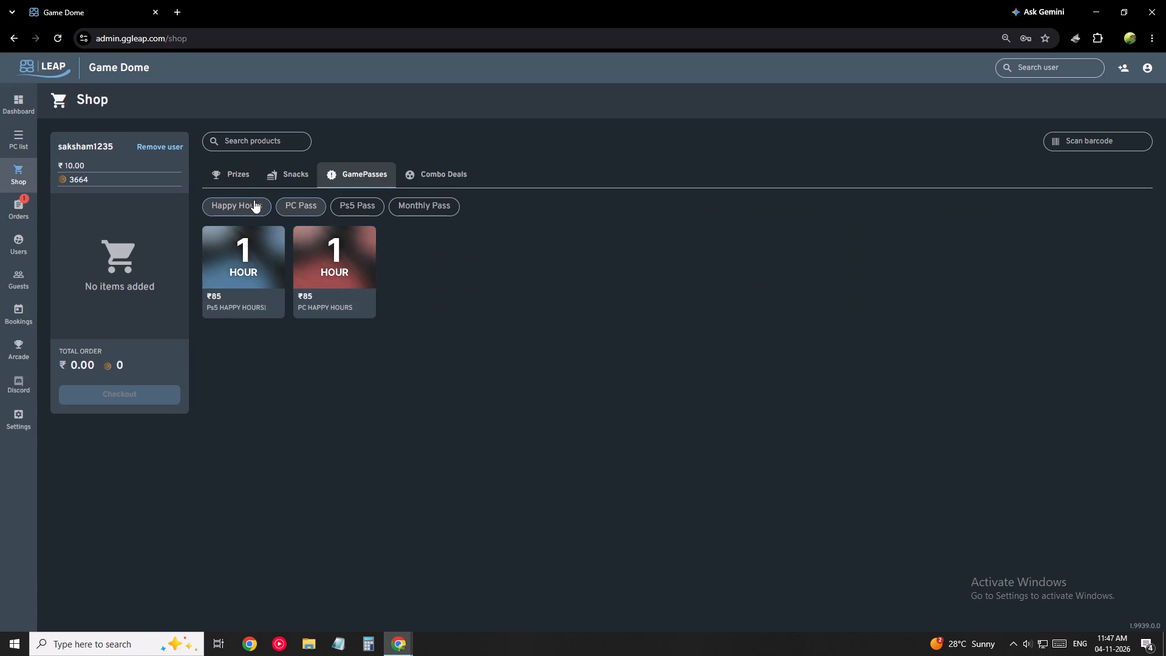
left_click_drag(324, 271, 115, 258)
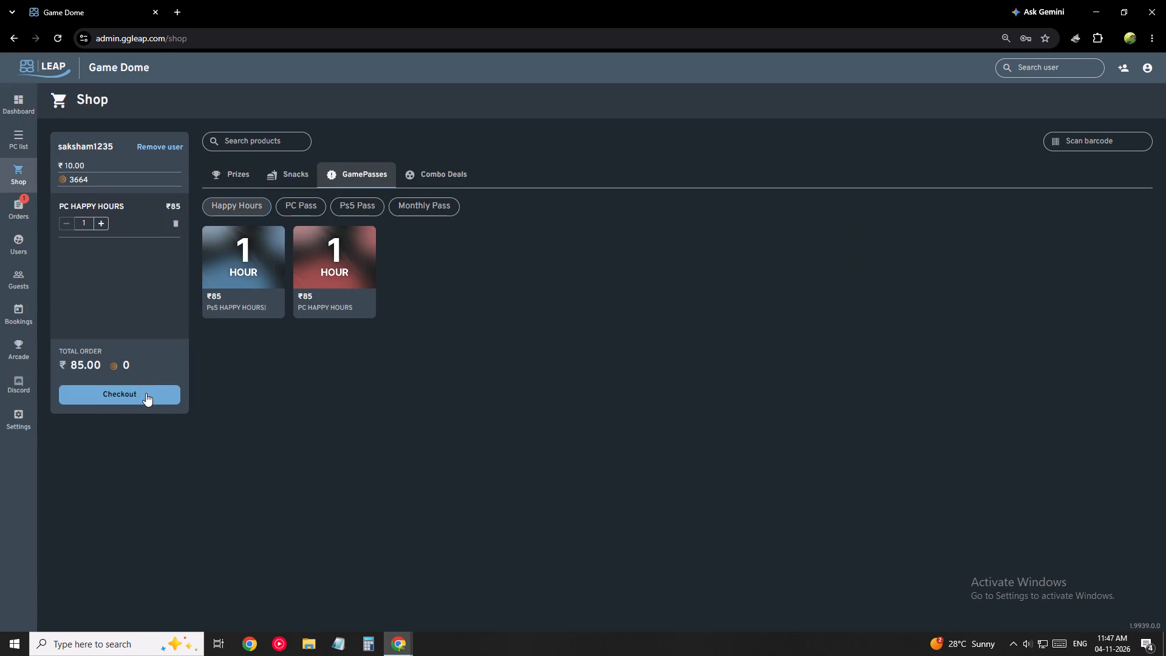
left_click(146, 389)
left_click(367, 304)
double_click(533, 322)
left_click(438, 312)
double_click(413, 405)
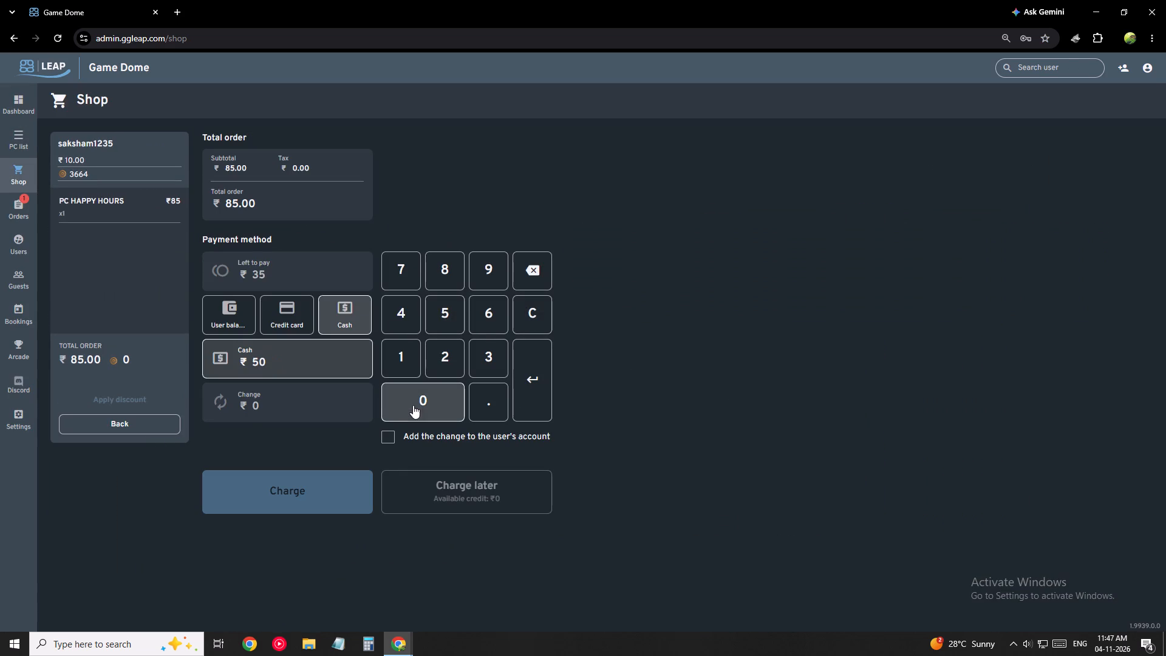
left_click(389, 429)
left_click(387, 439)
left_click(310, 499)
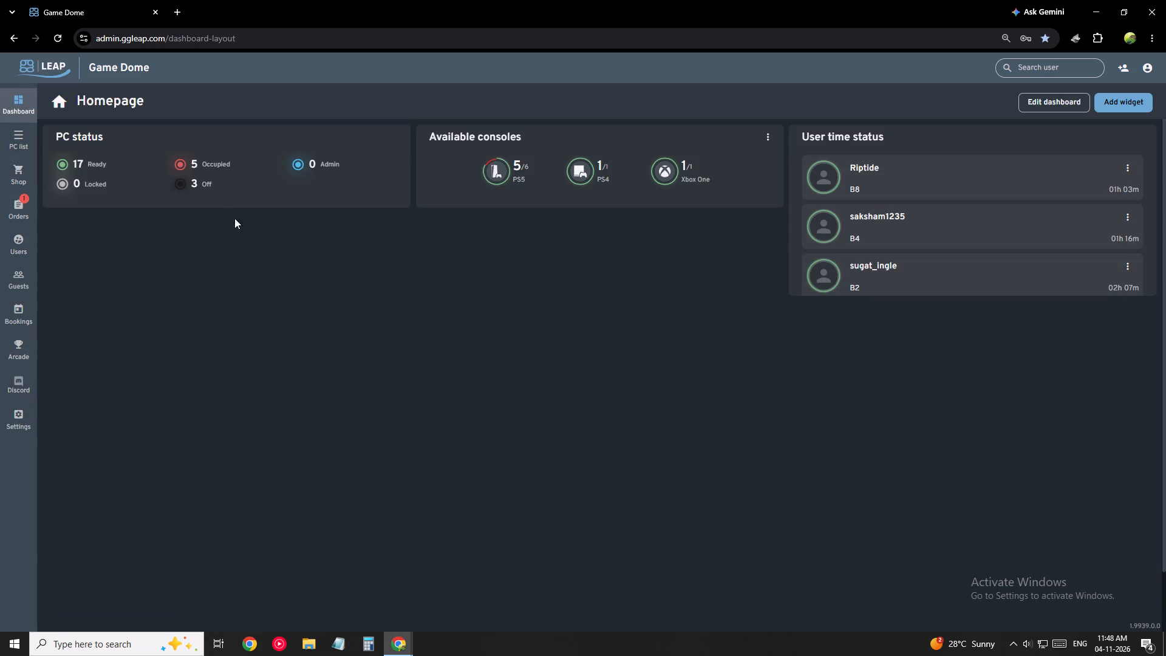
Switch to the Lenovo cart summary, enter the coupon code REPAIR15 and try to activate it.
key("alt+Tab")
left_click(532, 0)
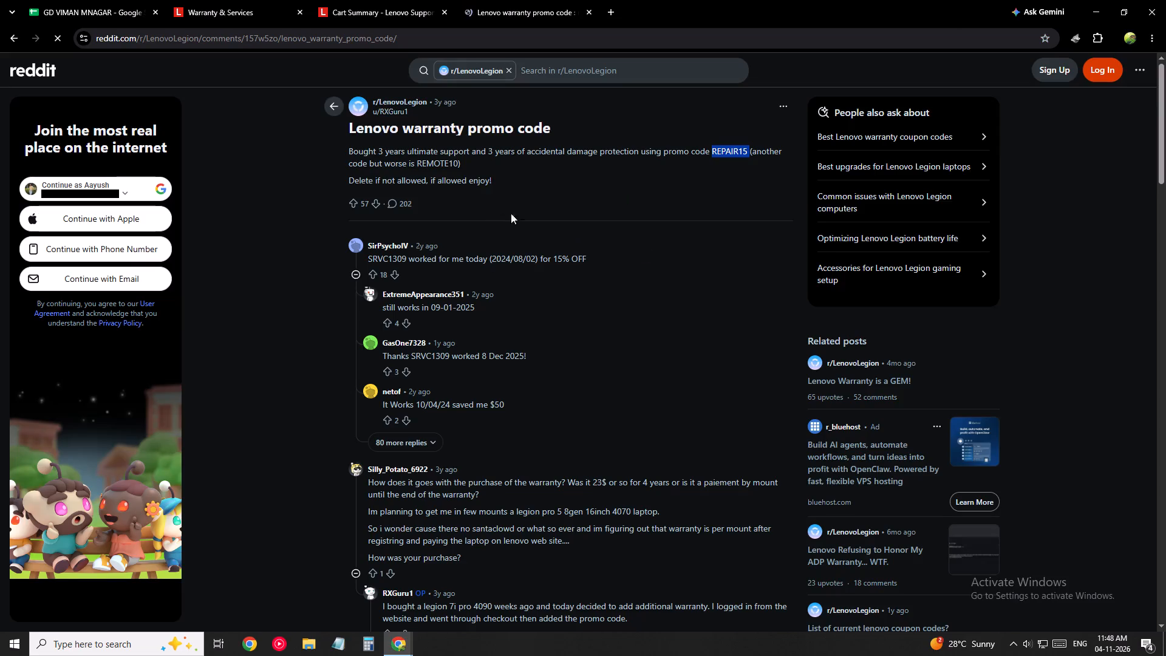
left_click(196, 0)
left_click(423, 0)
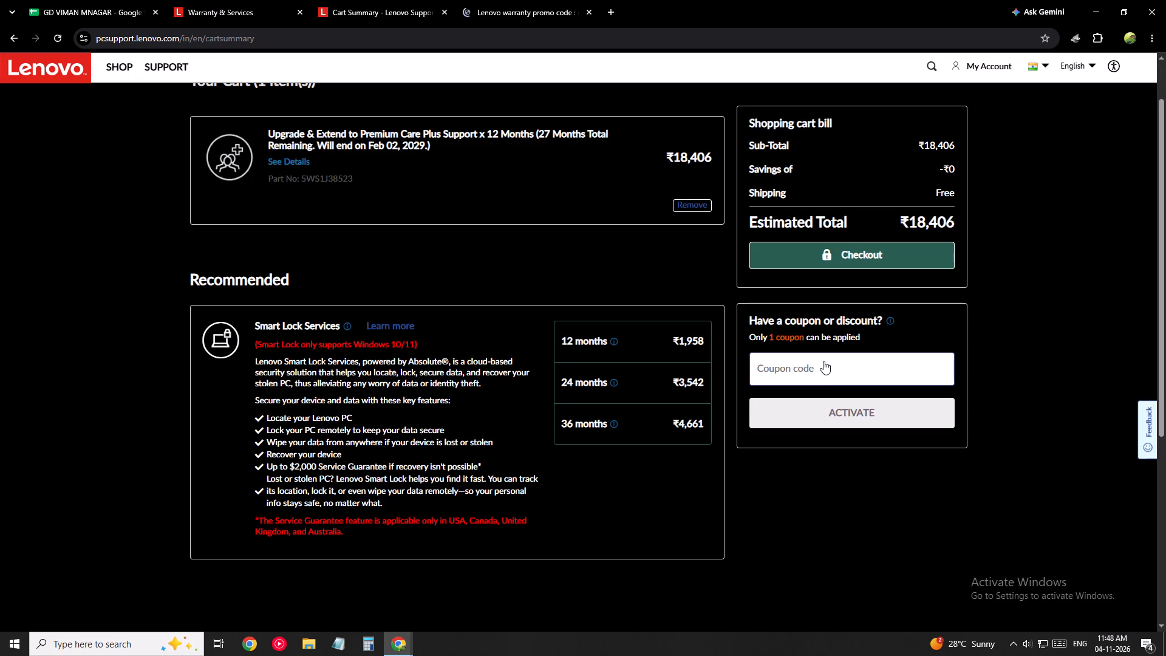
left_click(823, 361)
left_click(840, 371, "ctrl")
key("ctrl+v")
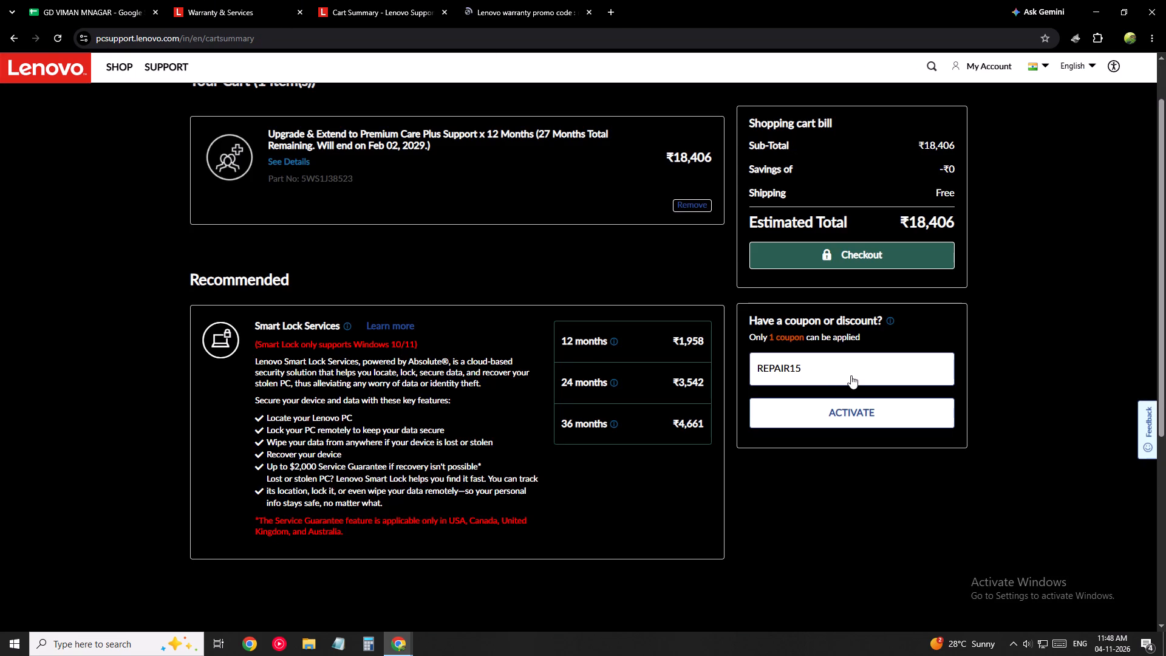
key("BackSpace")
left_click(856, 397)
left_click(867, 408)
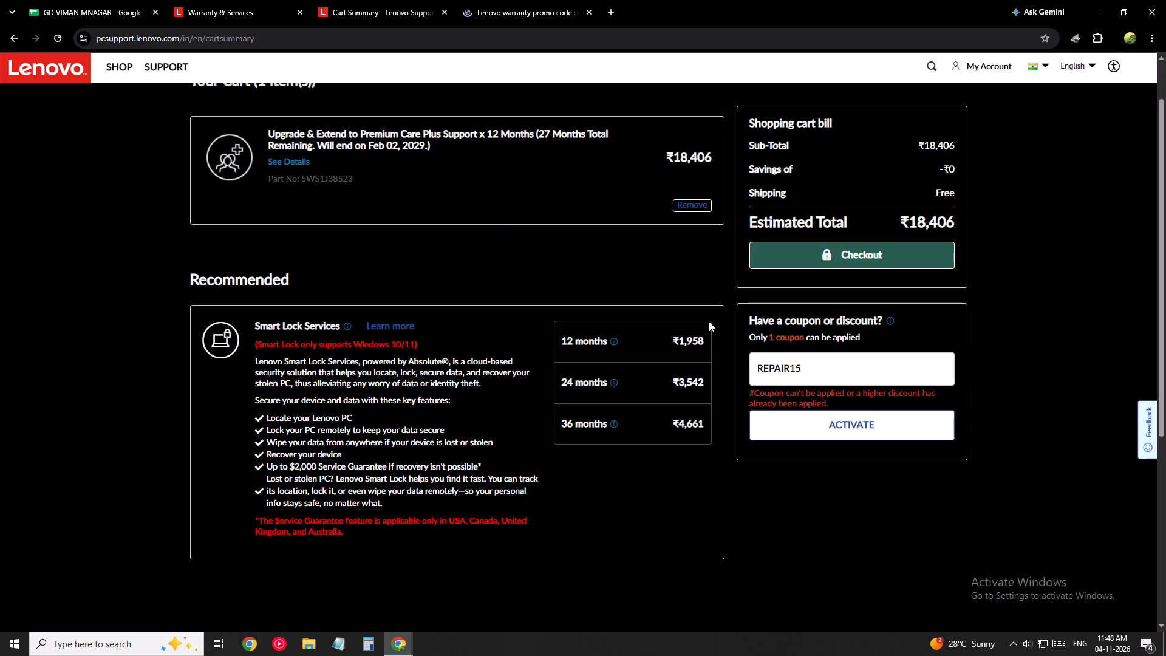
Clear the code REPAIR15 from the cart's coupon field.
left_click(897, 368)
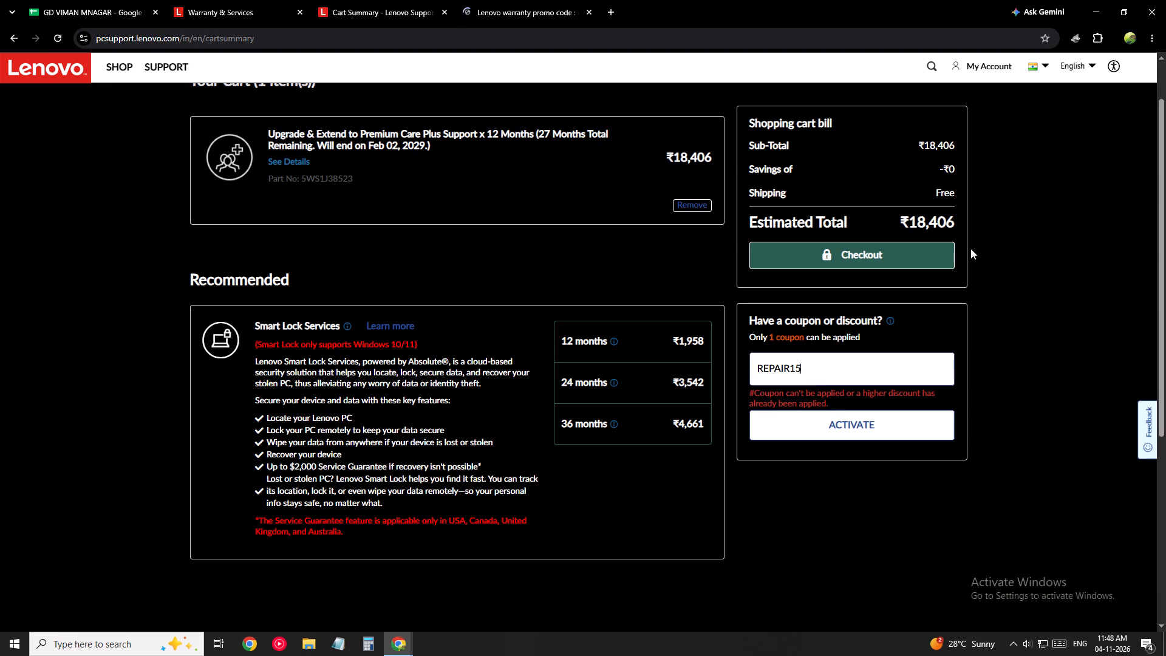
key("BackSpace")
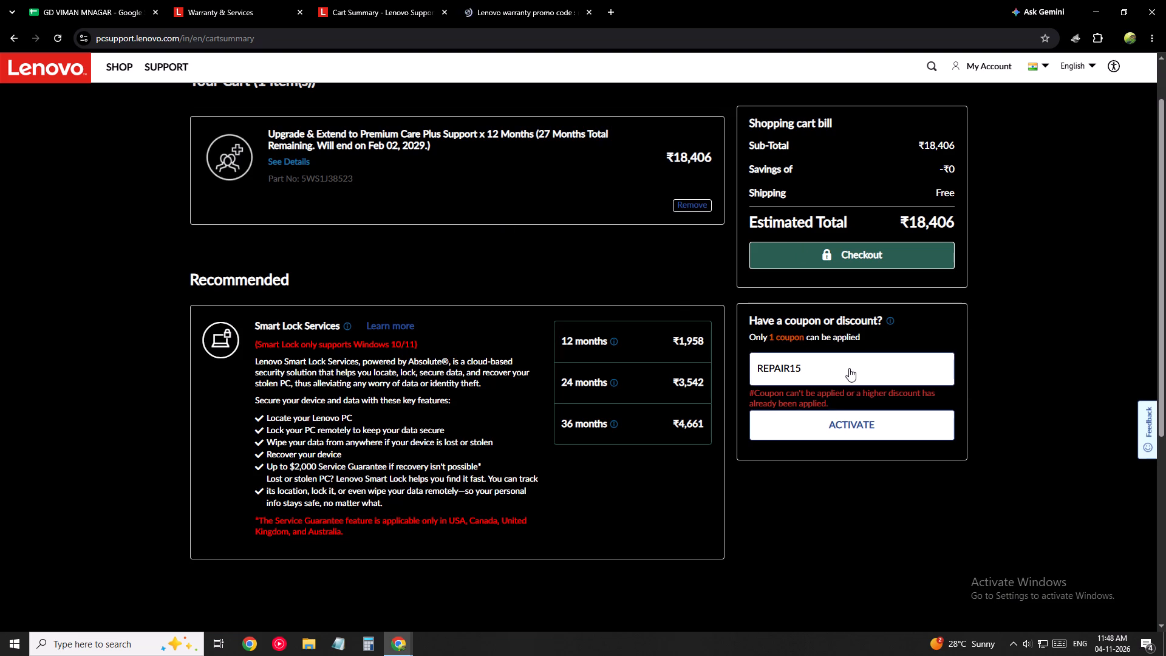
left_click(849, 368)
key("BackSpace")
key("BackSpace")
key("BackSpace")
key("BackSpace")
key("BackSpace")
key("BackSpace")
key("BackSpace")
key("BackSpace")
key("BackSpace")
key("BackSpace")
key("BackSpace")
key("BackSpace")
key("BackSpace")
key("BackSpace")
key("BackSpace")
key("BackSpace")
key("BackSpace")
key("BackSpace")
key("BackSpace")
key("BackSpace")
Copy the code SRVC1309 from the Reddit comments and activate it as the coupon in the Lenovo cart.
left_click(464, 0)
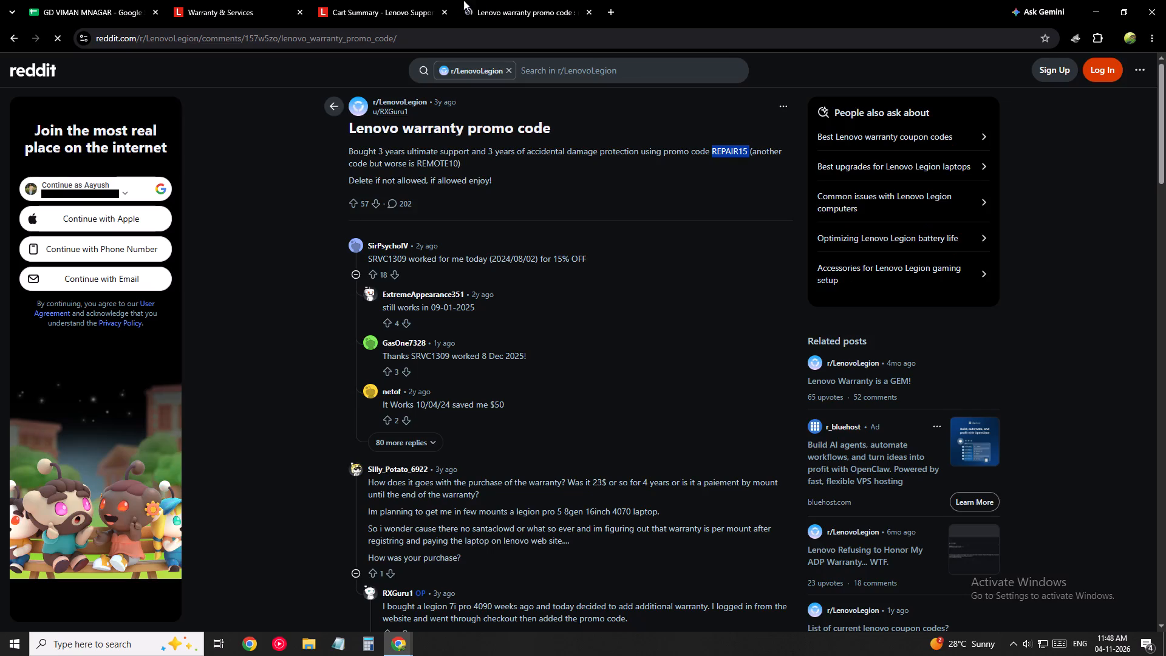
left_click(567, 219)
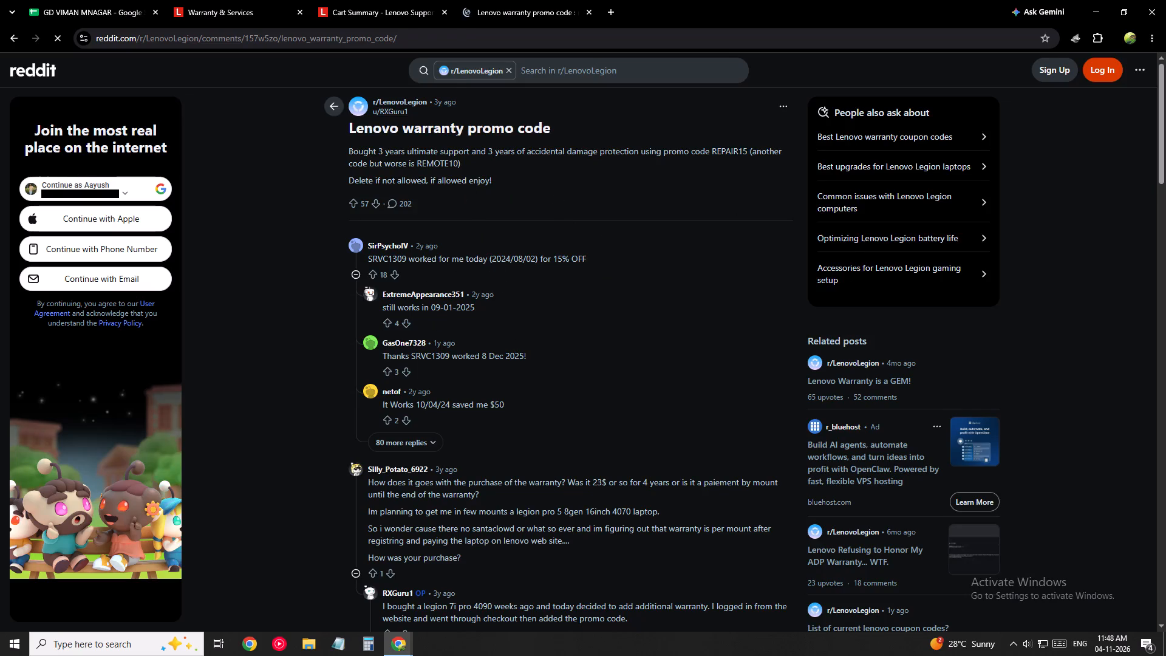
double_click(435, 362)
key("ctrl+c")
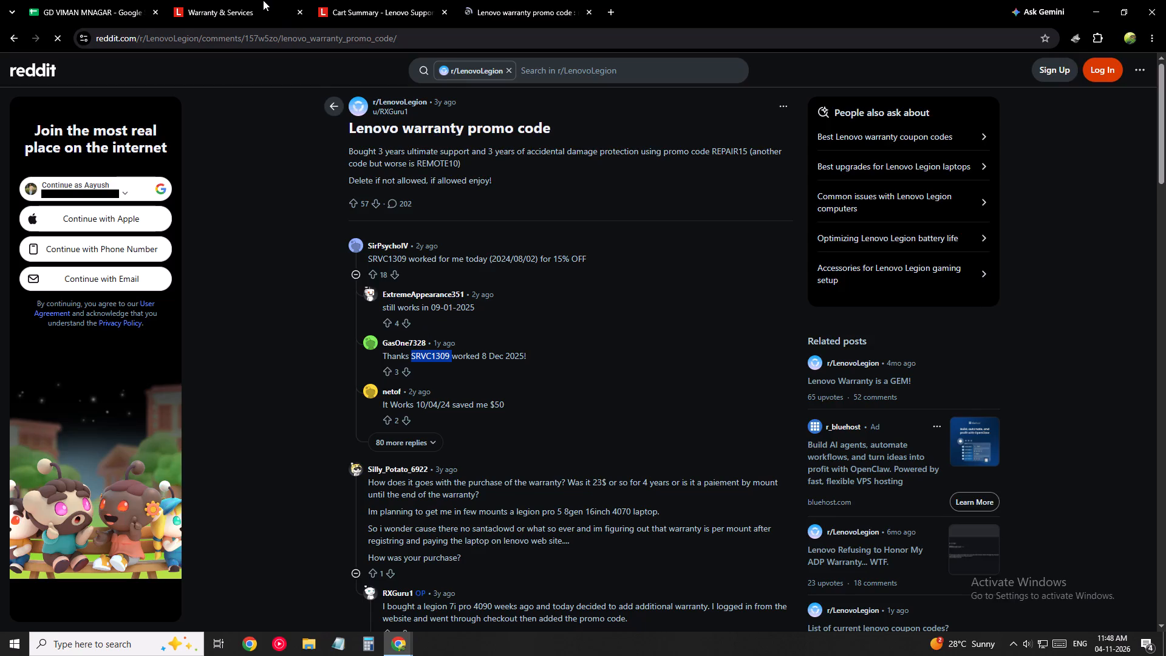
left_click(388, 0)
key("ctrl+v")
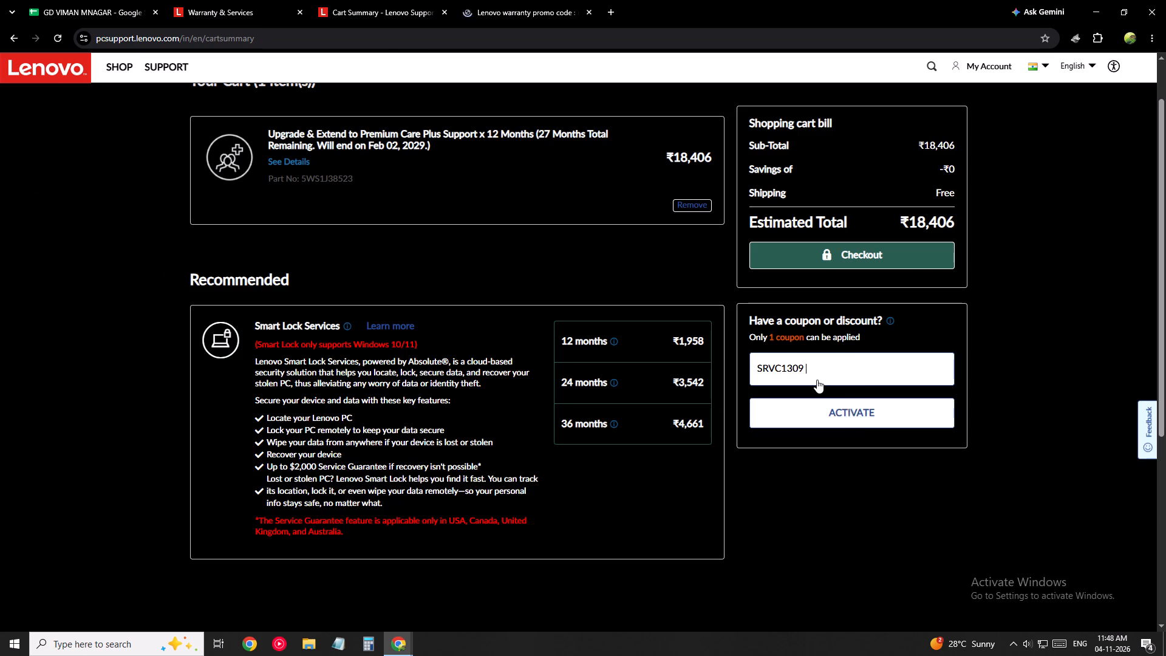
key("BackSpace")
left_click(874, 410)
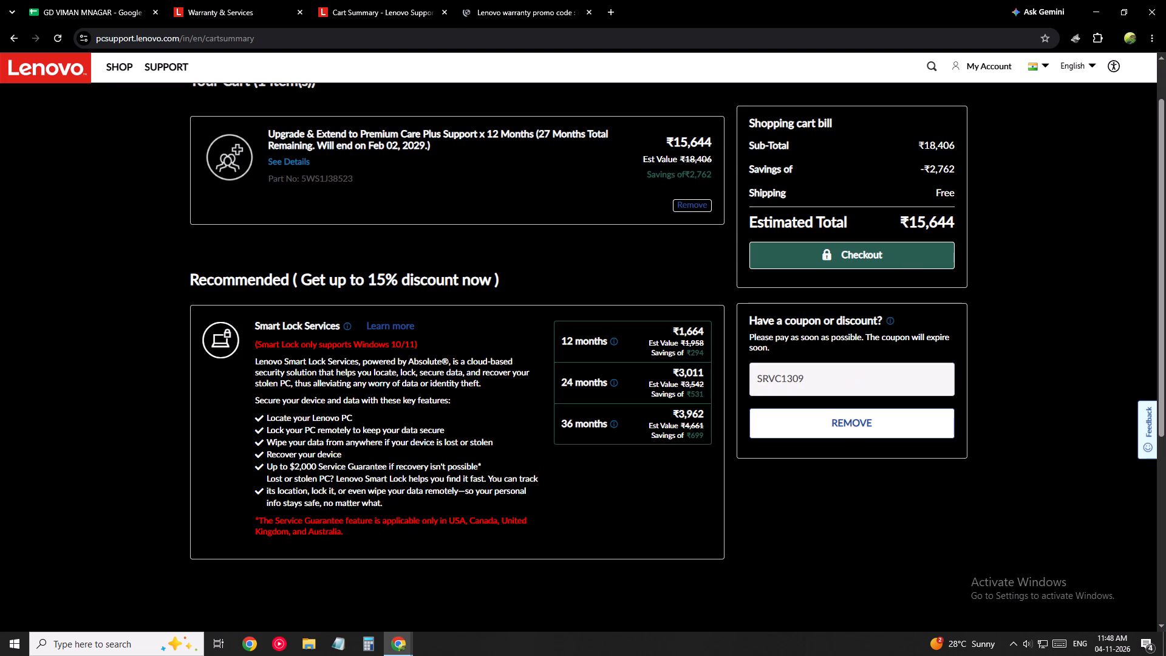
left_click(1, 0)
key("alt+Tab")
left_click(4, 128)
scroll(380, 375, "down", 3)
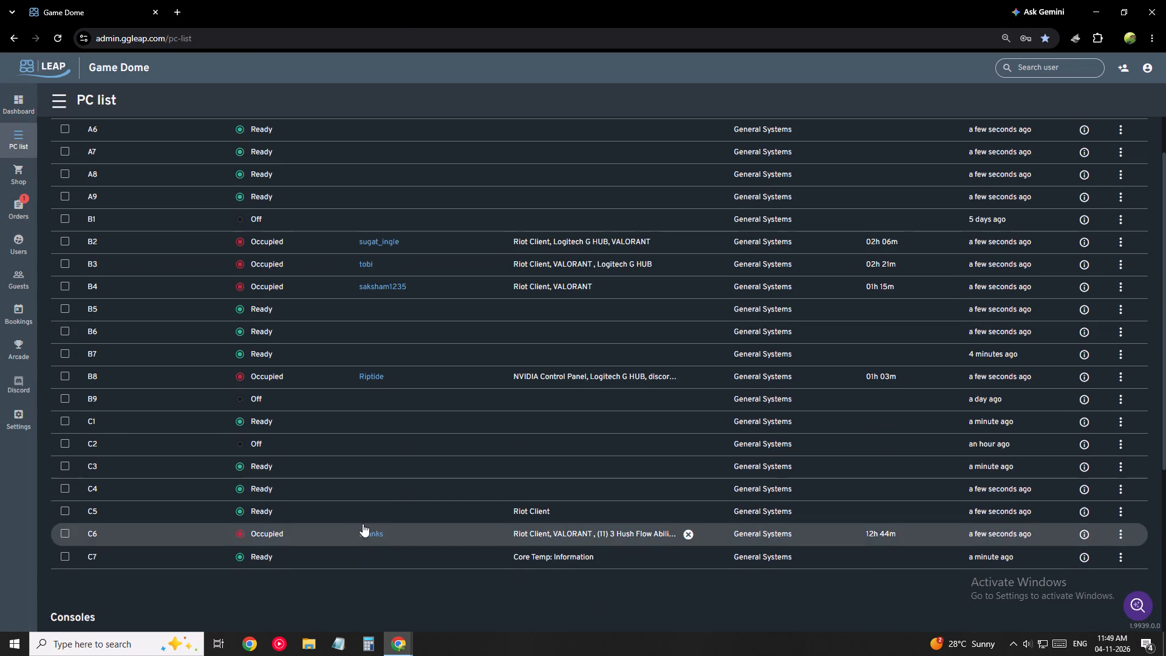
left_click(373, 375)
left_click(394, 380)
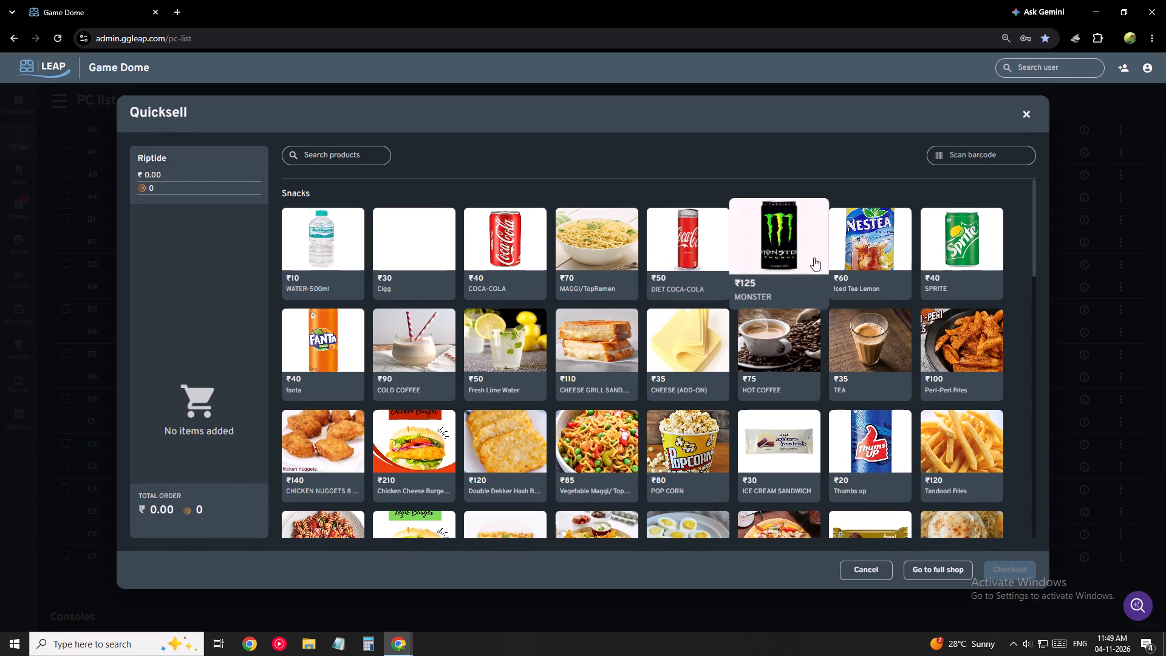
left_click_drag(859, 250, 202, 397)
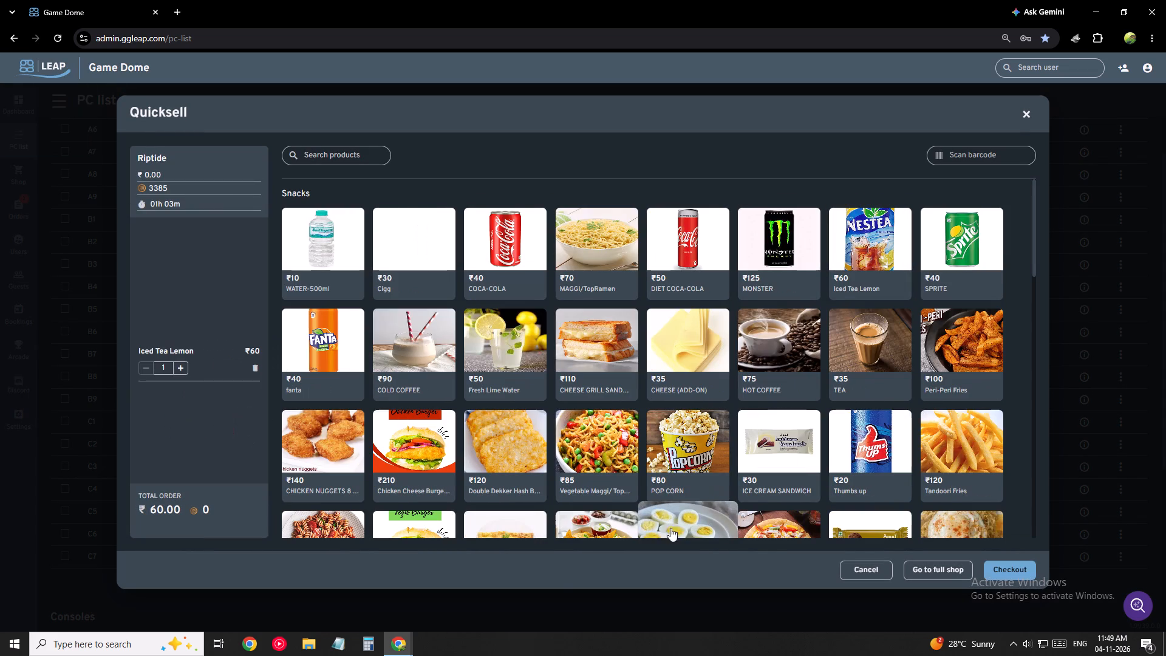
Continue Riptide's order in the full shop and add the ₹700 11 HOURS hardware rental from the monthly passes.
left_click(924, 565)
left_click(360, 176)
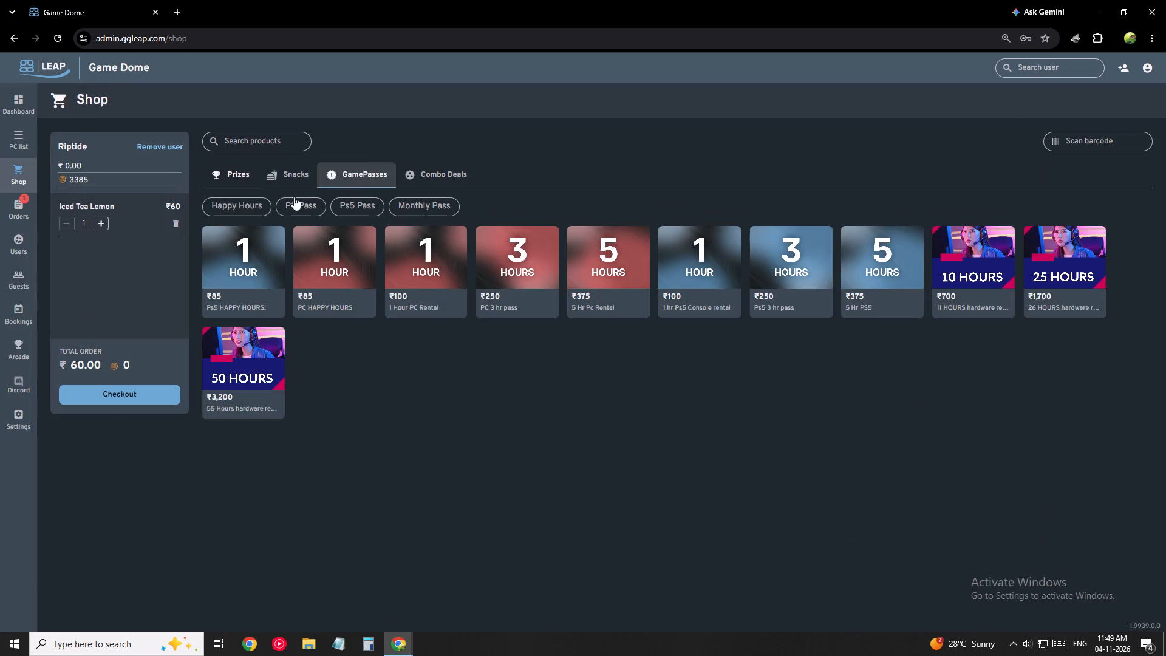
left_click(254, 203)
left_click(430, 199)
left_click_drag(253, 272, 107, 307)
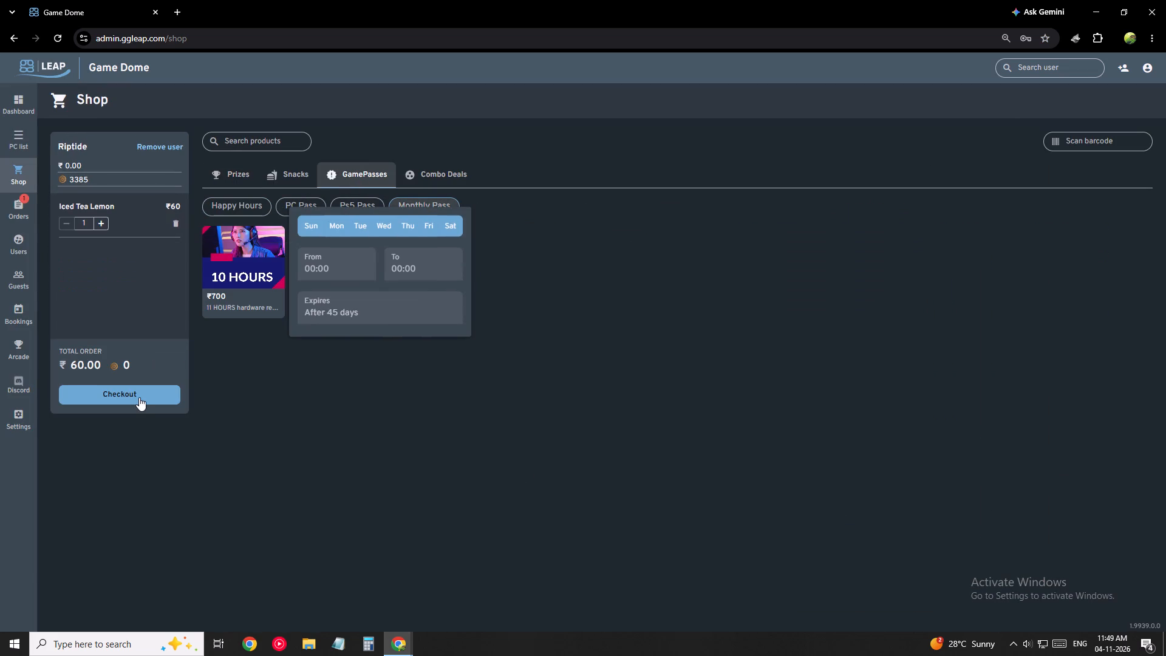
Check out Riptide's order and charge the full ₹760 with Credit card as the payment method.
left_click(126, 395)
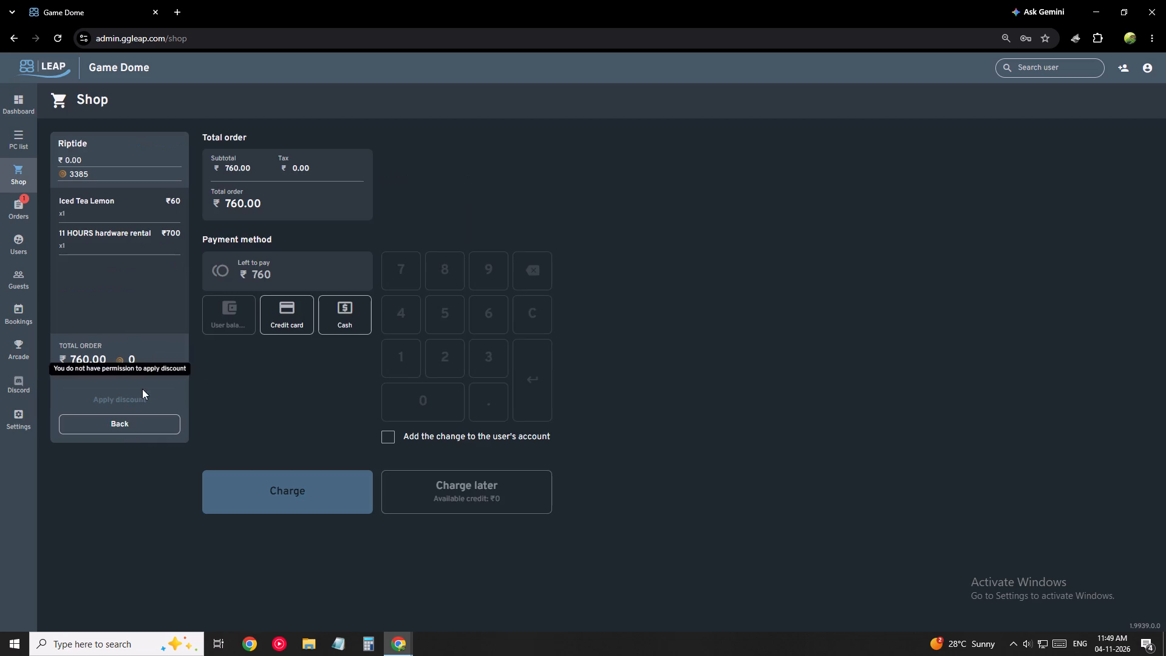
left_click(276, 313)
left_click(279, 483)
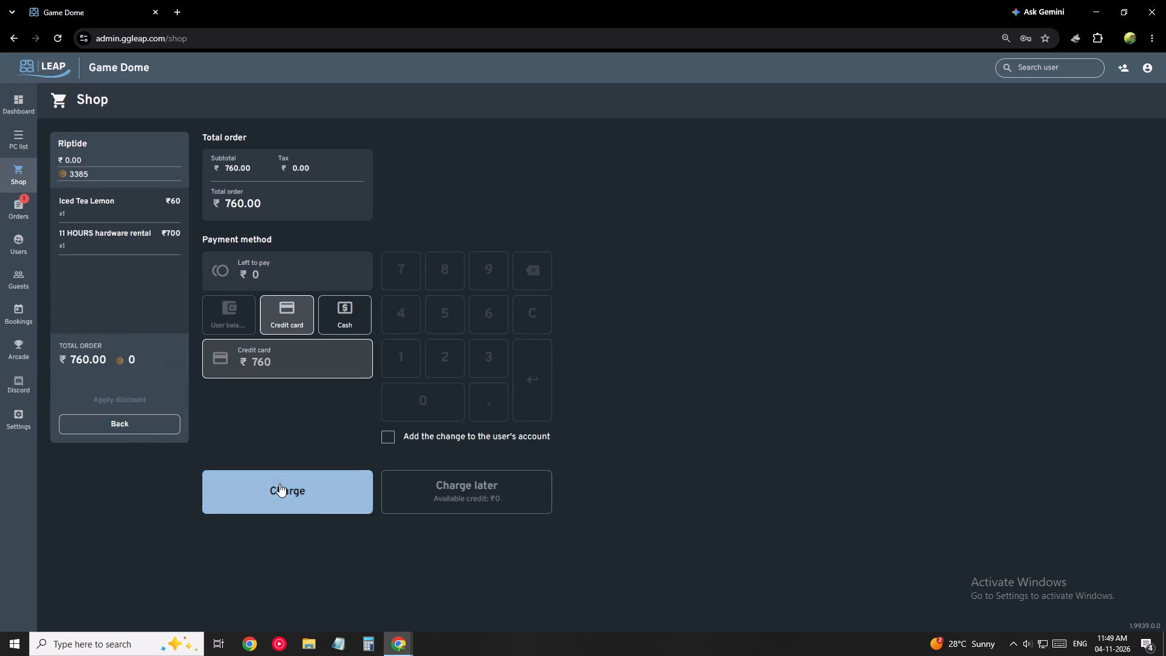
double_click(64, 145)
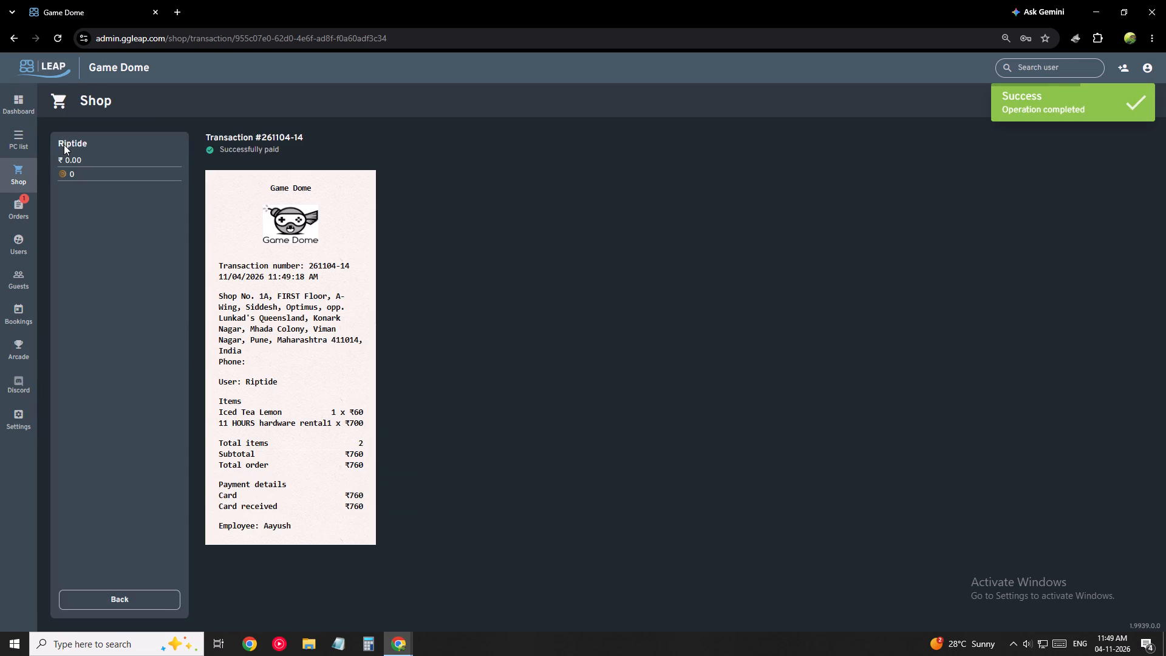
right_click(103, 162)
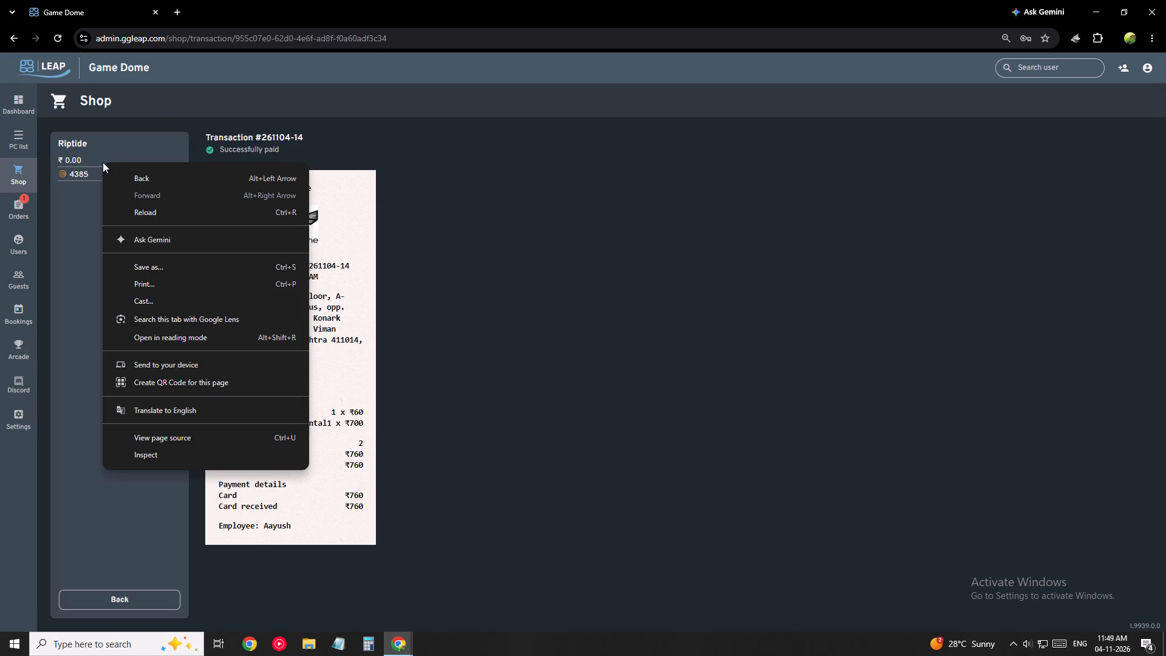
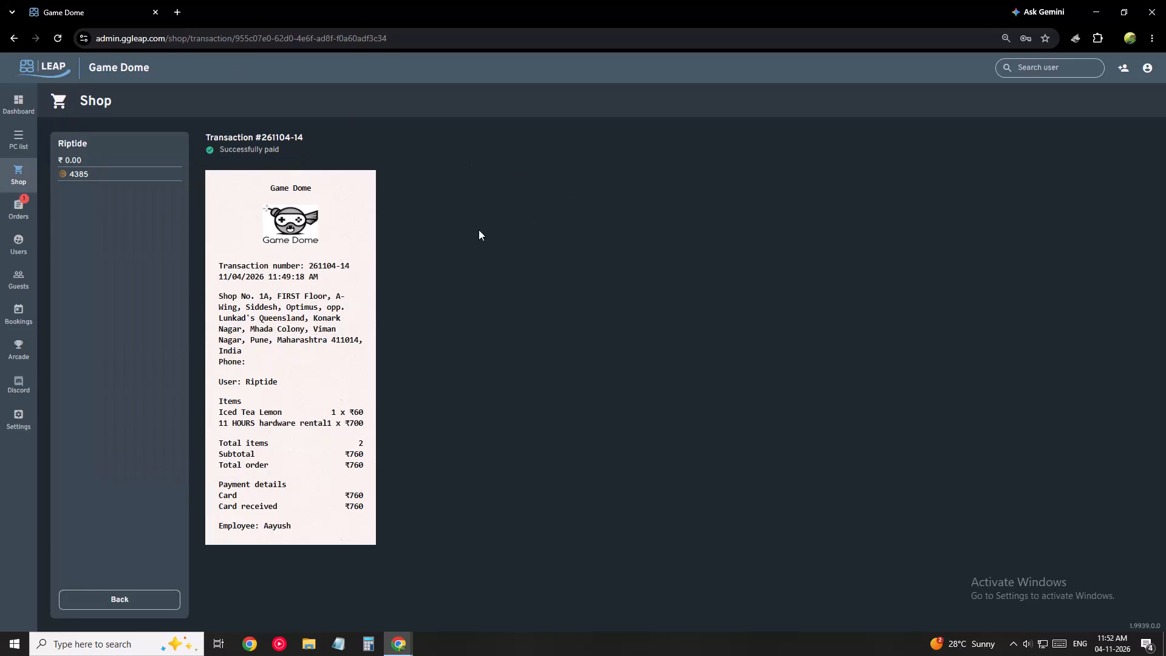
Switch to the spreadsheet and add riptide with an amount of 760 under Customer credit in row 26320 of daily exp.
key("alt+Tab")
key("alt+Tab")
key("alt+Tab")
left_click(24, 0)
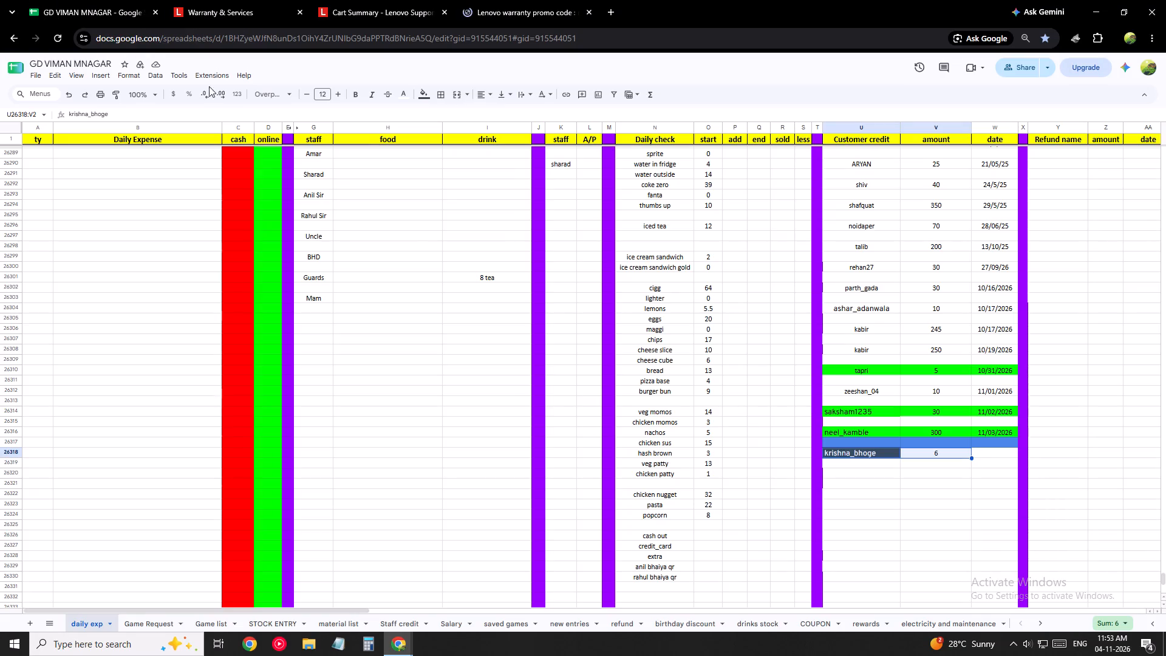
scroll(856, 374, "down", 3)
left_click(860, 296)
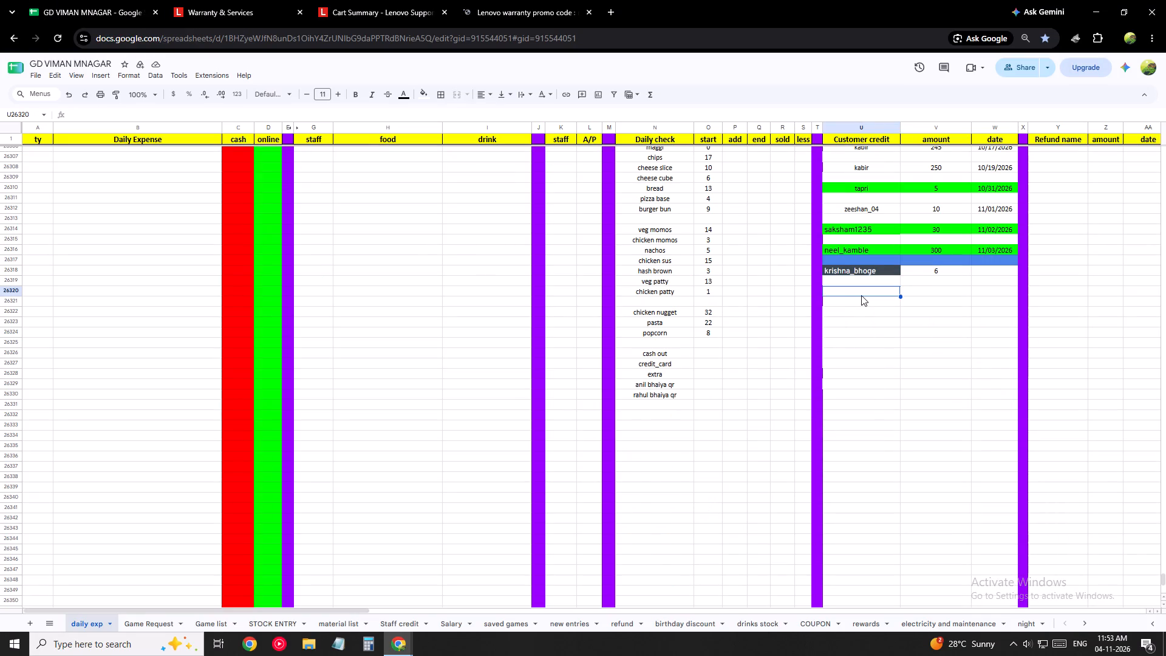
key("ctrl+v")
left_click(932, 290)
left_click(885, 295)
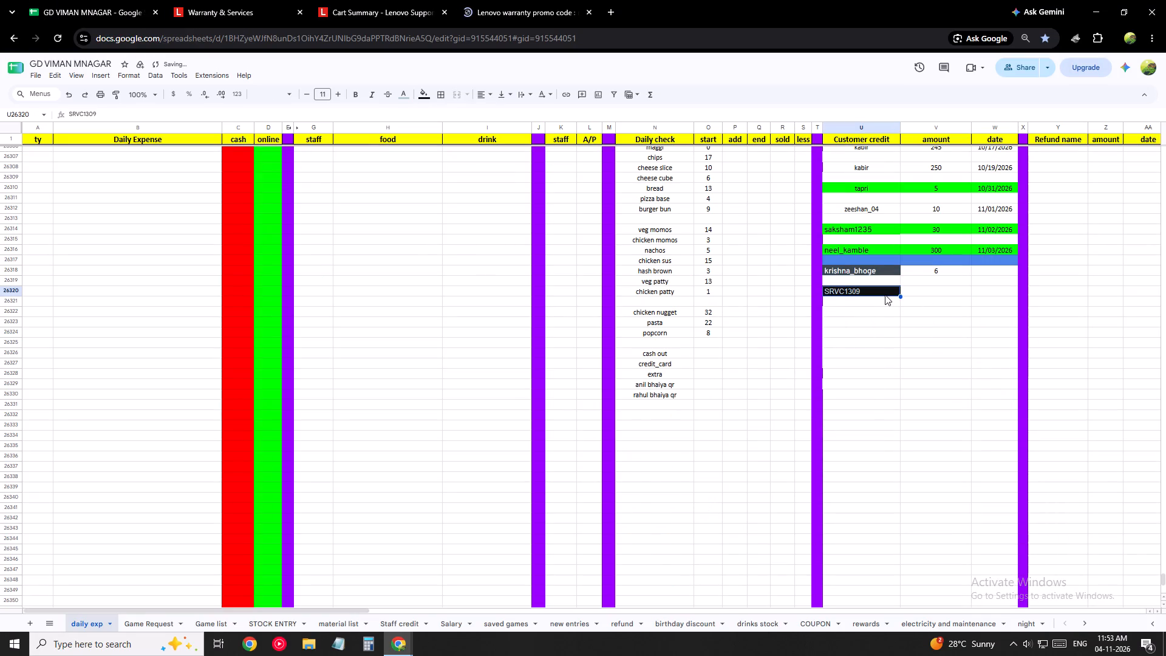
key("BackSpace")
type("riptide")
key("Return")
key("Right")
key("Up")
type("760")
key("Return")
Switch to ggLeap and look over the PC list down to the consoles.
key("alt+Tab")
left_click(0, 126)
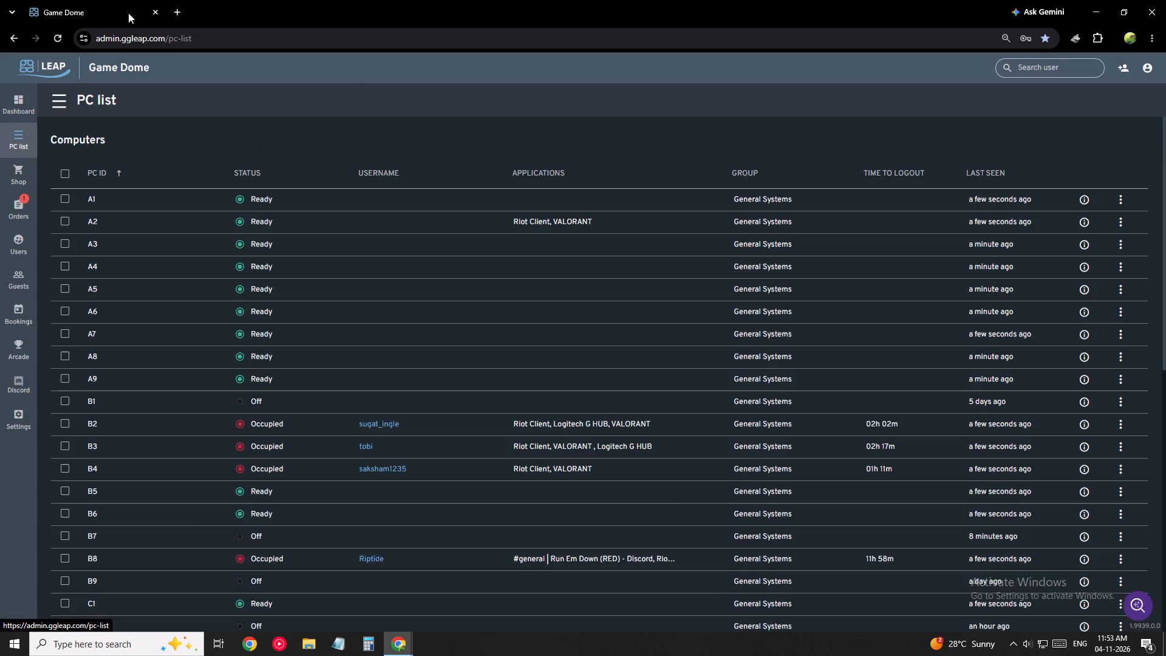
scroll(494, 341, "down", 10)
Return to the spreadsheet's browser window and close the Lenovo warranty promo code search page.
key("alt+Tab")
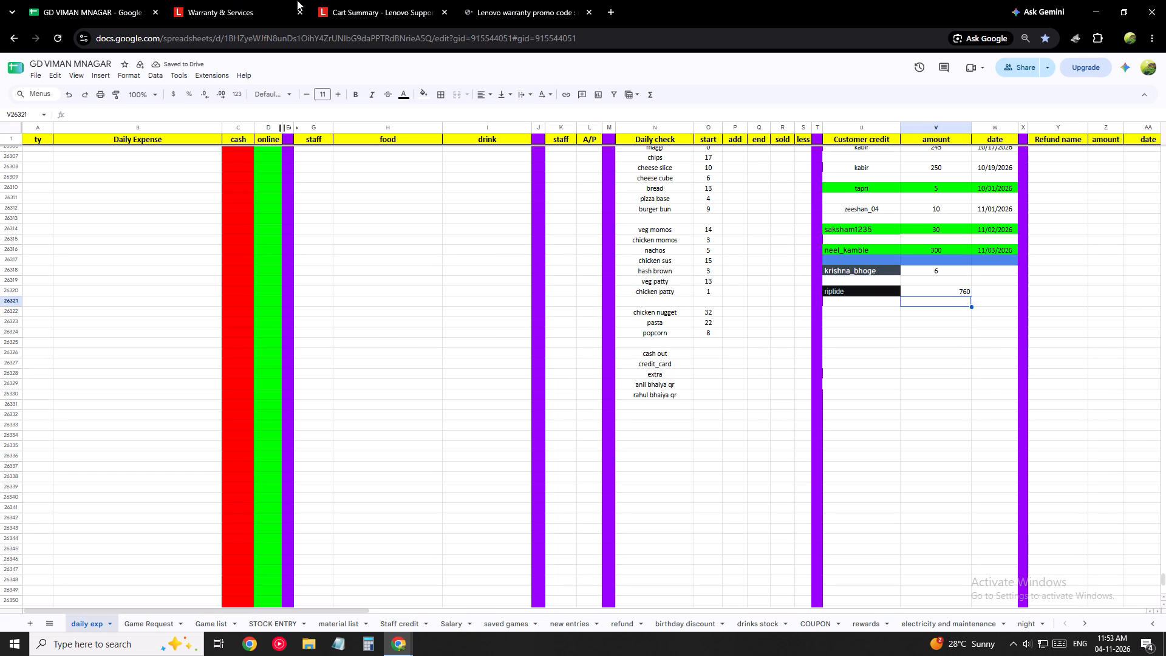
left_click(509, 0)
left_click(590, 9)
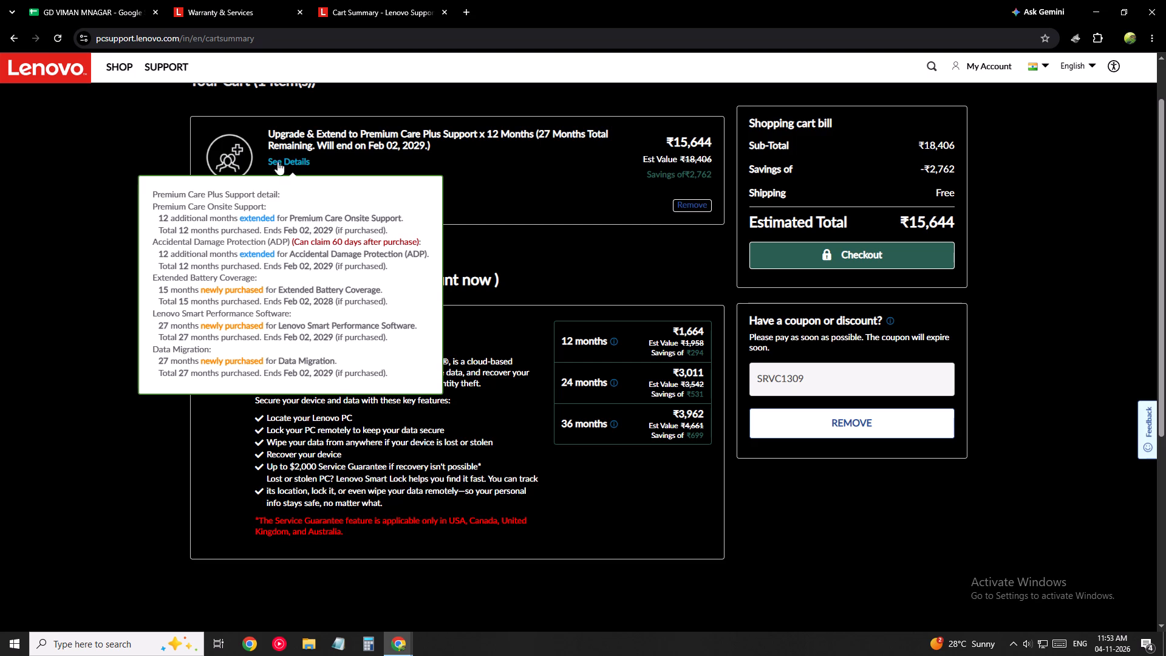
Review the Lenovo cart's coverage details and estimated total, and the LOQ 15ARP9 Warranty & Services page.
left_click(596, 228)
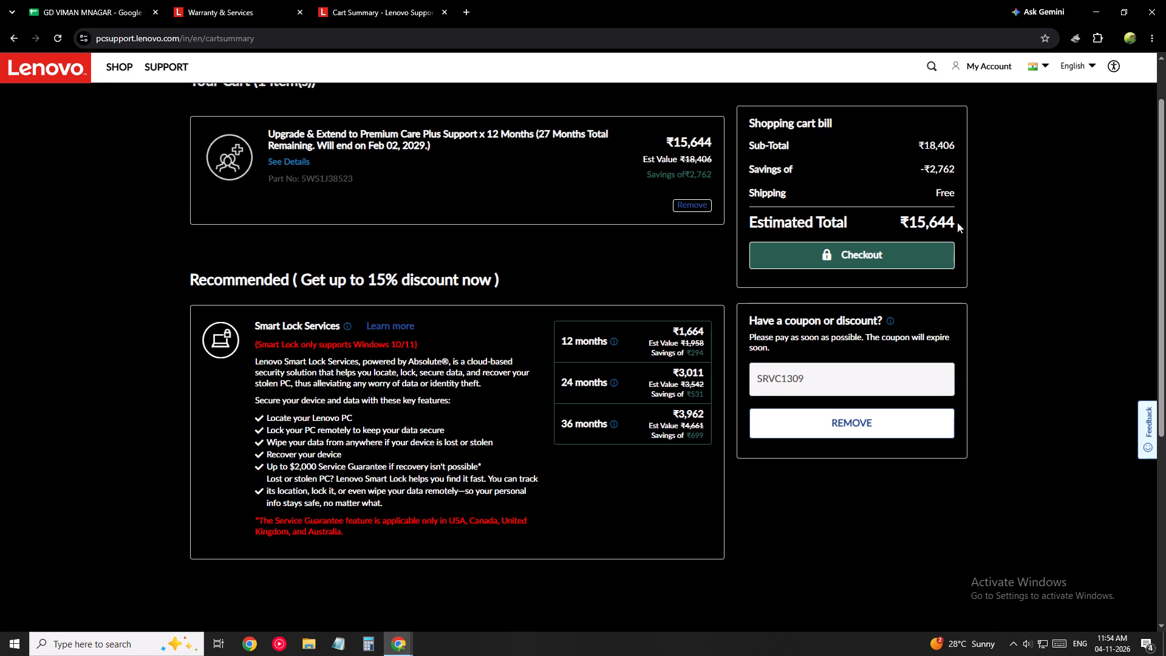
left_click_drag(950, 221, 905, 221)
left_click(443, 155)
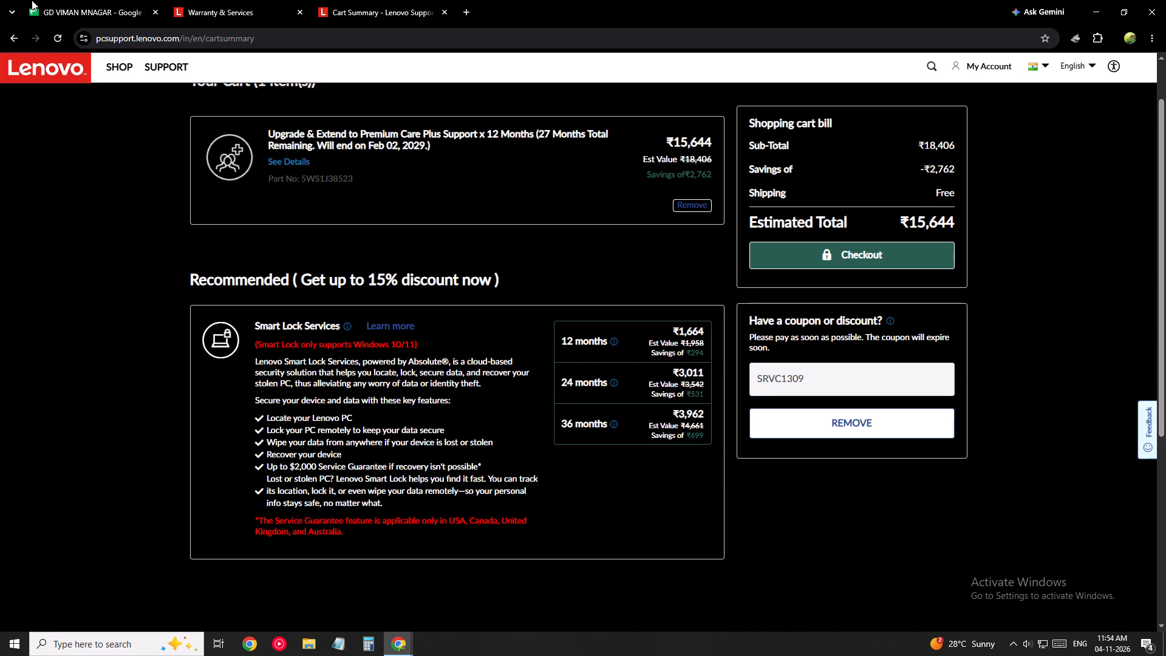
left_click(41, 0)
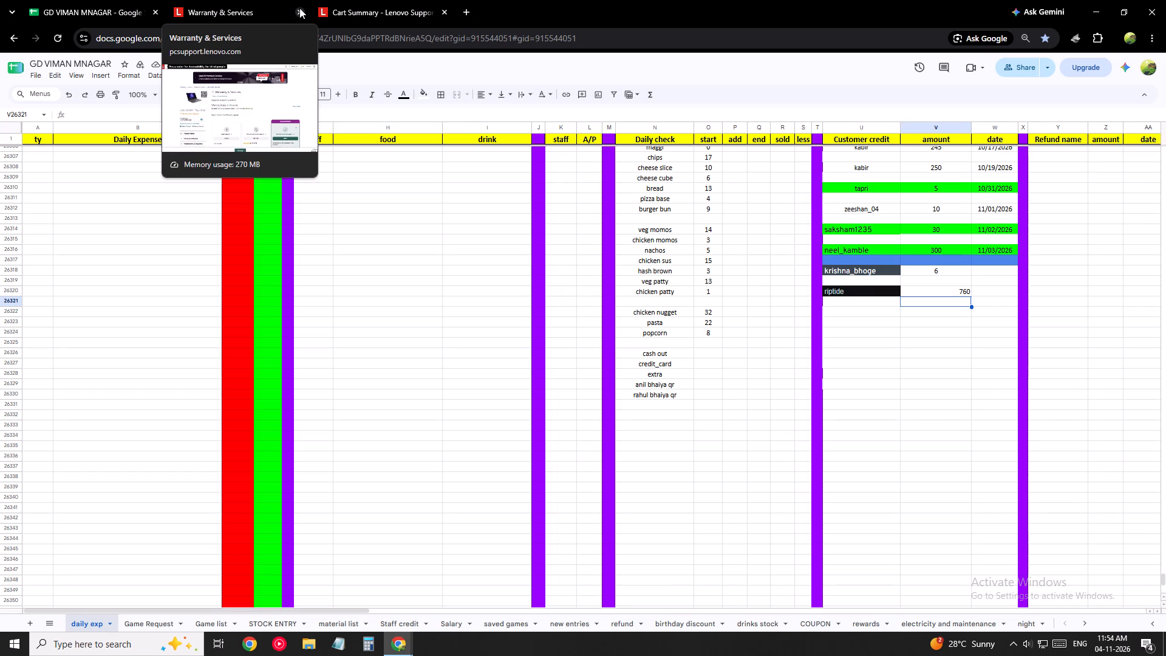
left_click(381, 0)
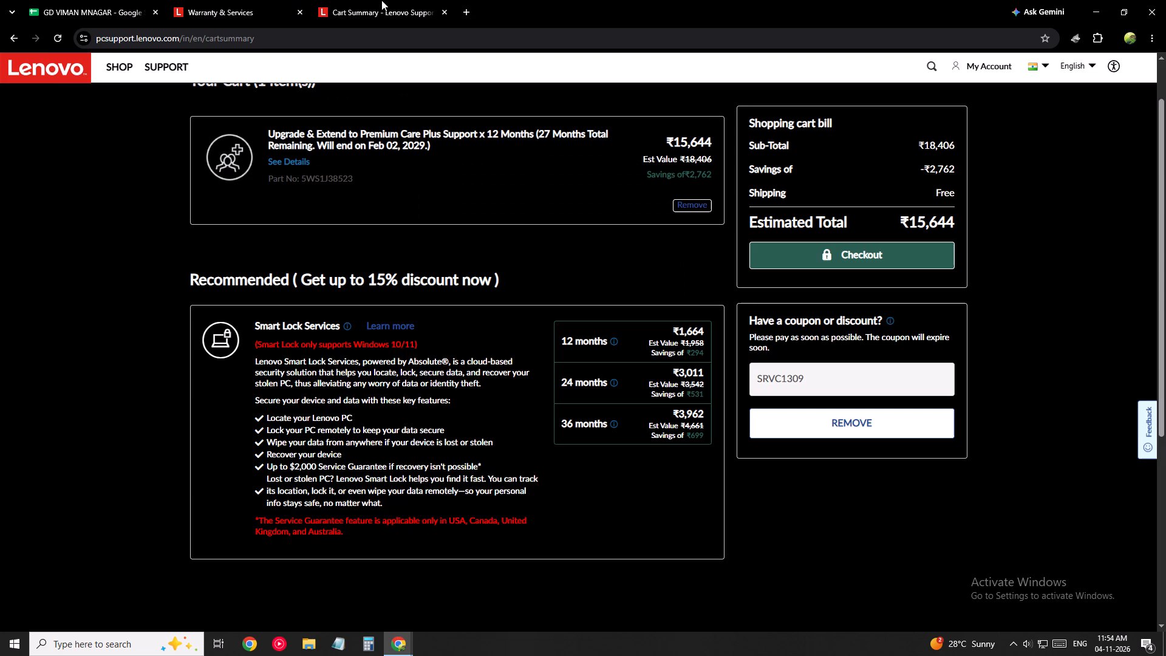
scroll(472, 322, "up", 3)
scroll(336, 193, "up", 4)
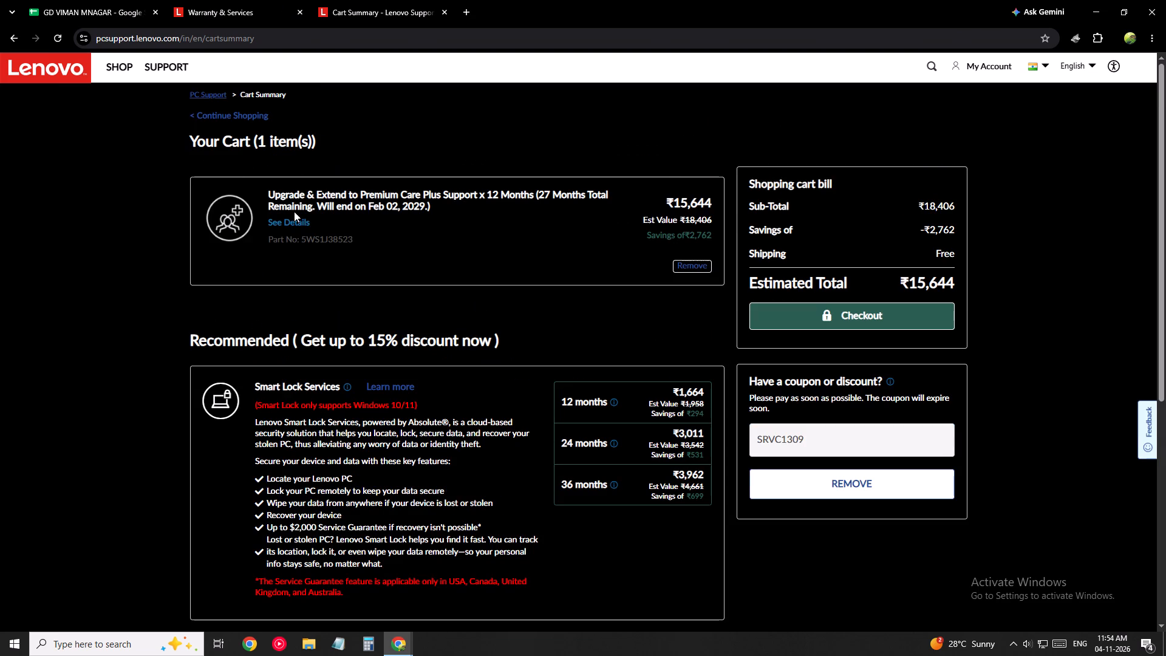
left_click(152, 0)
left_click(278, 0)
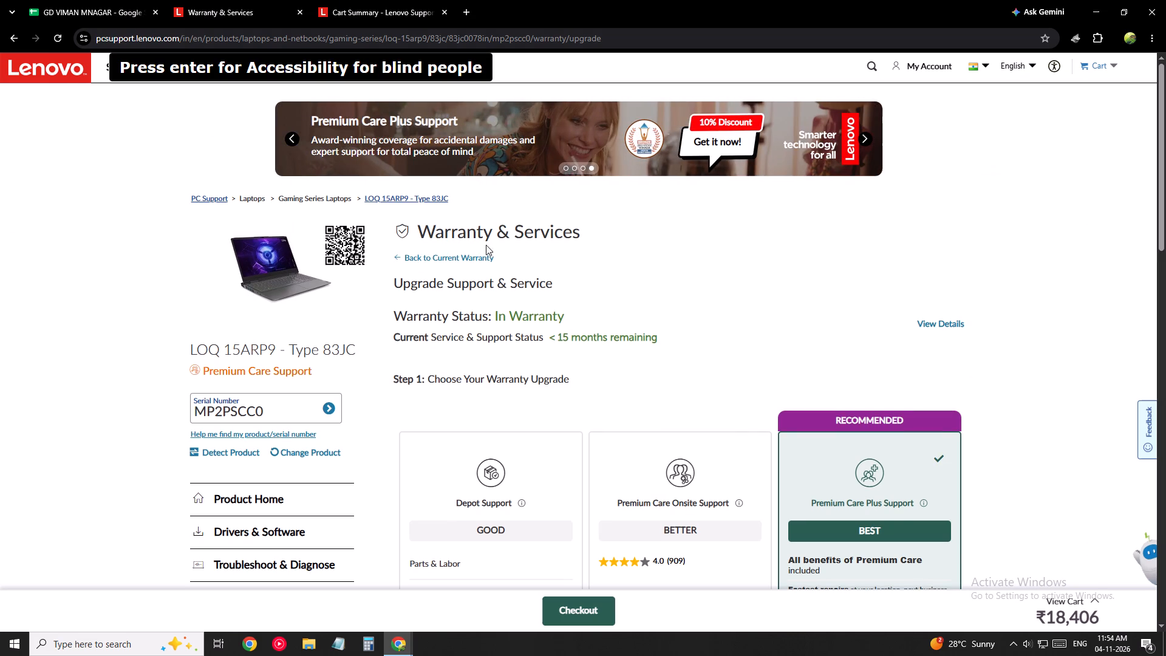
left_click_drag(258, 251, 378, 109)
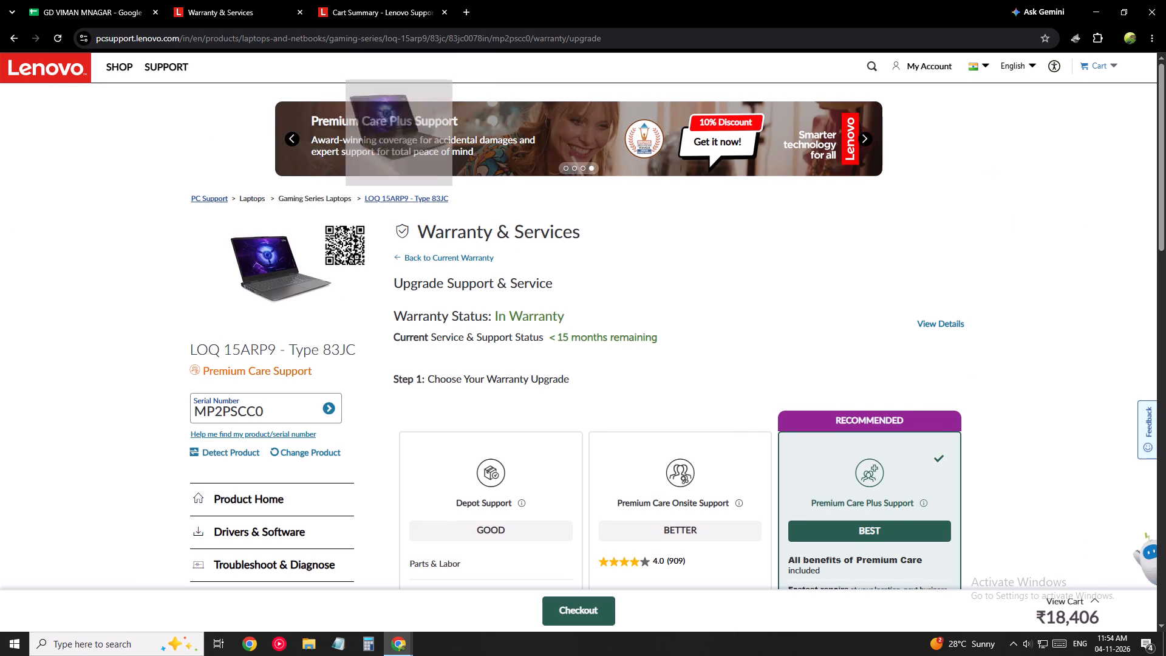
left_click_drag(378, 109, 267, 259)
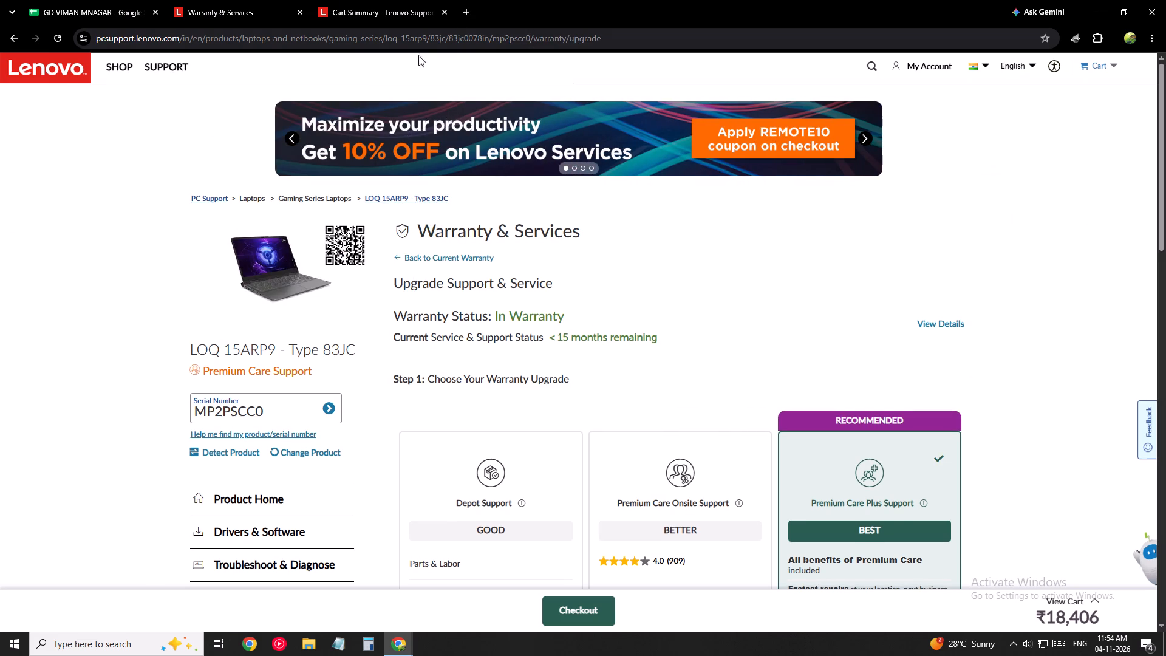
Close the Lenovo Cart Summary and Warranty & Services pages, leaving the GD VIMAN MNAGAR spreadsheet open.
left_click(442, 12)
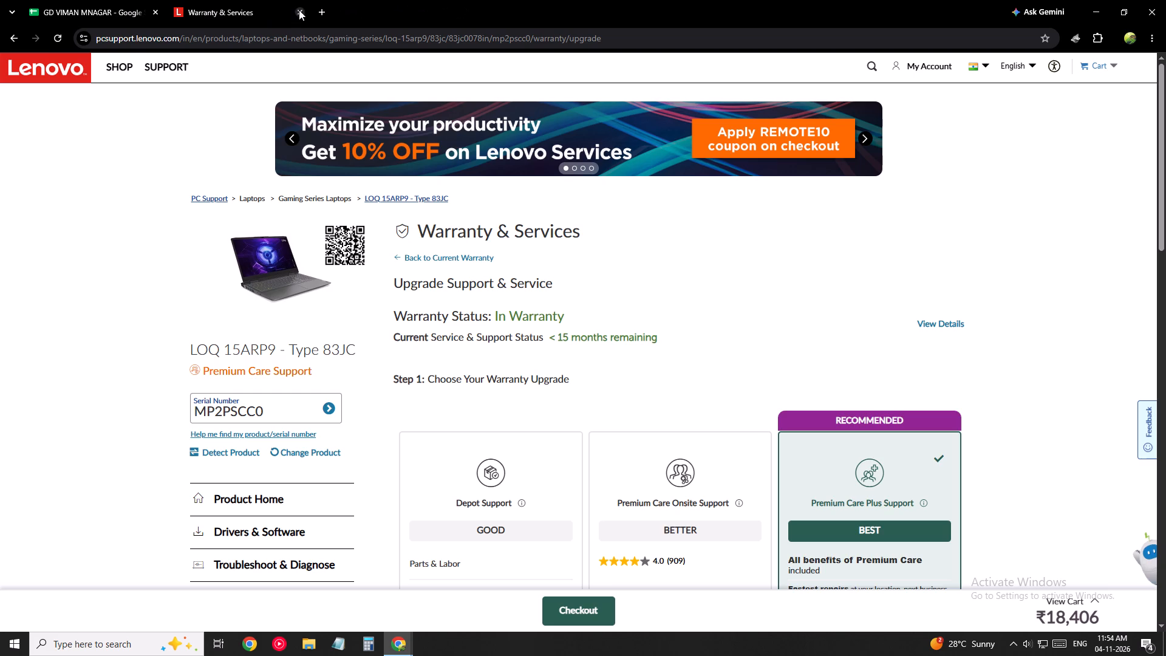
left_click(299, 10)
left_click(101, 0)
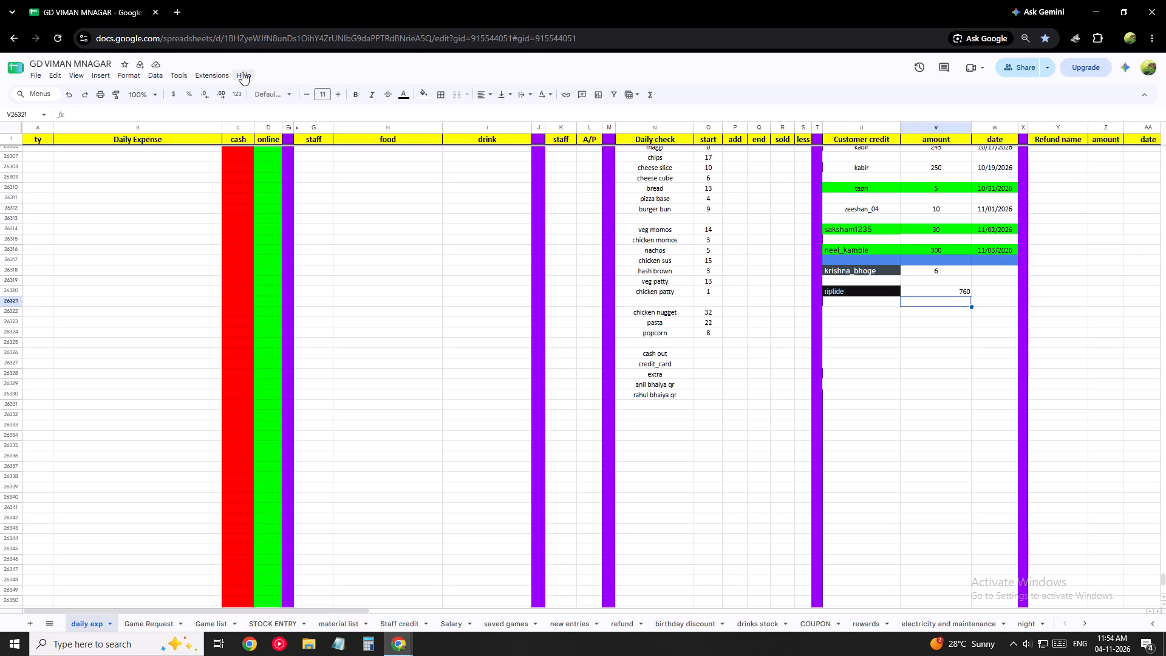
In ggLeap, search users for "aaka", view the profile of the customer with the ₹1,470 balance and check their GamePasses.
key("alt+Tab")
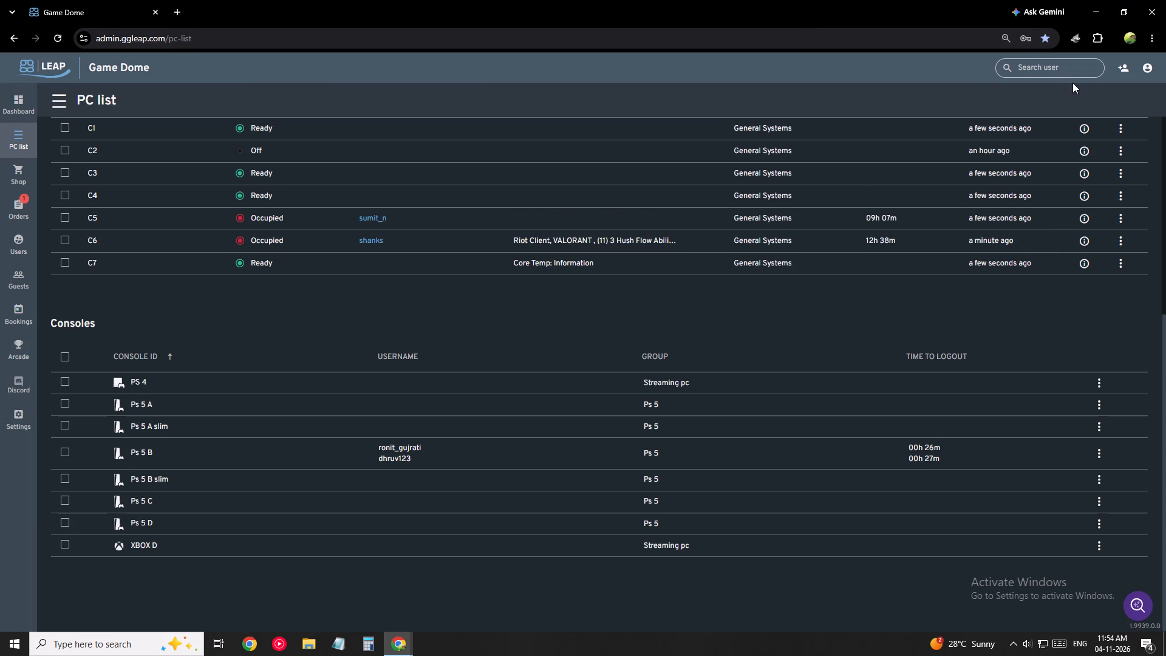
left_click(1045, 70)
type("aaka")
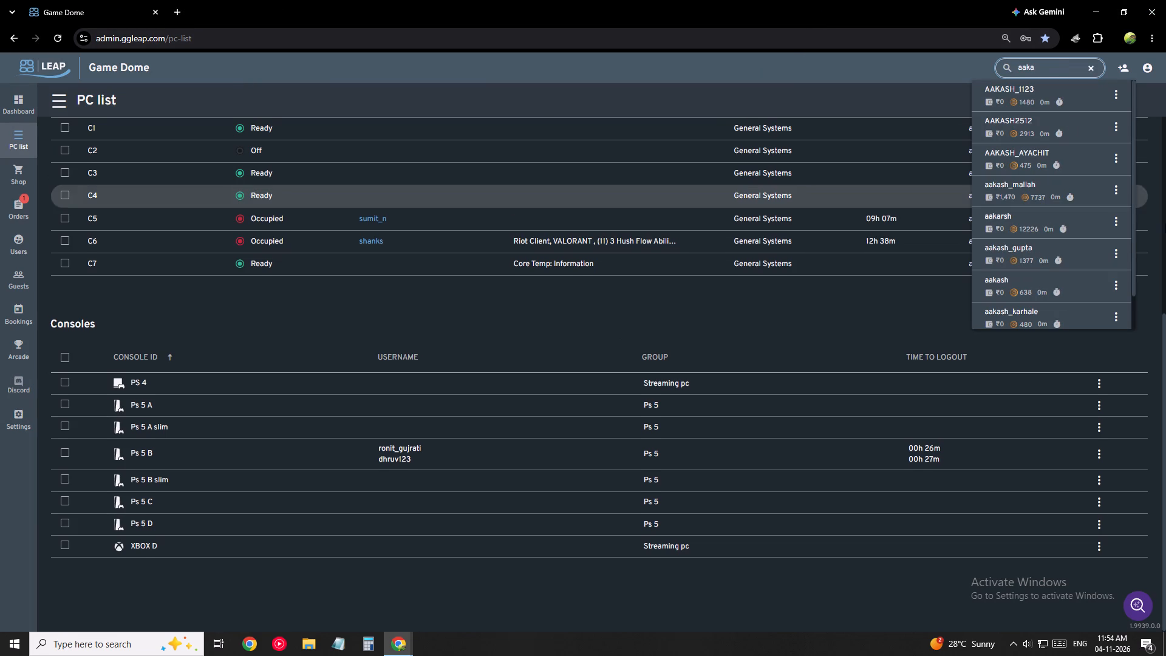
left_click(1118, 191)
left_click(1117, 299)
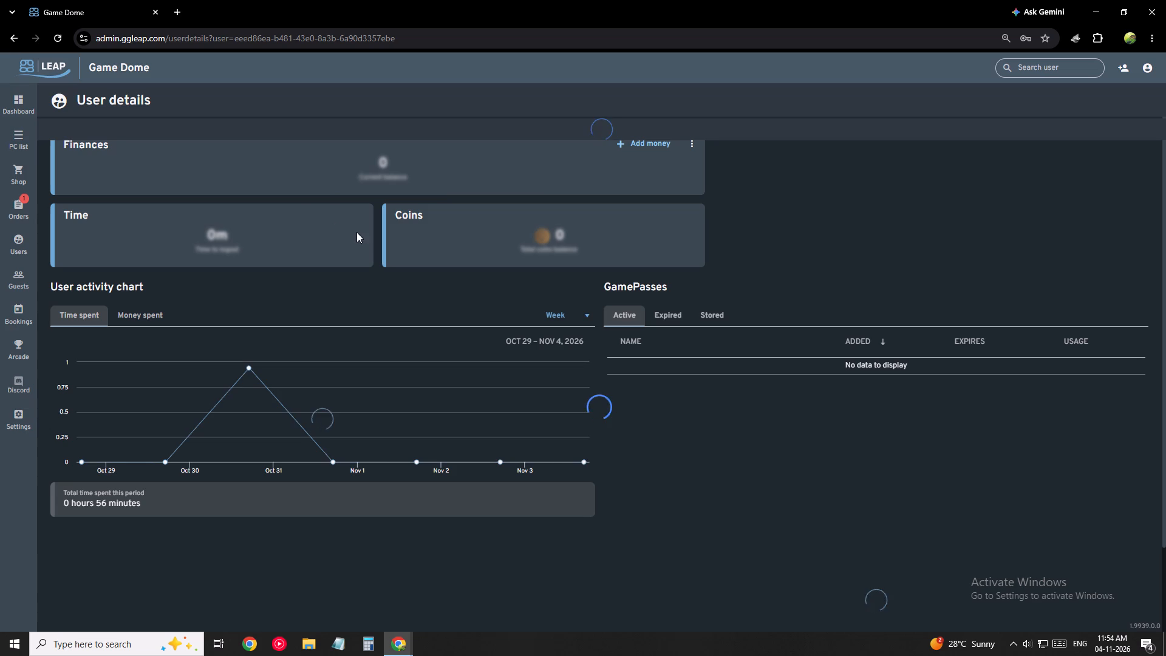
scroll(446, 337, "up", 6)
scroll(446, 337, "down", 1)
scroll(446, 337, "up", 1)
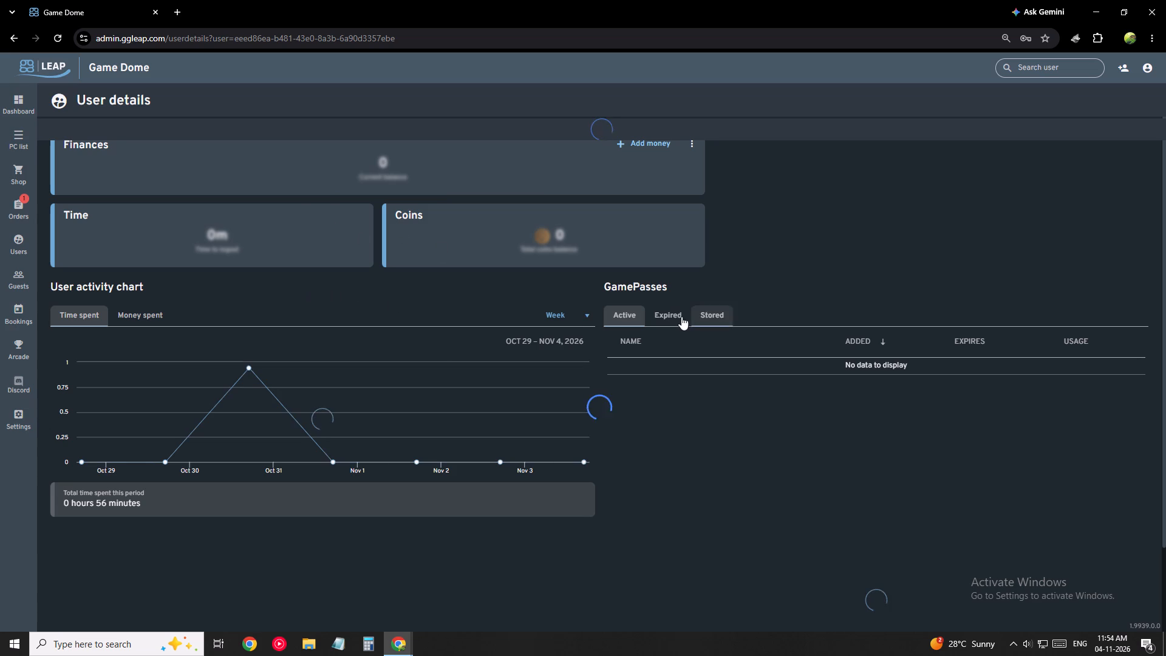
left_click(668, 320)
left_click(711, 321)
Open the Order History in Orders, and reopen it after visiting the dashboard and PC list.
left_click(8, 197)
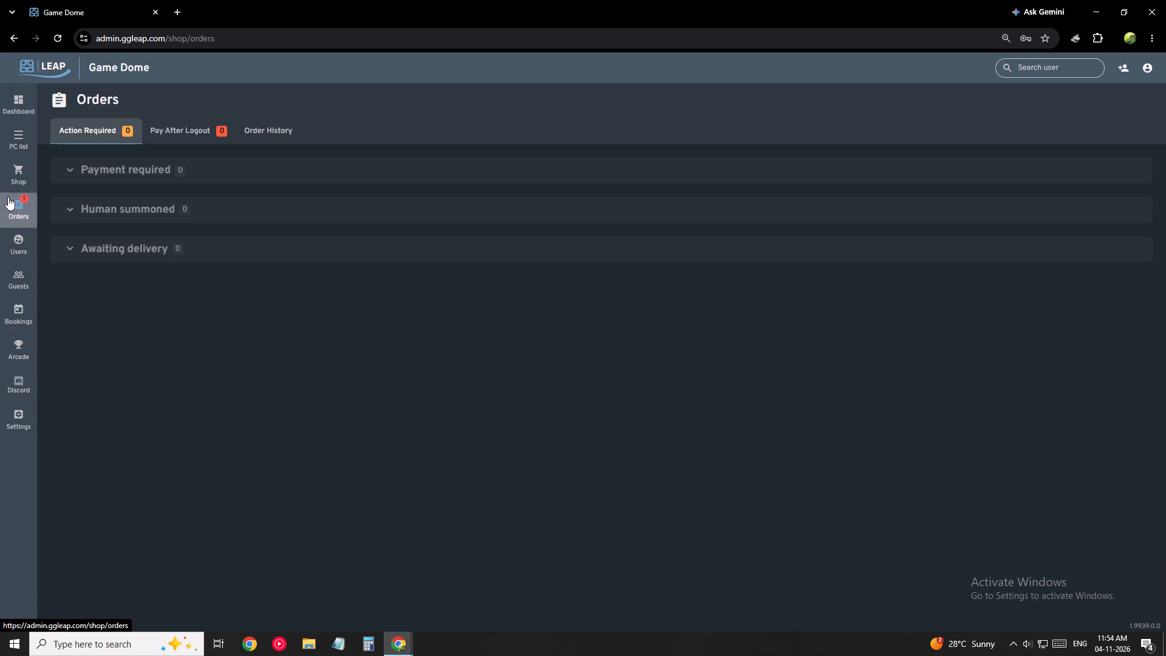
left_click(262, 132)
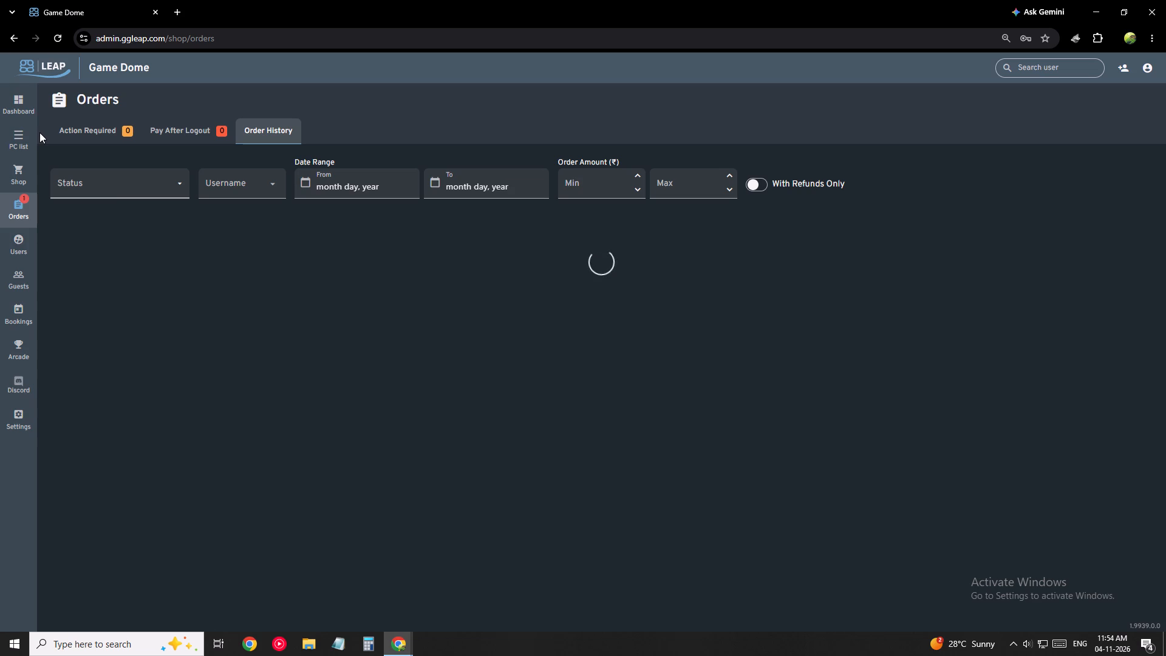
left_click_drag(0, 110, 7, 109)
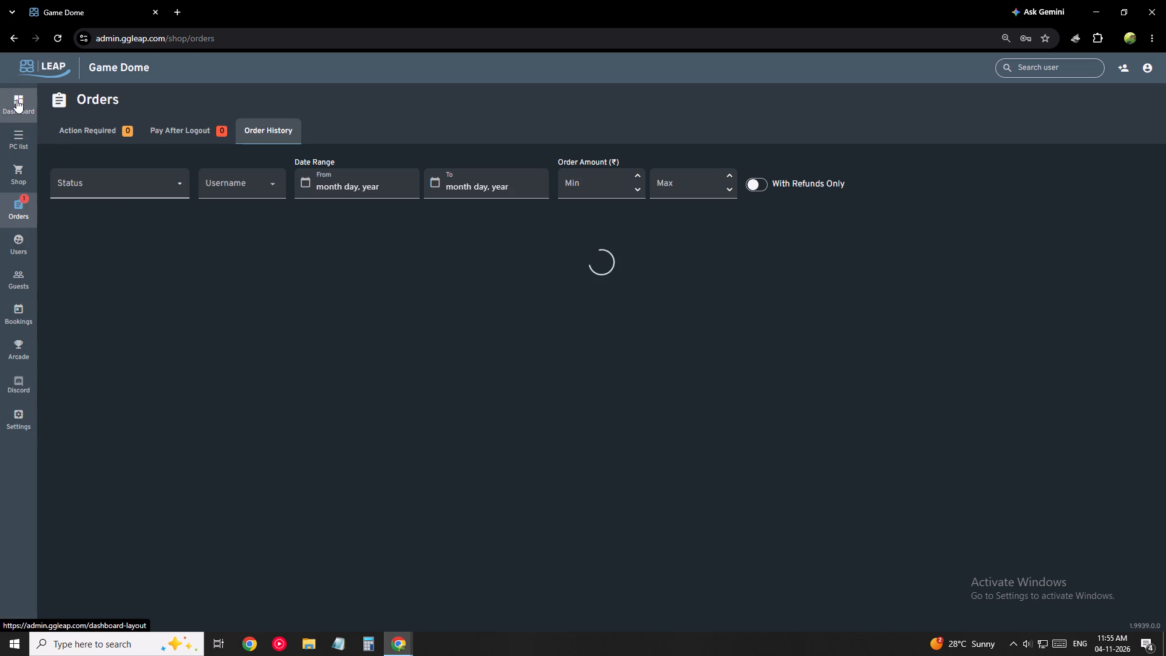
left_click(12, 127)
left_click(12, 97)
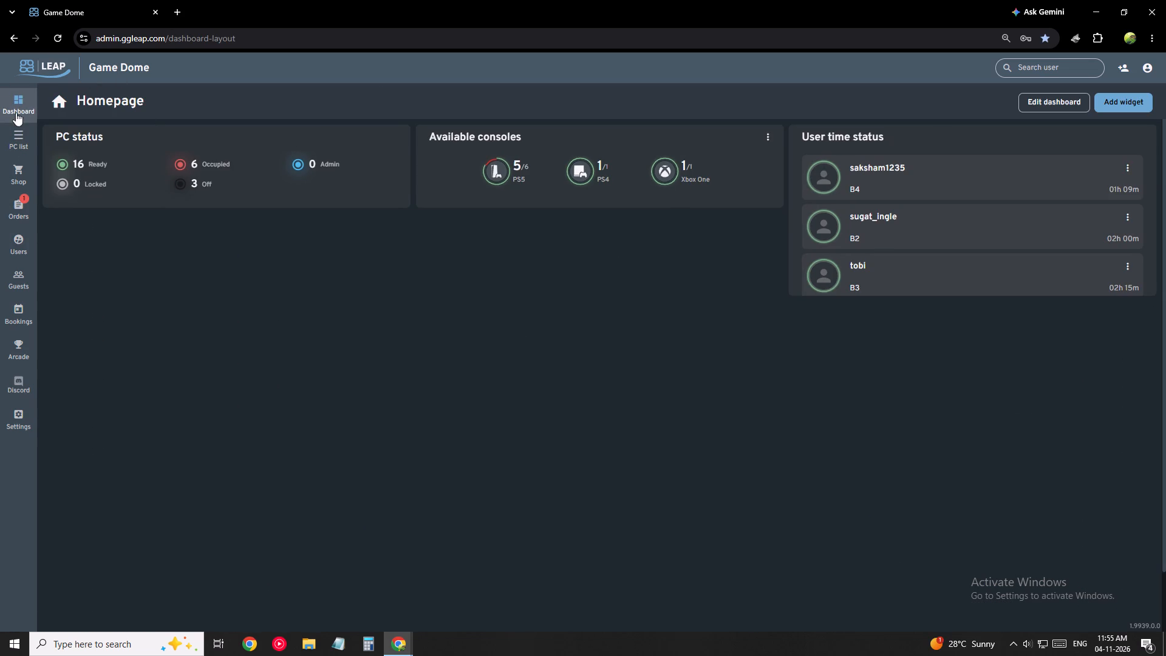
left_click(28, 137)
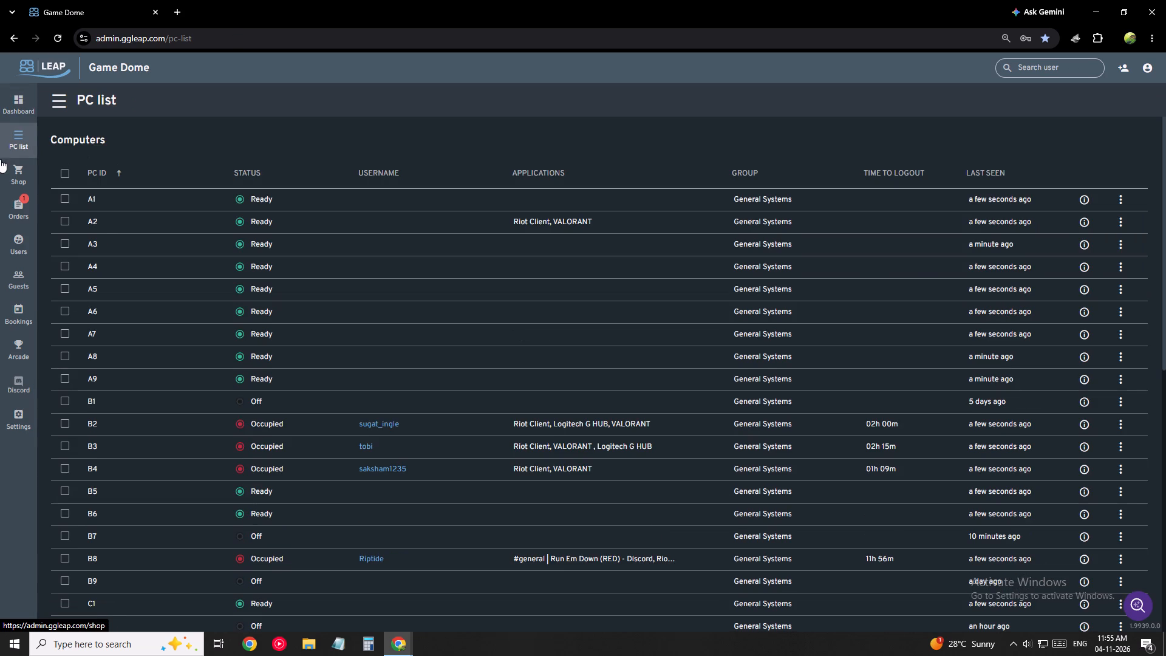
left_click(7, 103)
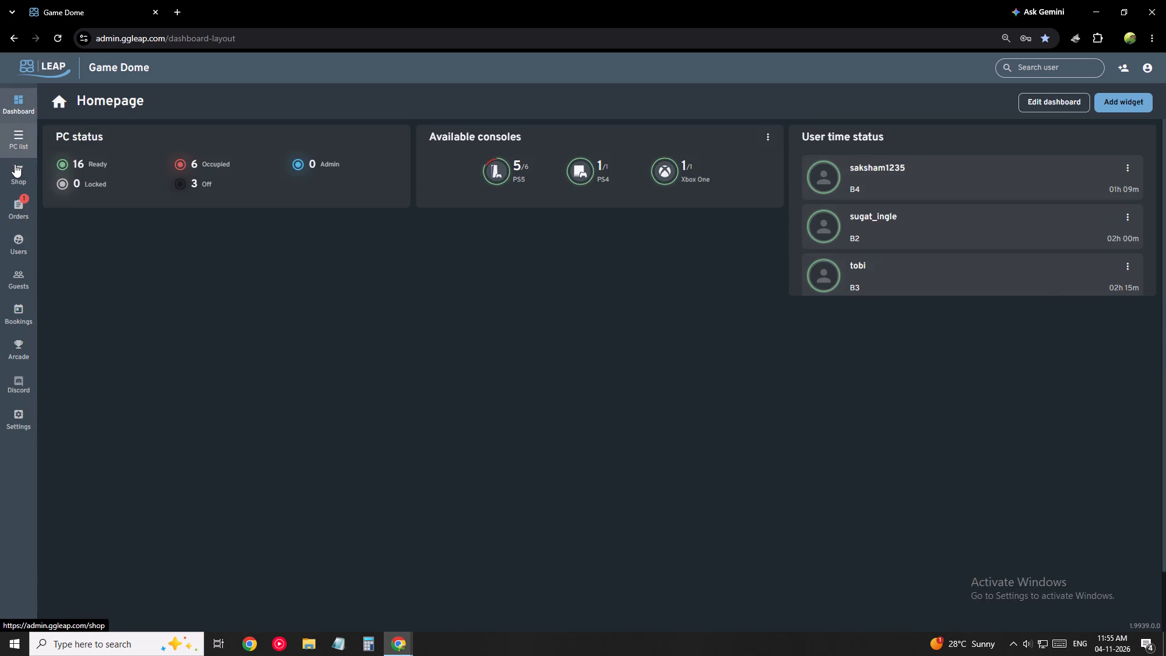
left_click(15, 164)
left_click(16, 208)
left_click(165, 137)
left_click(274, 131)
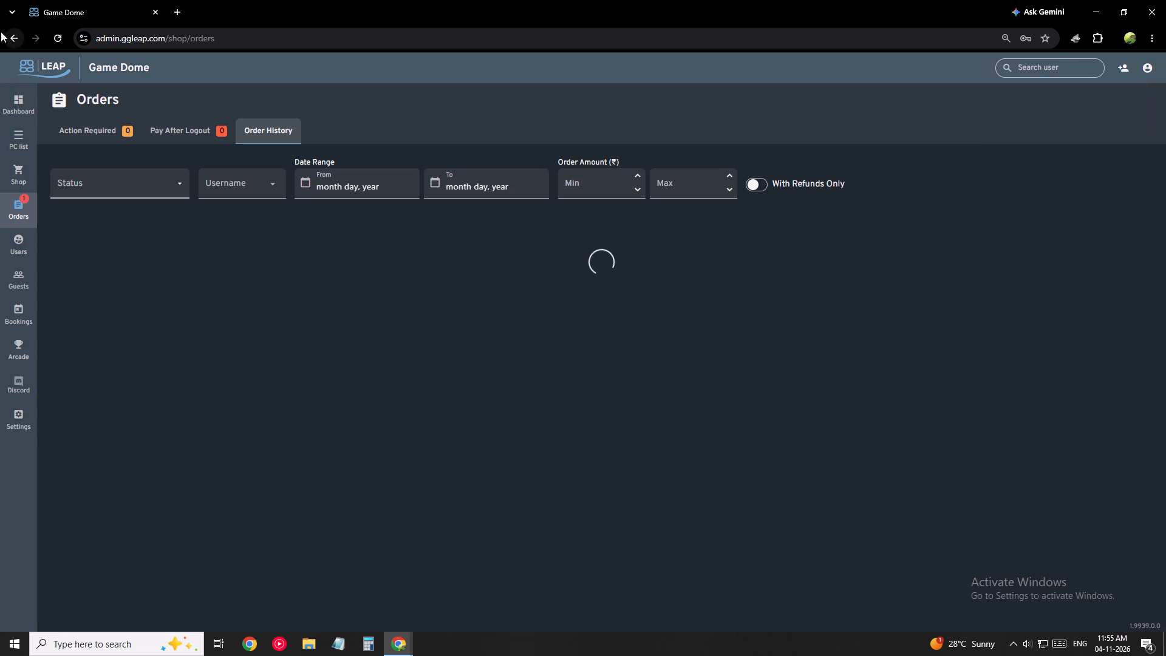
Check the PC list, search users for "aak" and view the profile of the customer with the ₹1,470 balance again.
left_click(1, 135)
scroll(287, 351, "down", 2)
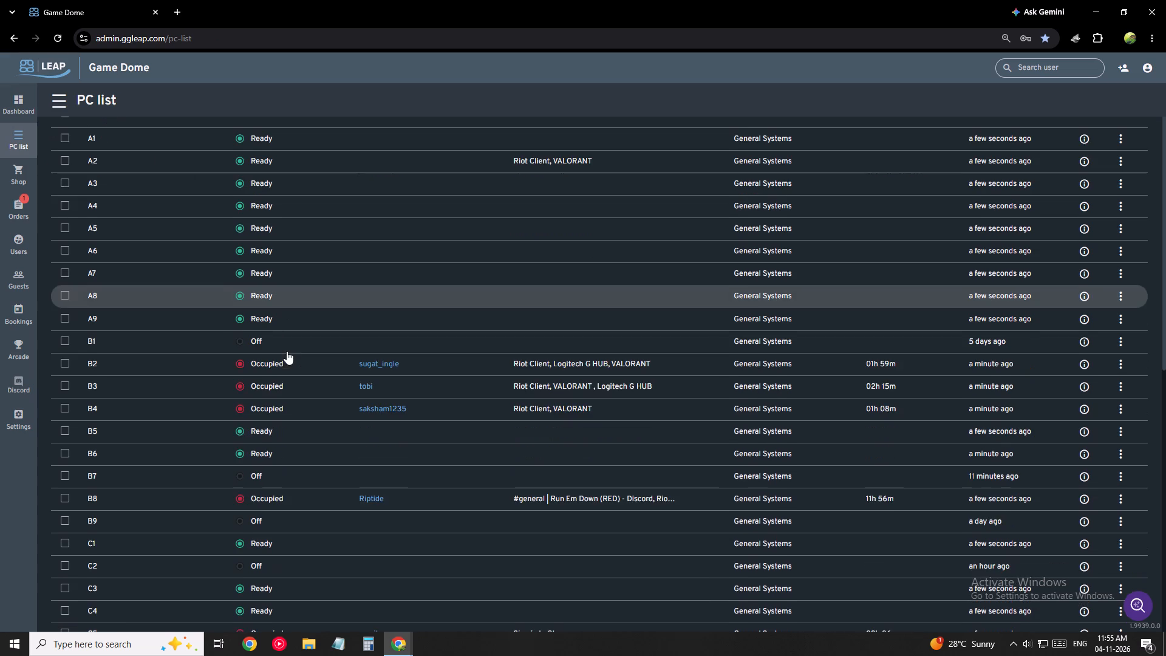
scroll(189, 492, "down", 1)
scroll(189, 492, "up", 1)
scroll(189, 492, "down", 1)
left_click(1043, 69)
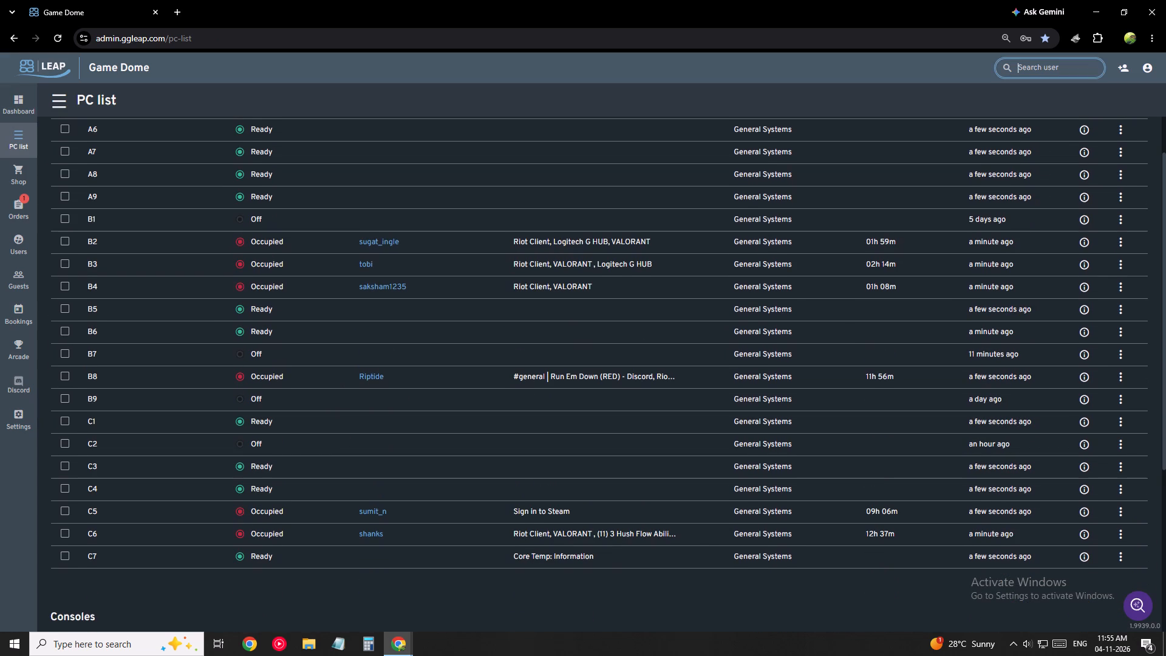
type("aa")
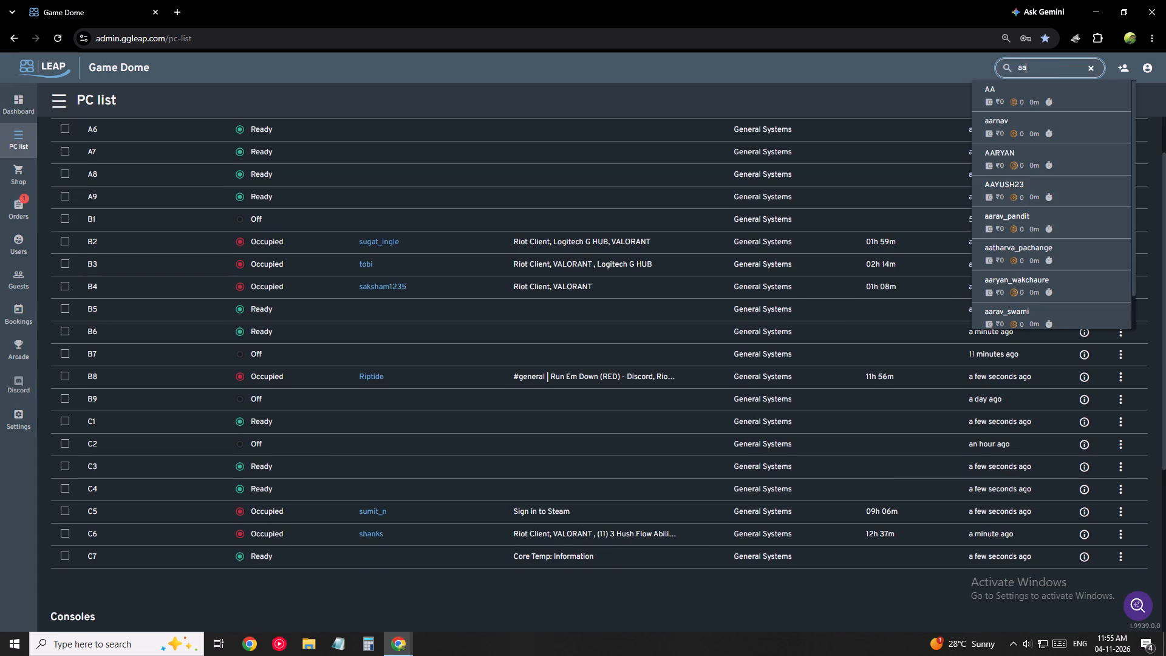
key("k")
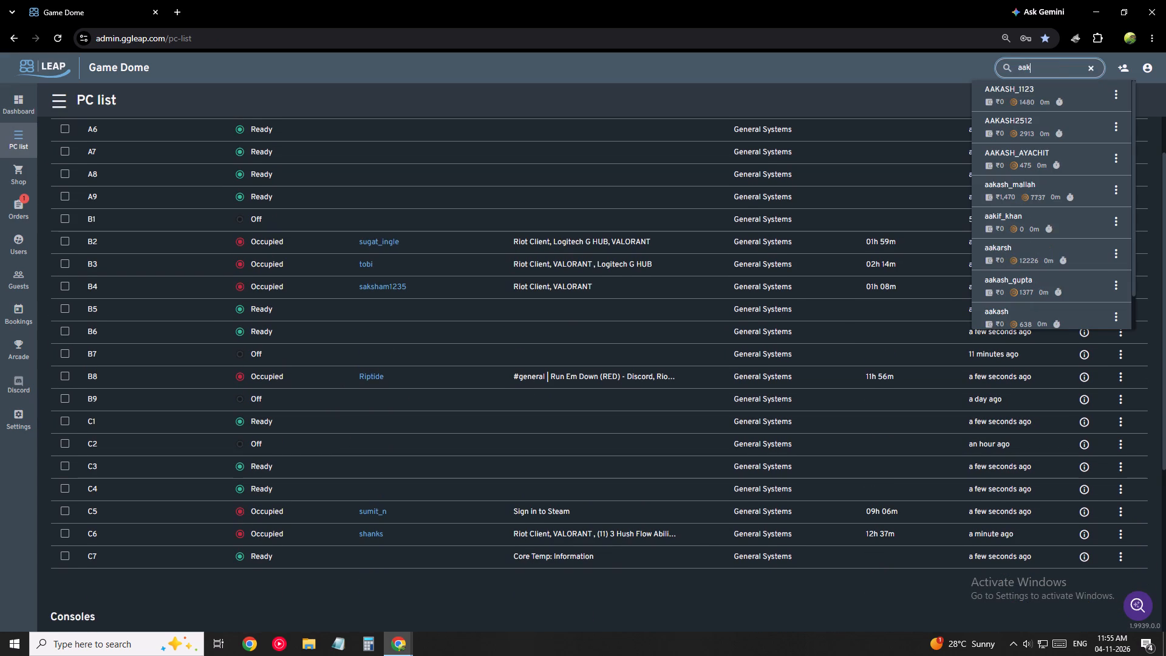
left_click(1115, 200)
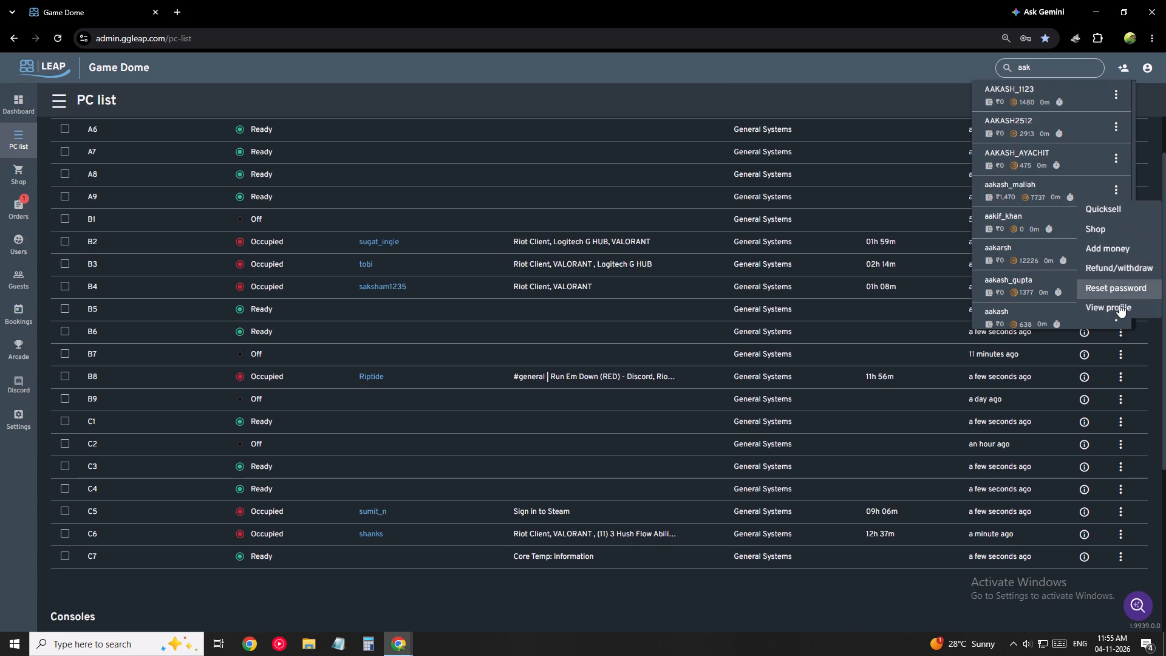
left_click(1119, 304)
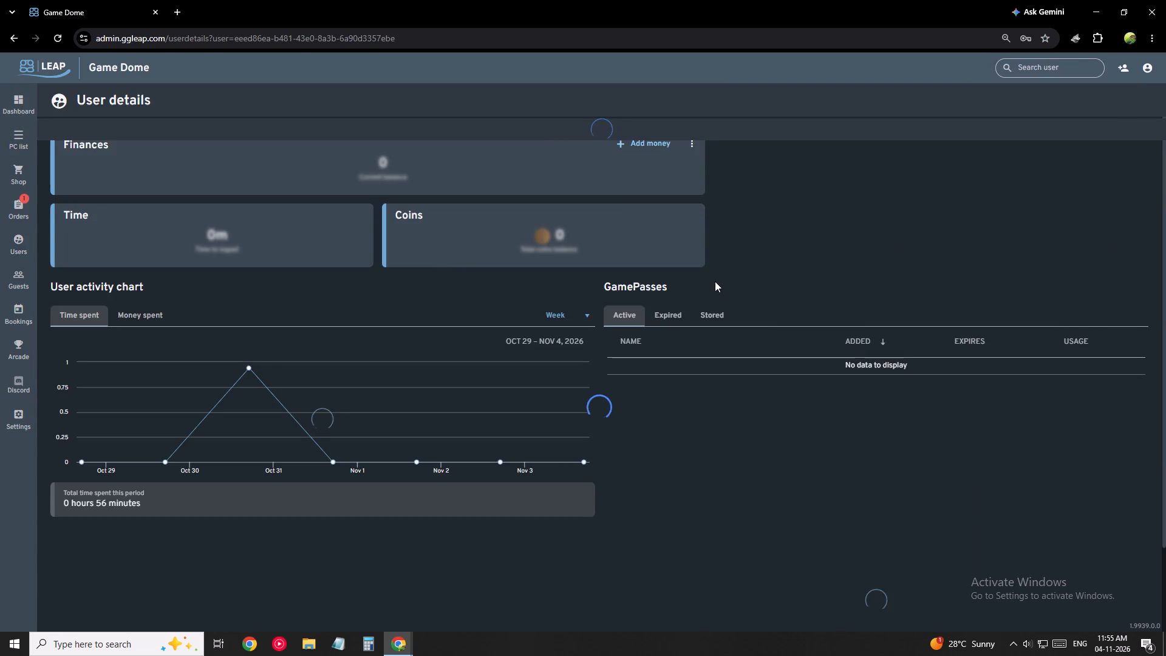
scroll(698, 354, "up", 3)
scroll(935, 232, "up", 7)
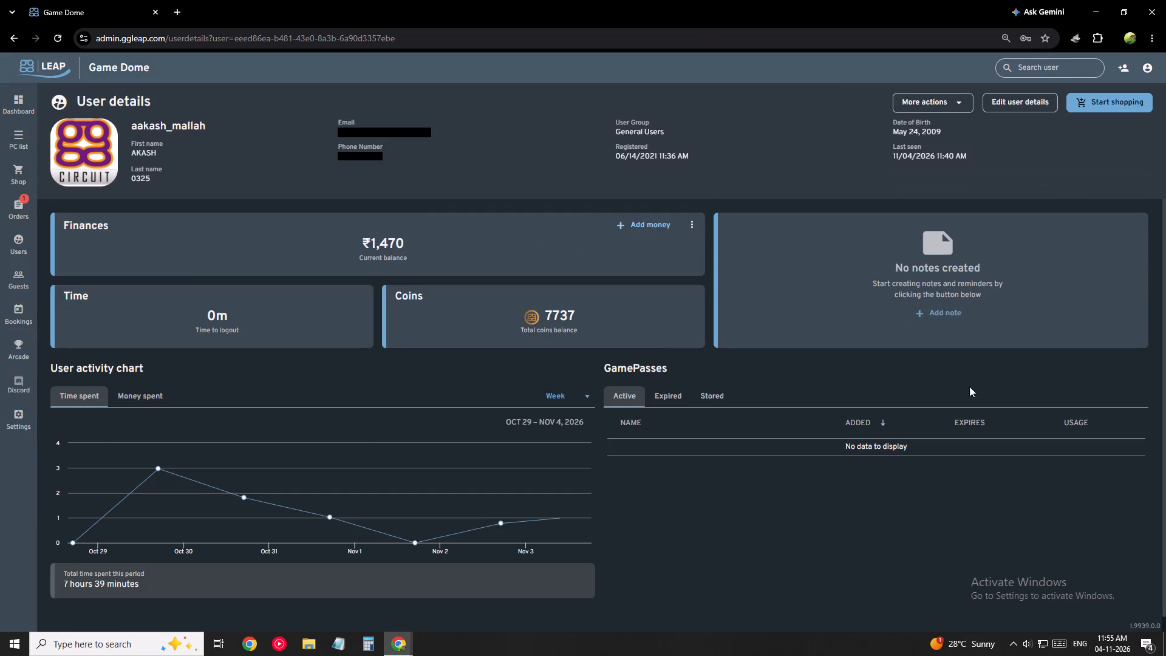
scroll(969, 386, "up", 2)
Search Google for "made for him" in a new tab and view the Made for him and Made For Him, Camp store listings.
left_click(178, 7)
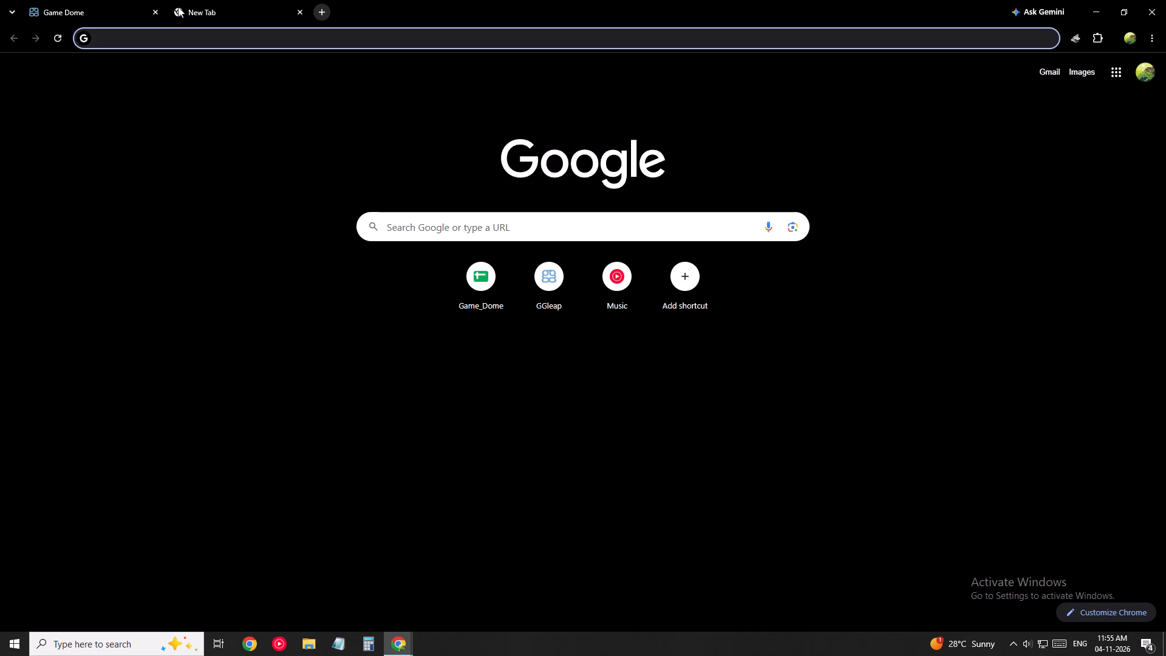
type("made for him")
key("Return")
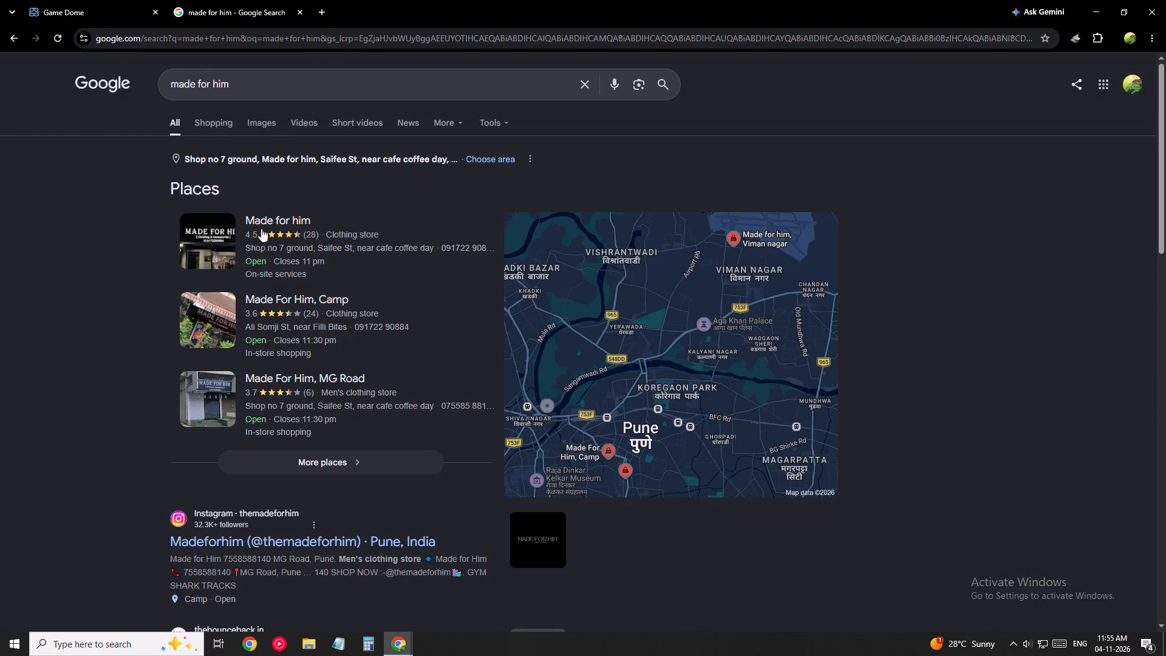
left_click(261, 228)
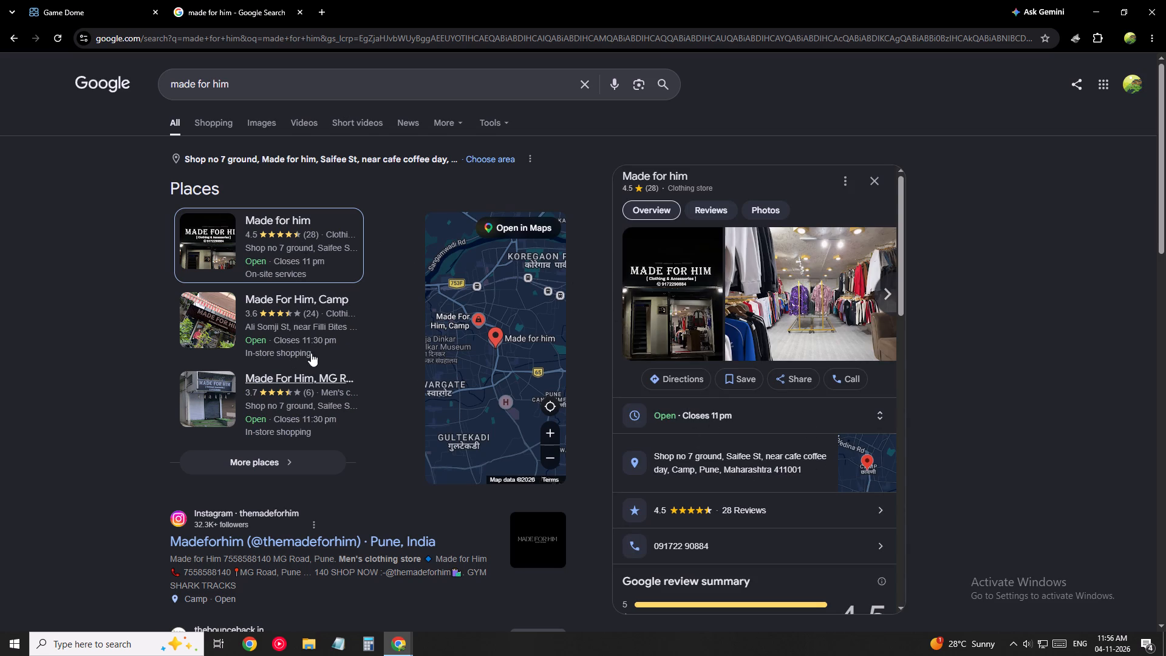
left_click(307, 295)
Open the themadeforhim Instagram profile from the search results and follow its Viman Nagar branch link.
scroll(322, 497, "down", 1)
left_click(369, 485)
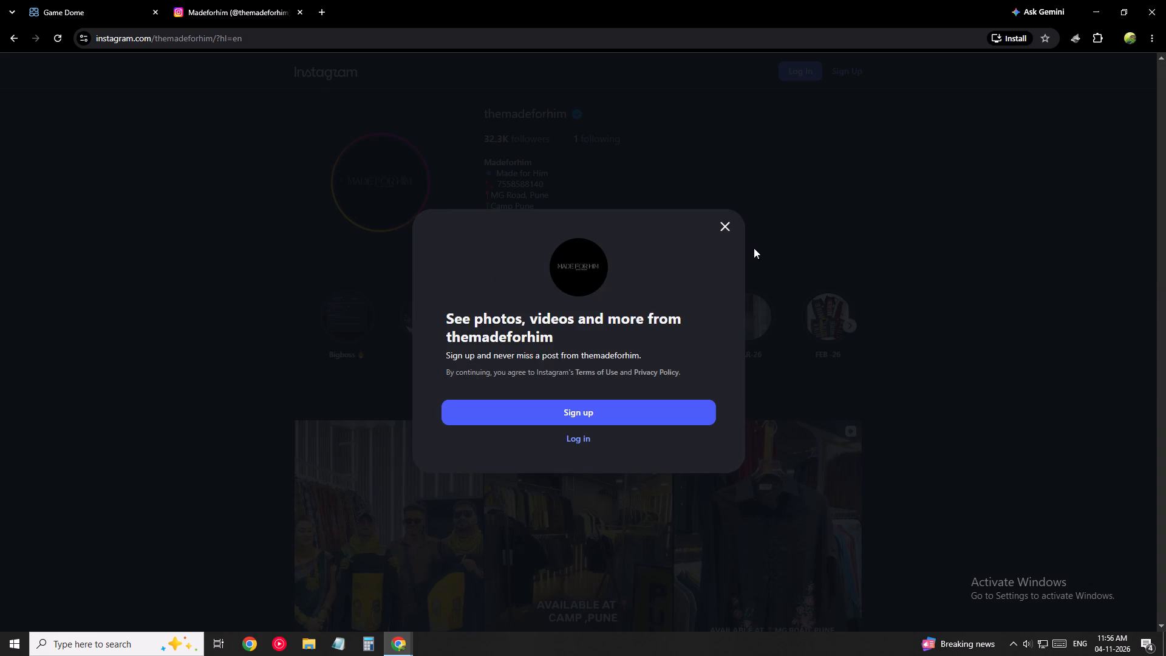
left_click(717, 226)
left_click(517, 211)
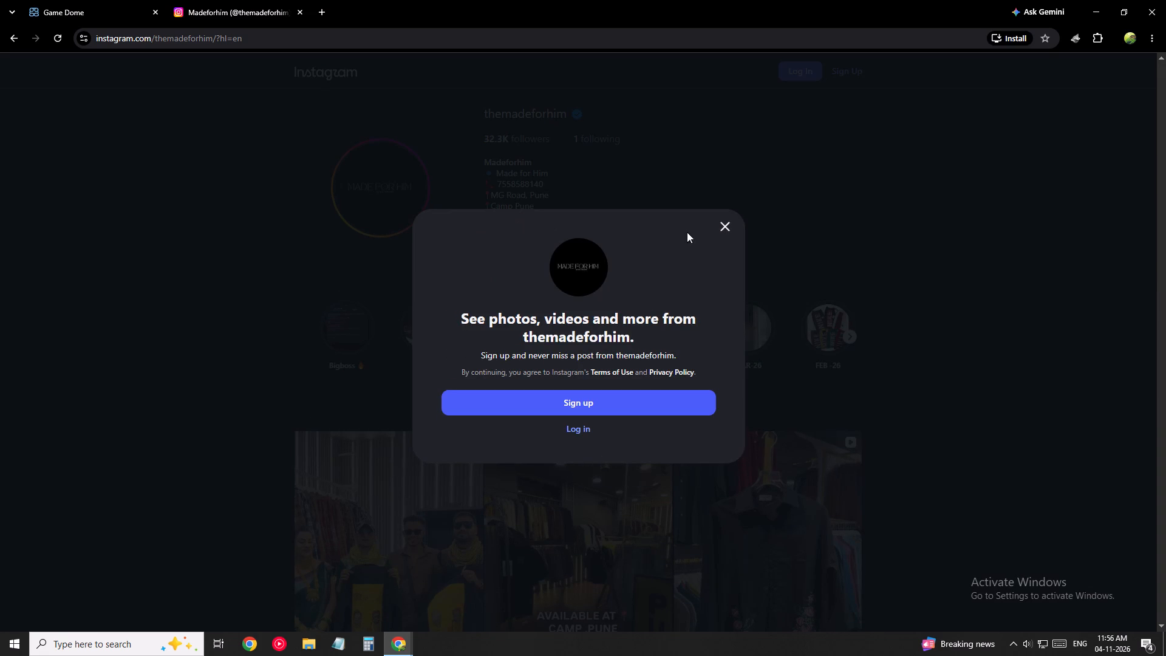
left_click(730, 225)
left_click(574, 240)
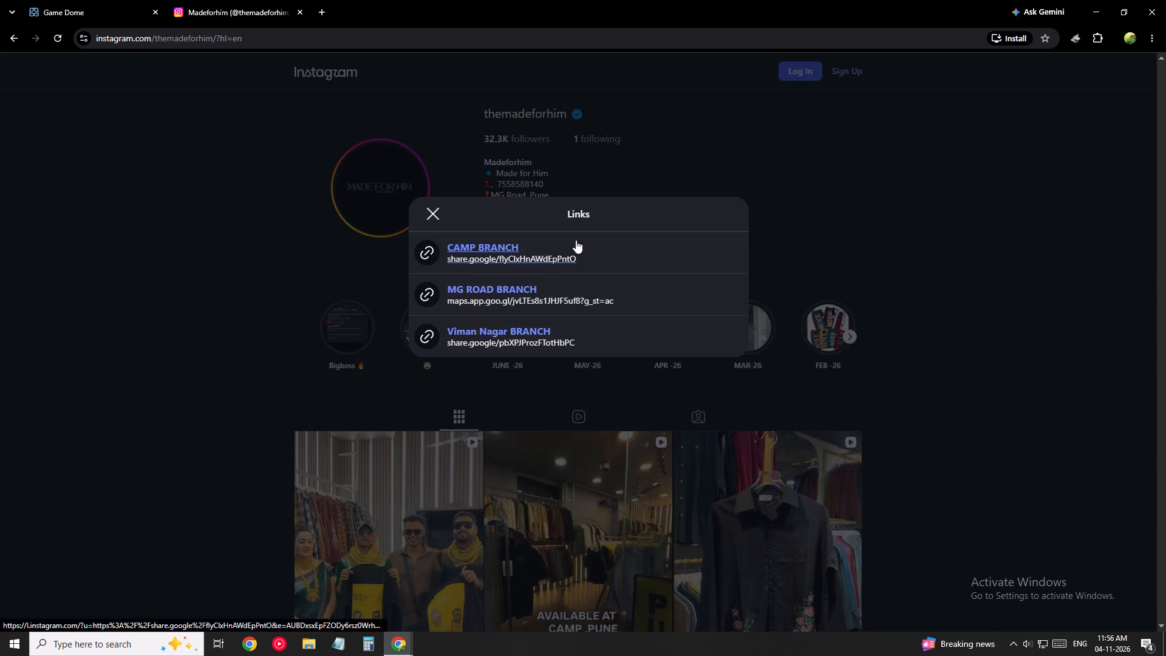
left_click(513, 330)
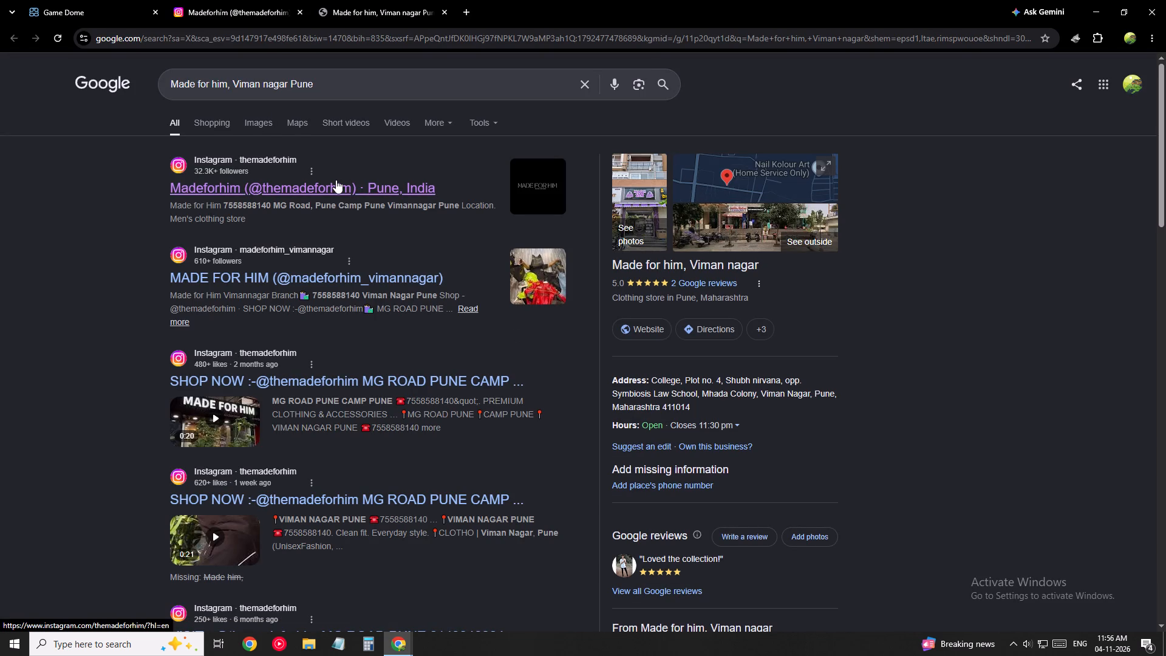
Open the madeforhim_vimannagar Instagram profile, browse its posts and try to view the black outfit and red jacket posts.
left_click(339, 268)
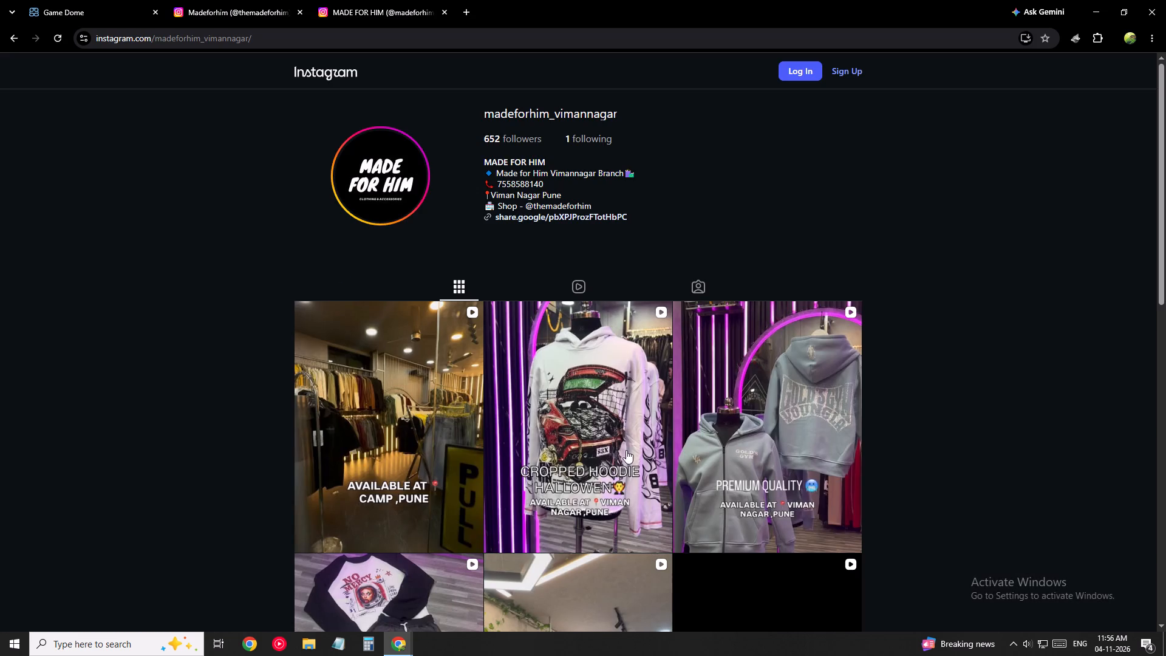
scroll(526, 442, "down", 3)
scroll(593, 437, "down", 3)
scroll(533, 413, "down", 2)
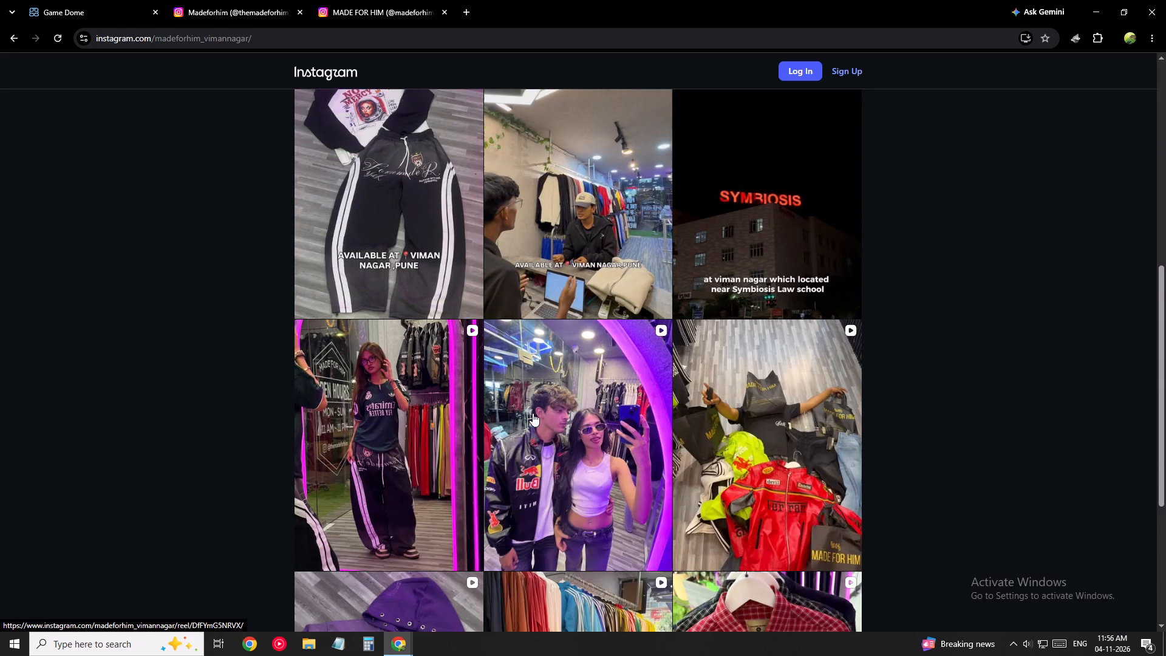
scroll(533, 413, "down", 3)
left_click(369, 239)
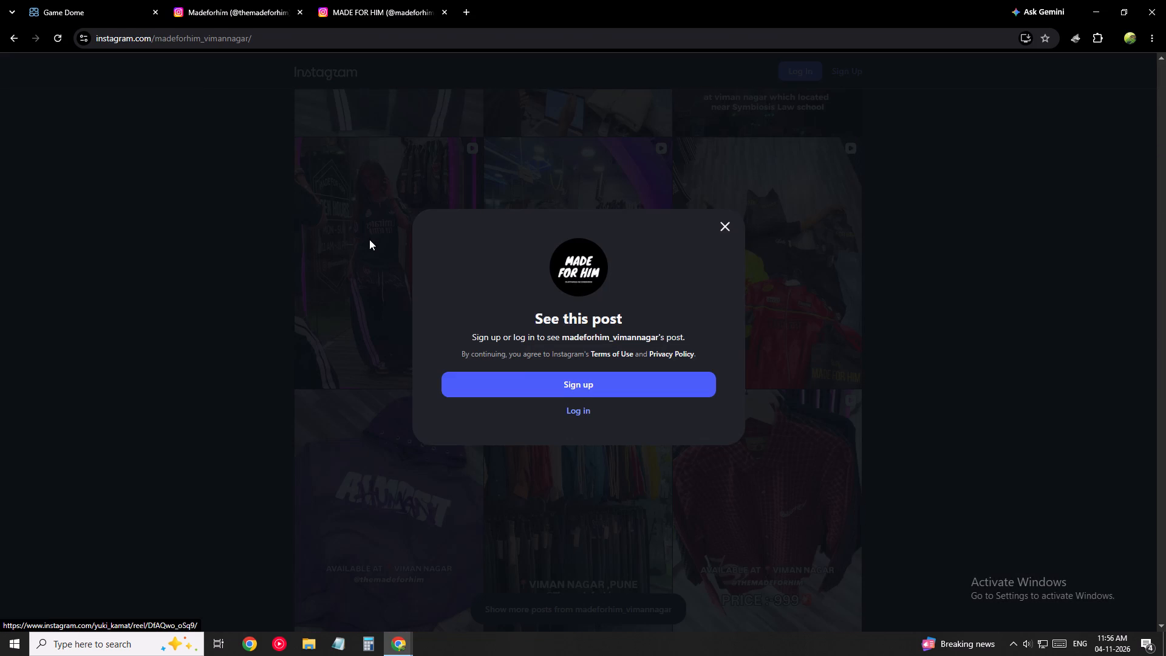
left_click(718, 222)
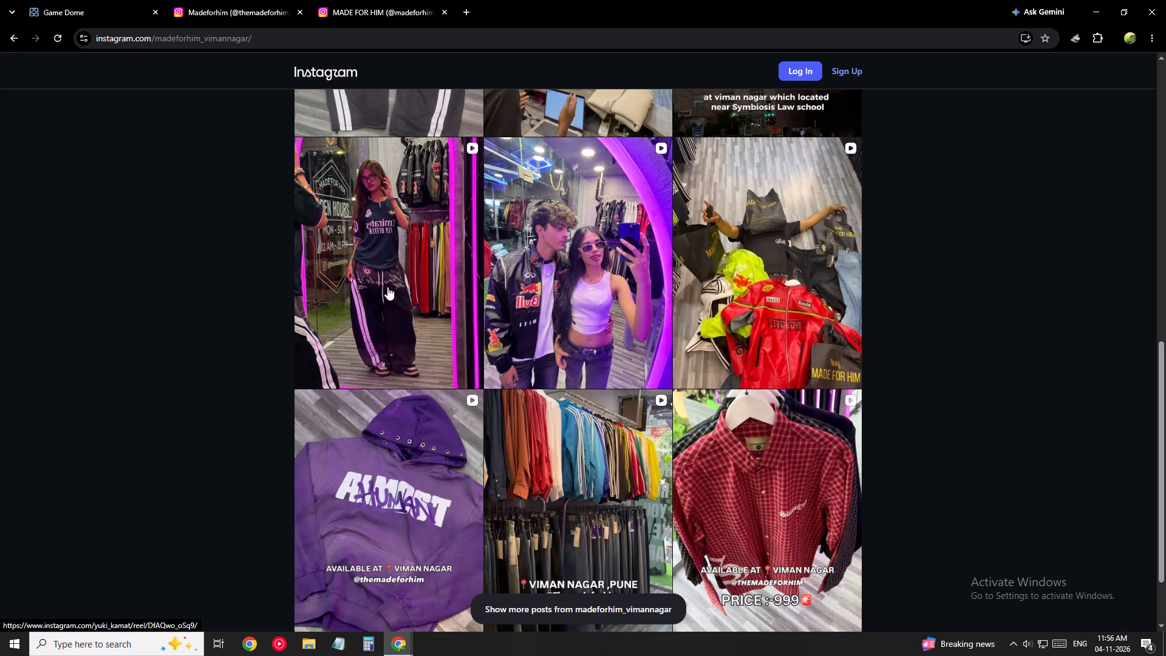
scroll(386, 226, "down", 2)
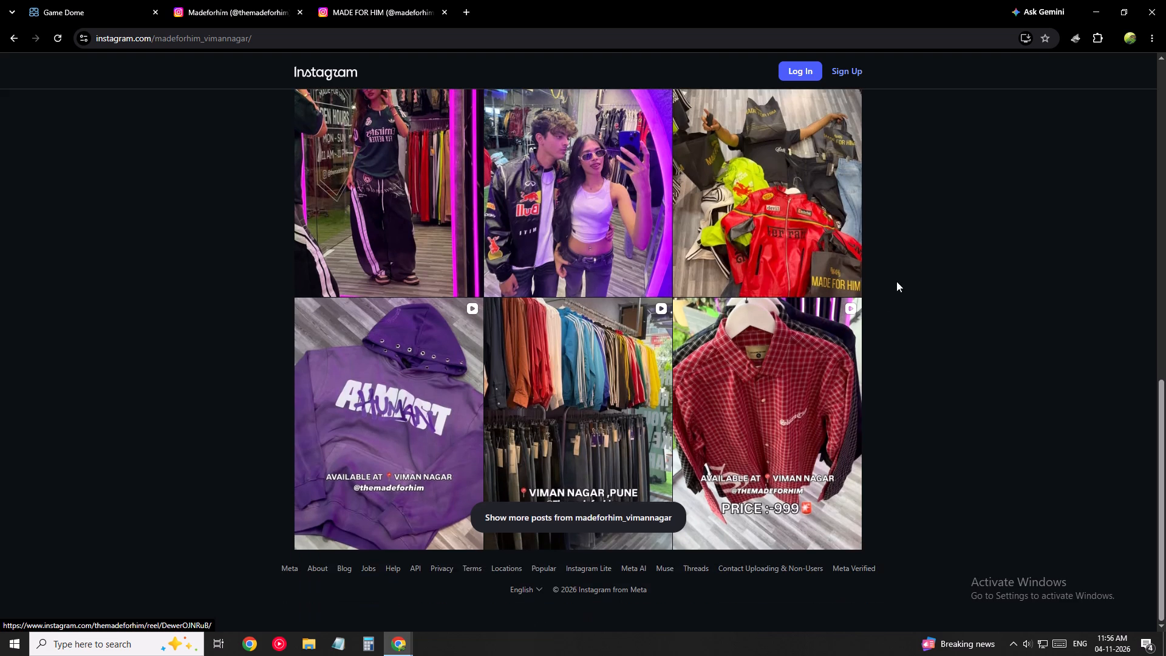
scroll(716, 244, "down", 3)
left_click(794, 226)
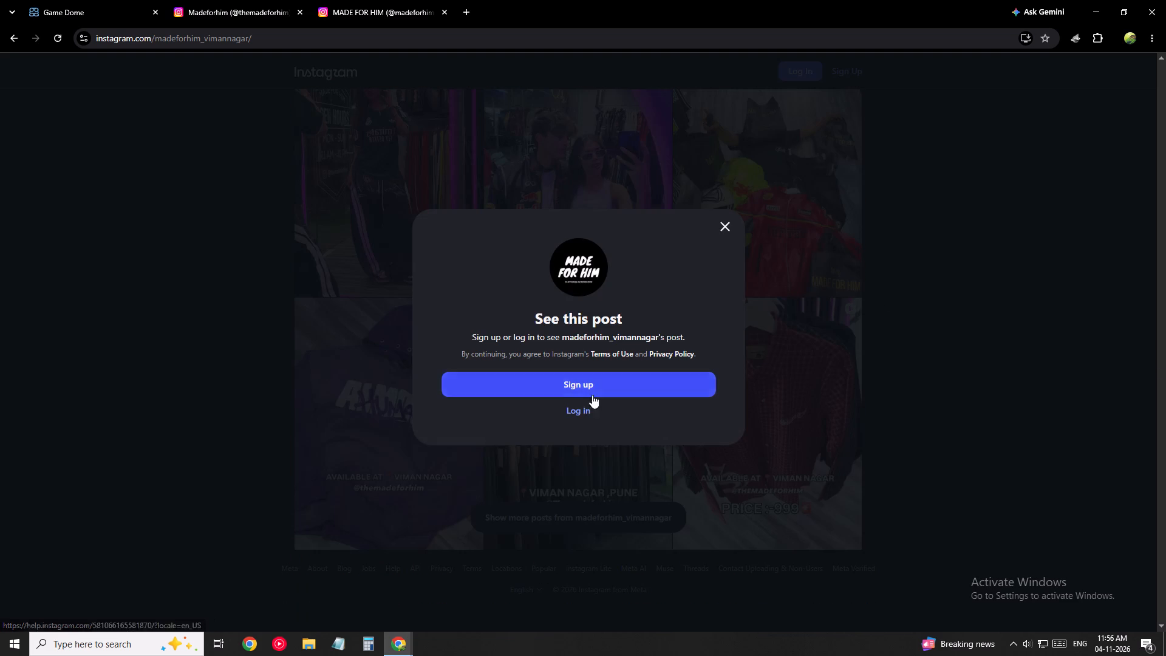
left_click(728, 222)
Open the red jacket post in a new window, watch its reel with the sound switched on briefly, and try to load more comments.
right_click(766, 203)
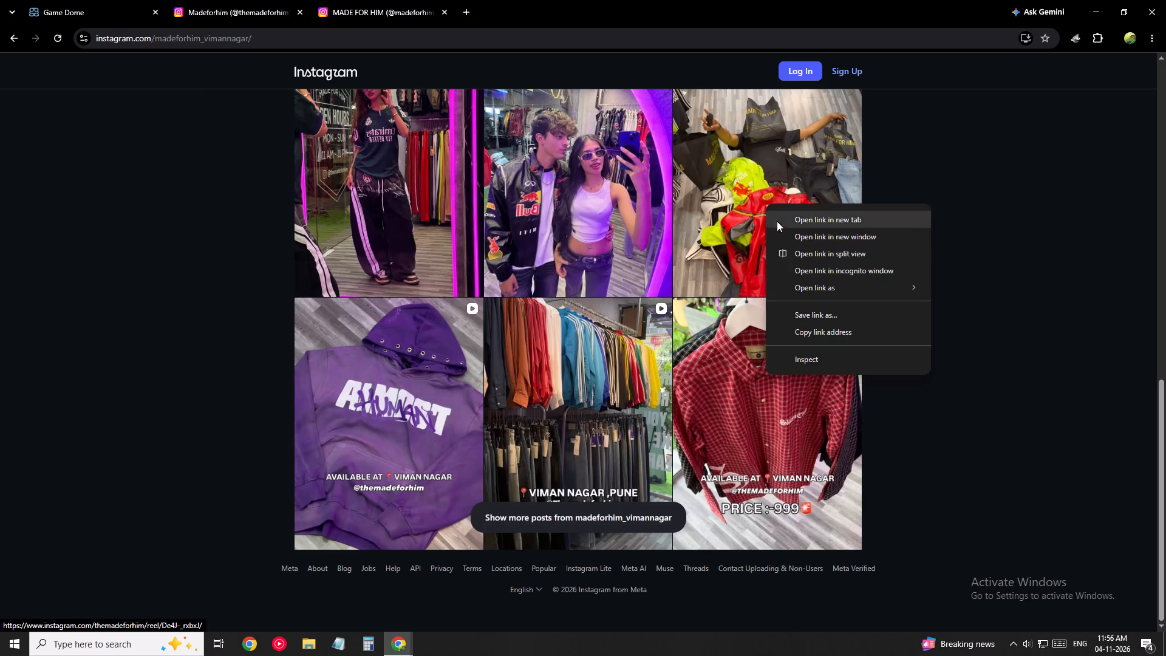
left_click(868, 239)
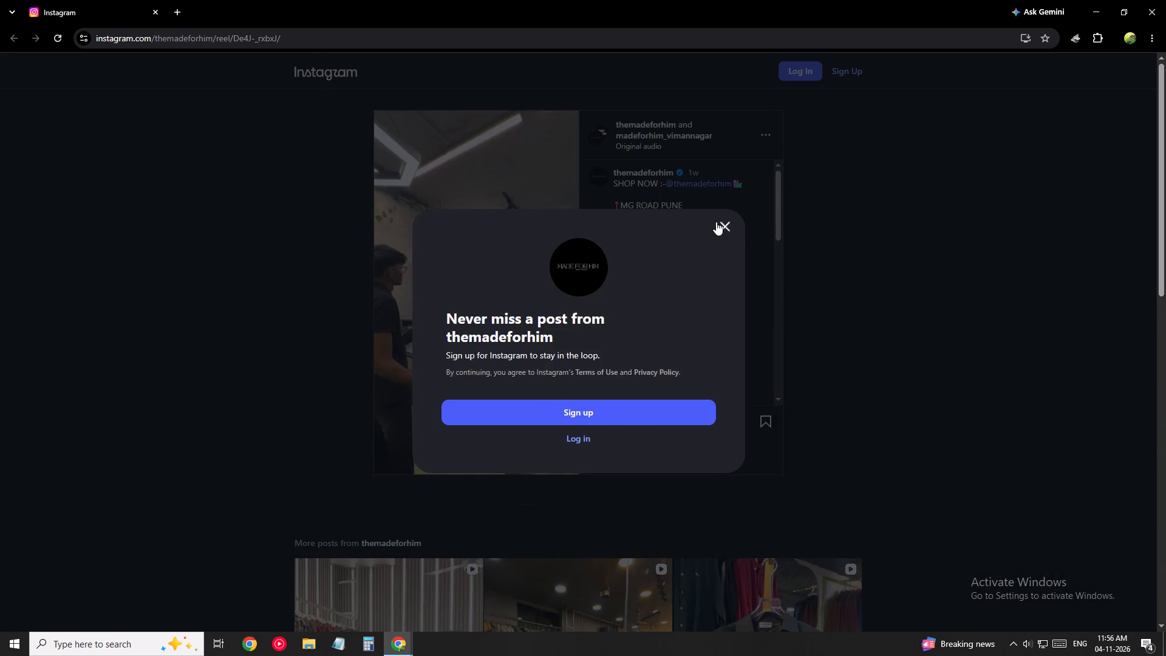
left_click(716, 222)
left_click(559, 454)
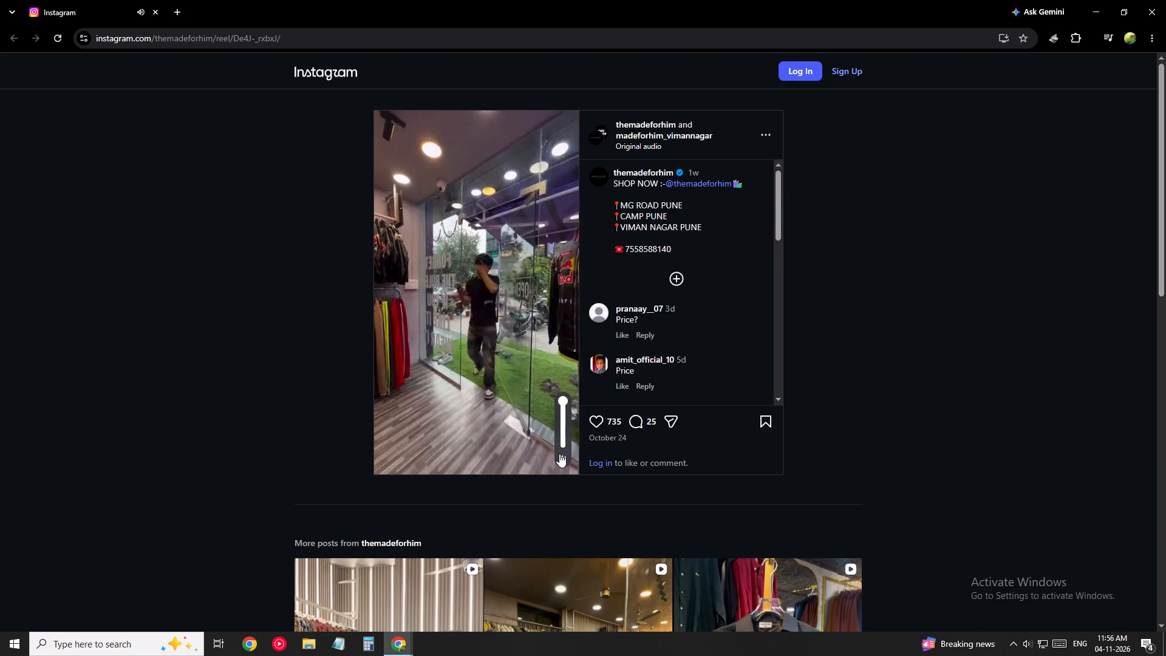
left_click(558, 458)
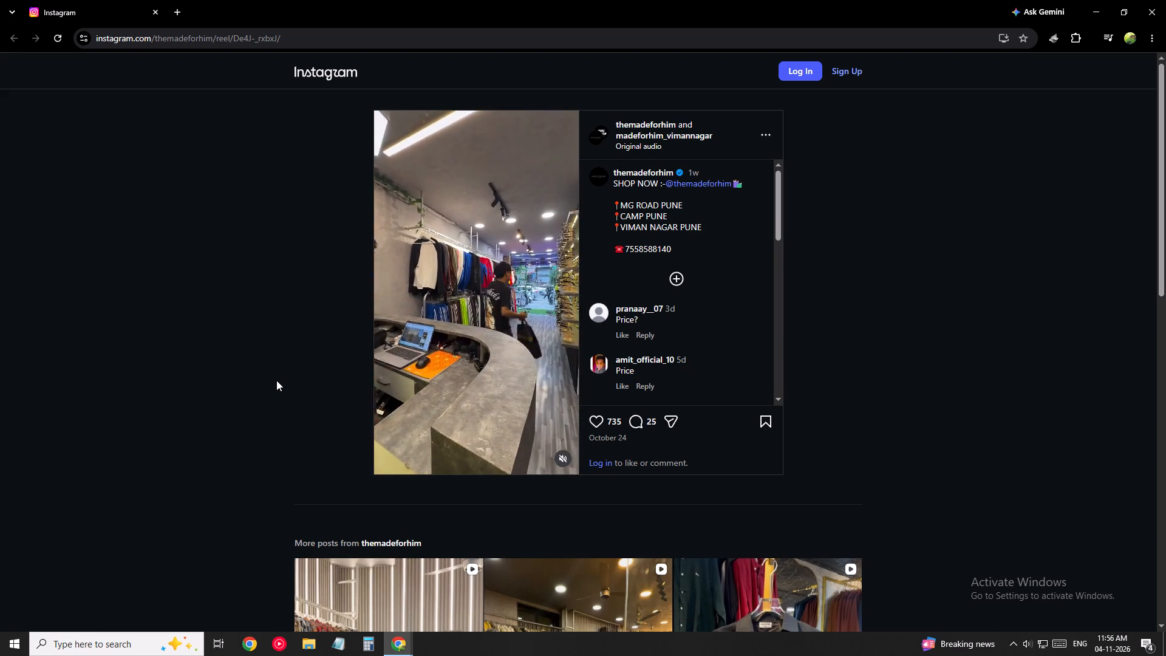
left_click(674, 274)
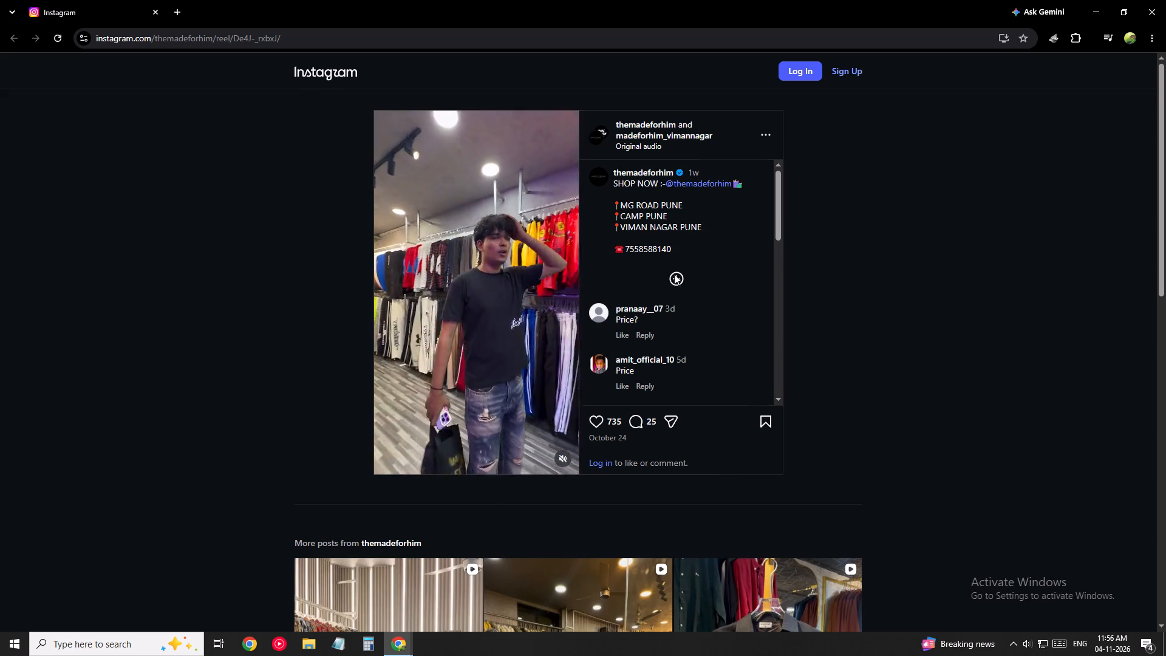
left_click(720, 225)
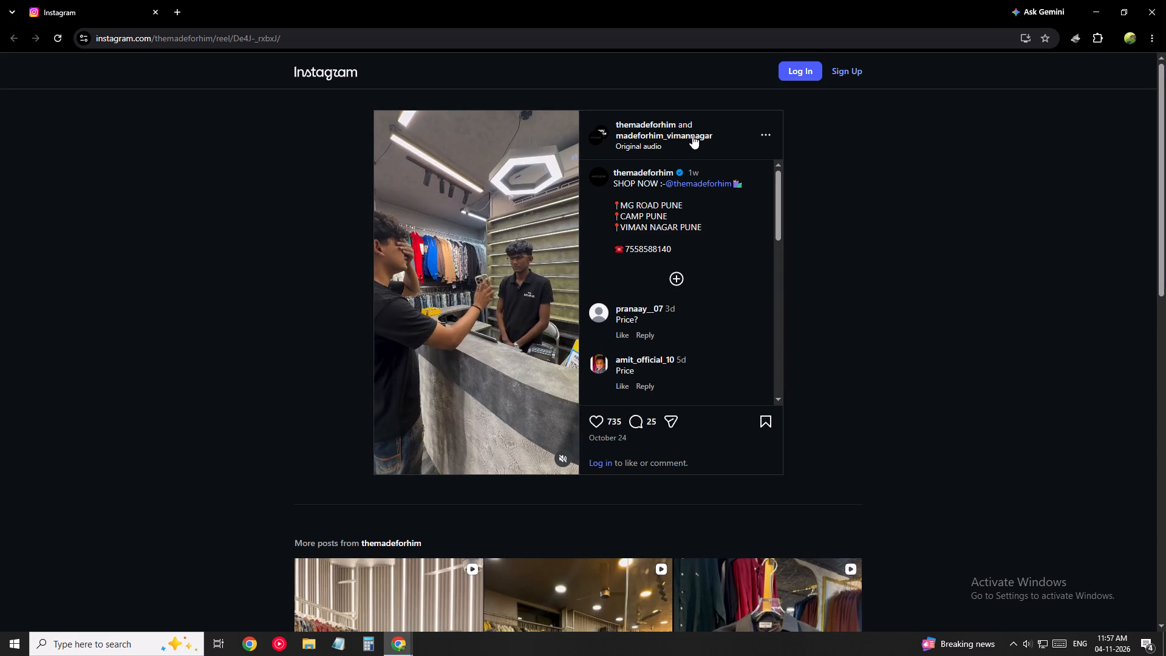
Copy the store's phone number from the reel's caption, and dismiss any login prompt.
double_click(650, 253)
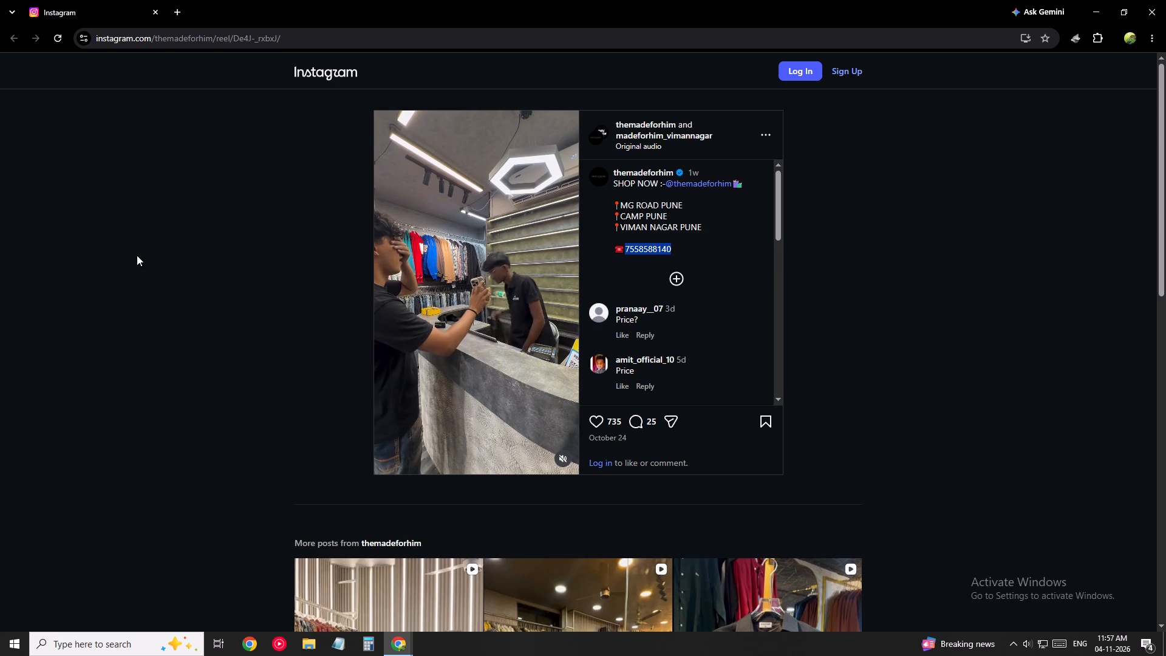
left_click(166, 231)
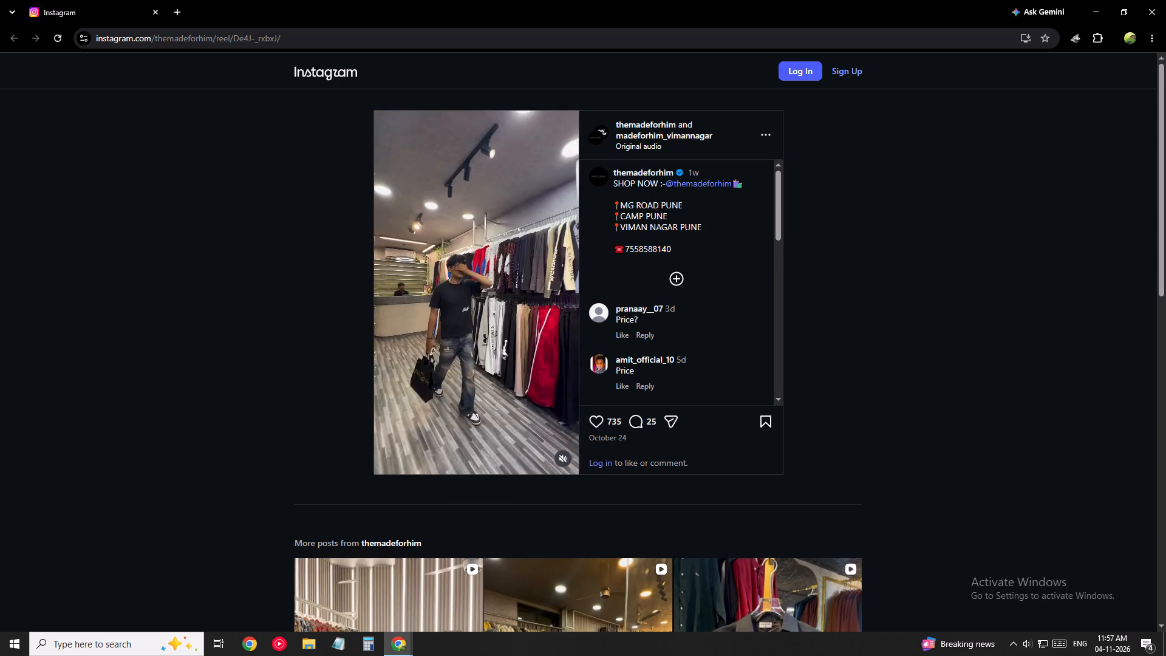
double_click(641, 251)
right_click(641, 251)
left_click(672, 260)
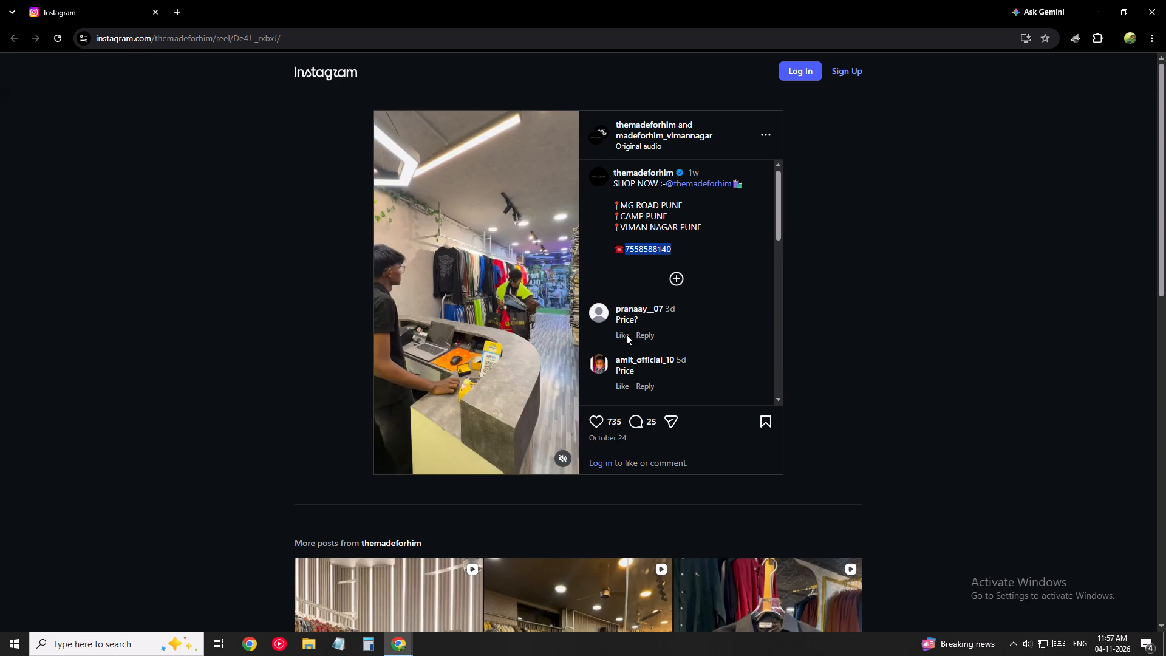
left_click(664, 267)
left_click(732, 225)
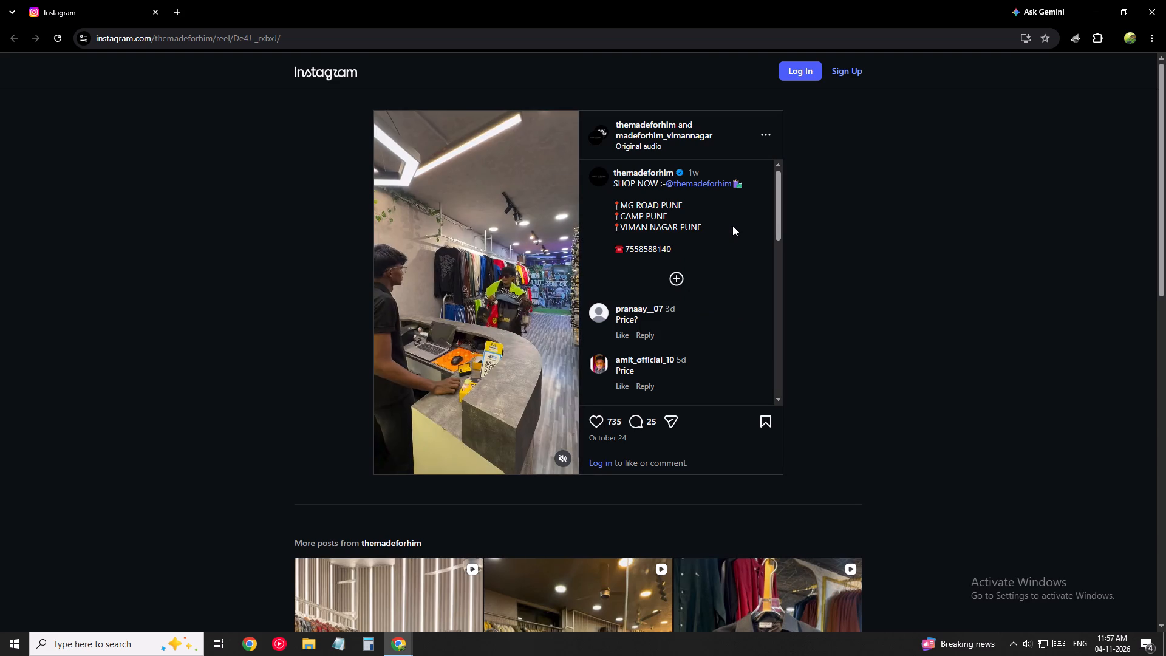
Open the themadeforhim profile from the reel's caption and view its FEB -26 story highlight.
left_click(703, 183)
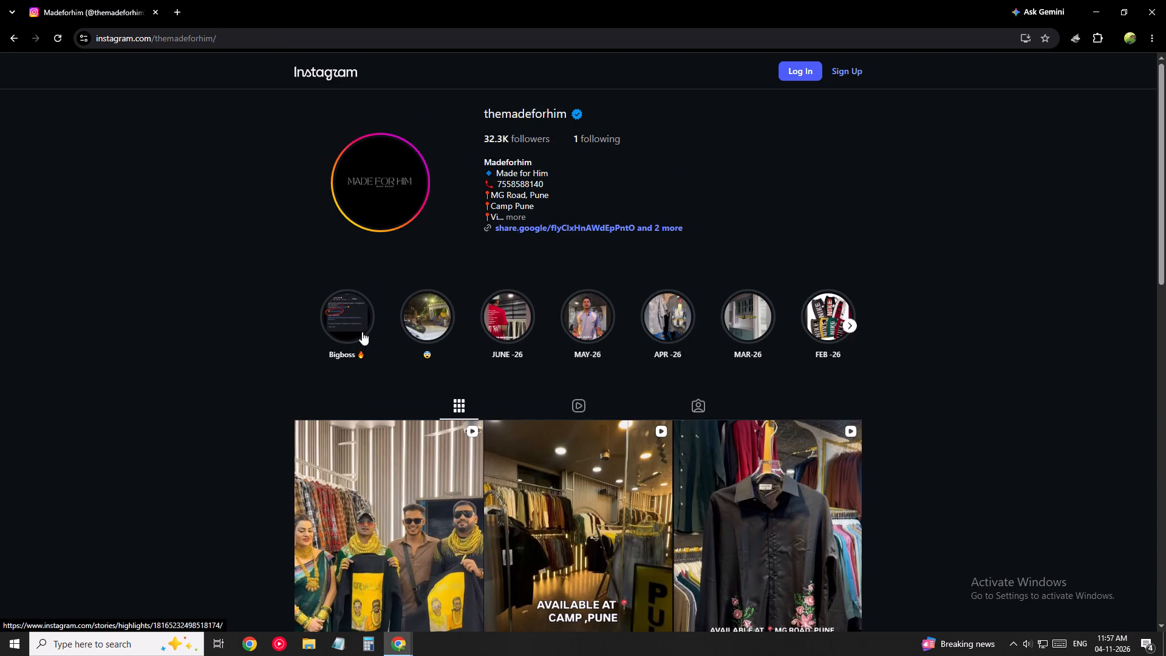
left_click(850, 322)
left_click(560, 331)
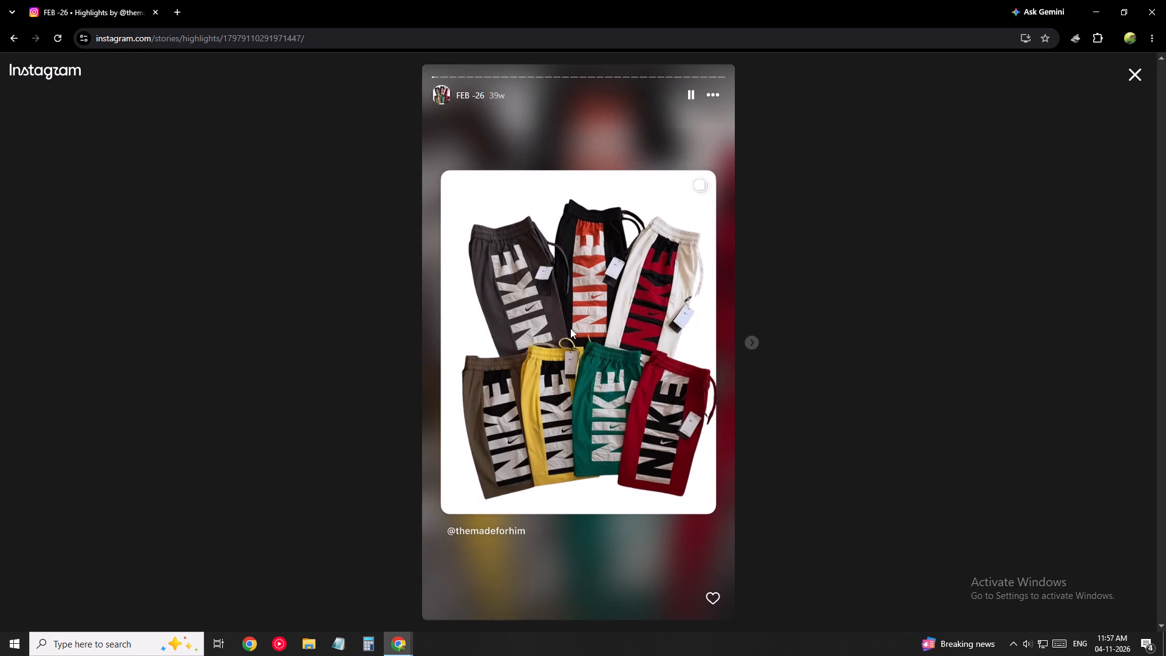
View the first stories of themadeforhim's FEB -26 Instagram highlight and close the viewer to return to the profile.
left_click(747, 337)
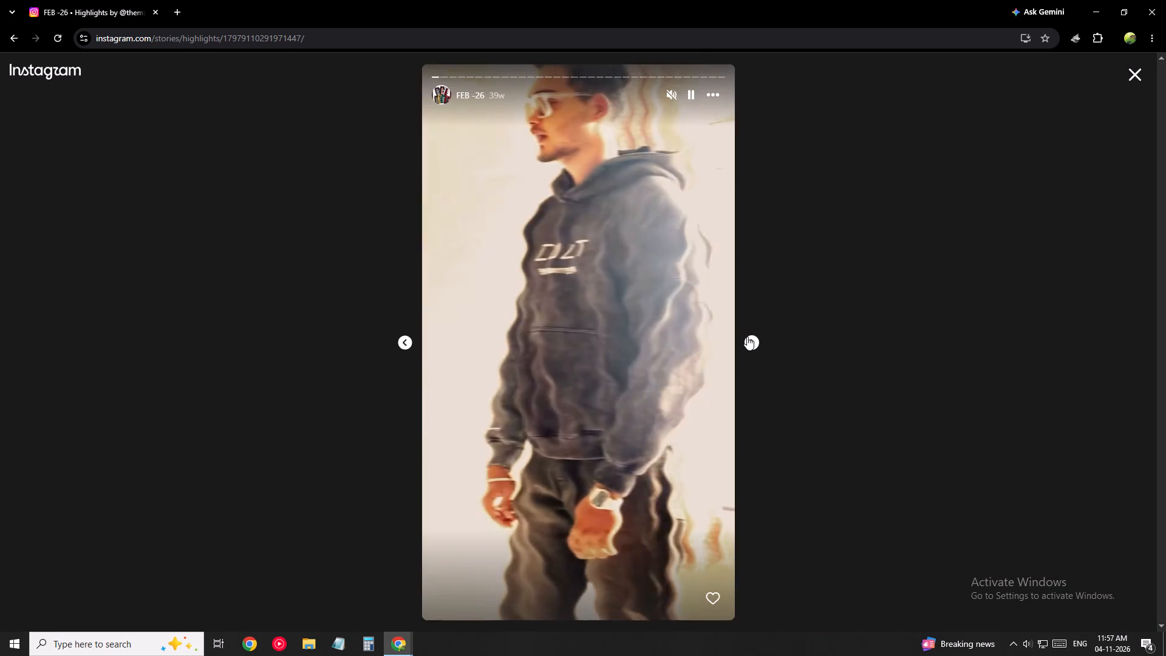
left_click(748, 337)
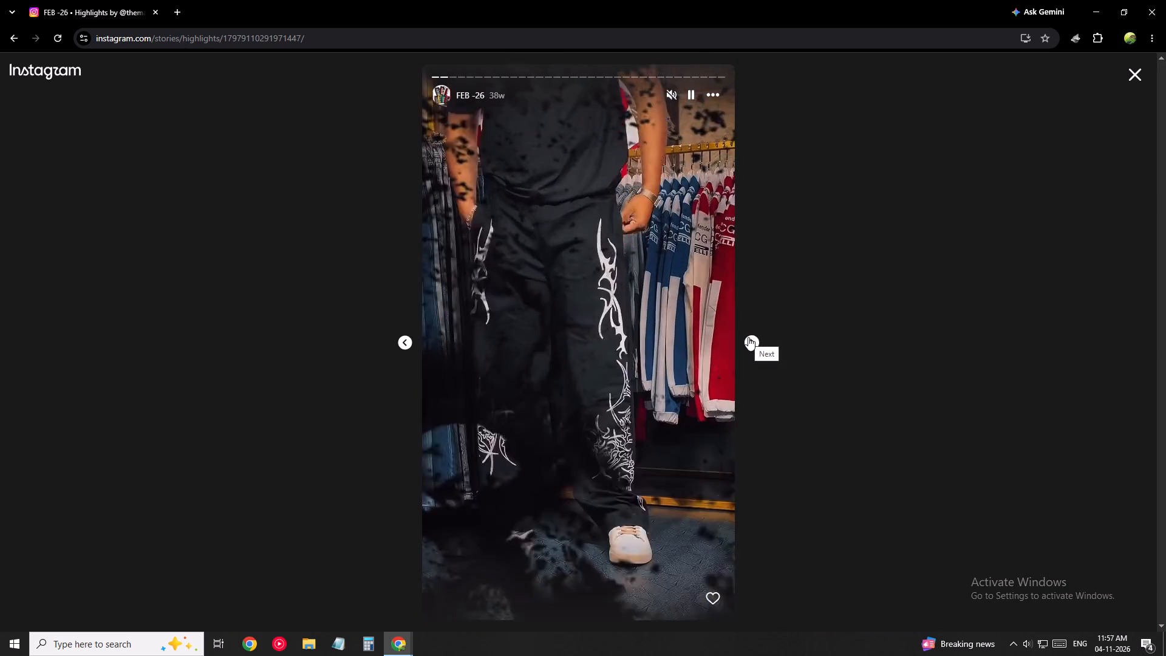
left_click(748, 337)
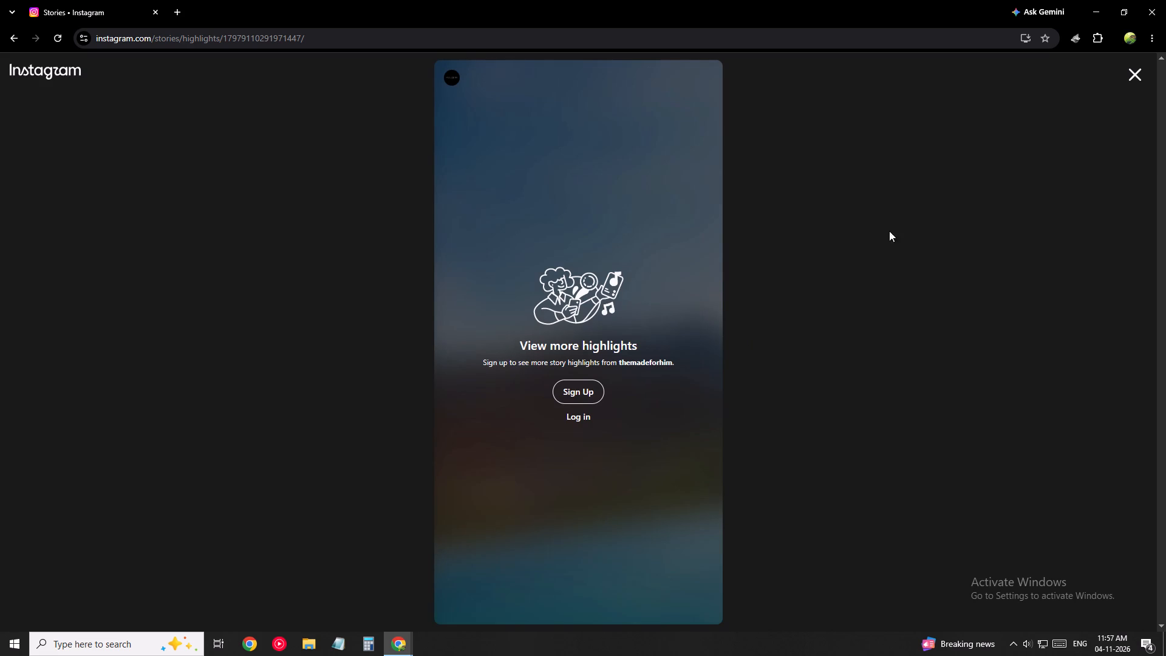
left_click(1136, 77)
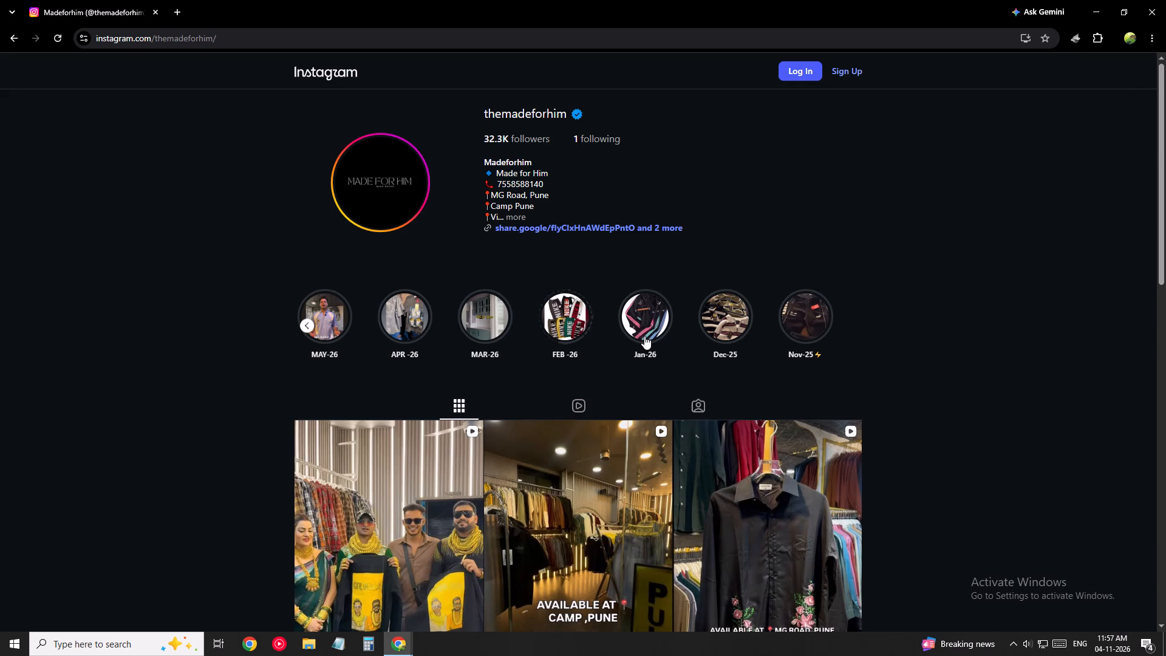
Browse the clothing posts in the themadeforhim profile grid, checking the items, offer prices and store locations.
scroll(616, 422, "down", 6)
scroll(468, 410, "up", 1)
scroll(409, 389, "down", 2)
scroll(448, 303, "down", 2)
scroll(528, 344, "down", 2)
scroll(503, 370, "up", 1)
scroll(500, 373, "down", 1)
scroll(453, 227, "down", 5)
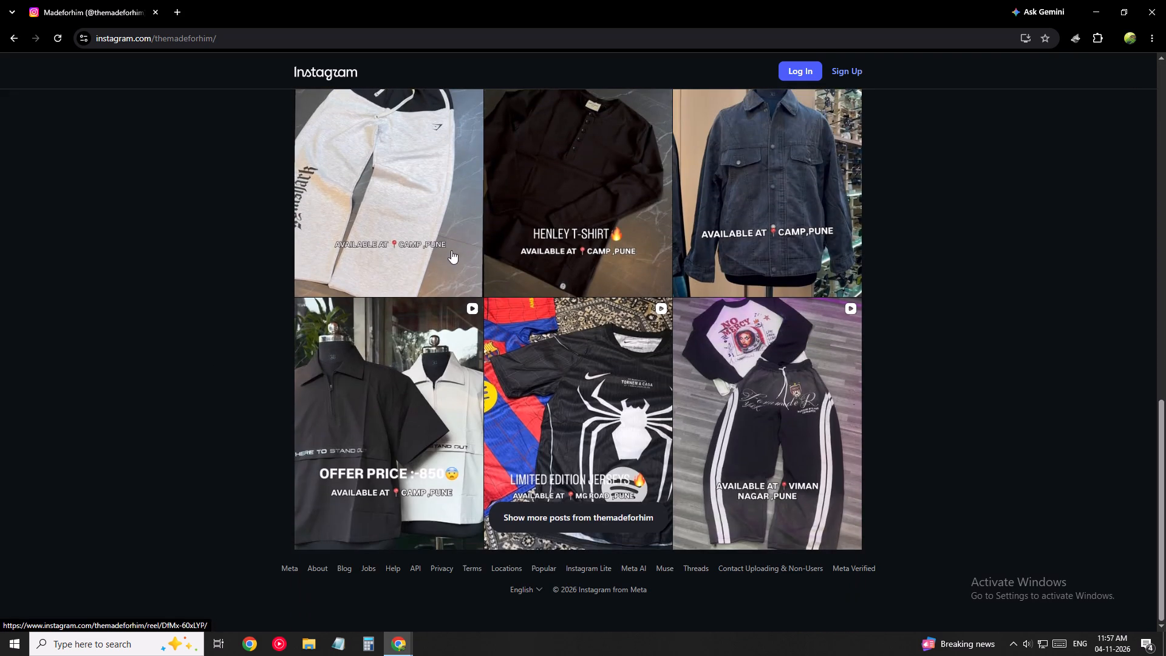
scroll(589, 344, "down", 2)
scroll(589, 344, "up", 1)
scroll(589, 344, "down", 2)
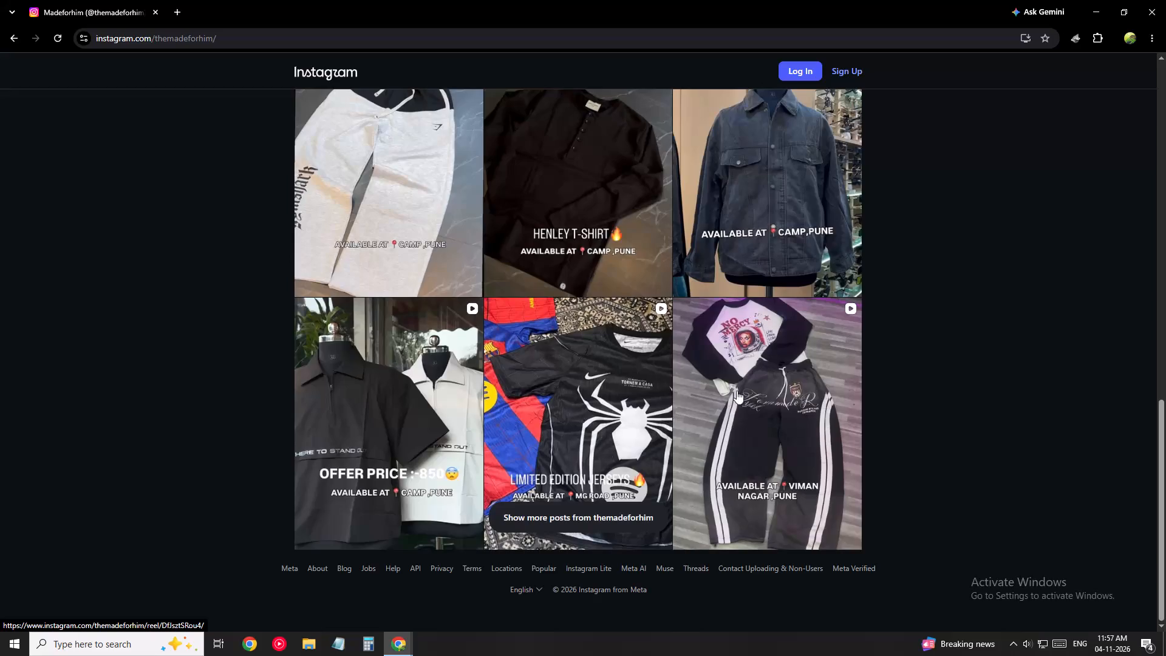
scroll(531, 391, "up", 8)
scroll(663, 268, "up", 3)
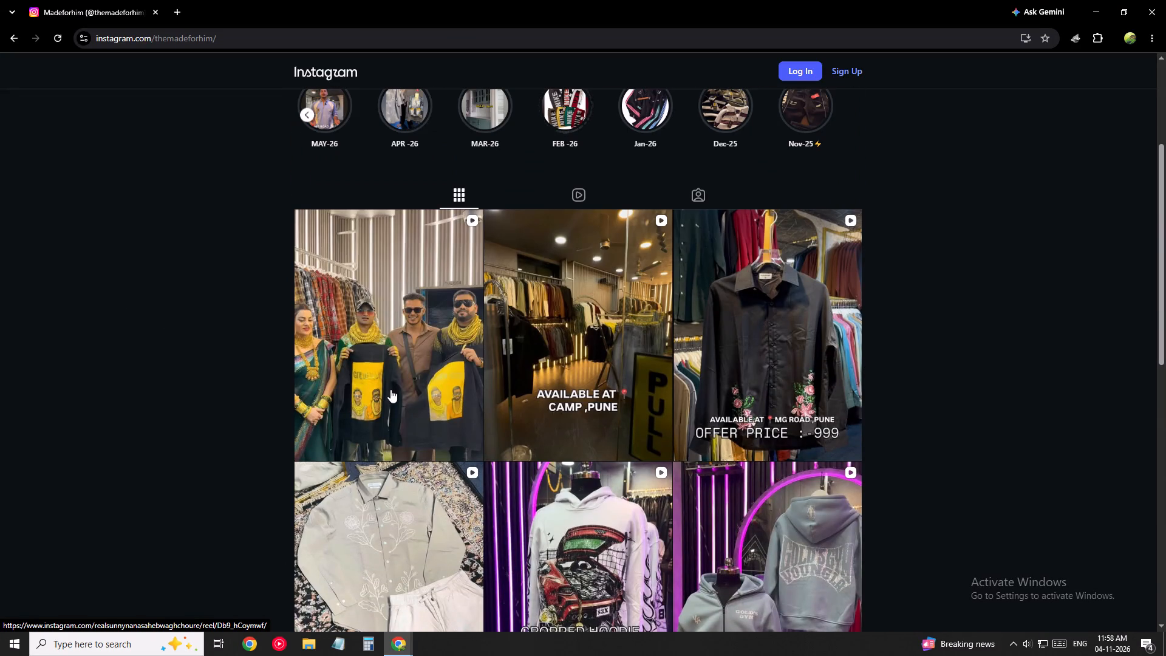
scroll(633, 341, "down", 3)
scroll(690, 295, "up", 7)
scroll(763, 459, "down", 6)
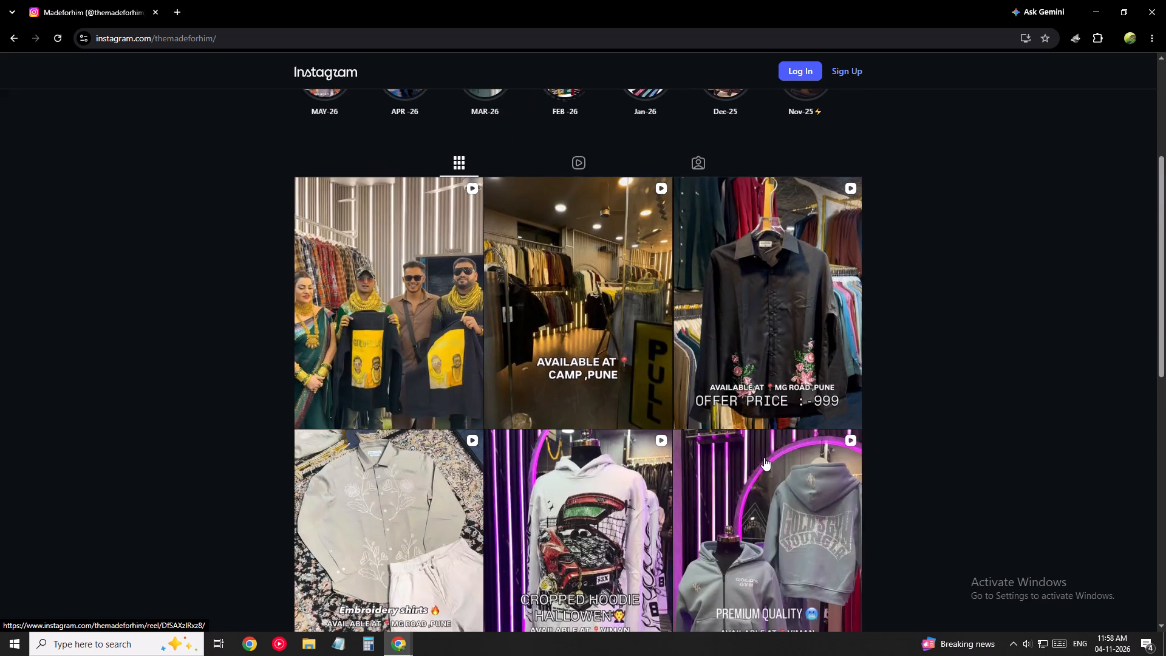
scroll(764, 457, "down", 2)
scroll(784, 389, "down", 3)
scroll(609, 270, "up", 2)
scroll(673, 327, "up", 11)
Search Google for "marlboro jacket" in a new tab and visit Vintage Drip's Marlboro F1 Leather Jacket page from the image results.
left_click(180, 3)
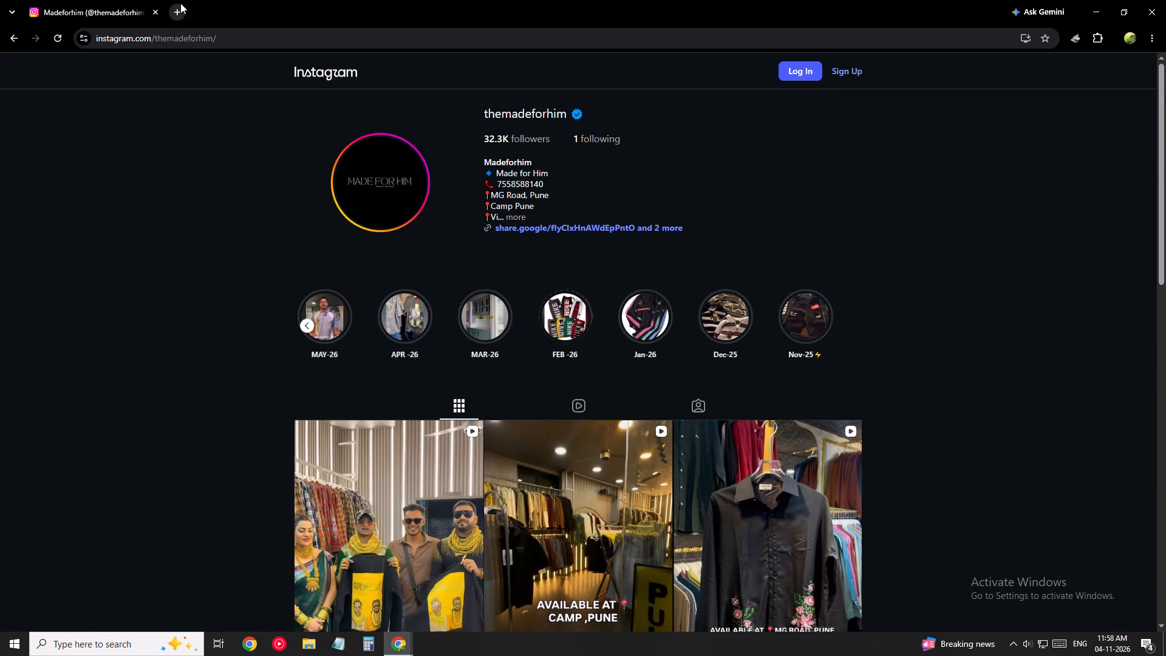
type("malboro jacl")
key("BackSpace")
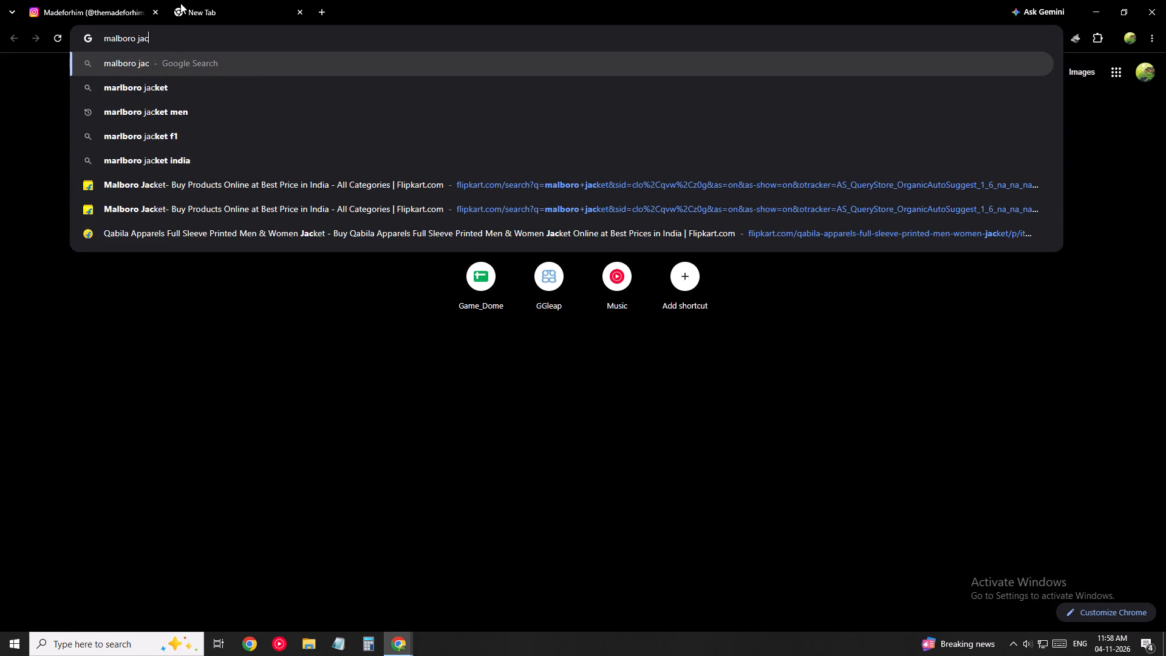
left_click(142, 89)
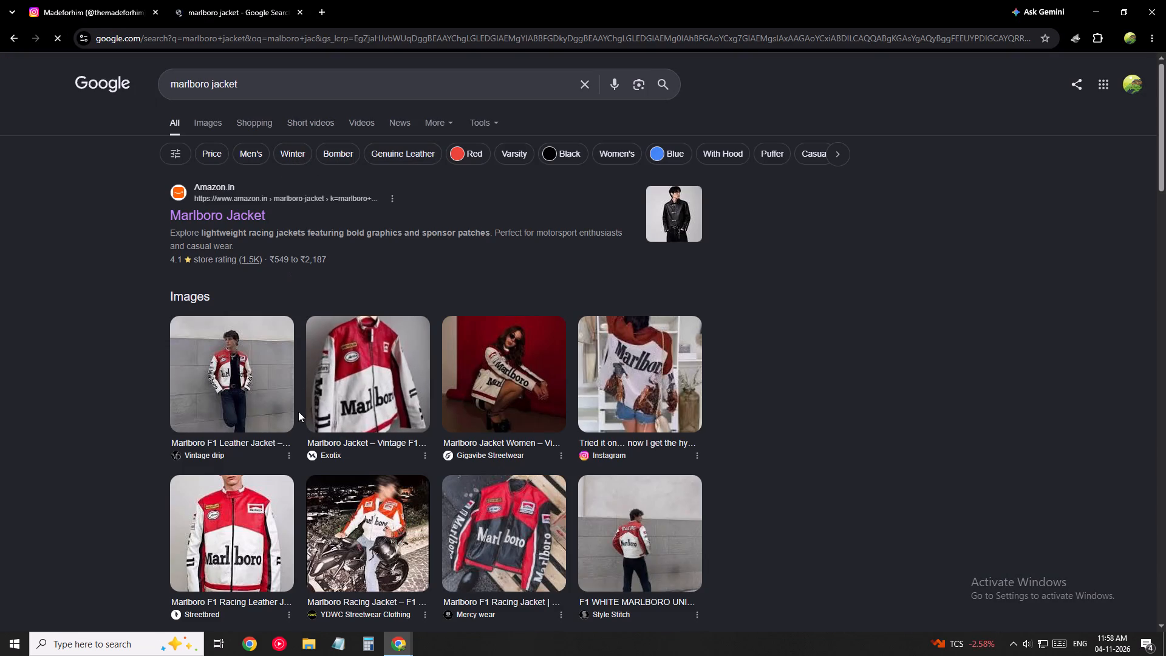
scroll(386, 373, "down", 2)
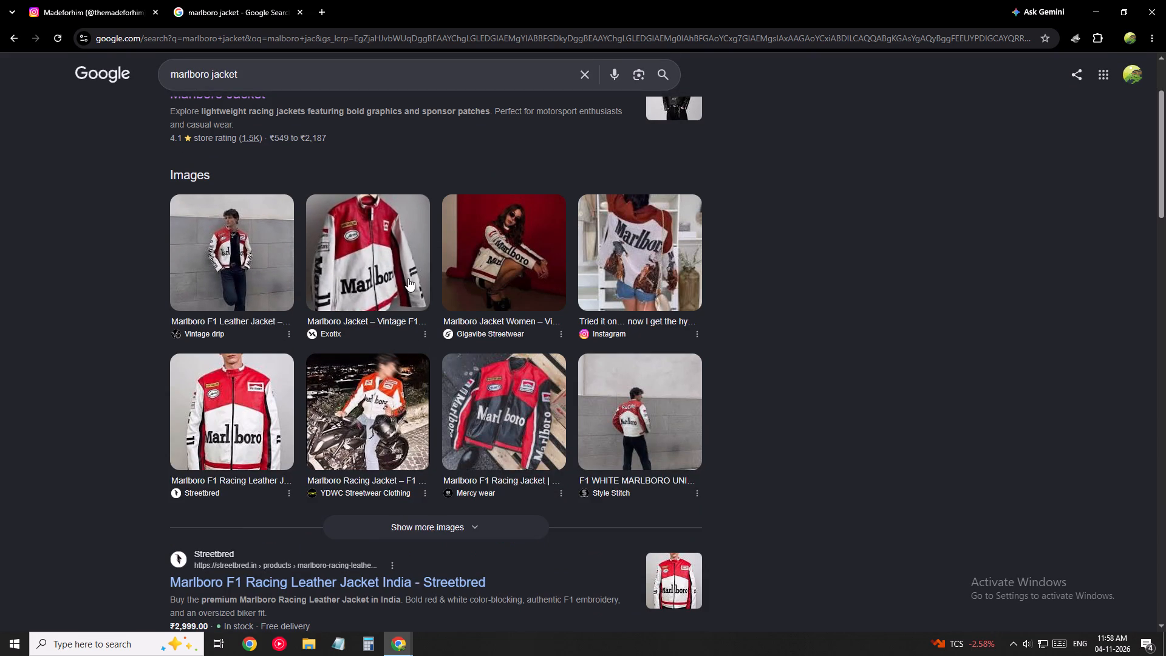
left_click(244, 244)
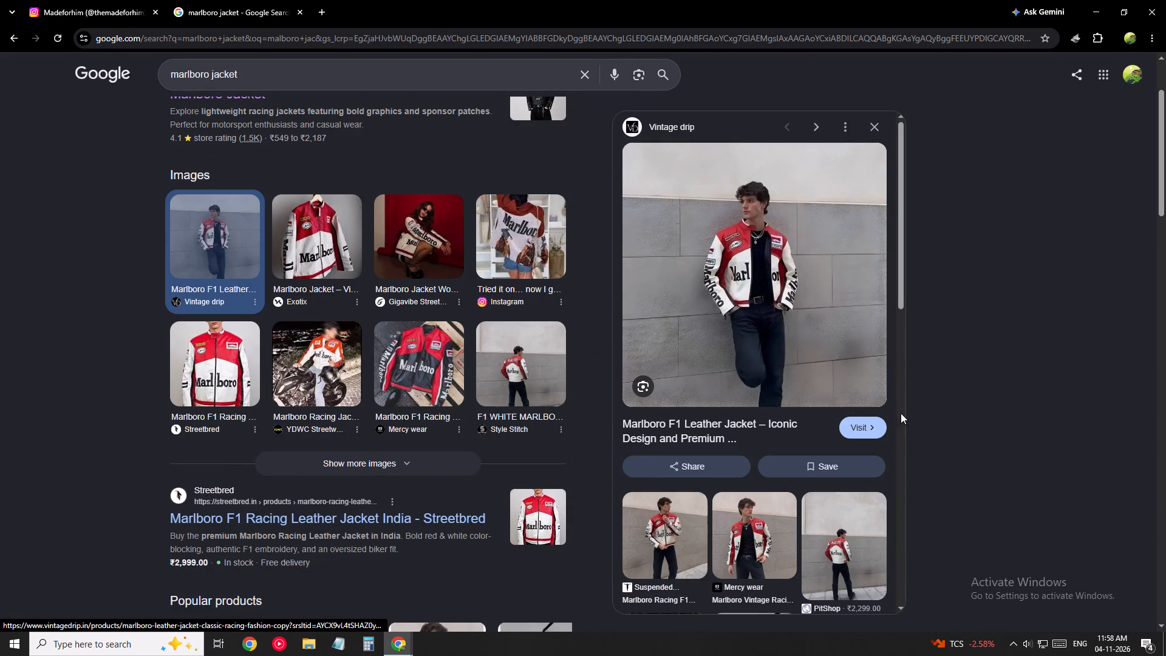
left_click(817, 421)
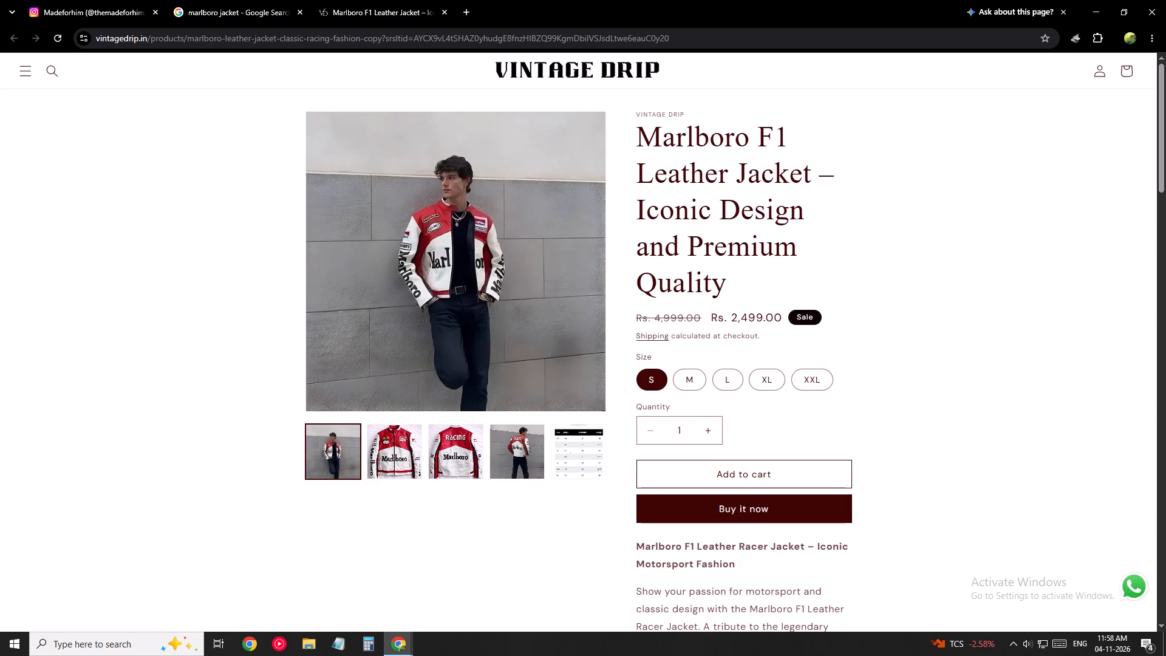
Check the Marlboro F1 Leather Jacket's sale price and try its M and L size options.
left_click_drag(791, 319, 726, 313)
left_click(970, 347)
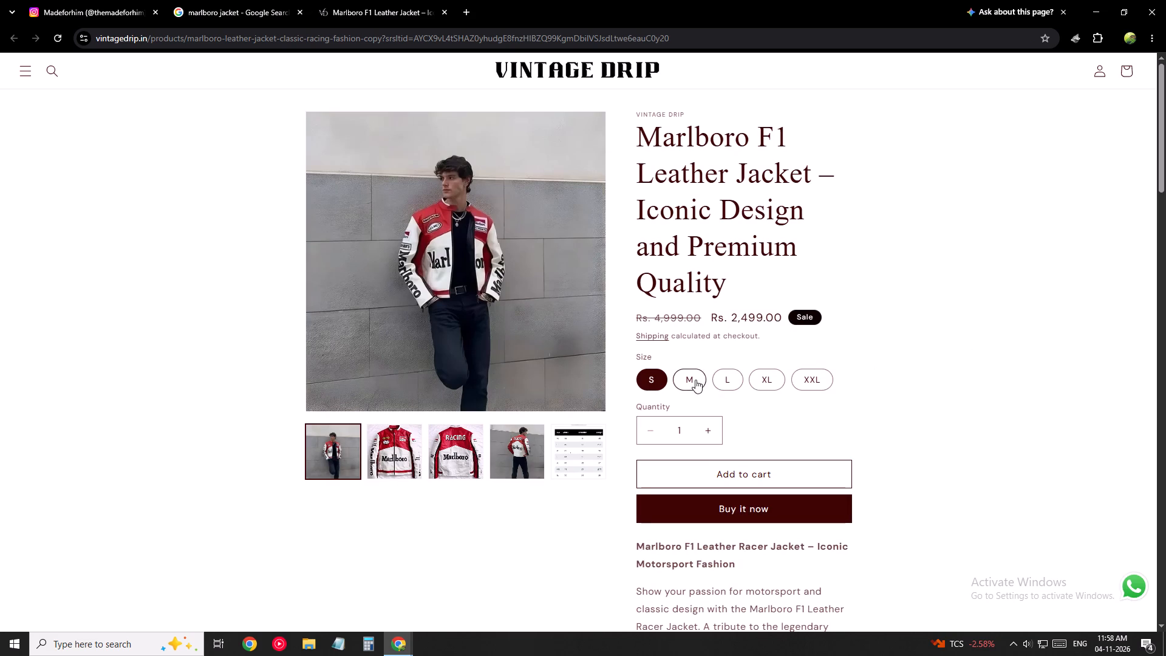
left_click(695, 380)
left_click(719, 382)
left_click(564, 516)
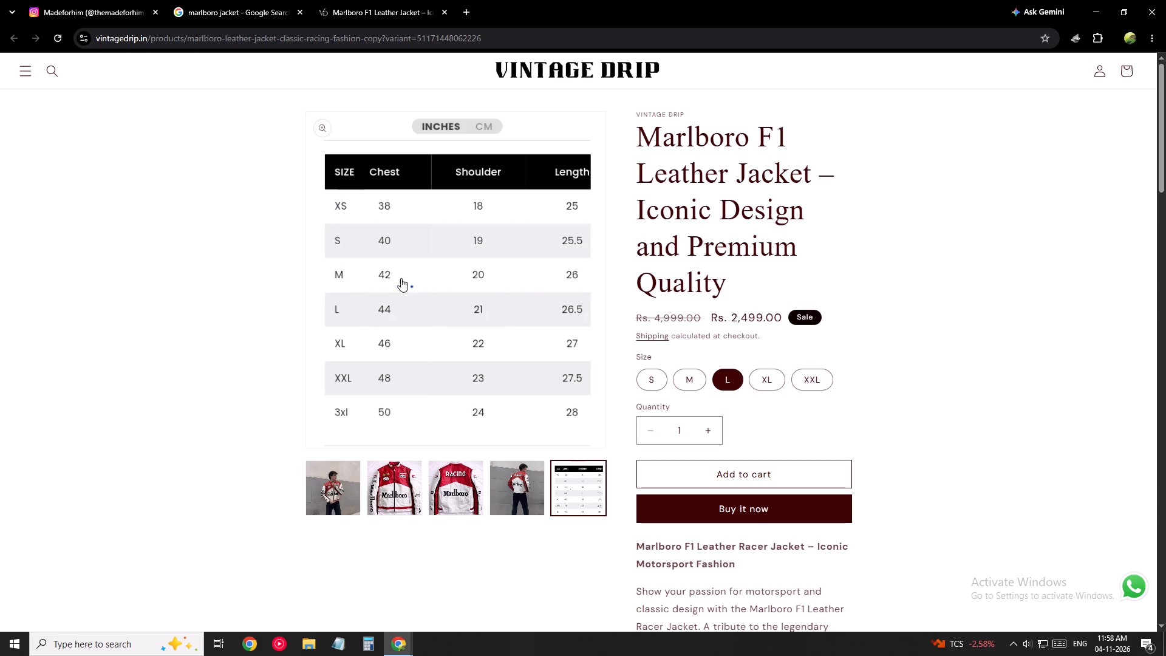
Enlarge the Marlboro F1 Leather Jacket's size chart, check its chest, shoulder and length sizes, and close the product page.
left_click_drag(378, 273, 542, 272)
double_click(403, 393)
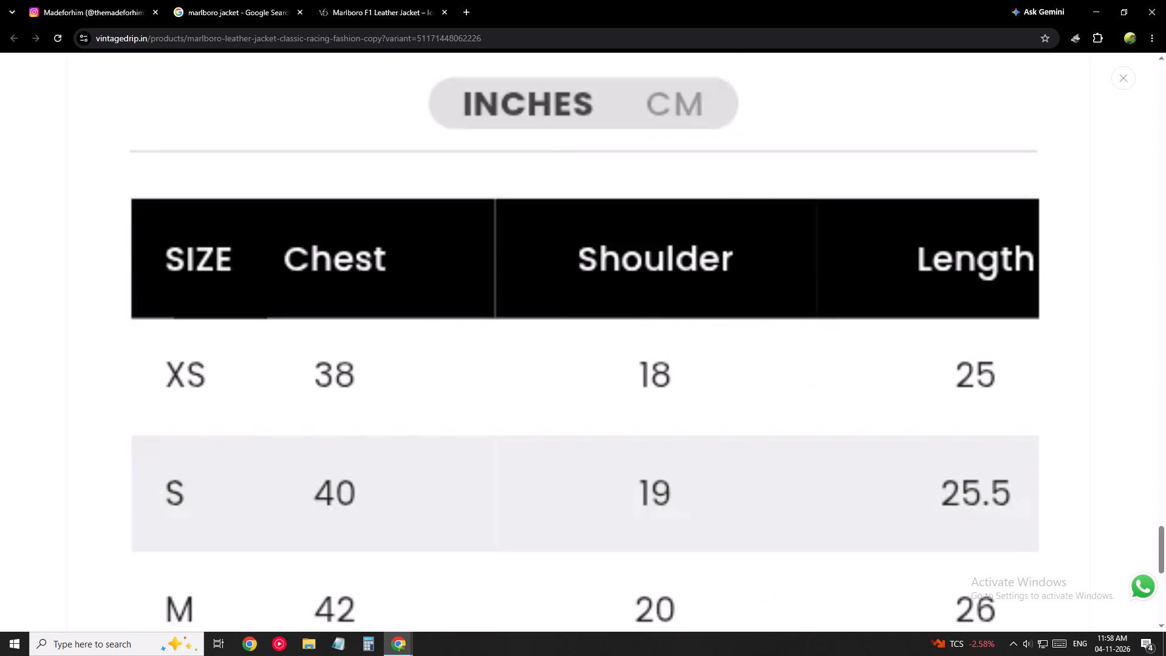
left_click(418, 381)
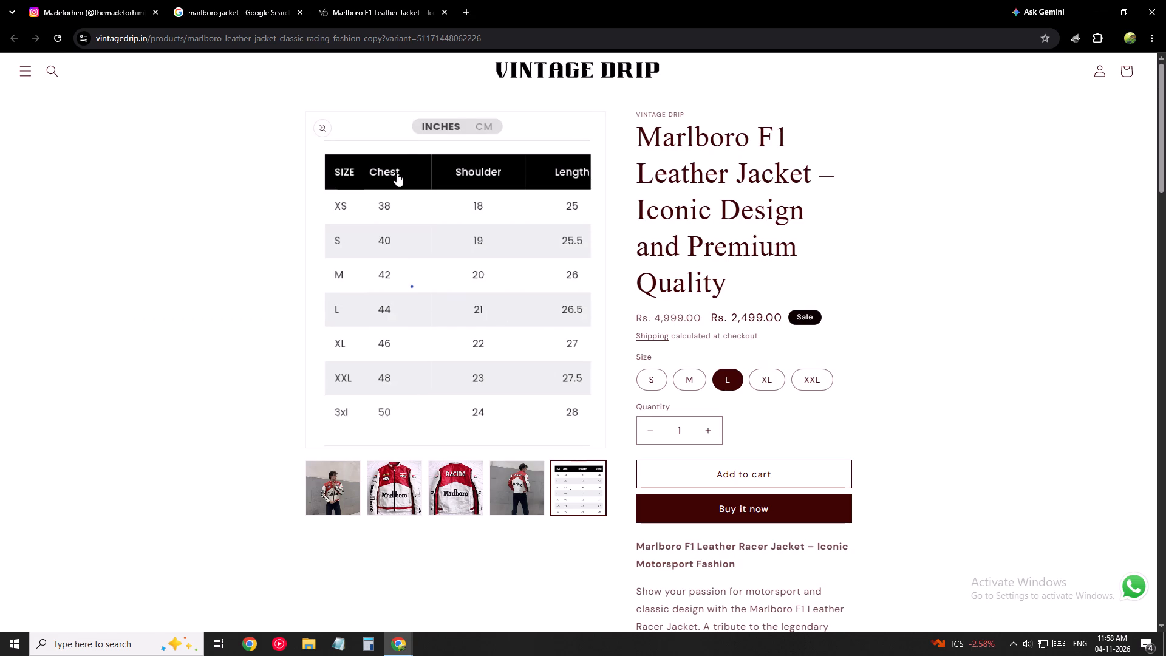
left_click(0, 49)
left_click(2, 45)
left_click(448, 12)
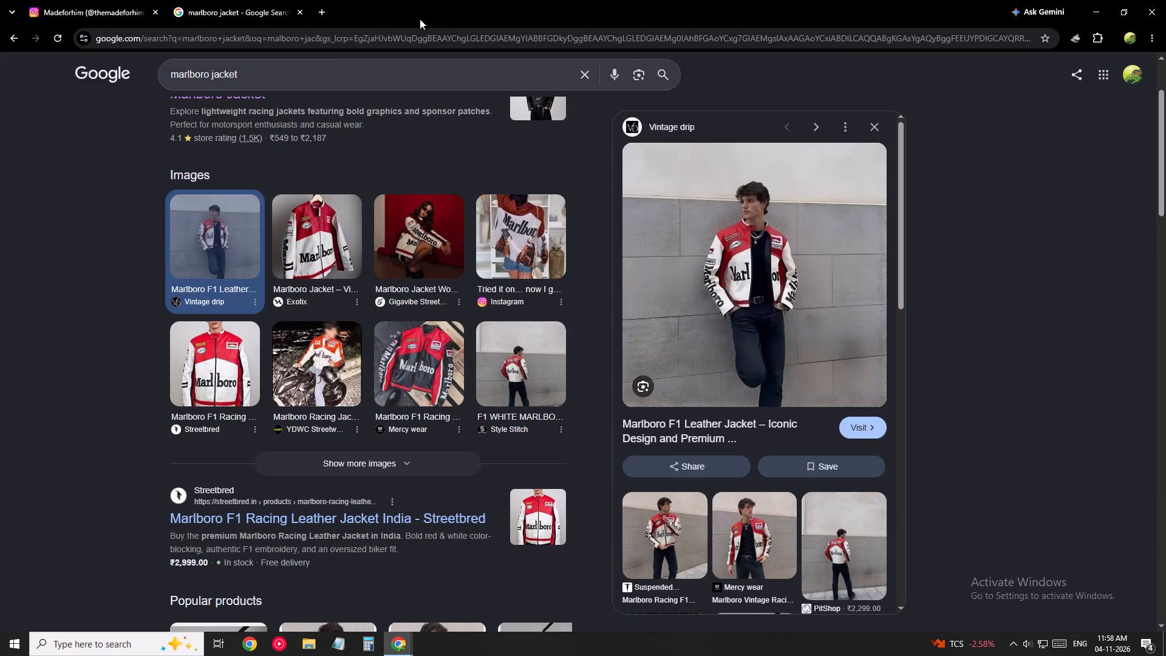
Browse the Google shopping results for other Marlboro jackets and their prices, and close the search tab.
left_click(52, 389)
scroll(335, 393, "down", 4)
scroll(308, 318, "down", 1)
scroll(308, 318, "up", 1)
scroll(308, 318, "down", 2)
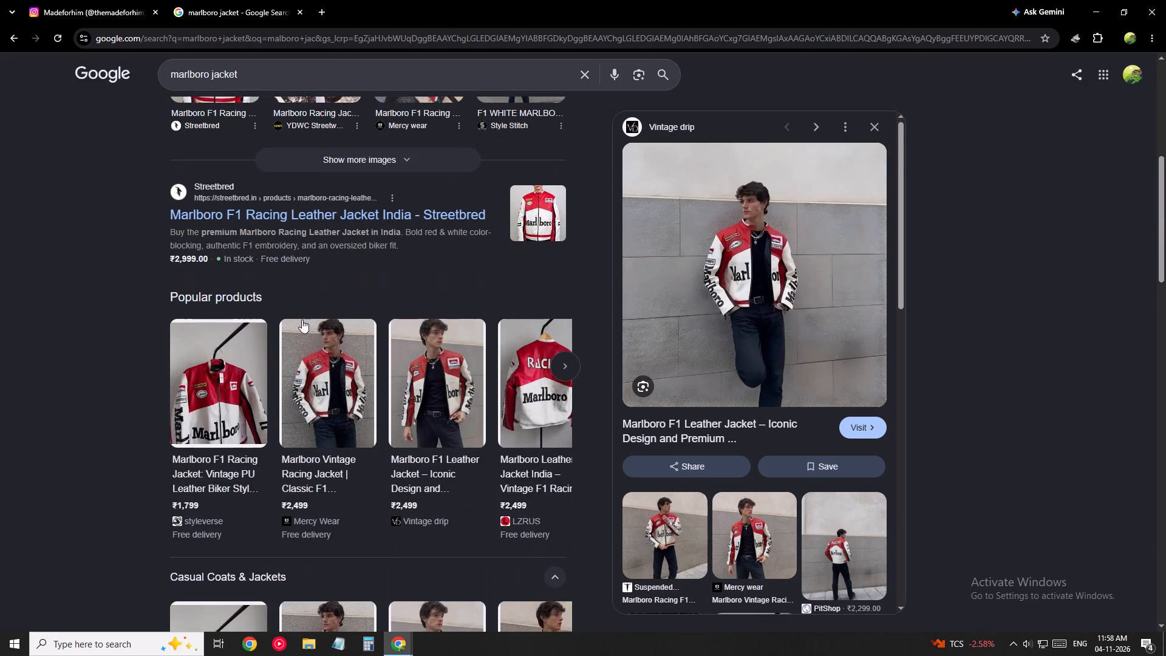
scroll(315, 442, "down", 4)
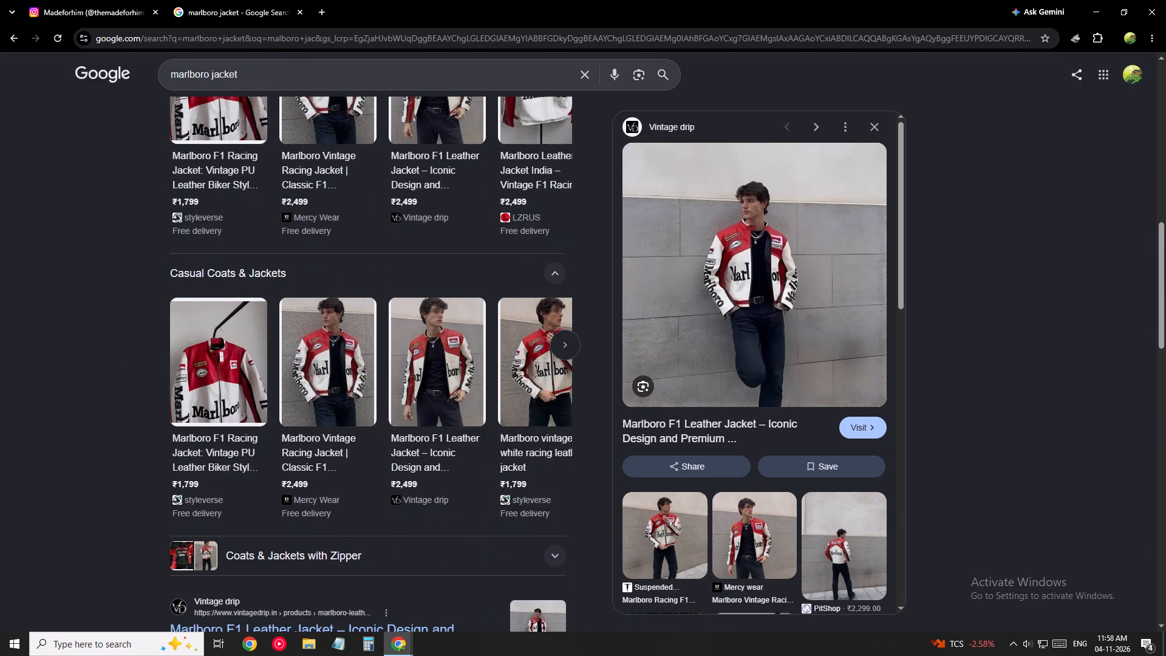
left_click(296, 7)
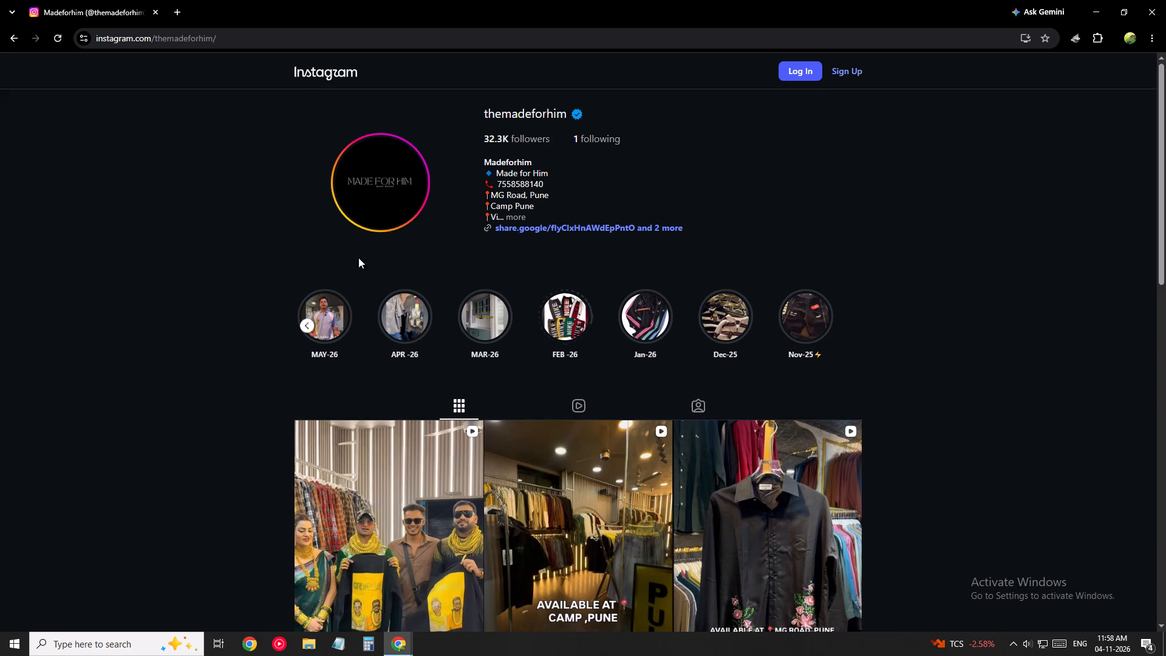
Go back through themadeforhim's FEB -26 highlight to the earlier reel, dismiss the sign-up prompt, and close that Instagram tab.
left_click(9, 39)
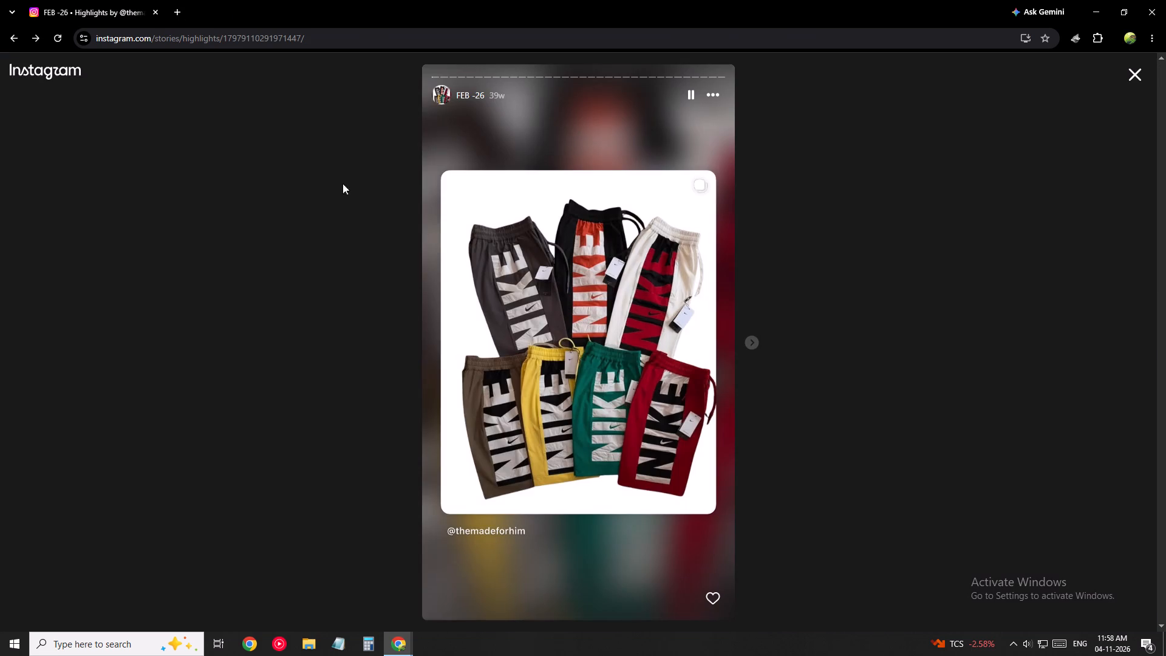
left_click(1134, 77)
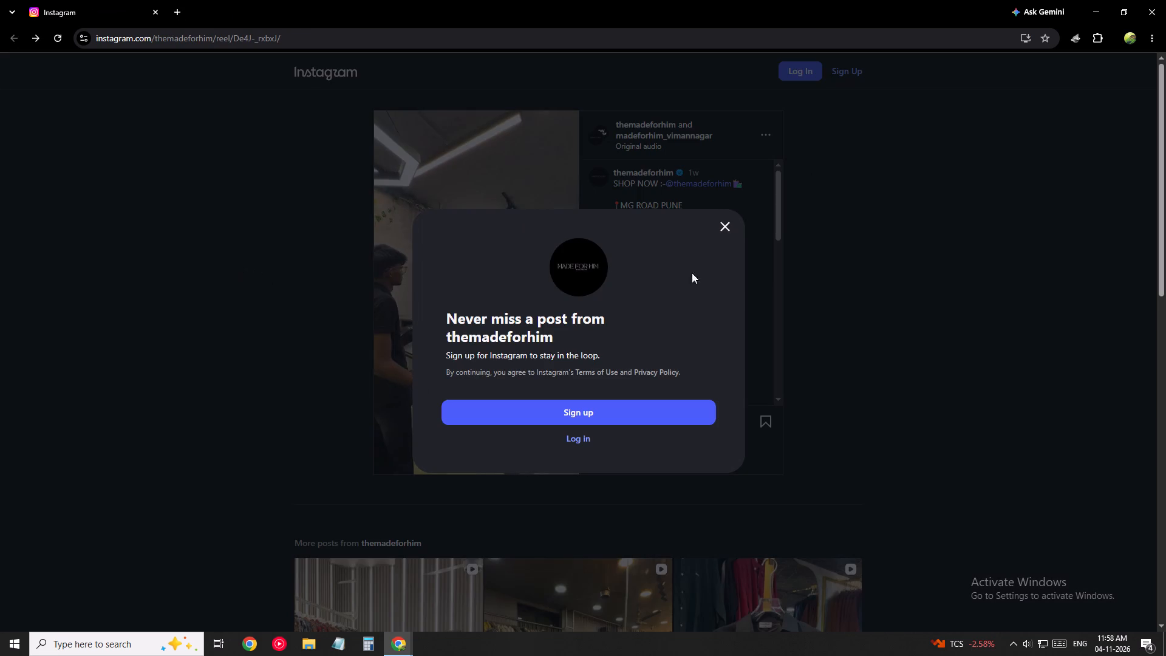
left_click(725, 230)
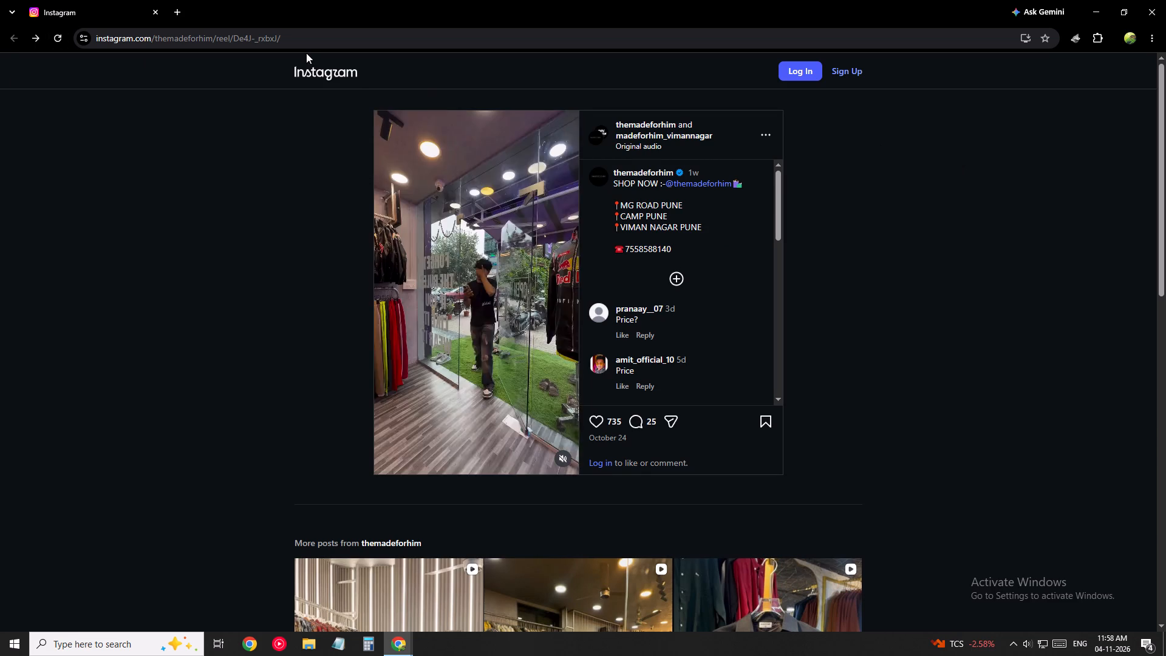
left_click(326, 73)
left_click(154, 9)
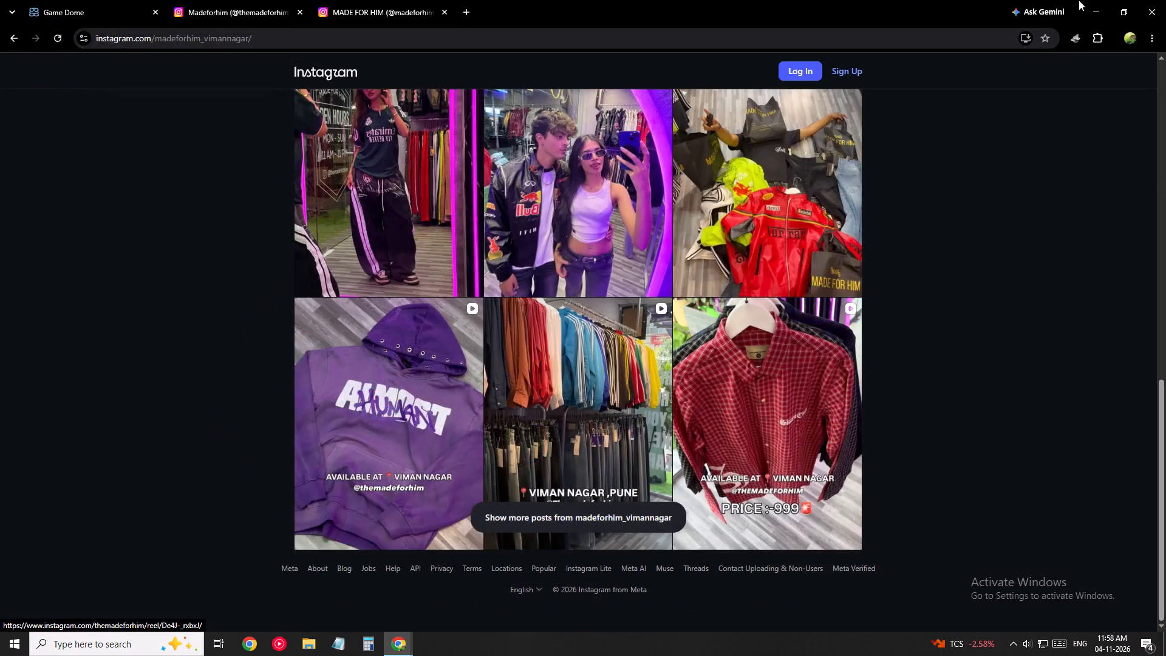
Return to the Game Dome tab in ggLeap and go from the user details to the PC list.
left_click(117, 0)
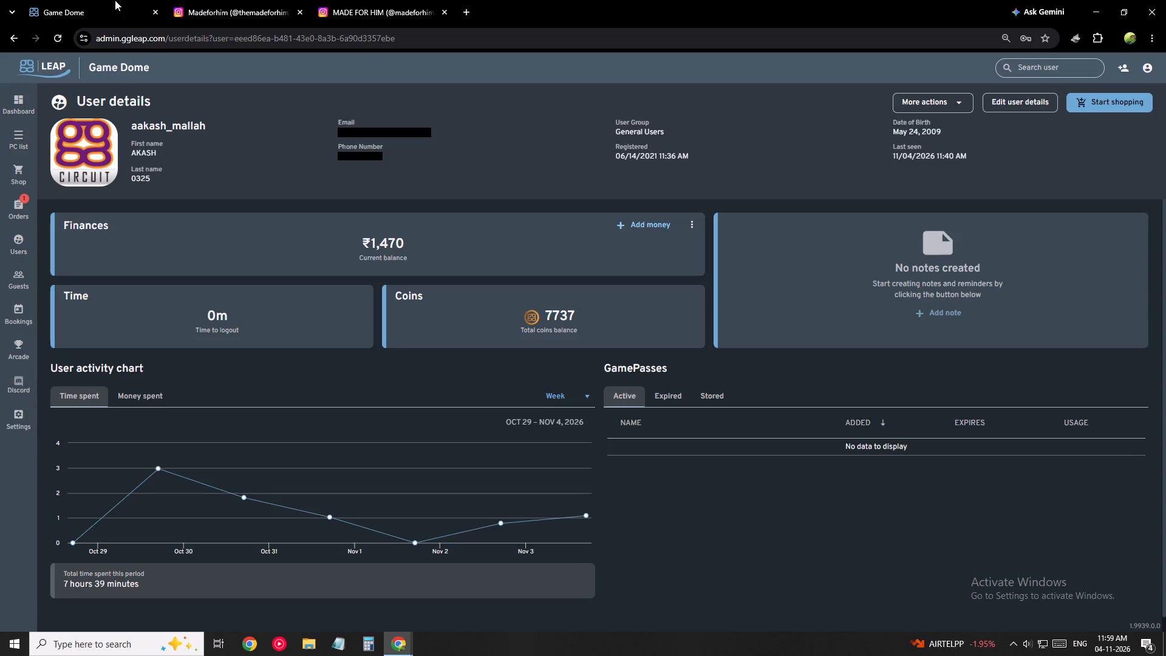
left_click(0, 154)
Open the striped track pants post from the madeforhim_vimannagar profile in a new tab and close the profile's tab.
left_click(379, 0)
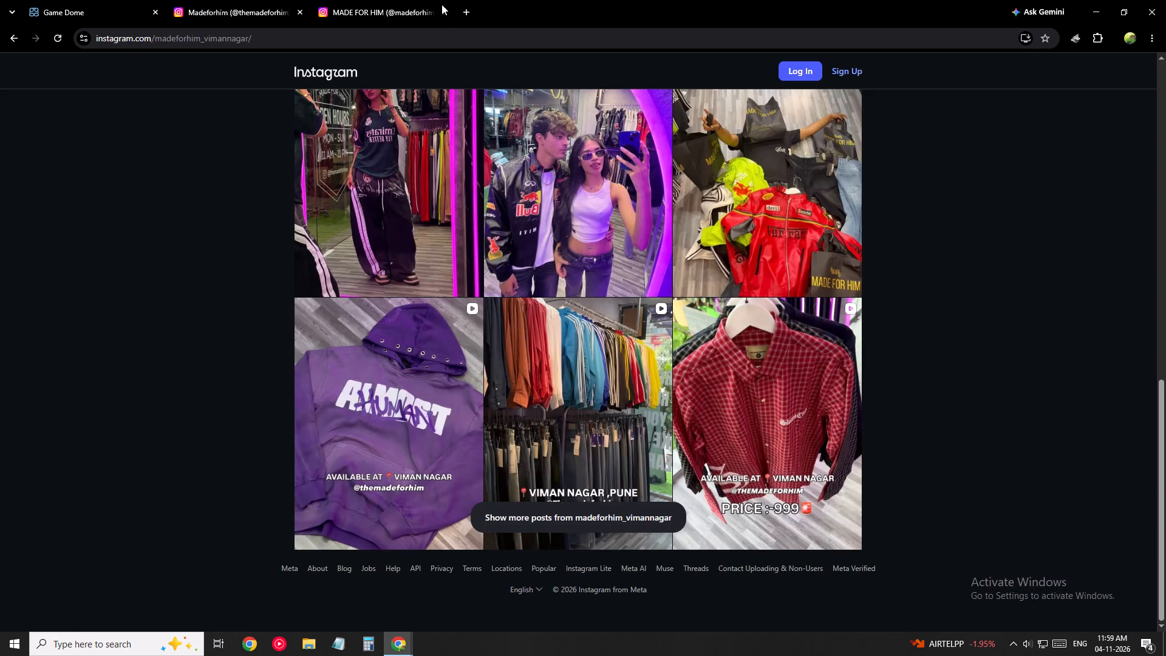
left_click(369, 220)
right_click_drag(401, 160, 409, 160)
left_click(742, 199)
left_click(730, 222)
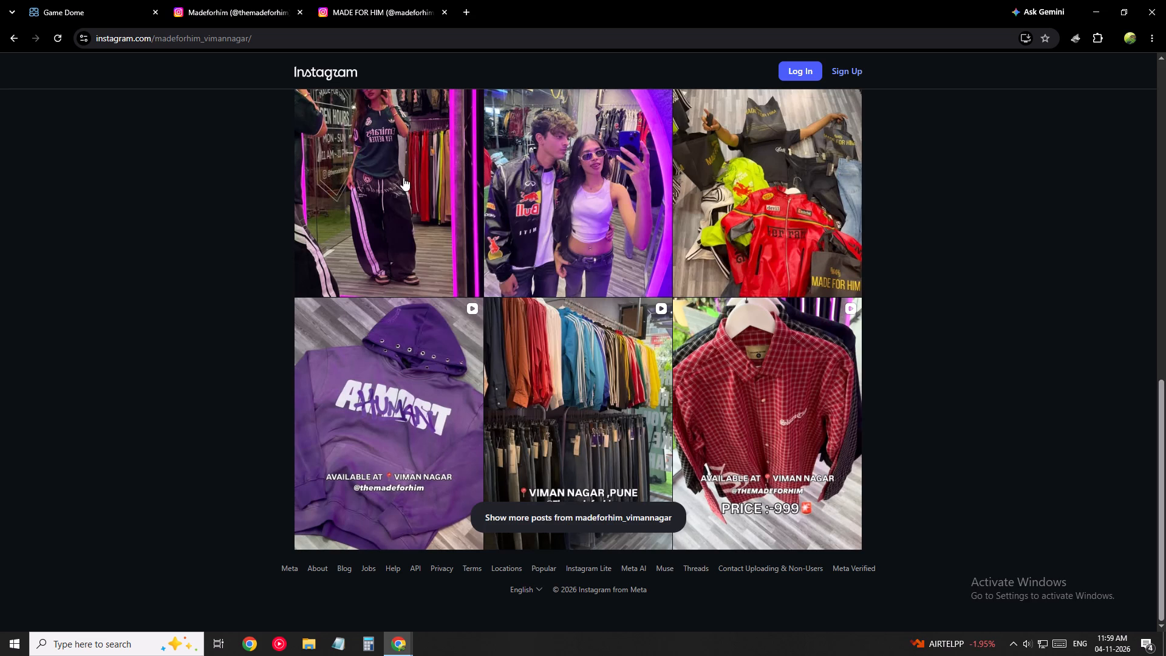
right_click(403, 177)
left_click(501, 198)
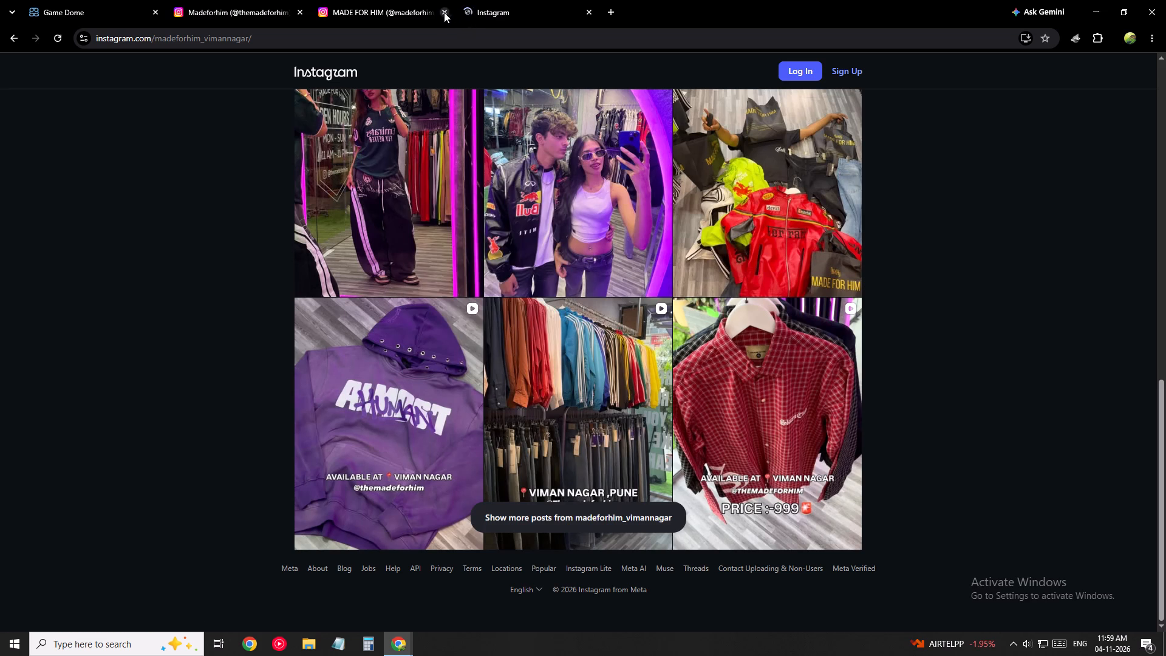
left_click(439, 12)
left_click(442, 12)
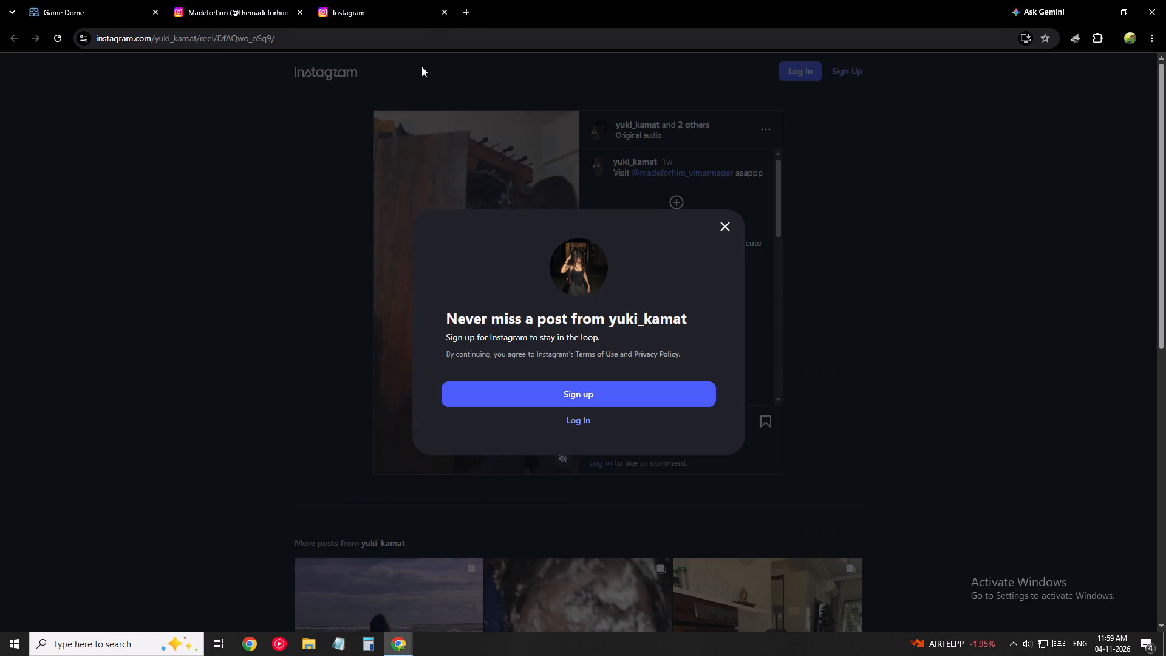
Dismiss the sign-up prompt, play the Viman Nagar store reel with sound, and mute it again.
left_click(728, 238)
left_click(726, 233)
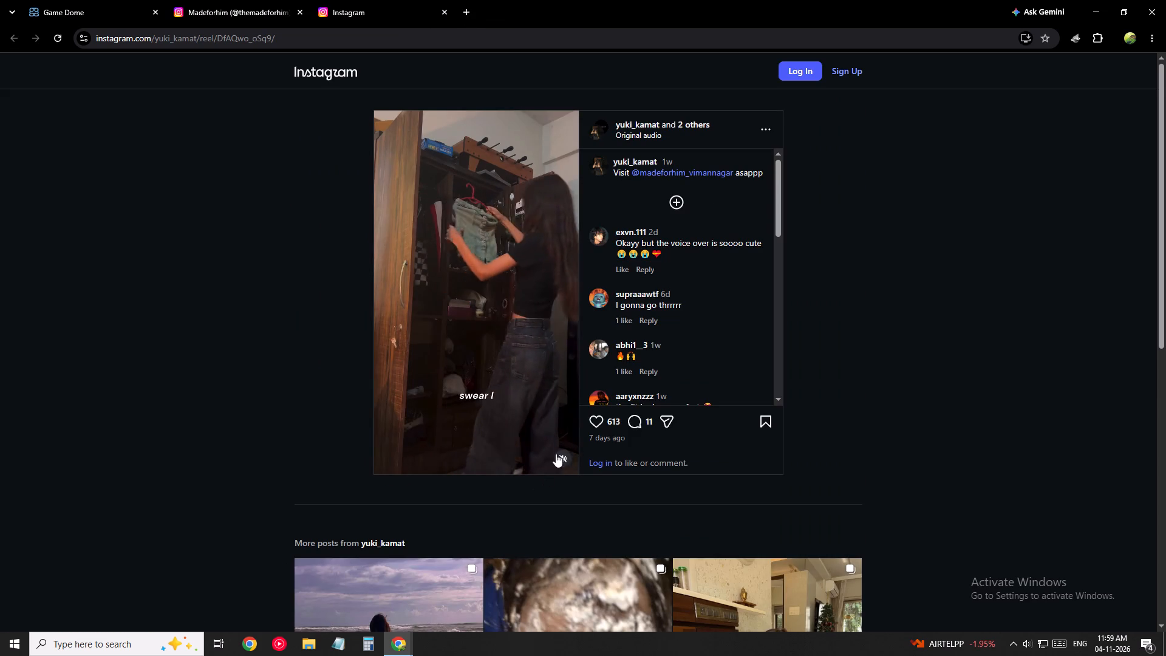
left_click(559, 458)
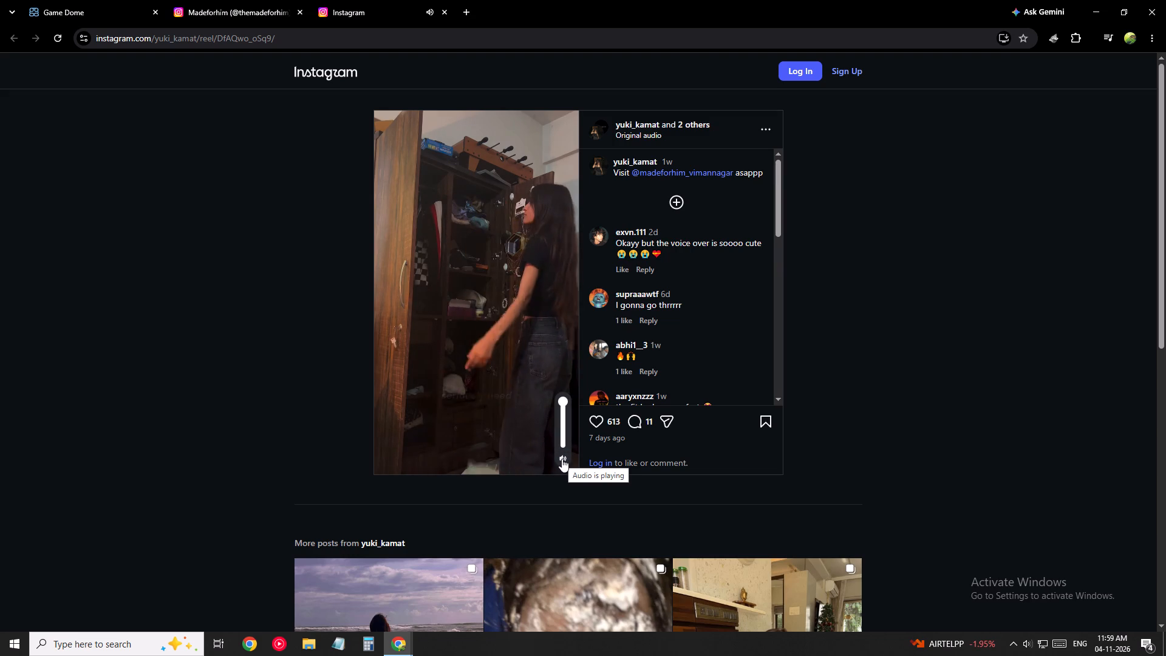
left_click(562, 459)
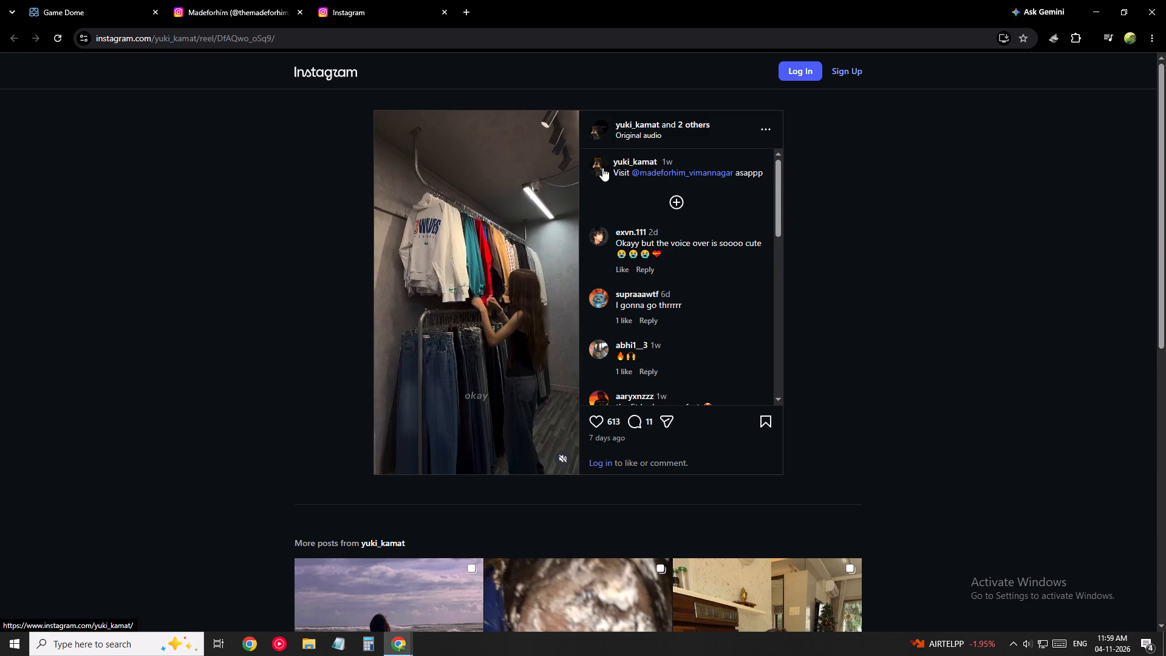
Open the reel creator's profile in a new tab, browse the posts, and close both the profile and reel tabs.
left_click(633, 159)
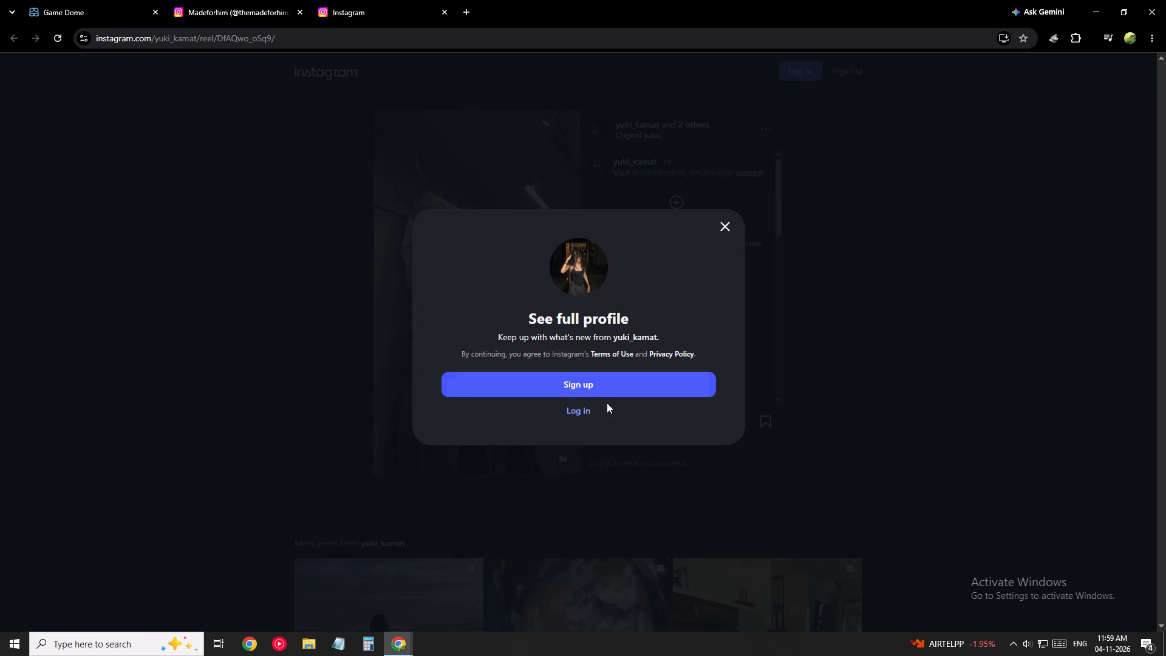
left_click(724, 227)
right_click(629, 162)
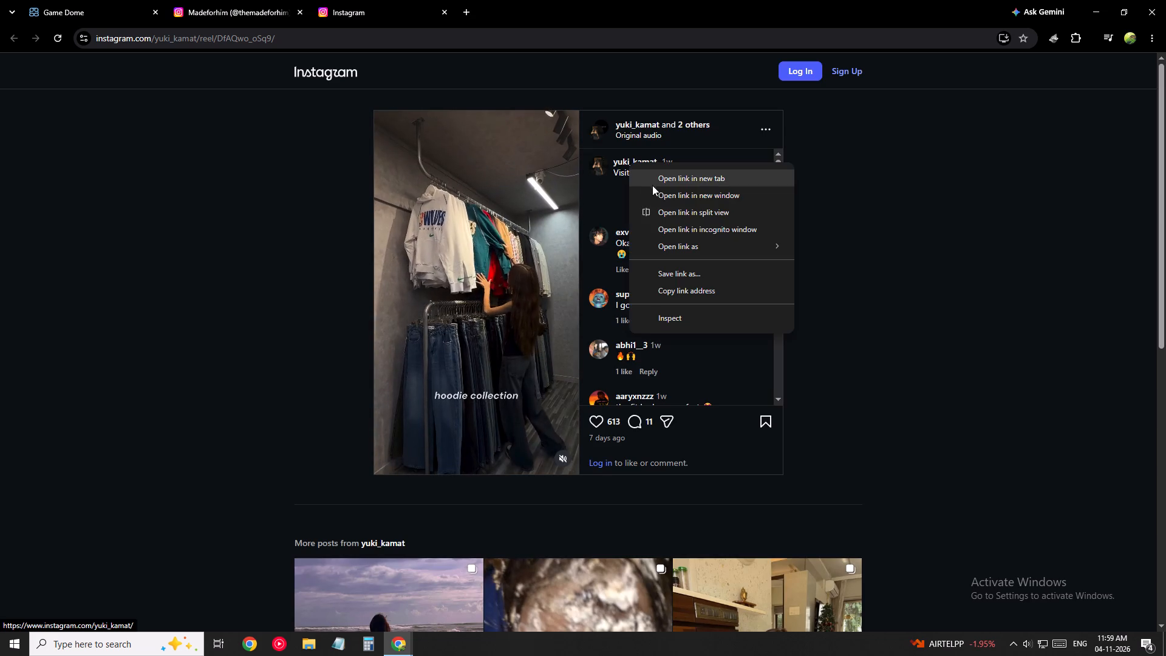
left_click(659, 182)
left_click(496, 0)
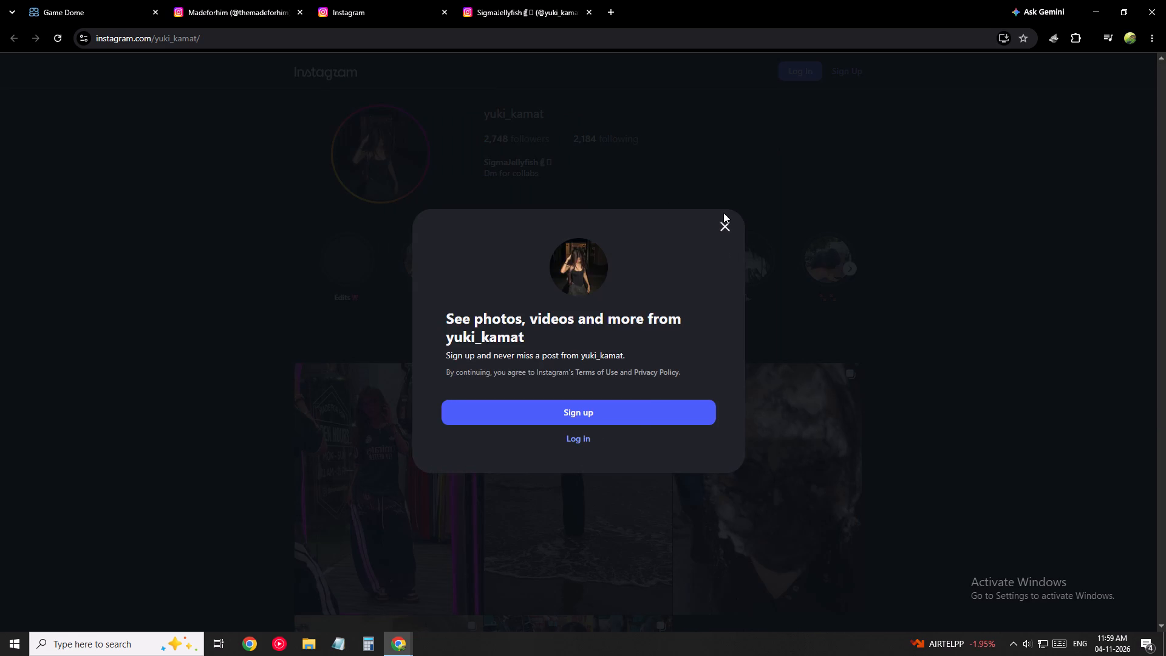
left_click(722, 230)
scroll(493, 403, "down", 2)
scroll(630, 338, "down", 7)
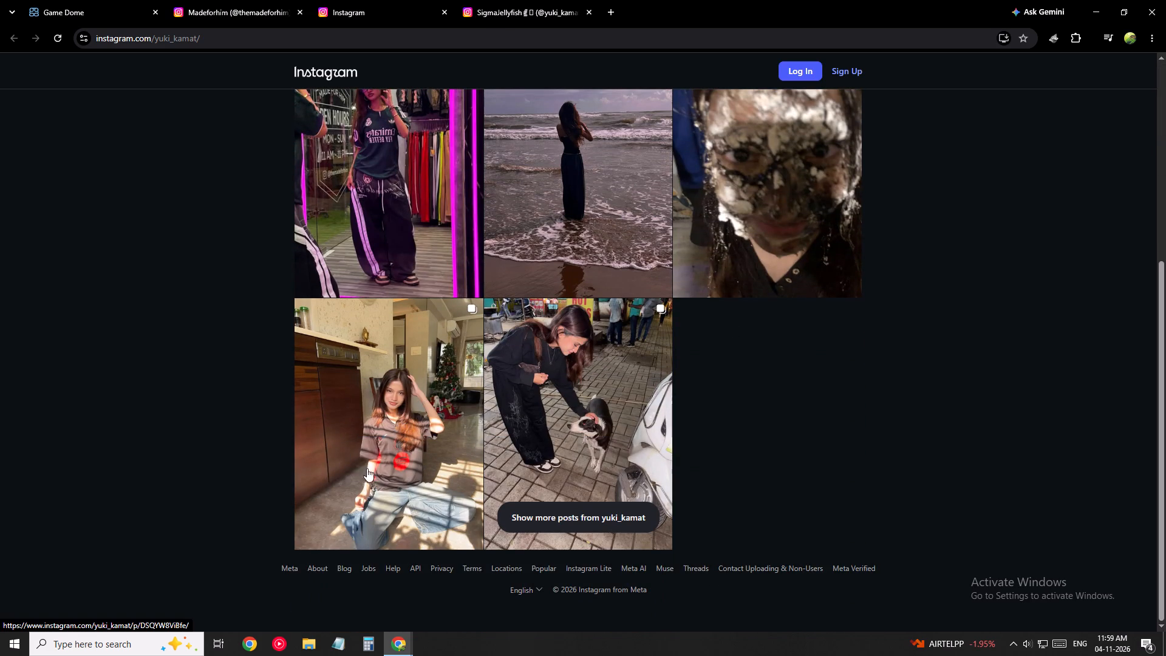
scroll(517, 417, "up", 3)
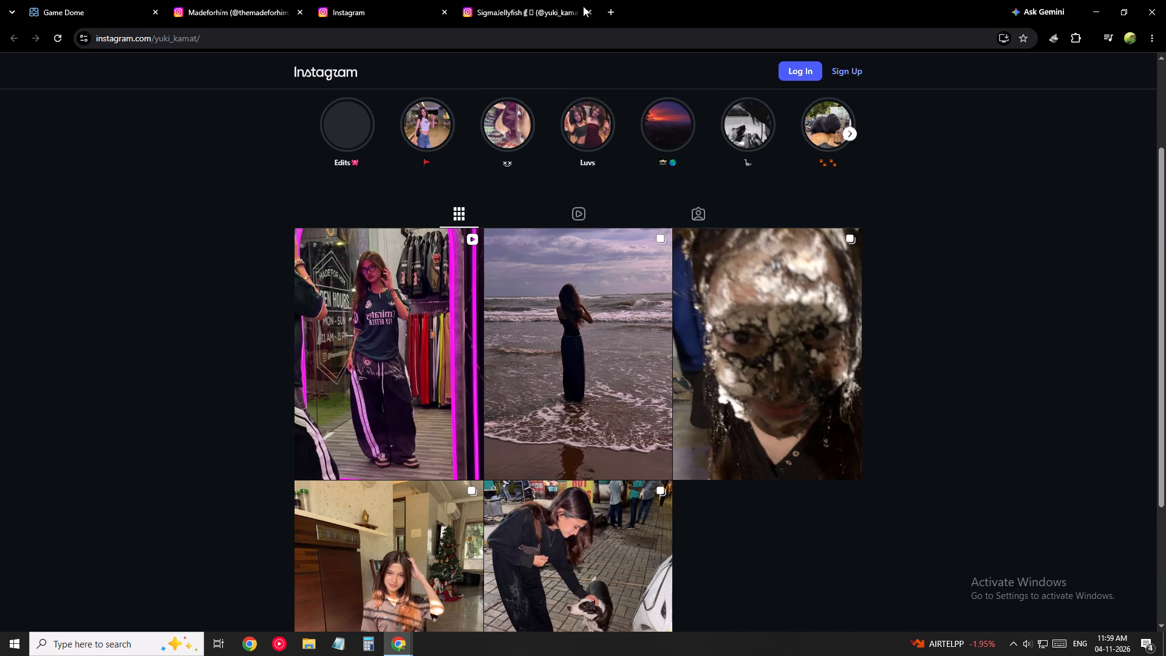
left_click(590, 10)
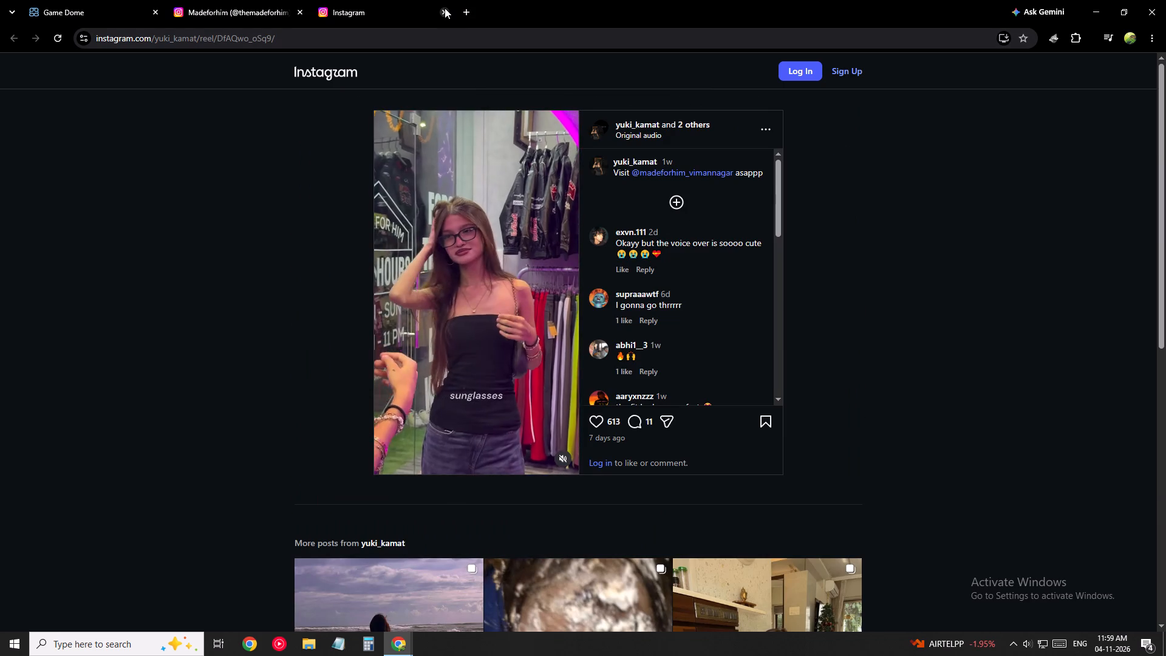
left_click(444, 6)
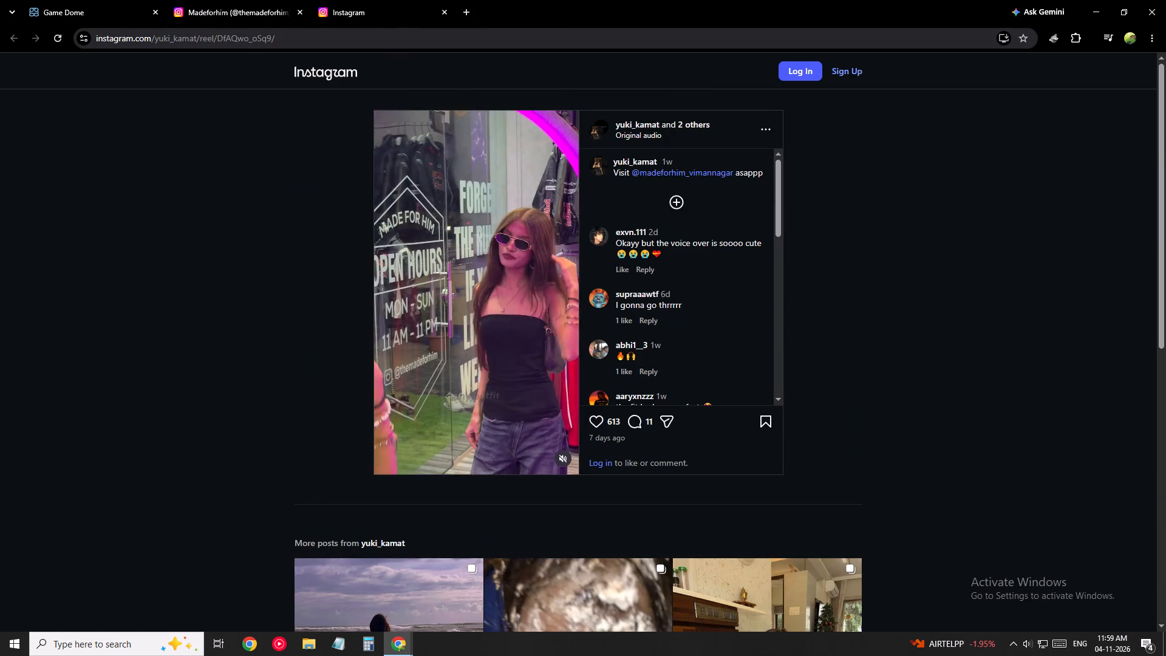
left_click(445, 10)
Close themadeforhim's branch links list, browse the clothing posts on the profile, and close the tab.
left_click(430, 215)
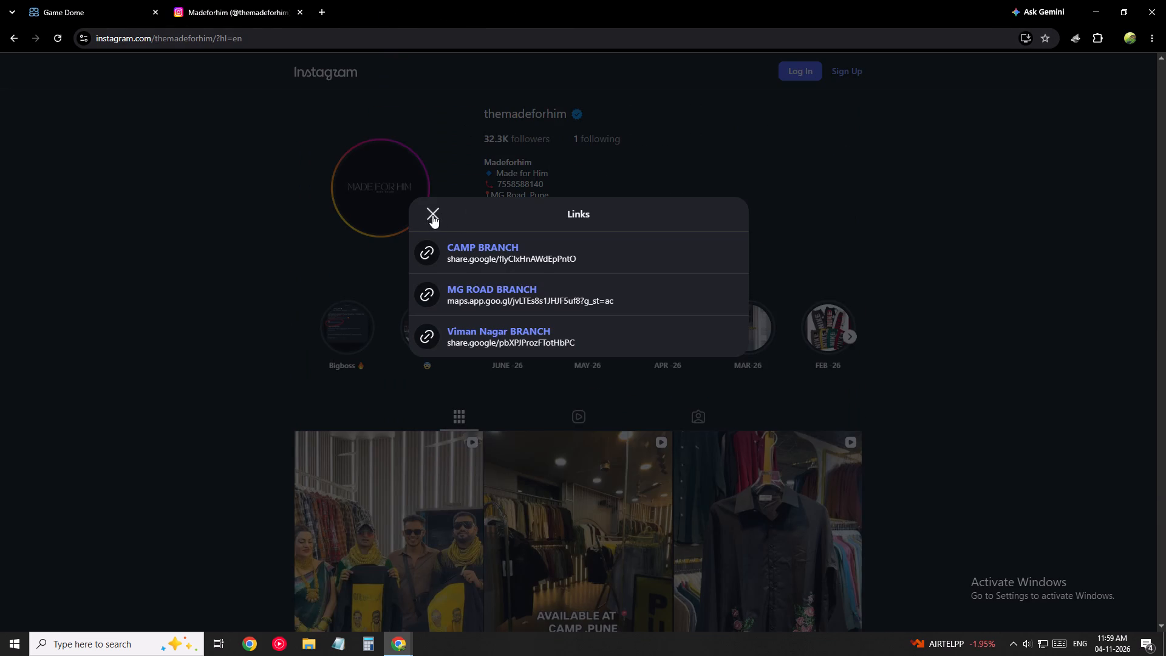
scroll(522, 323, "down", 12)
scroll(522, 323, "up", 1)
scroll(522, 323, "down", 3)
scroll(522, 323, "up", 1)
scroll(522, 323, "down", 1)
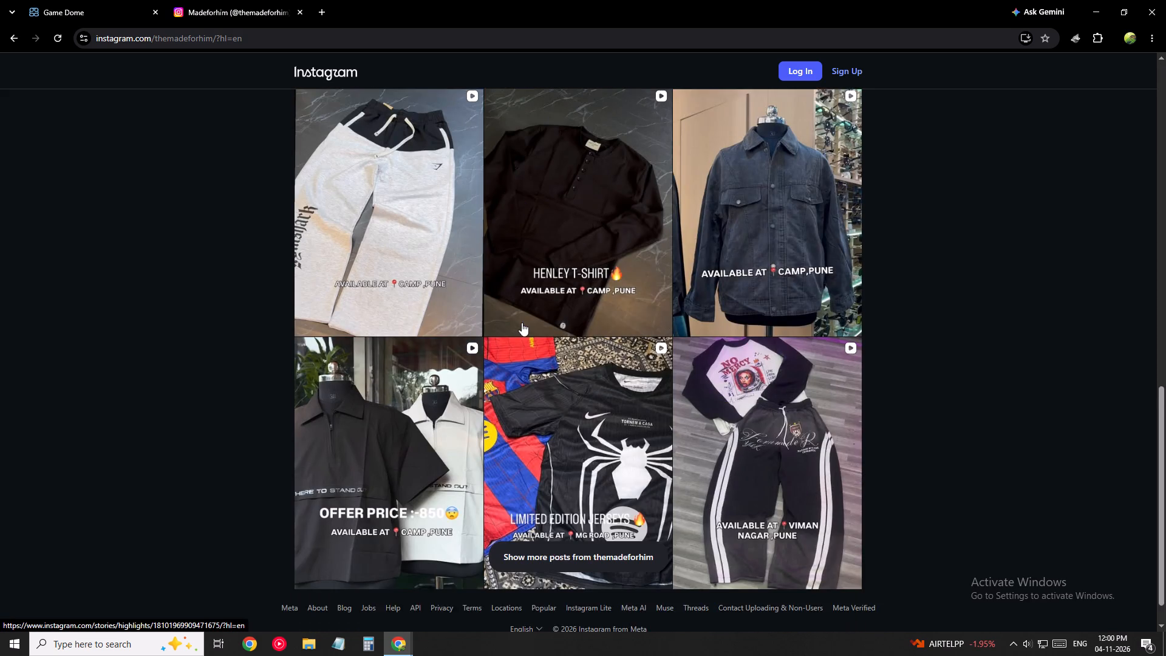
scroll(522, 323, "down", 3)
left_click(296, 10)
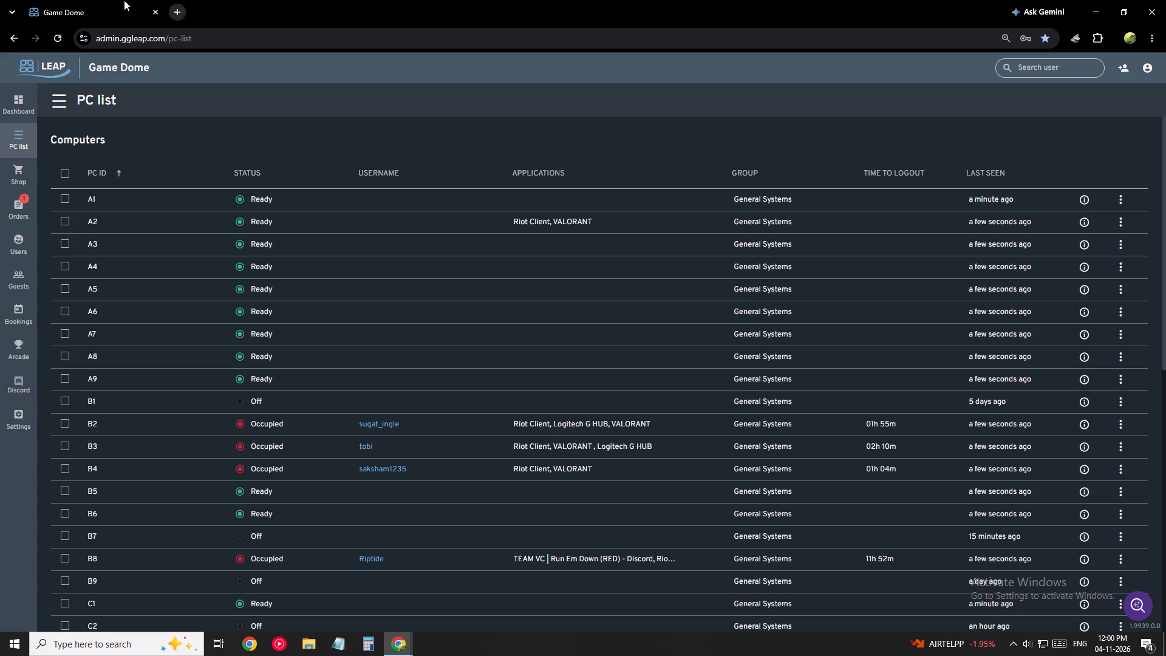
Look over the PC list and search the users for "aakash".
scroll(460, 364, "down", 5)
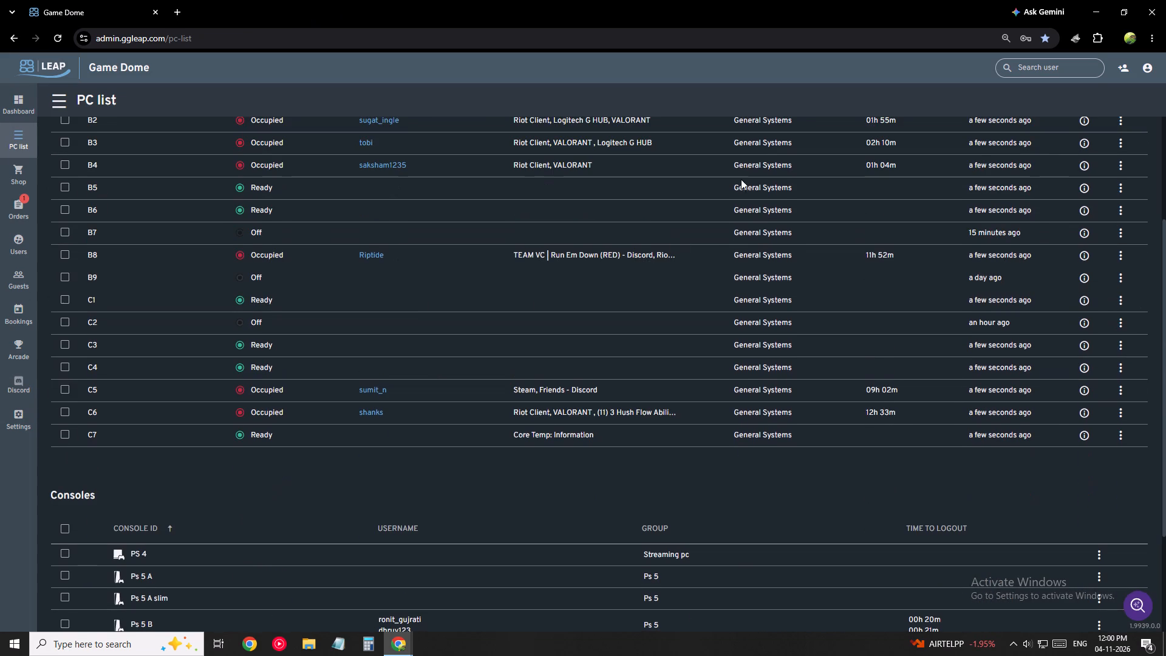
left_click(1043, 63)
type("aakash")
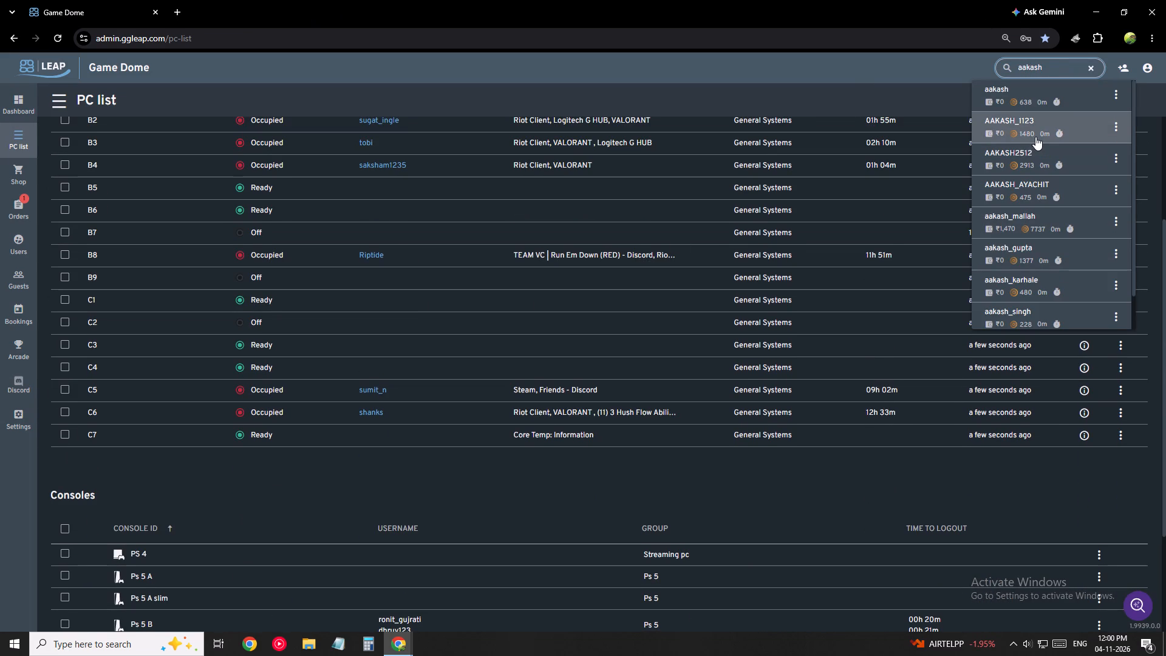
Clear the user search and search the users for "shuk" instead.
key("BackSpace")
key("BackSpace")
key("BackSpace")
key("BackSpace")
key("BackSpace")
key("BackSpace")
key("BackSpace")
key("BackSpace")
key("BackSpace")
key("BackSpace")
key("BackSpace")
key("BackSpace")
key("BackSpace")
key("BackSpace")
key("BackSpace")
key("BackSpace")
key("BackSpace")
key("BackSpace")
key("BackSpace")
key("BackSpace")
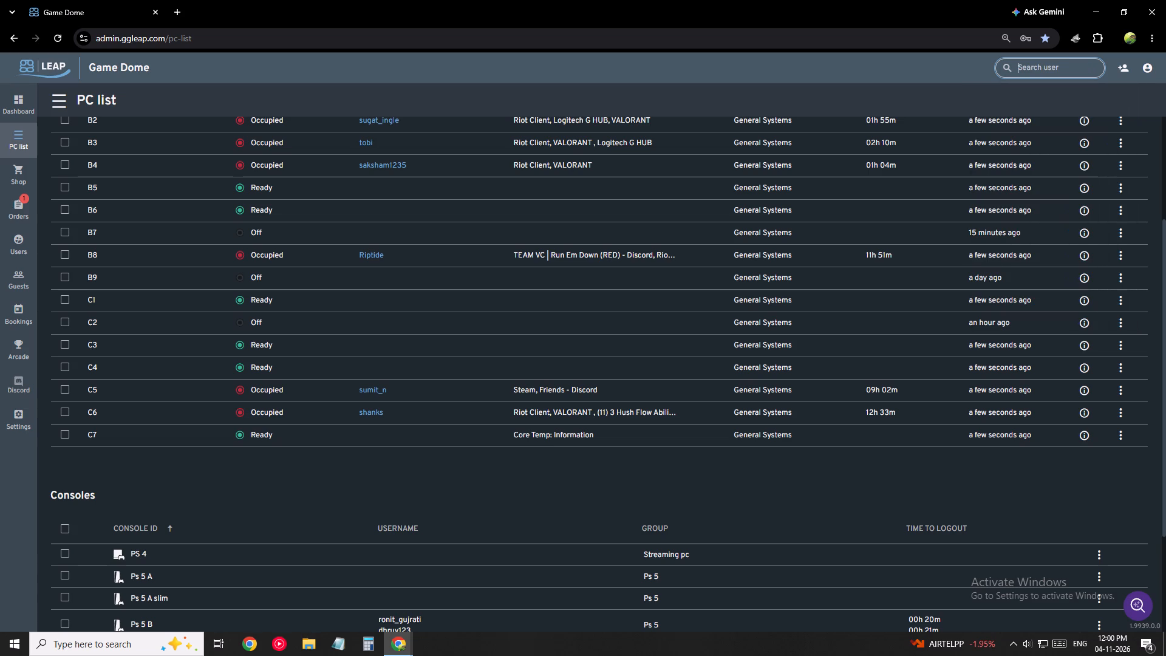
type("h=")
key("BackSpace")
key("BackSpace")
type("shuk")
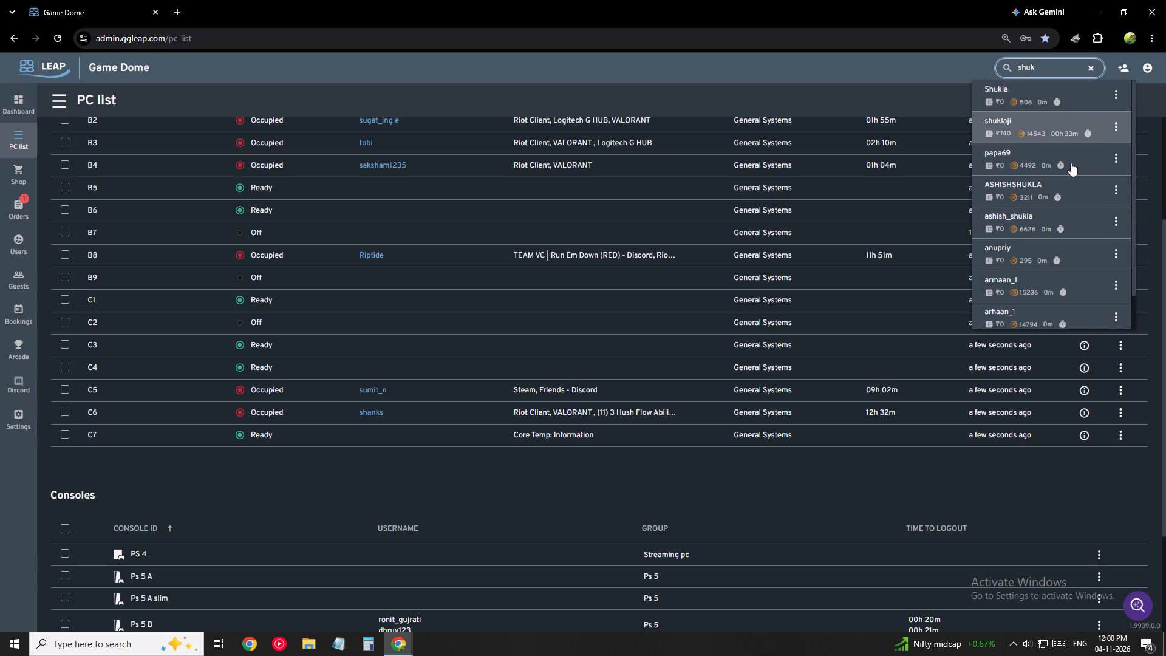
In ggLeap, look through the user search results for "shuk" and view the profile of the customer with the ₹45 balance.
scroll(1071, 163, "down", 3)
scroll(1048, 224, "down", 4)
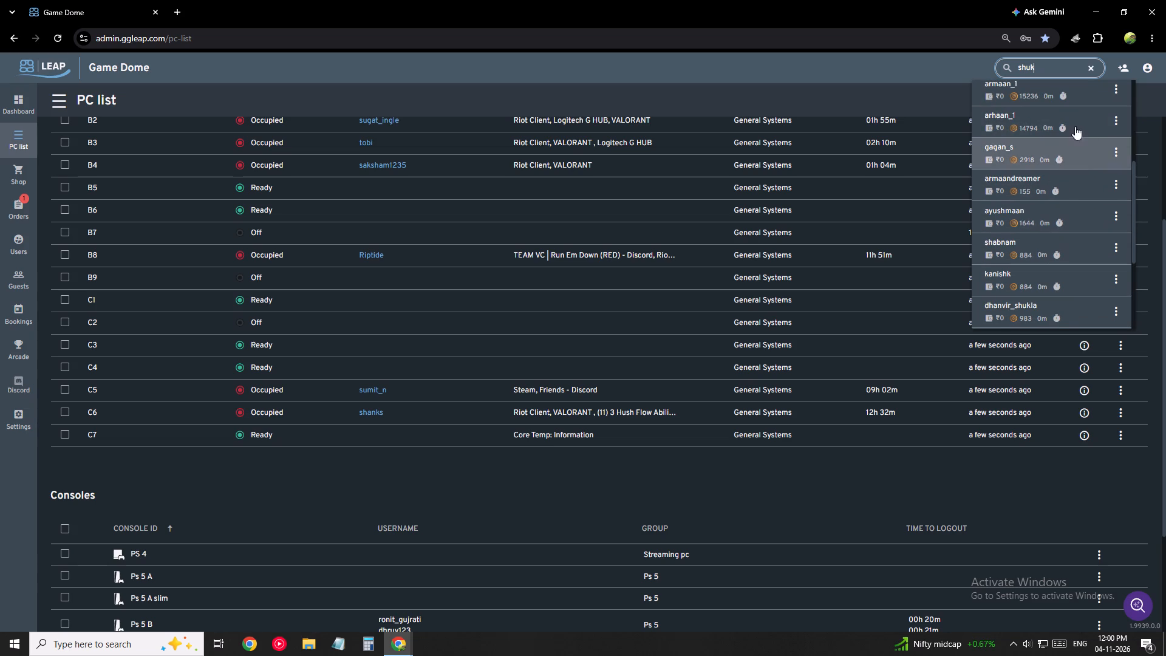
left_click(1114, 125)
scroll(1050, 203, "up", 2)
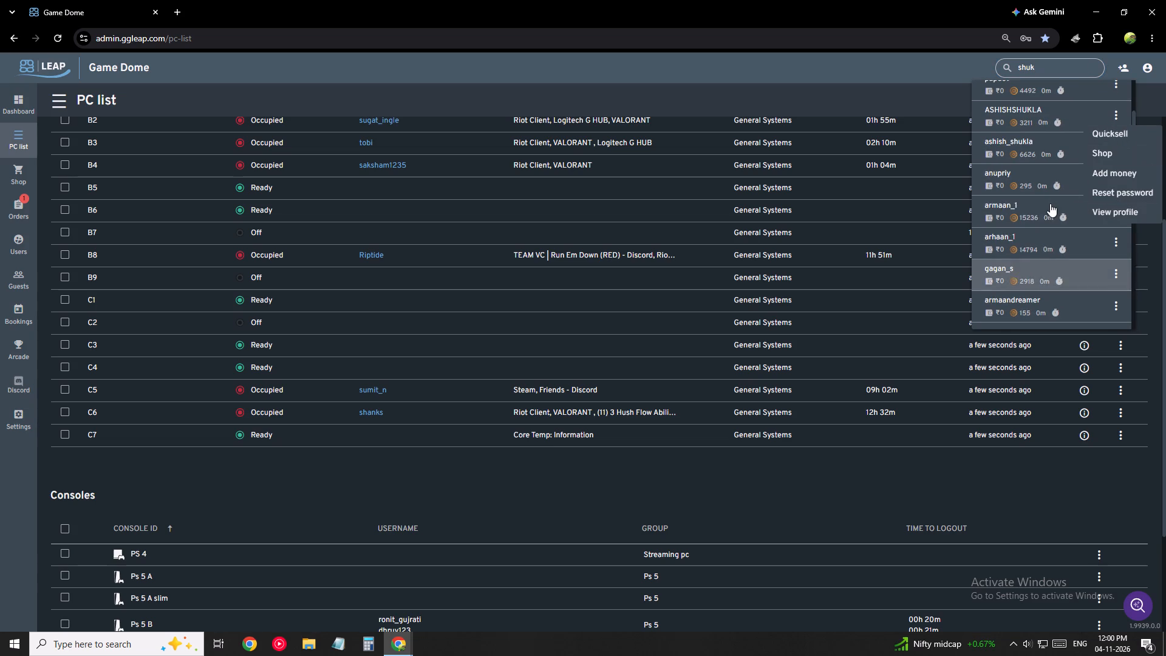
left_click_drag(1060, 217, 1103, 217)
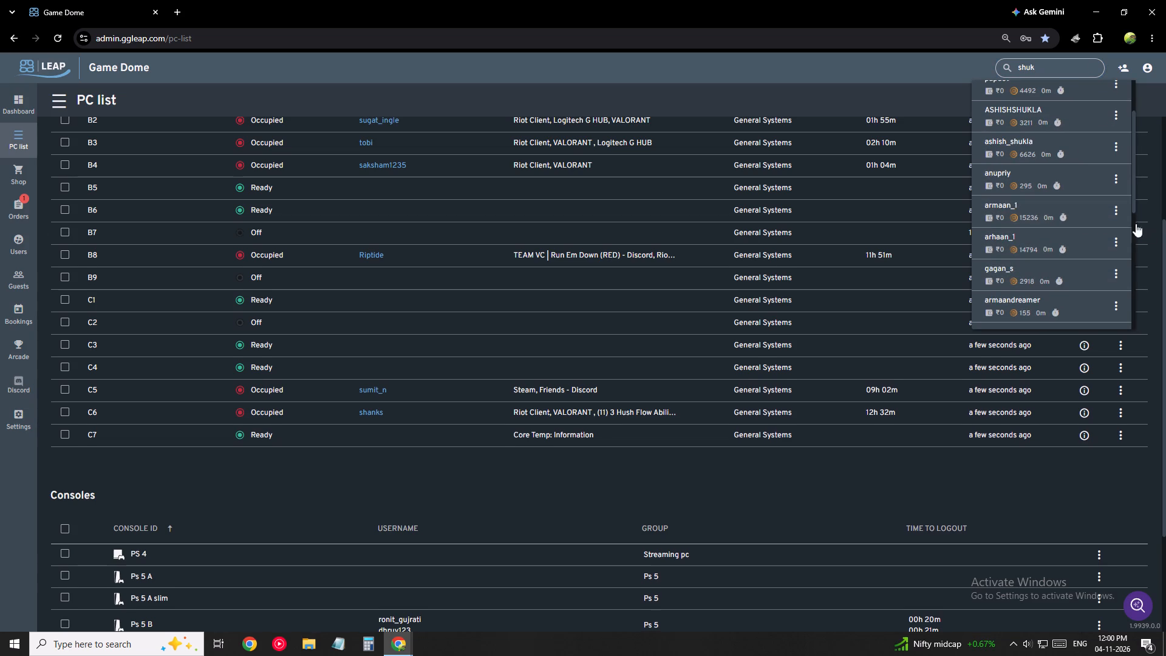
scroll(1084, 230, "down", 2)
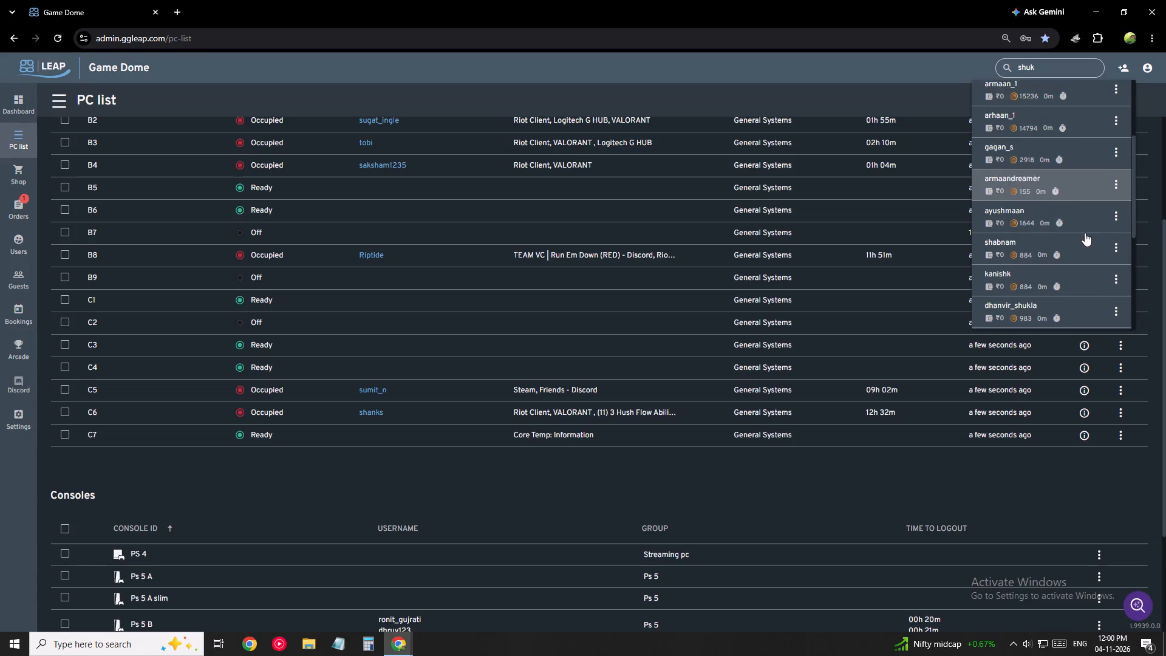
scroll(1085, 233, "down", 3)
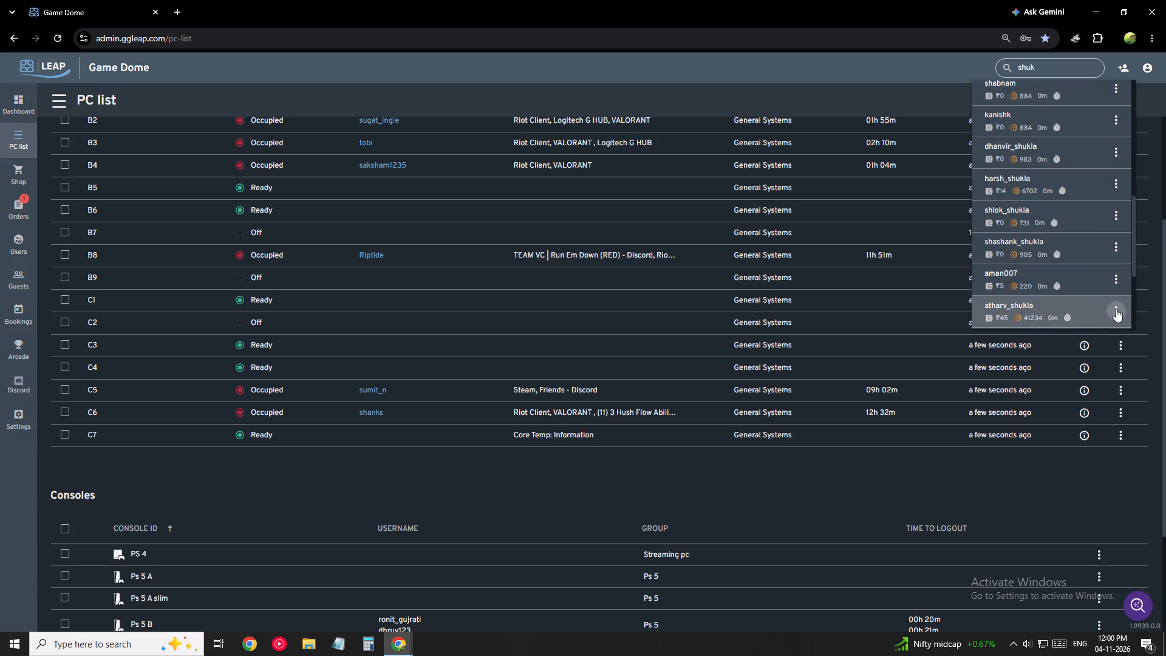
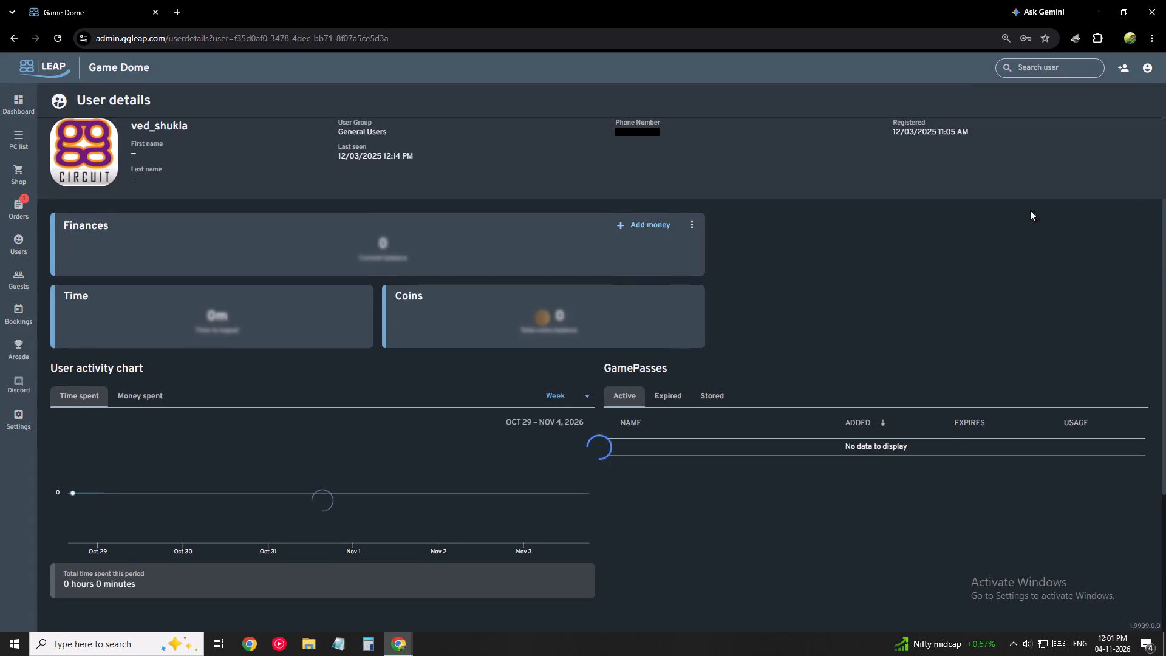
Check the customer's expired, stored and active GamePasses on the user details page.
left_click(669, 406)
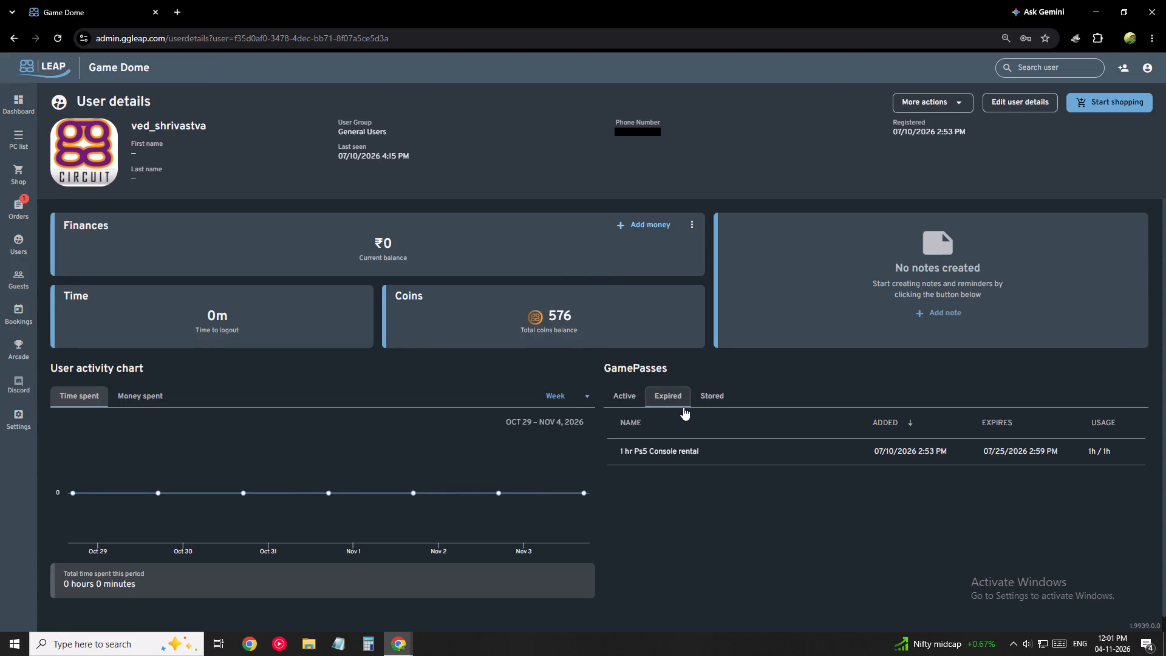
left_click(721, 405)
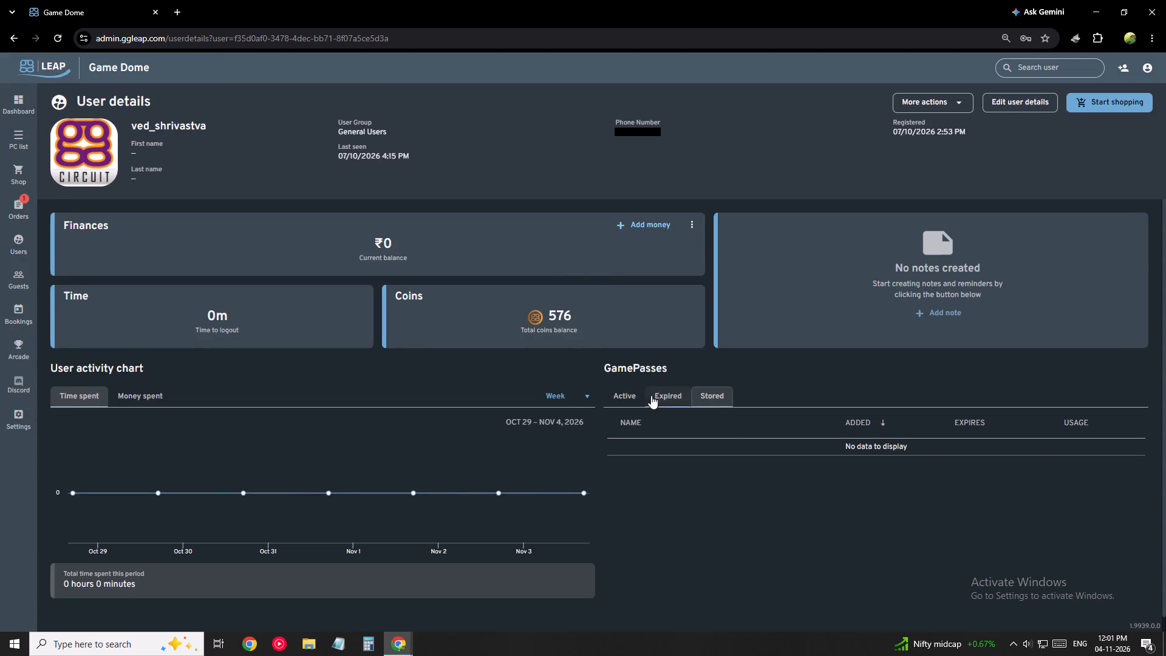
left_click(636, 392)
scroll(310, 252, "up", 3)
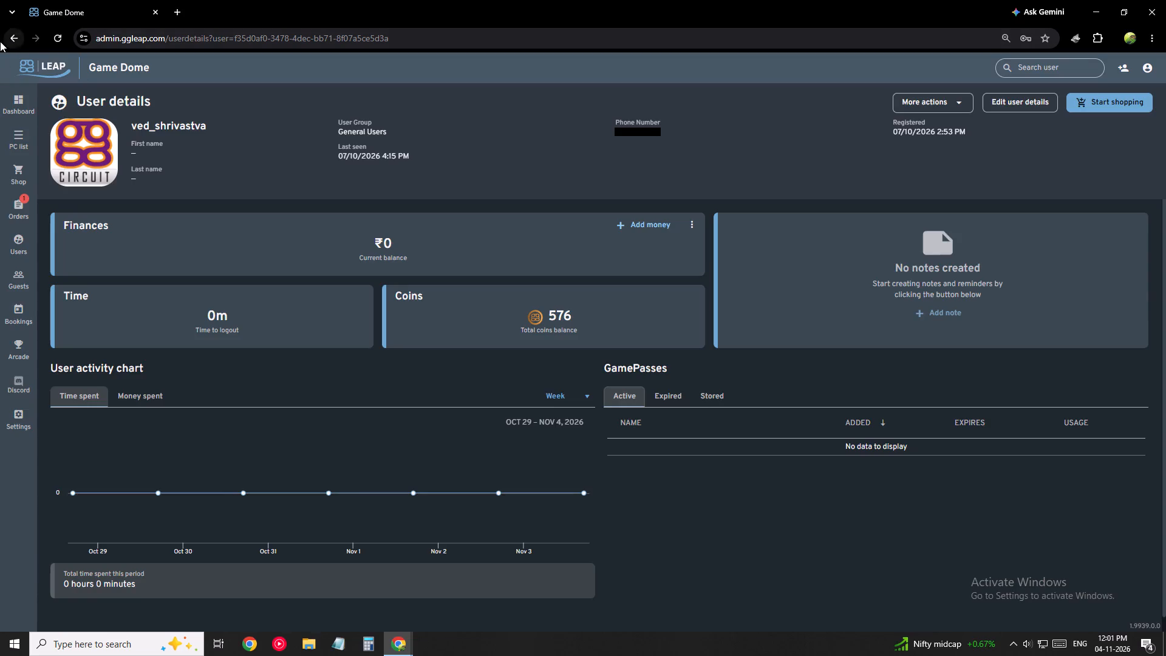
Open the PC list and start a user search.
left_click(13, 129)
left_click(1030, 65)
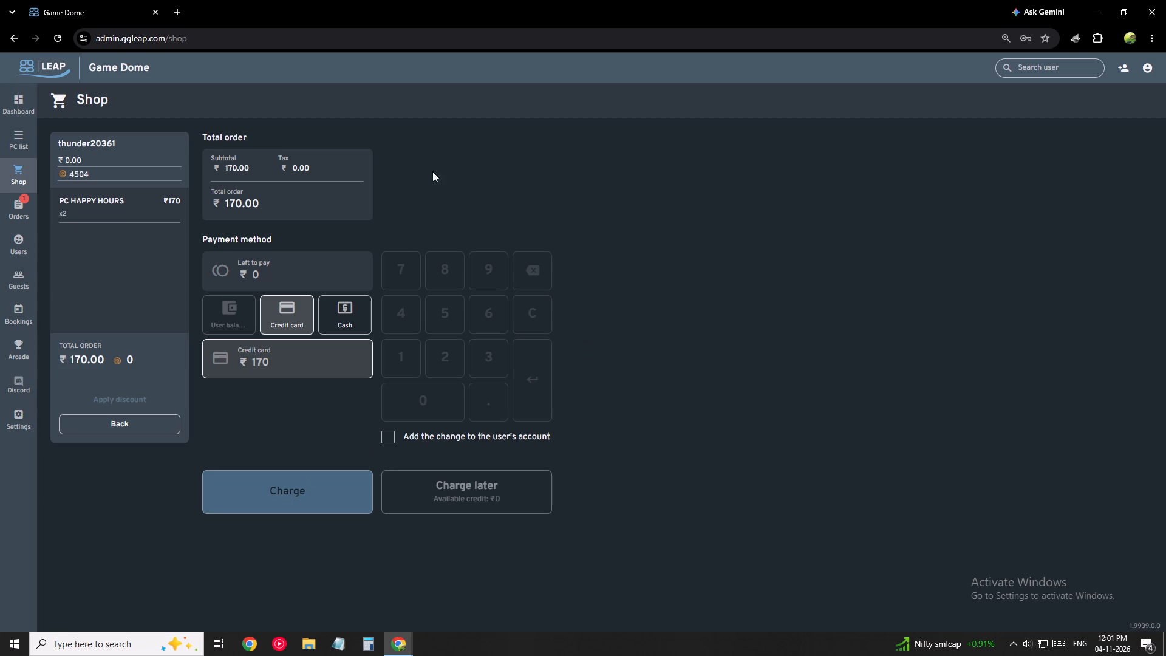
left_click(1079, 66)
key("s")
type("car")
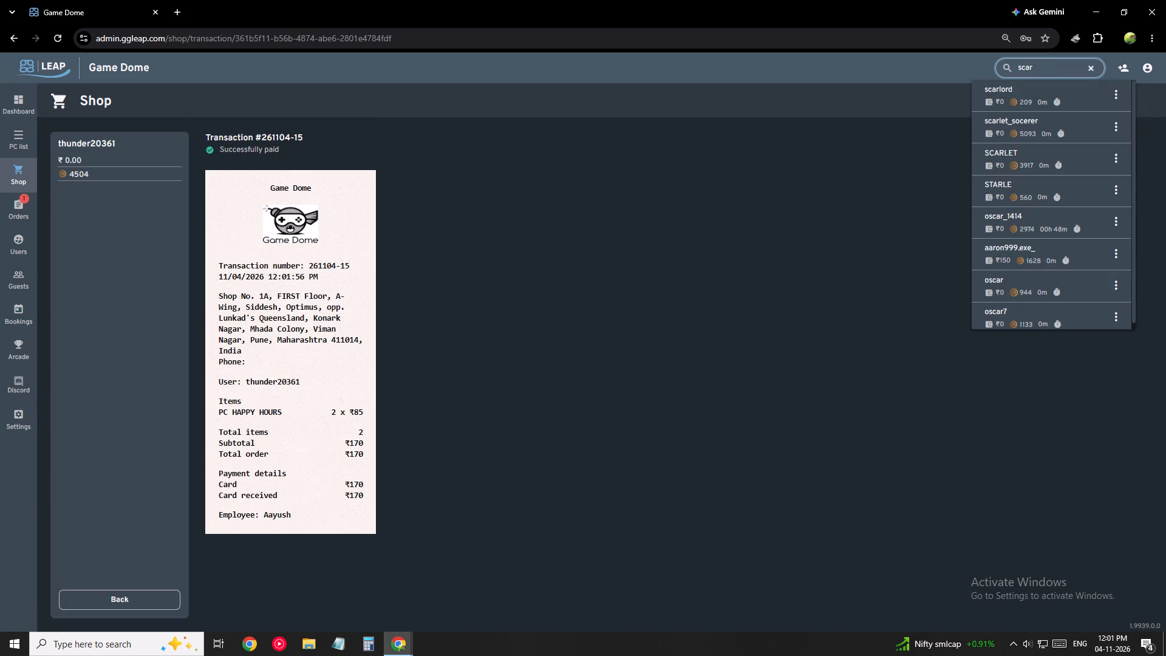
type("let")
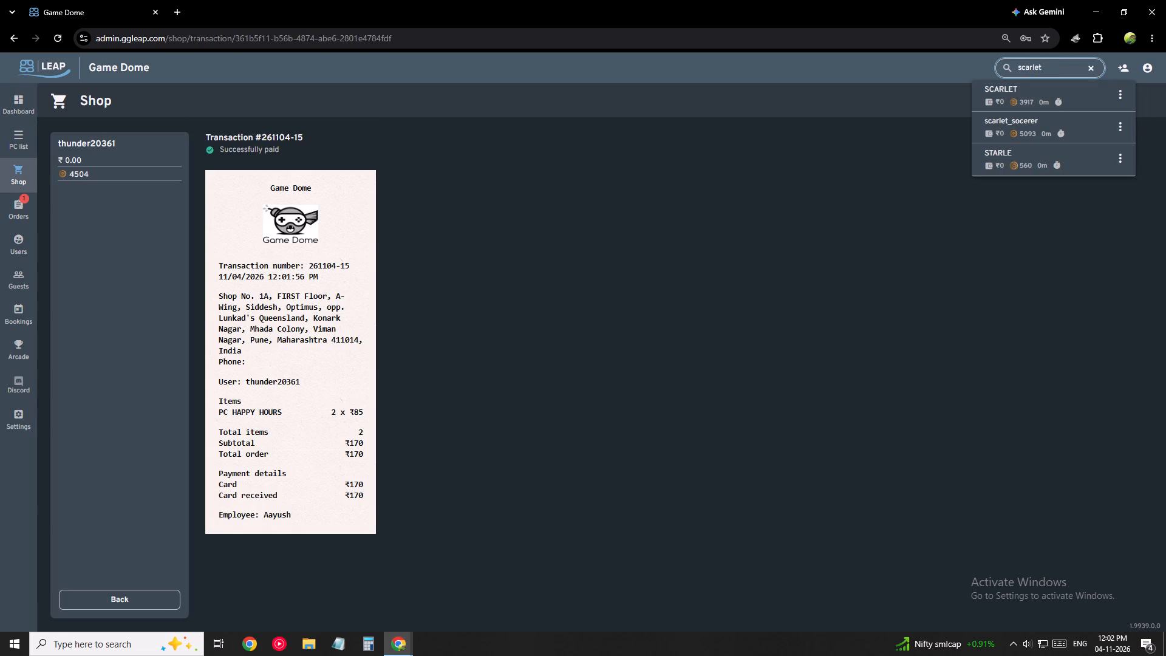
left_click(1117, 121)
left_click(1133, 128)
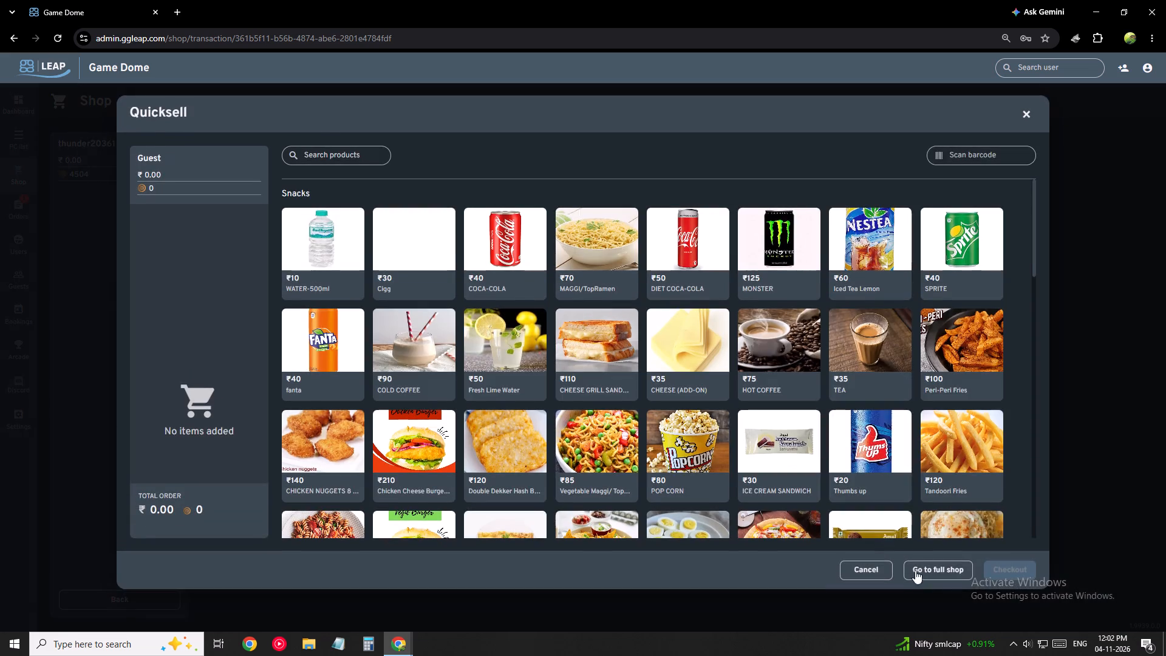
left_click(922, 579)
left_click(367, 168)
left_click(290, 215)
left_click(238, 200)
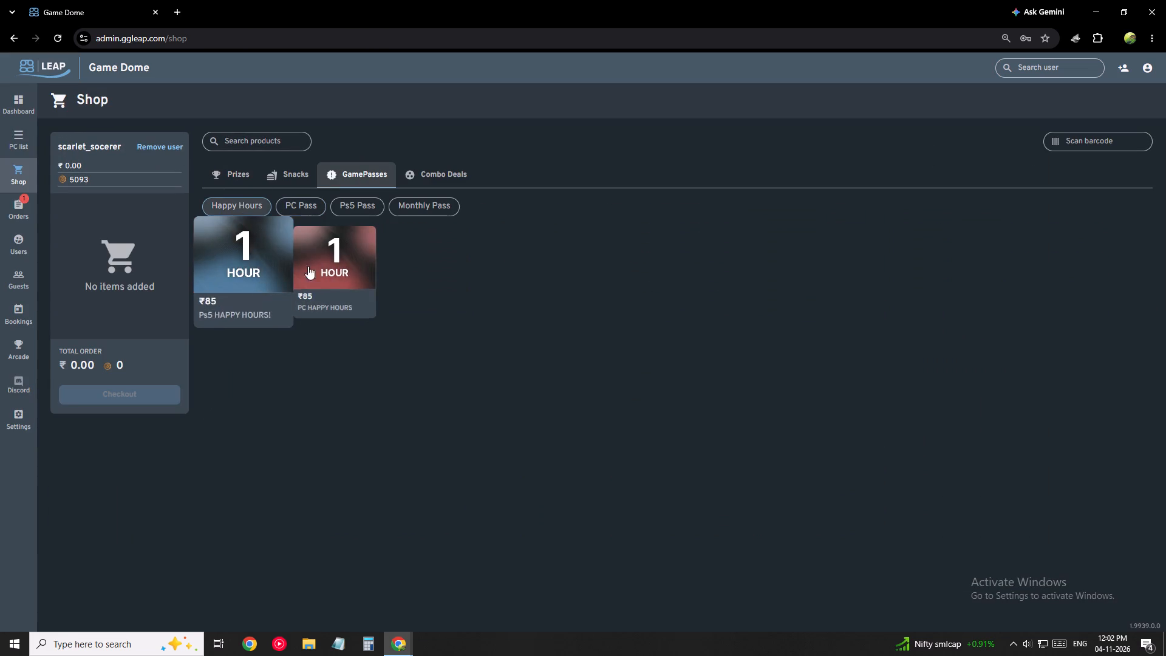
left_click_drag(324, 284, 124, 262)
left_click_drag(317, 277, 148, 275)
left_click(134, 395)
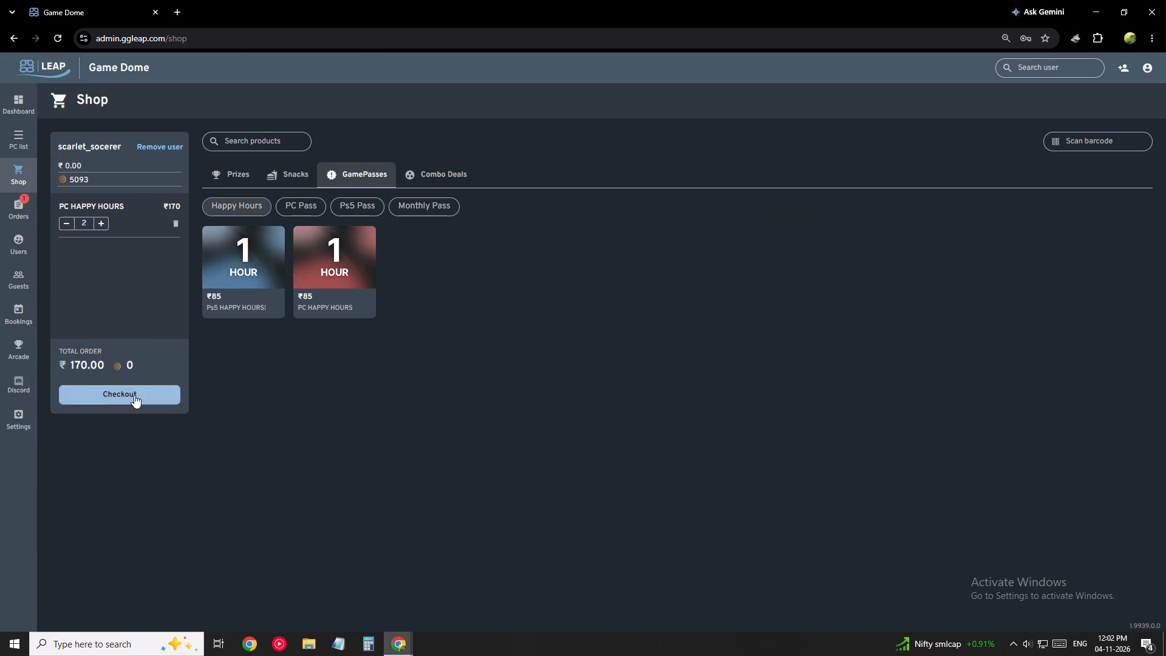
left_click(286, 323)
left_click(299, 485)
left_click(1040, 62)
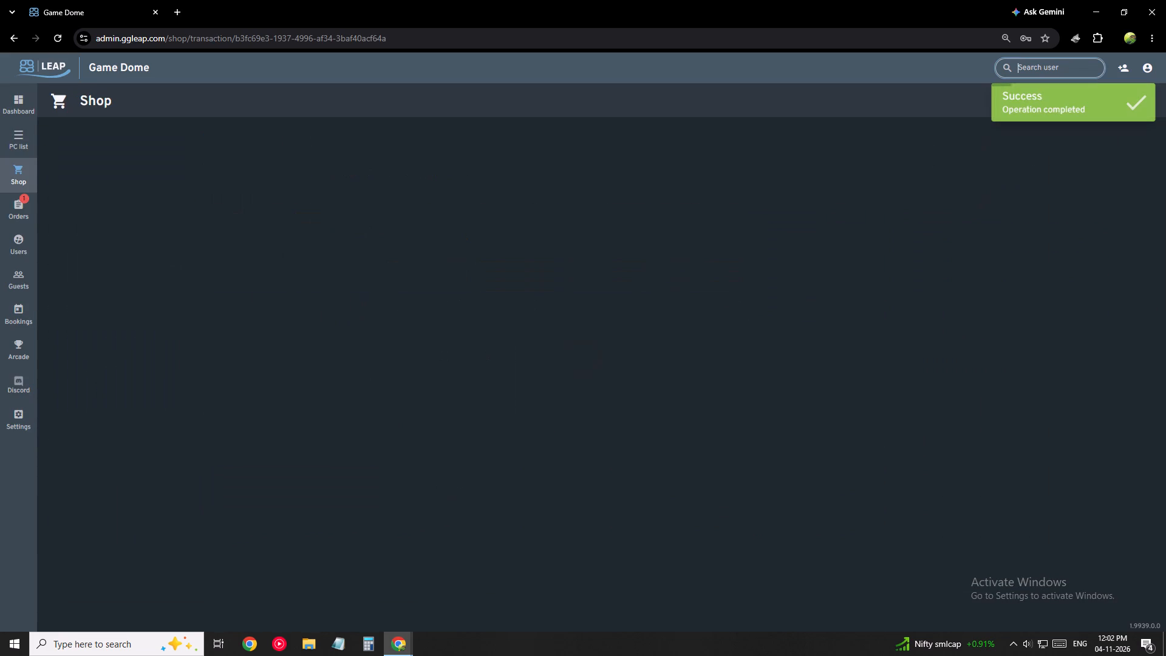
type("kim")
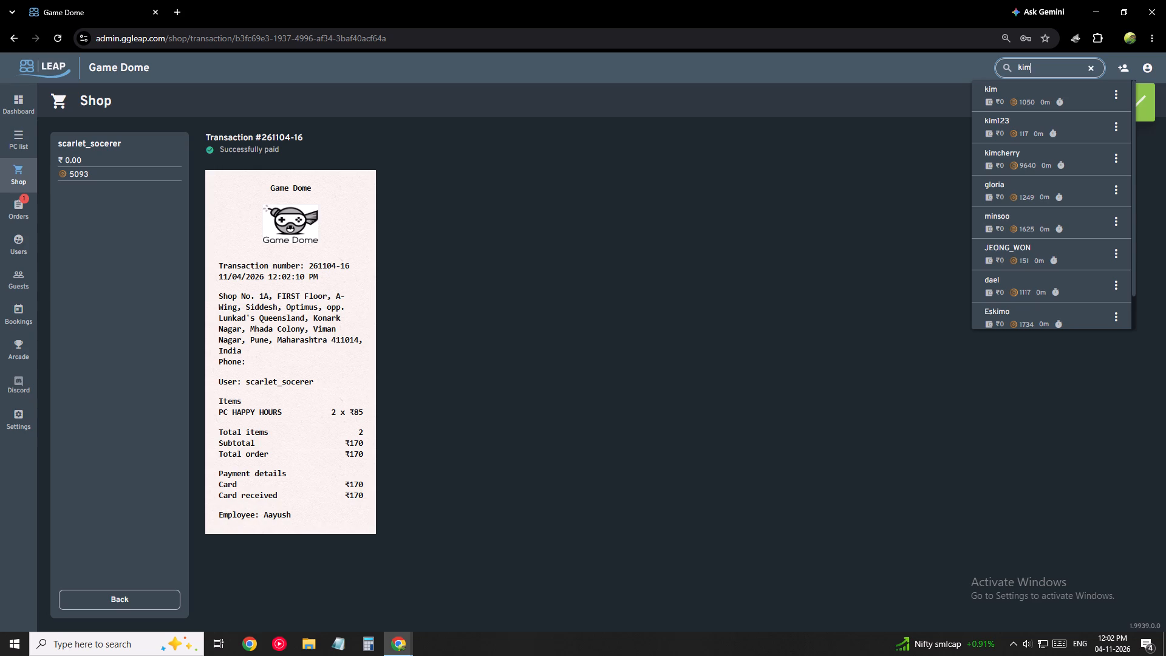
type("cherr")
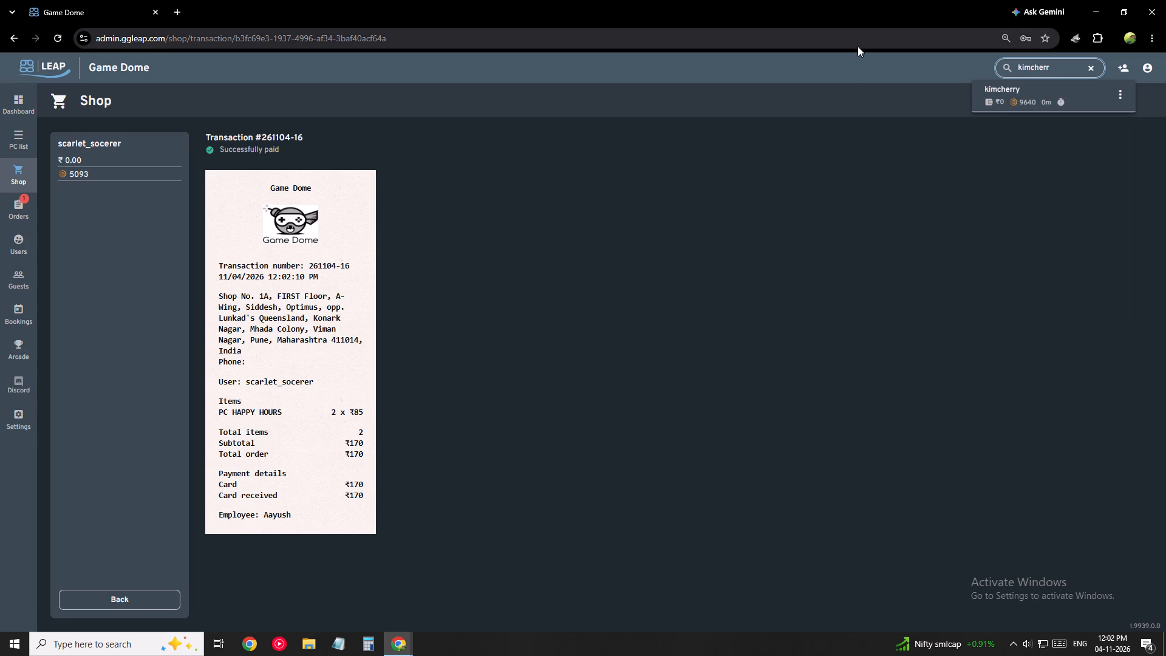
left_click(1118, 89)
left_click(1144, 100)
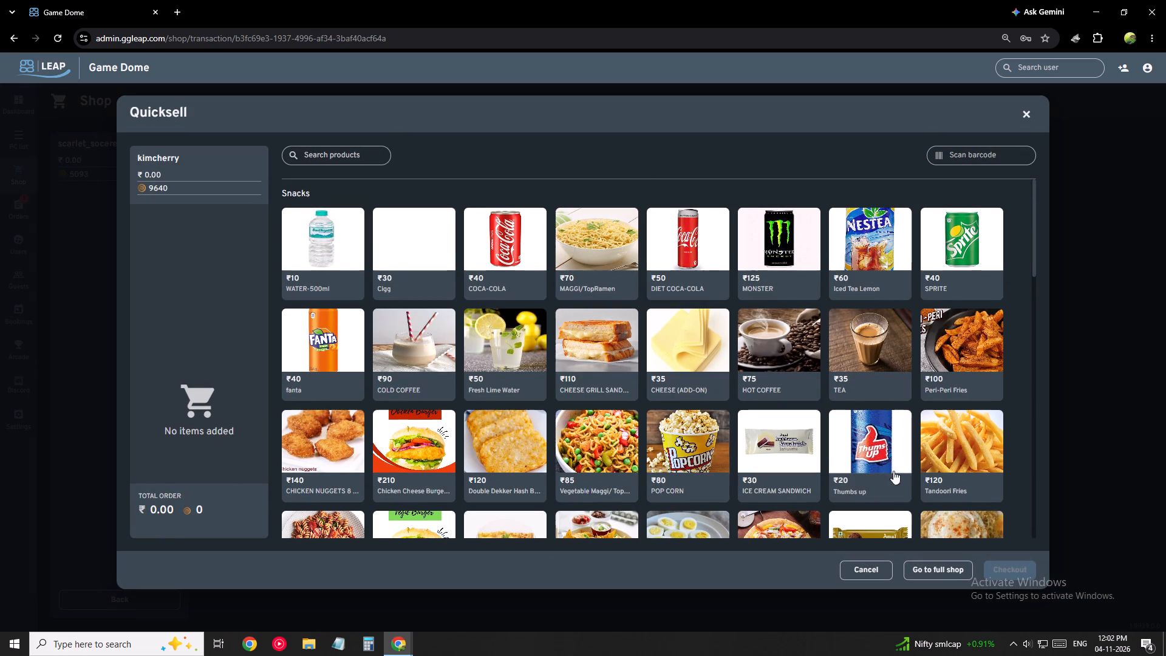
left_click(956, 577)
left_click(356, 174)
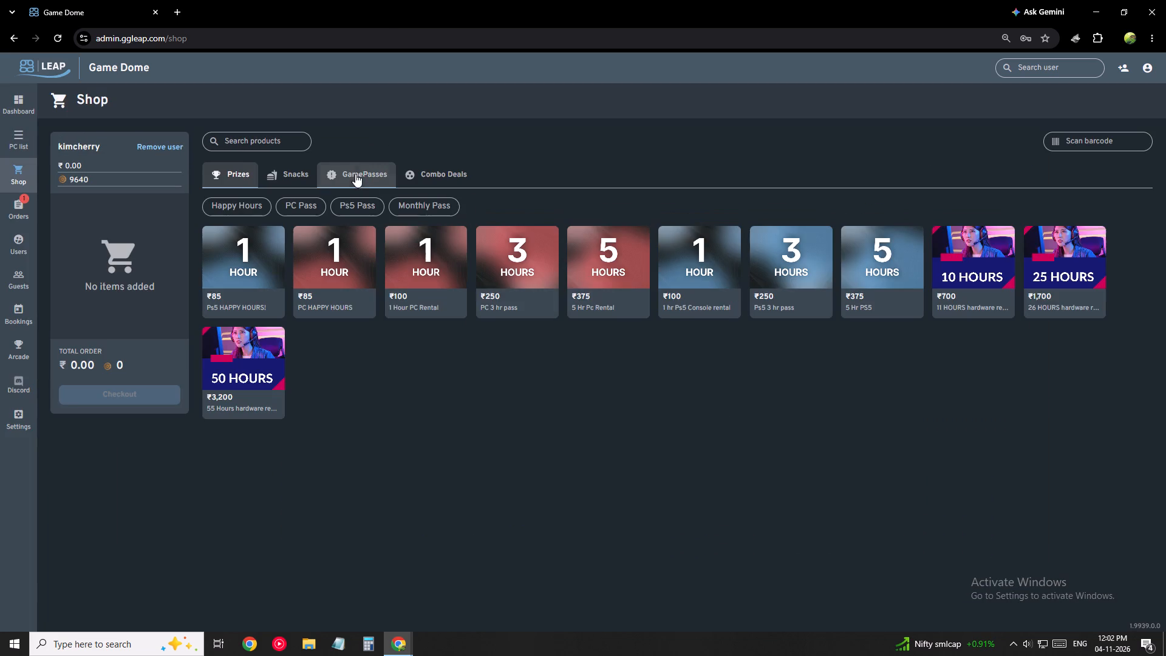
left_click(248, 197)
left_click_drag(325, 268, 94, 276)
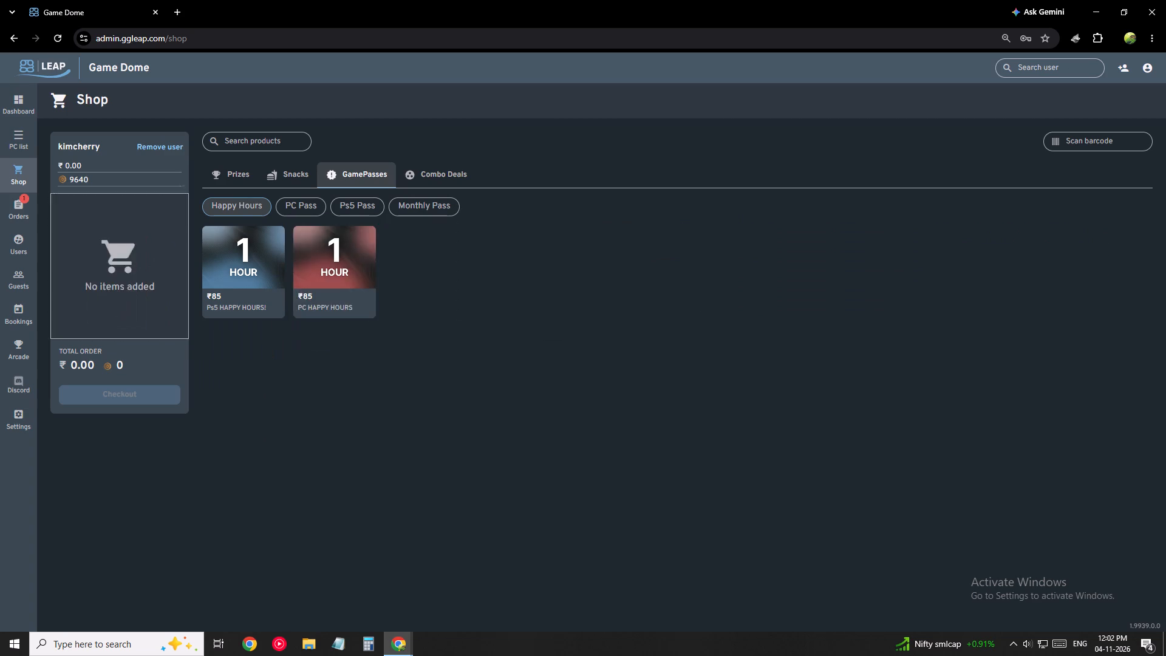
left_click_drag(343, 287, 133, 306)
left_click(119, 398)
left_click(295, 315)
left_click(284, 497)
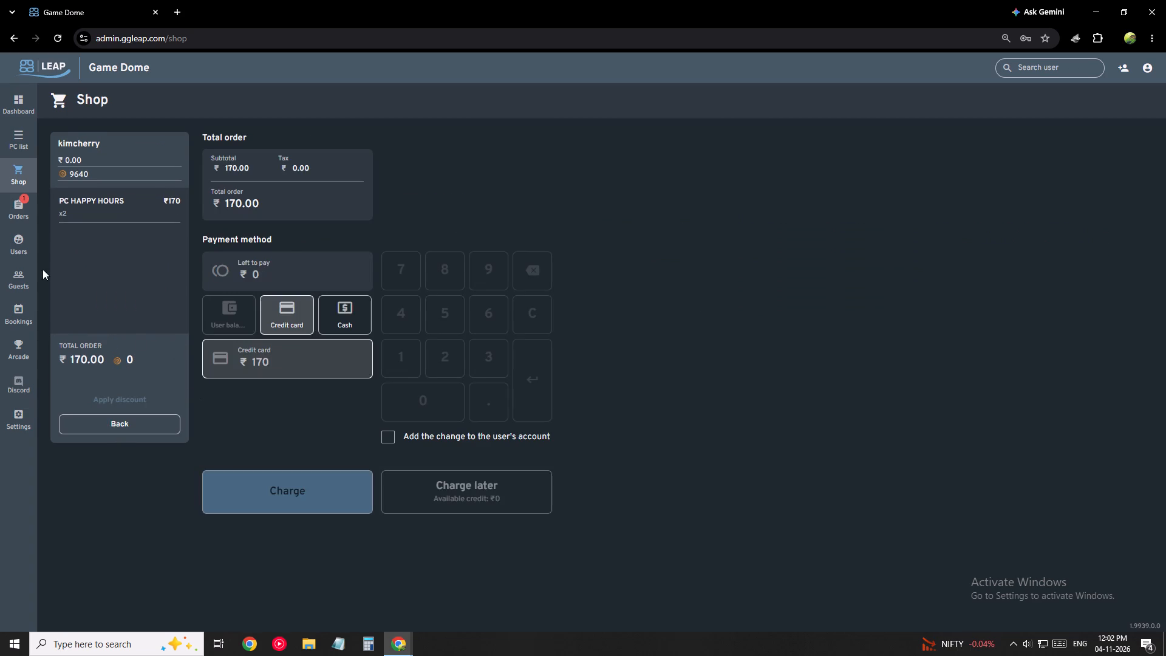
Review the order history for the latest customer sales.
left_click(0, 218)
left_click(261, 126)
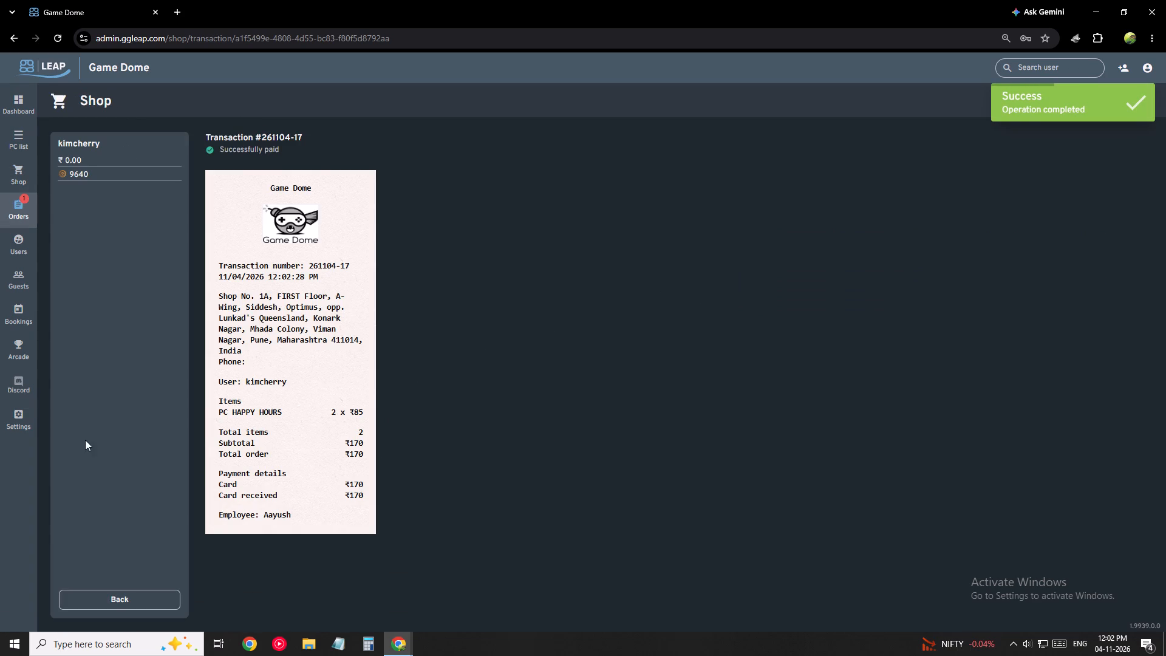
left_click(6, 200)
left_click(278, 135)
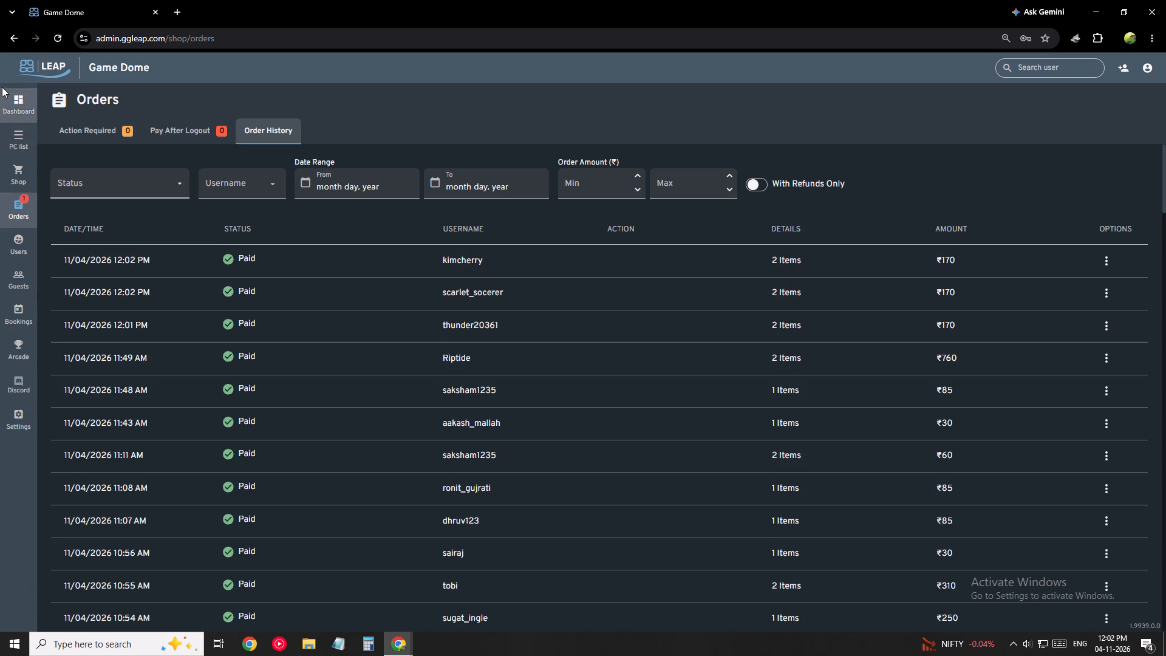
Look over the PC list and consoles for station status, logged-in customers and remaining time.
left_click(8, 138)
scroll(521, 337, "down", 6)
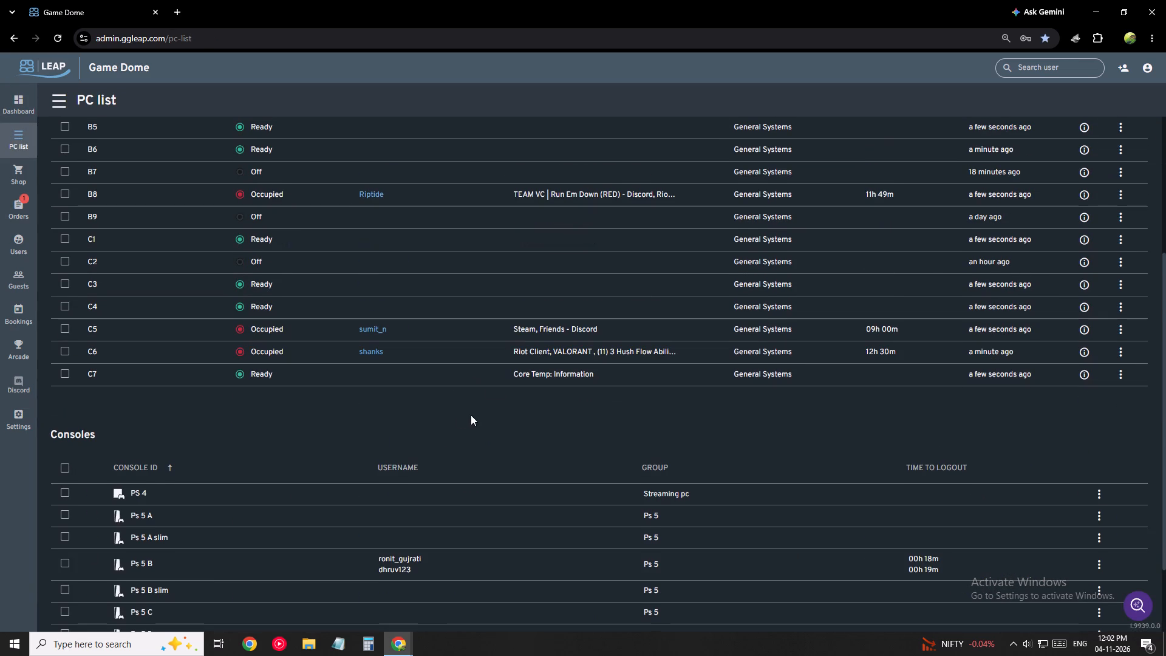
scroll(295, 386, "up", 3)
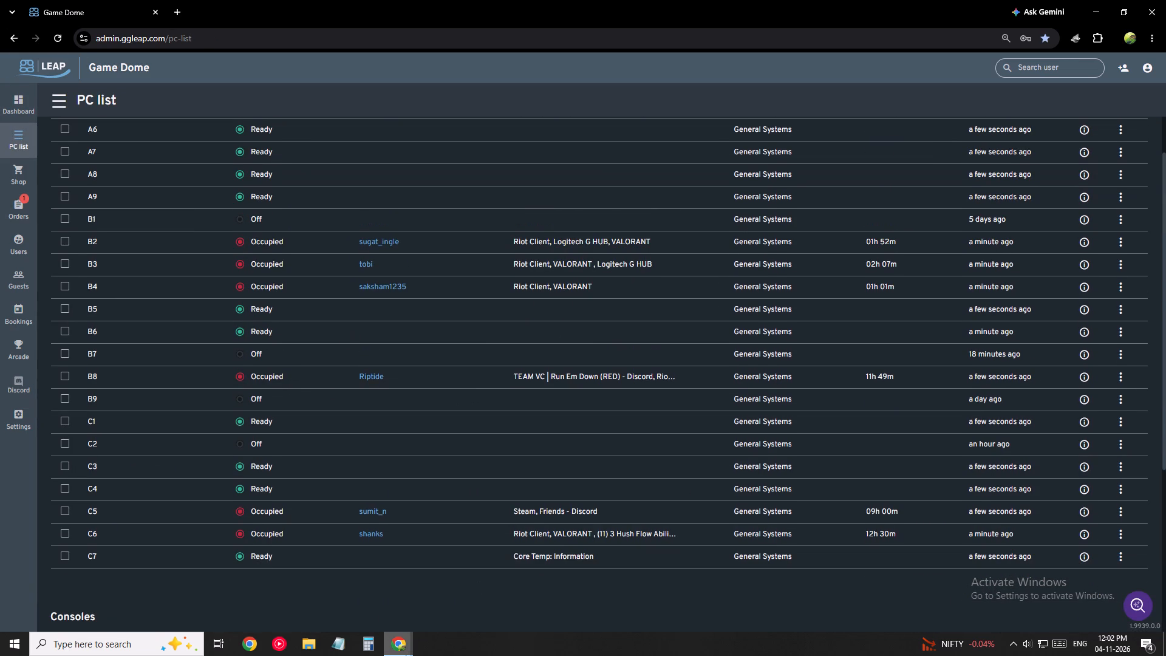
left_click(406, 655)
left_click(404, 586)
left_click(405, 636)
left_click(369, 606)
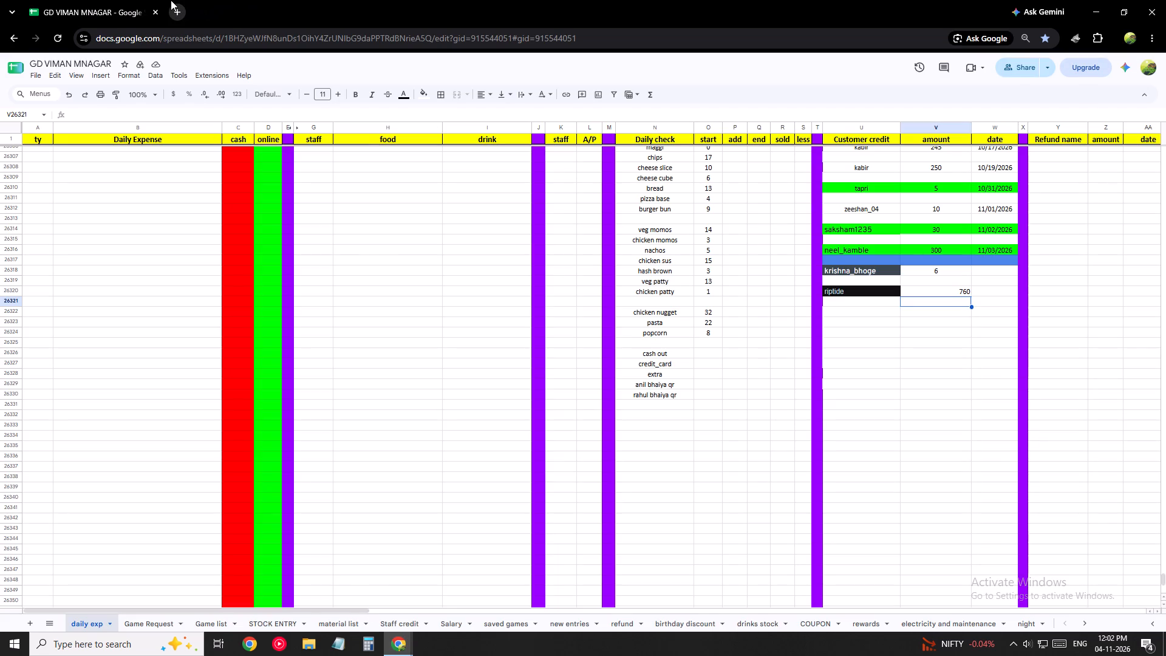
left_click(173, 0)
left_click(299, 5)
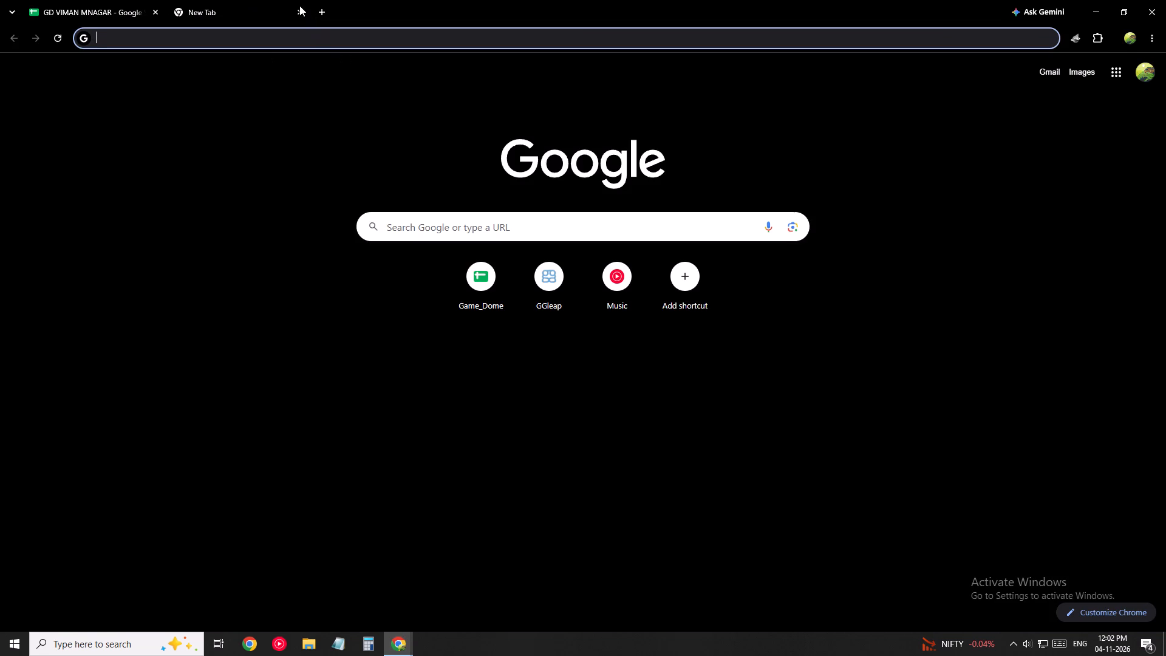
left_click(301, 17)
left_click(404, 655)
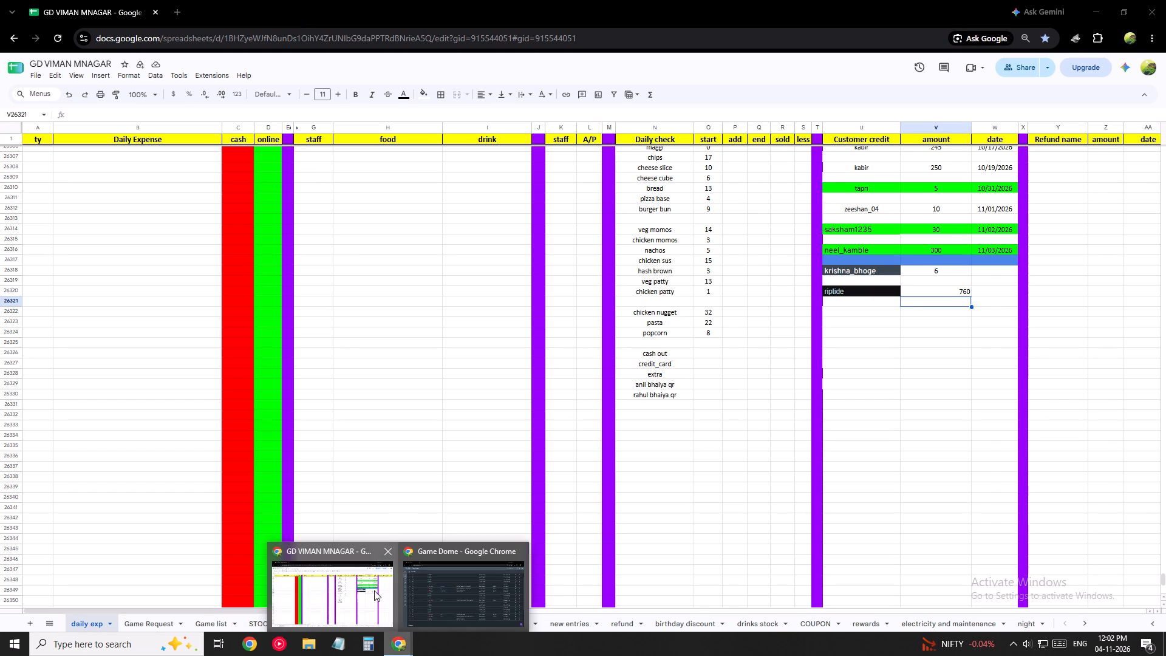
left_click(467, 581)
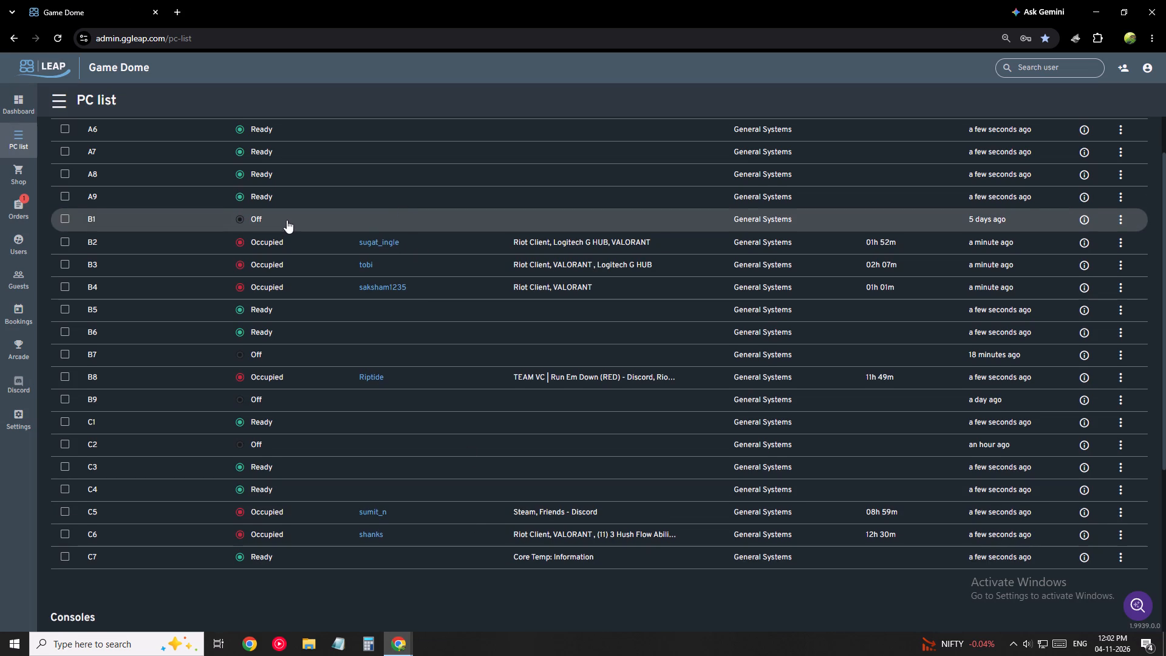
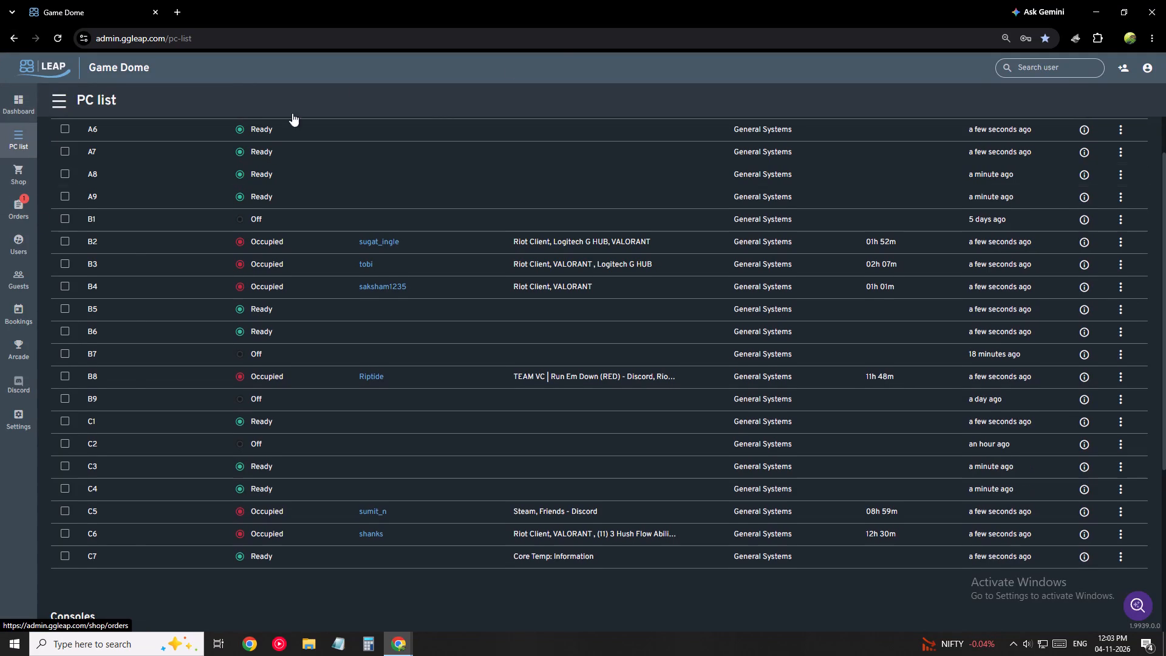
left_click(1057, 70)
key("s")
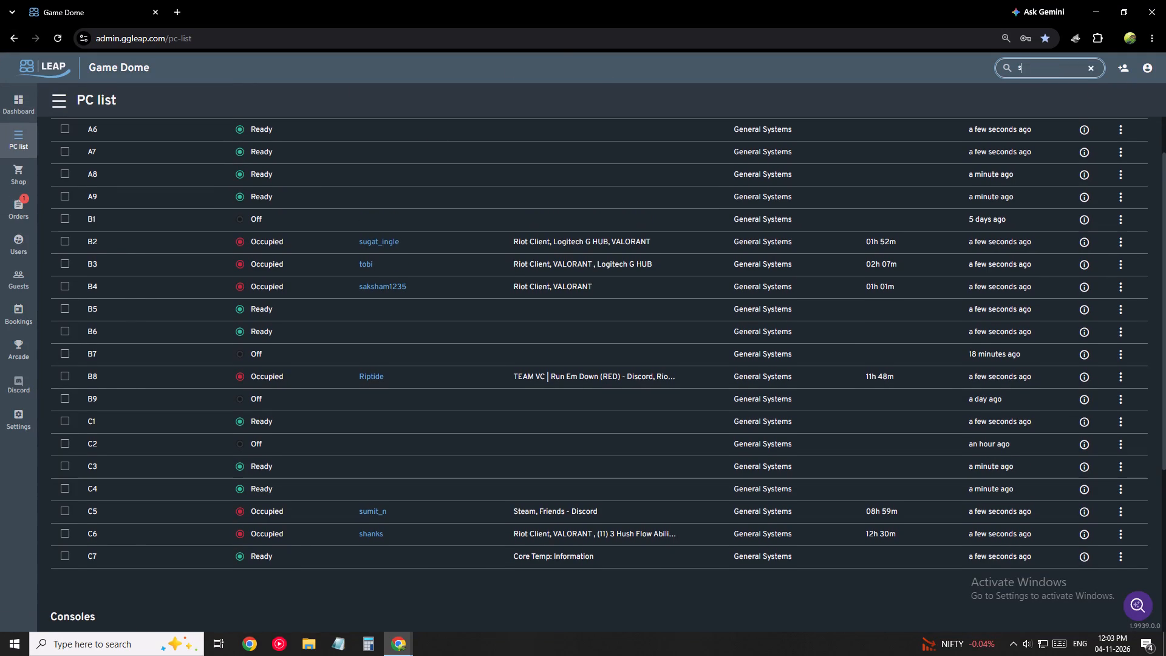
type("car")
type("let")
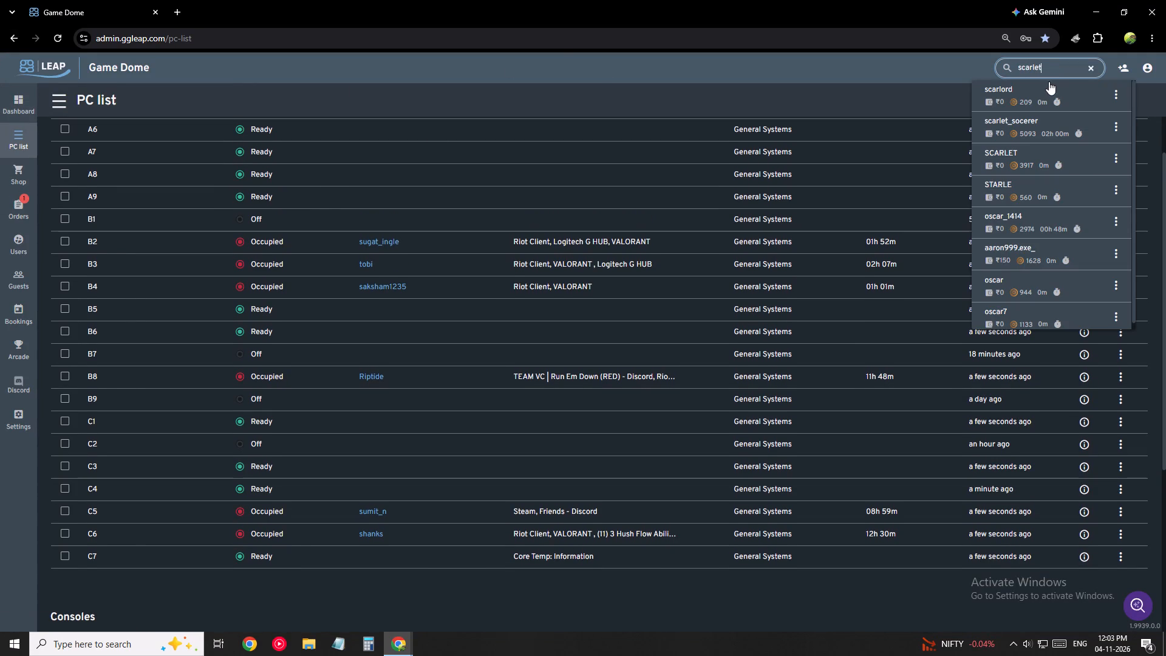
left_click(1112, 117)
left_click(1125, 137)
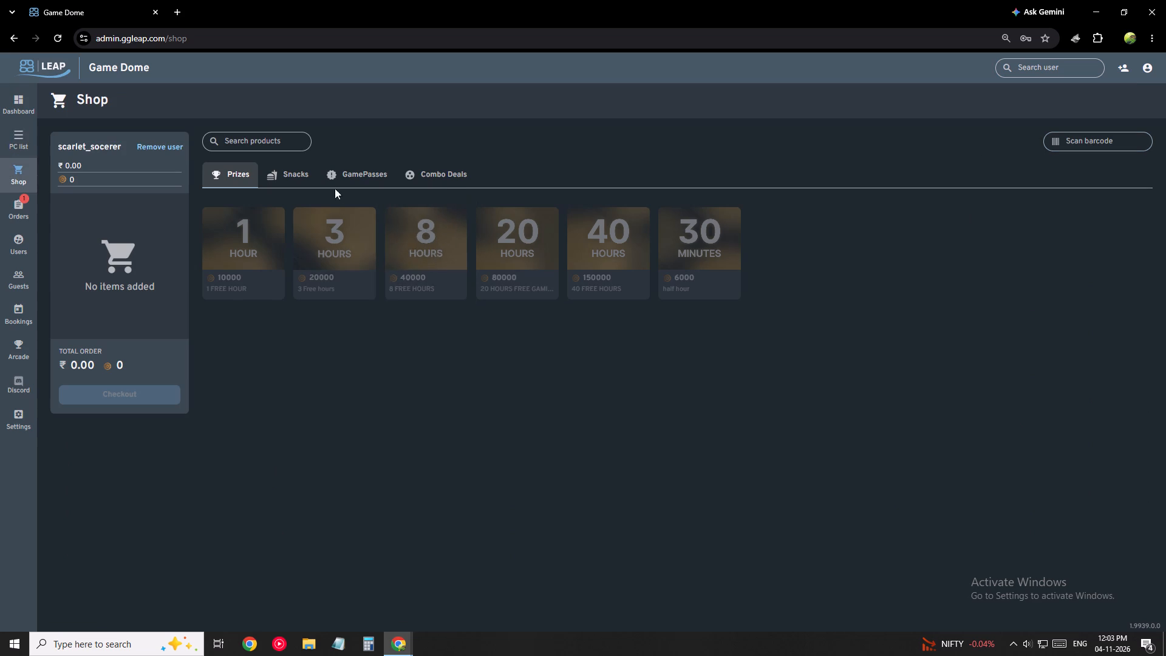
left_click(348, 174)
left_click(301, 177)
left_click(251, 212)
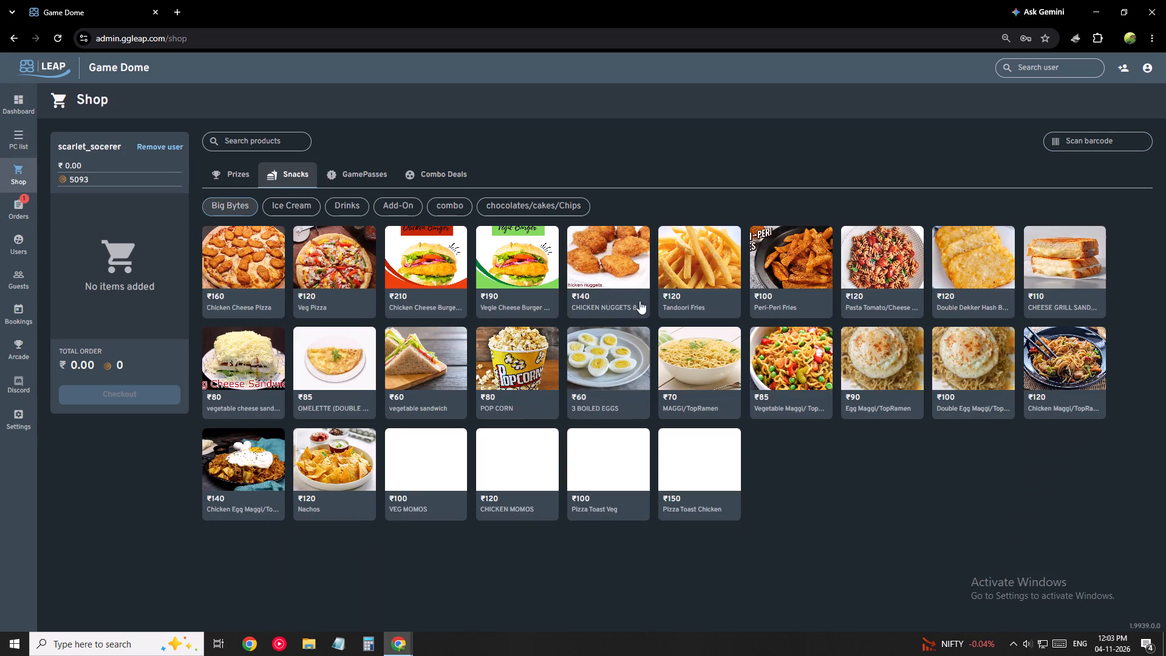
left_click_drag(623, 277, 147, 280)
left_click(140, 389)
left_click(297, 319)
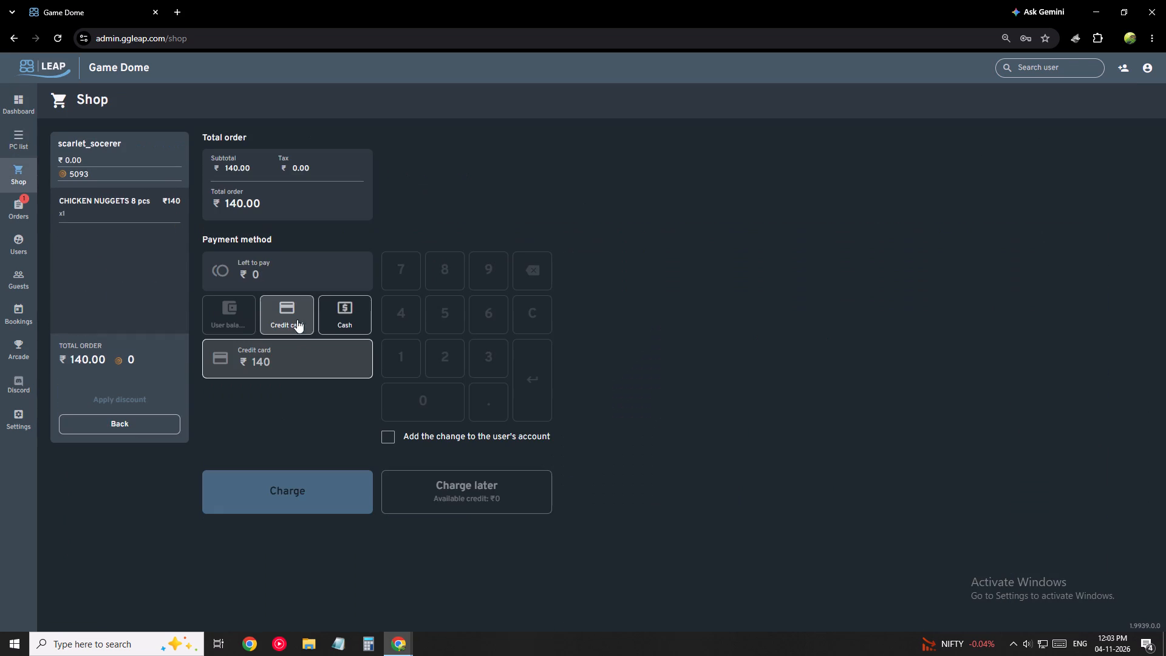
left_click(321, 494)
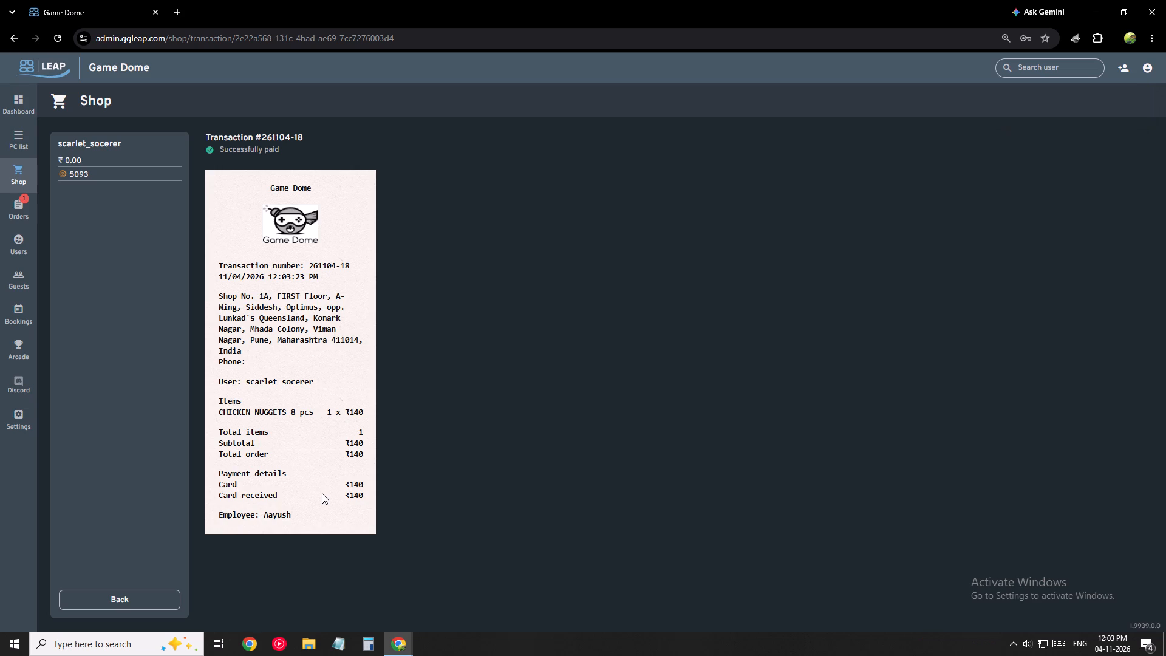
Leave the completed transaction's receipt and return to the PC list.
scroll(322, 493, "up", 1)
left_click(2, 149)
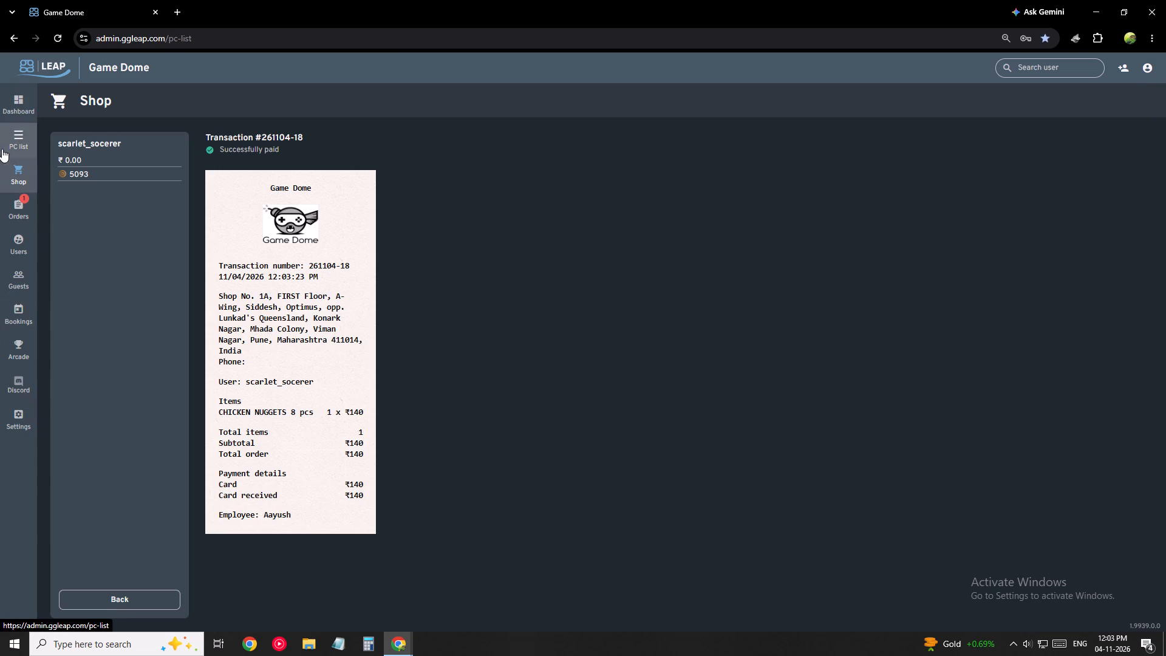
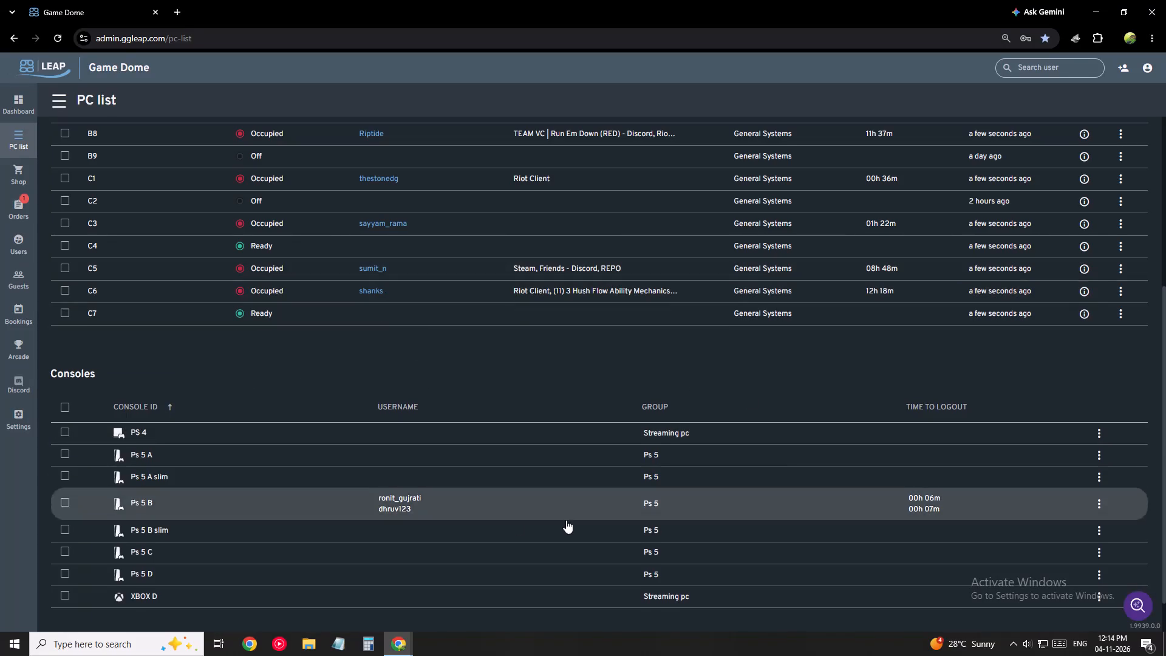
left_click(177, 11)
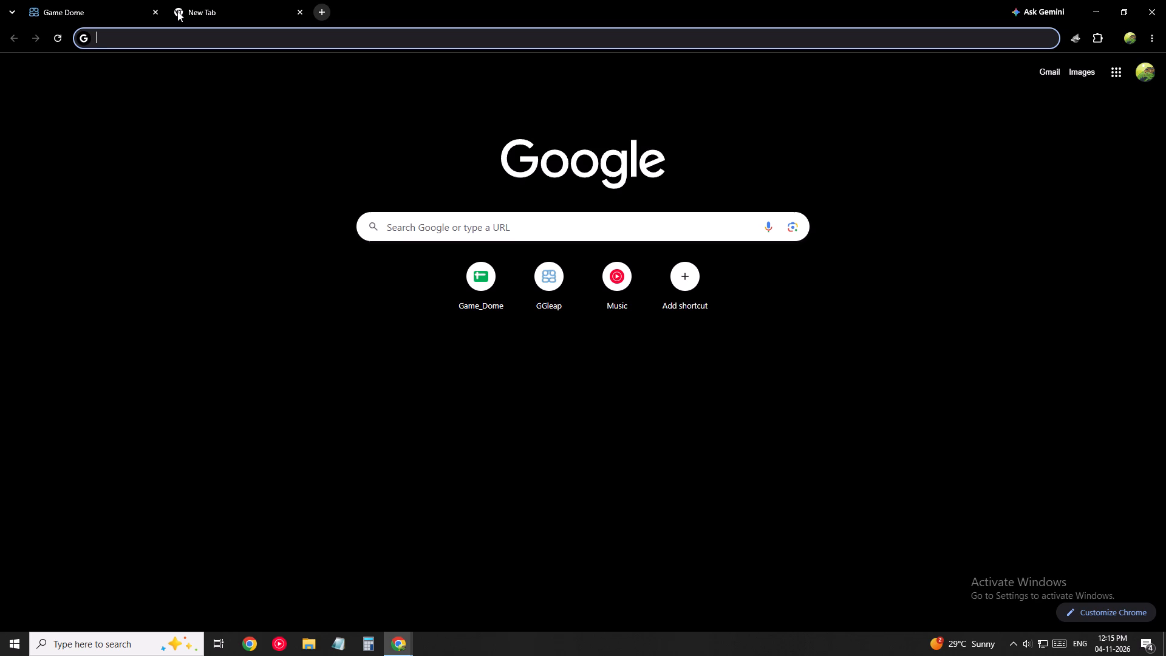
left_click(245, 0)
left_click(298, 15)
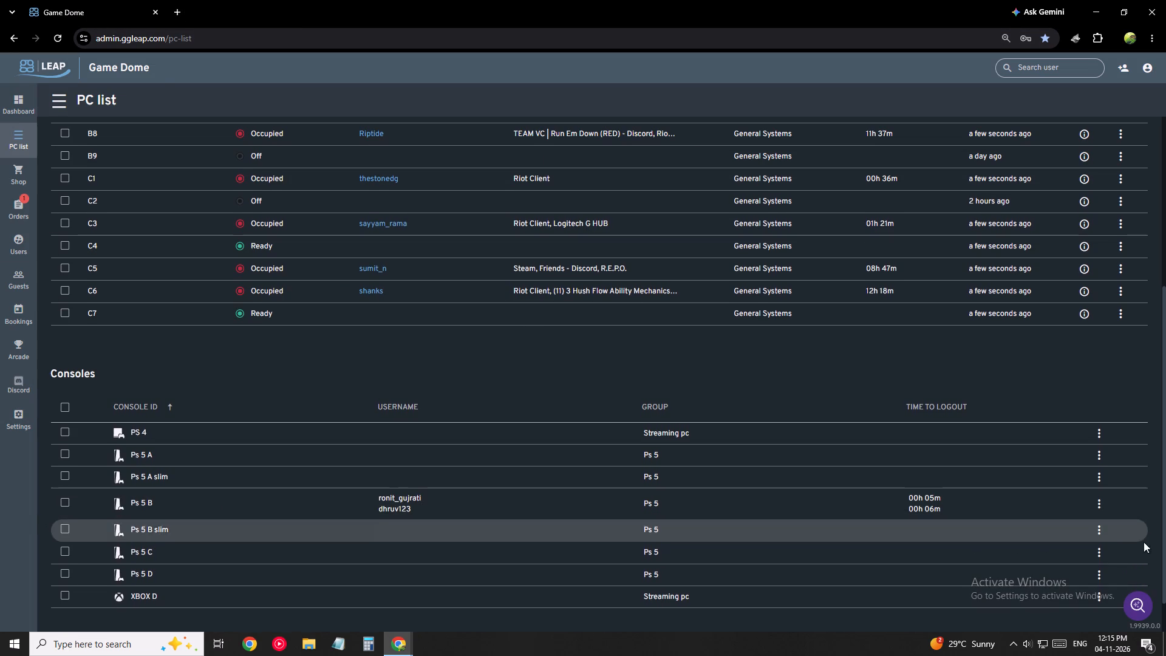
Show the hidden system tray icons.
left_click(1006, 651)
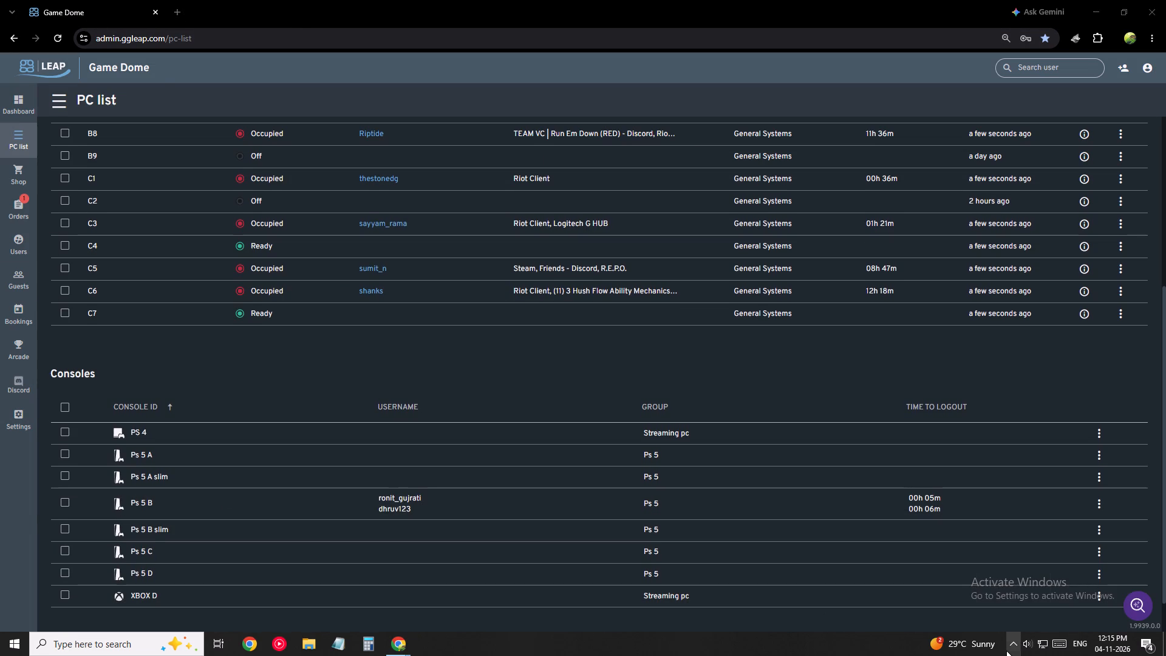
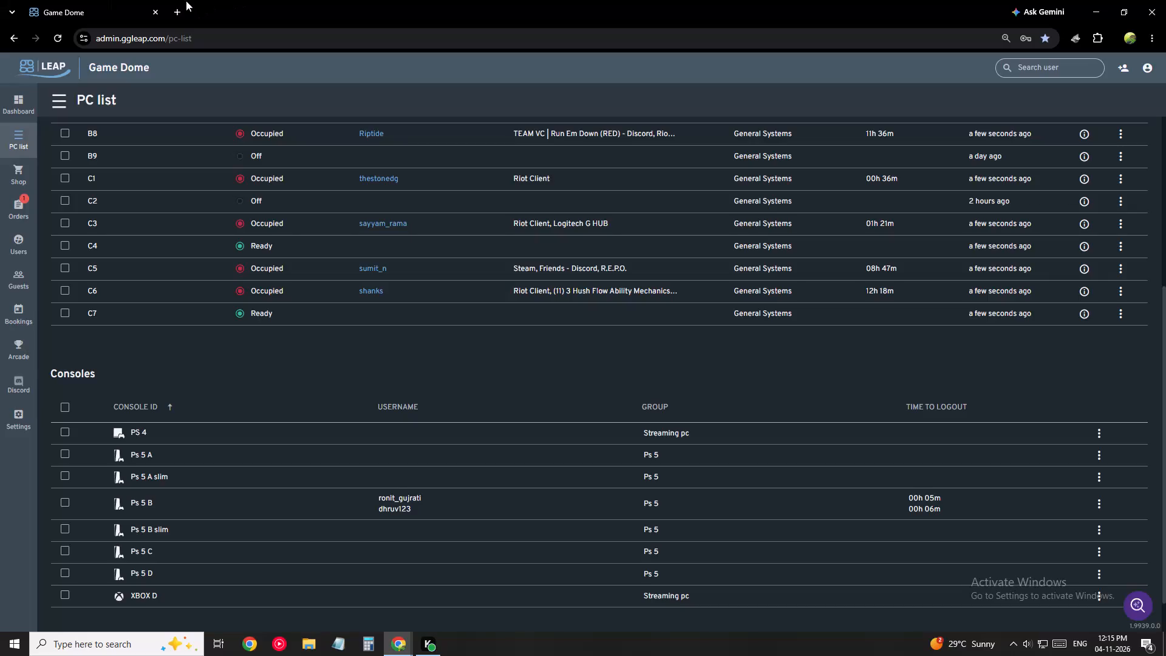
Open a new browser tab.
left_click(165, 6)
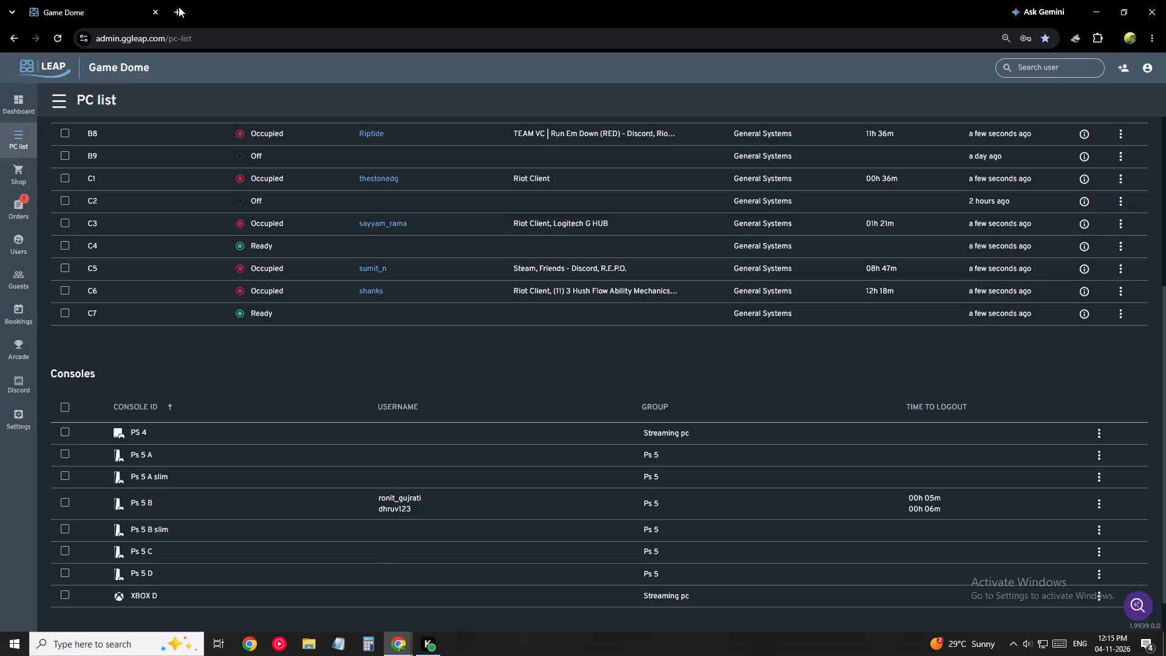
left_click(179, 7)
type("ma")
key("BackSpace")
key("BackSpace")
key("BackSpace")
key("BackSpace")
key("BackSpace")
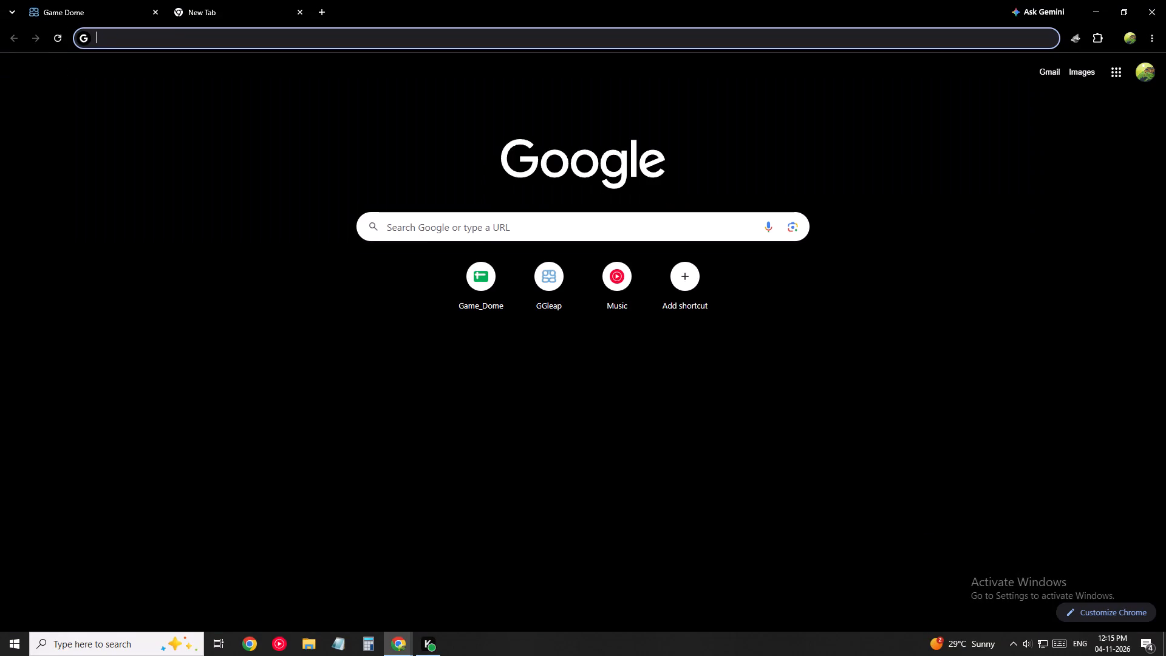
left_click(89, 0)
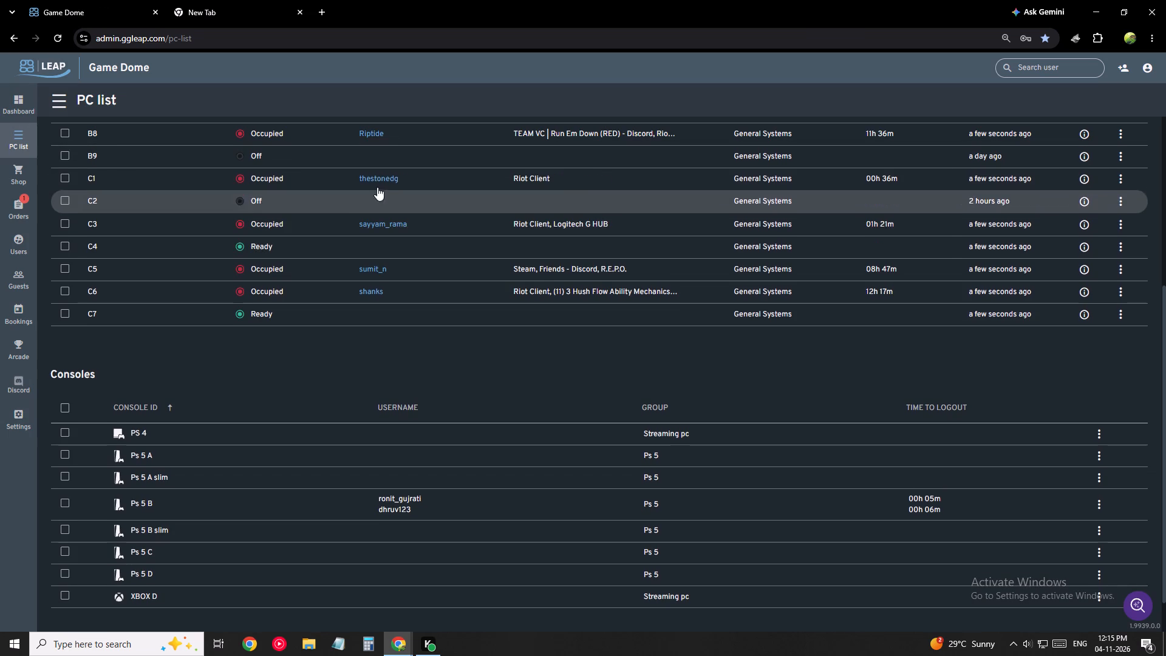
left_click(376, 185)
left_click(403, 195)
scroll(715, 392, "down", 1)
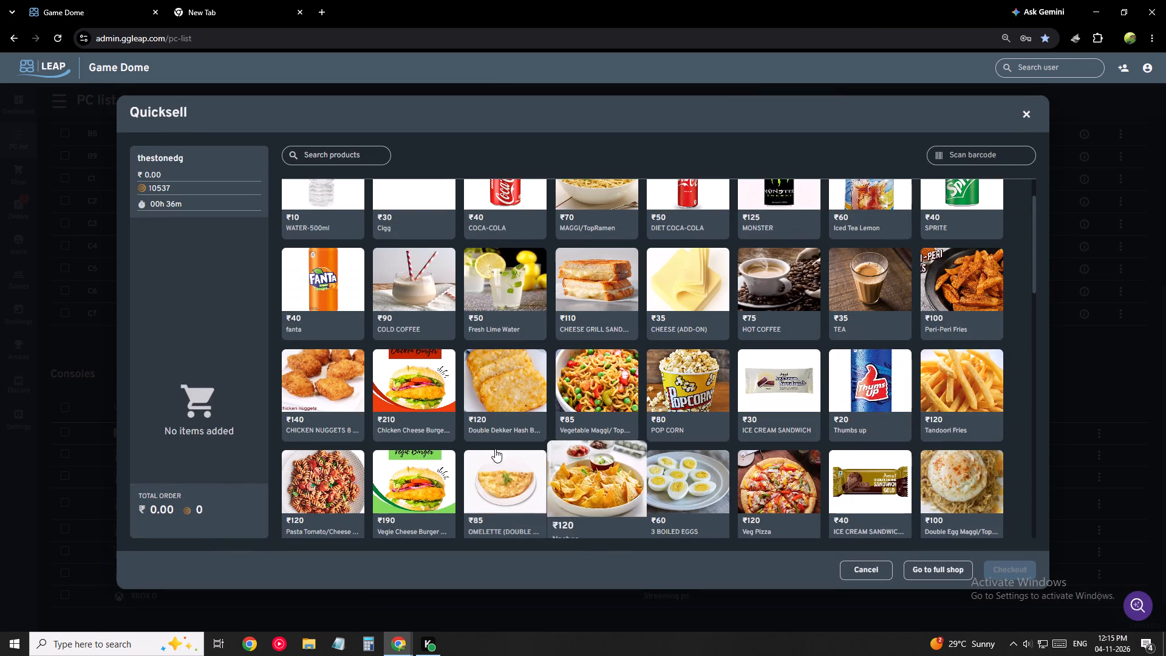
left_click(961, 573)
left_click(372, 176)
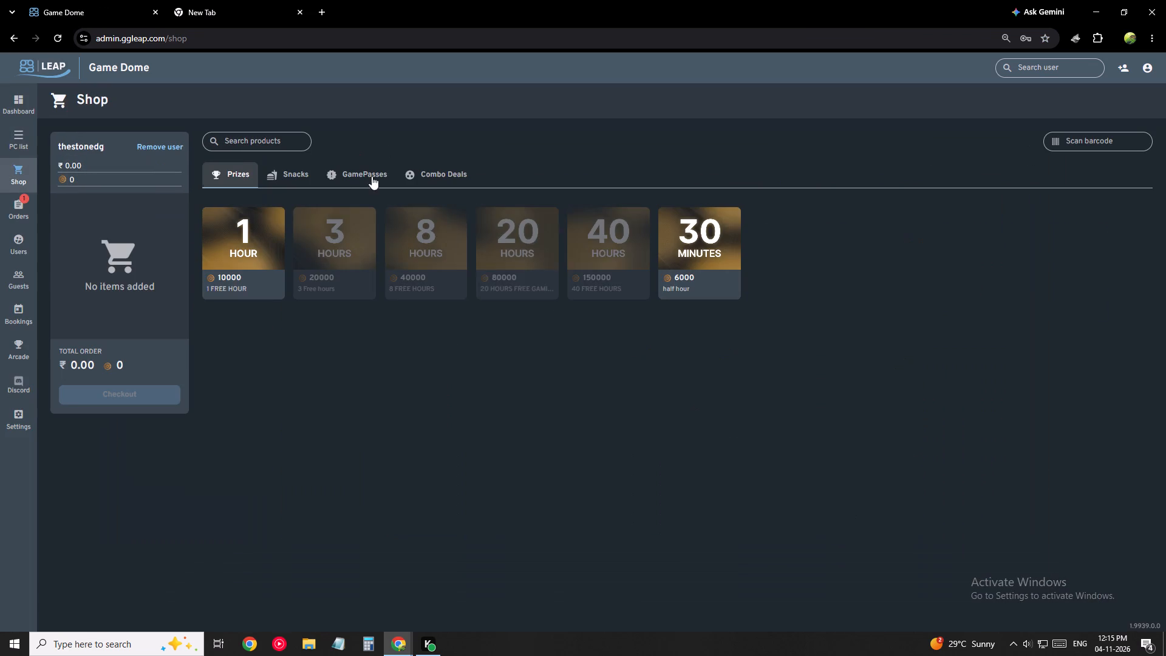
left_click(418, 204)
left_click_drag(241, 270, 88, 271)
left_click(274, 179)
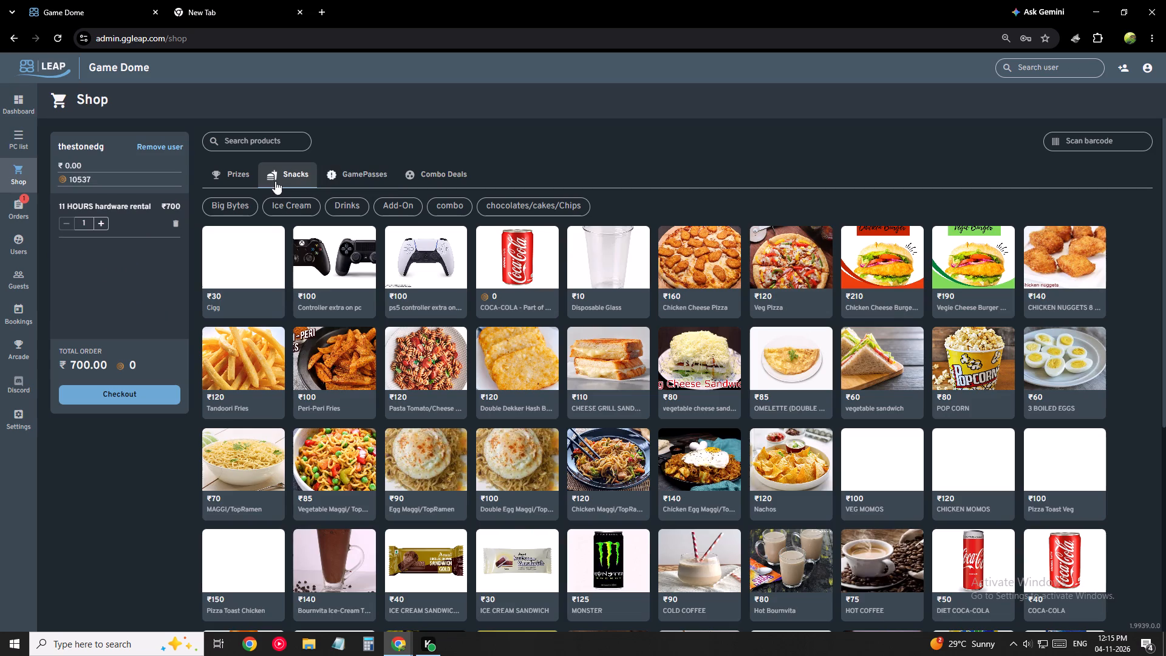
left_click(229, 205)
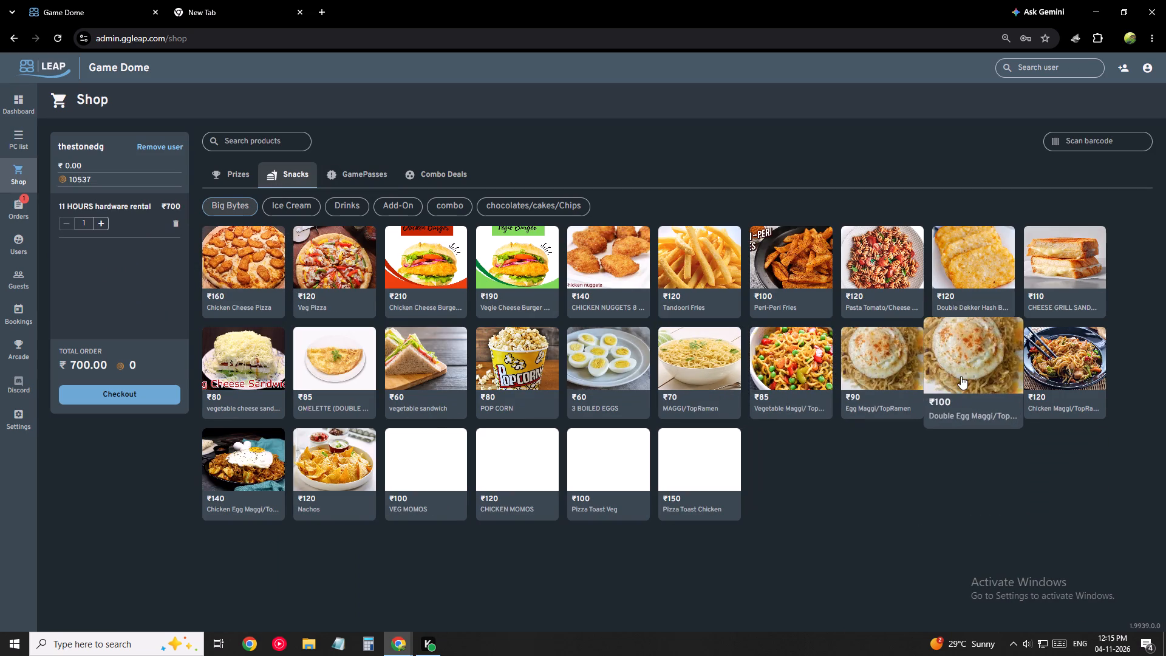
left_click(961, 376)
left_click(580, 340)
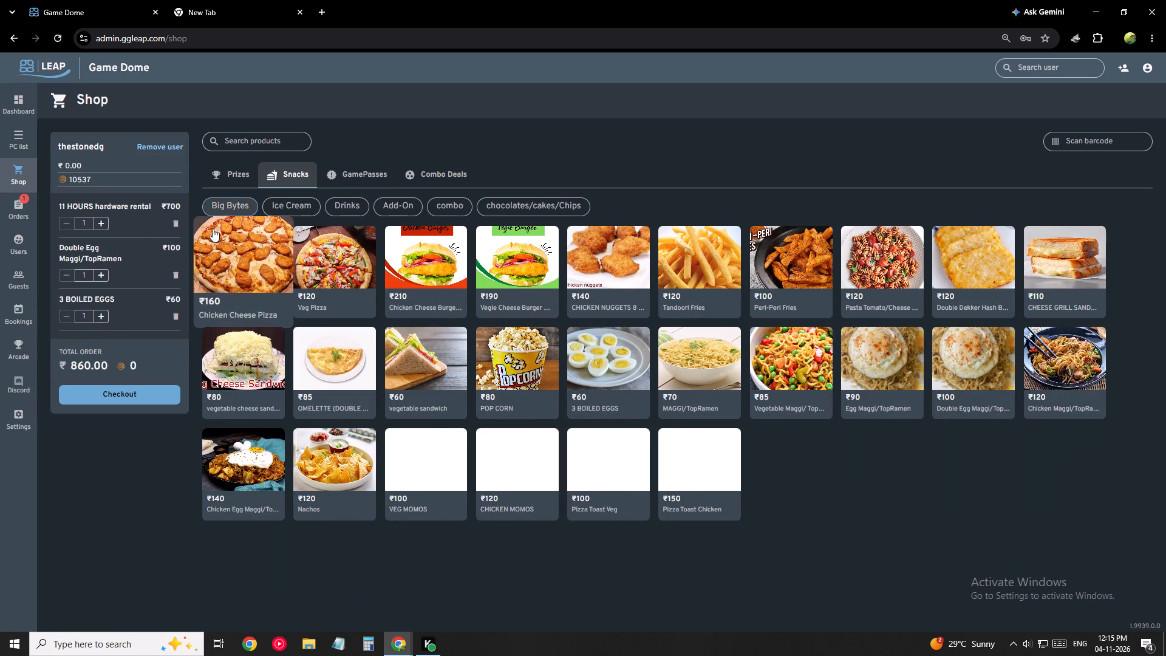
left_click(360, 202)
left_click_drag(402, 385, 99, 282)
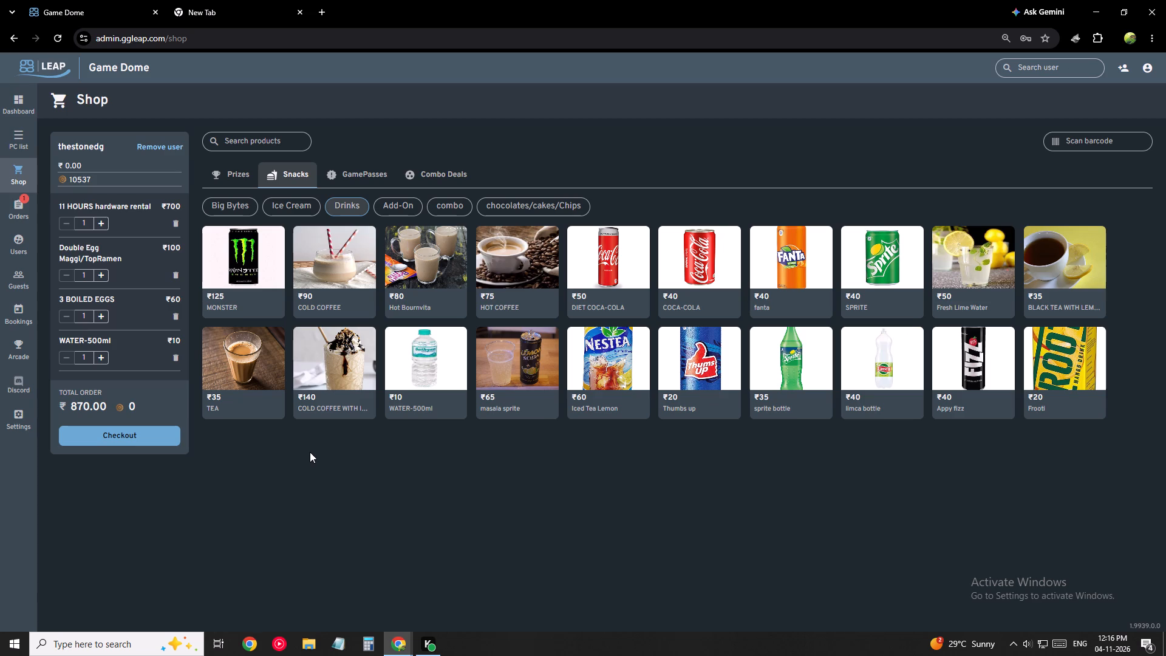
left_click(116, 439)
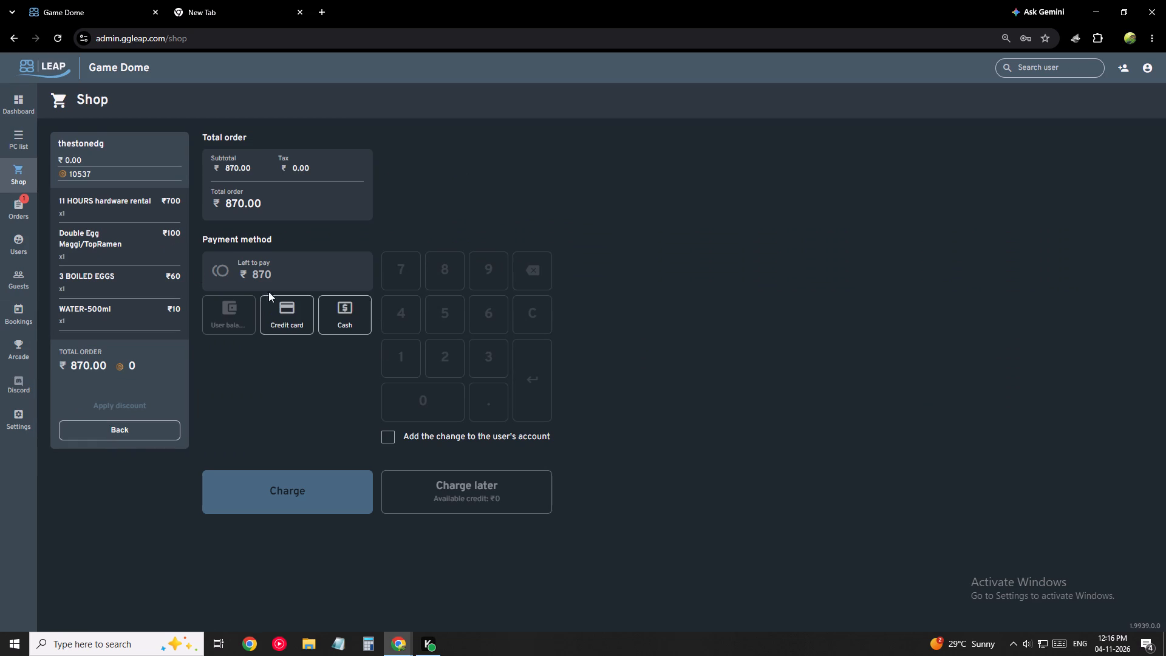
left_click(307, 320)
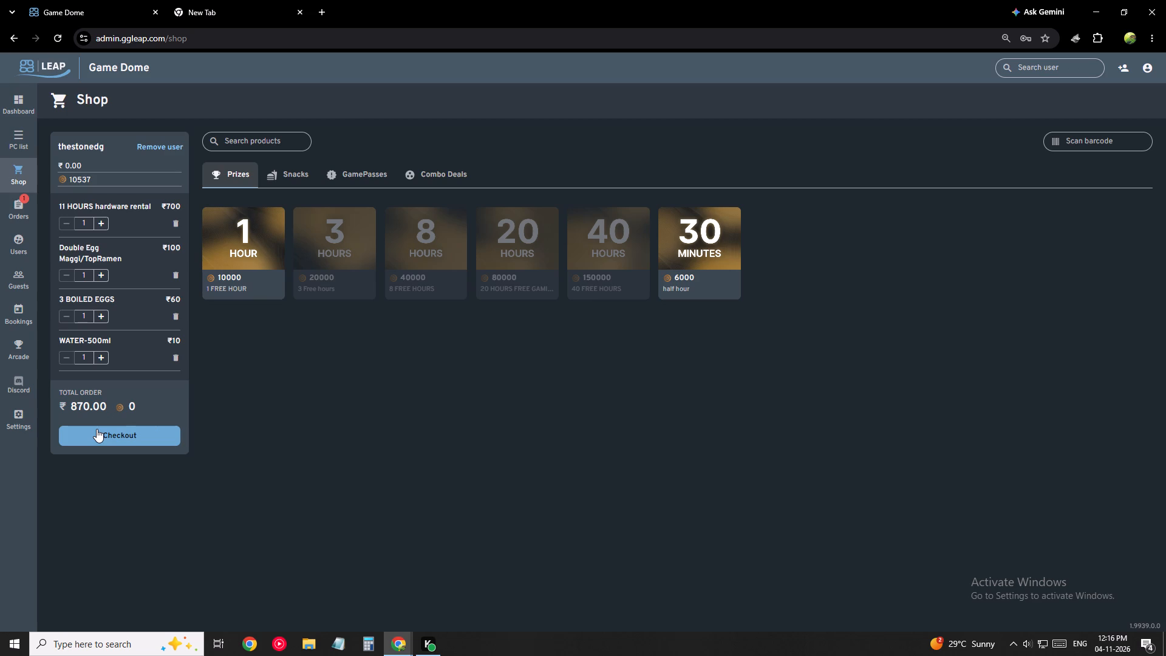
left_click(123, 428)
left_click(272, 306)
left_click(288, 519)
left_click(288, 504)
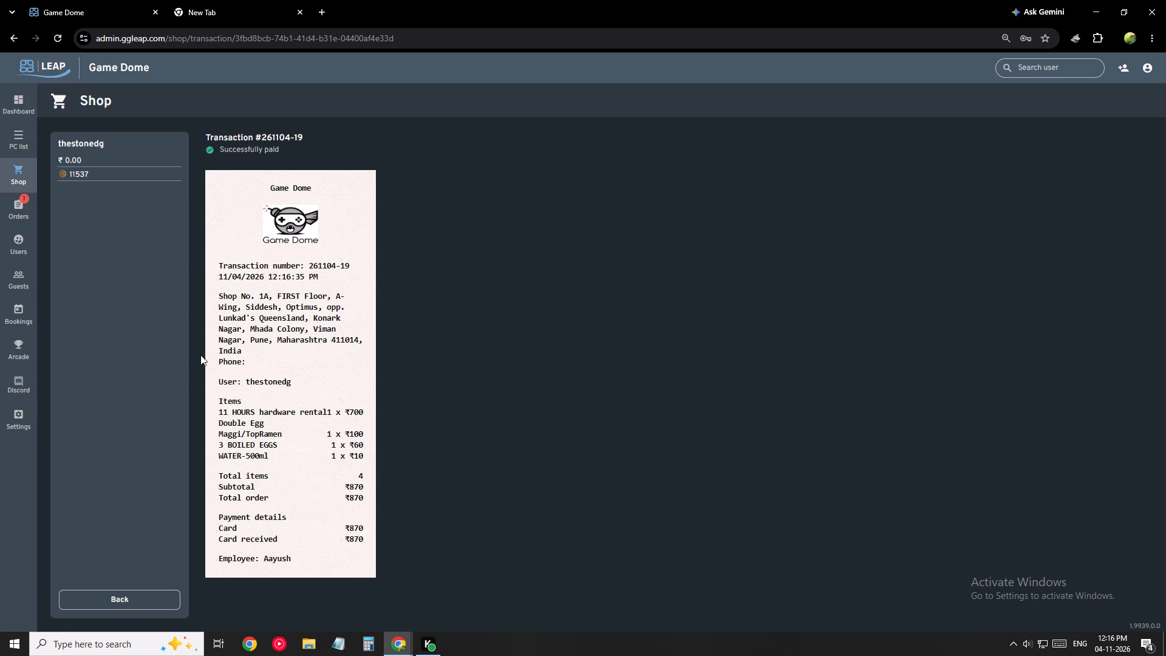
Return to the PC list.
left_click(15, 138)
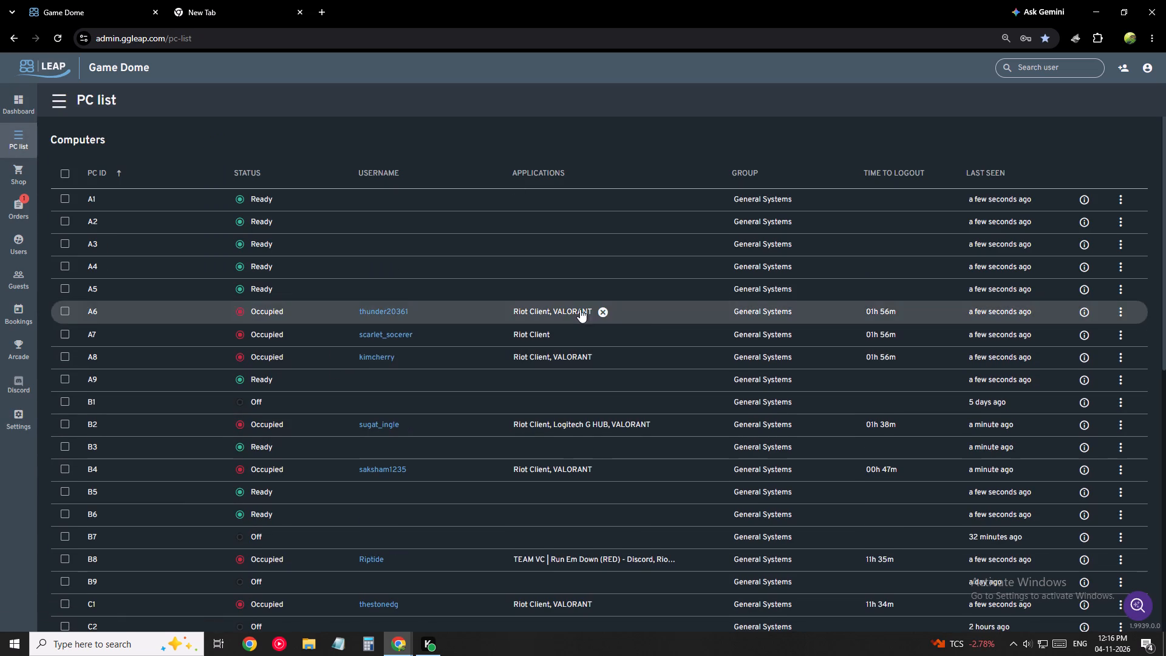
Search Google for "marlboro jacket" in the blank browser tab.
left_click(244, 0)
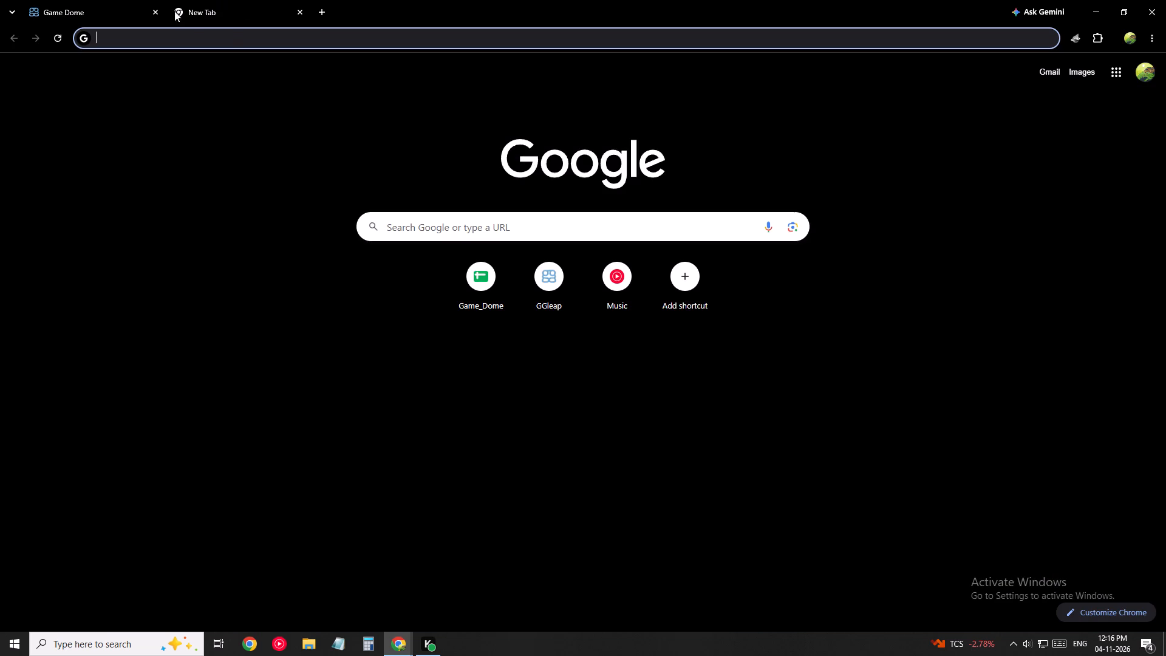
left_click(204, 33)
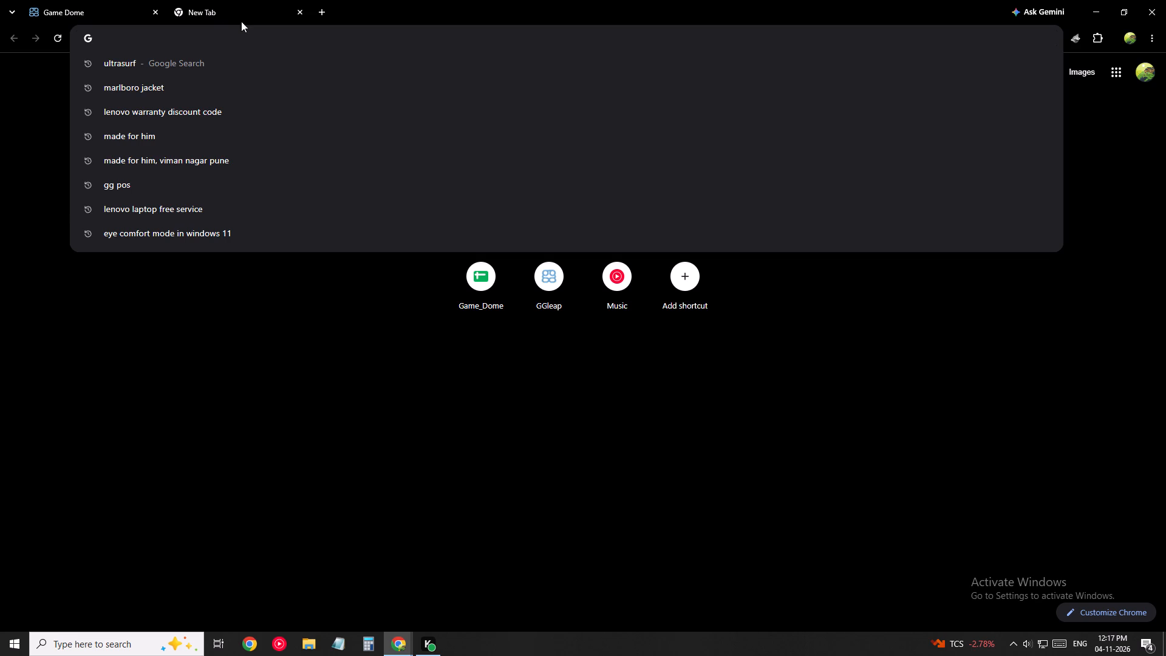
left_click(183, 76)
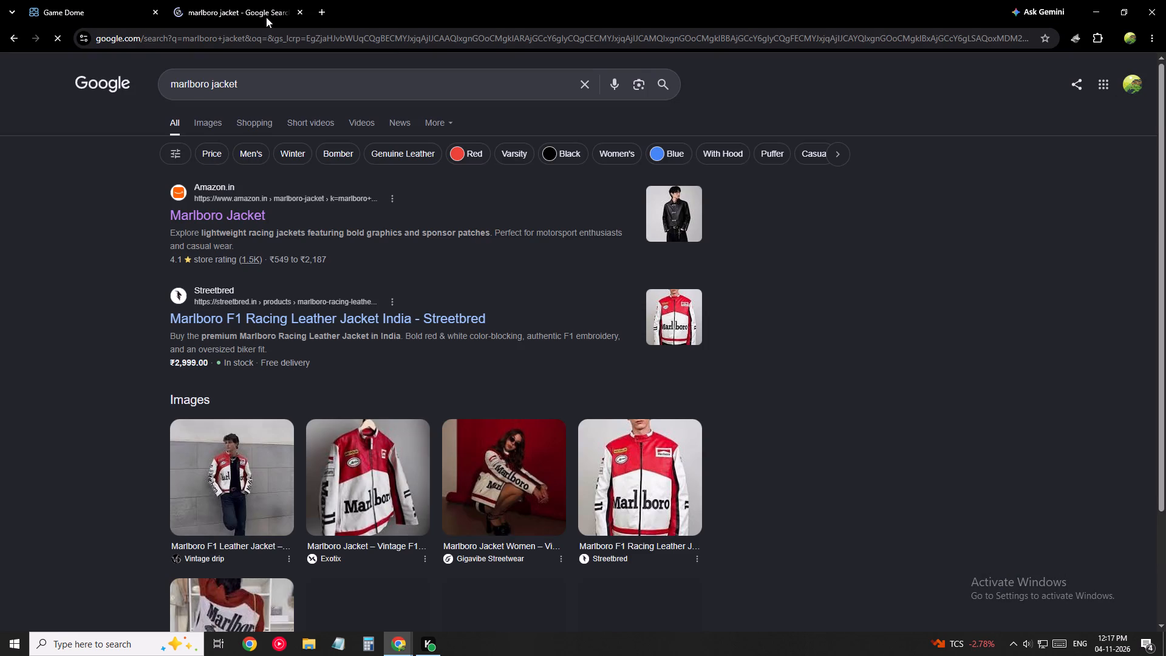
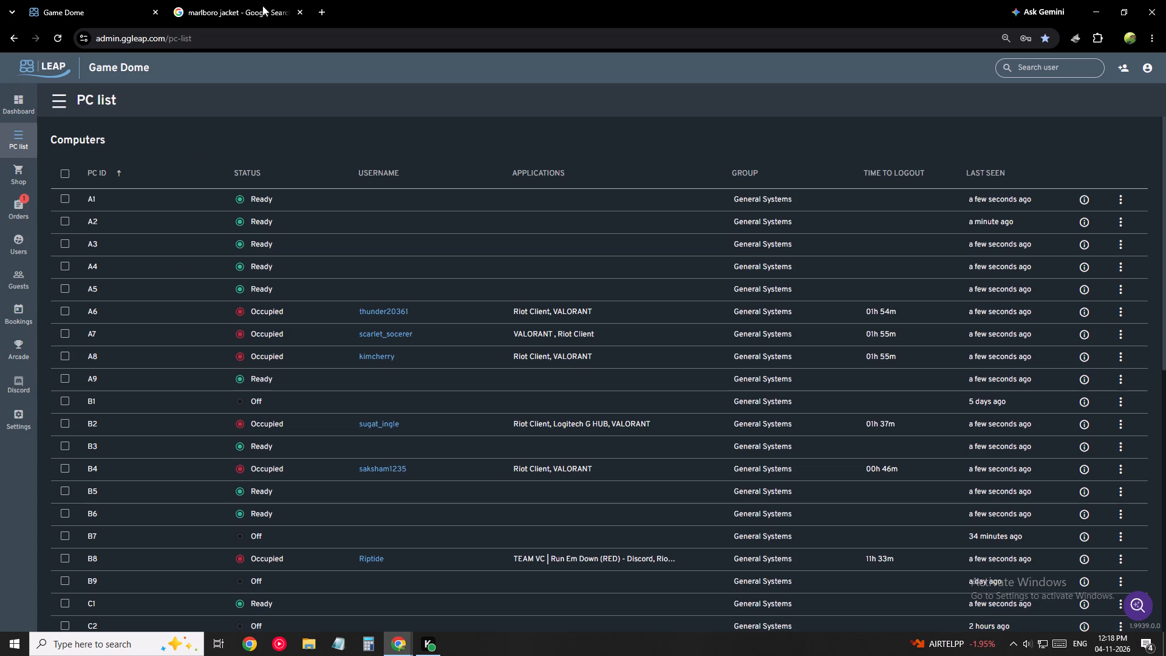
Close the browser tab with the "marlboro jacket" search.
left_click(299, 12)
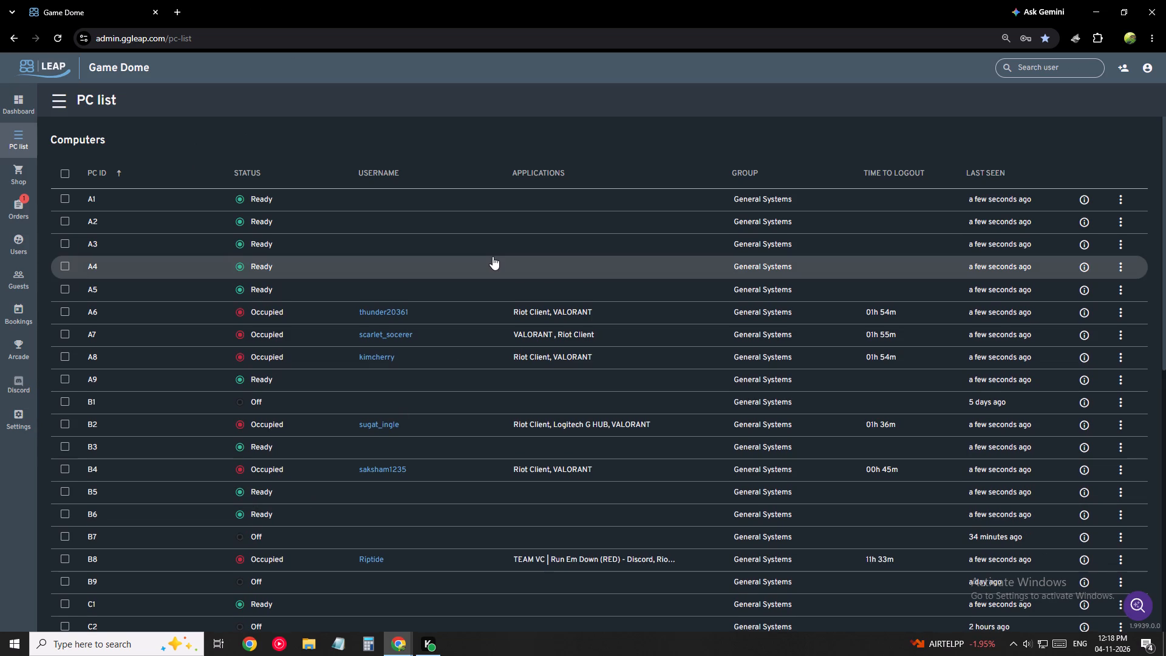
Review the PC list's computers and consoles, checking their status, logged-in users and time to logout.
scroll(494, 256, "down", 1)
scroll(494, 256, "up", 1)
scroll(494, 256, "down", 1)
scroll(494, 256, "up", 1)
scroll(494, 256, "down", 4)
scroll(471, 312, "up", 1)
scroll(445, 448, "down", 4)
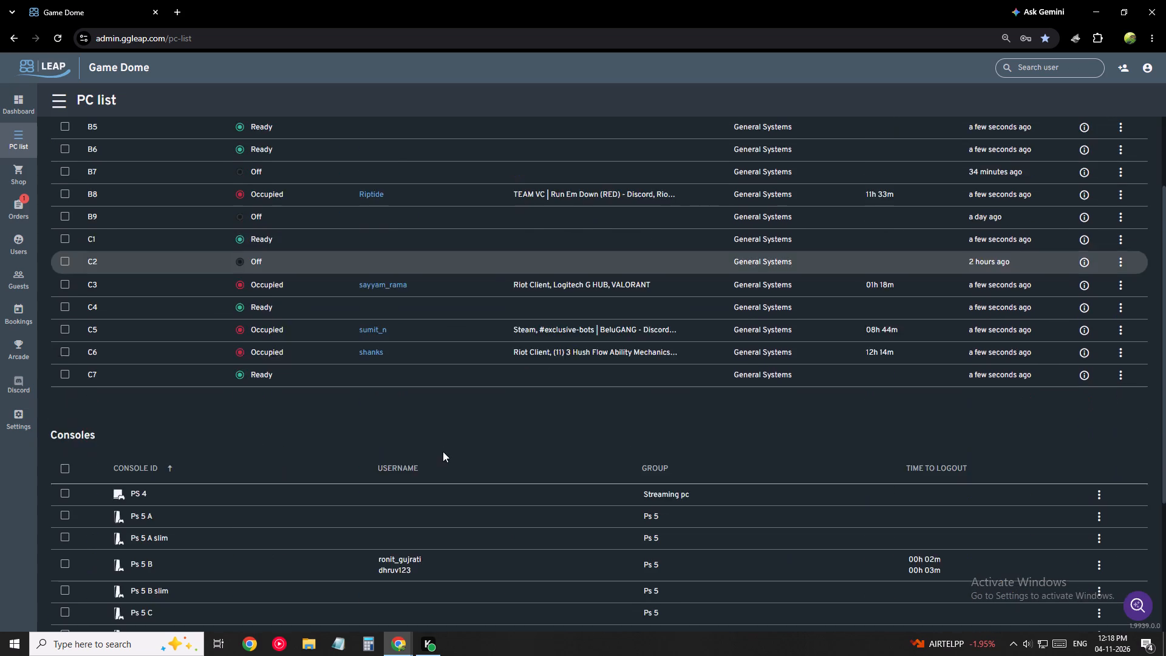
scroll(443, 451, "down", 2)
scroll(443, 451, "up", 1)
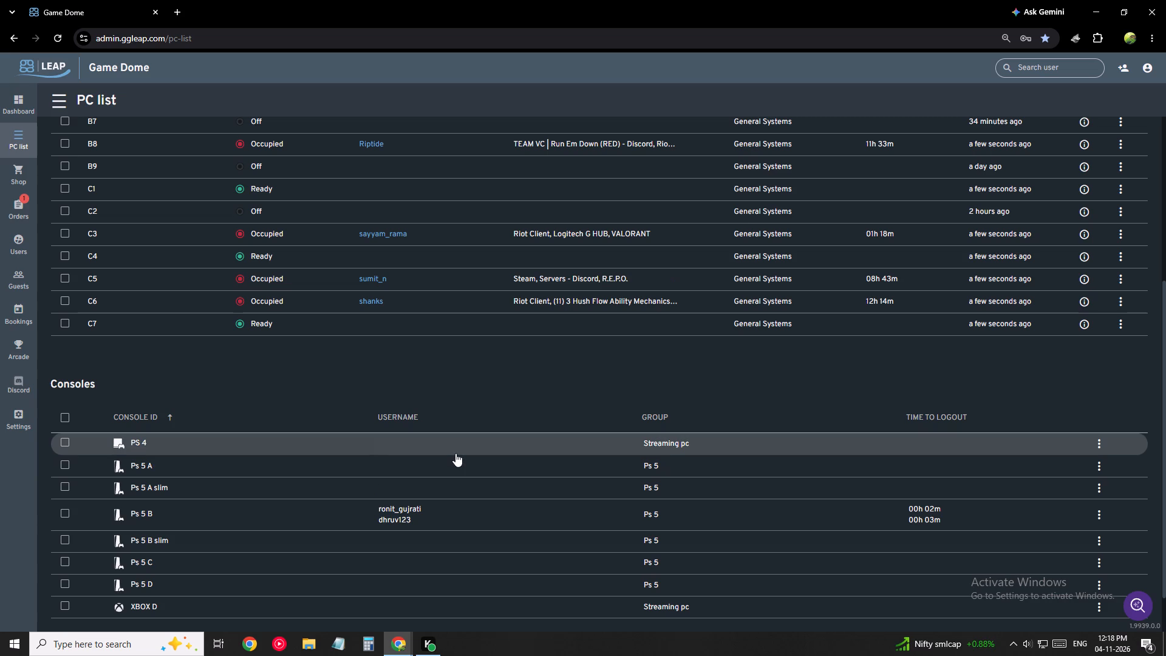
scroll(417, 445, "up", 2)
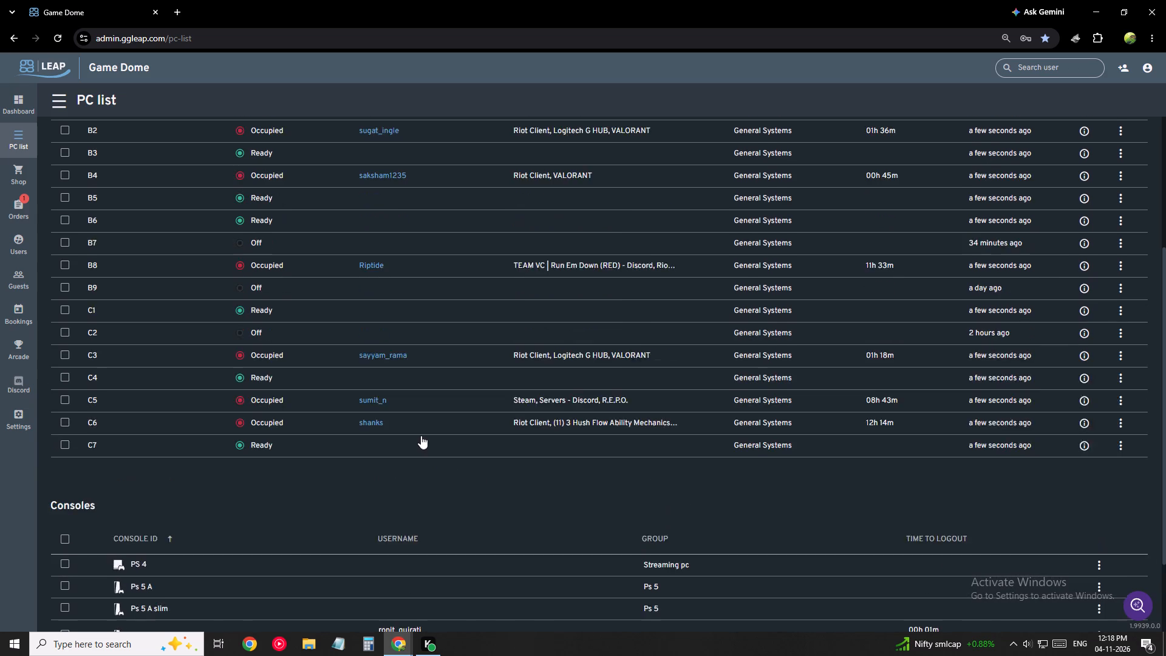
scroll(421, 436, "up", 3)
scroll(363, 285, "up", 3)
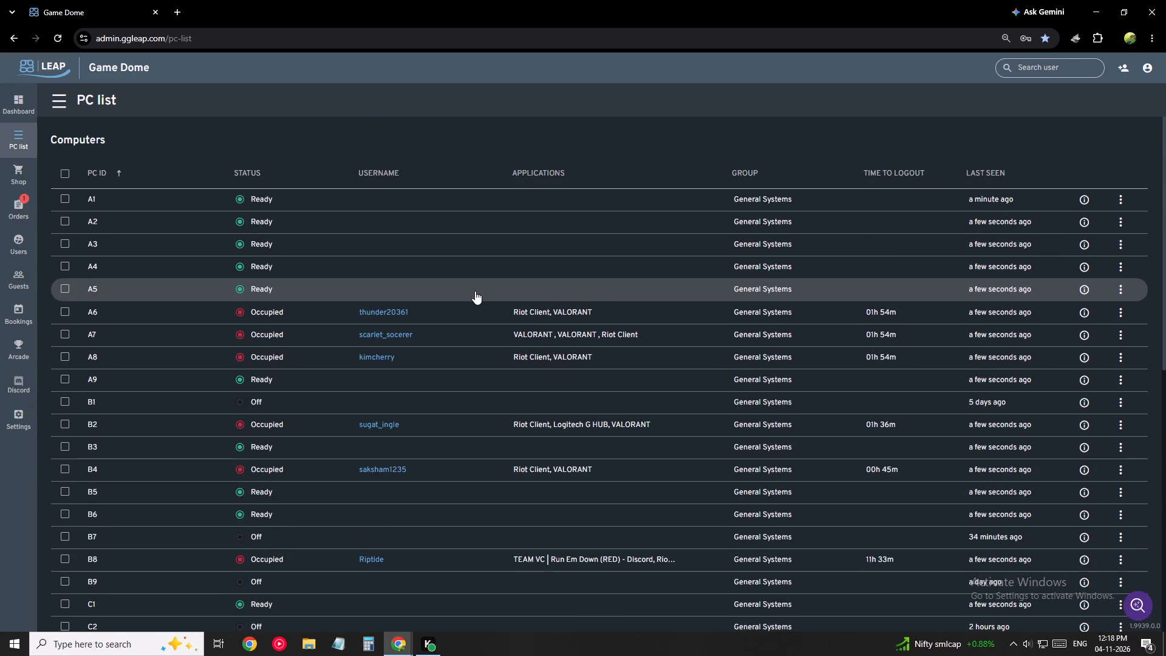
scroll(474, 292, "down", 4)
scroll(406, 366, "down", 4)
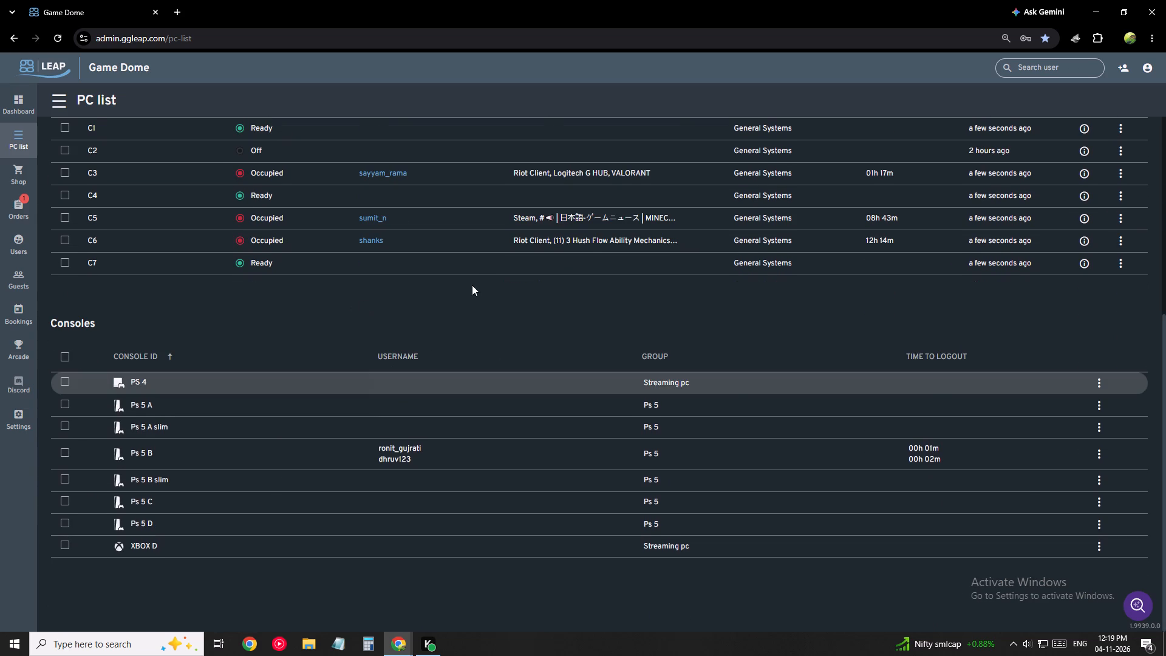
scroll(472, 285, "up", 1)
scroll(472, 285, "down", 1)
scroll(472, 285, "up", 3)
scroll(475, 302, "down", 1)
scroll(475, 302, "up", 10)
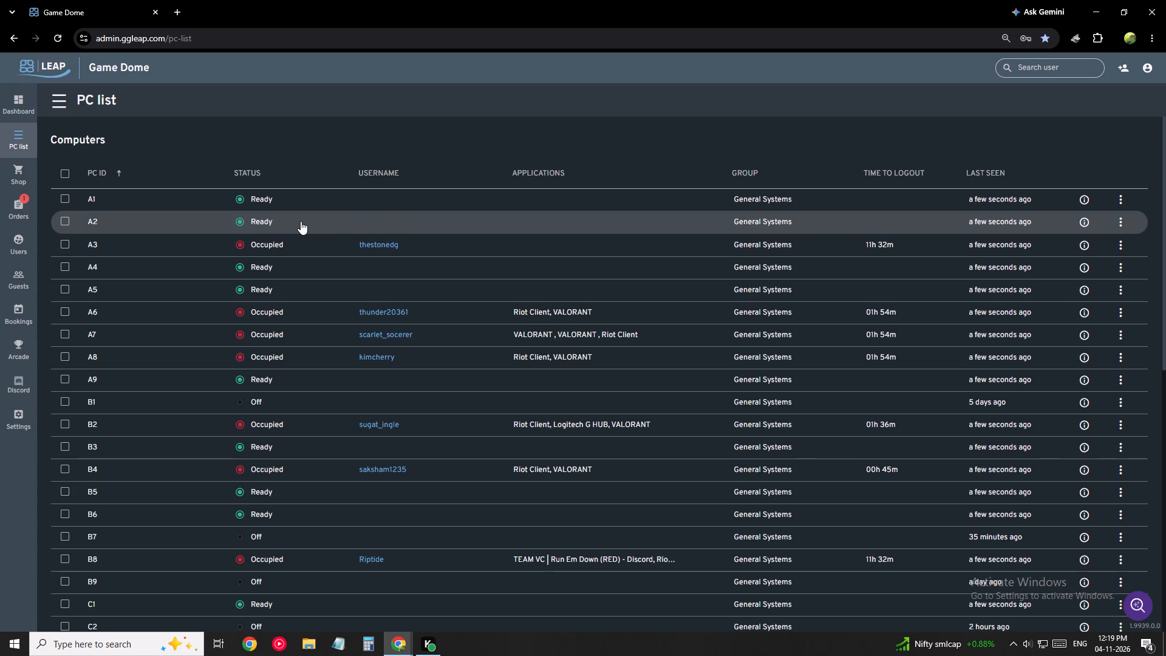
View the dashboard homepage and return to the PC list to check the C-series computers and the consoles.
left_click(15, 129)
left_click(19, 107)
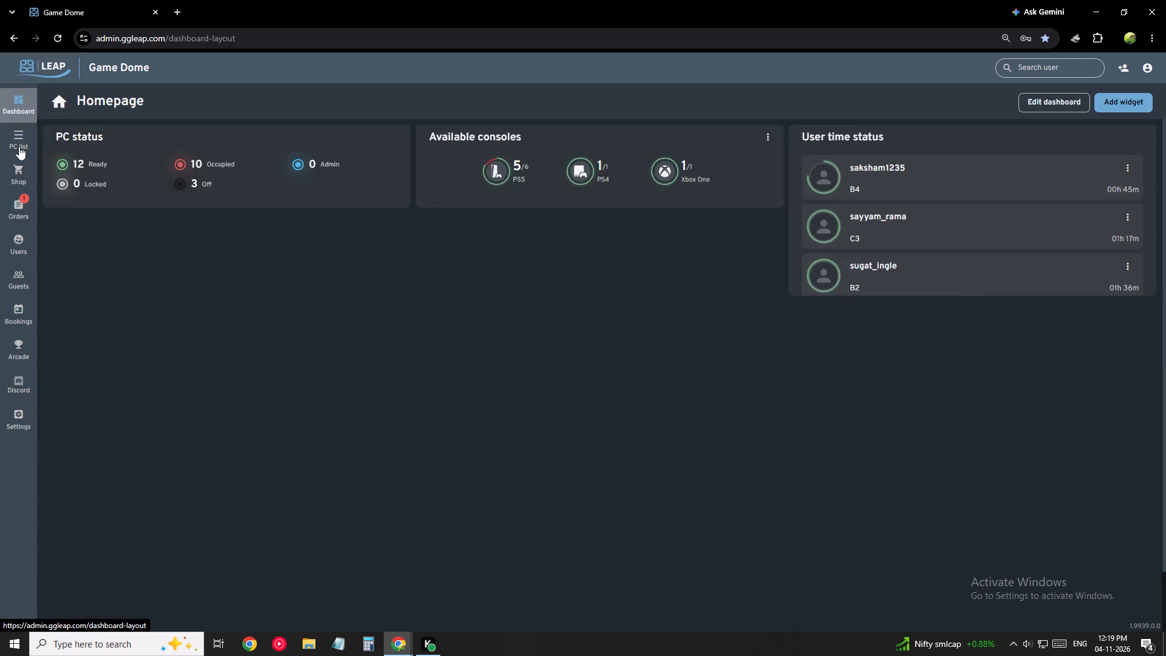
left_click(19, 148)
scroll(330, 268, "down", 6)
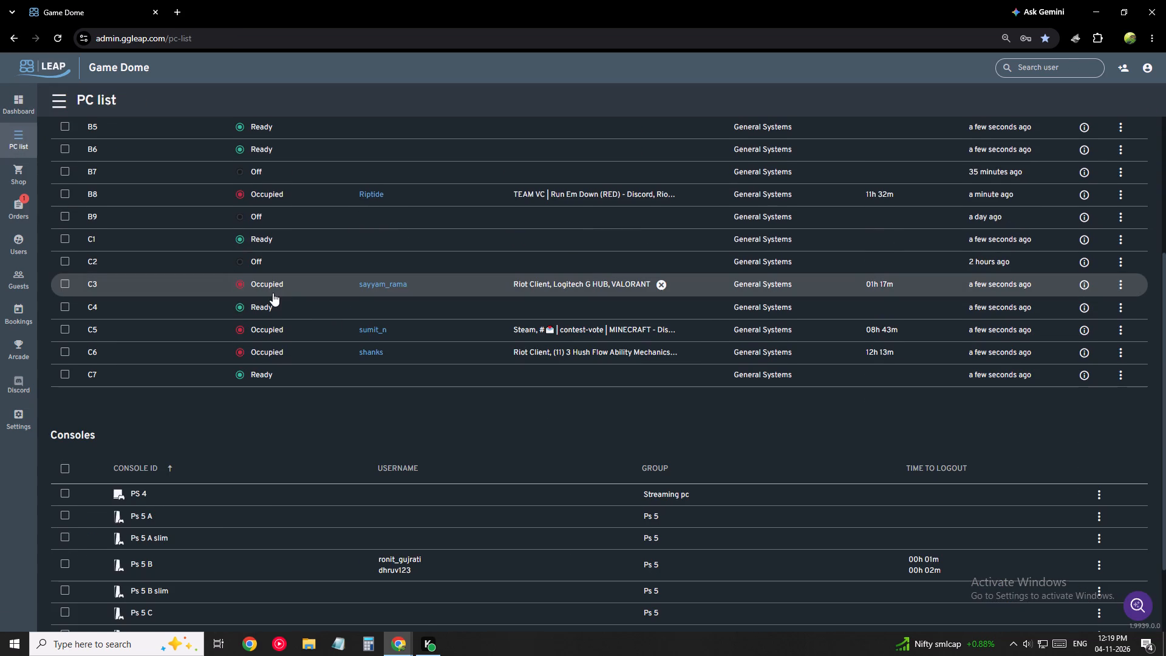
Show the open browser windows to choose between the GD VIMAN MNAGAR spreadsheet and Game Dome.
left_click(409, 643)
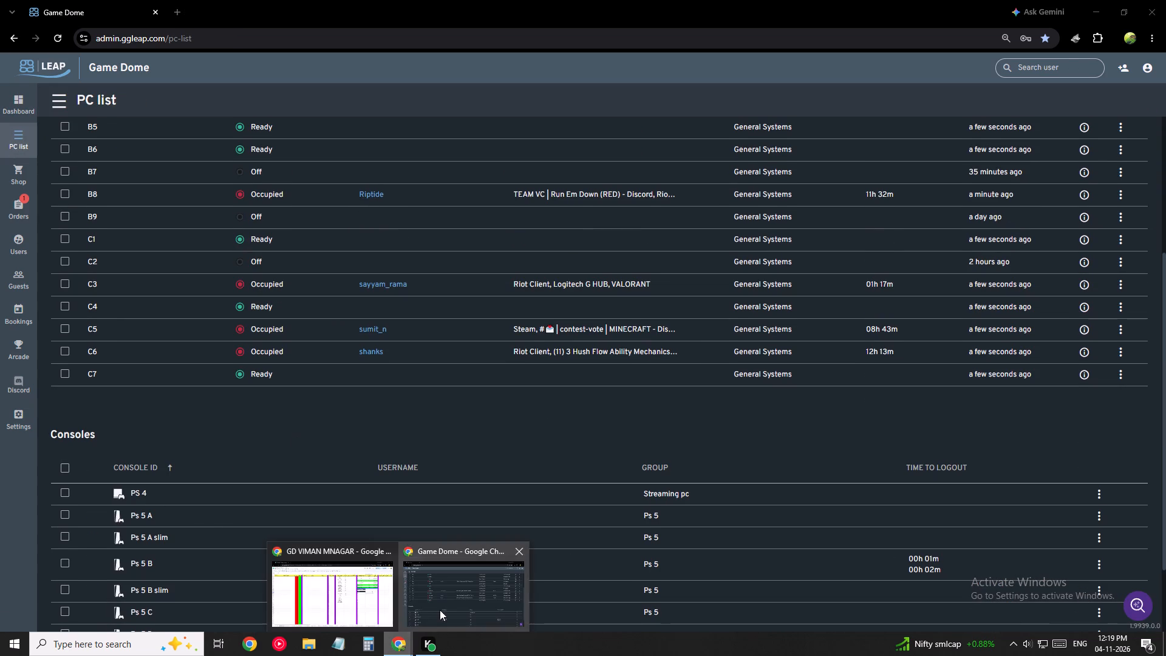
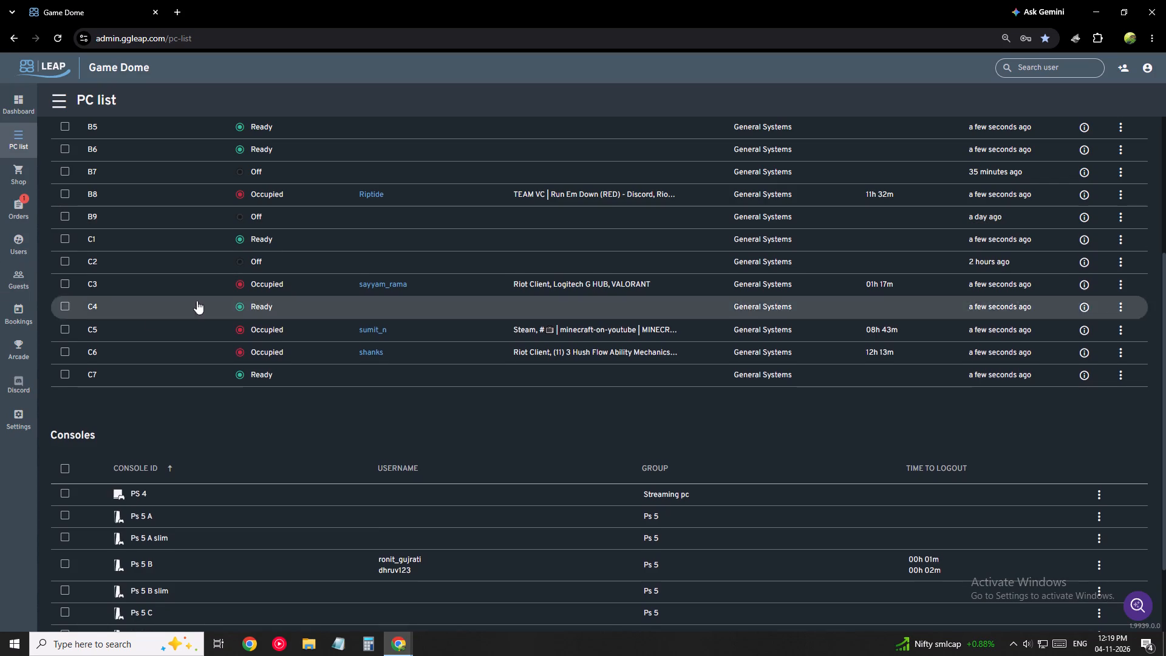
Restart computer C1 from the PC list.
scroll(463, 246, "down", 6)
scroll(239, 274, "down", 2)
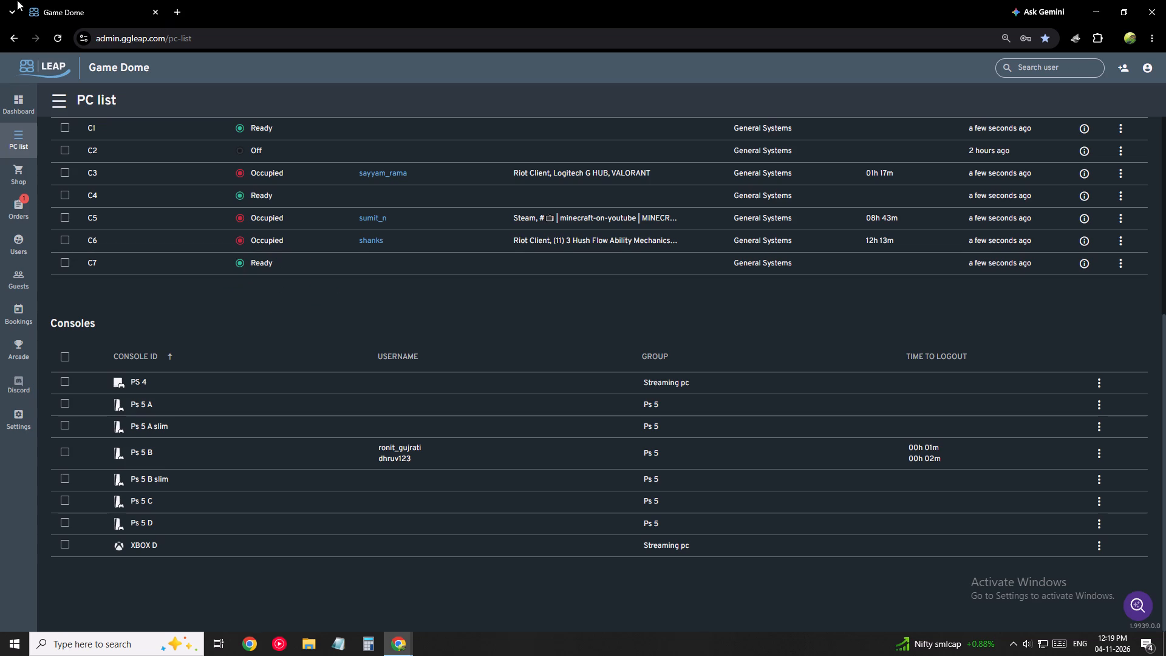
scroll(261, 191, "up", 1)
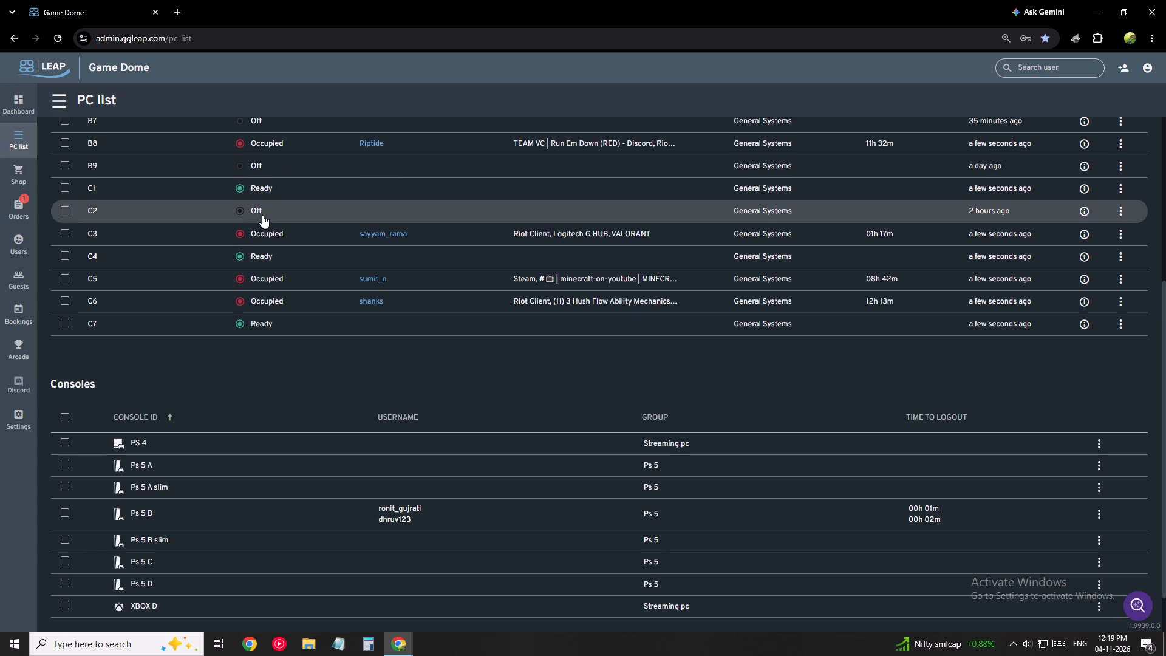
left_click(254, 186)
left_click(376, 262)
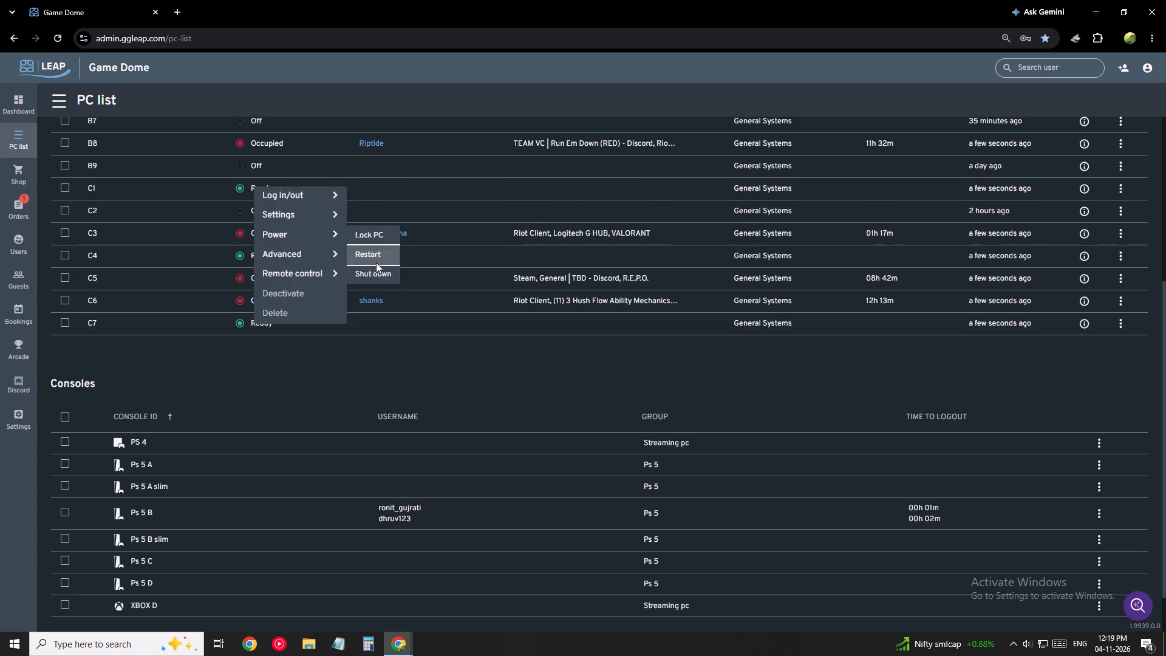
left_click(667, 364)
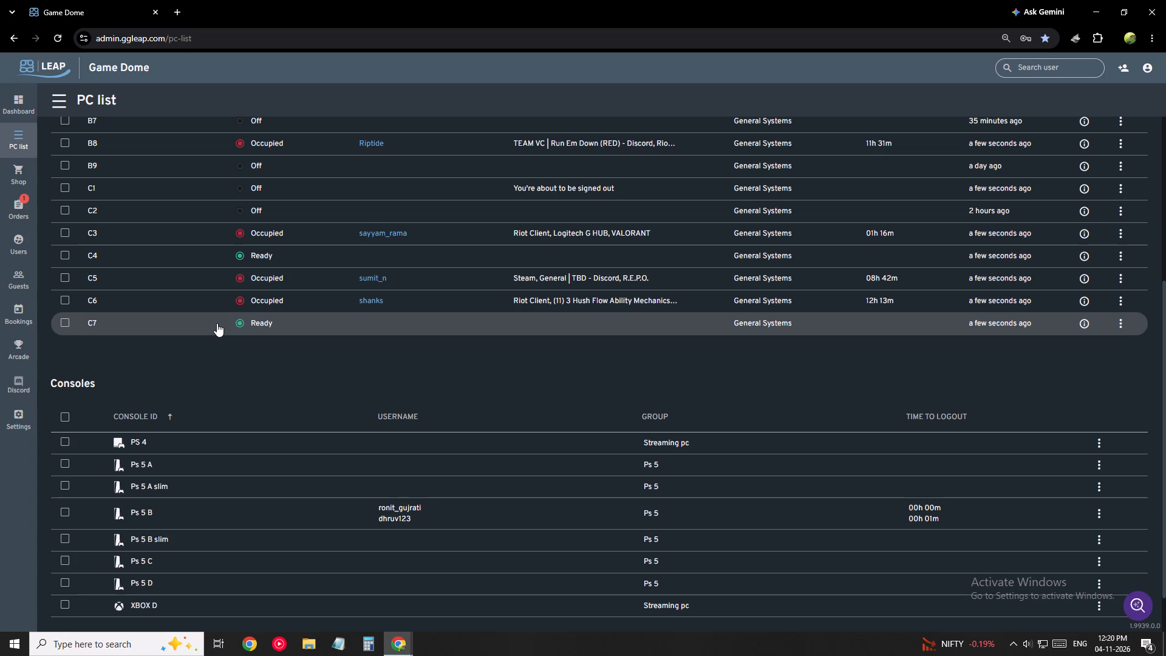
Start a Quicksell order for the customer logged in on C3 and add one MONSTER drink to it.
left_click(372, 228)
left_click(392, 234)
left_click(398, 234)
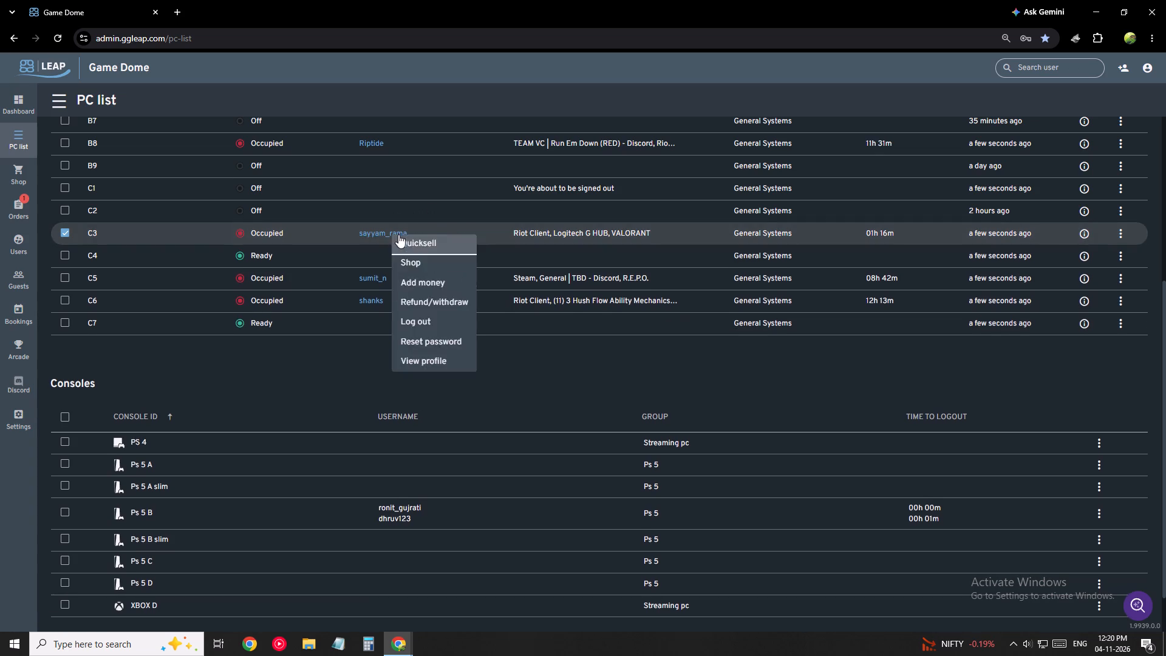
scroll(678, 361, "down", 3)
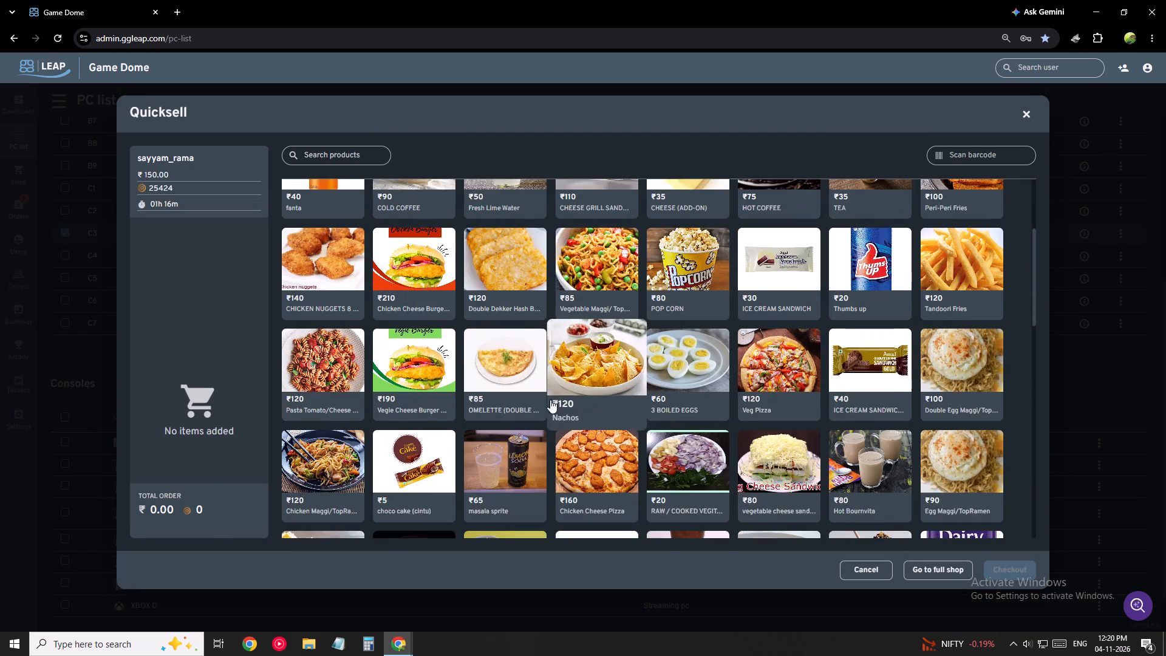
scroll(468, 380, "down", 3)
scroll(491, 459, "down", 3)
scroll(635, 394, "down", 1)
scroll(712, 324, "up", 4)
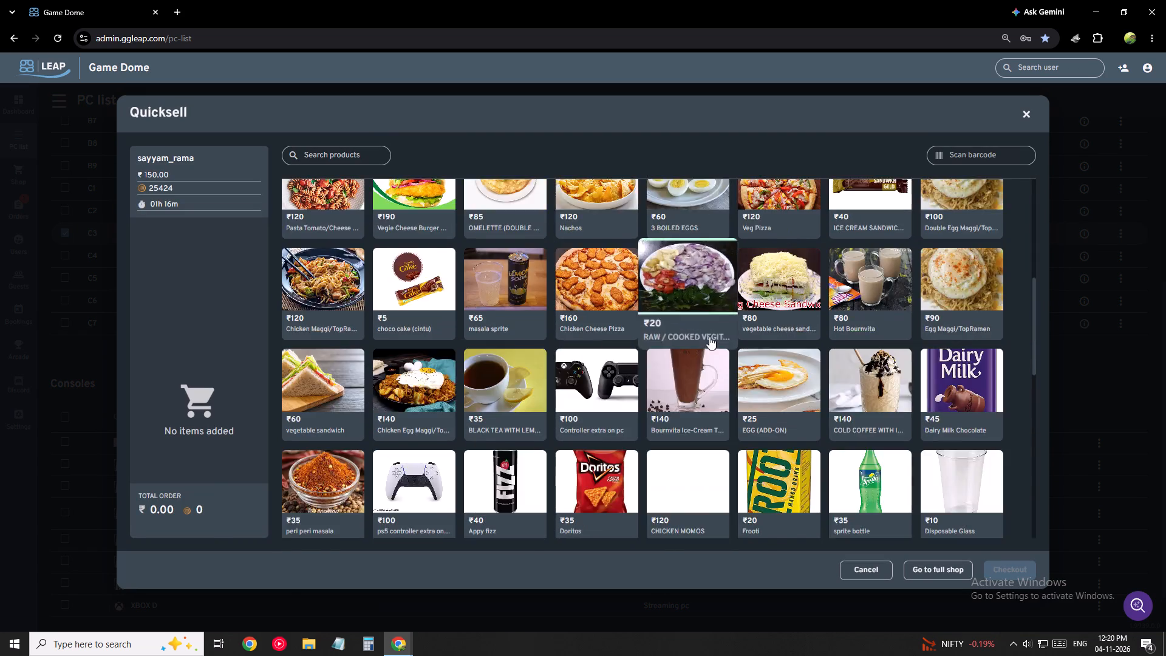
scroll(709, 337, "up", 5)
scroll(799, 355, "up", 2)
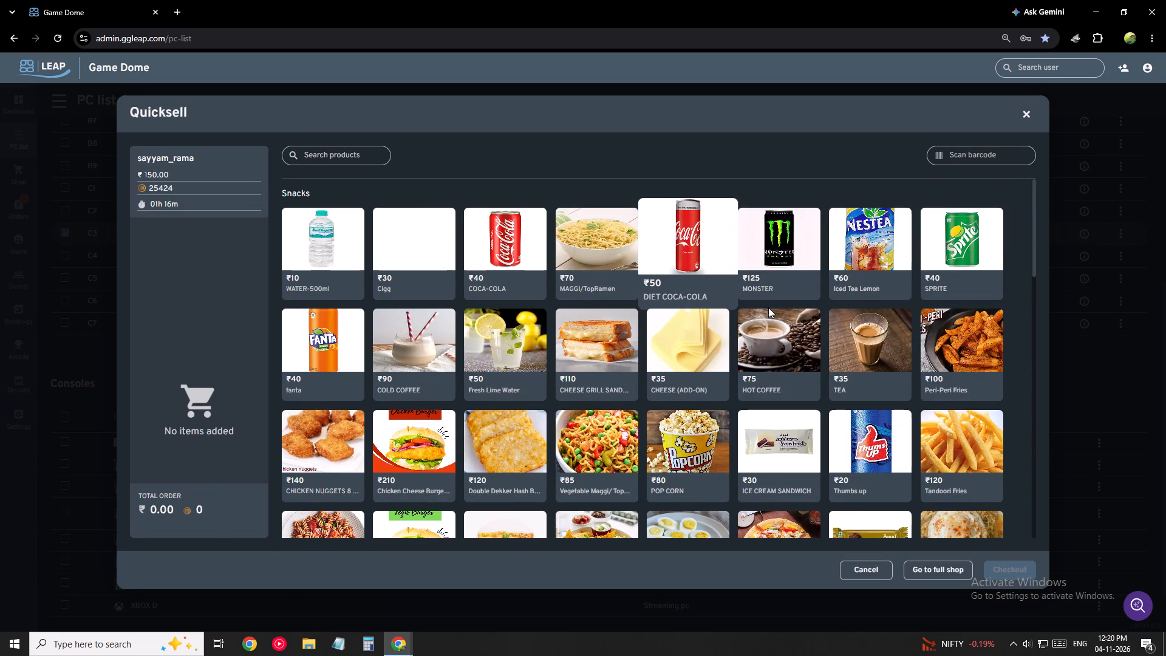
left_click_drag(760, 243, 188, 391)
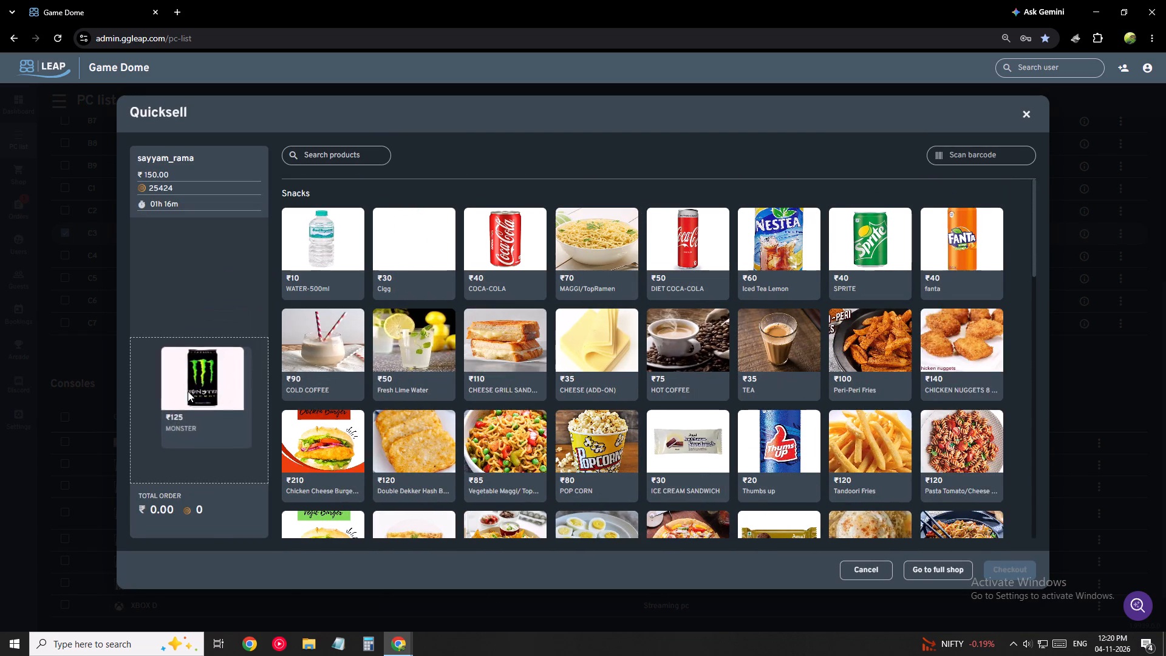
left_click_drag(188, 391, 188, 394)
Check out the order in cash with ₹500 received, add the change to the customer's account, and charge it.
left_click(1010, 569)
left_click(341, 315)
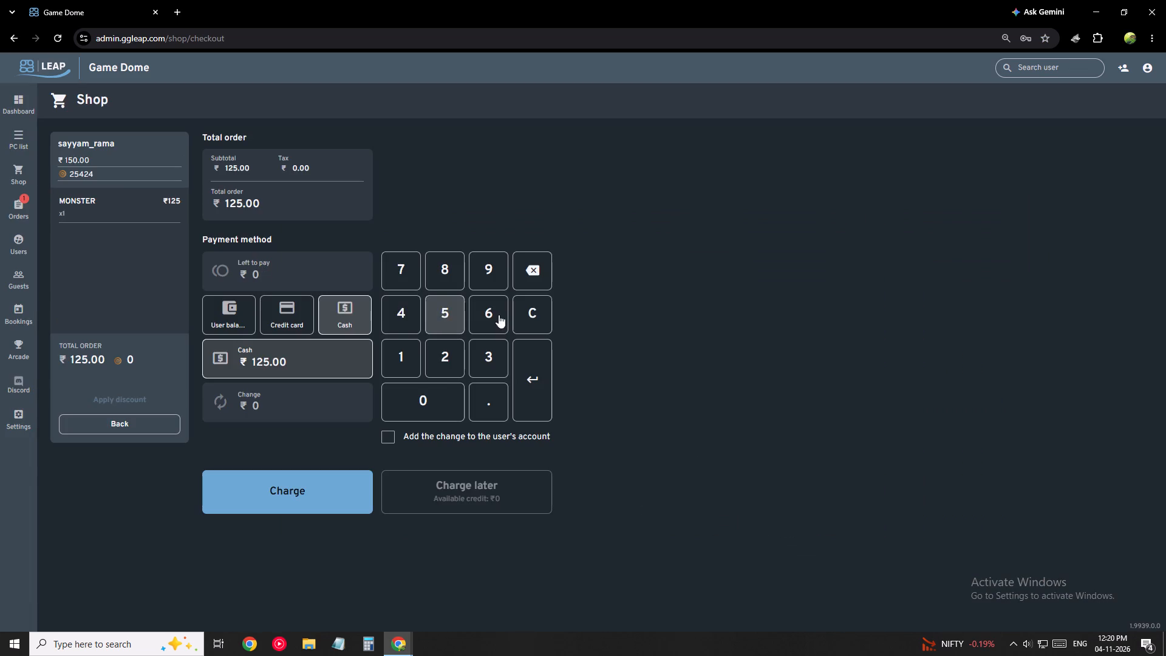
left_click(534, 315)
left_click(447, 323)
double_click(436, 392)
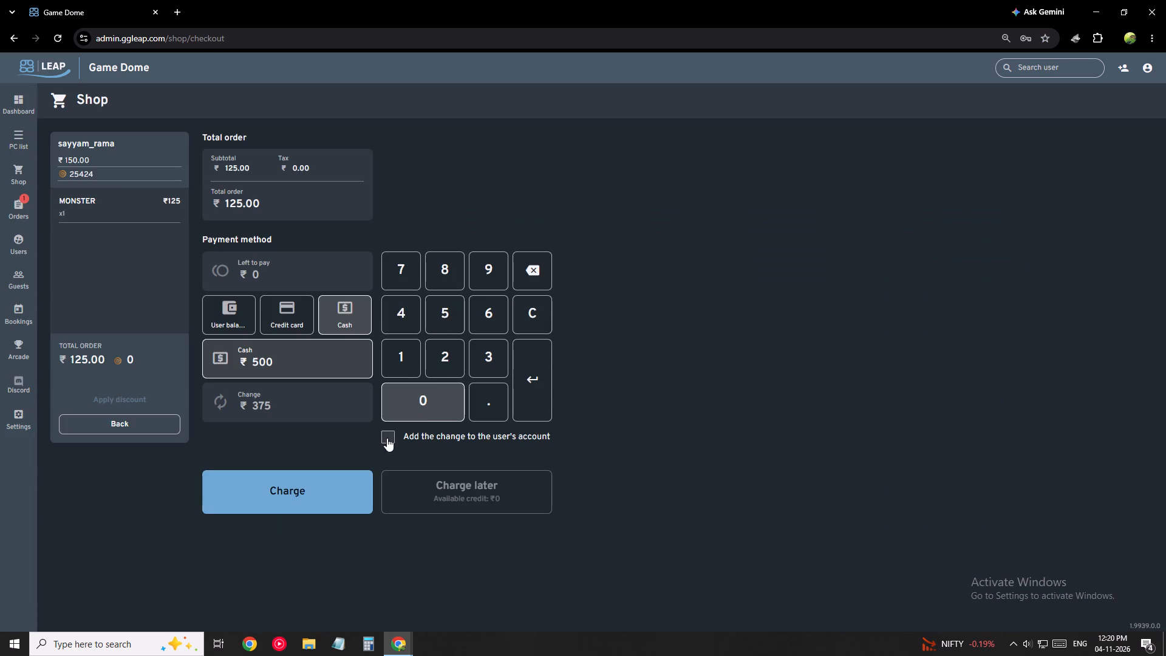
left_click(387, 438)
left_click(335, 480)
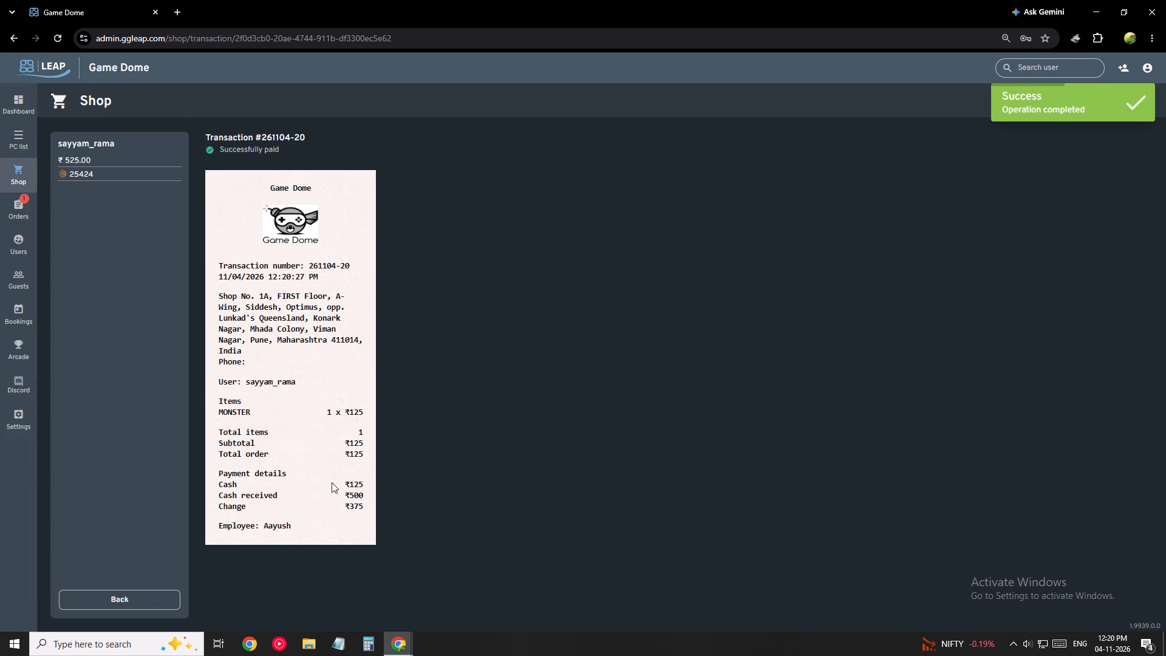
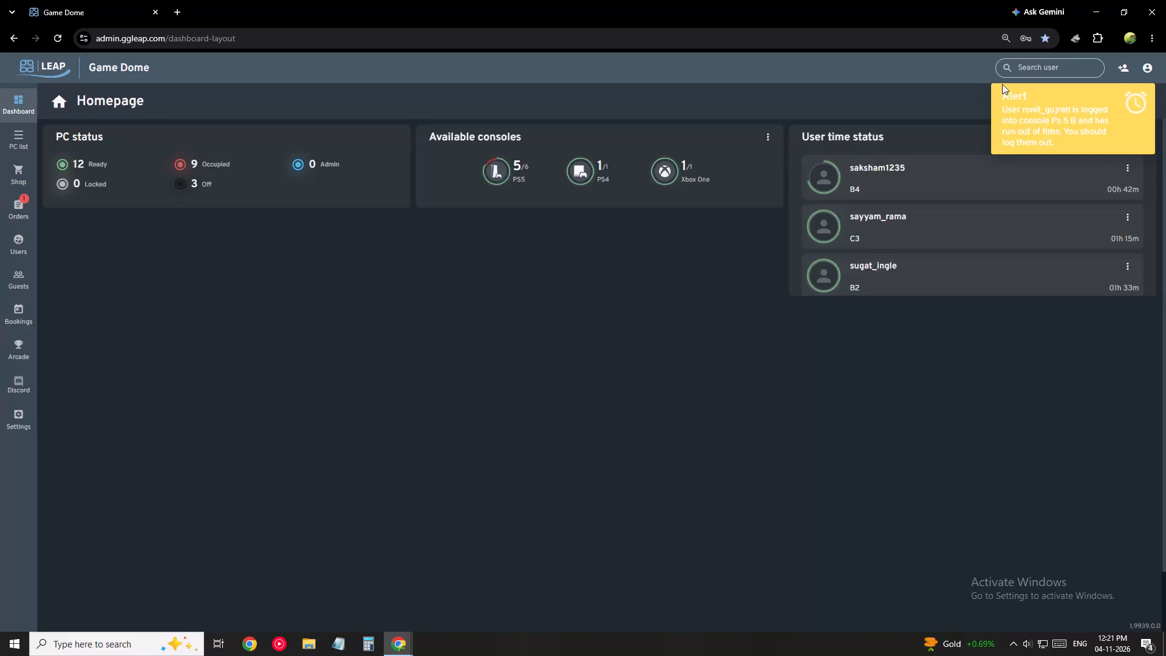
Log out the users on console Ps 5 B from the PC list and dismiss the time alerts.
left_click(1026, 116)
left_click(0, 135)
scroll(651, 421, "down", 10)
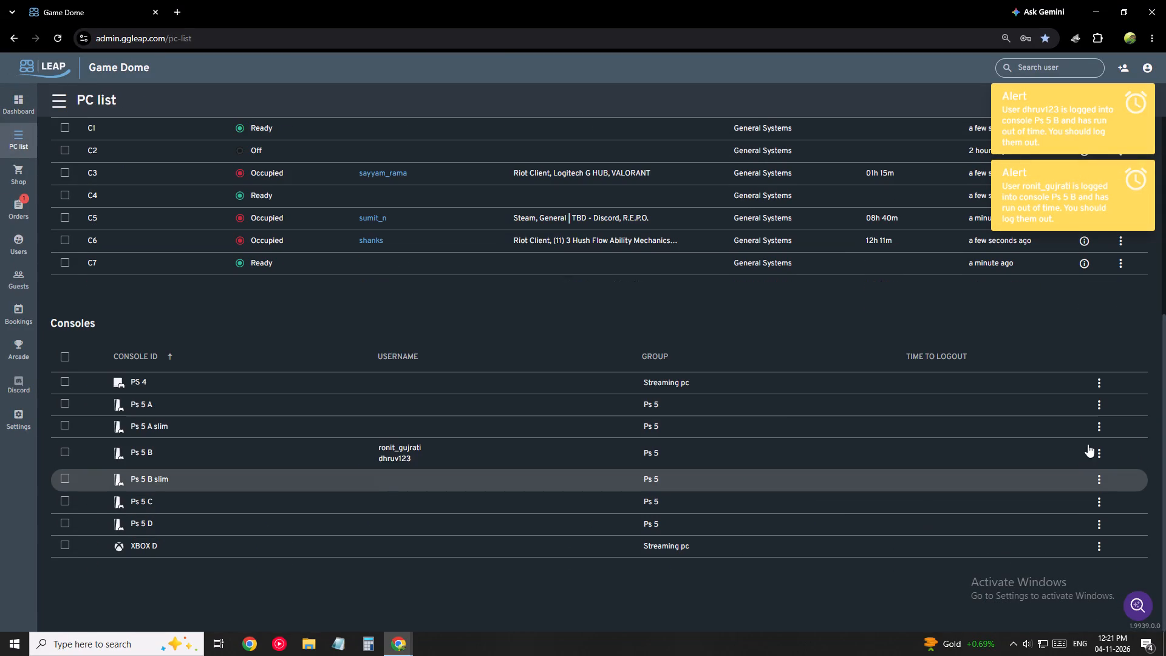
left_click(1105, 453)
left_click(1114, 480)
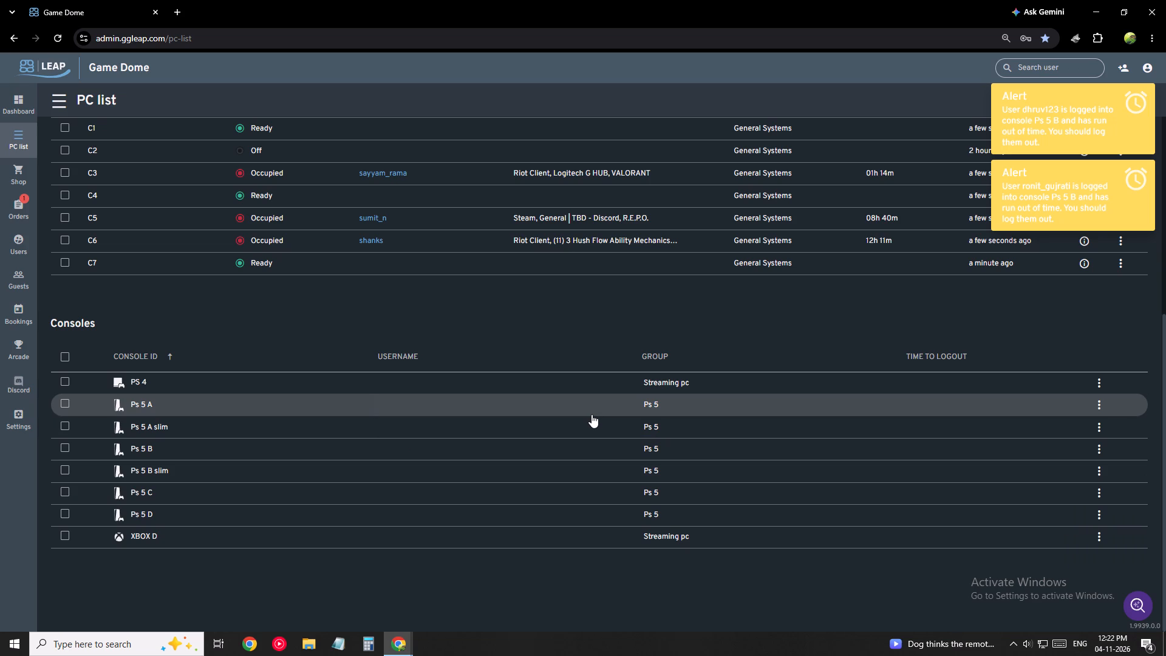
left_click(1029, 173)
left_click(1035, 138)
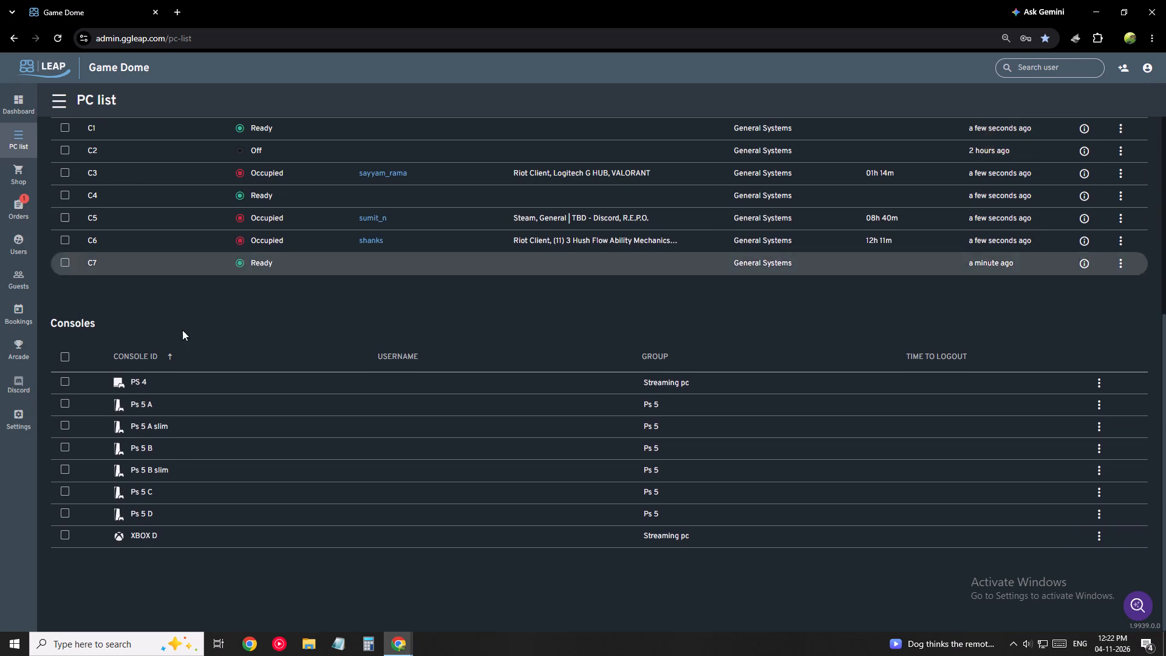
Open the order history and examine the recent orders and their item details.
scroll(578, 394, "up", 6)
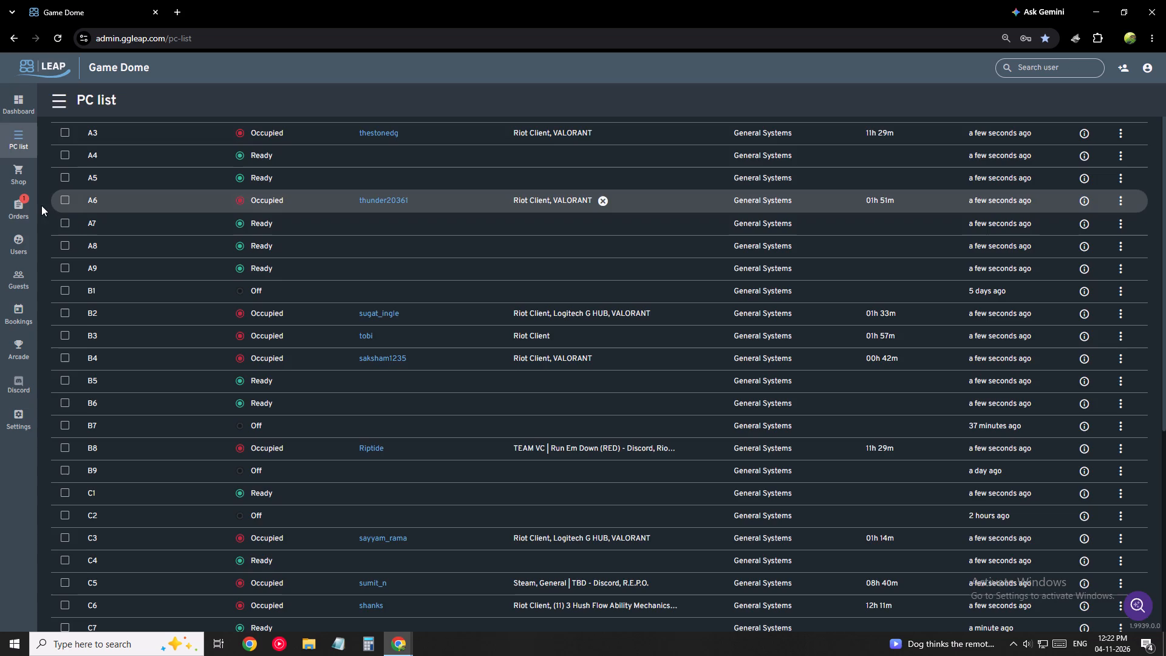
left_click(41, 205)
left_click(21, 202)
left_click(259, 125)
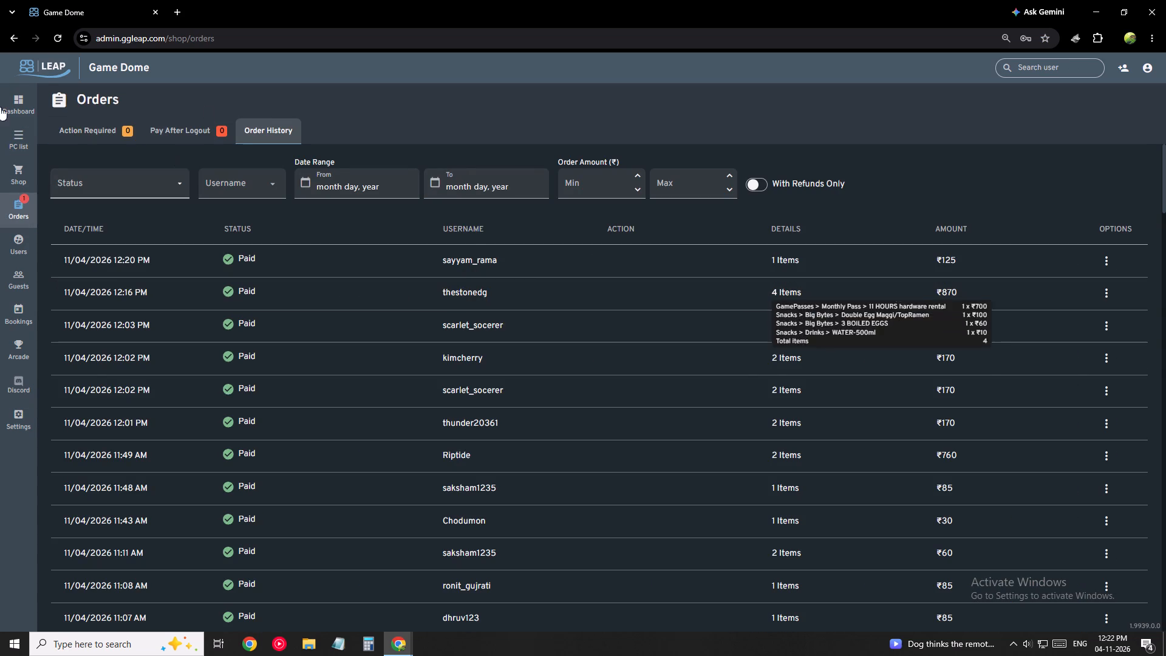
Quicksell one WATER-500ml and one Iced Tea Lemon to the customer on C6, charging the order to the user balance.
left_click(1, 139)
scroll(349, 422, "down", 3)
left_click(373, 529)
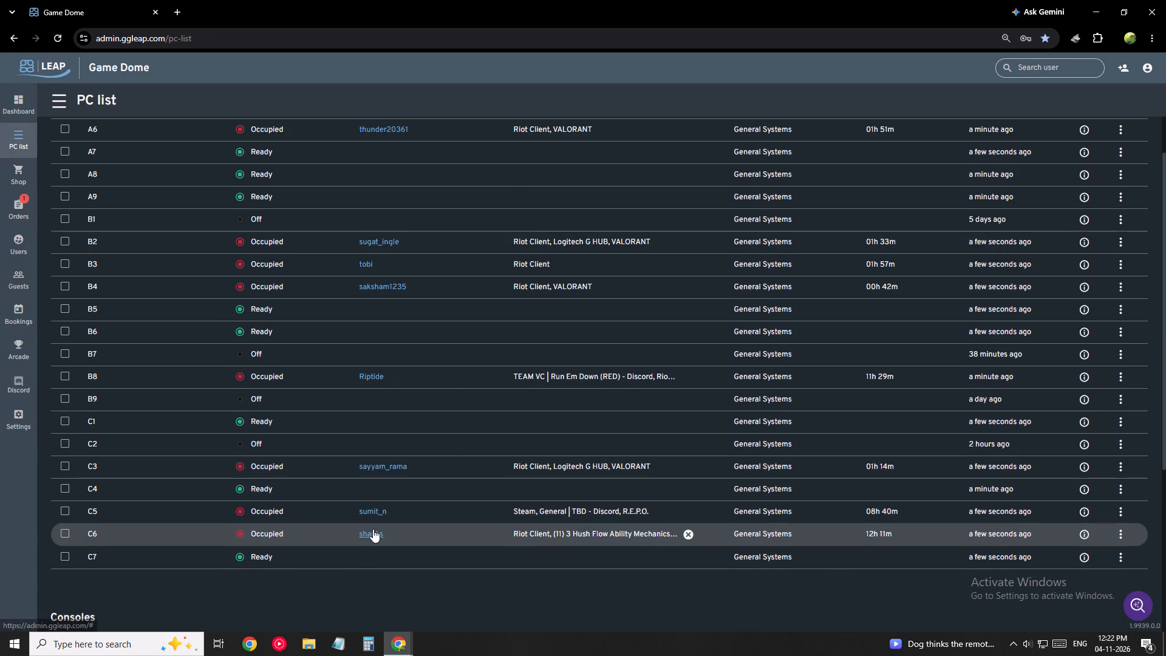
left_click(409, 378)
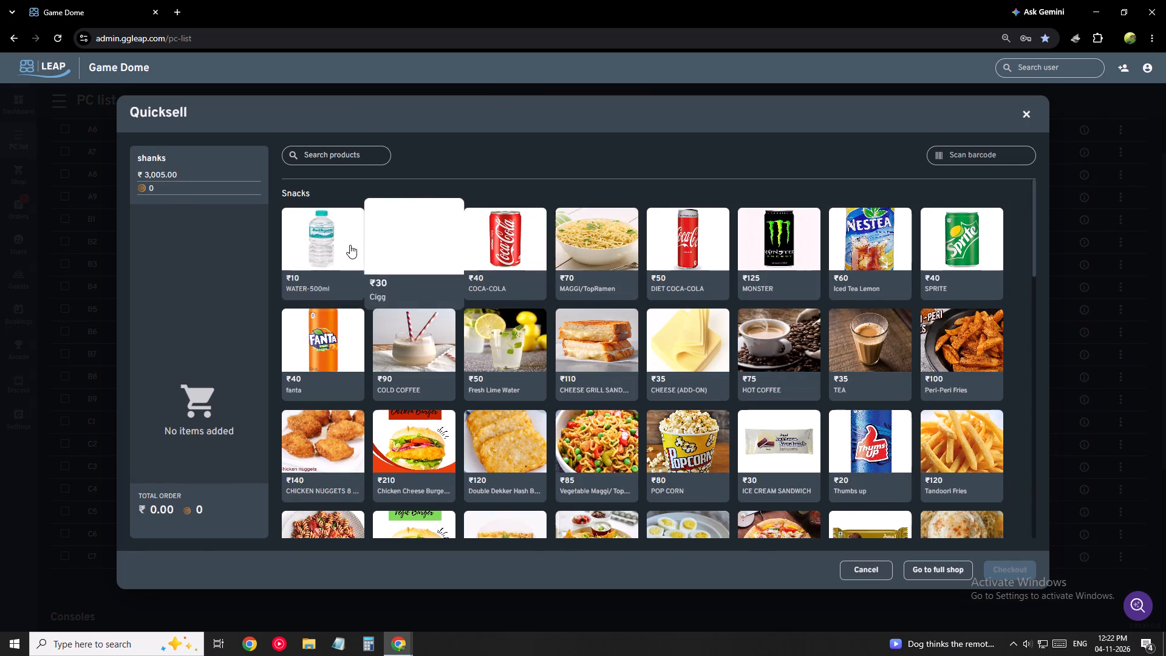
left_click(313, 260)
left_click(879, 258)
left_click(1020, 567)
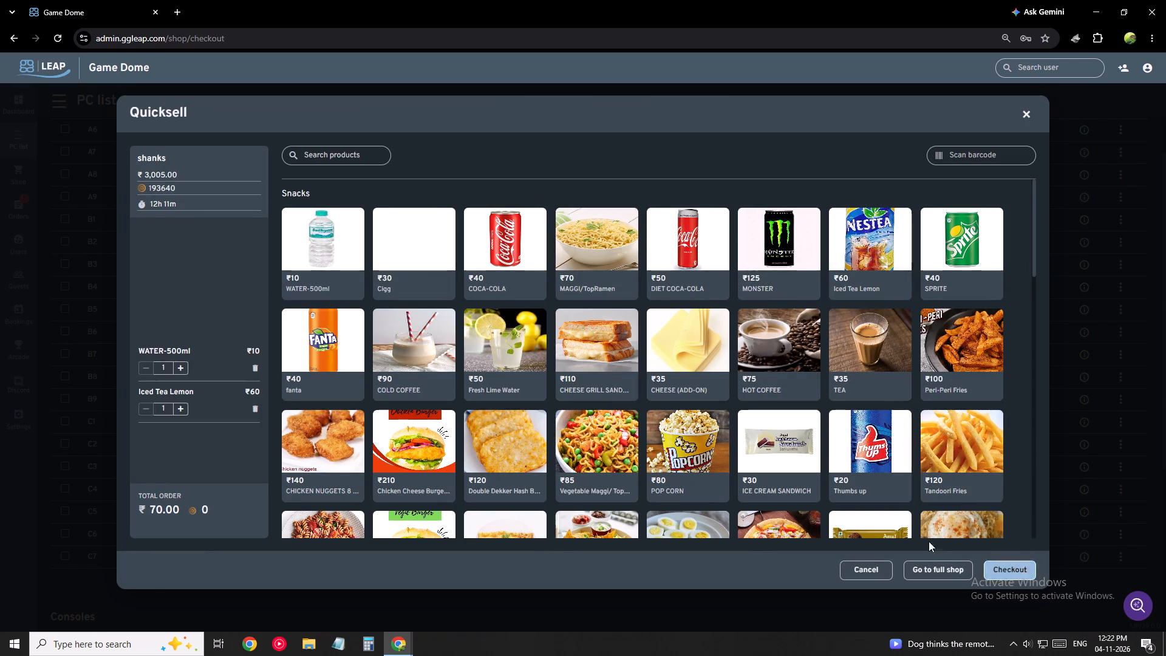
left_click(217, 306)
left_click(254, 488)
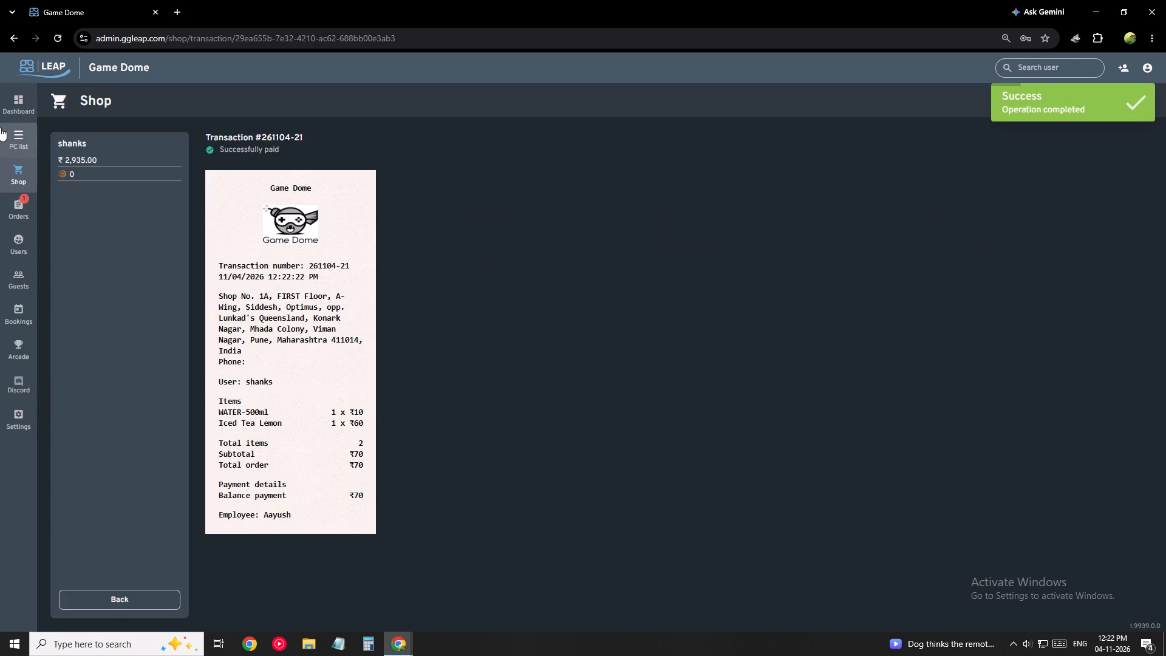
Quicksell one Thumbs up drink to the customer on B3, charging the order to the user balance.
left_click(0, 126)
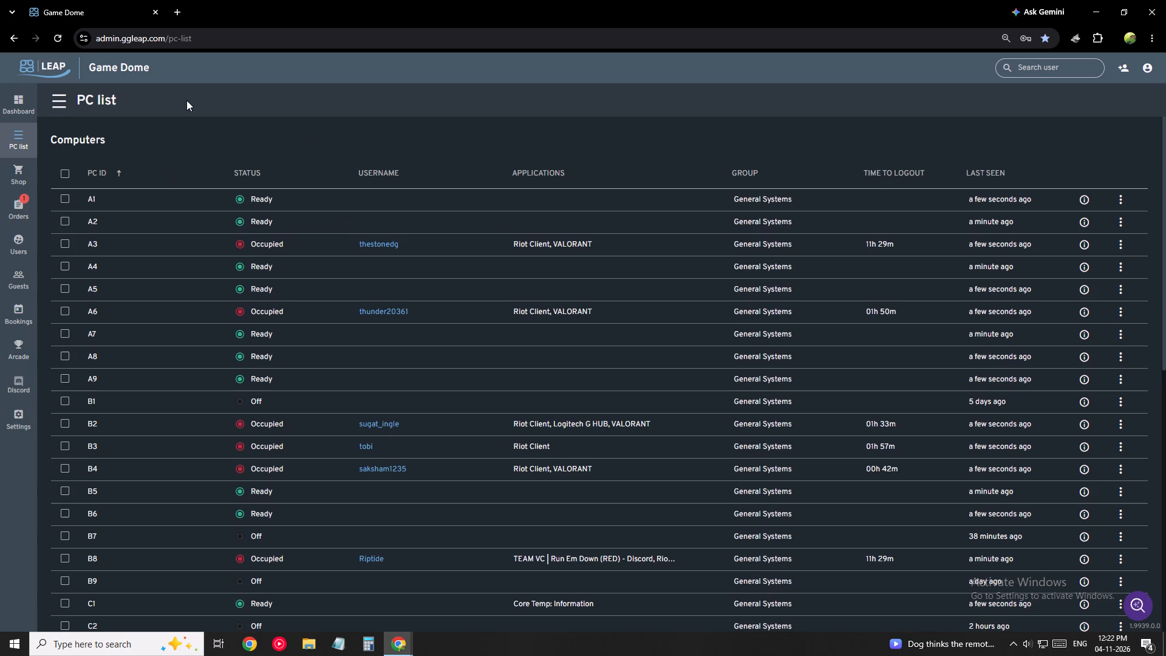
scroll(379, 263, "down", 3)
scroll(355, 346, "down", 1)
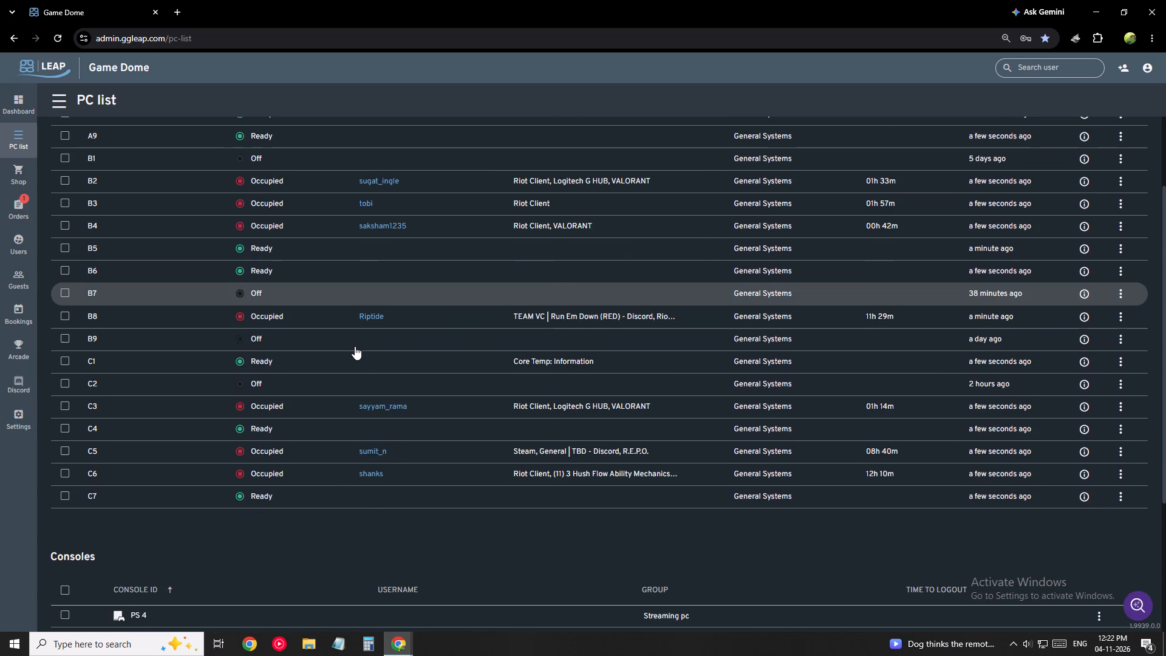
scroll(355, 346, "down", 2)
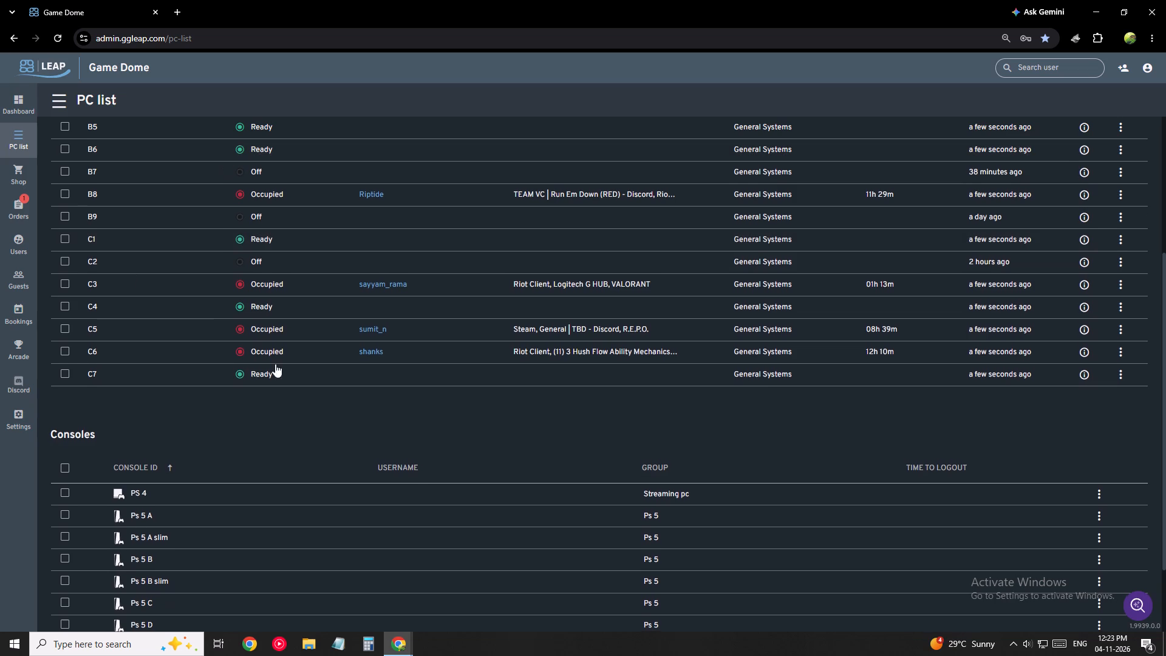
scroll(355, 367, "up", 2)
left_click(361, 205)
left_click(381, 210)
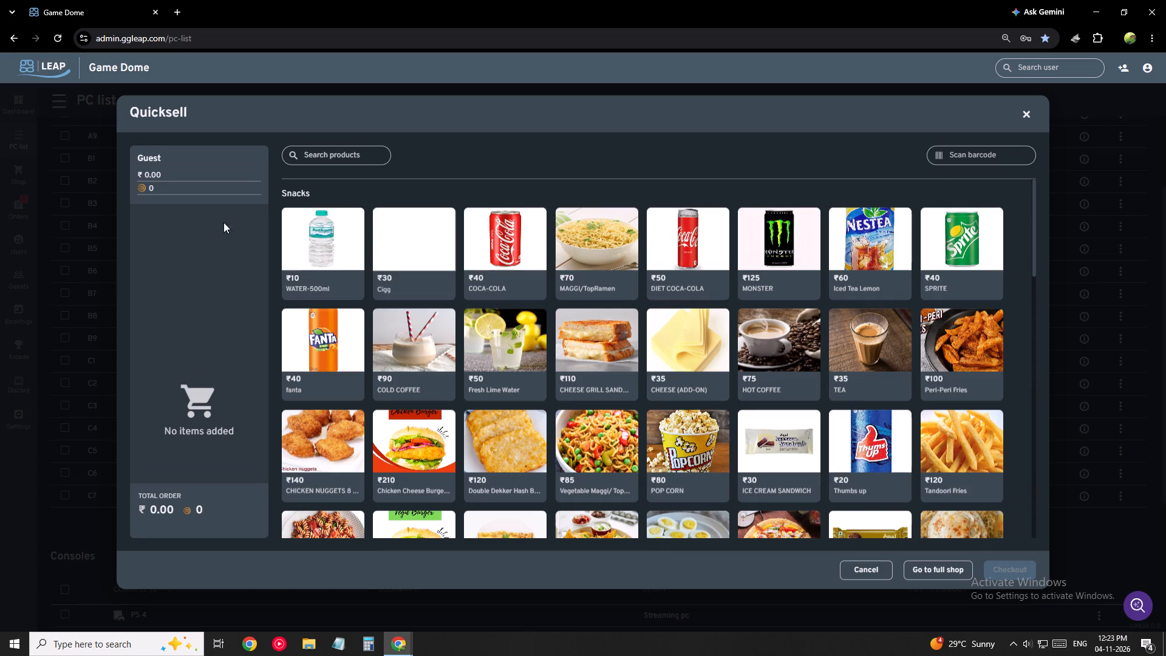
left_click_drag(860, 485, 176, 436)
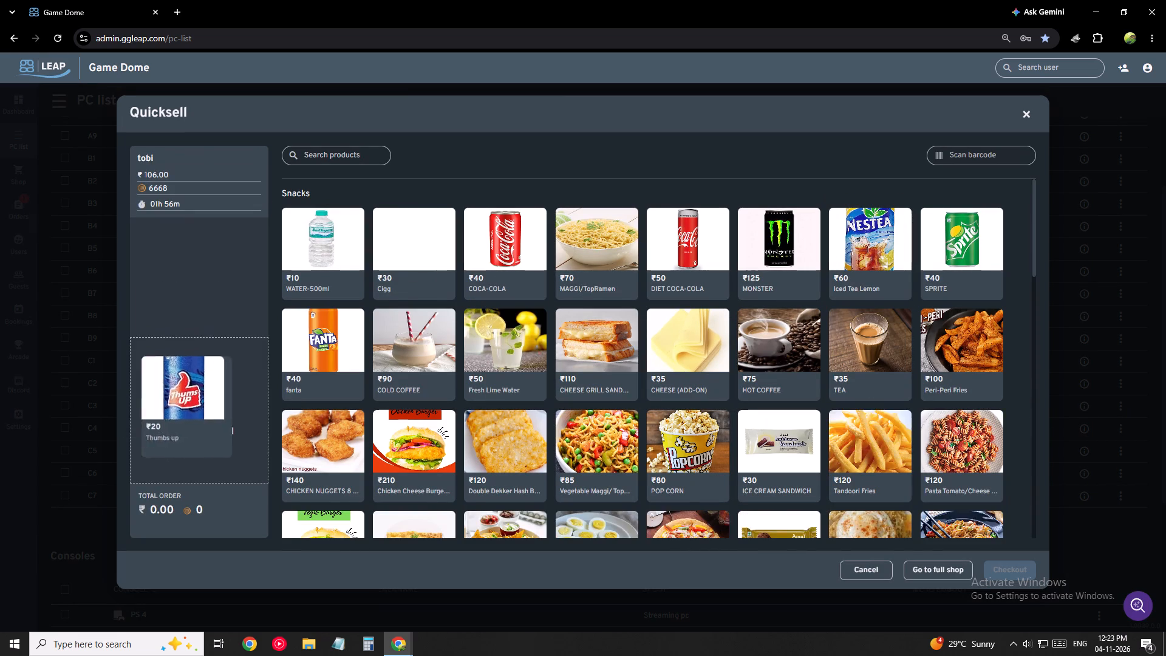
left_click(1041, 565)
left_click(1004, 570)
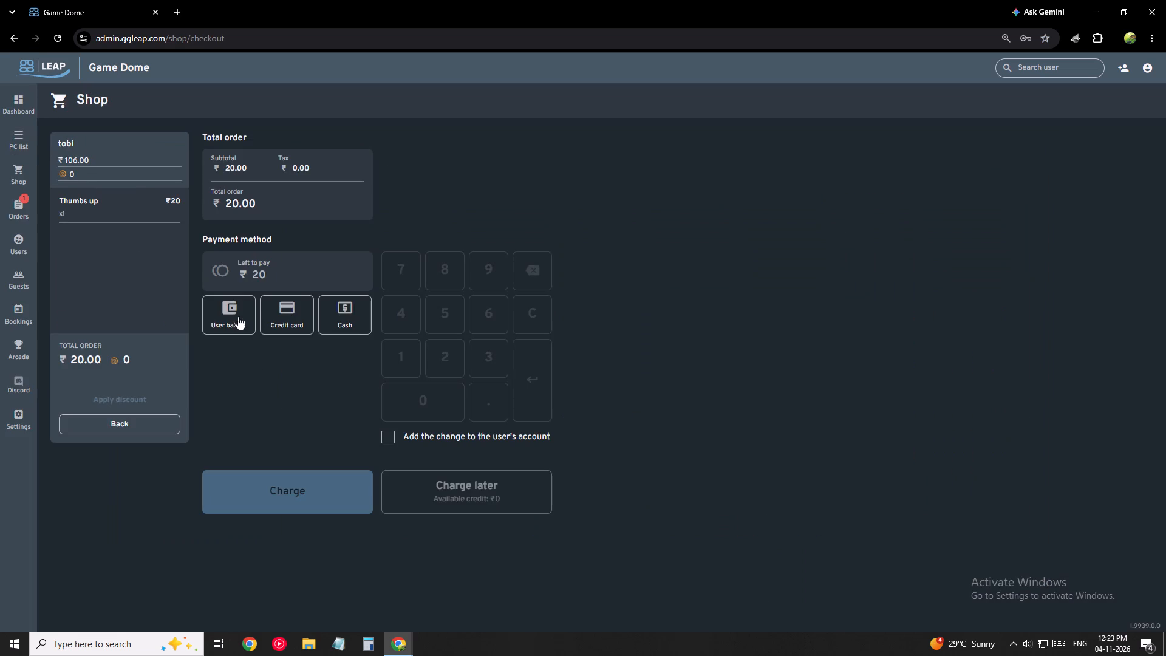
left_click(238, 316)
left_click(321, 471)
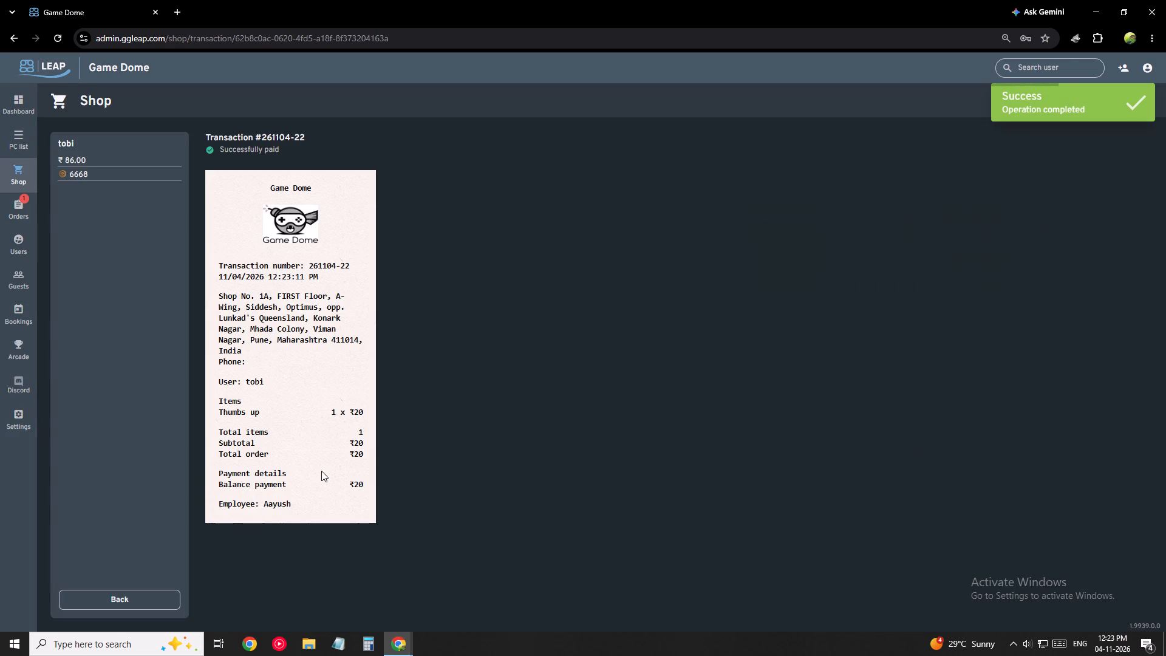
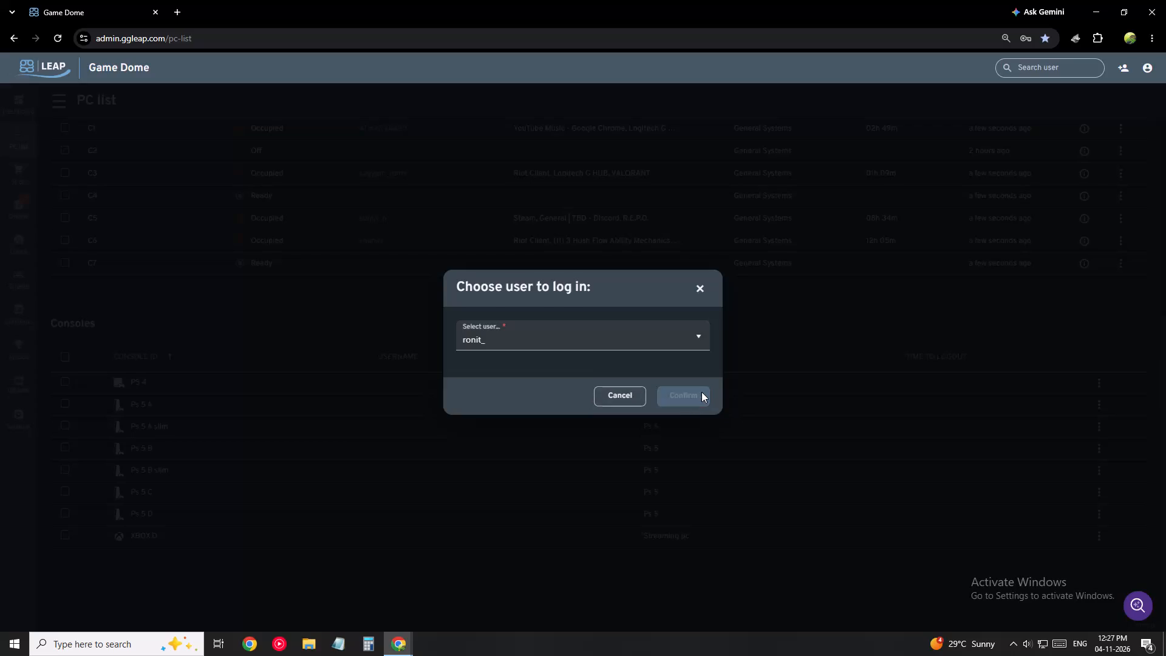
scroll(703, 392, "up", 2)
left_click(0, 192)
left_click(13, 197)
left_click(269, 128)
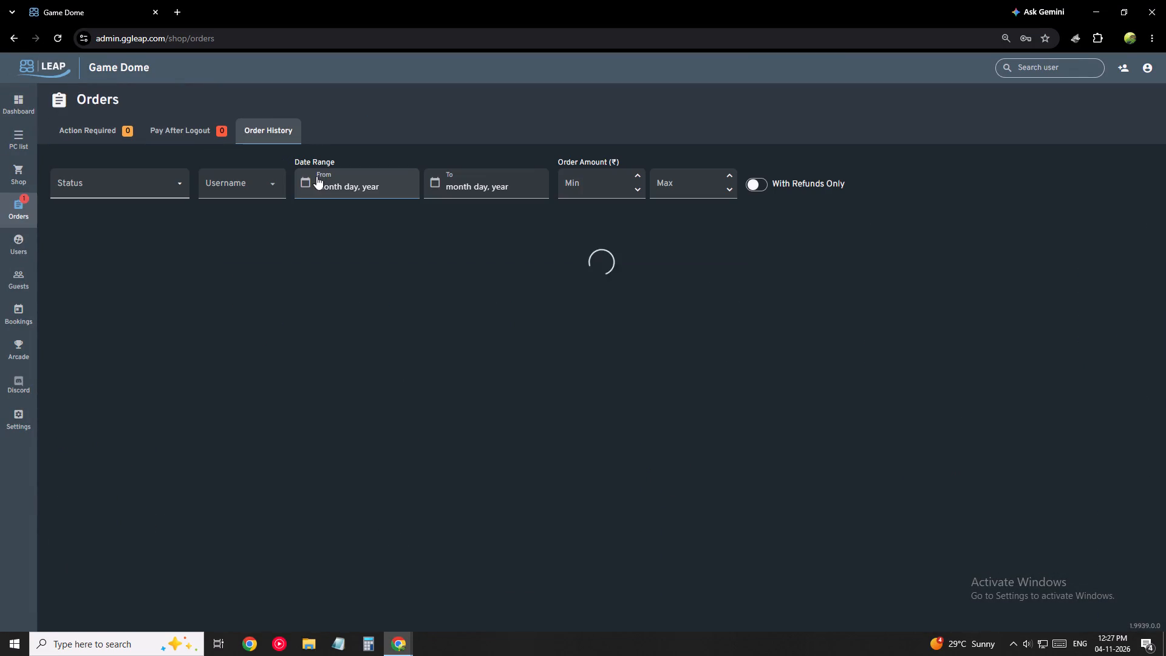
left_click(231, 183)
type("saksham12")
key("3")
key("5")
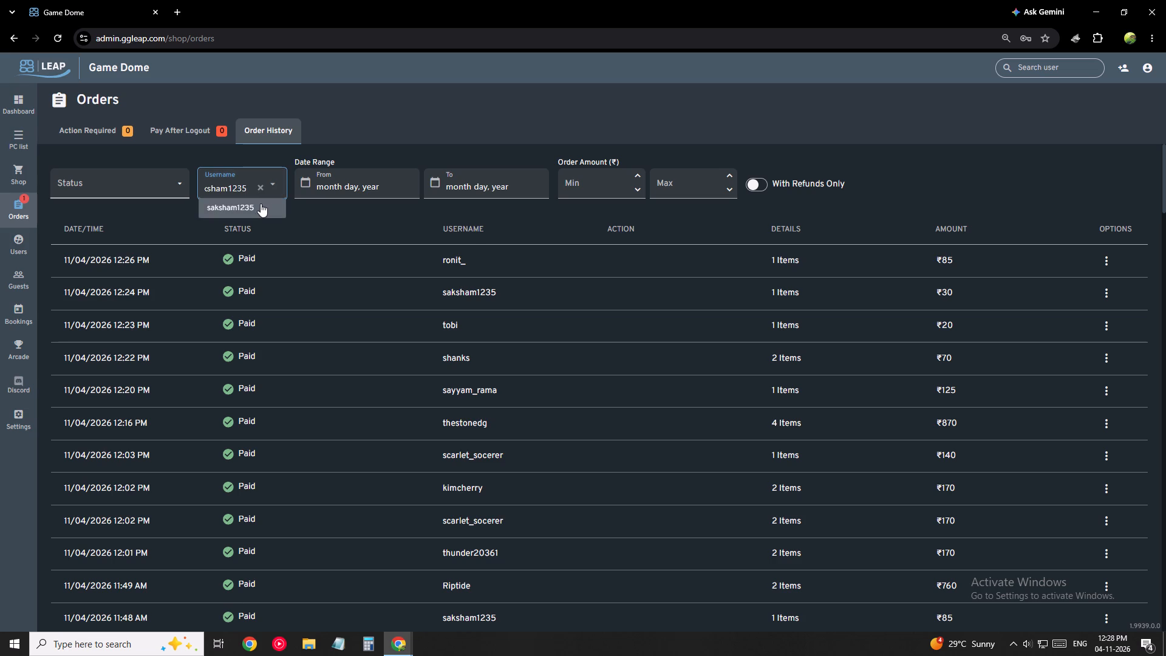
left_click(250, 214)
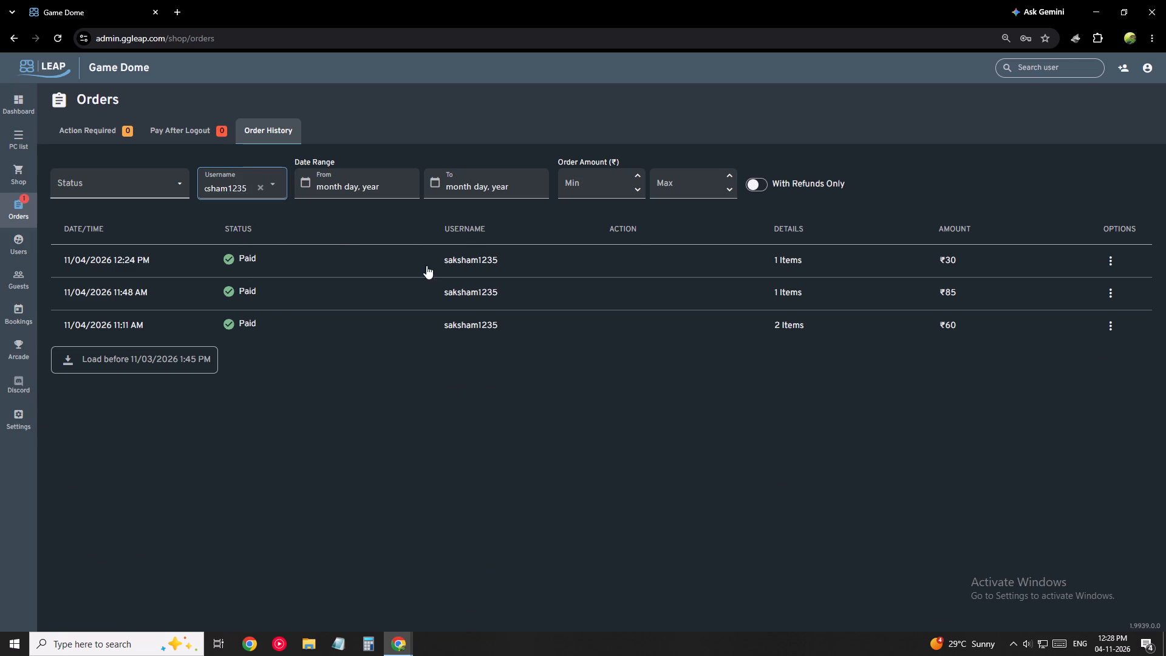
left_click(147, 352)
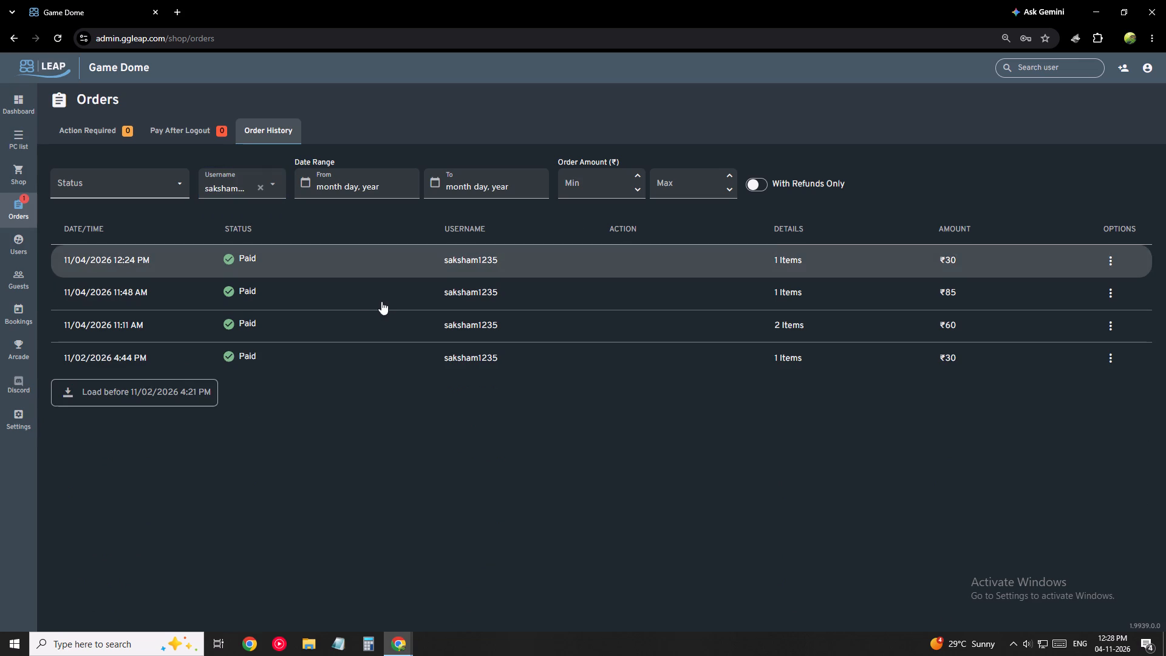
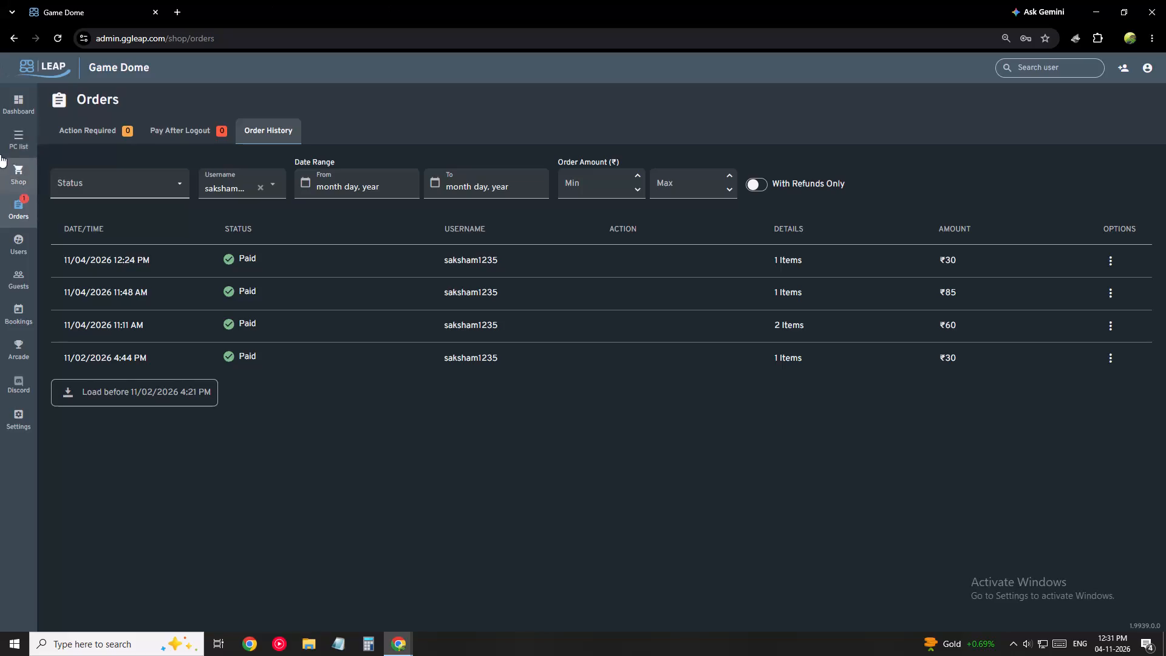
Check the computers and consoles in the PC list, and open the dashboard's PC, console and user time status overview.
left_click(0, 154)
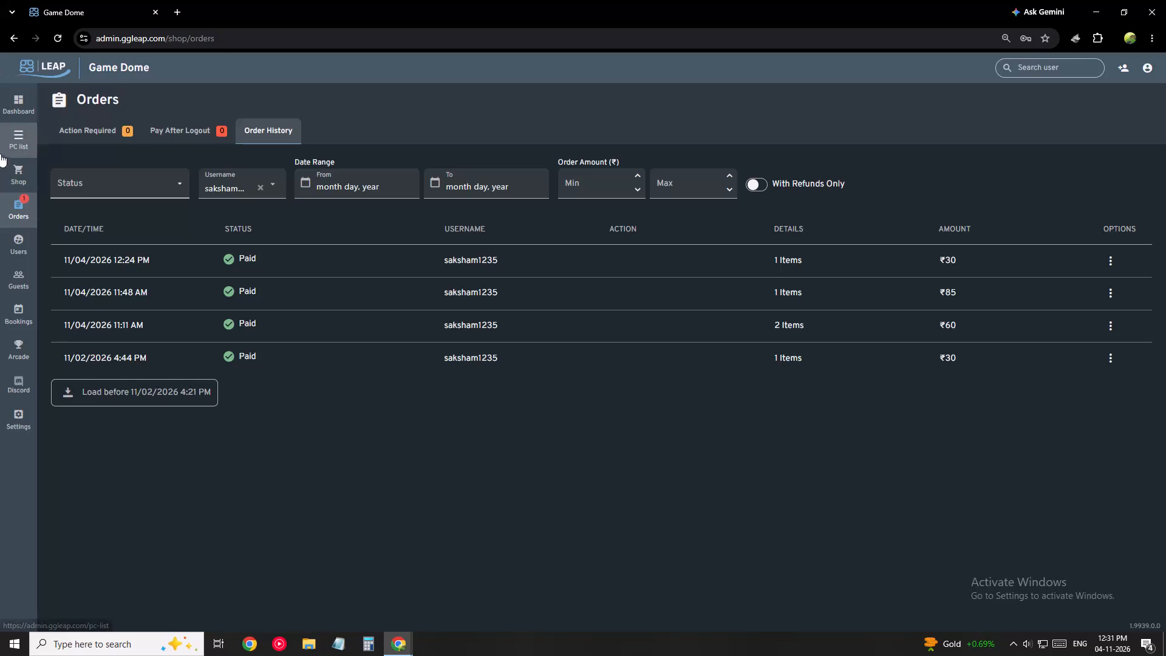
left_click(1, 140)
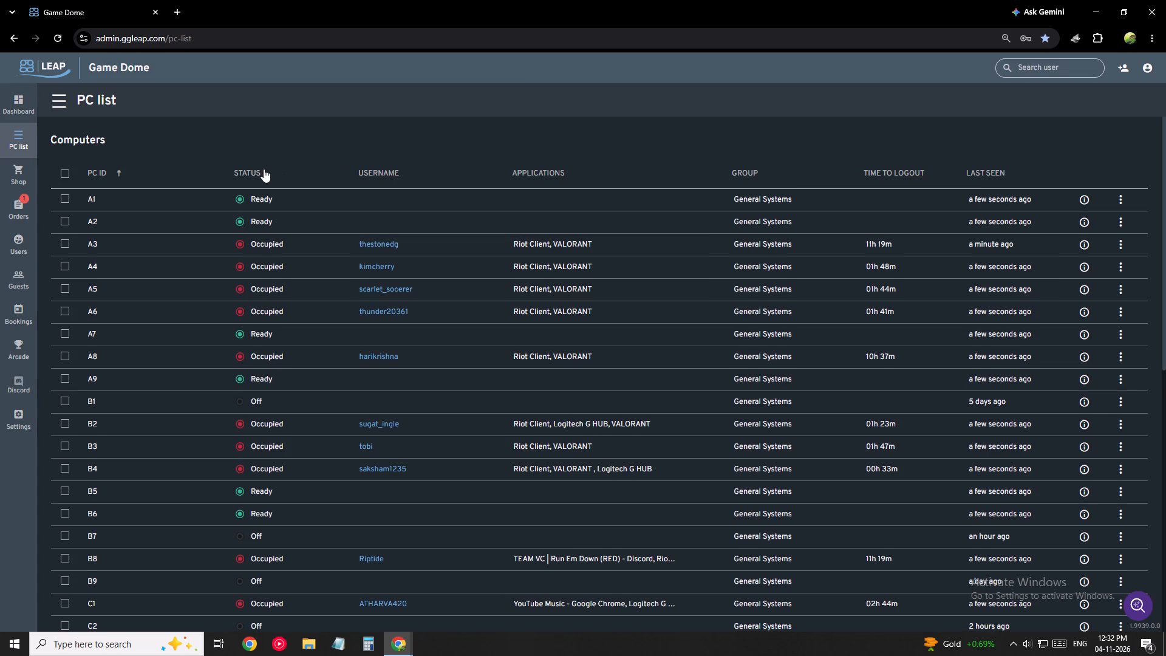
scroll(178, 256, "down", 13)
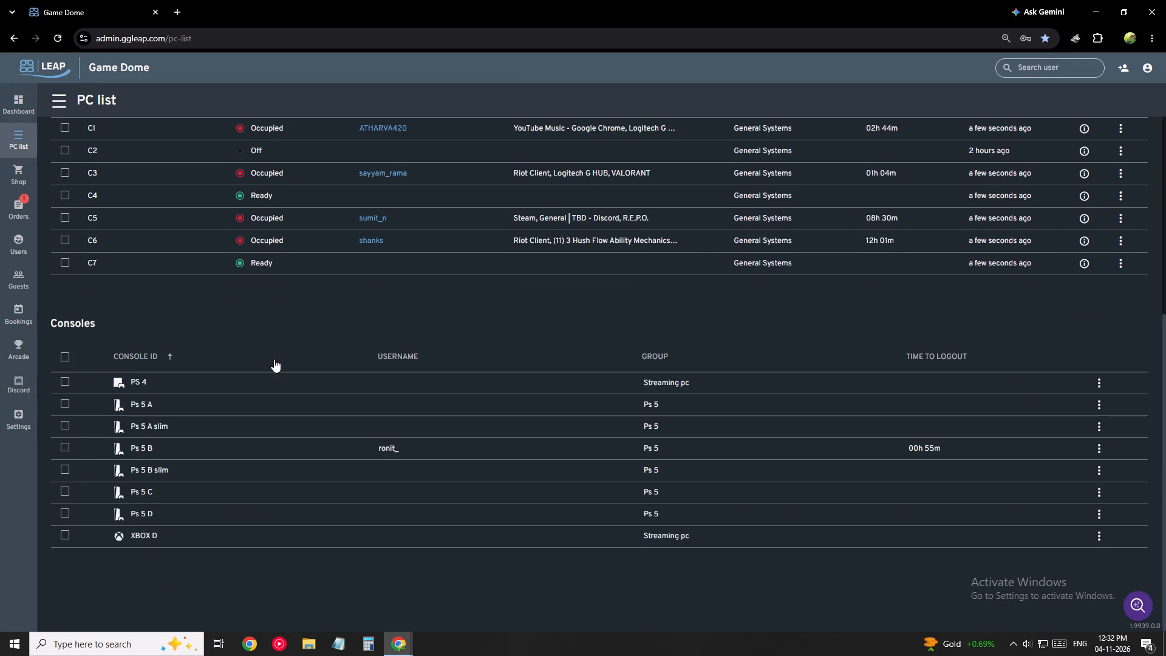
left_click(12, 124)
left_click(17, 105)
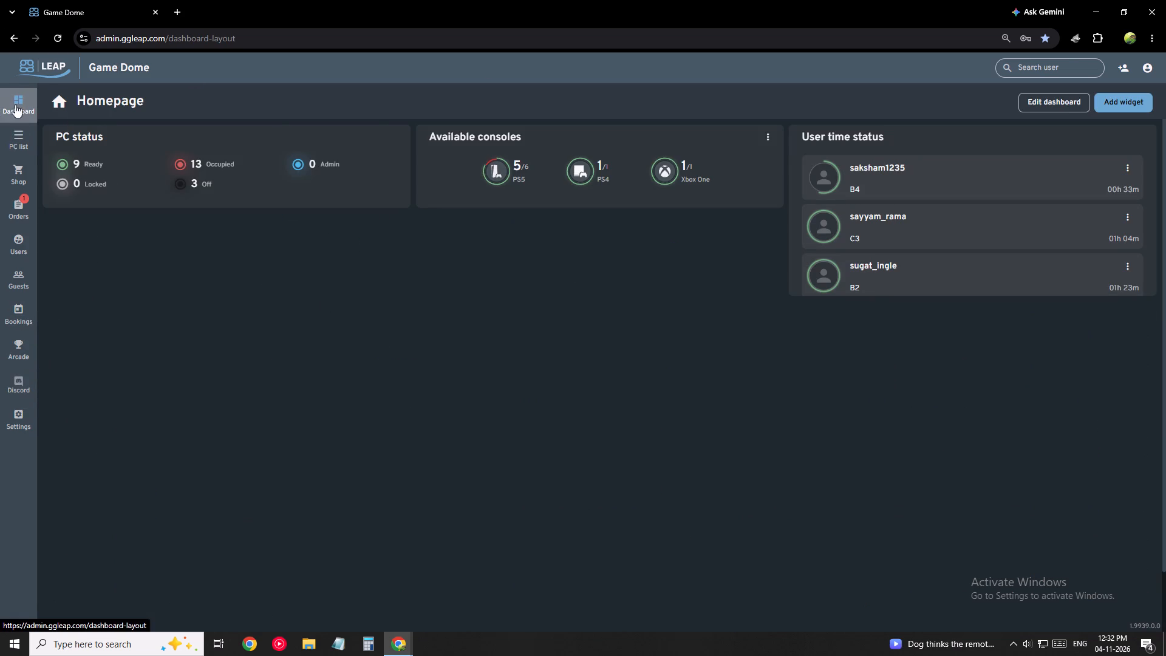
Return to the PC list and examine which computers and consoles are occupied, by whom, and their time to logout.
left_click(14, 161)
left_click(13, 151)
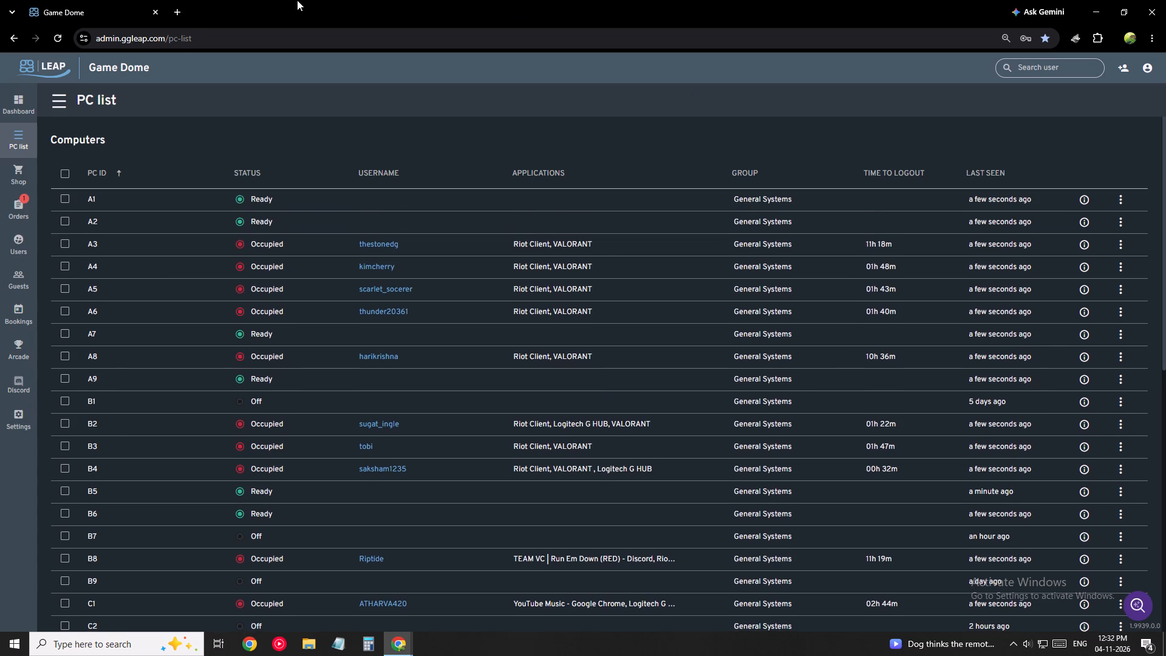
scroll(476, 465, "down", 7)
scroll(477, 453, "up", 1)
scroll(477, 453, "down", 2)
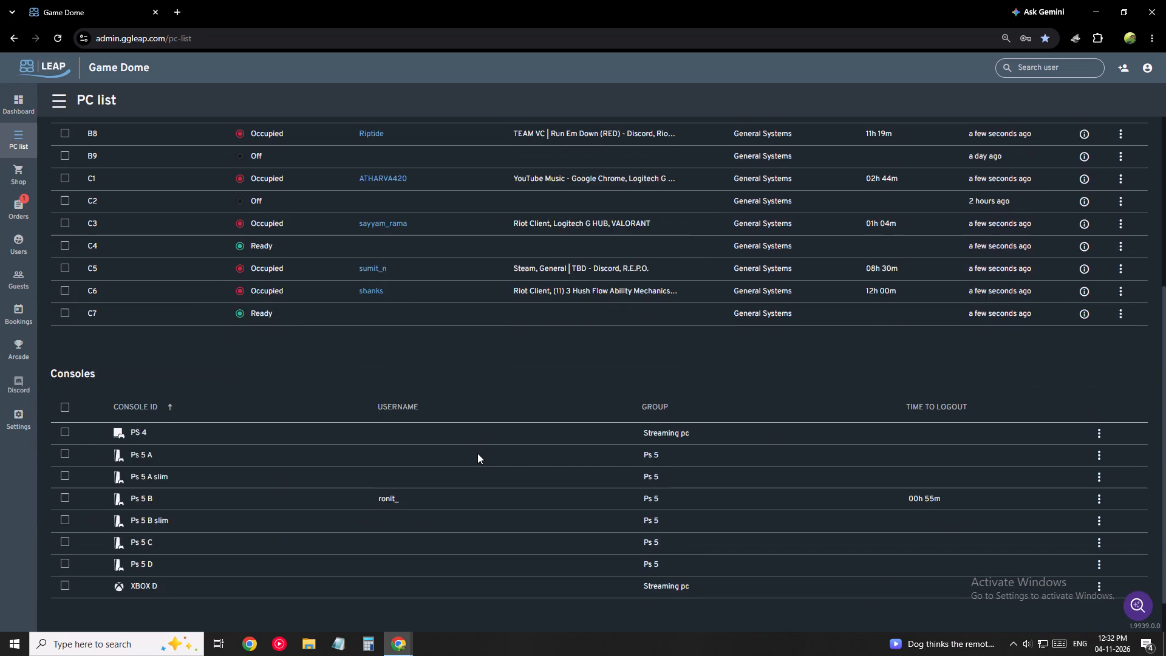
scroll(477, 453, "down", 1)
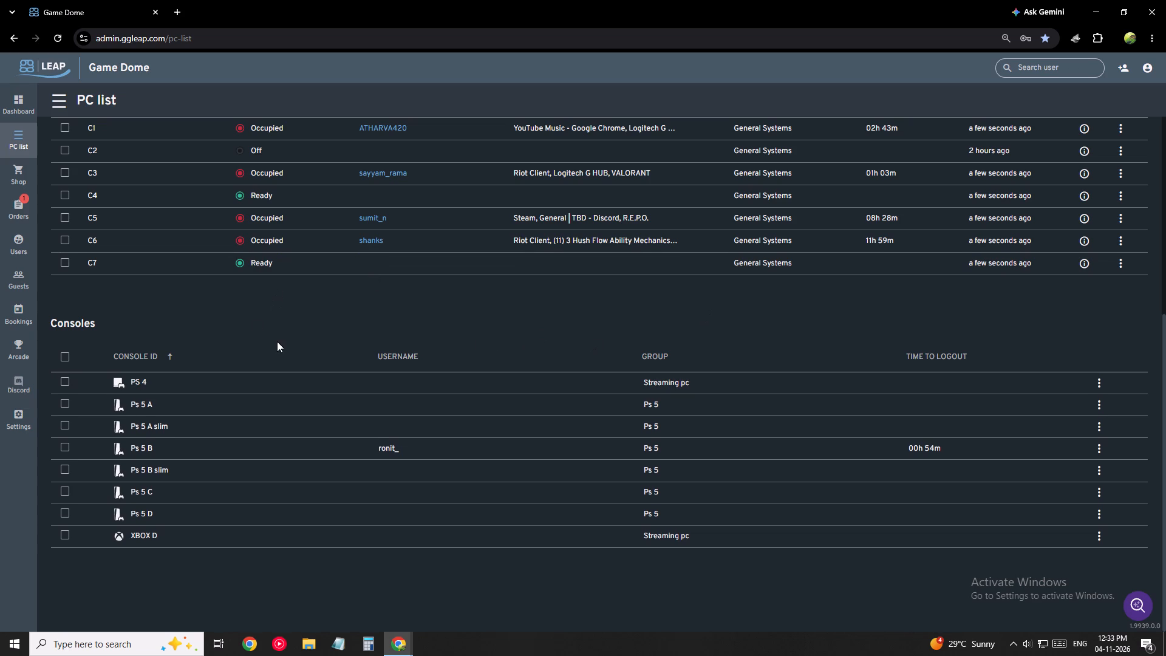
scroll(360, 388, "up", 3)
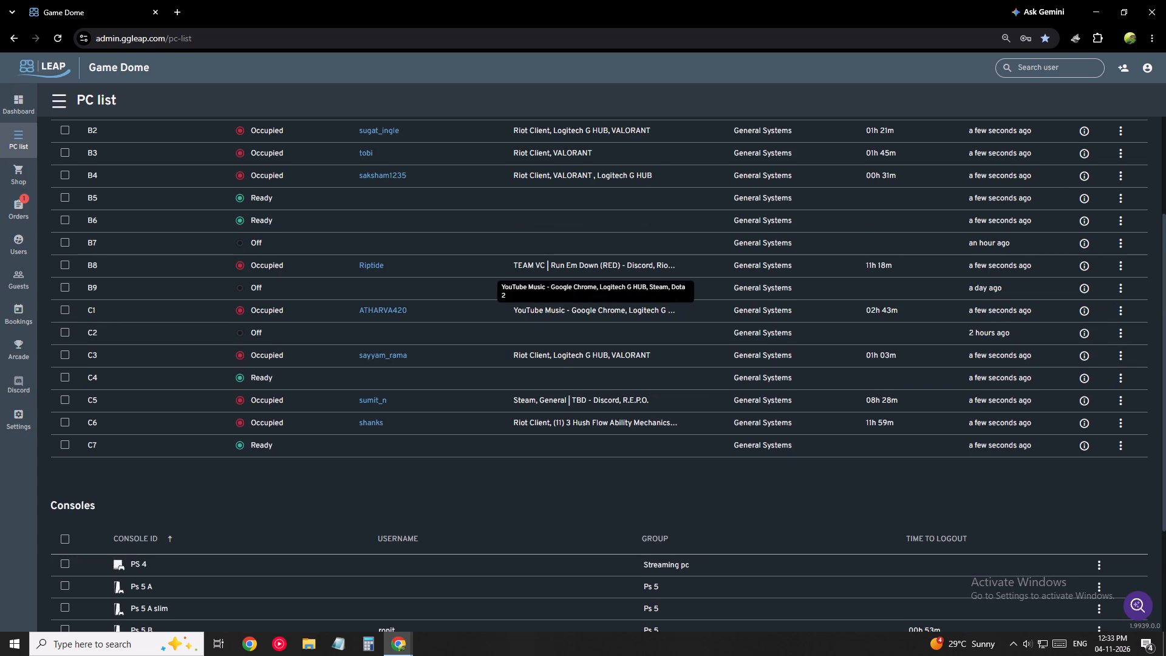
scroll(581, 348, "down", 3)
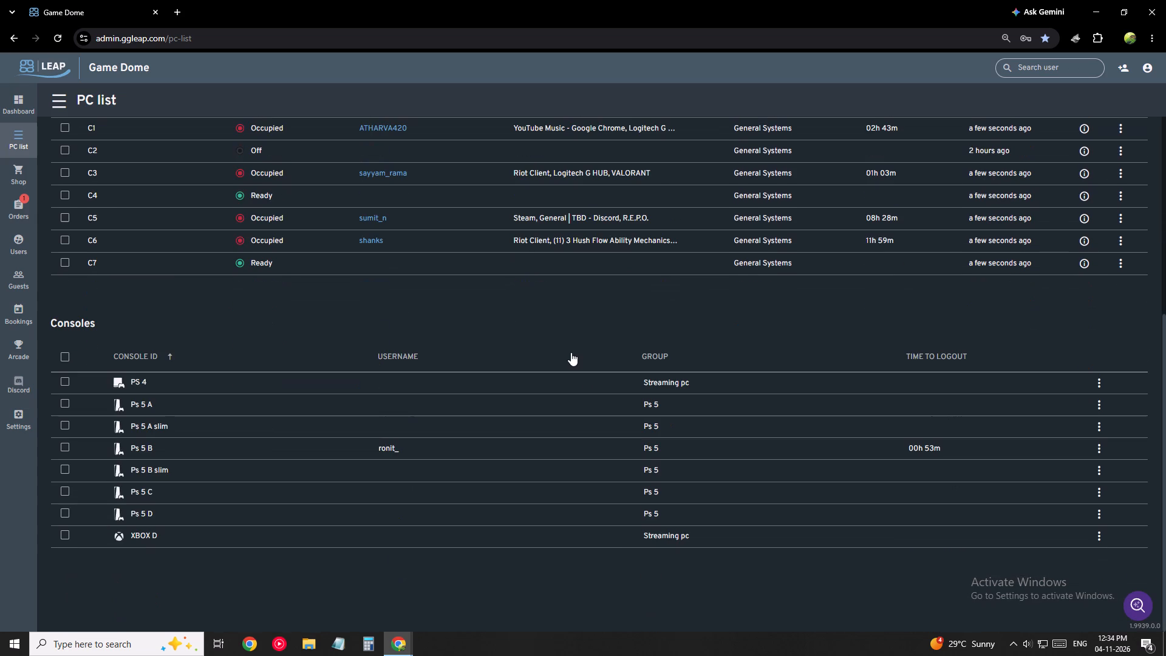
scroll(571, 352, "down", 3)
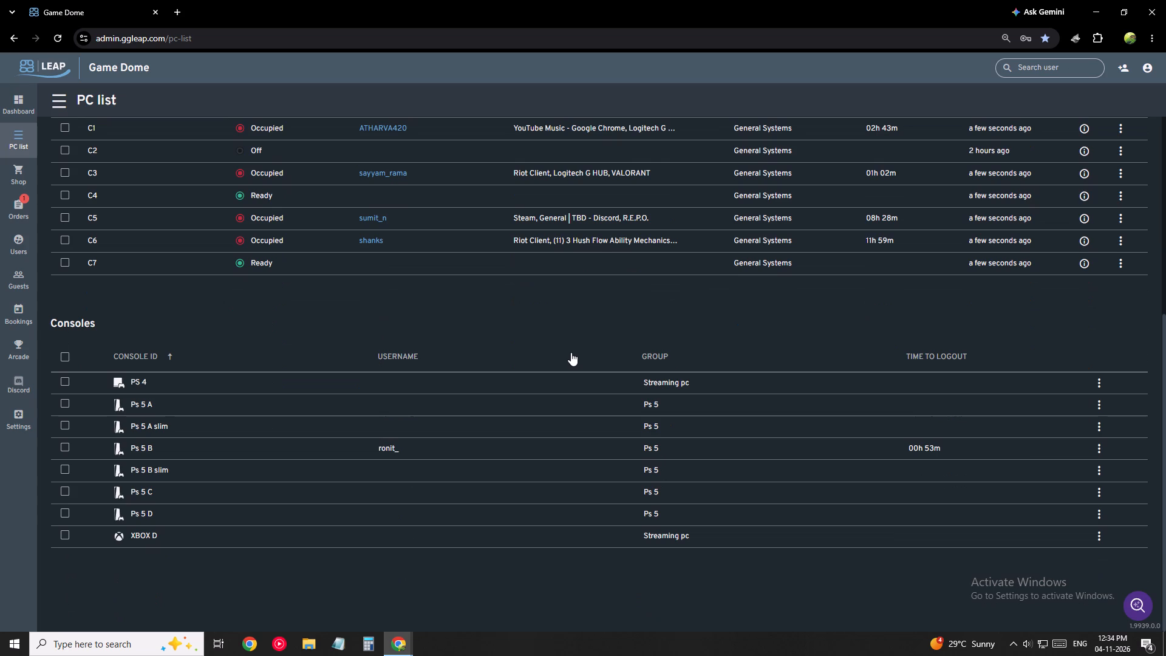
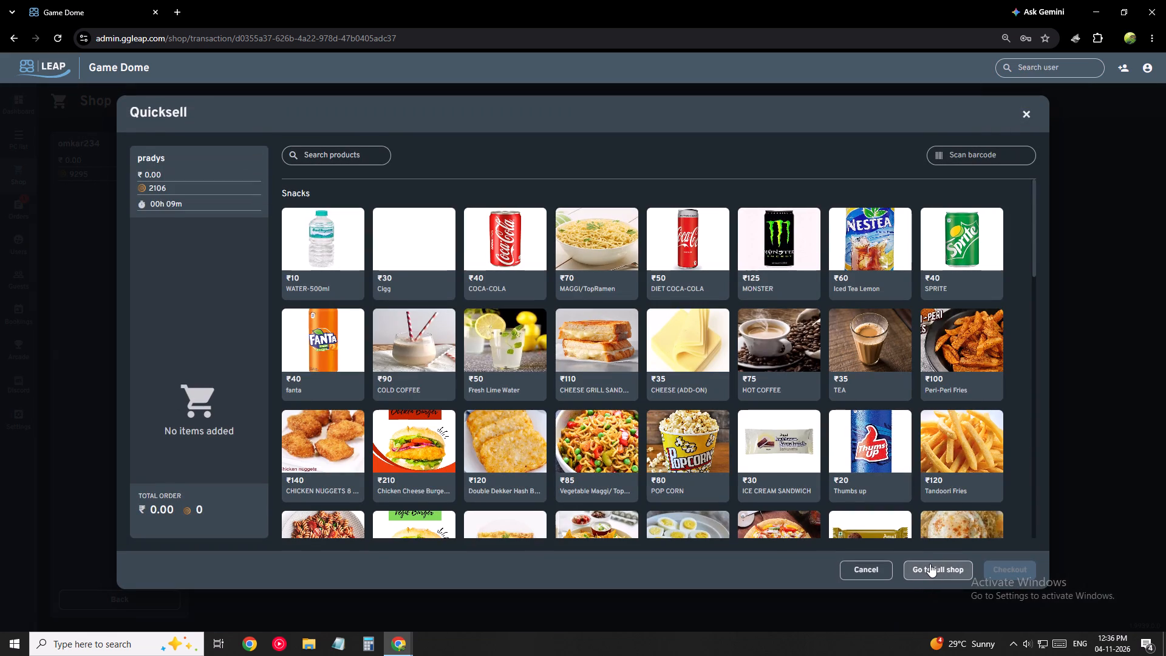
left_click(929, 564)
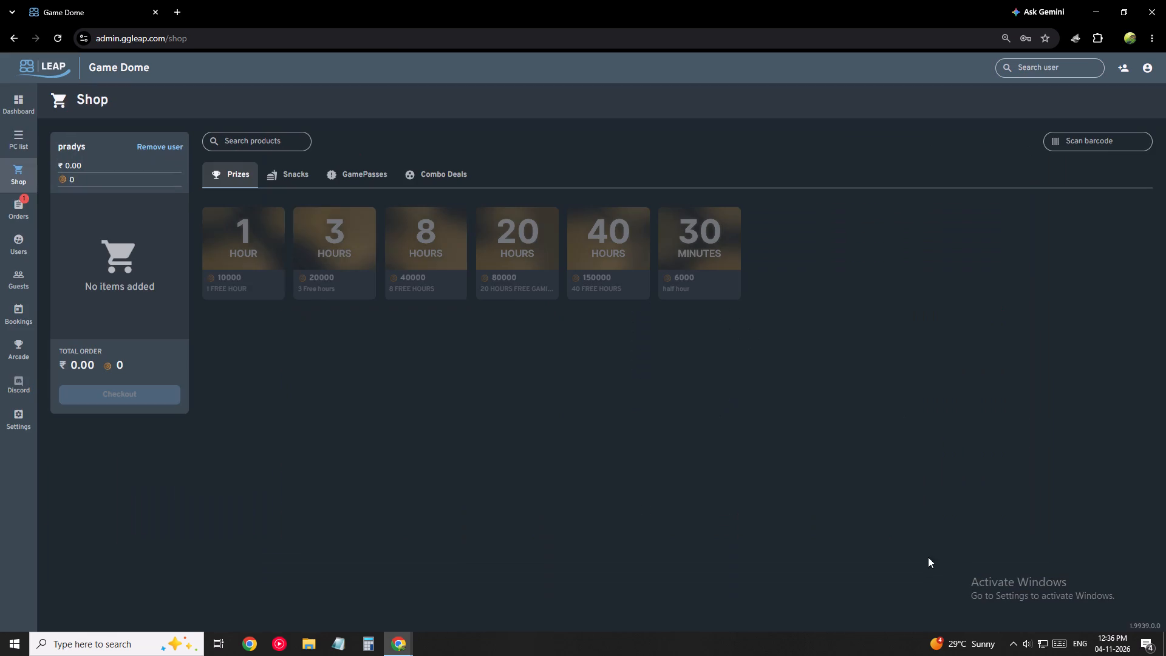
left_click(350, 169)
left_click(253, 208)
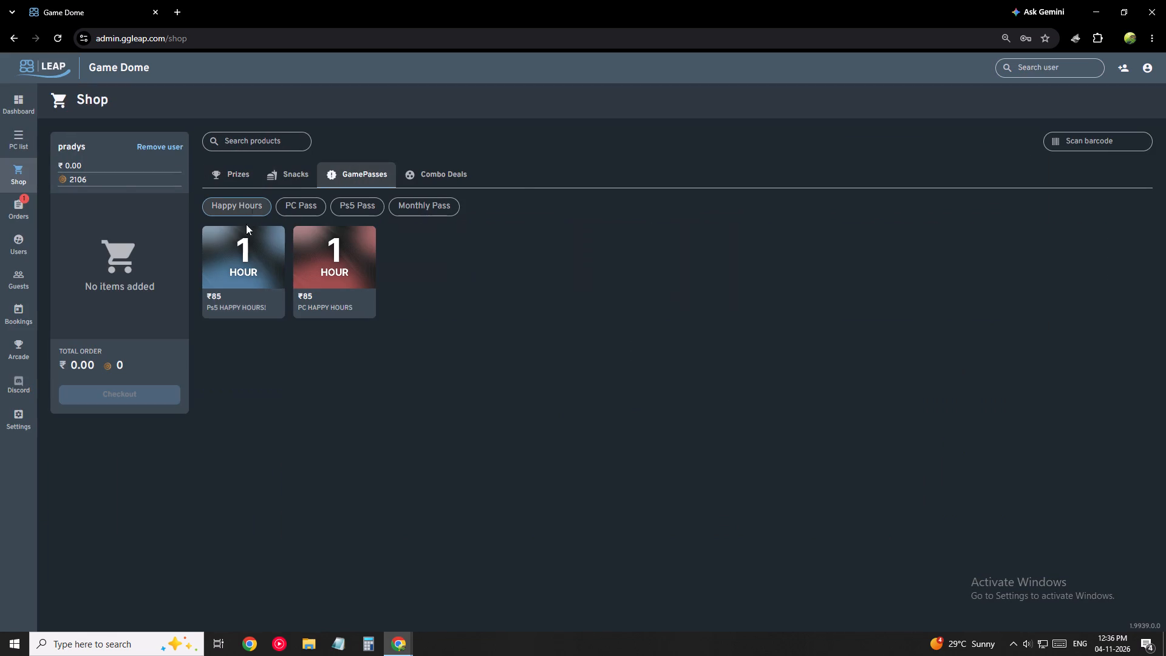
left_click_drag(233, 276, 113, 306)
left_click(117, 393)
left_click(287, 315)
left_click(300, 485)
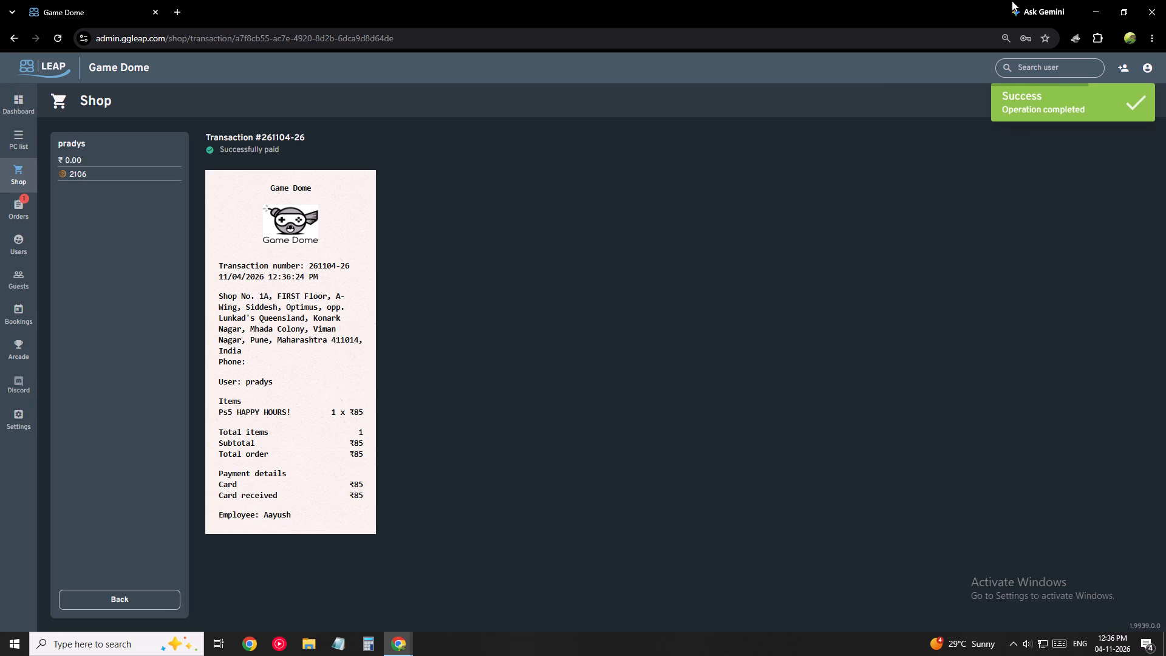
Search the users for "aditya" and view the profile of the account named ADITYA.
left_click(1062, 61)
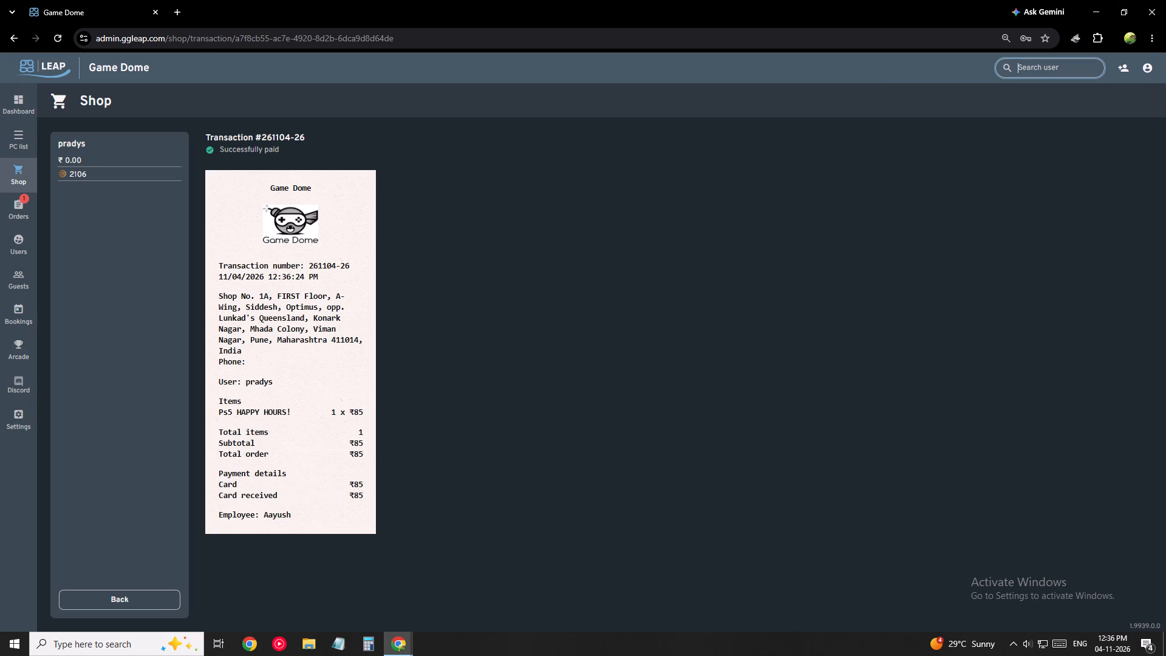
type("aditya")
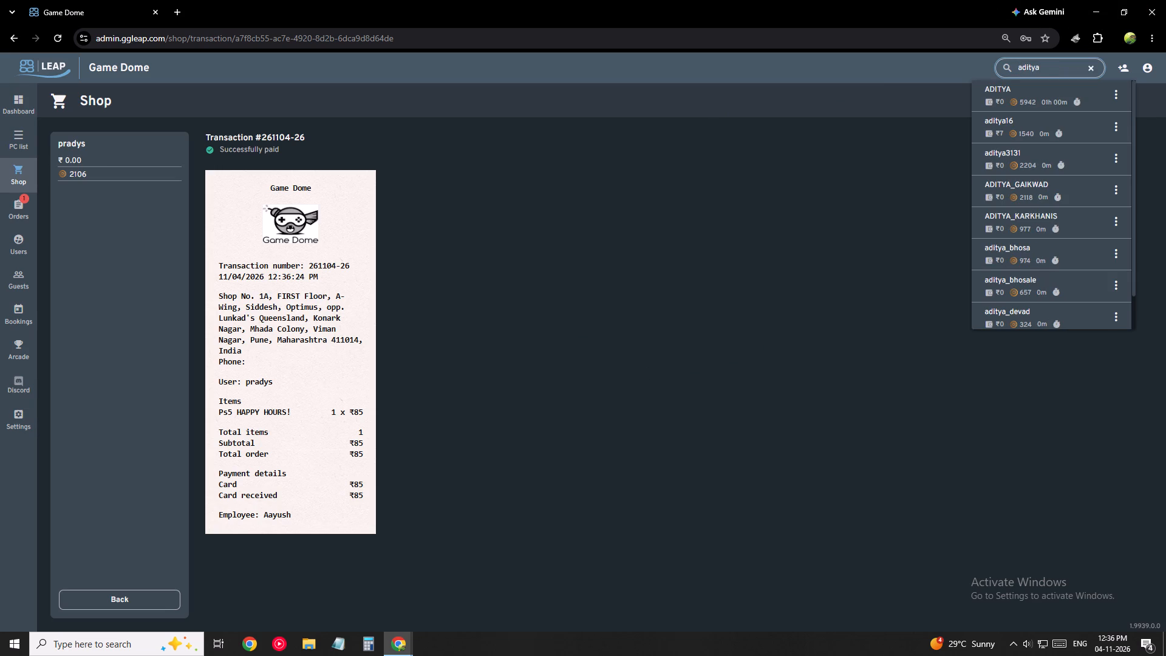
left_click(1119, 91)
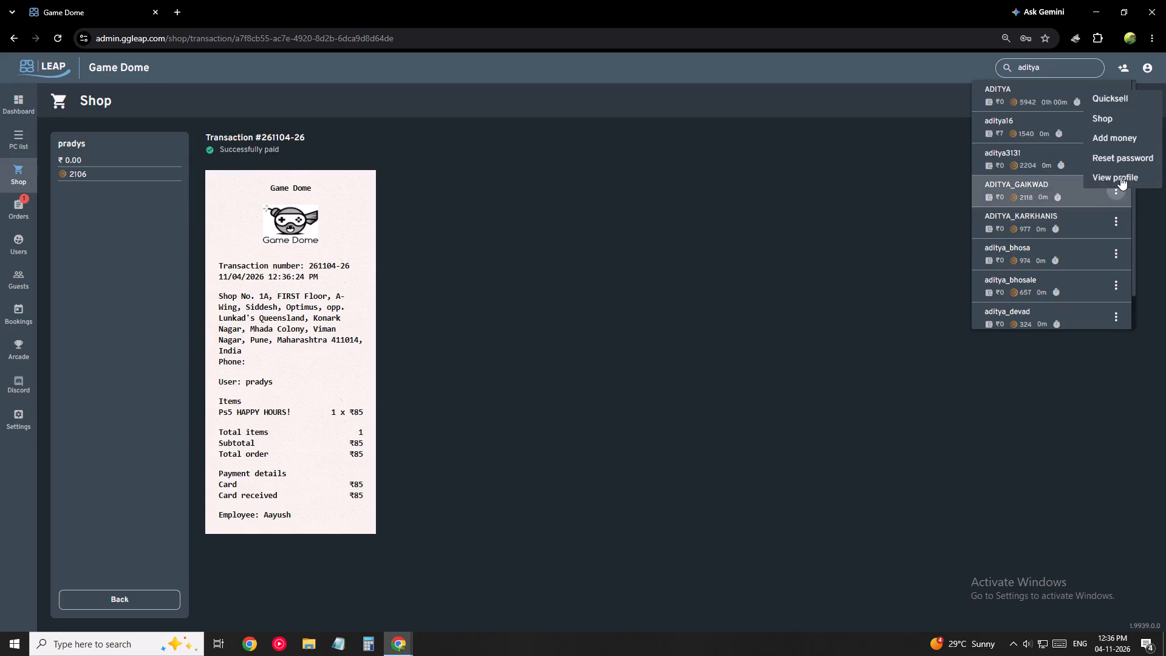
left_click(1120, 177)
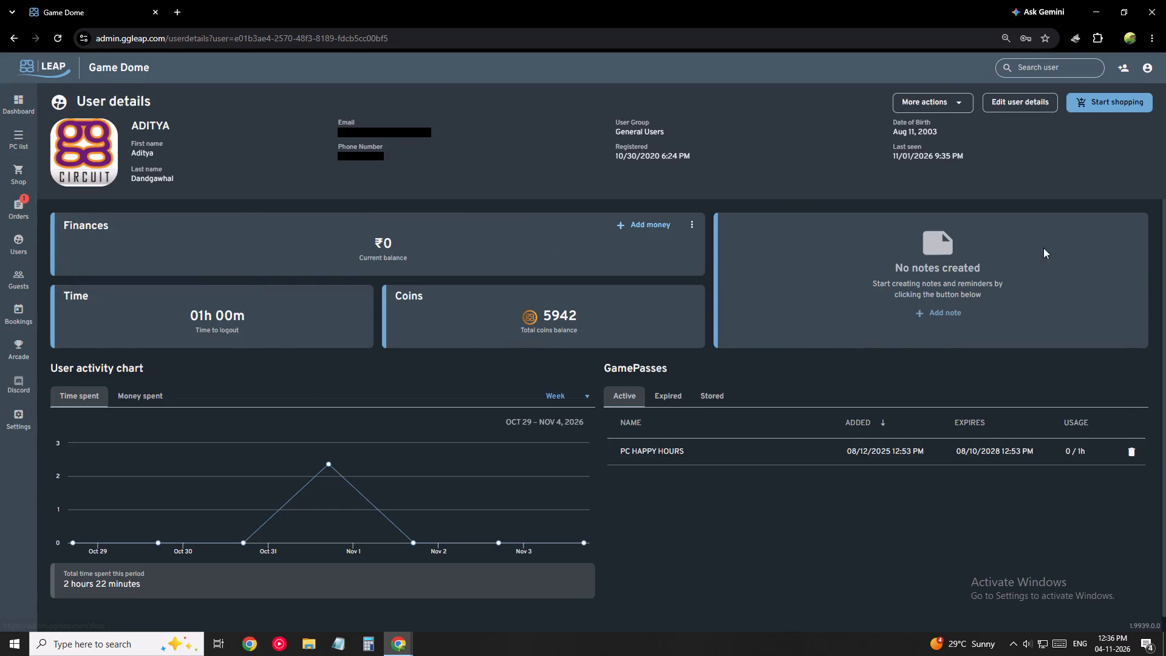
Return to the PC list, search the users for "aka", look through the matching accounts, and clear the search.
left_click(1038, 75)
left_click(0, 144)
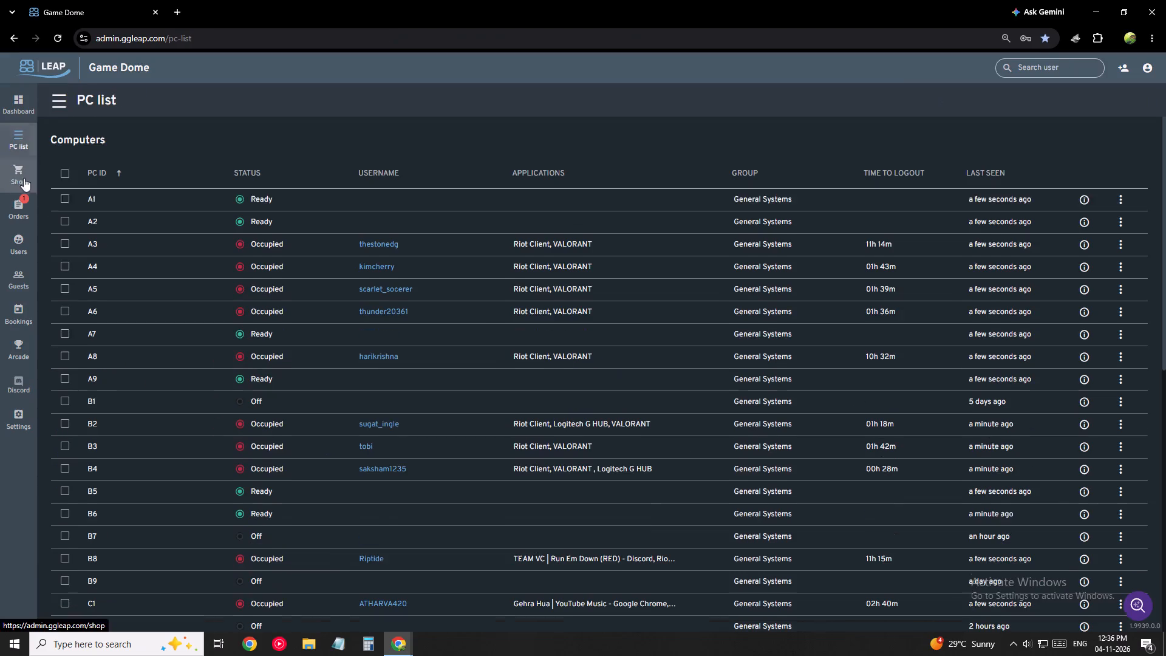
left_click(1040, 68)
key("a")
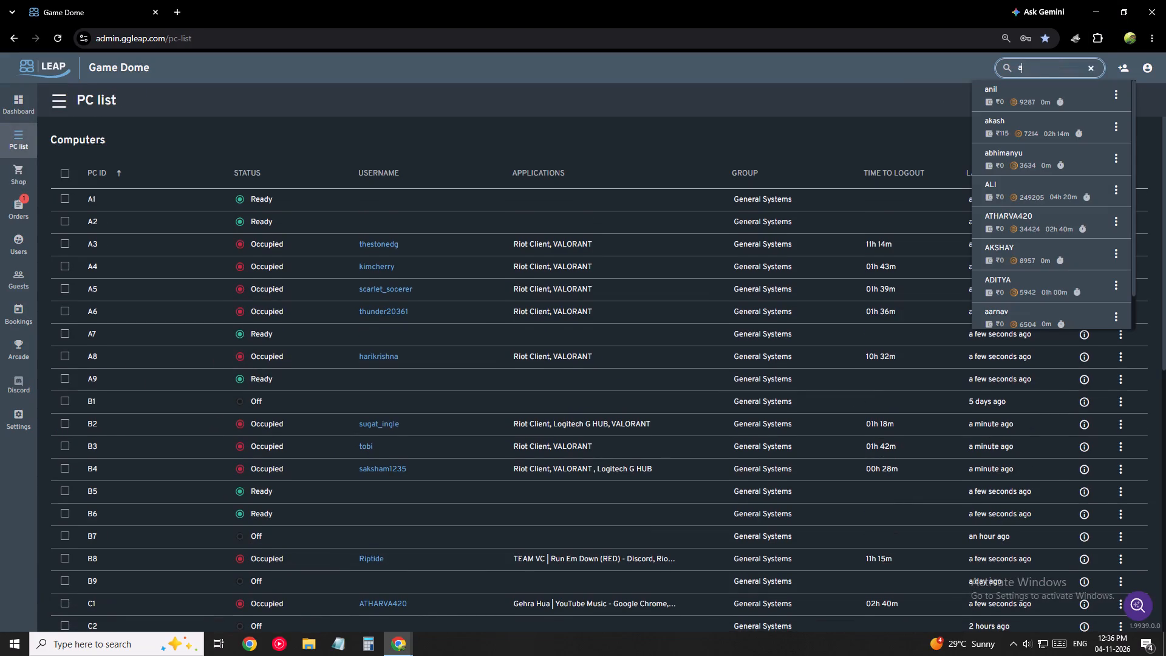
key("k")
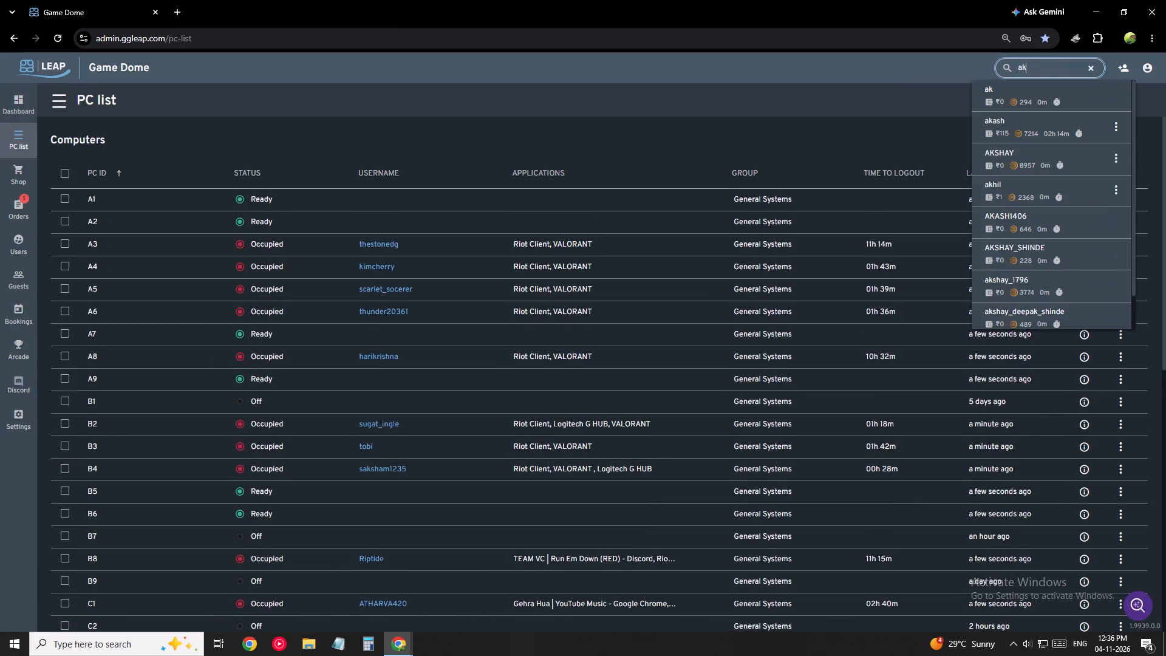
key("a")
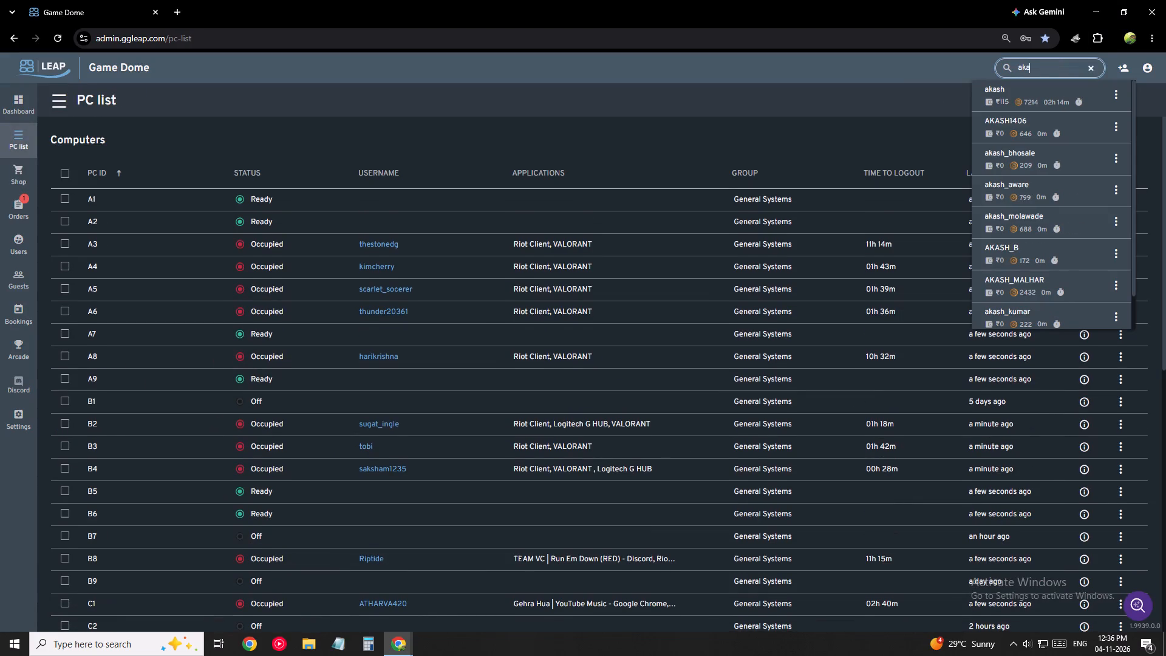
scroll(978, 234, "down", 4)
scroll(1049, 253, "up", 5)
scroll(1049, 253, "down", 1)
scroll(1049, 253, "up", 1)
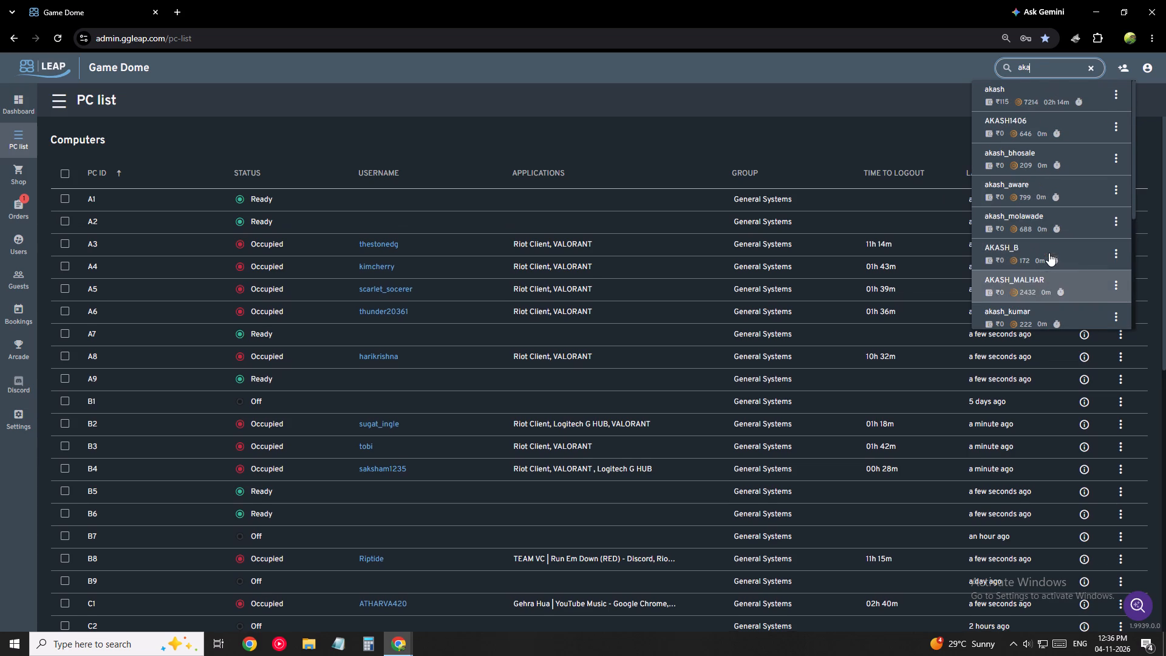
key("BackSpace")
key("BackSpace")
key("BackSpace")
key("BackSpace")
key("BackSpace")
key("BackSpace")
key("BackSpace")
key("BackSpace")
key("BackSpace")
key("BackSpace")
key("BackSpace")
key("BackSpace")
key("BackSpace")
key("BackSpace")
key("BackSpace")
key("BackSpace")
key("BackSpace")
key("BackSpace")
key("BackSpace")
key("BackSpace")
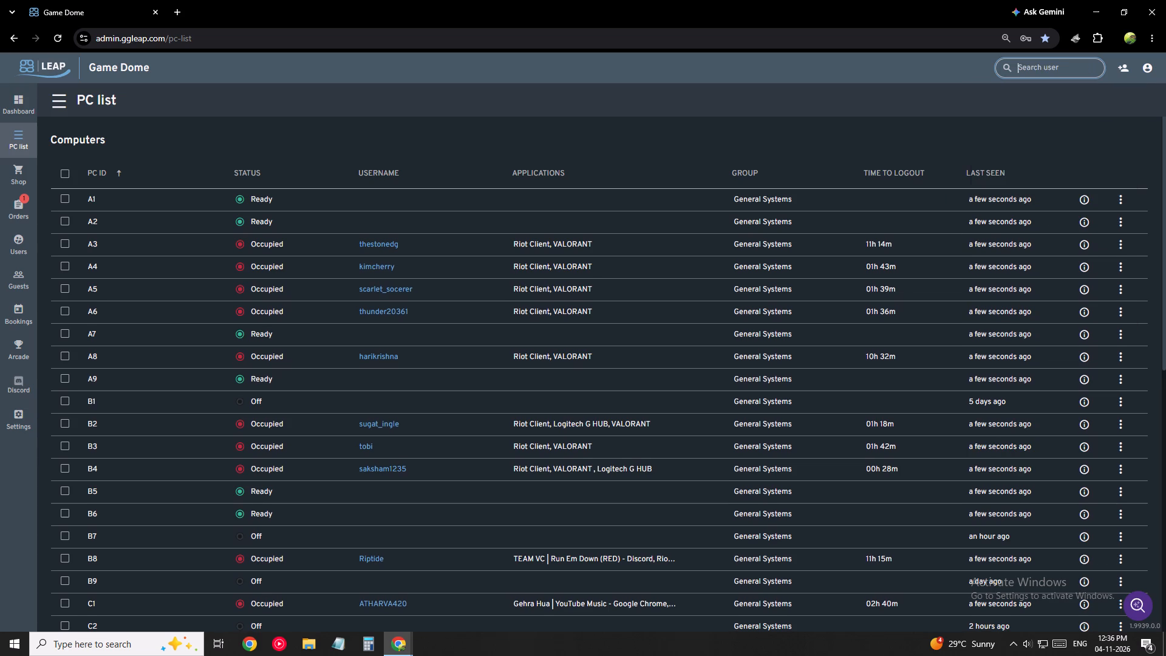
Check the latest orders in the order history.
left_click(0, 183)
left_click(0, 208)
left_click(266, 124)
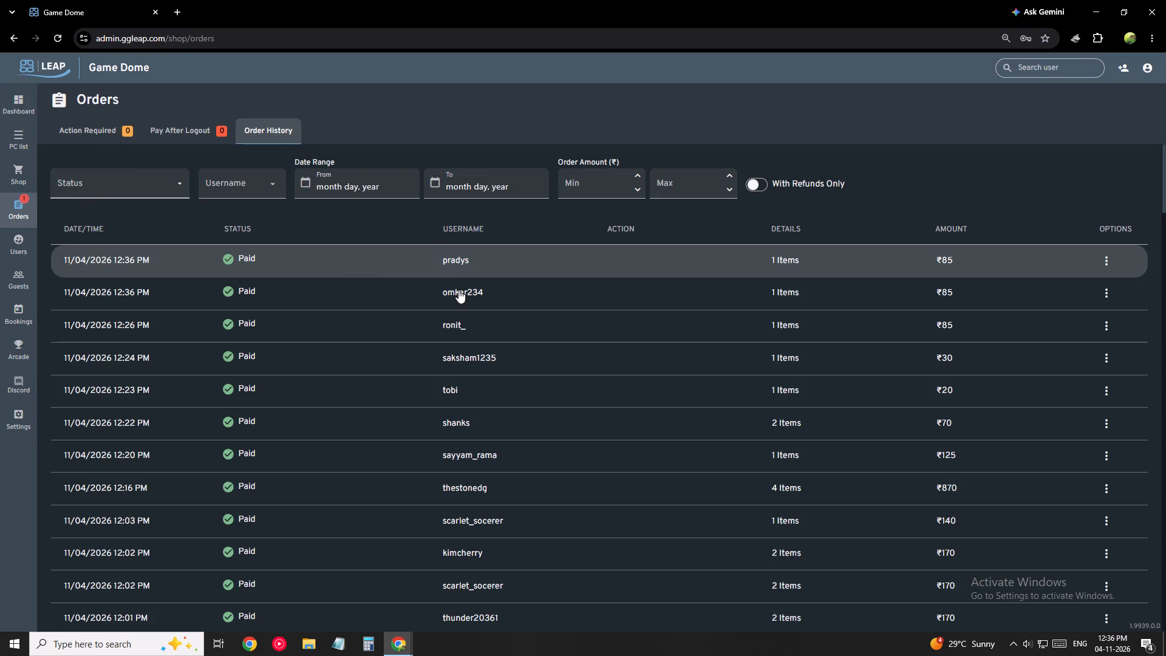
left_click(1057, 60)
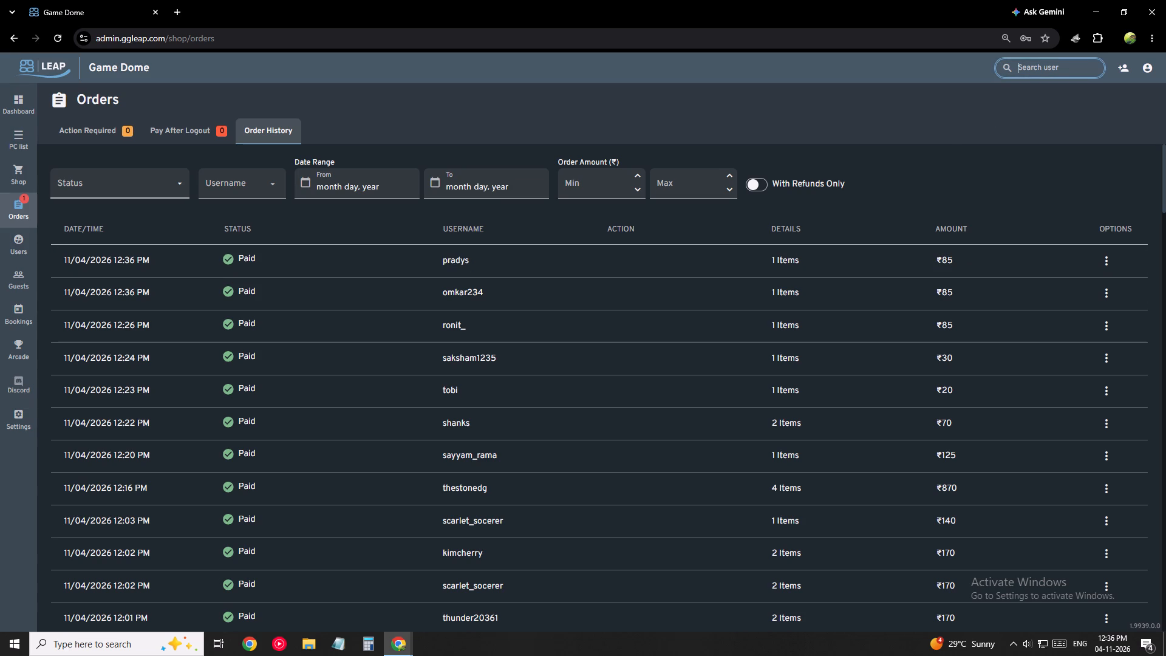
key("n")
key("a")
key("s")
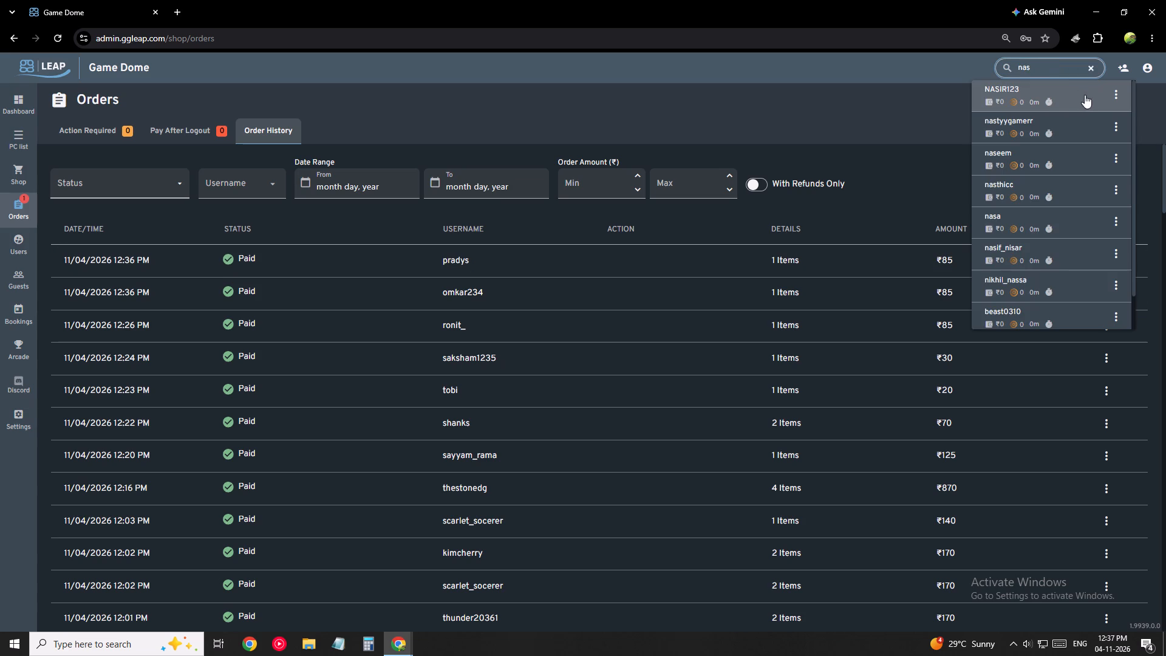
left_click(1117, 123)
left_click(1134, 128)
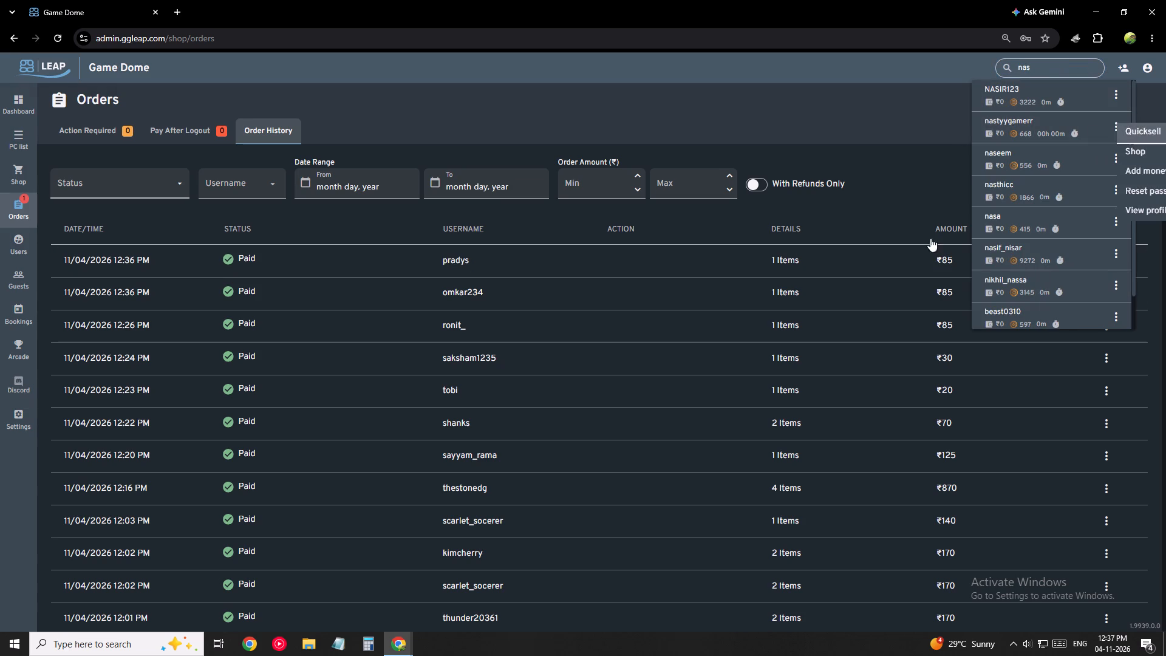
left_click(933, 569)
left_click(348, 177)
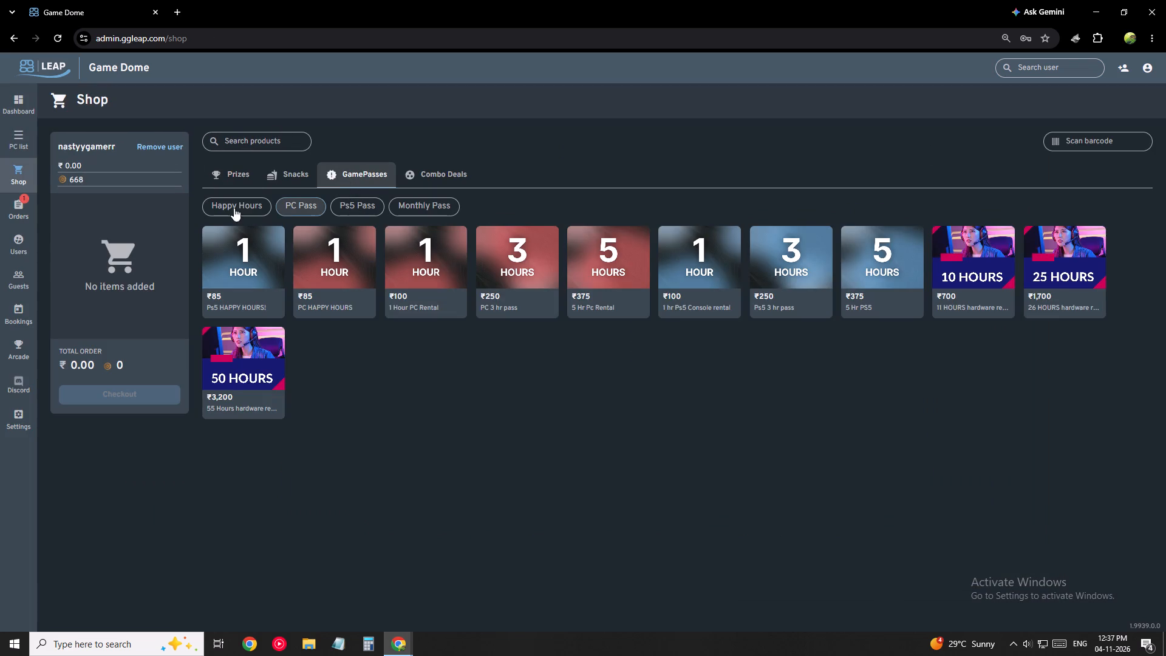
left_click(223, 209)
left_click_drag(251, 269, 118, 278)
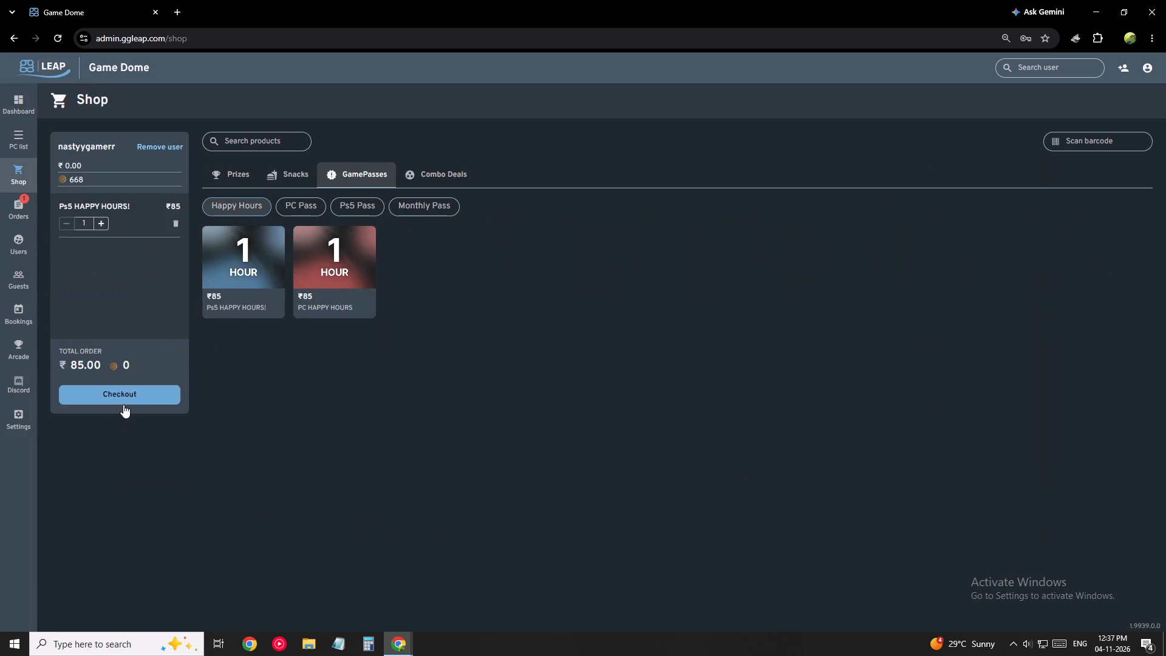
left_click(123, 405)
left_click(285, 319)
left_click(256, 472)
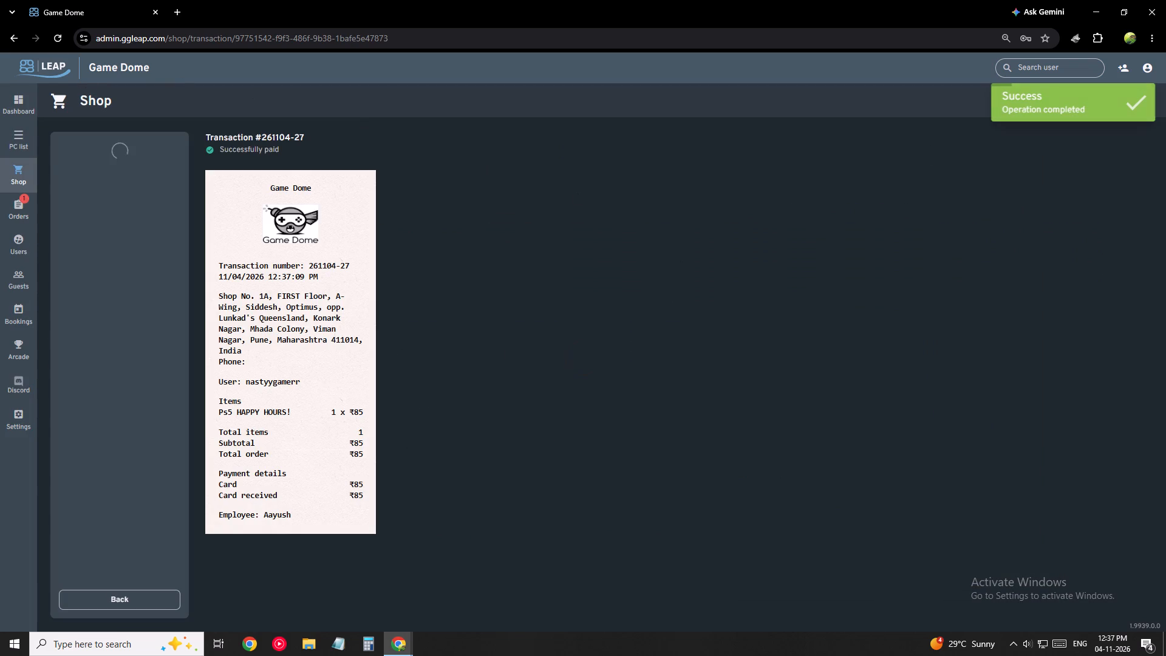
Review the newest entries in the order history again.
left_click(33, 205)
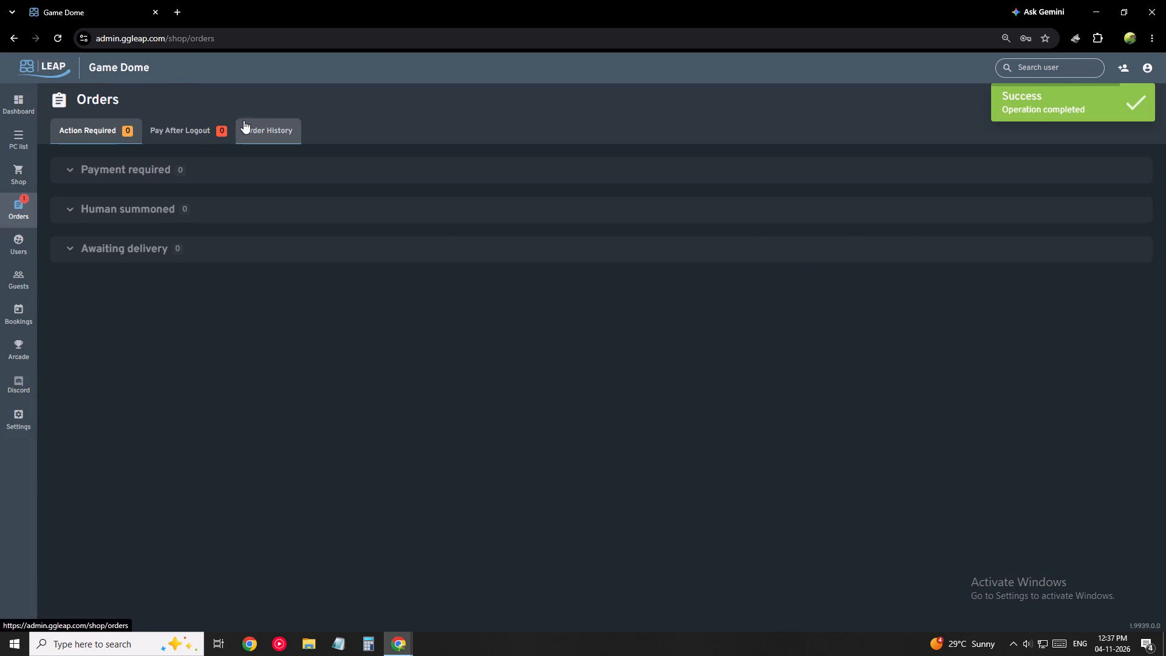
left_click(245, 117)
left_click(248, 122)
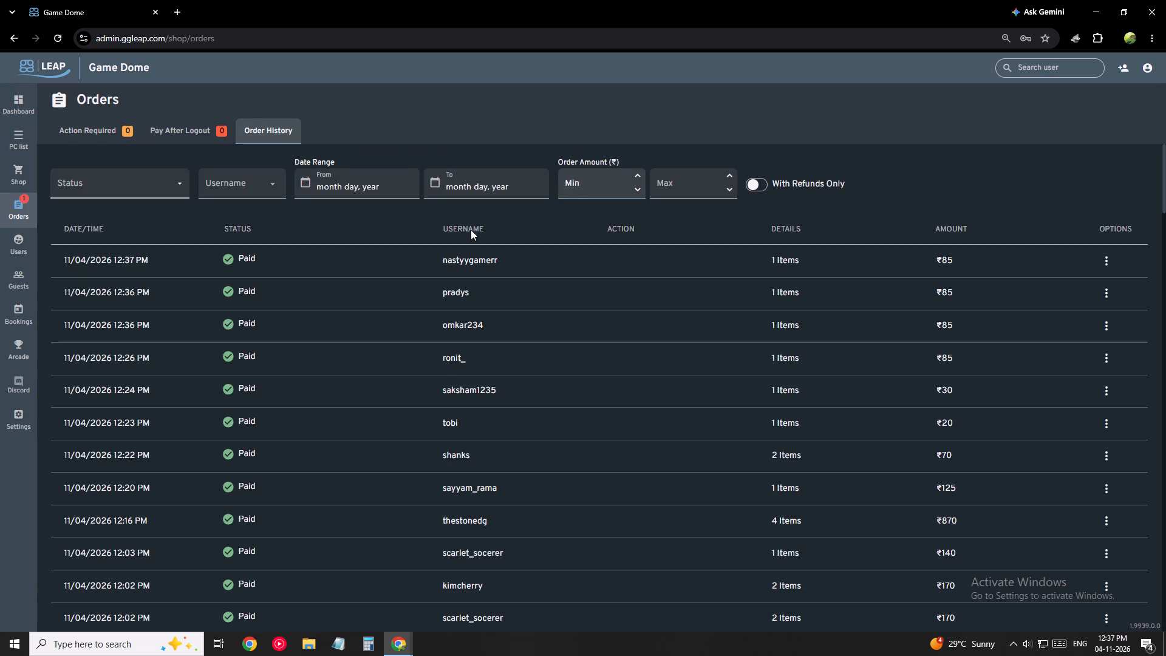
Find the user cv and sell them one ₹85 Ps5 HAPPY HOURS GamePass, paid by card.
left_click(1087, 66)
key("c")
key("v")
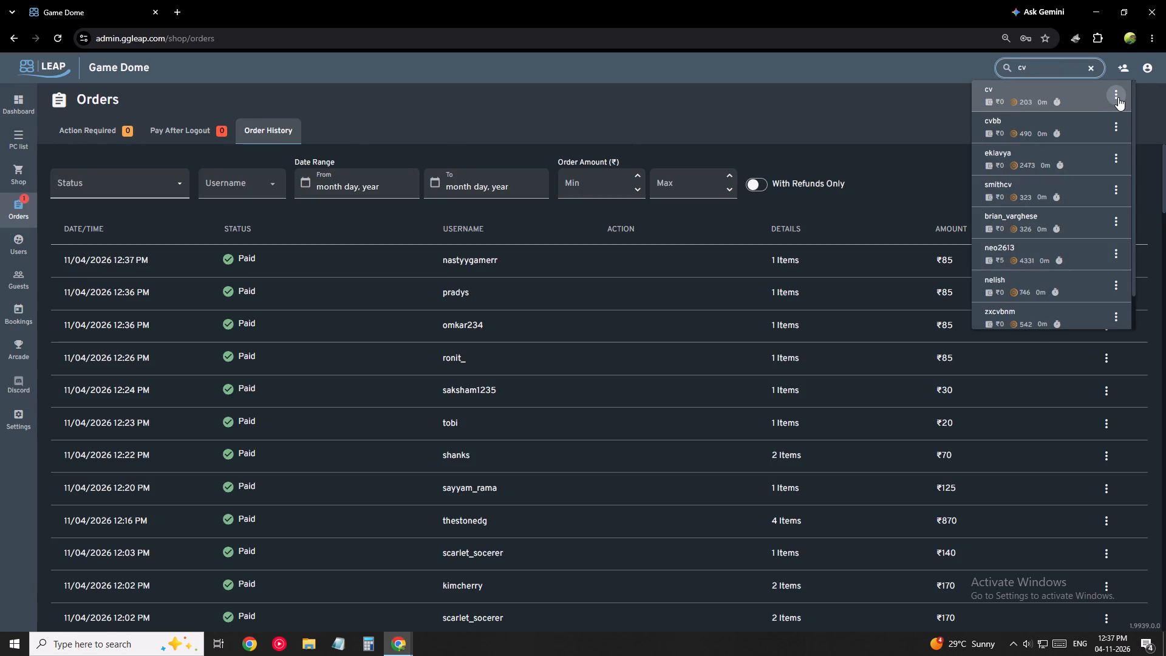
left_click(1118, 97)
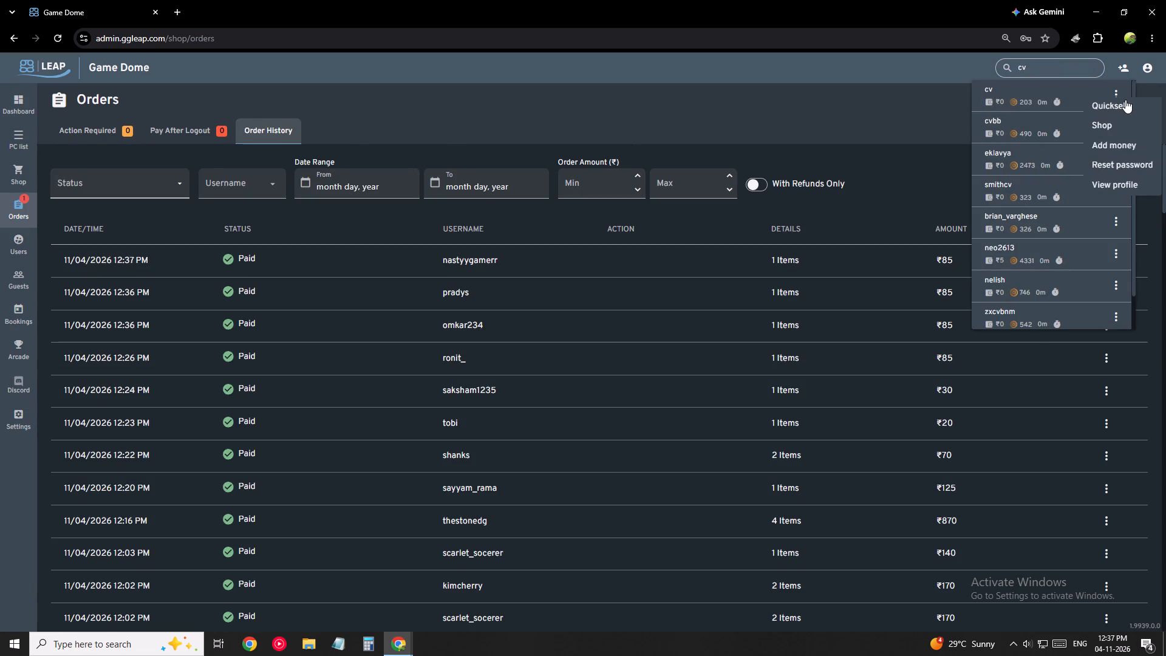
left_click_drag(1125, 100, 1127, 106)
left_click(929, 575)
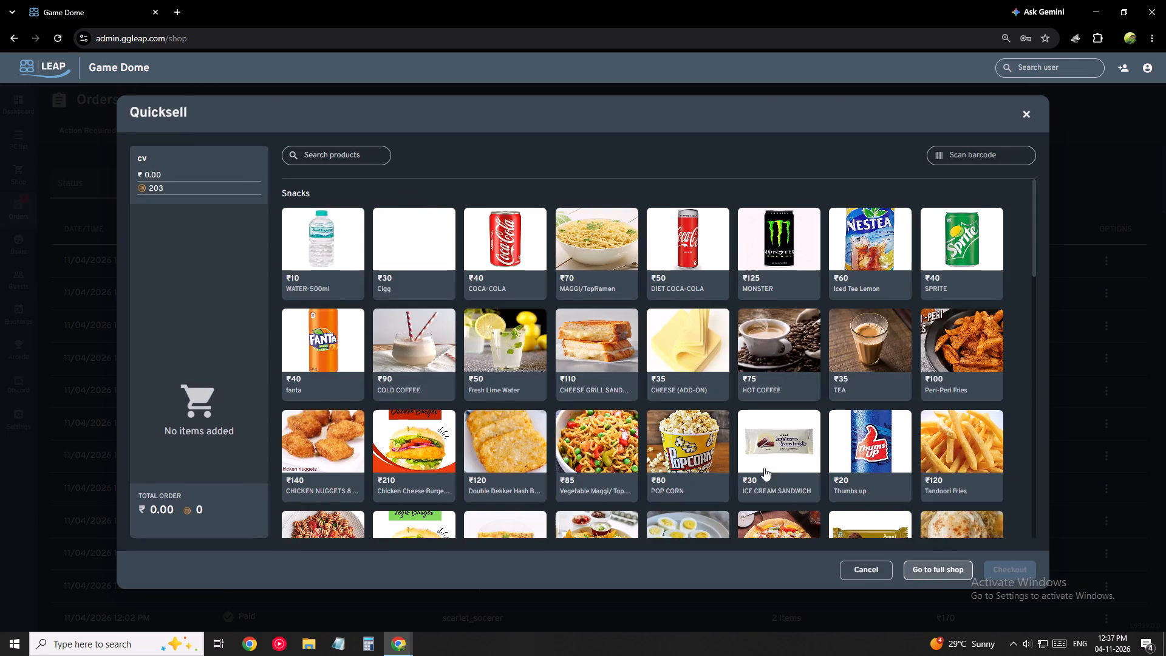
left_click(372, 177)
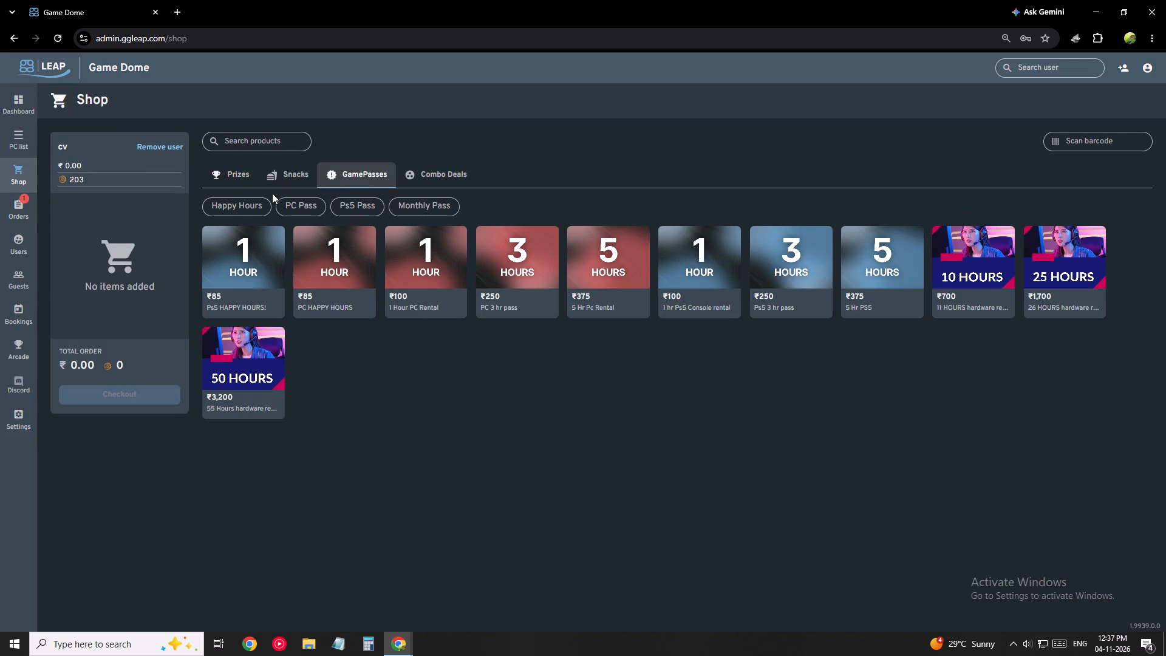
left_click_drag(248, 272, 115, 261)
left_click(135, 388)
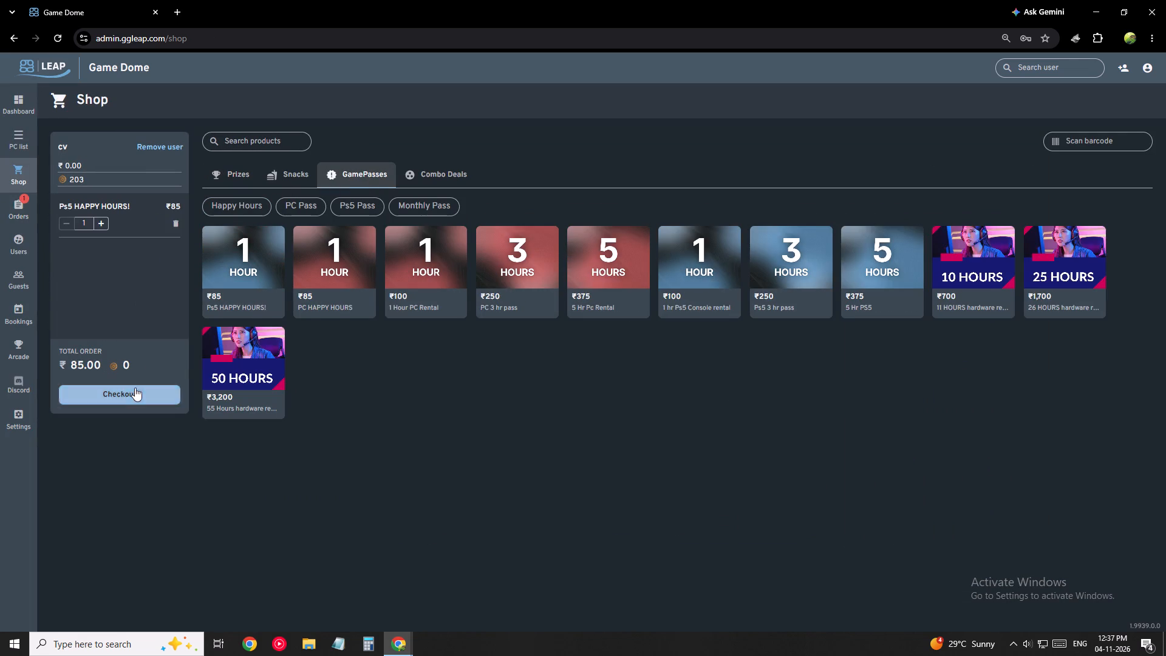
left_click(305, 289)
left_click(294, 302)
left_click(290, 496)
left_click(4, 204)
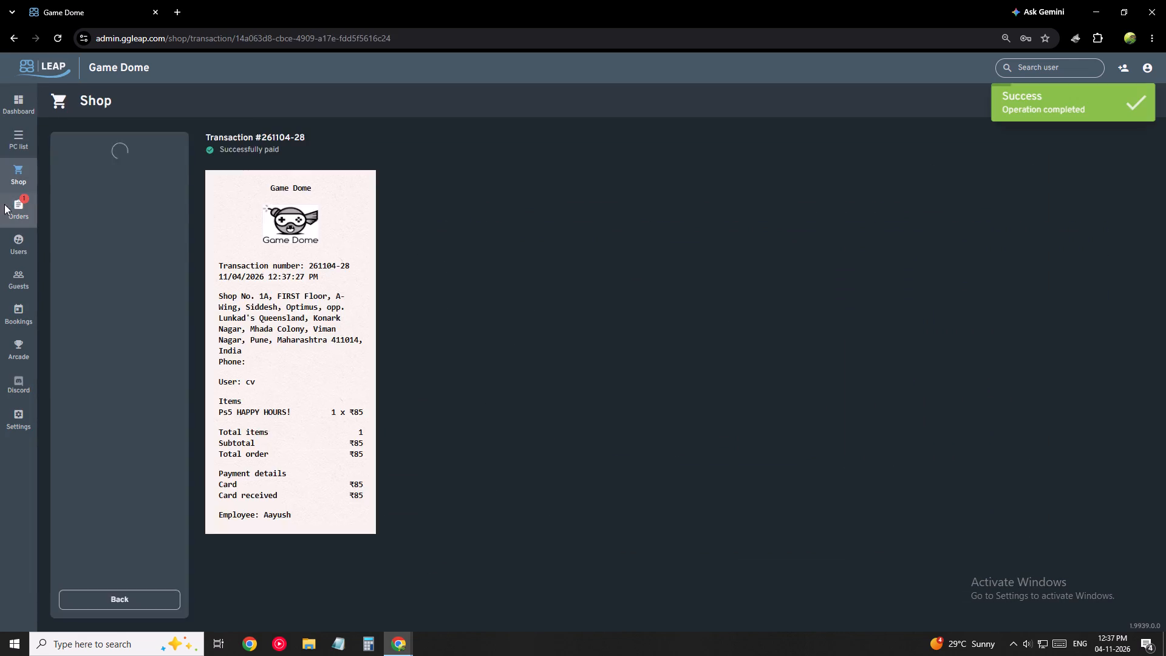
left_click(267, 130)
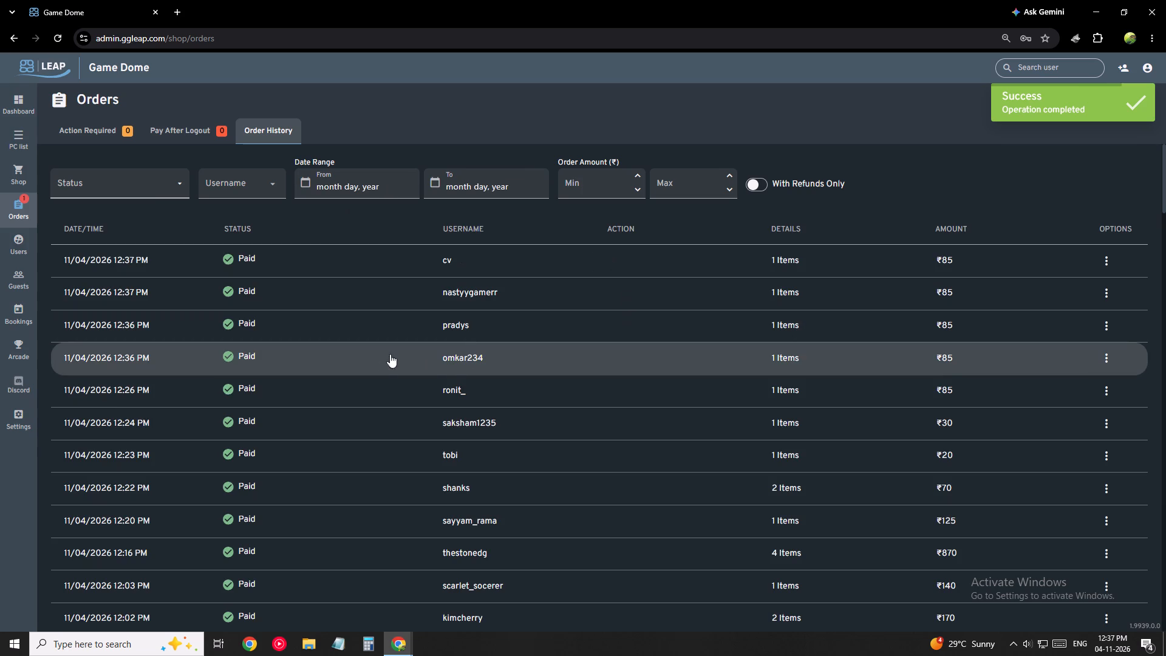
left_click(454, 361)
double_click(65, 145)
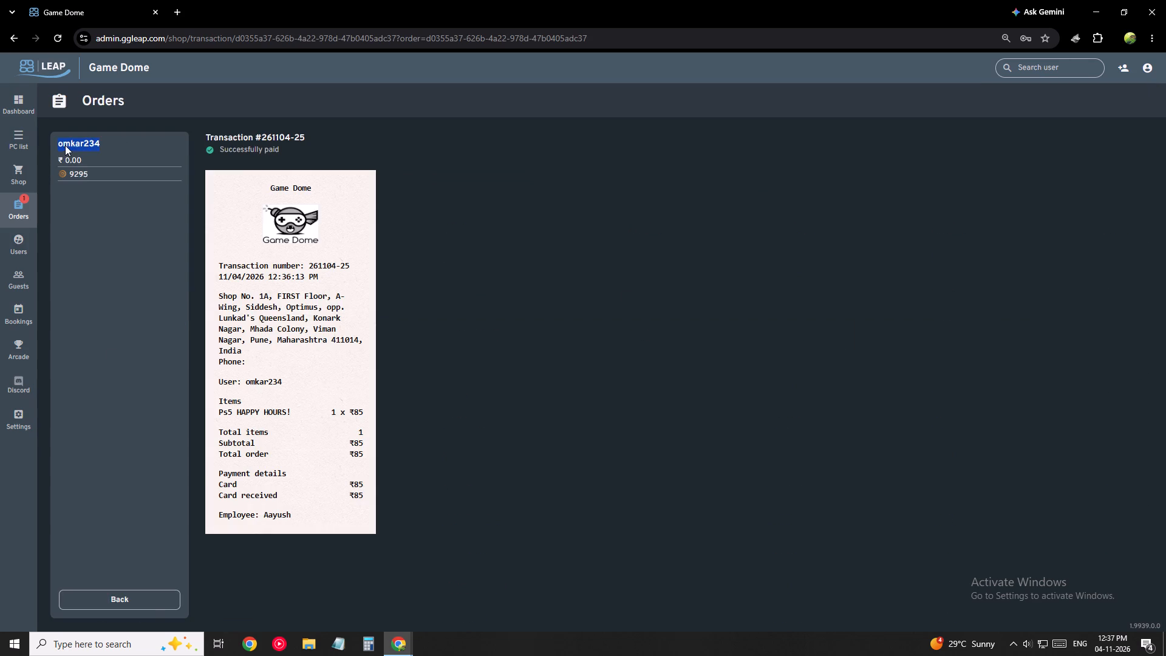
key("ctrl+c")
left_click(149, 604)
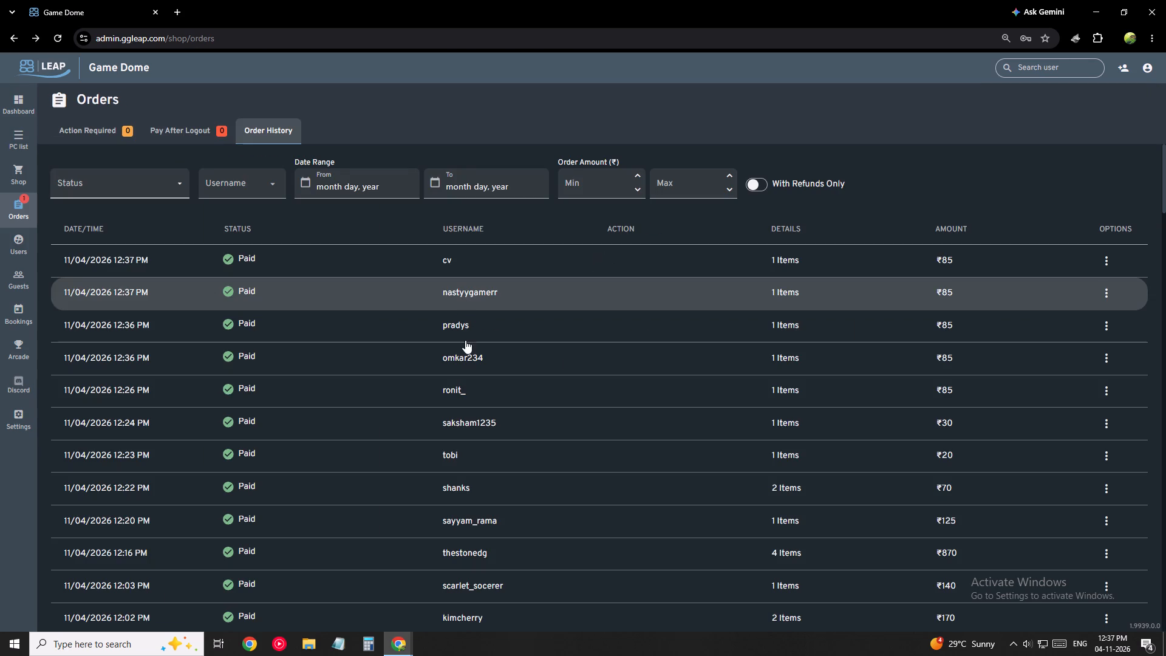
left_click(464, 329)
double_click(69, 140)
key("ctrl+c")
left_click(145, 597)
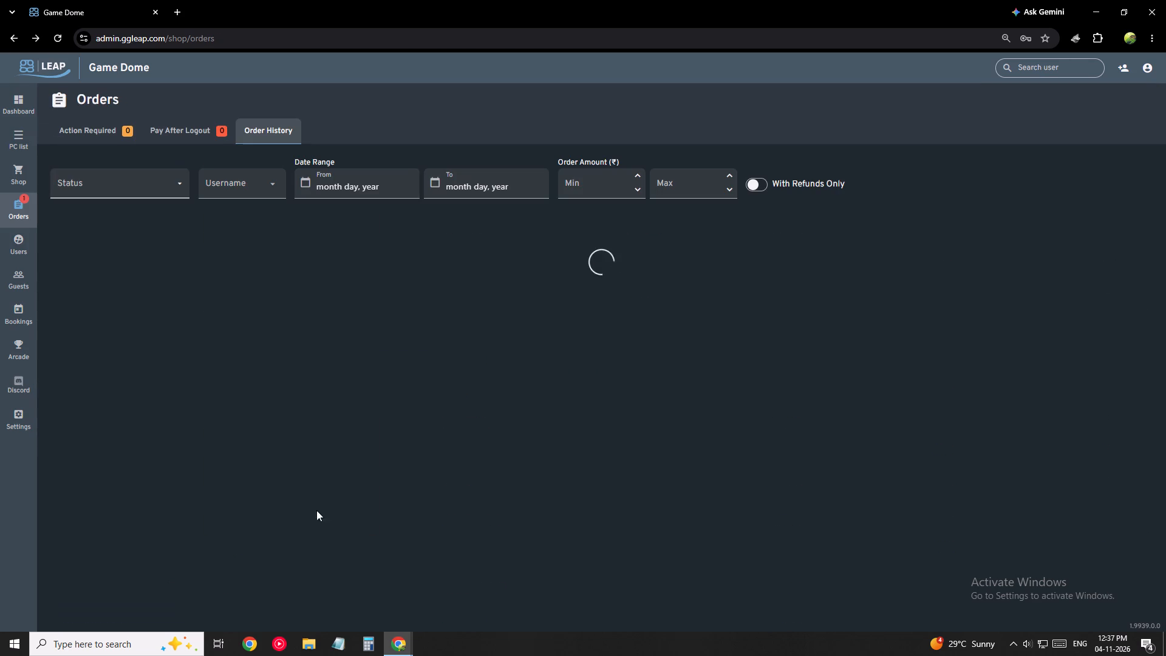
left_click(472, 274)
double_click(64, 142)
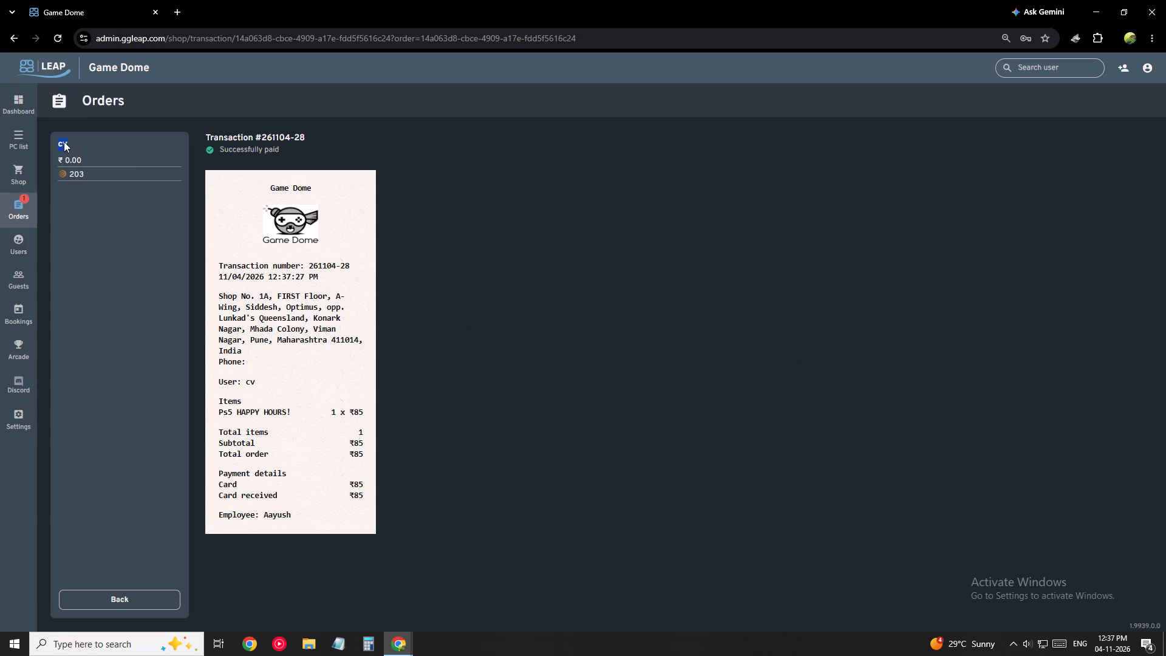
key("ctrl+c")
left_click(113, 606)
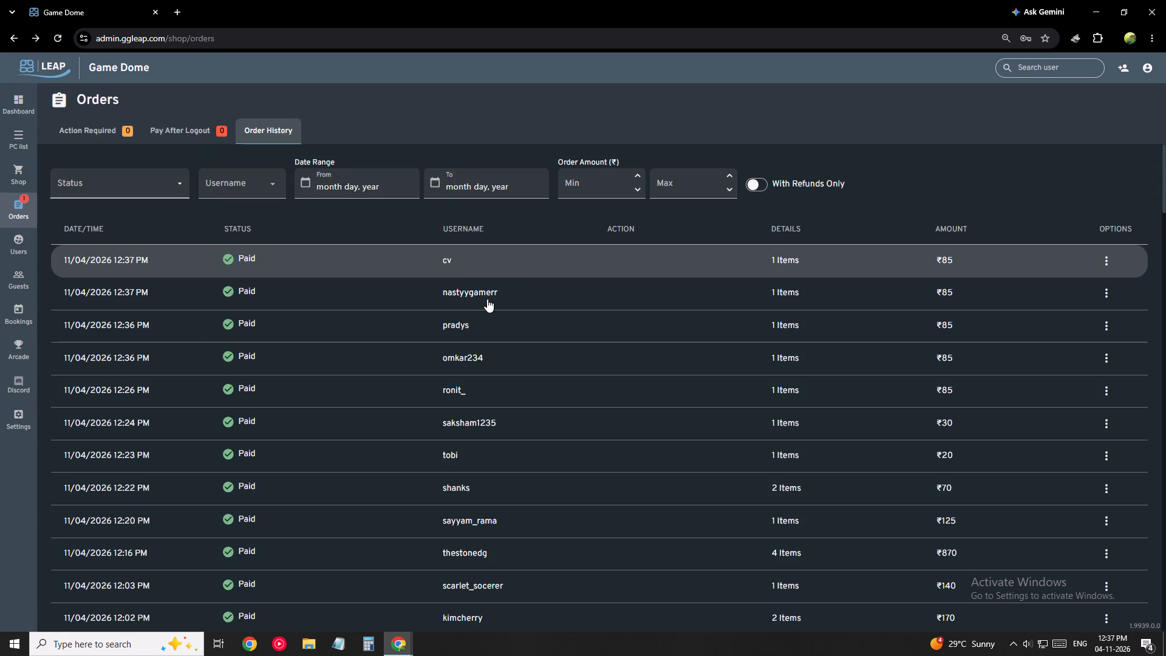
left_click(487, 299)
double_click(97, 145)
key("ctrl+c")
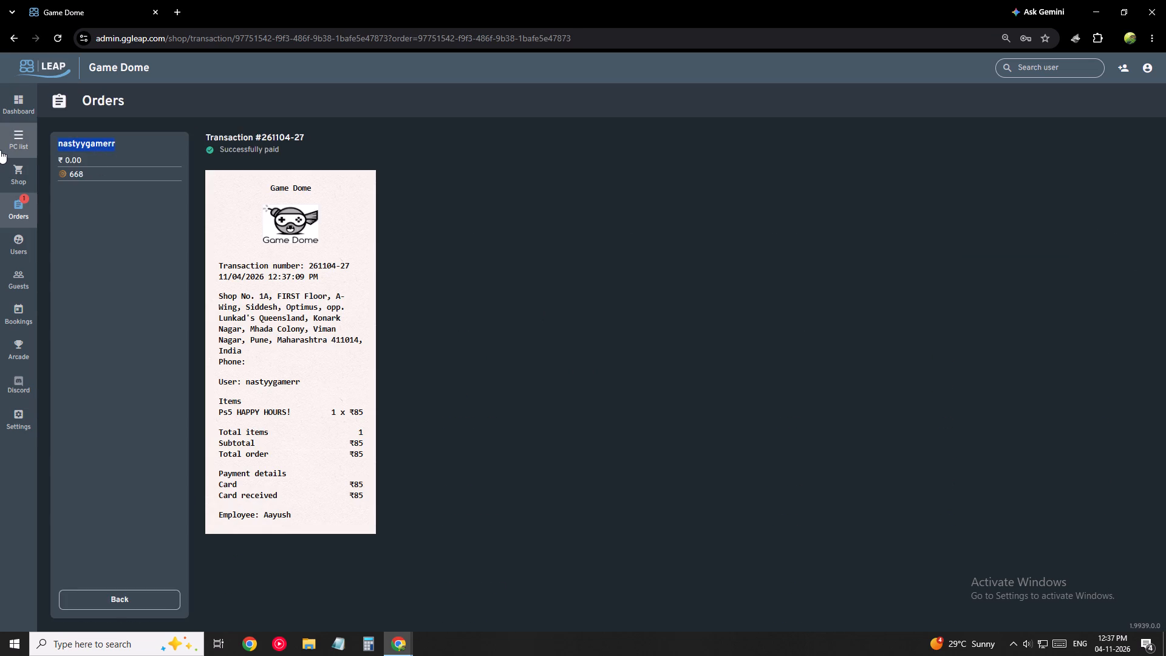
Go back to the PC list.
left_click(1, 134)
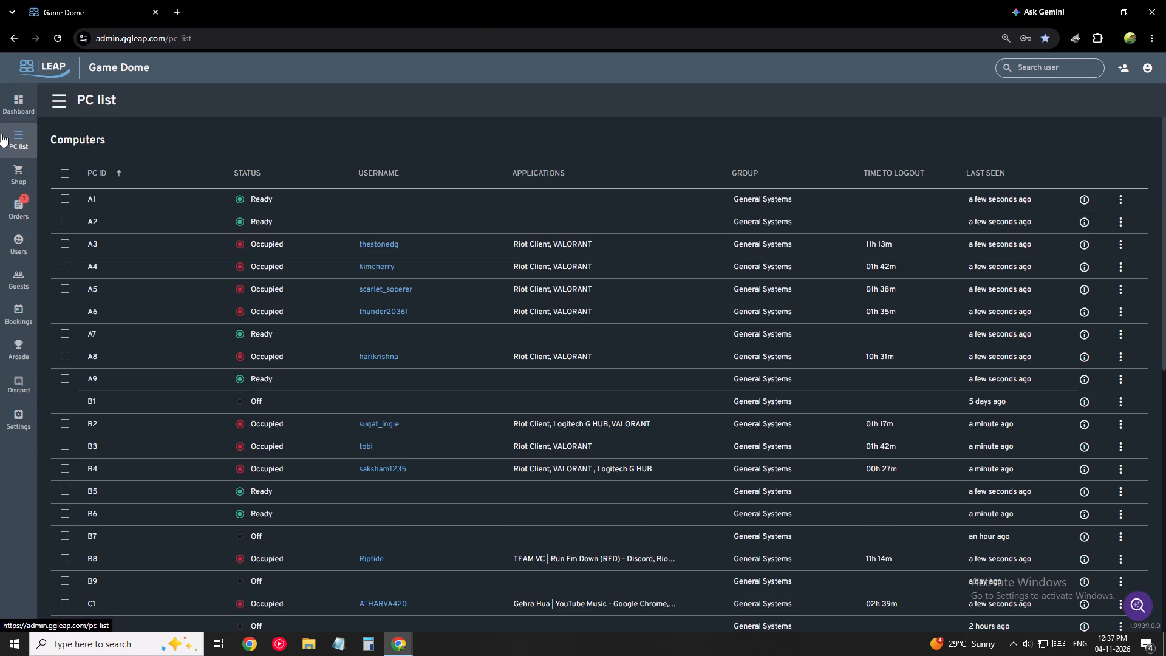
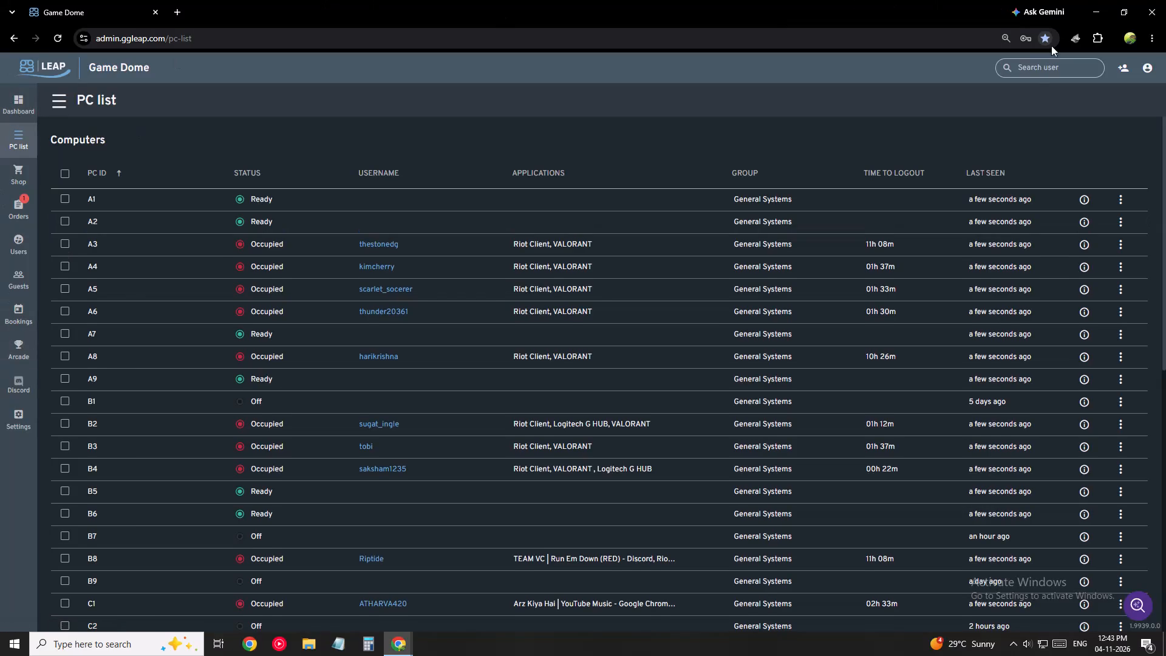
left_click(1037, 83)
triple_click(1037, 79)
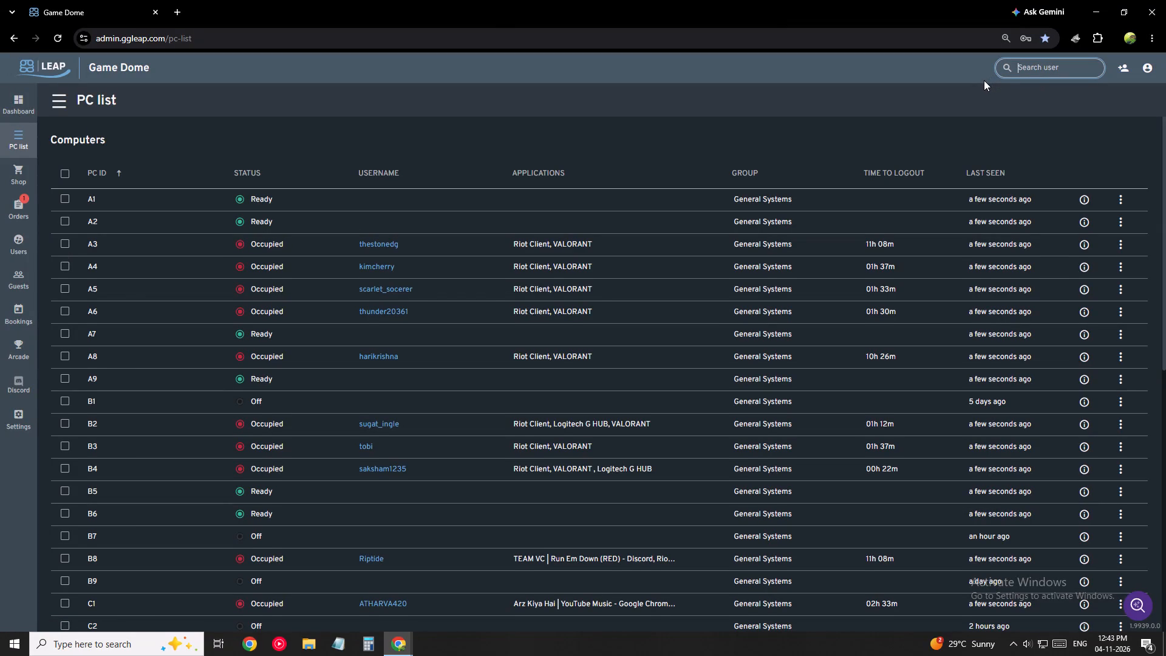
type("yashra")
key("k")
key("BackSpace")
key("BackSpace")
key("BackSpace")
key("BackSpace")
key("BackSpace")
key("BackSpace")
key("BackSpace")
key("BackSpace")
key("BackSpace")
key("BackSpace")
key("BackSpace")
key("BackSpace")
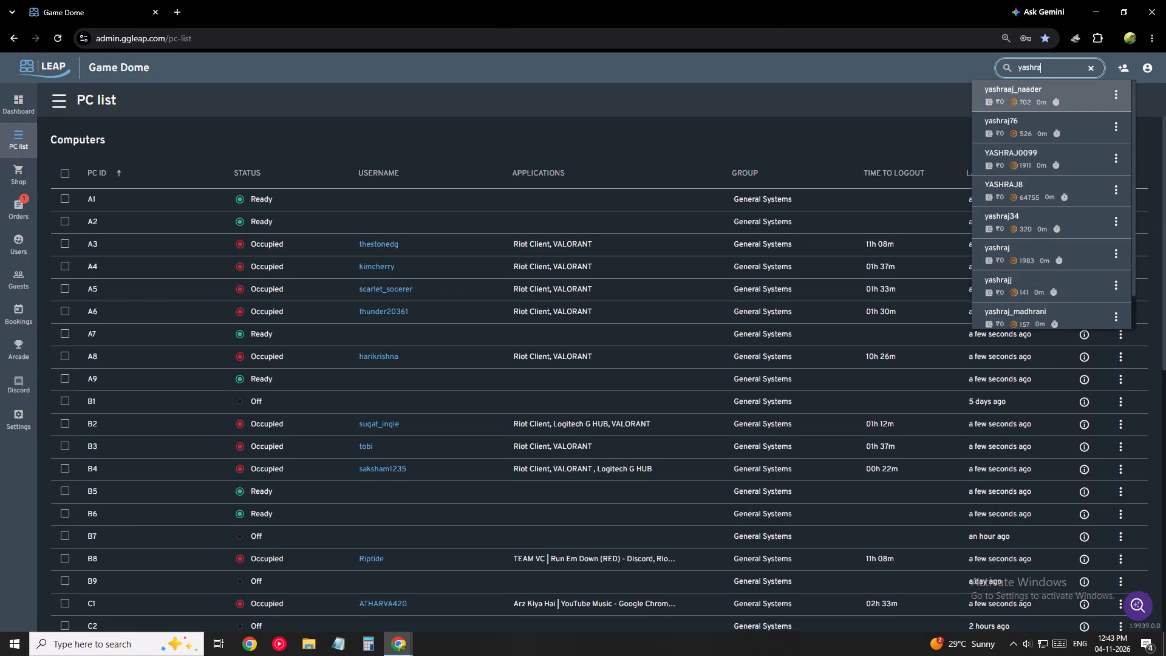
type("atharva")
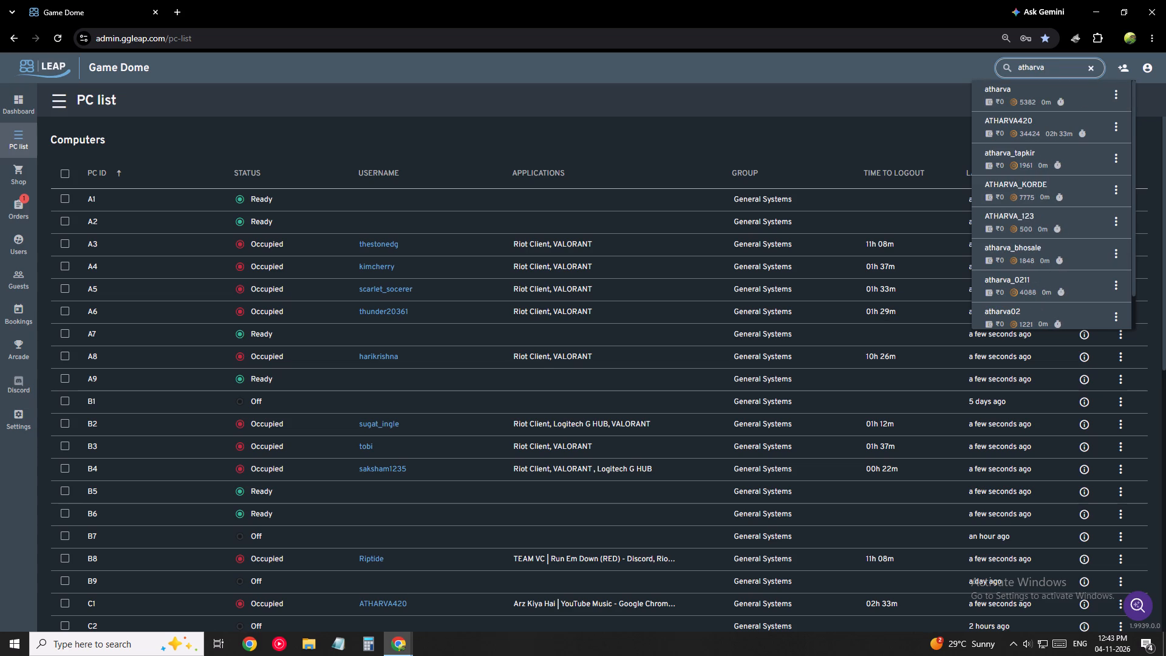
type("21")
left_click(1121, 99)
left_click(1136, 110)
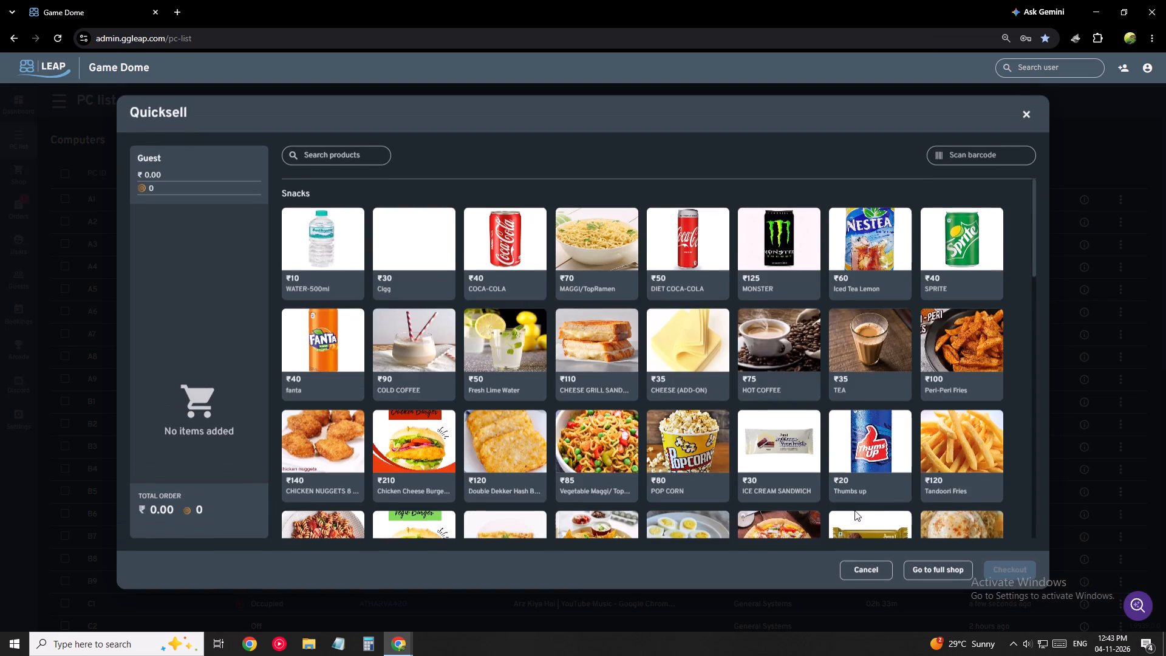
left_click(924, 566)
left_click(332, 173)
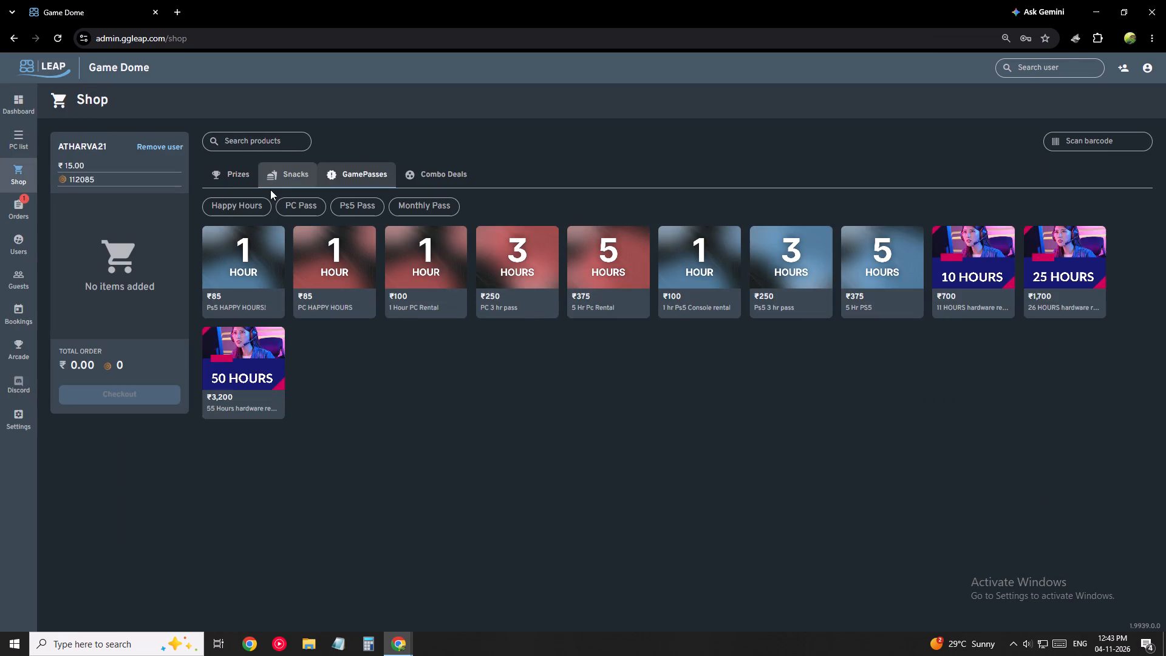
left_click(242, 205)
Switch to the Google Sheets spreadsheet, look over the recent customer credit entries, and return to the ggLeap shop.
key("alt+Tab")
scroll(939, 227, "up", 1)
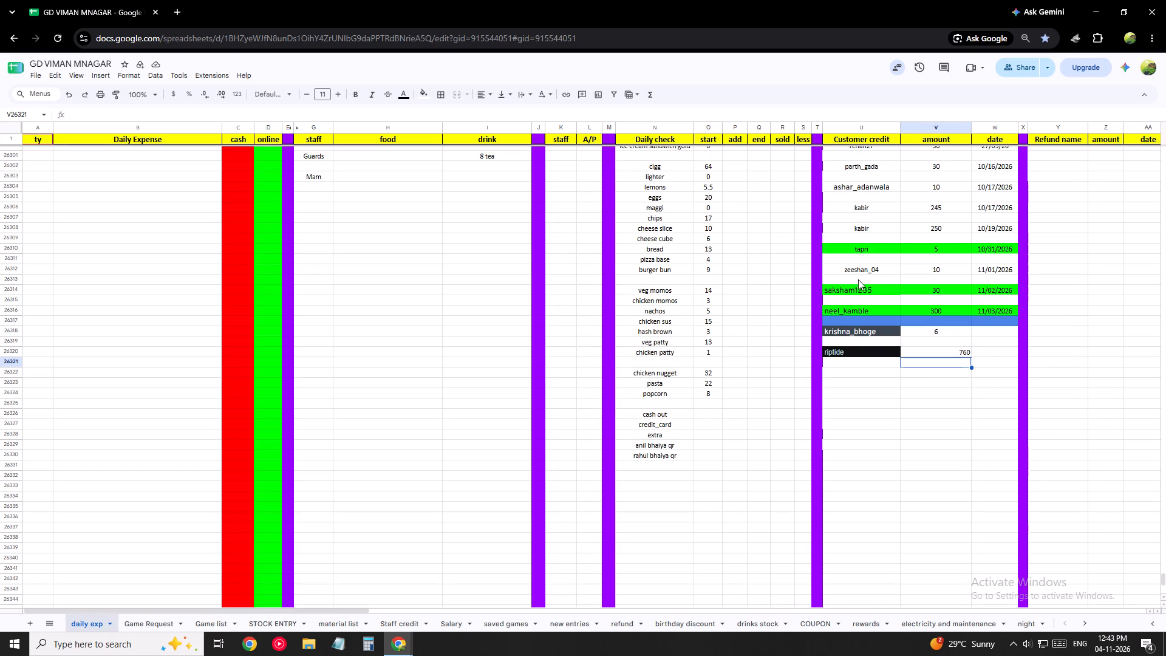
scroll(939, 208, "up", 1)
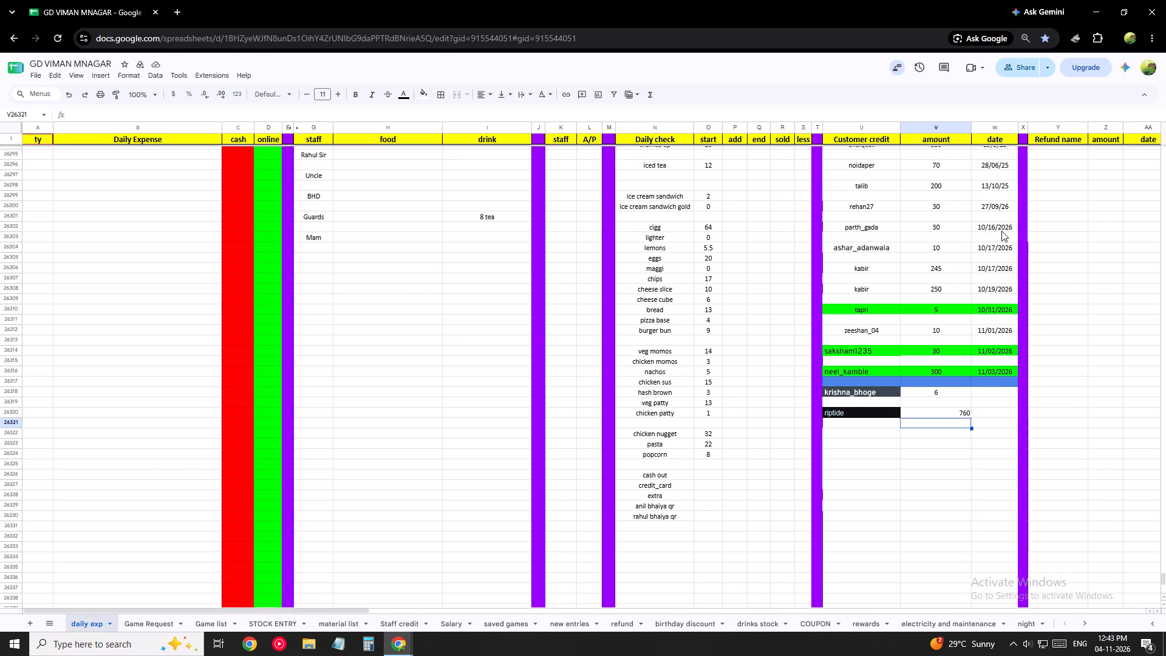
key("alt+Tab")
left_click(261, 170)
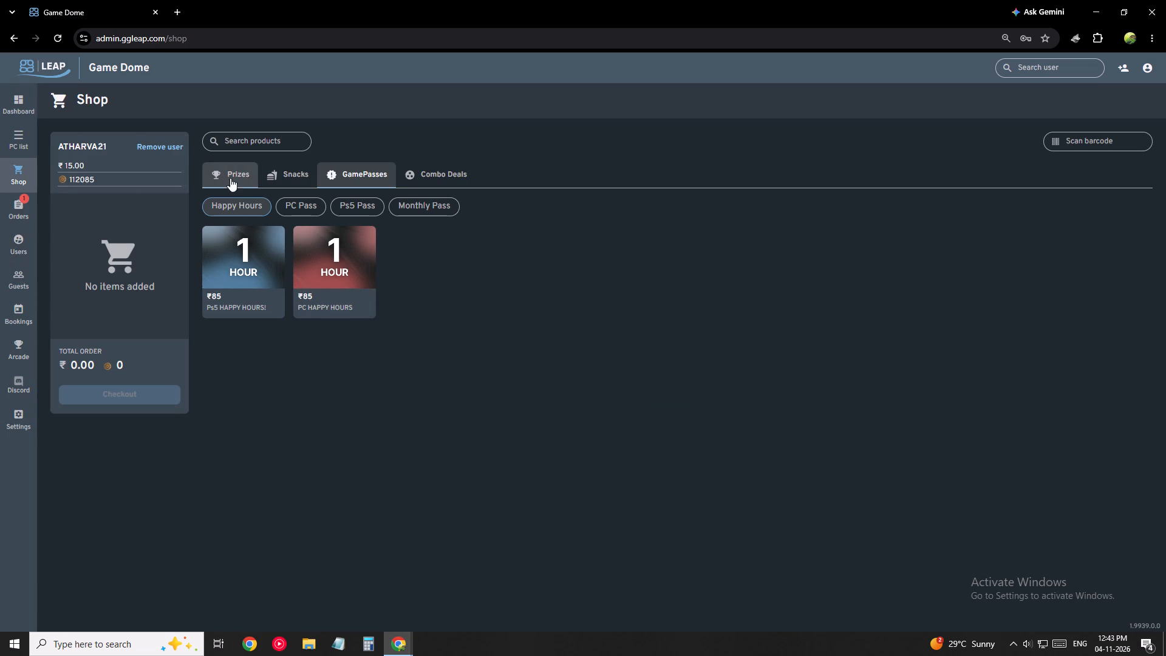
left_click(230, 178)
left_click(344, 174)
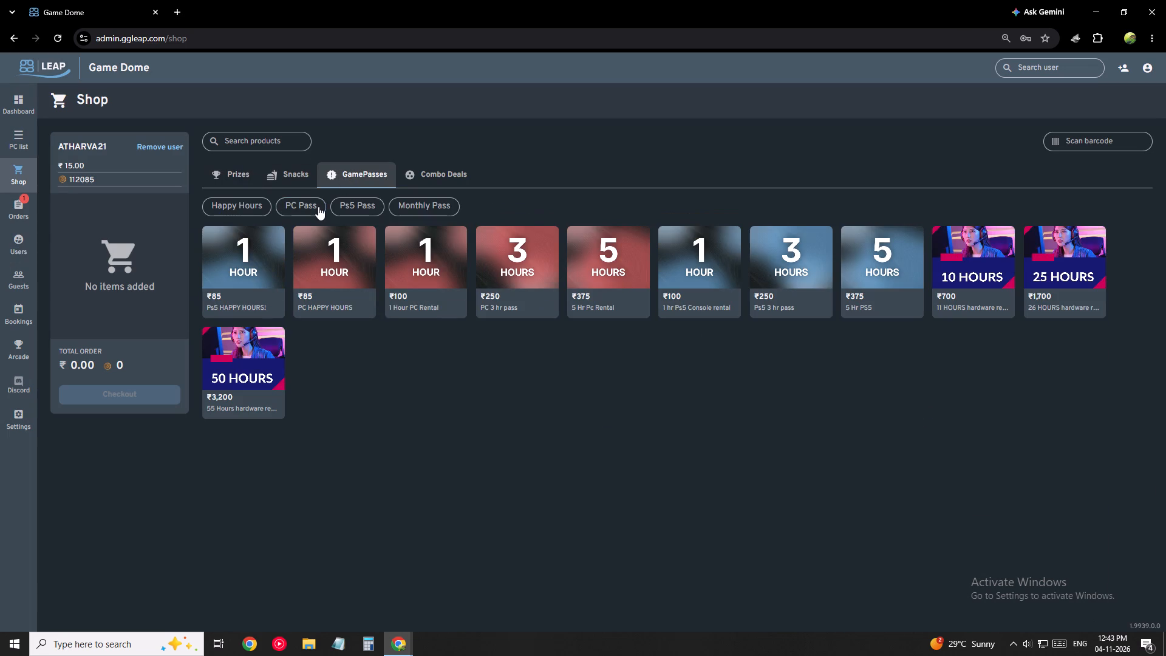
left_click(313, 207)
left_click(291, 174)
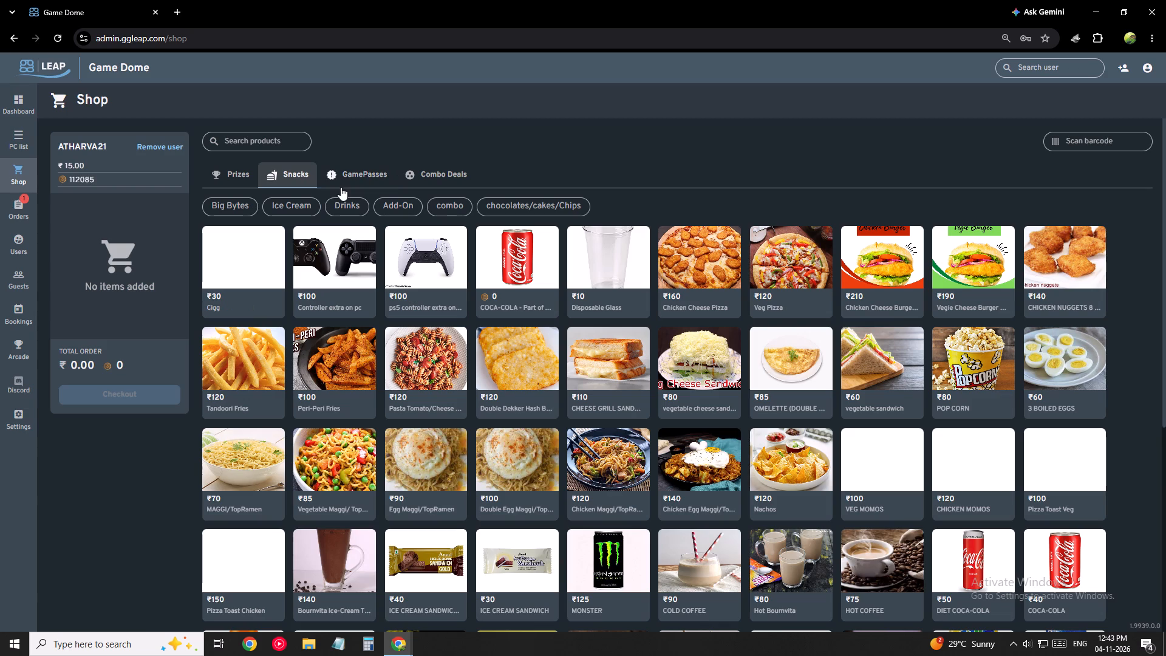
left_click_drag(236, 261, 116, 264)
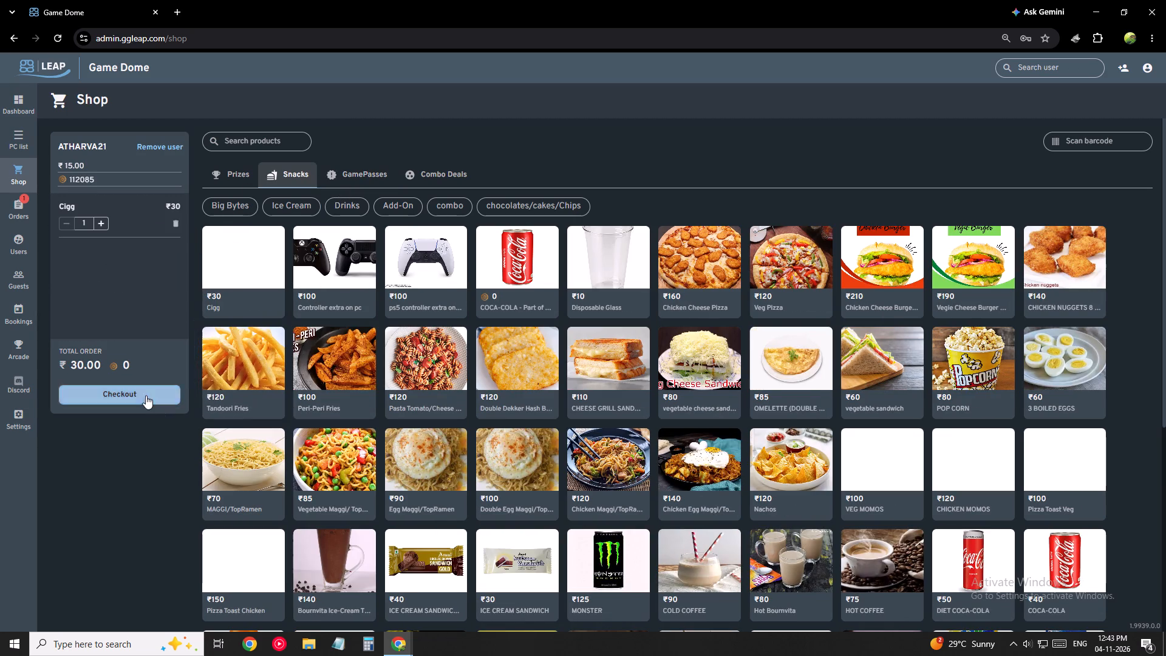
left_click(146, 395)
left_click(275, 333)
left_click(308, 502)
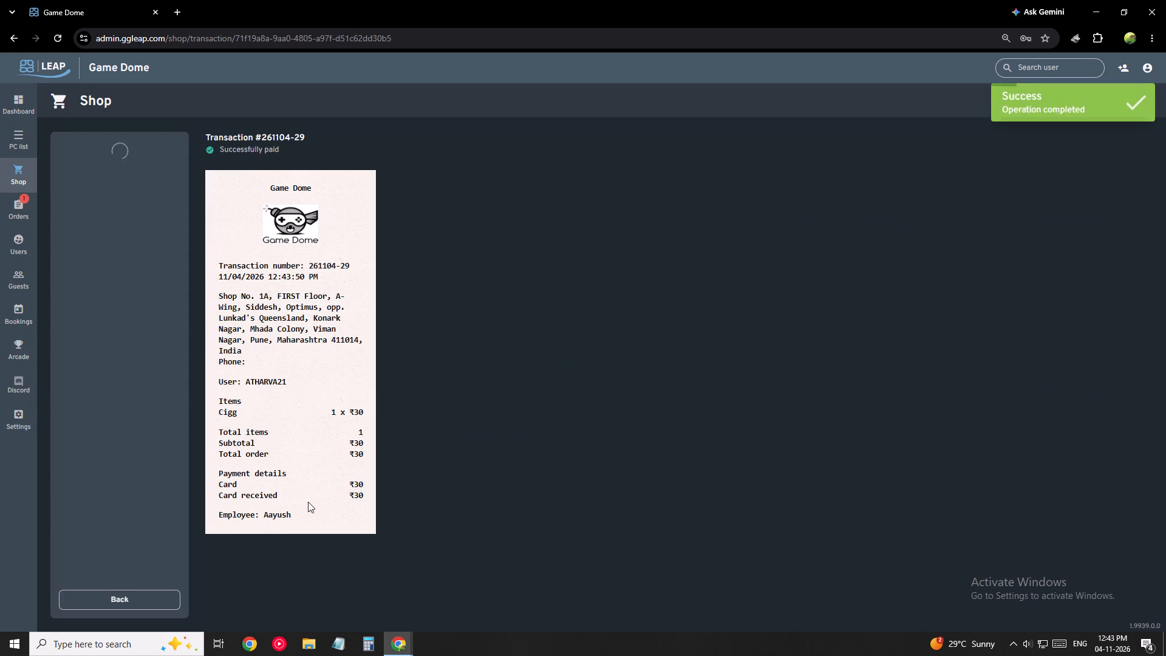
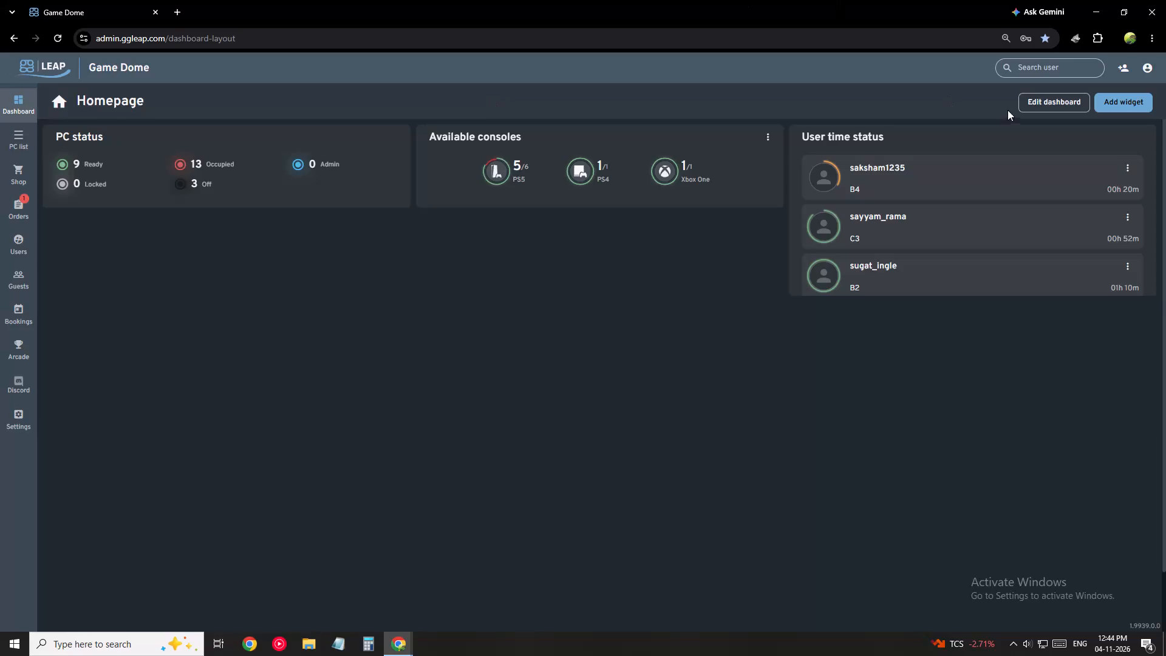
left_click(1040, 73)
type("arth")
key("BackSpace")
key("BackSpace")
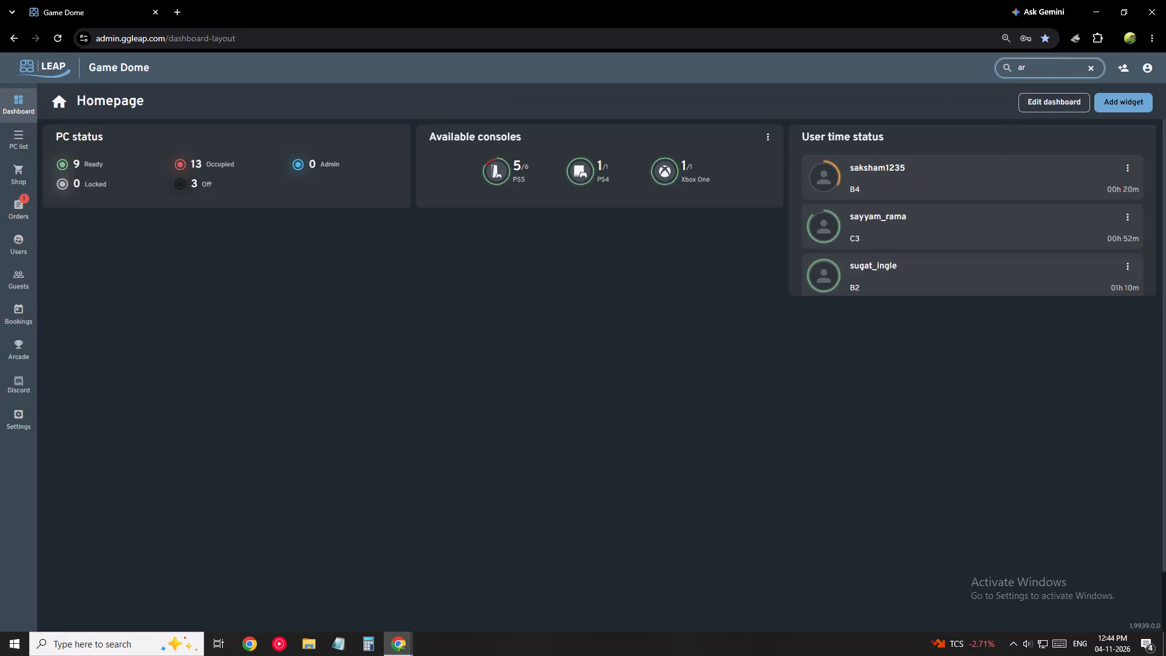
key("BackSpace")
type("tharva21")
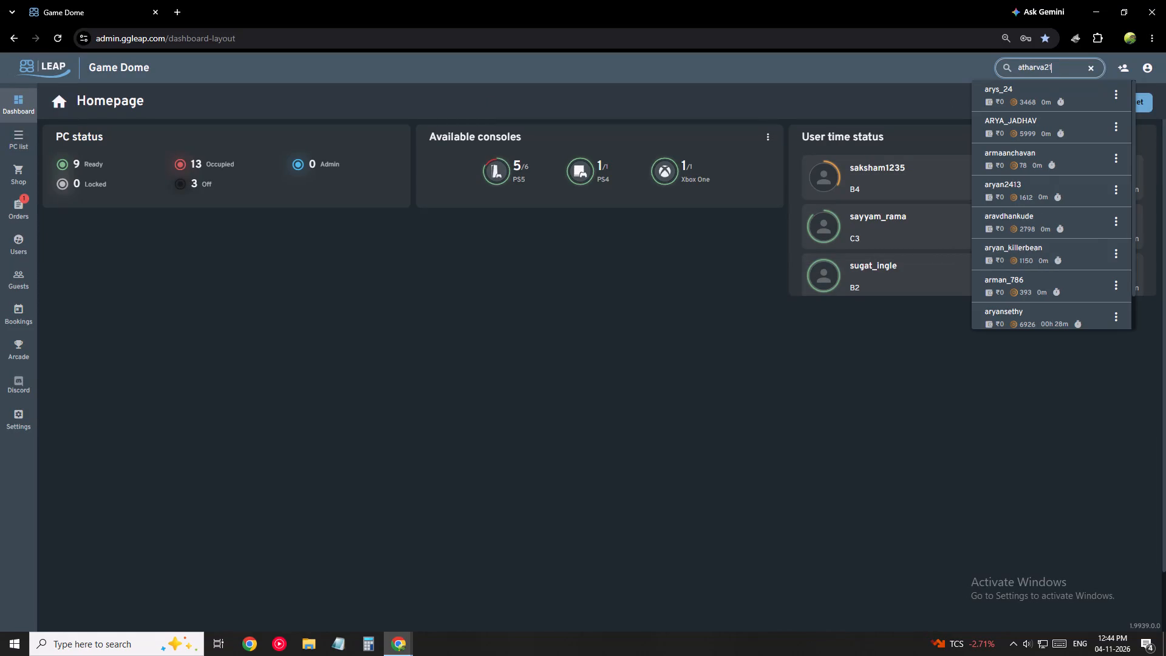
left_click(1120, 91)
left_click(1131, 142)
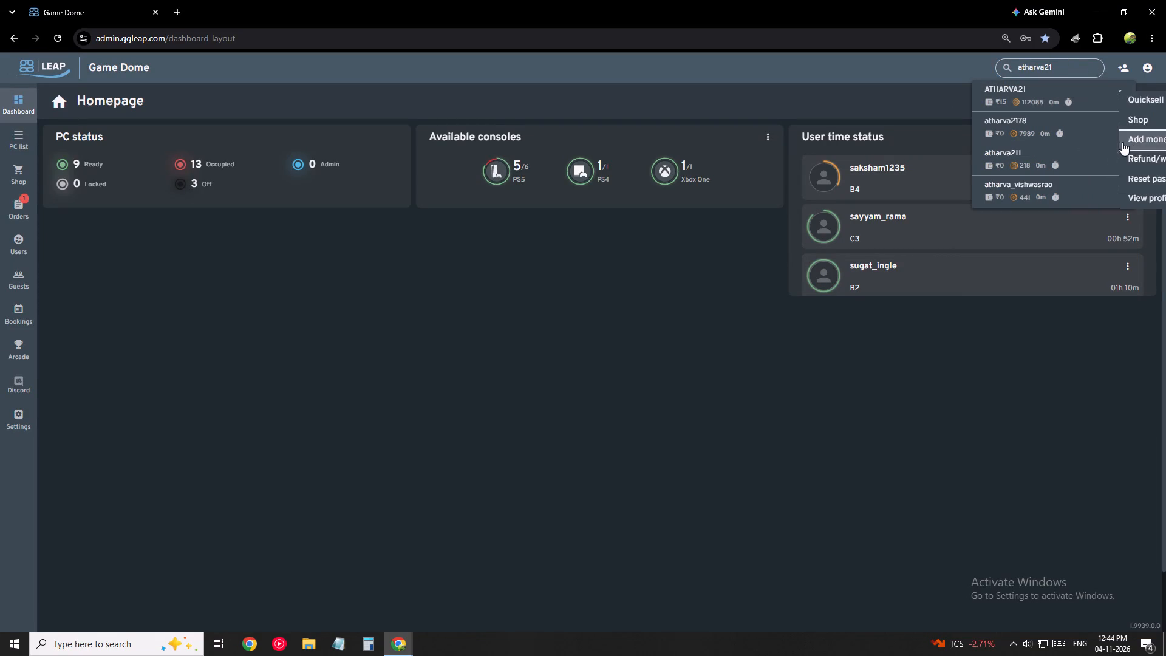
left_click(544, 316)
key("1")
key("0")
left_click(688, 411)
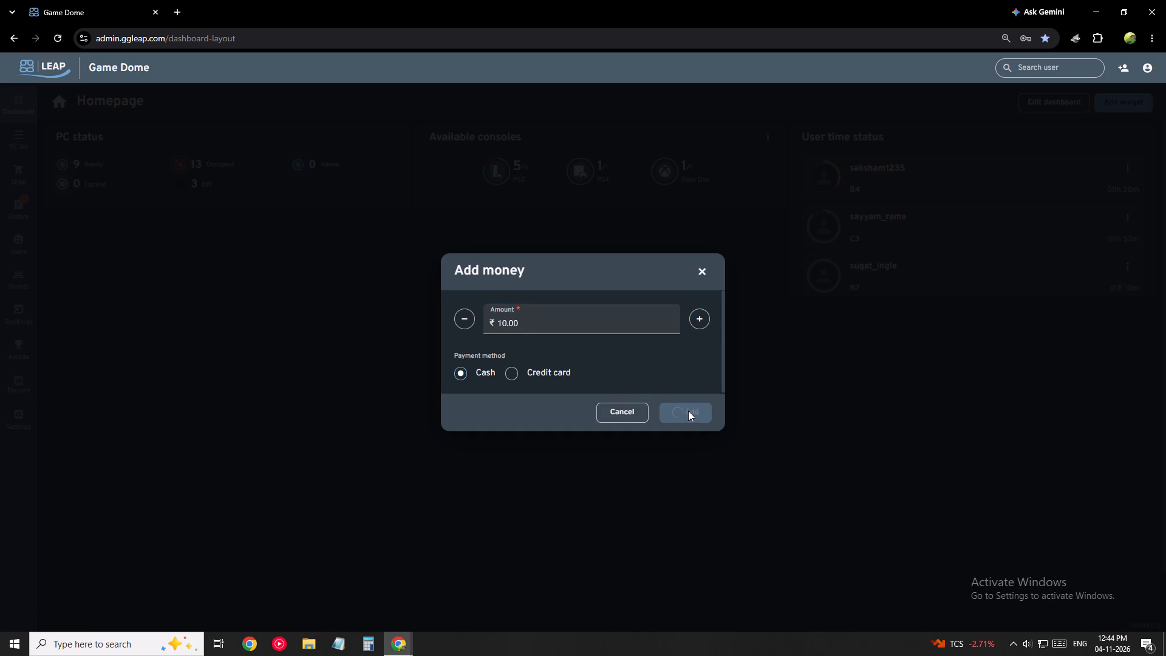
Open the PC list and look over the computers' current sessions.
left_click(5, 131)
scroll(602, 246, "down", 1)
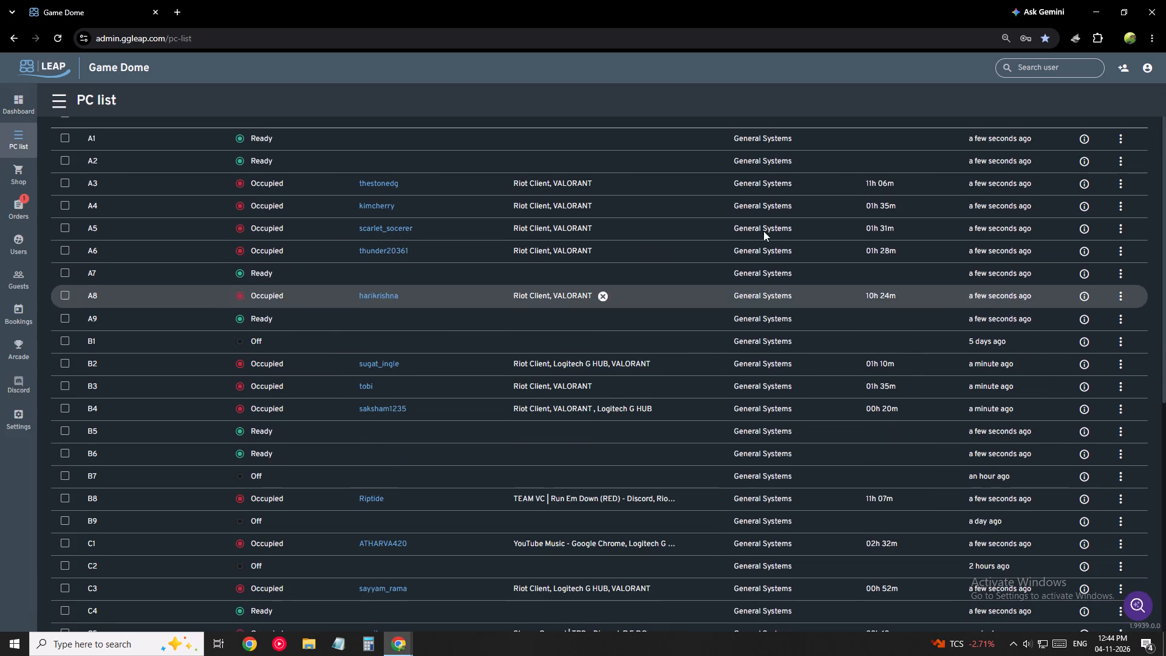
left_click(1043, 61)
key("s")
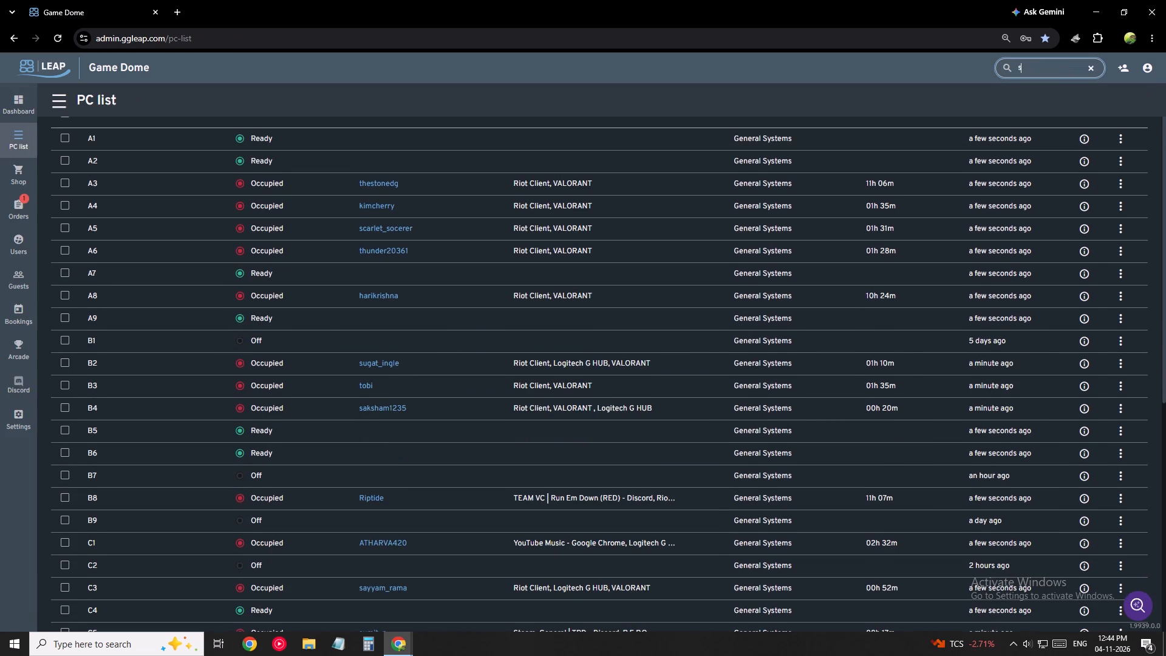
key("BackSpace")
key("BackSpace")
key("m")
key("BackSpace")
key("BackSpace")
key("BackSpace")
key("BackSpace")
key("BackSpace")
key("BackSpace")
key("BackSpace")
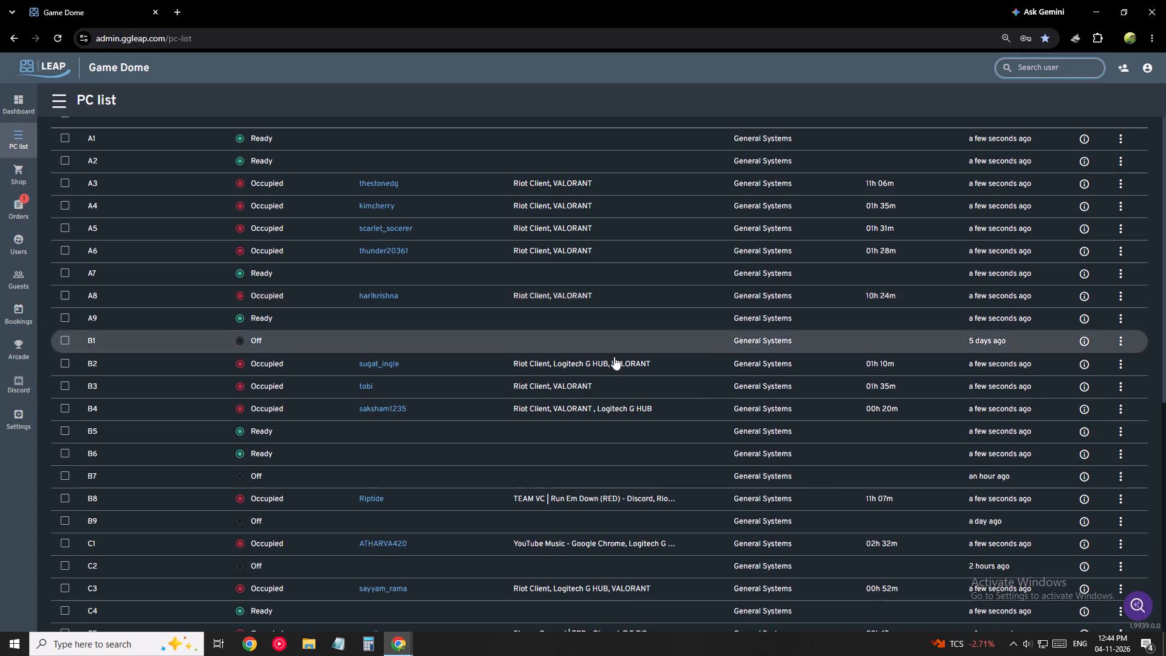
Look over the computers and consoles in the PC list for who is logged in.
scroll(417, 341, "down", 5)
scroll(440, 394, "down", 1)
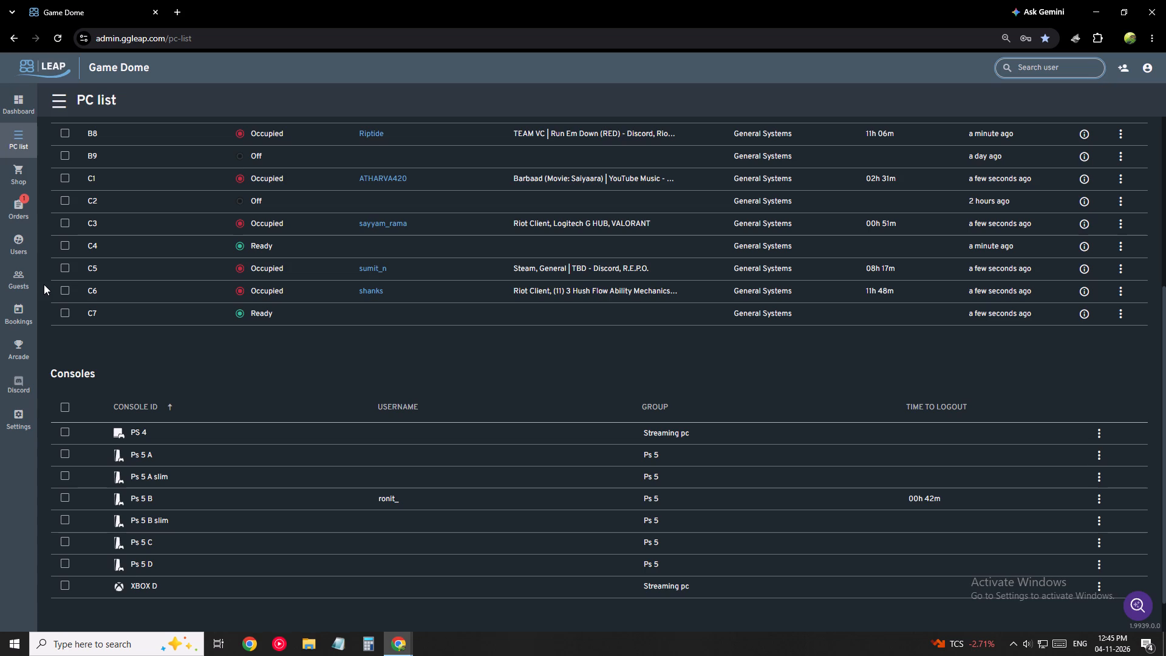
scroll(370, 392, "up", 3)
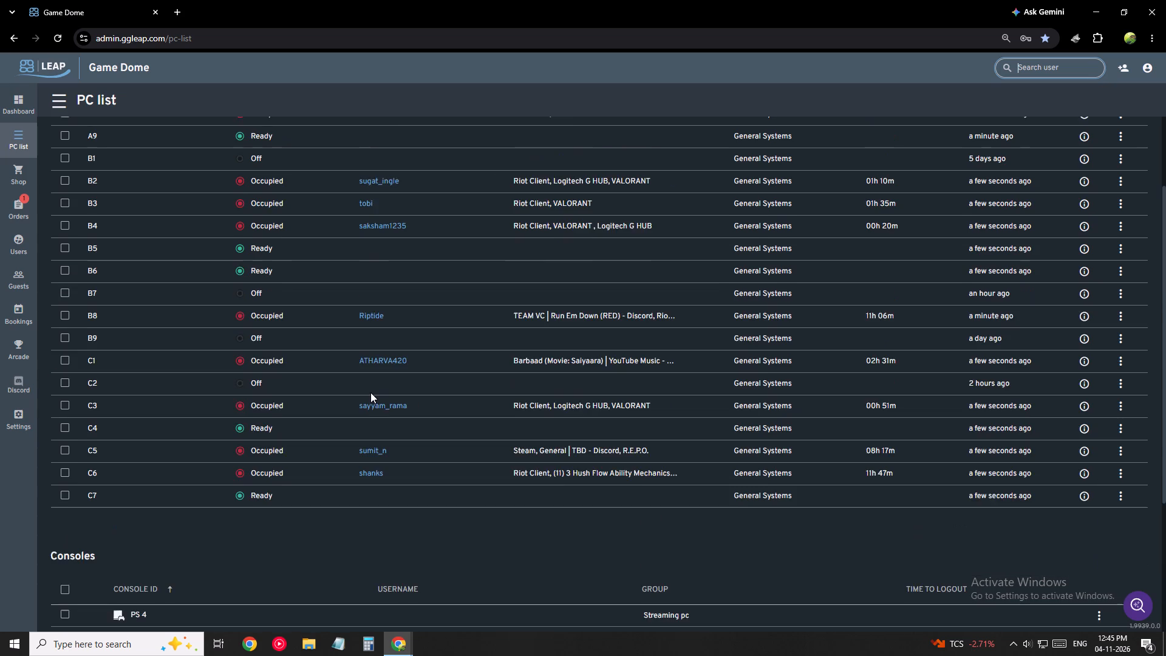
scroll(370, 392, "up", 6)
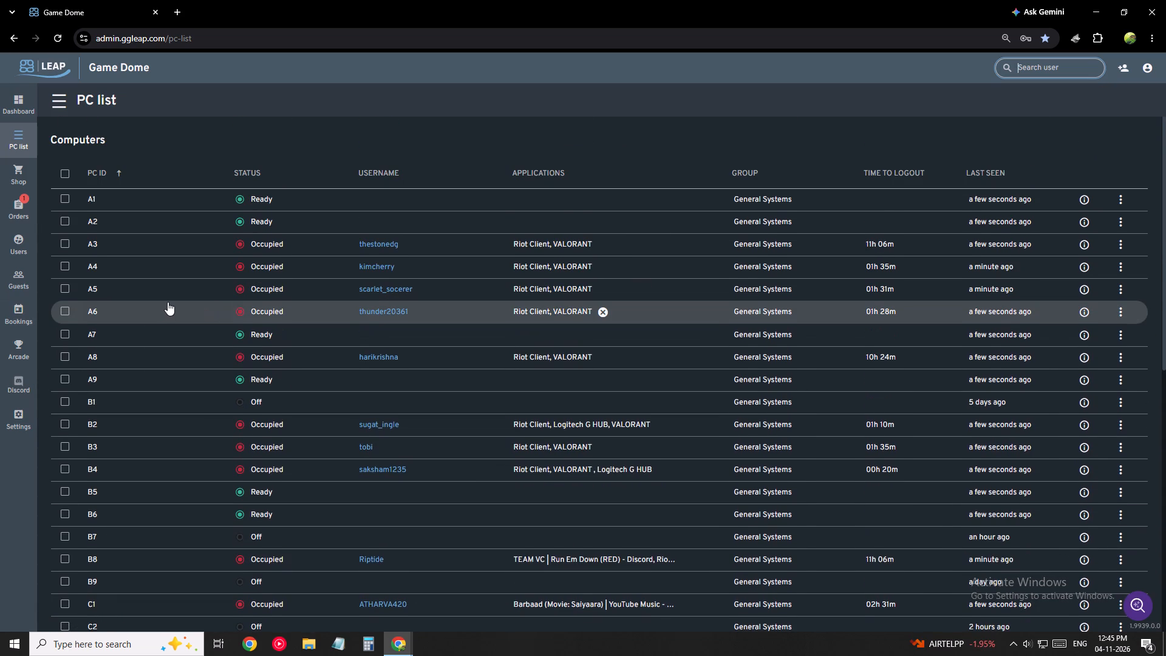
Search the users for shukla, look over the matching accounts, and dismiss the search.
left_click(1057, 61)
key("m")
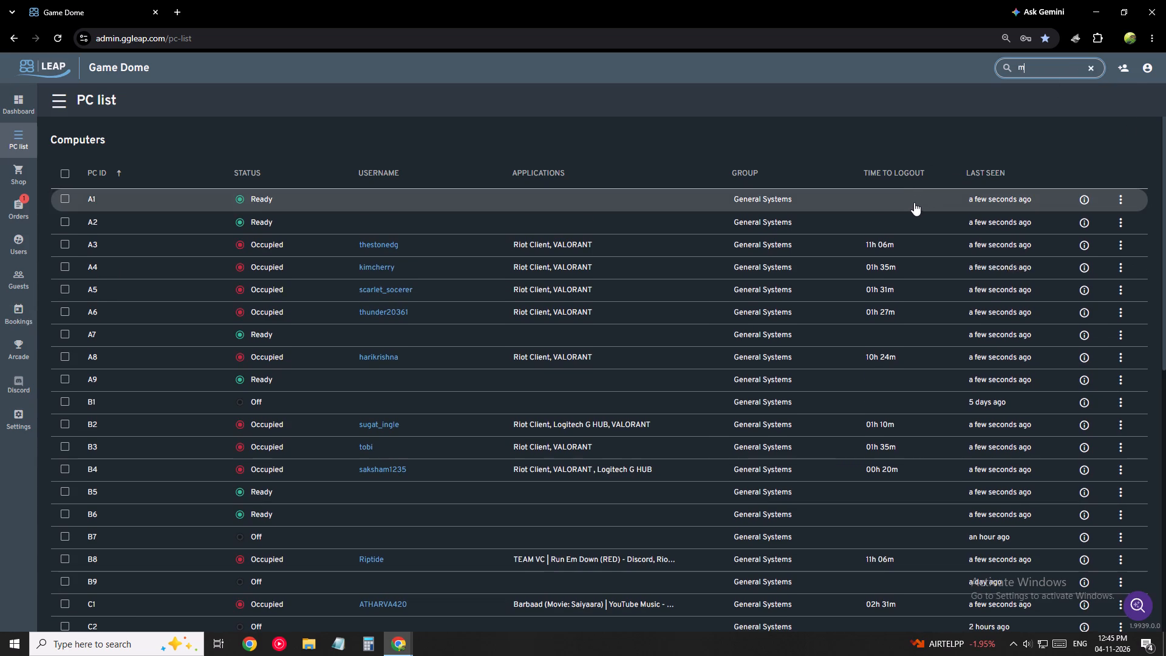
key("BackSpace")
key("BackSpace")
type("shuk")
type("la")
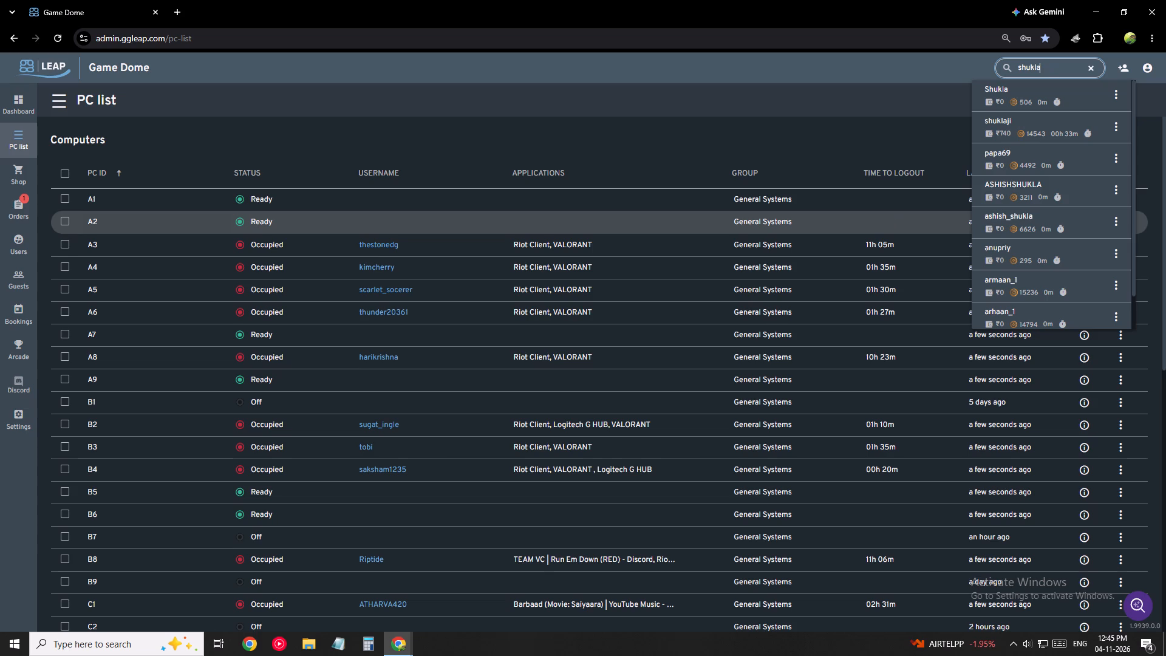
left_click(734, 132)
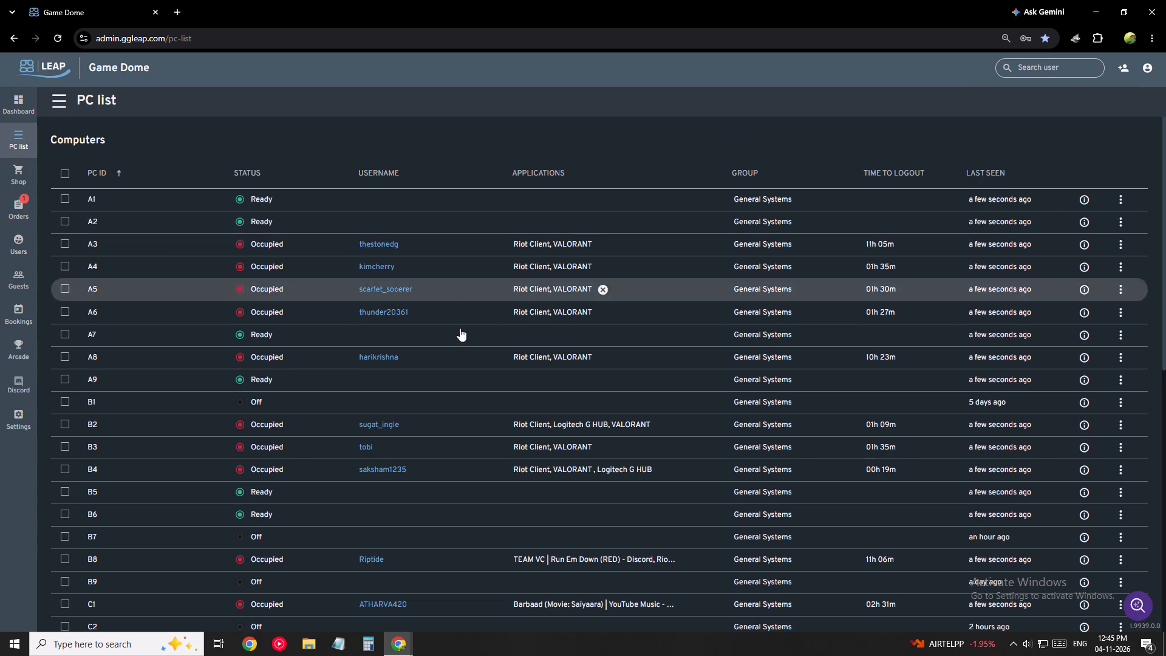
scroll(460, 333, "down", 8)
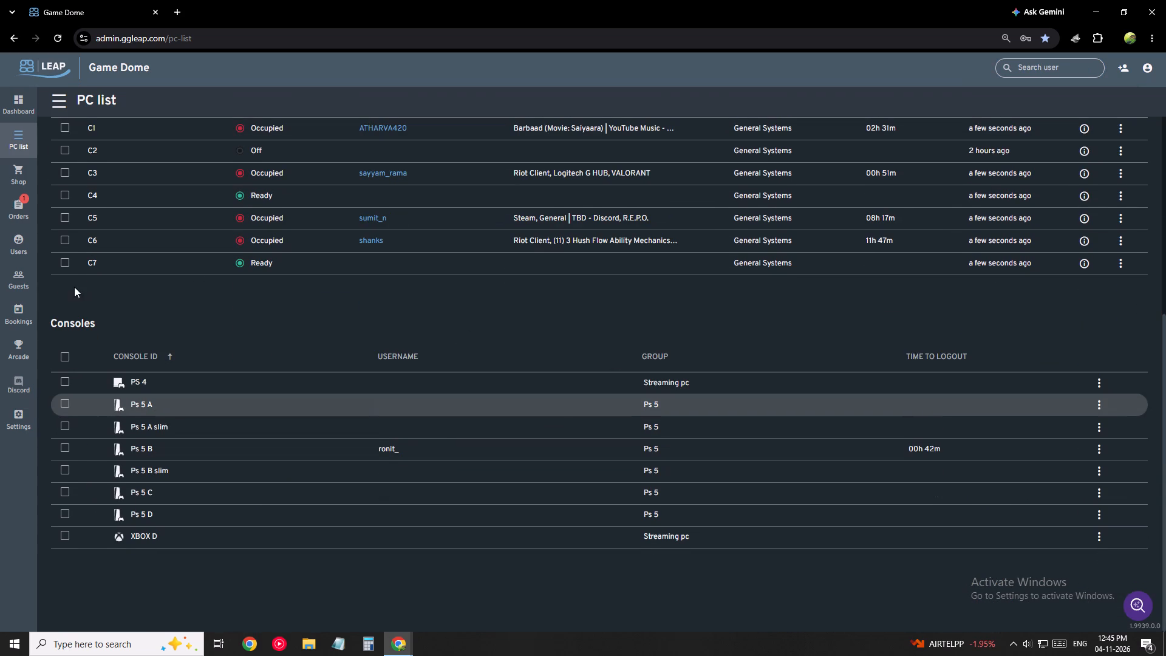
left_click(15, 205)
left_click(249, 146)
left_click(259, 137)
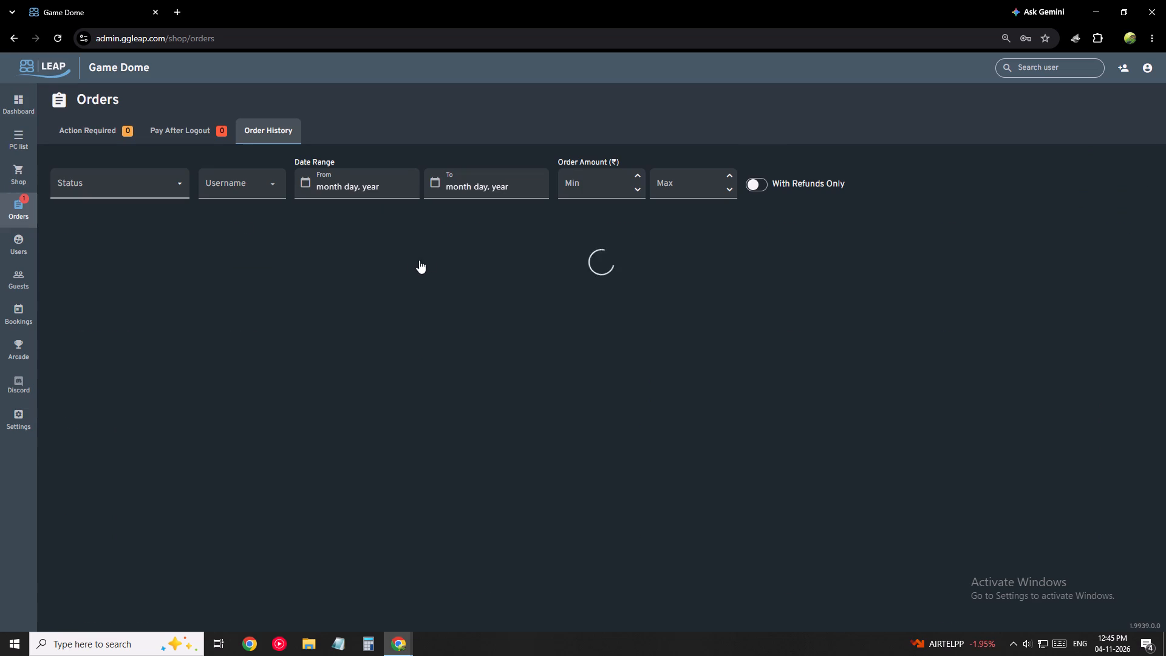
left_click(456, 267)
left_click(120, 595)
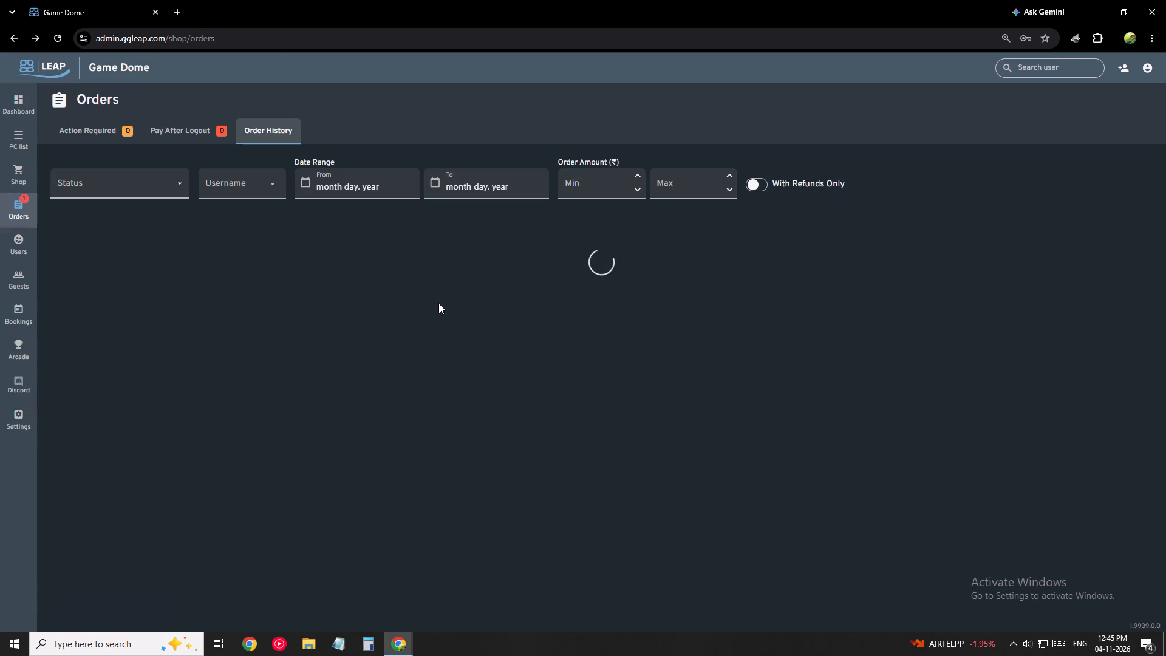
left_click(451, 304)
triple_click(70, 140)
left_click(67, 140, "ctrl")
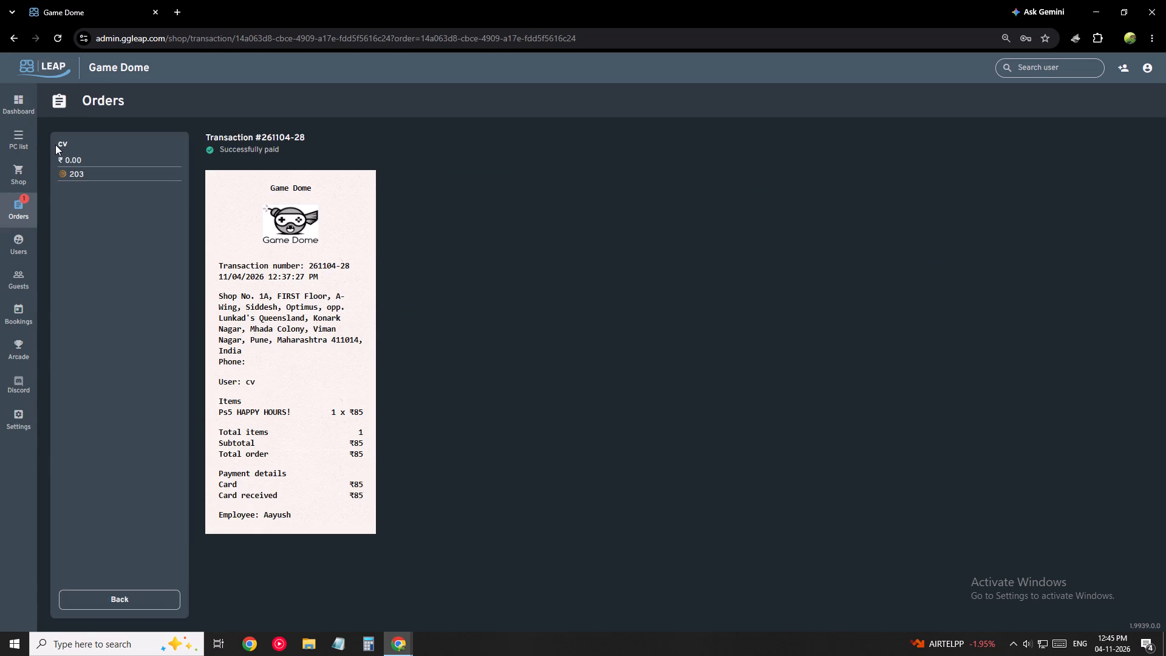
double_click(55, 145, "ctrl")
key("ctrl+c")
left_click(148, 614)
left_click(151, 590)
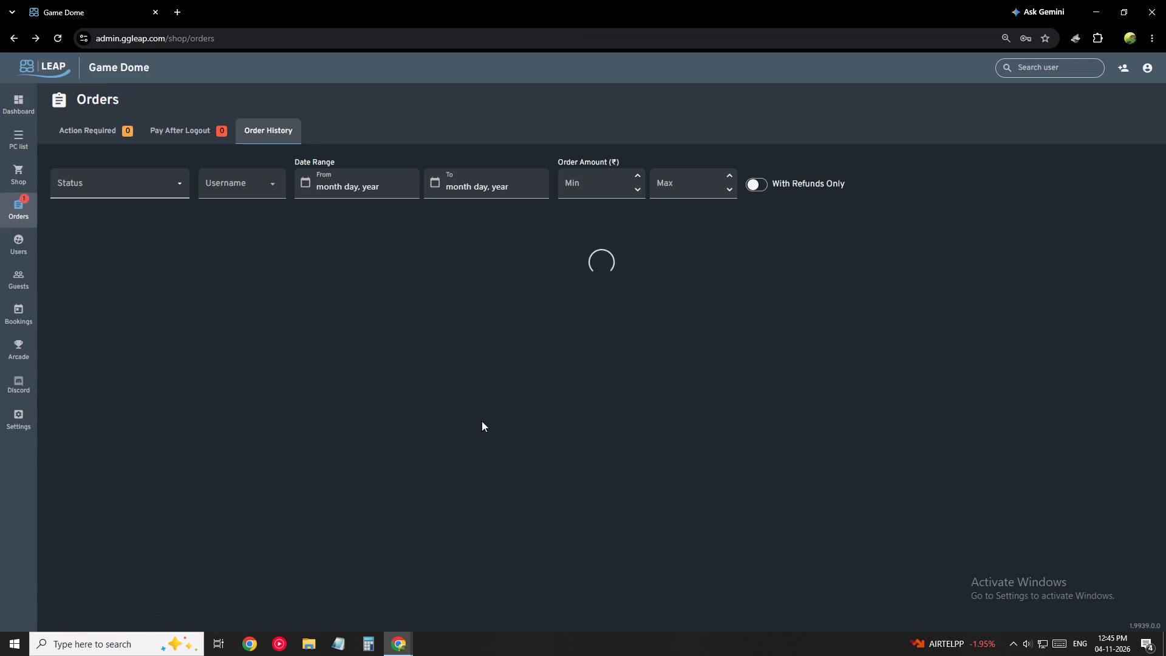
left_click(462, 325)
double_click(63, 151)
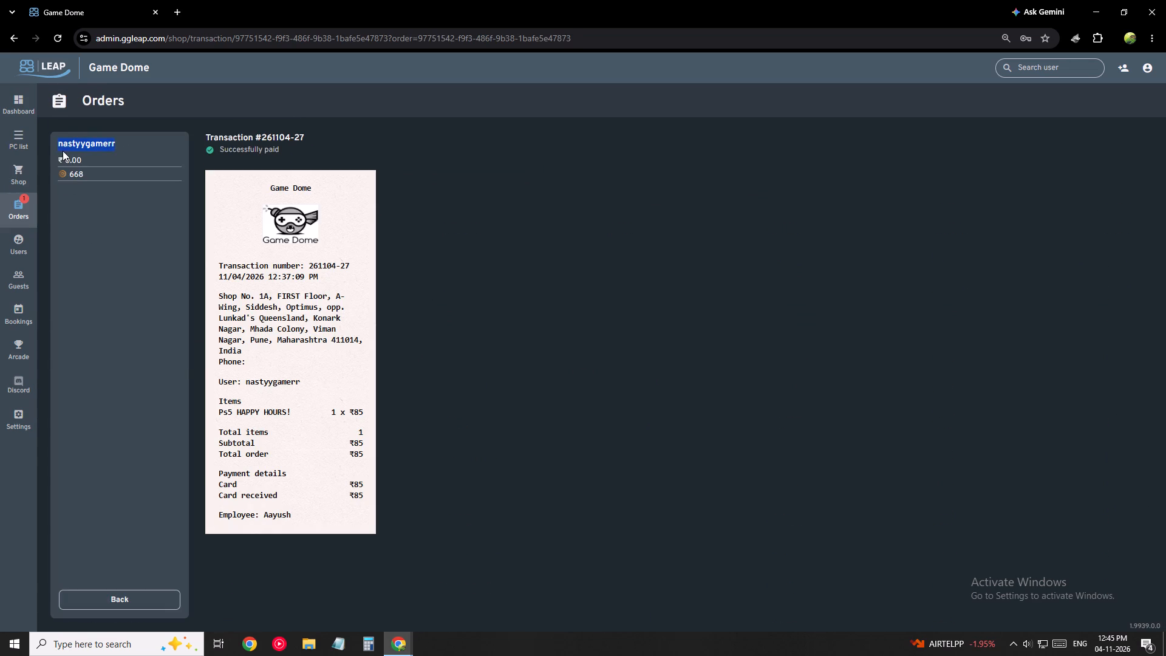
key("ctrl+c")
left_click(8, 142)
scroll(265, 439, "down", 12)
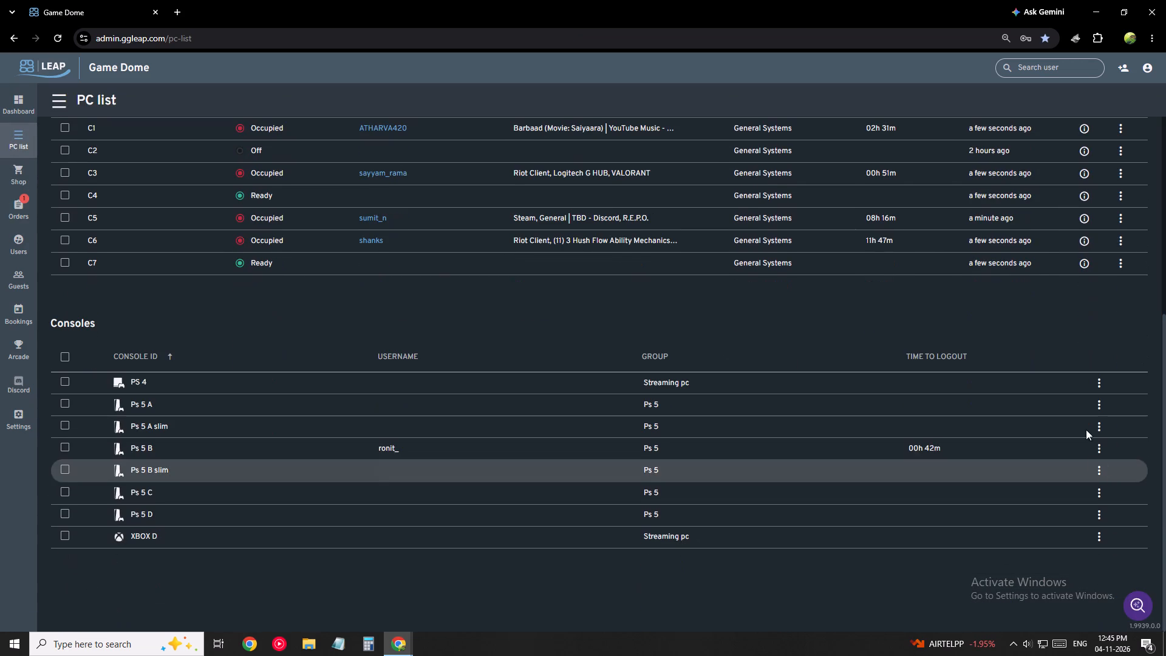
left_click(1097, 411)
left_click(1113, 413)
left_click(522, 319)
left_click(539, 333, "ctrl")
key("ctrl+v")
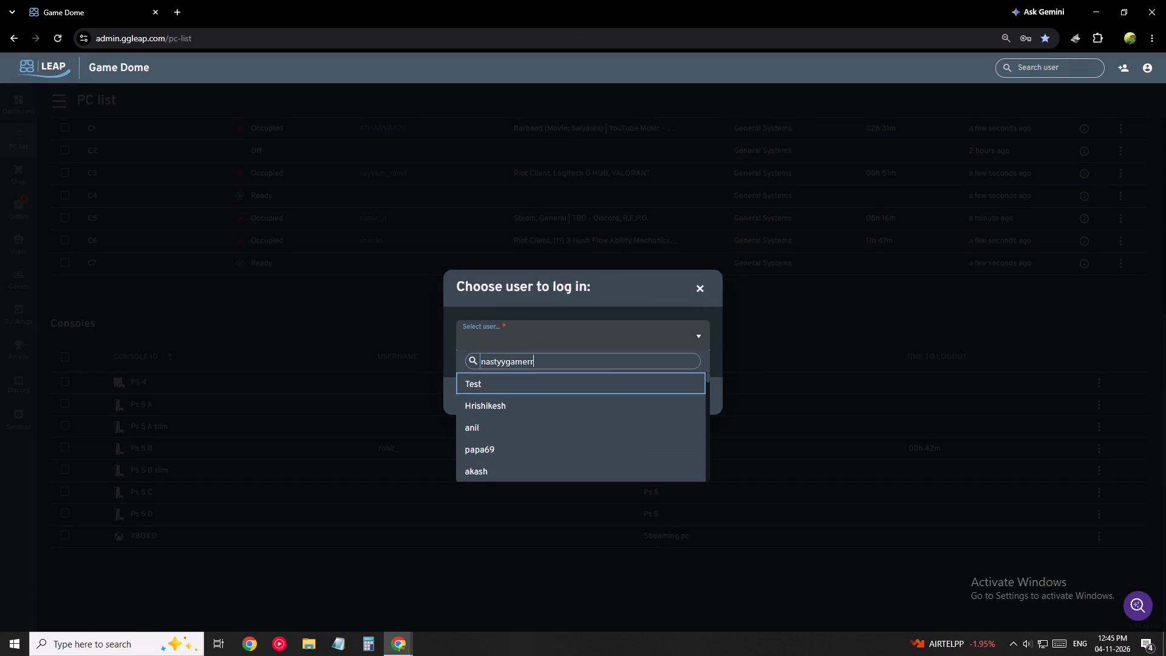
left_click(621, 380)
left_click(672, 388)
Add the user cv to the session on console Ps 5 A, reusing the copied username.
left_click(1093, 410)
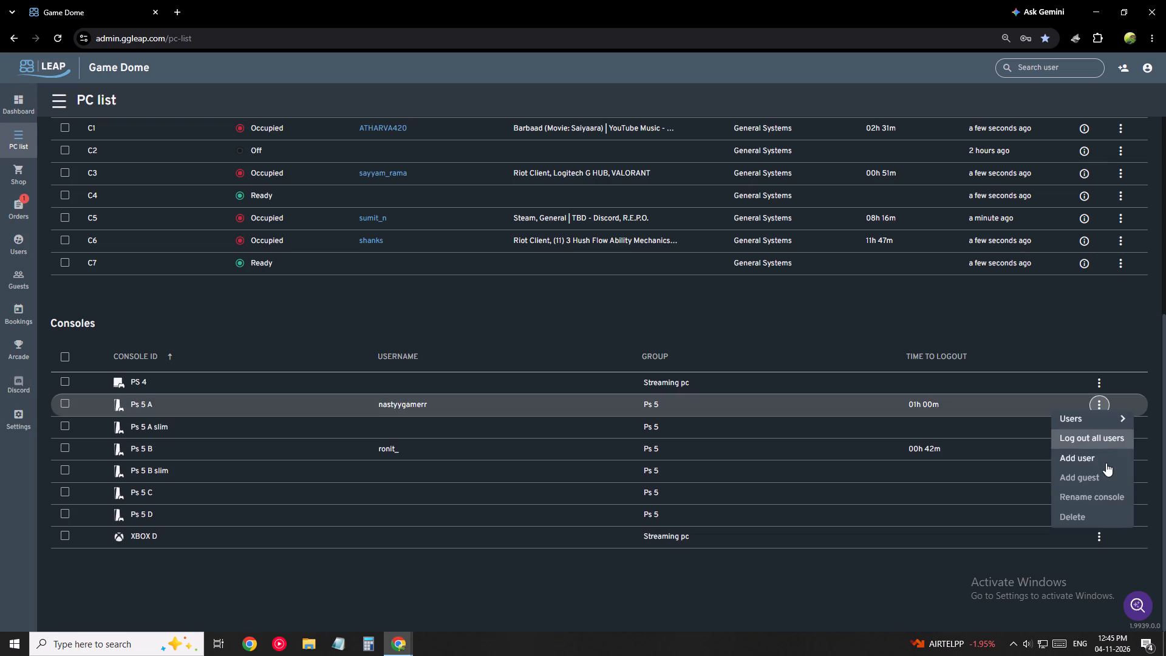
left_click(1106, 463)
left_click(604, 332)
key("super+v")
left_click(564, 460)
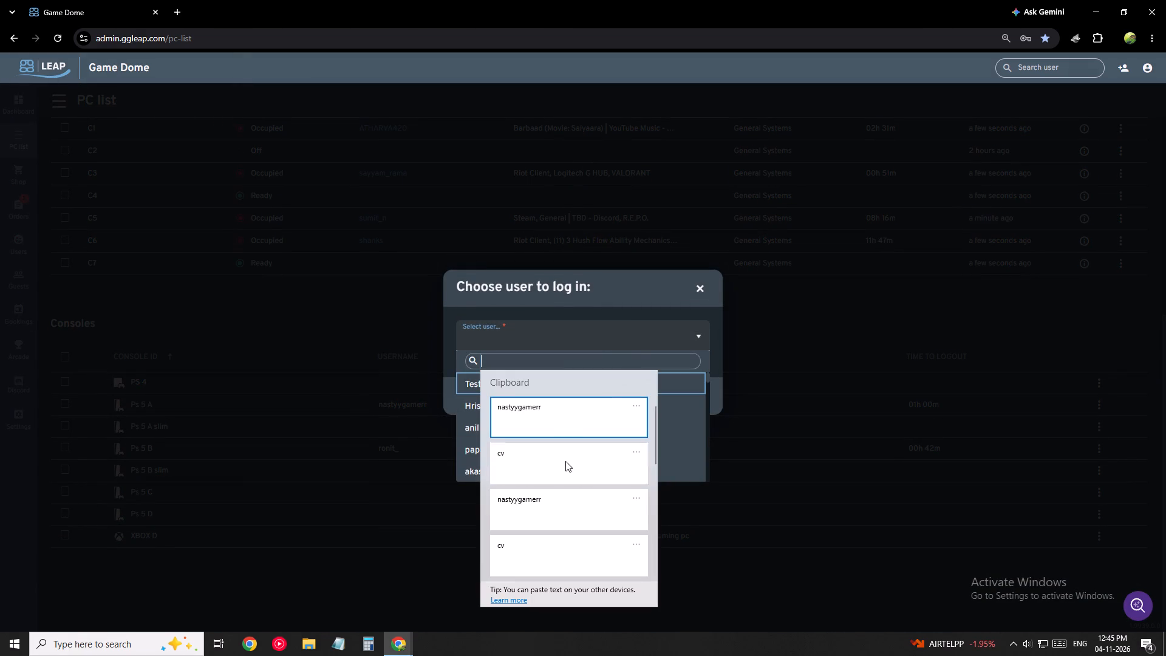
key("ctrl+v")
left_click(593, 366)
left_click(607, 371)
left_click(659, 382)
left_click(698, 386)
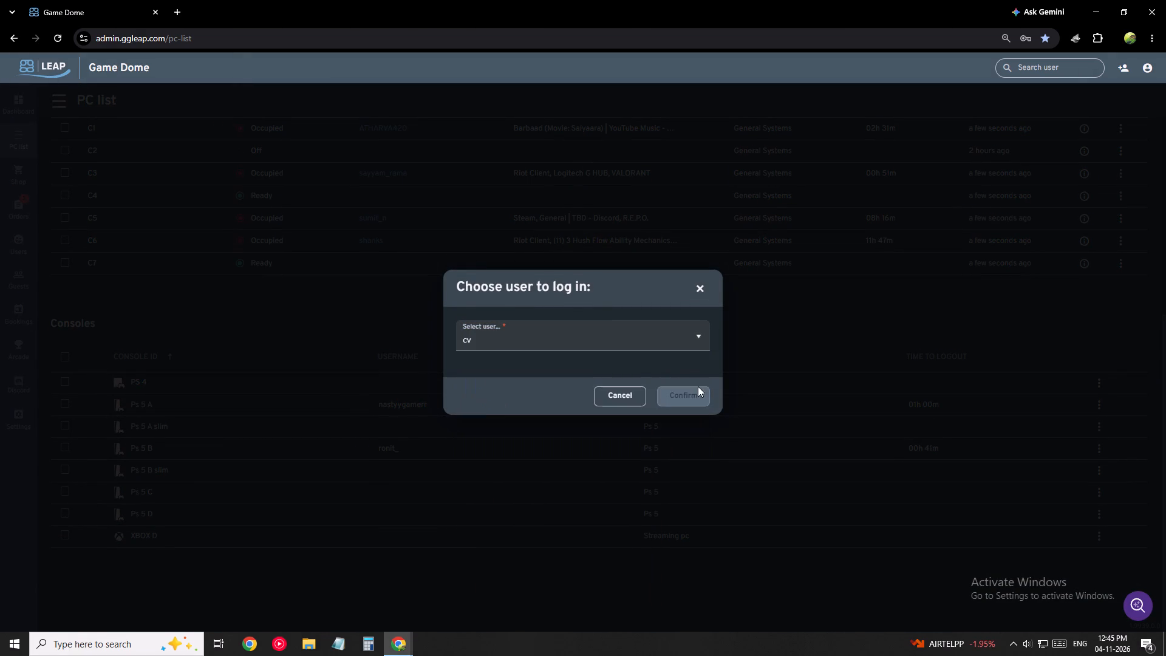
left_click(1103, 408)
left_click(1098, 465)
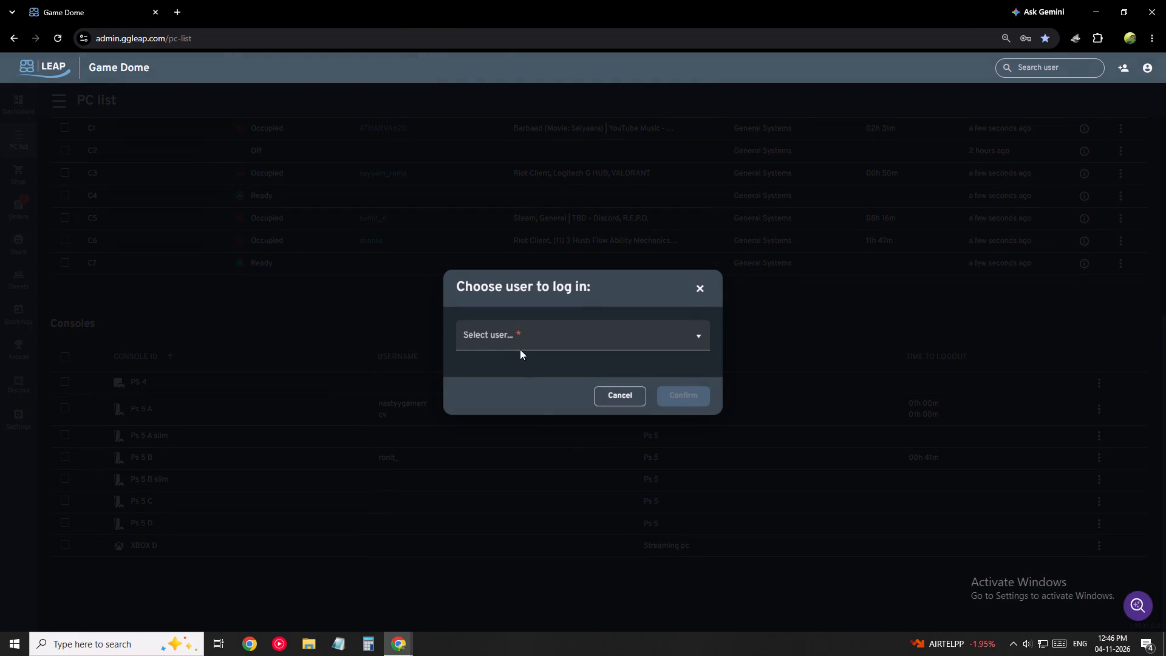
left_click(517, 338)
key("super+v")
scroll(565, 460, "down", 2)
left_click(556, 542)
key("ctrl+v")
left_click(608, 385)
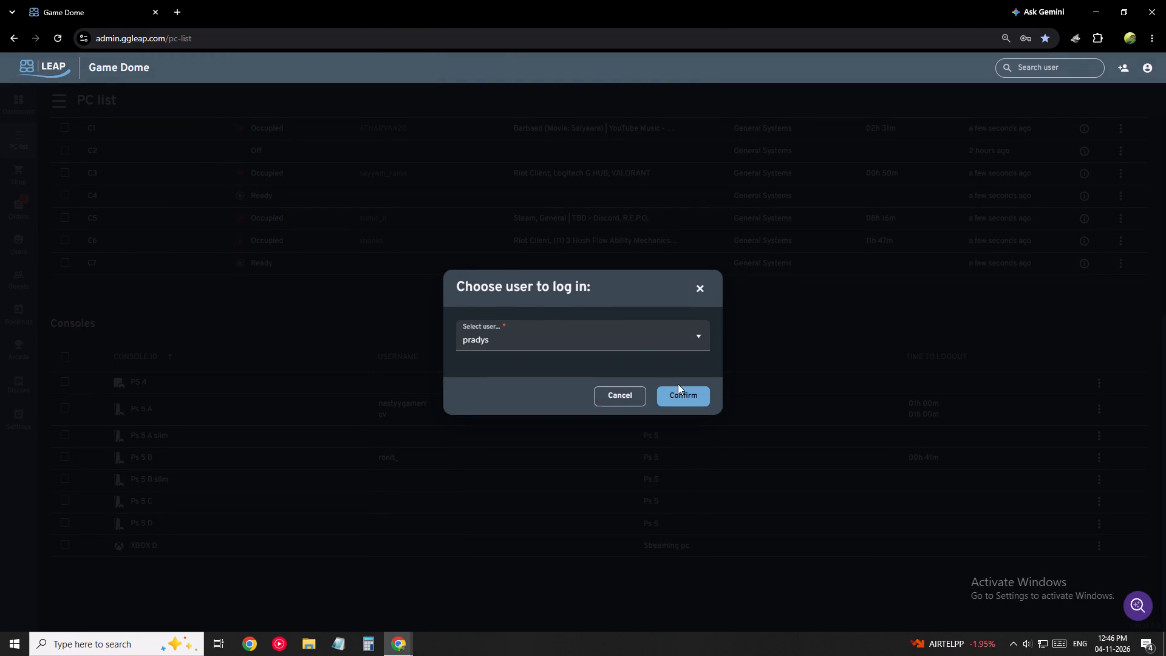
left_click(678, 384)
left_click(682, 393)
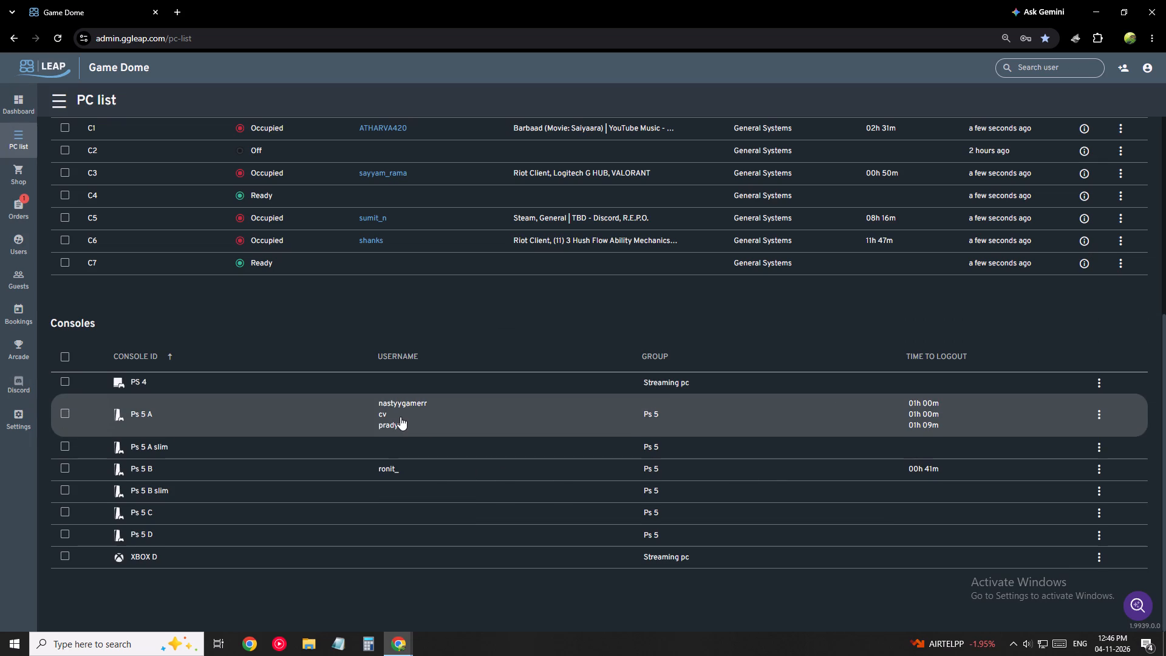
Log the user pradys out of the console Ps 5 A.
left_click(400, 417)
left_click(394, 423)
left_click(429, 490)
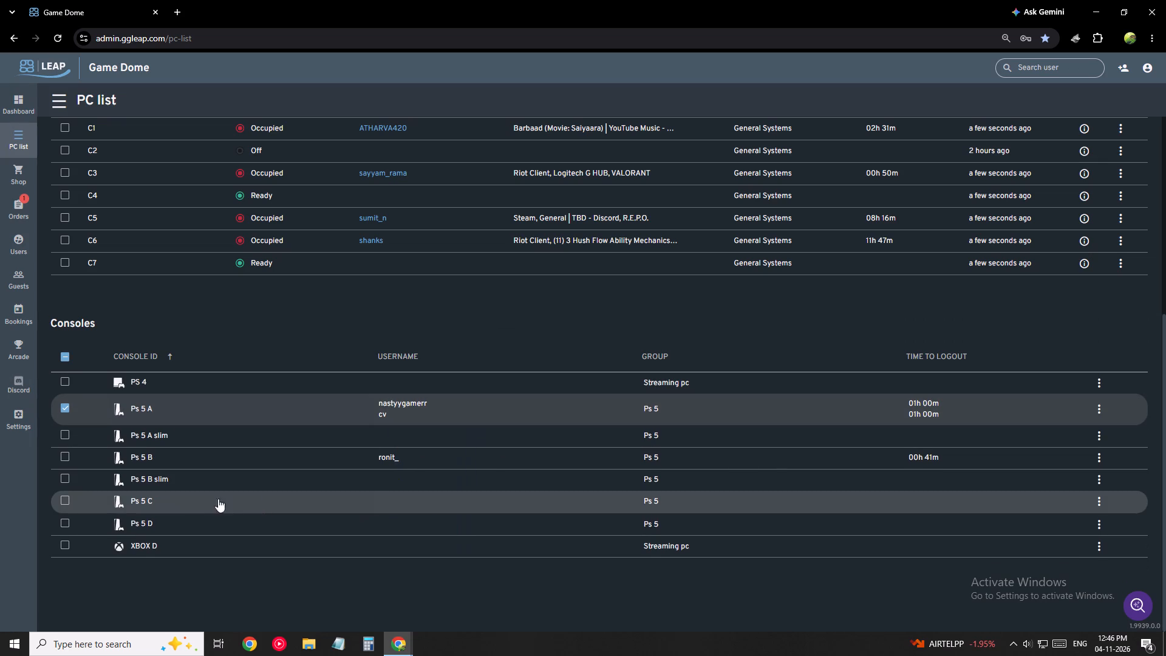
left_click(1092, 483)
left_click(1113, 495)
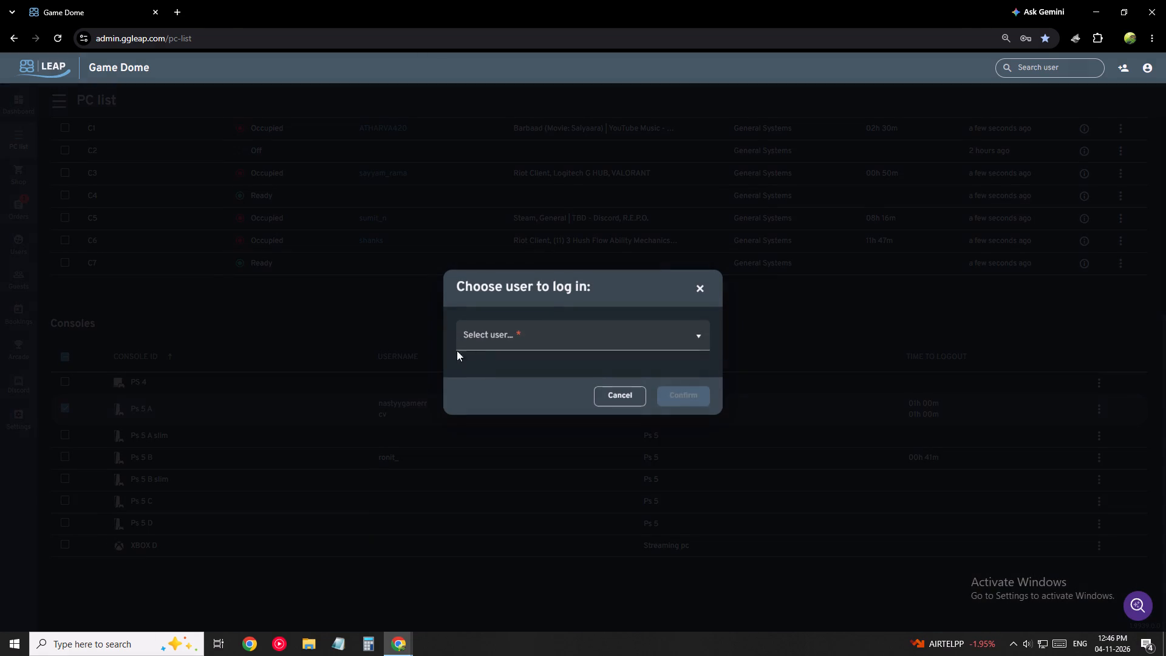
left_click(483, 341)
key("super+v")
left_click(525, 590)
key("ctrl+v")
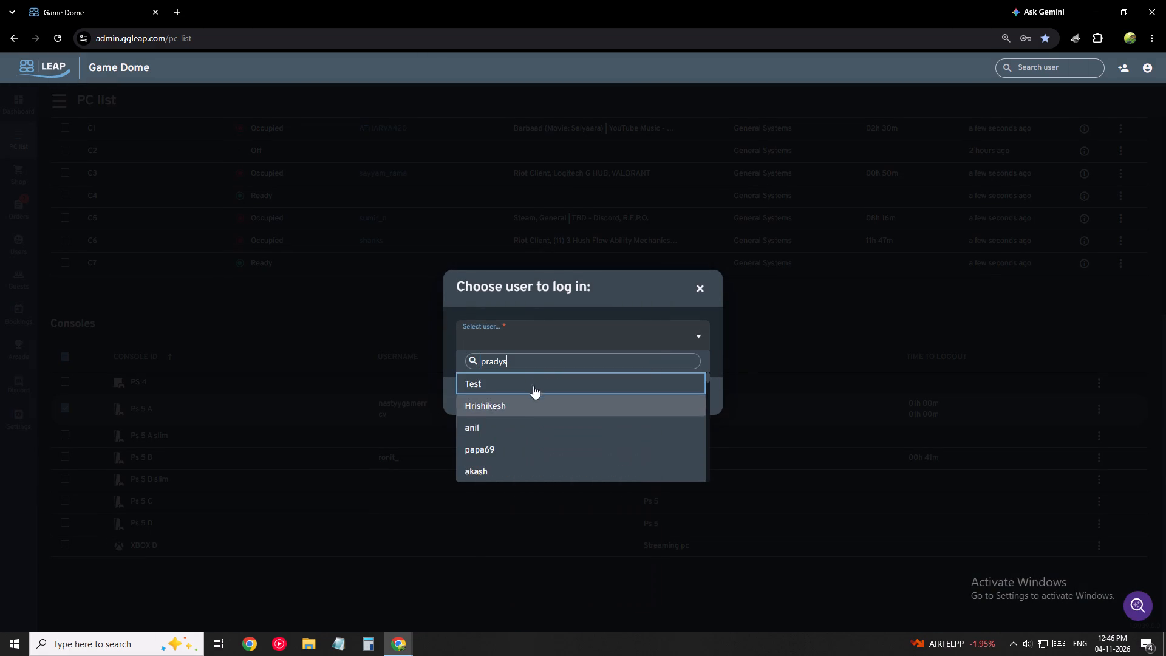
left_click(527, 364)
left_click(536, 379)
left_click(653, 394)
left_click(672, 395)
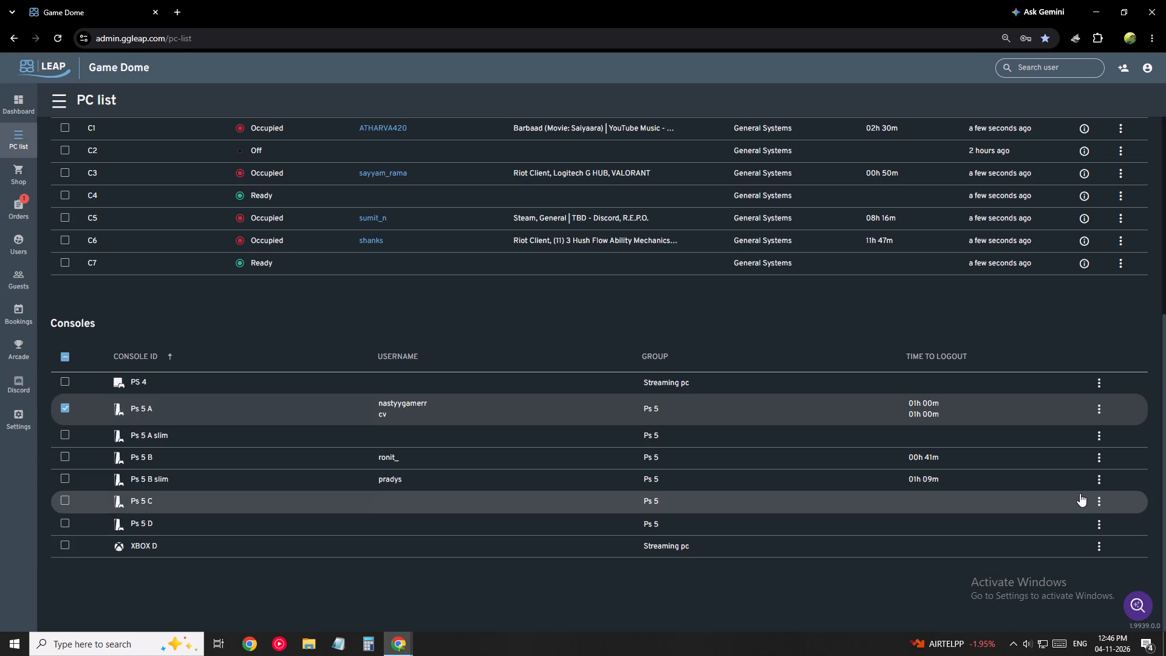
left_click(1094, 481)
left_click(1114, 529)
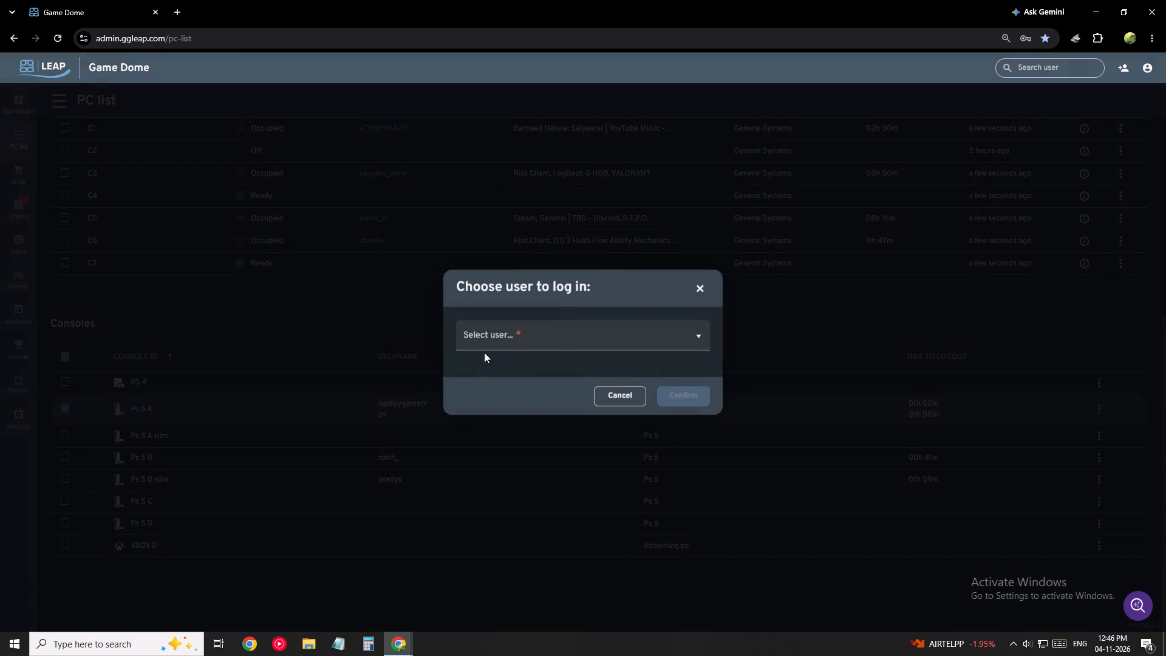
left_click(485, 333)
key("super+v")
scroll(542, 487, "down", 3)
left_click(539, 561)
key("ctrl+v")
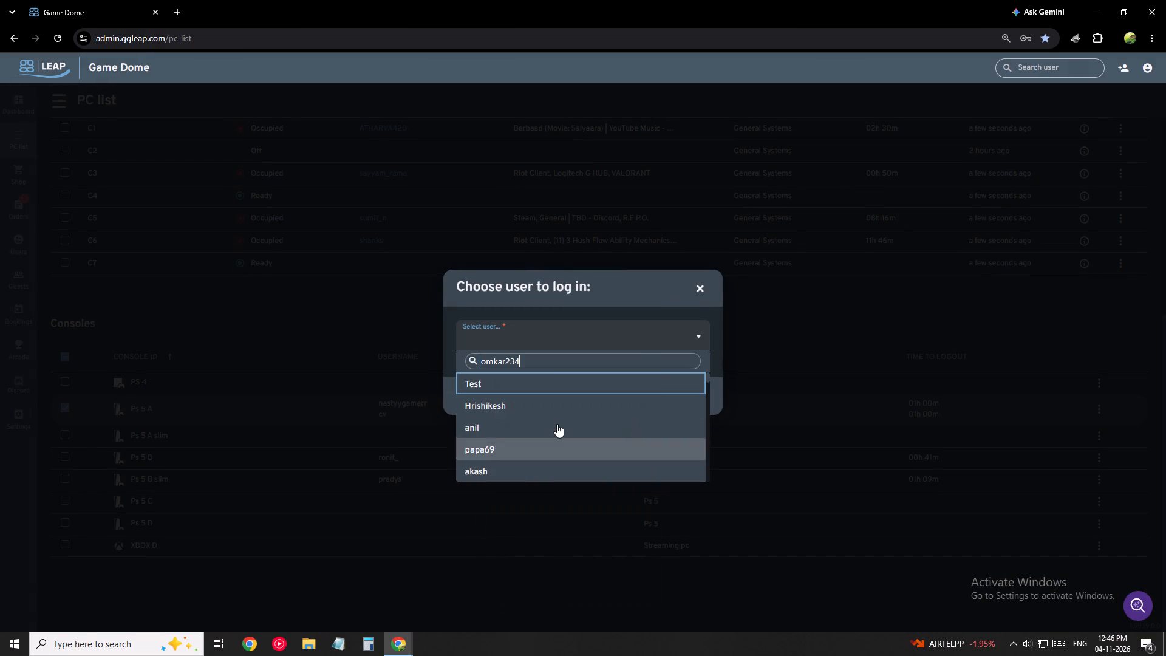
left_click(560, 359)
left_click(657, 392)
left_click(679, 398)
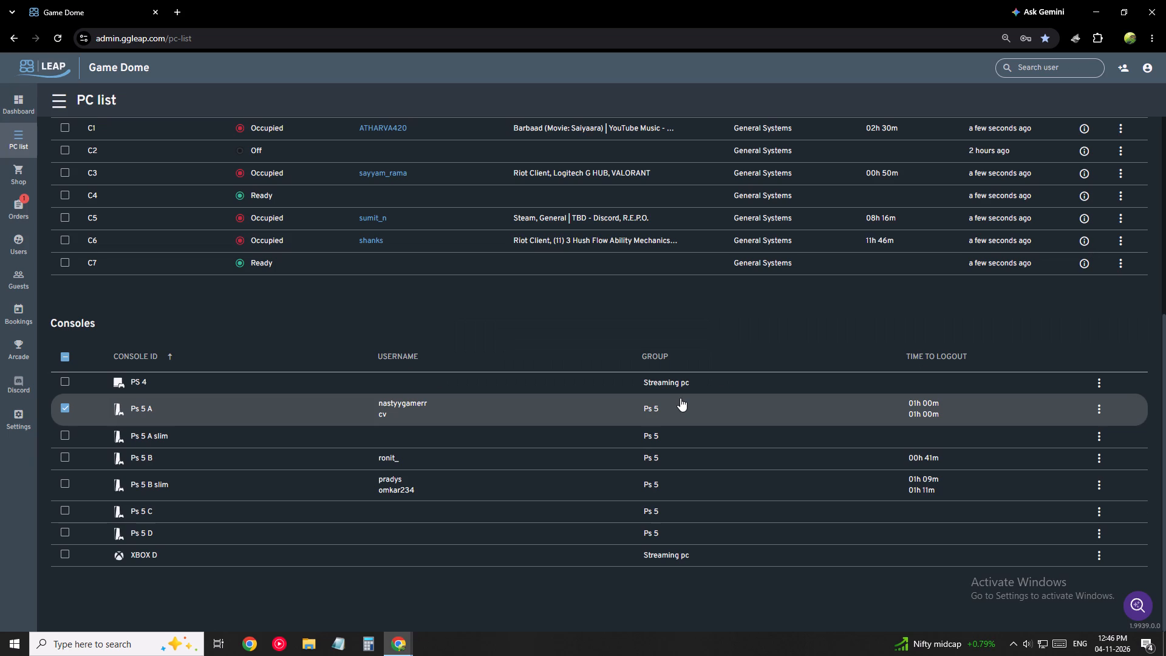
Open a new browser tab.
left_click(177, 13)
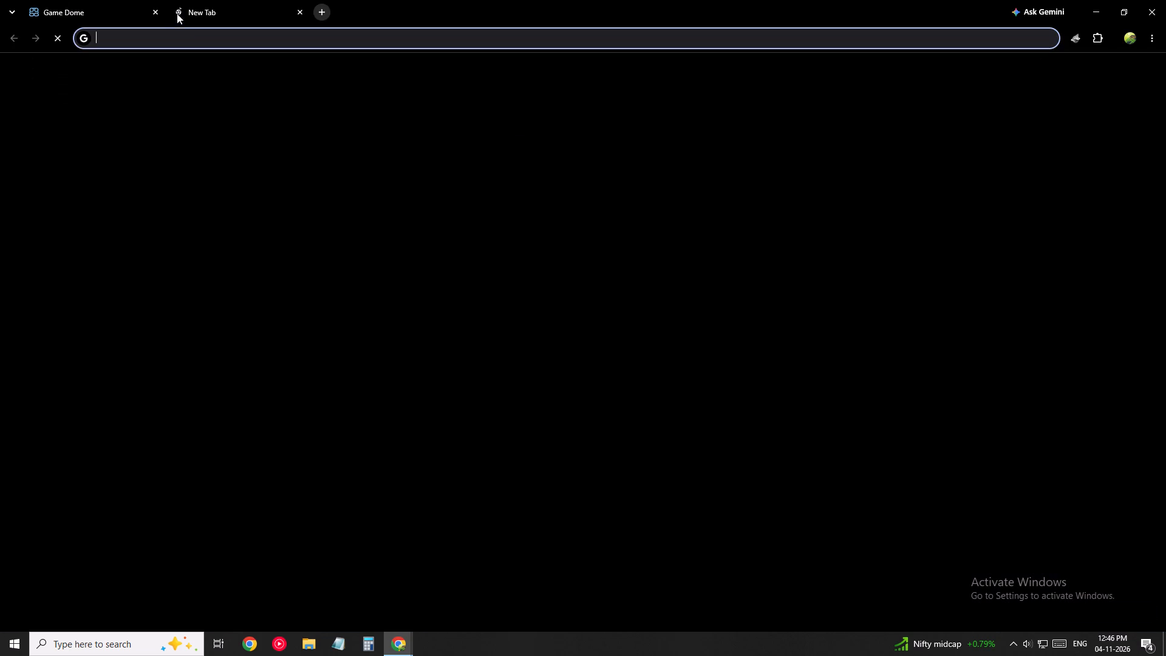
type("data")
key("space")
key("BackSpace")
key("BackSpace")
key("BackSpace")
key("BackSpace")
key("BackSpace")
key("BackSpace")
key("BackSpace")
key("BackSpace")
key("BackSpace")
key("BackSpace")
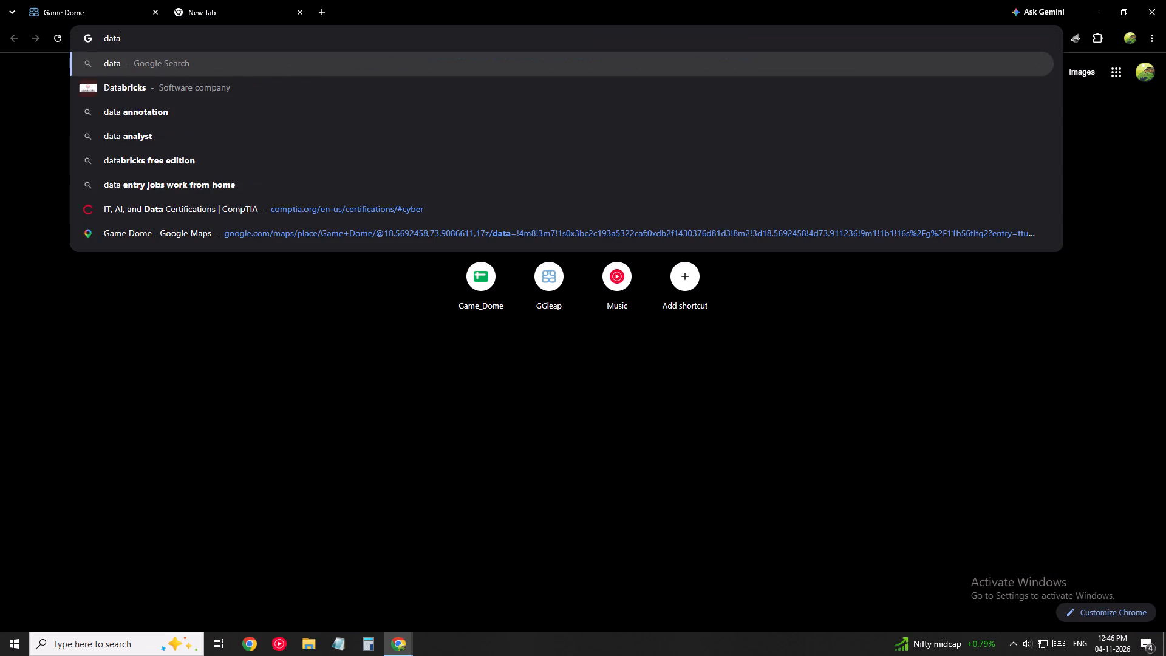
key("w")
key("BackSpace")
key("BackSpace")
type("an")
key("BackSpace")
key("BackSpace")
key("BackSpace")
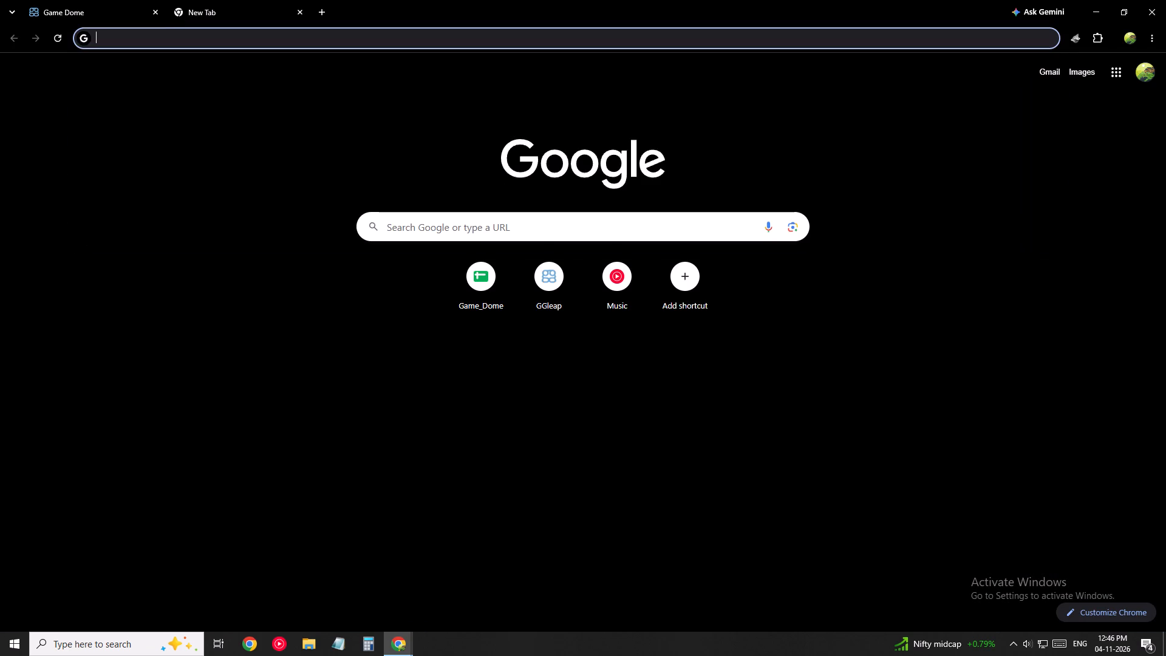
Search the web for "web anaylst datavinci" and open the Internshala listing for Junior Web Analytics Developer.
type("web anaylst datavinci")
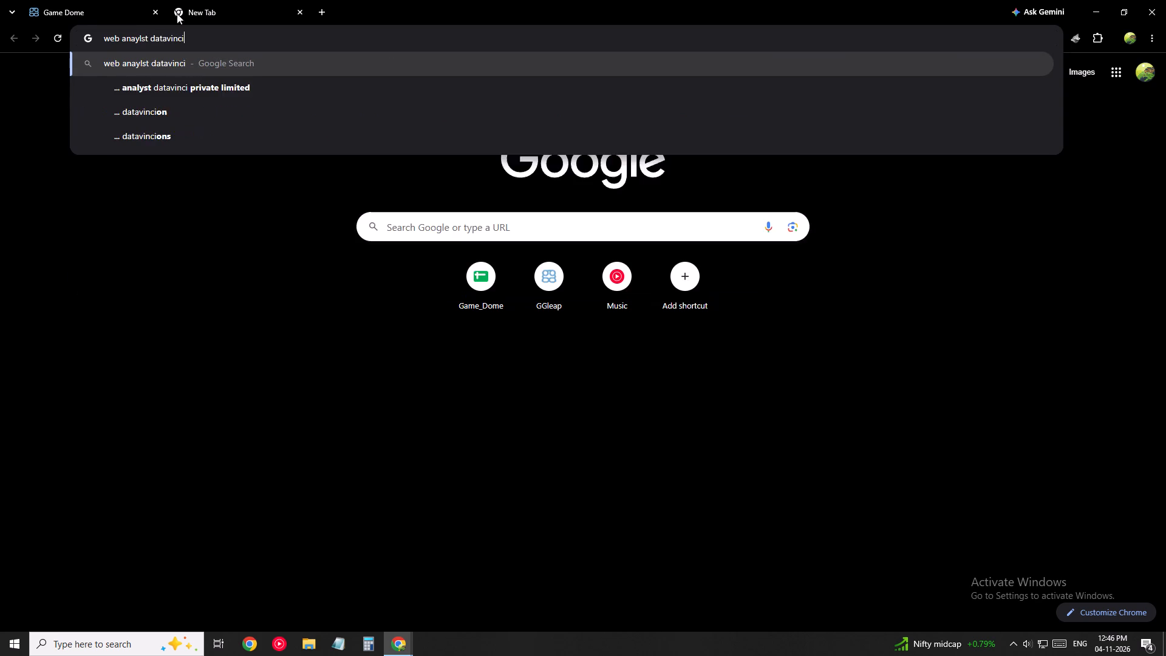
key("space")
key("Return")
scroll(309, 514, "down", 2)
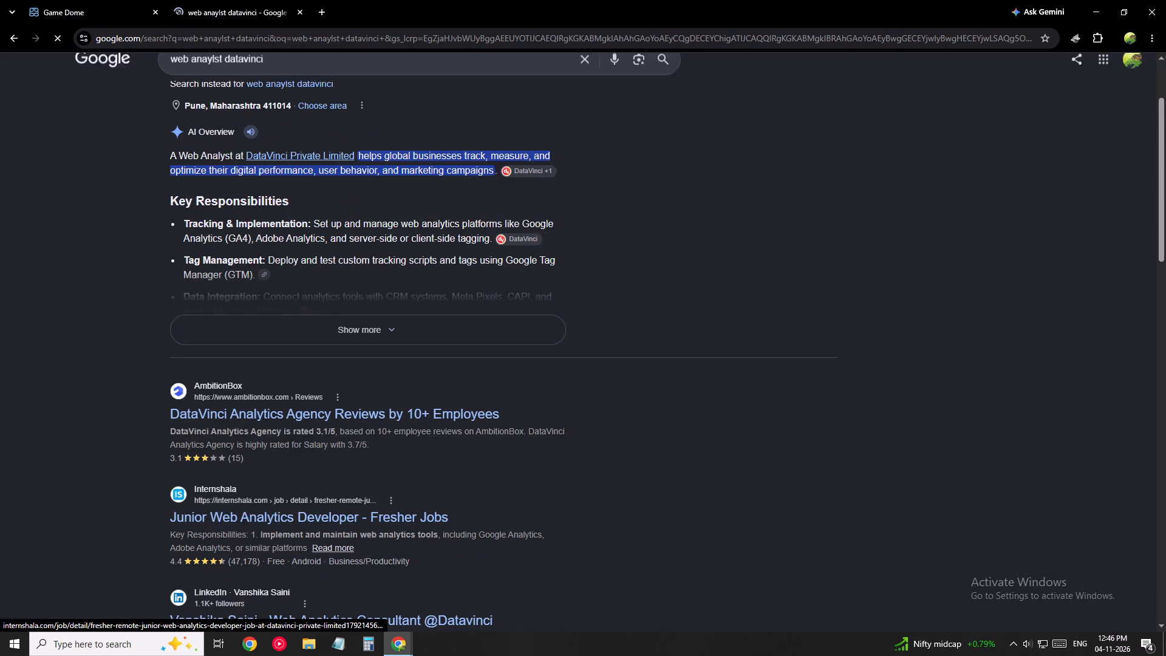
left_click(268, 505)
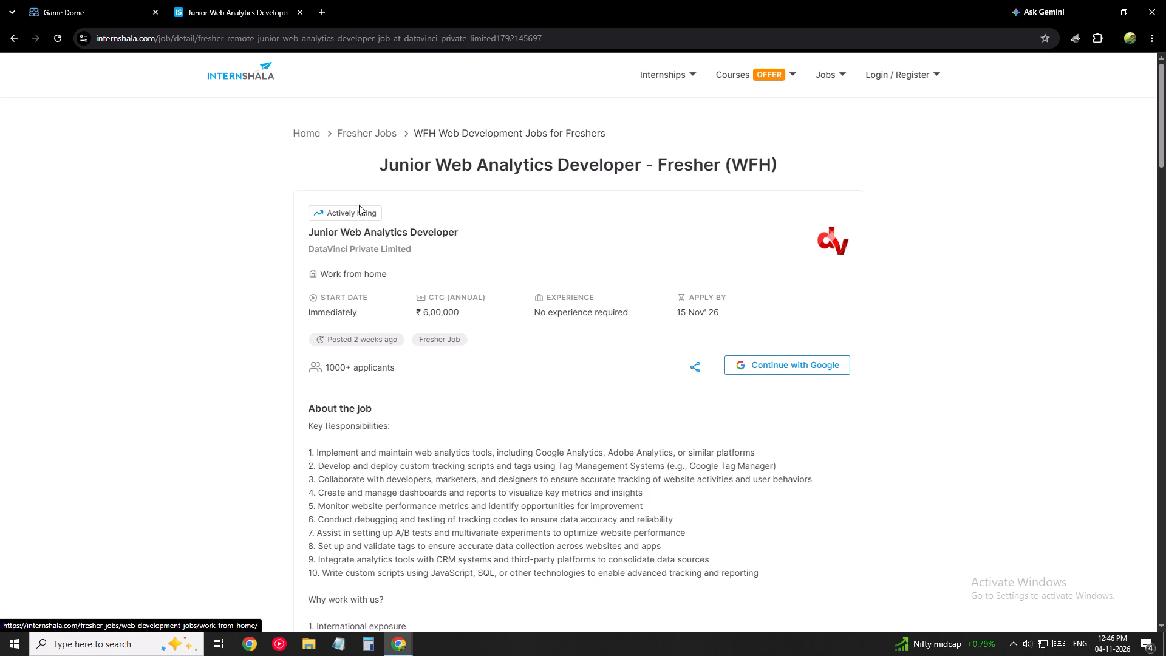
Open the DataVinci Private Limited company page from the listing and look through its current openings.
left_click(358, 248)
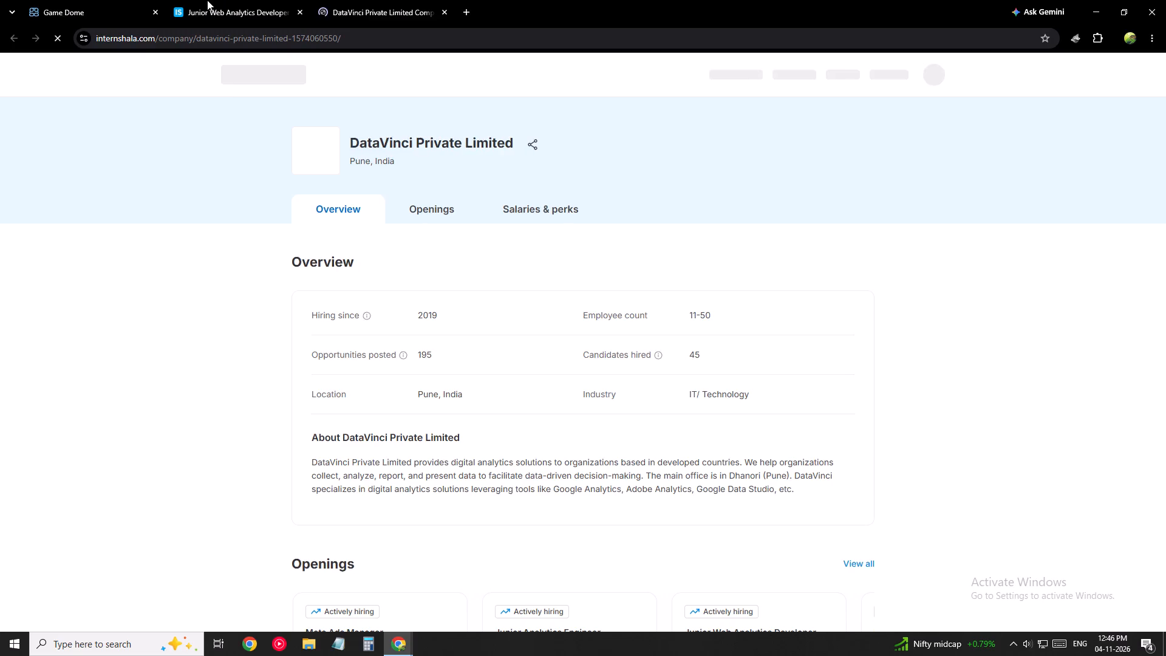
scroll(489, 338, "down", 3)
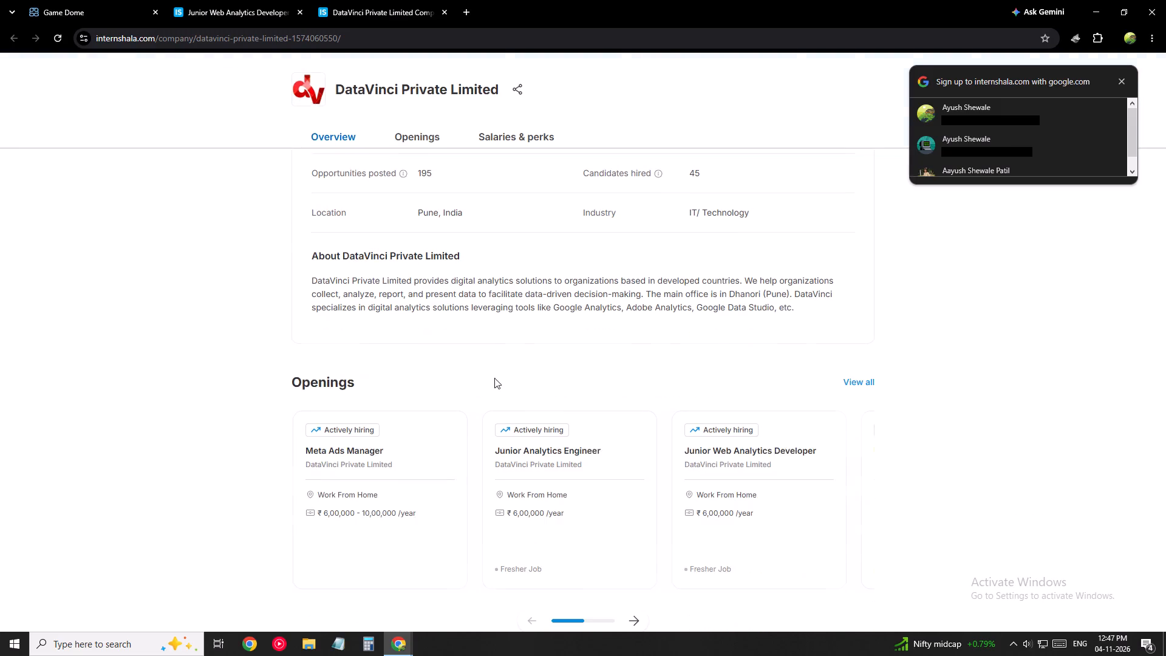
scroll(553, 417, "down", 1)
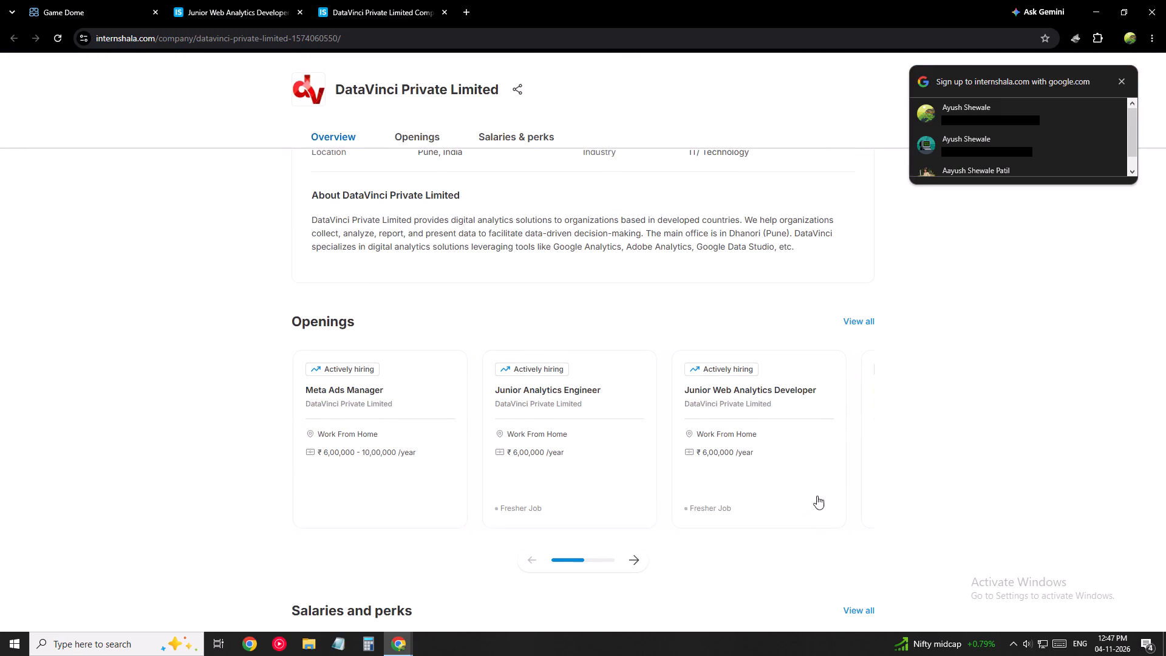
left_click(628, 556)
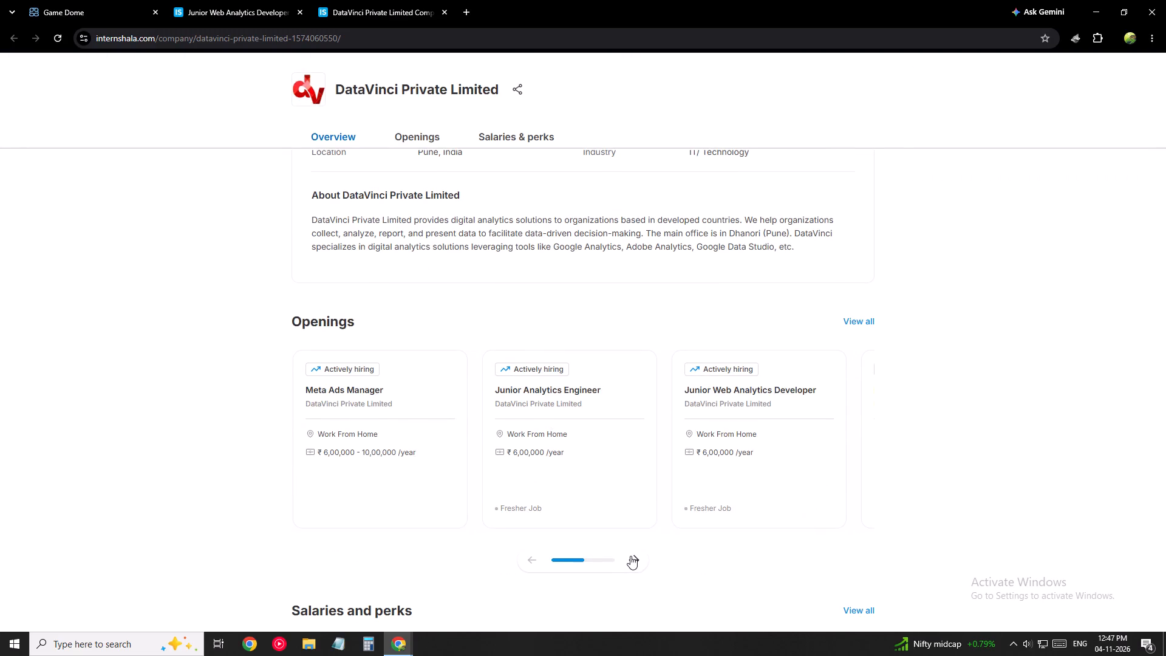
left_click(634, 561)
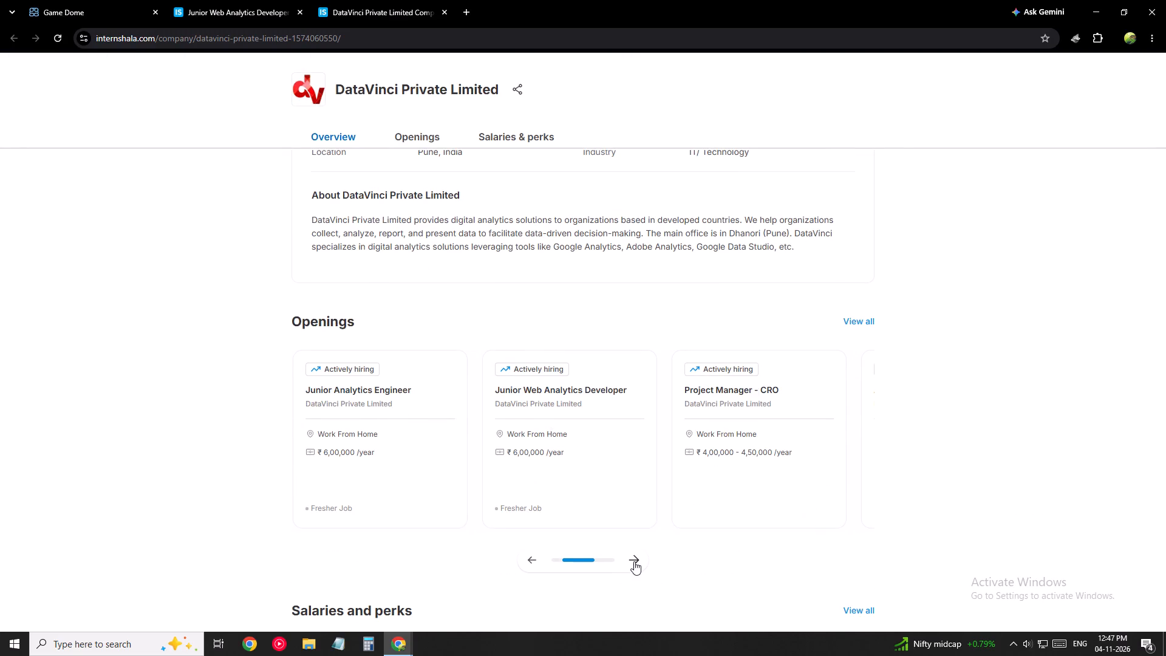
left_click(629, 556)
left_click(629, 556)
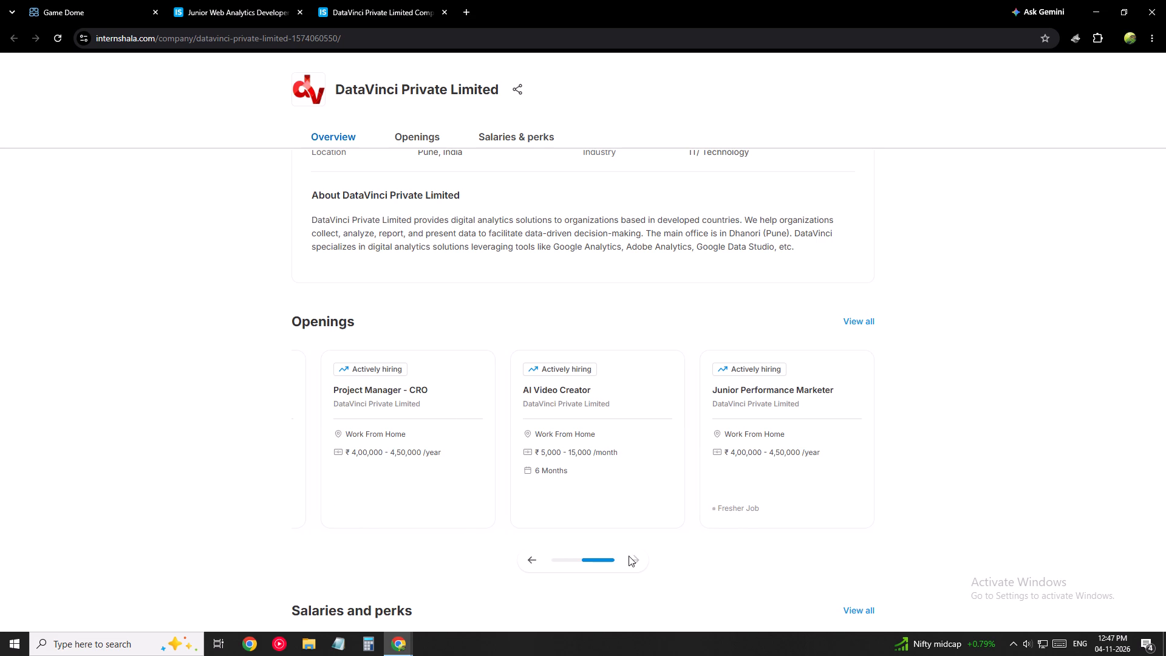
left_click(530, 559)
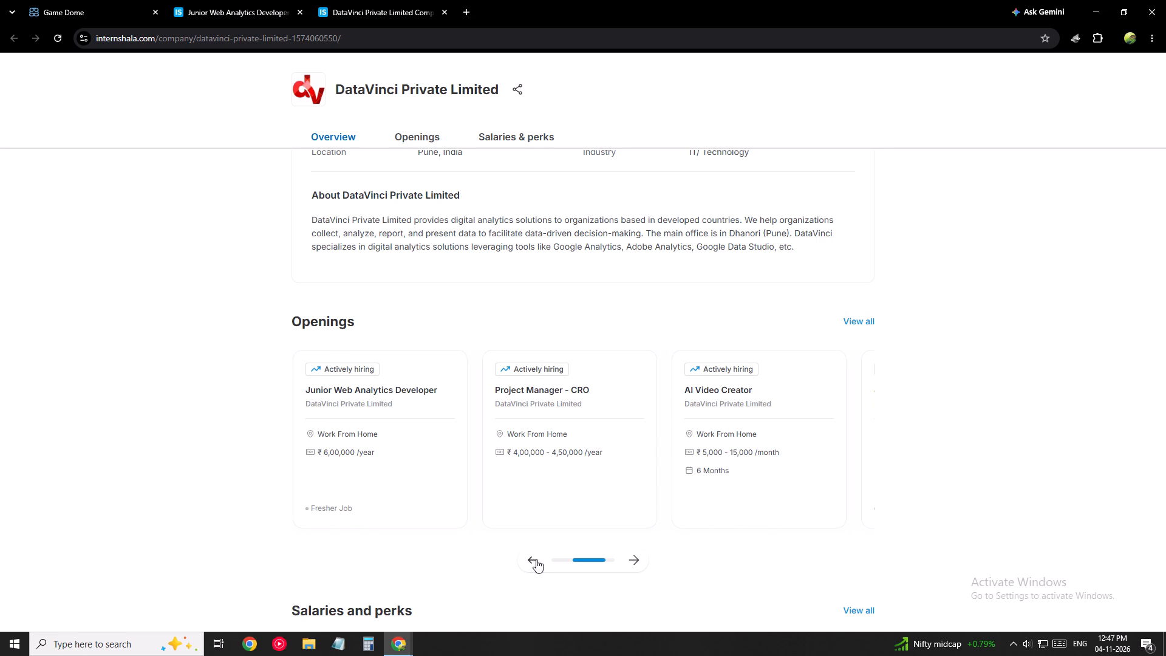
left_click(537, 559)
Open the Junior Analytics Engineer opening and read its responsibilities, required skills and other requirements.
left_click(395, 384)
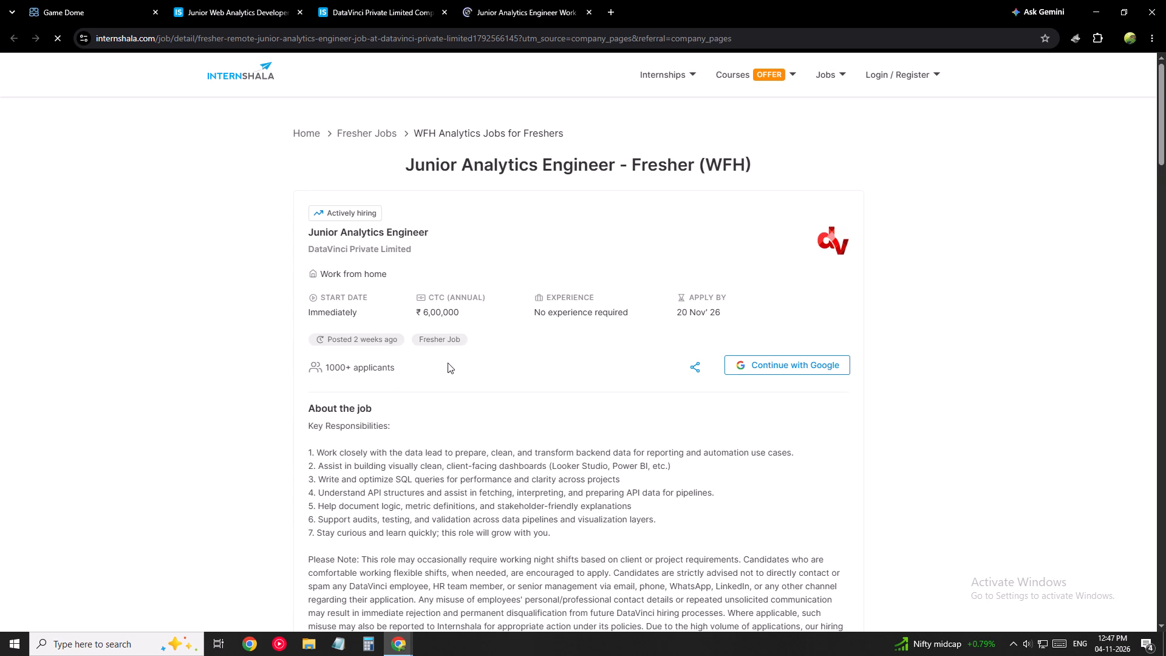
scroll(419, 435, "down", 3)
scroll(350, 424, "down", 3)
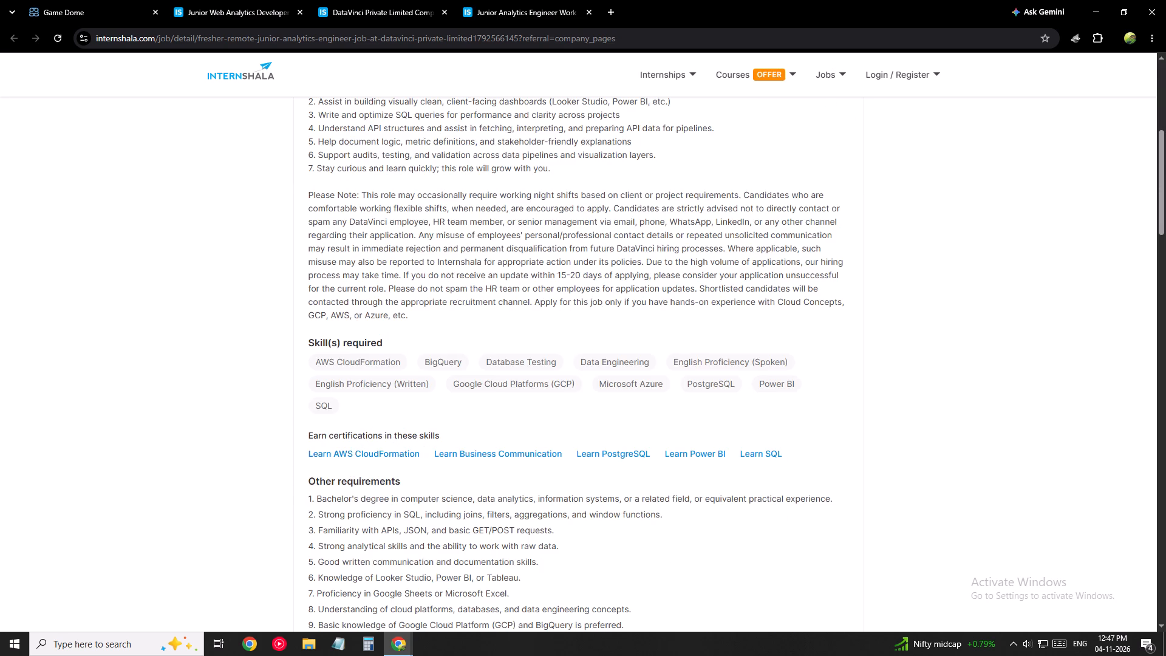
scroll(372, 485, "down", 4)
scroll(343, 376, "up", 6)
scroll(343, 376, "down", 1)
scroll(343, 376, "up", 2)
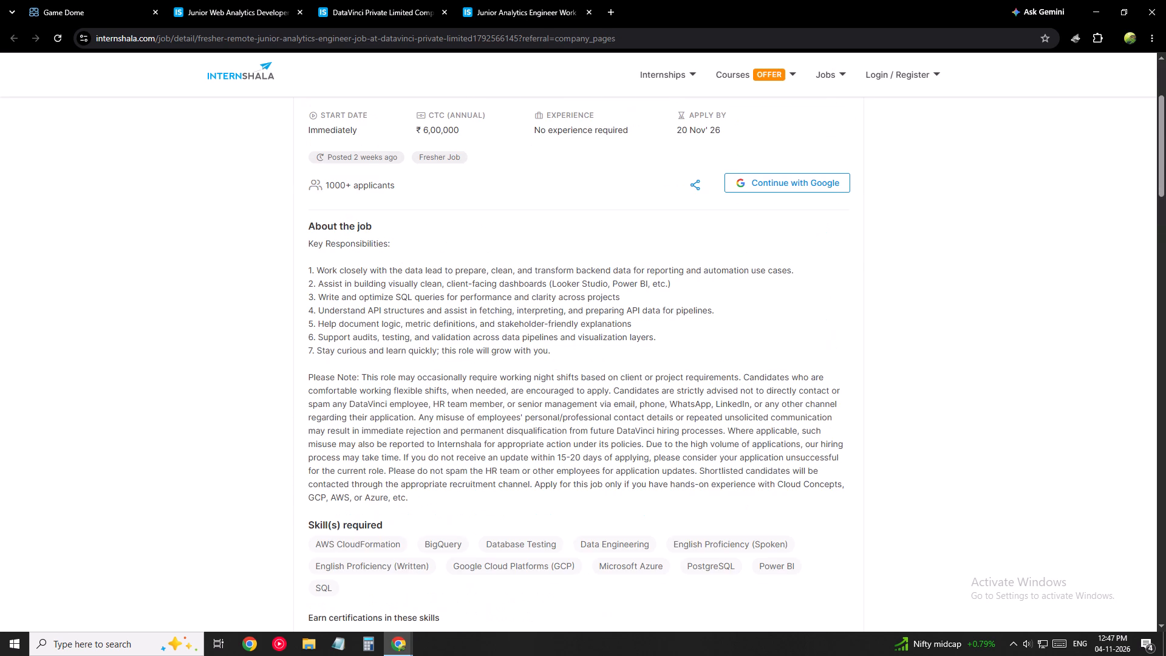
scroll(330, 312, "up", 1)
scroll(330, 312, "down", 1)
scroll(330, 312, "up", 3)
scroll(330, 312, "down", 1)
scroll(330, 312, "up", 1)
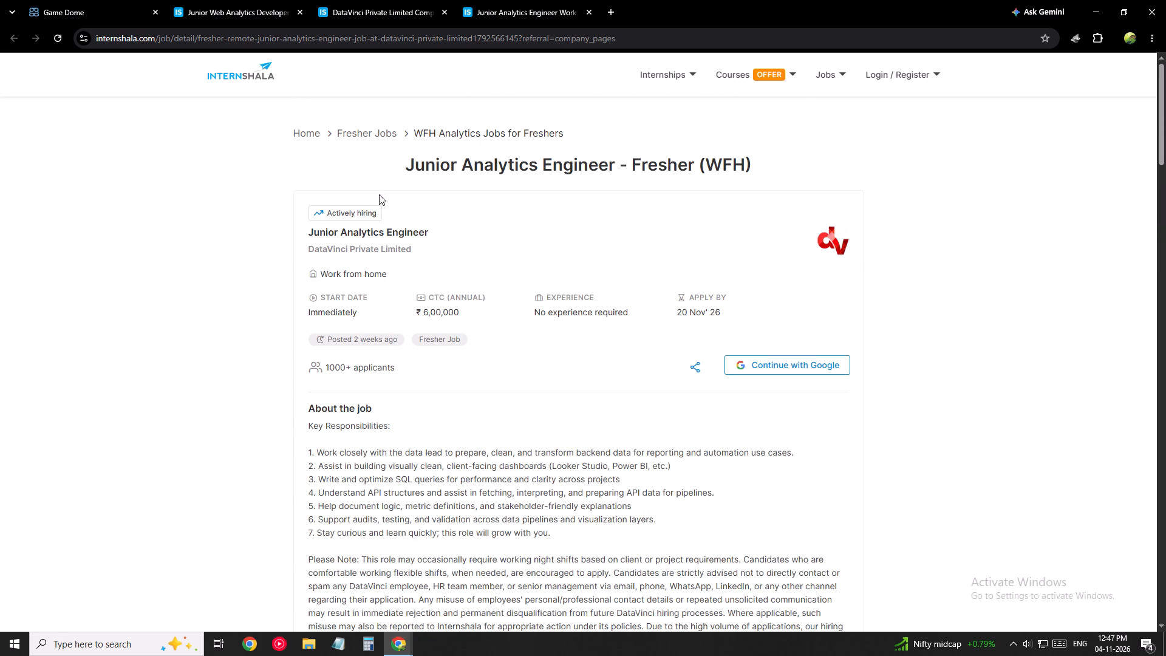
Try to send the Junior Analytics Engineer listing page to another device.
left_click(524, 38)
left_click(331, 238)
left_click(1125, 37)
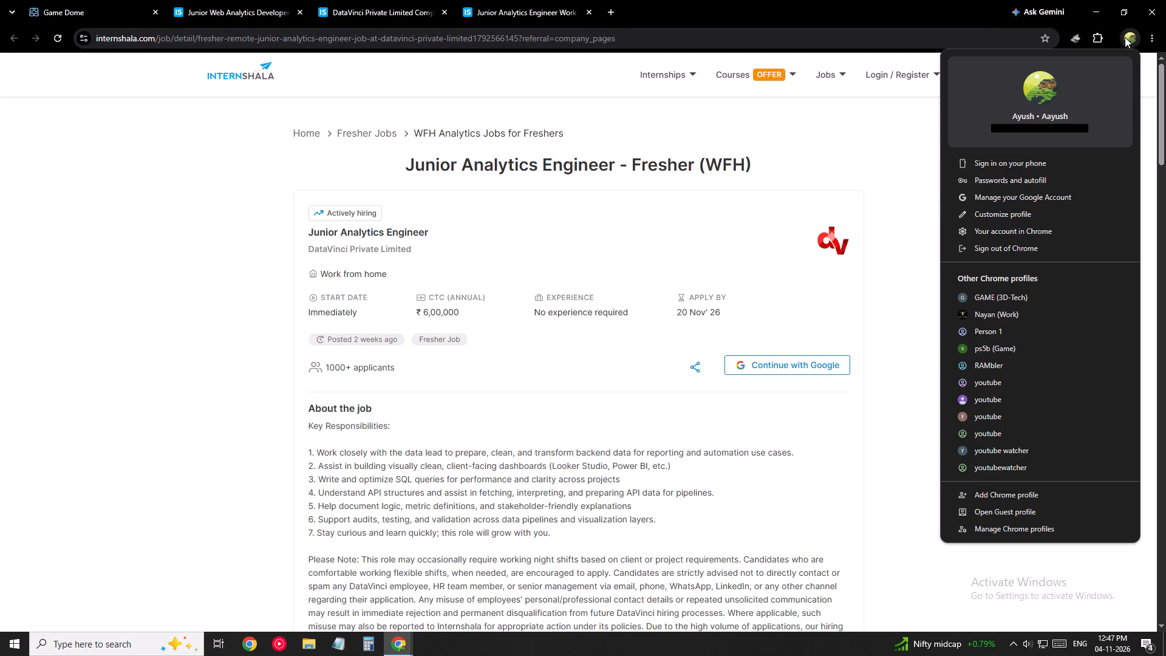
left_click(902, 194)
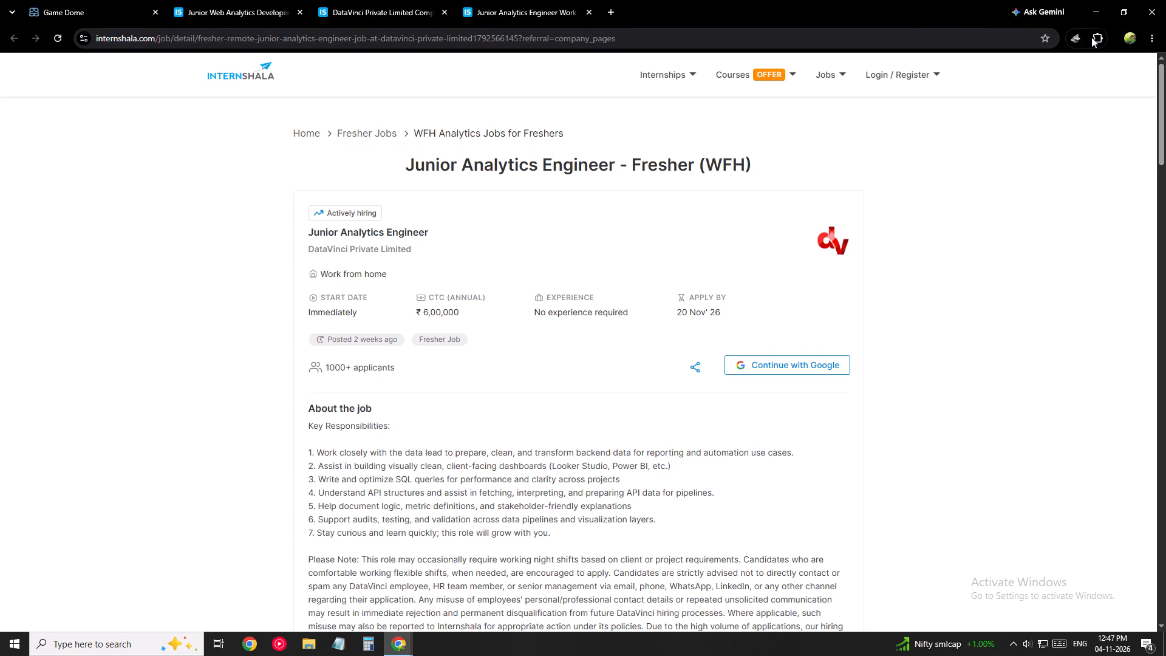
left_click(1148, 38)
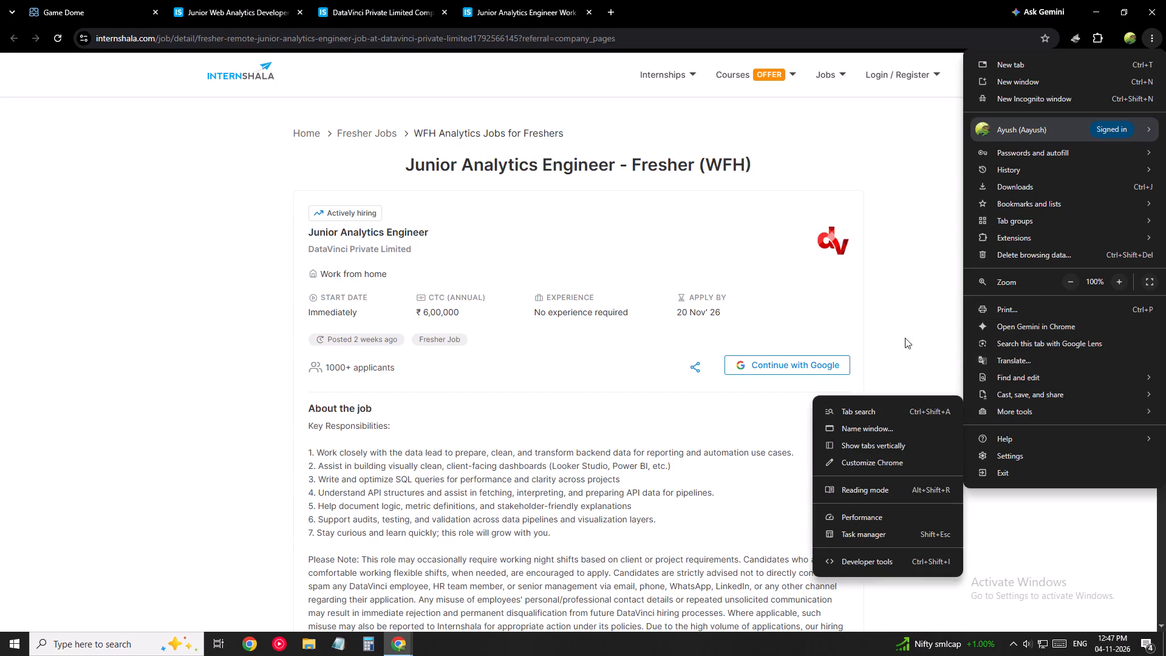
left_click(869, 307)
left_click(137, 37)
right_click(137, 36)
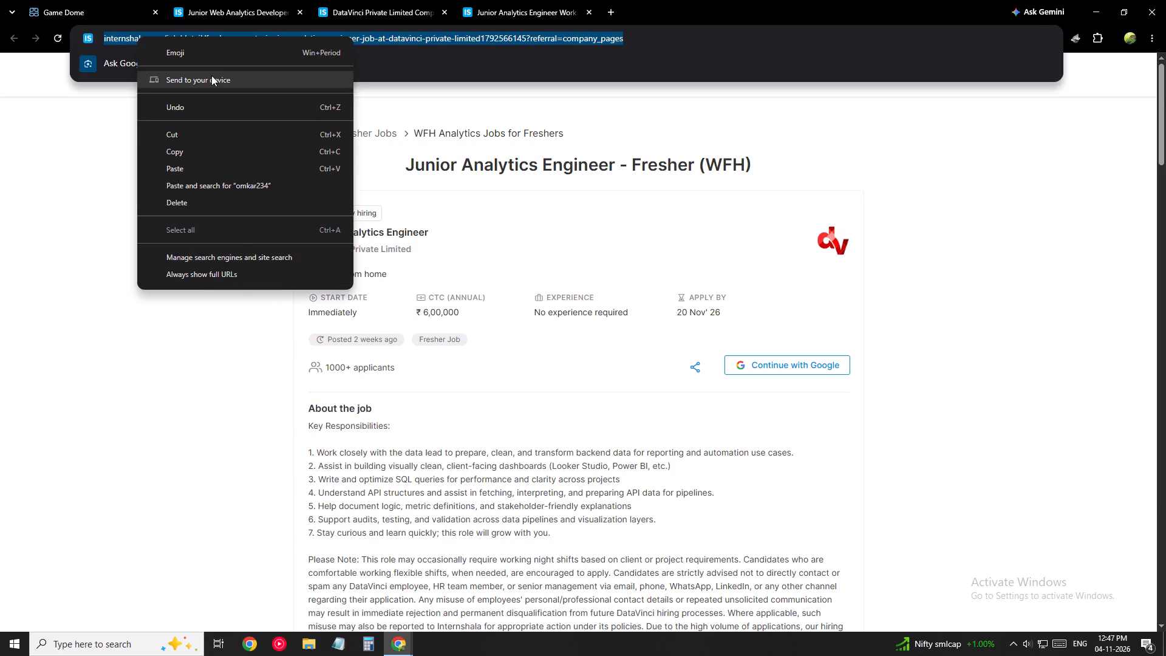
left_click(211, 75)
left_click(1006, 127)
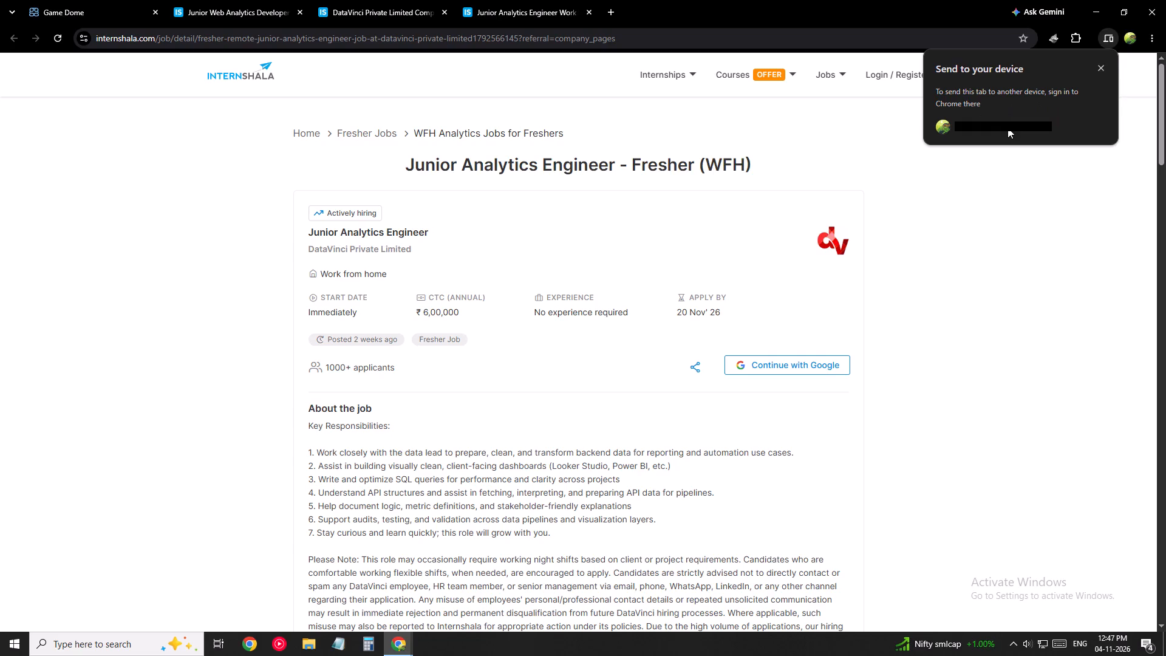
Back in ggLeap, find the customer whose username starts with yash, open their profile and check their expired and active GamePasses.
left_click(33, 0)
left_click(1059, 67)
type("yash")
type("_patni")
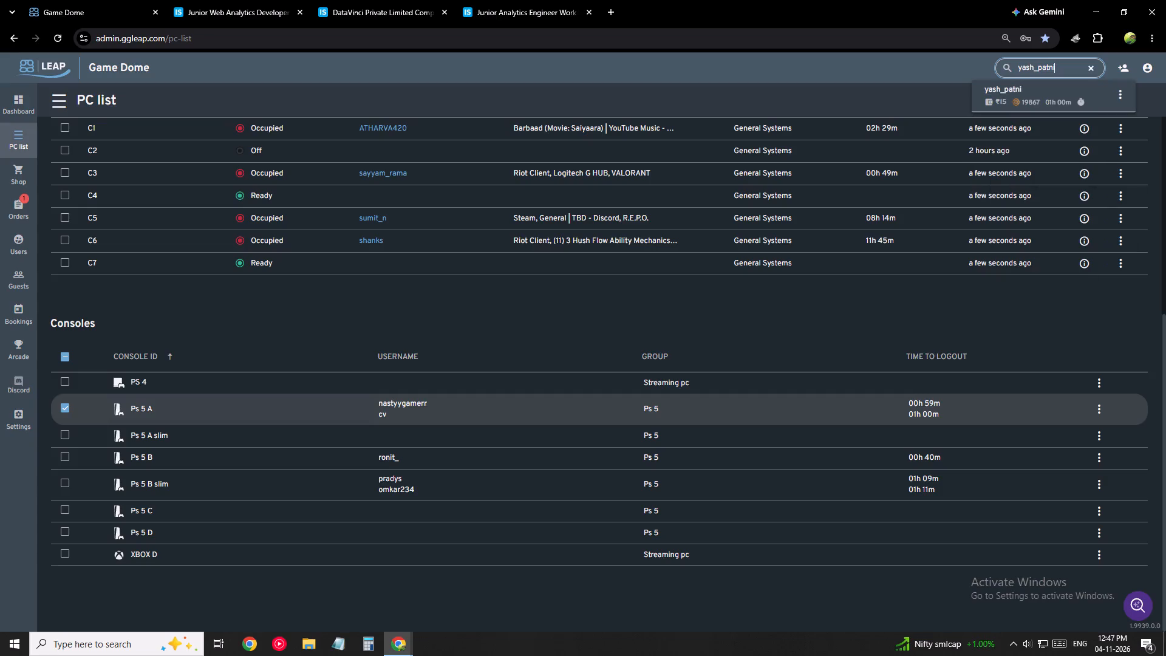
left_click(1125, 95)
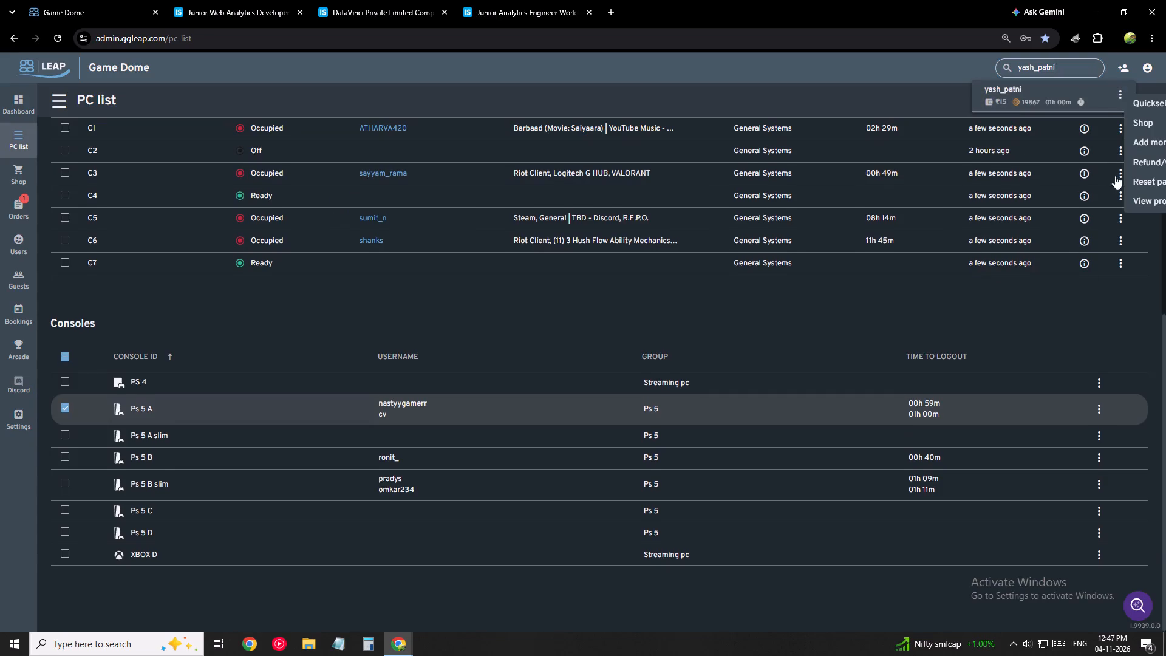
left_click(1131, 199)
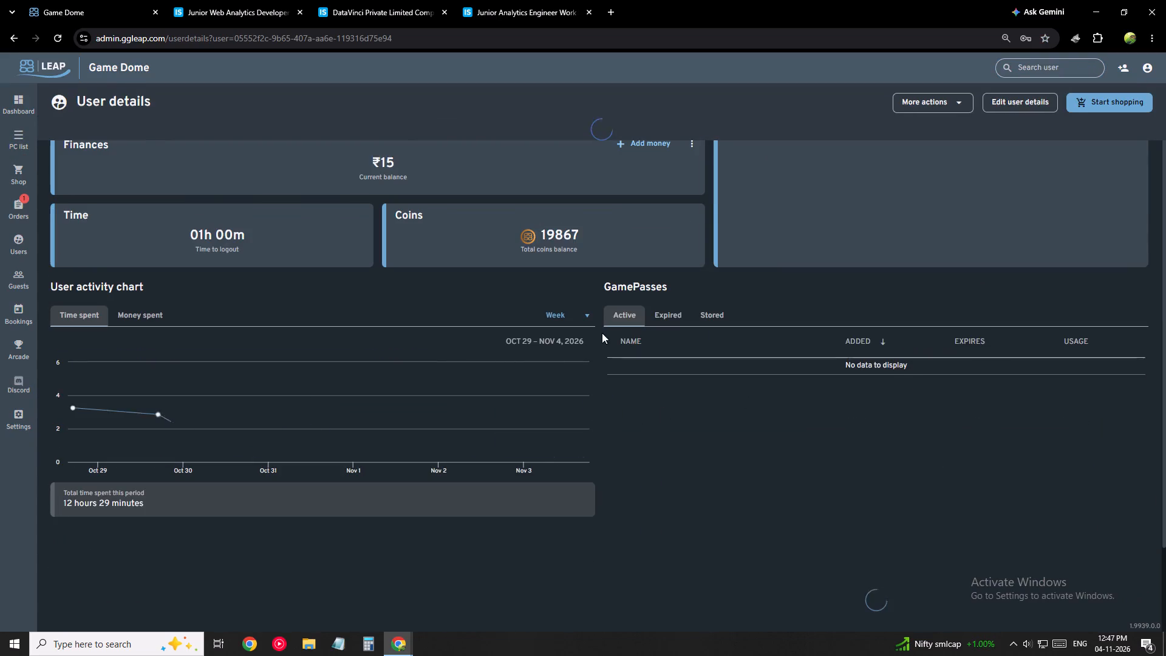
left_click(664, 397)
left_click(624, 395)
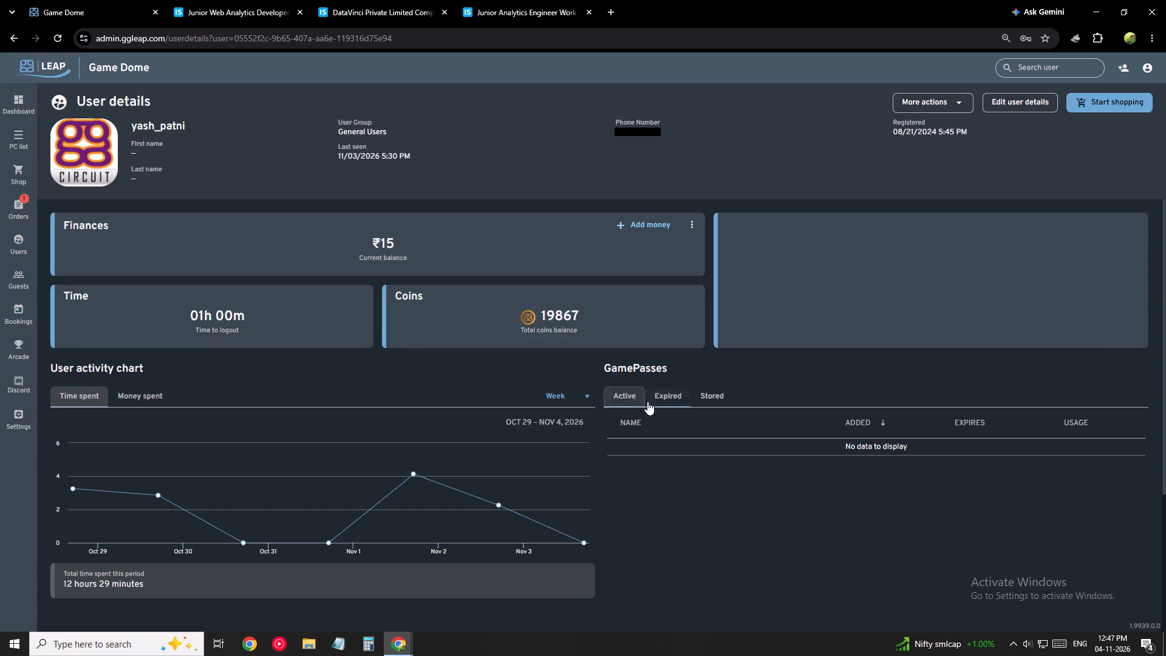
left_click(668, 389)
left_click(636, 389)
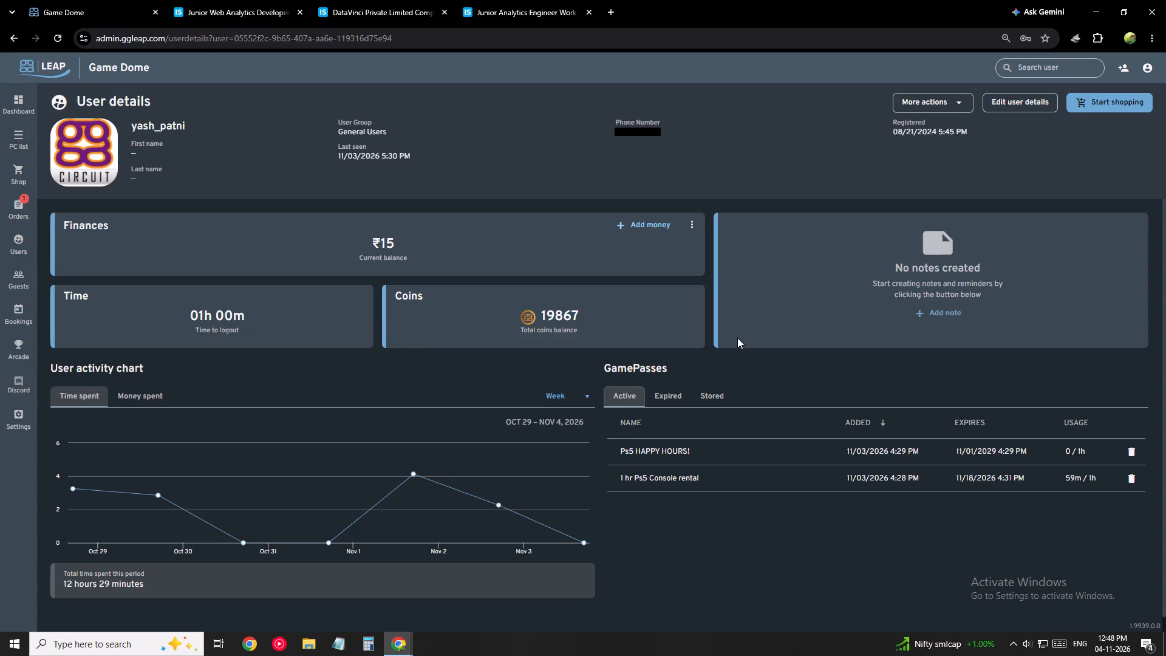
Start a shop order for this customer and add one Ps5 3 hr pass to the cart.
left_click(1111, 99)
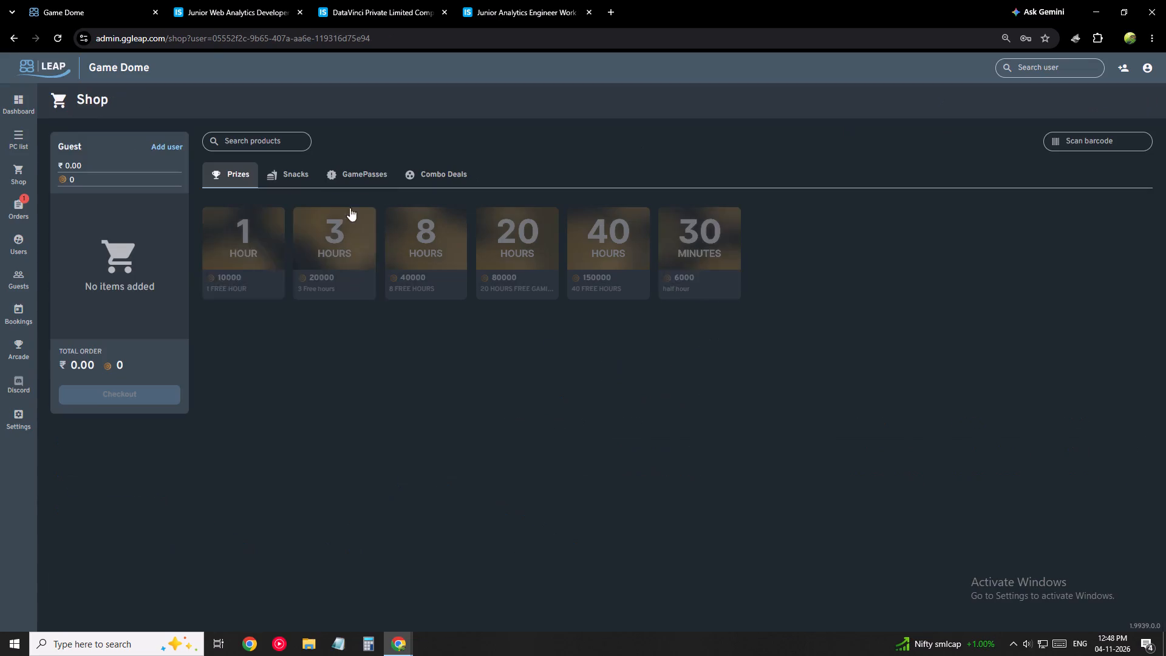
left_click(302, 177)
left_click(358, 186)
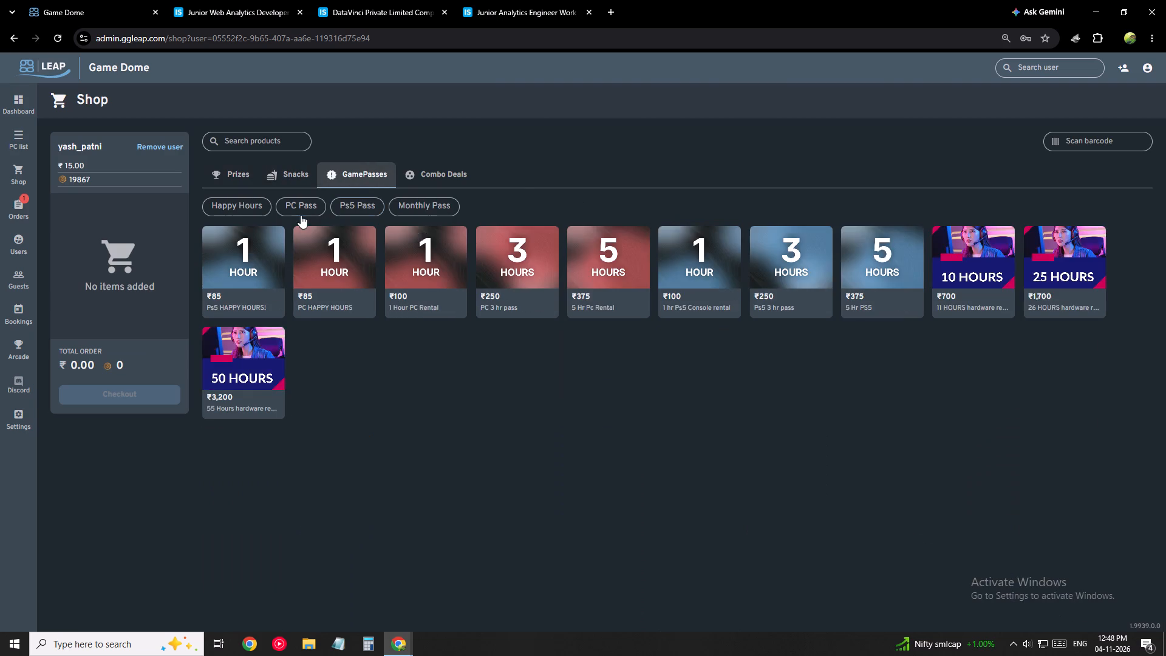
left_click(301, 215)
left_click(353, 203)
left_click_drag(317, 274, 117, 262)
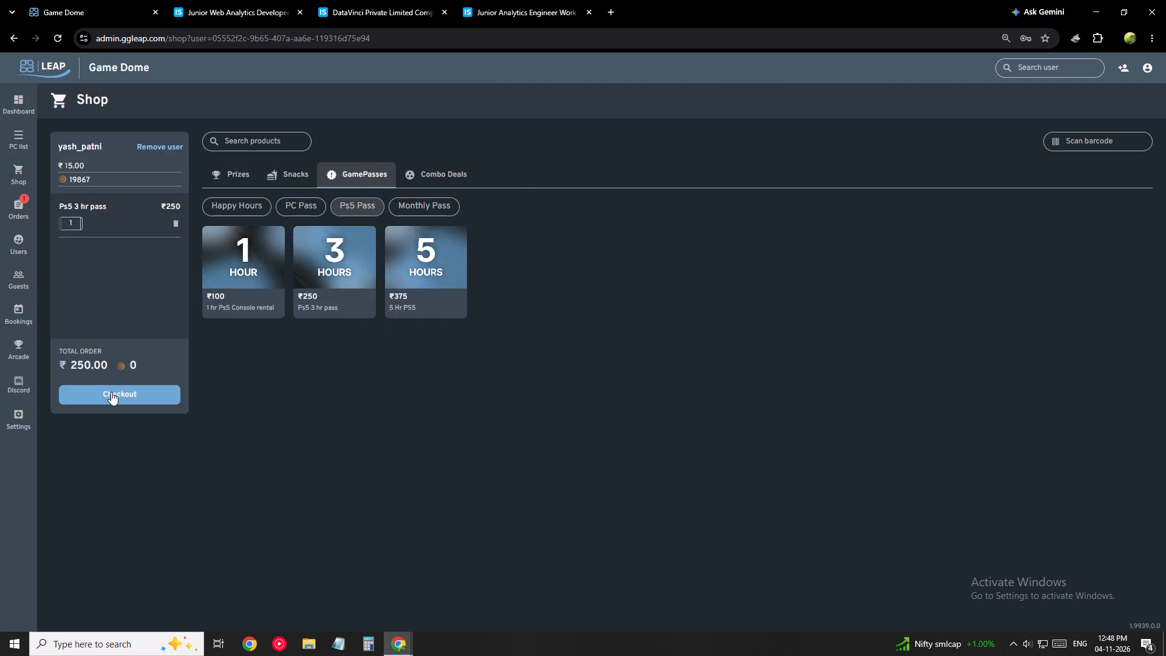
left_click(112, 392)
left_click(345, 311)
double_click(534, 318)
left_click(480, 355)
double_click(434, 408)
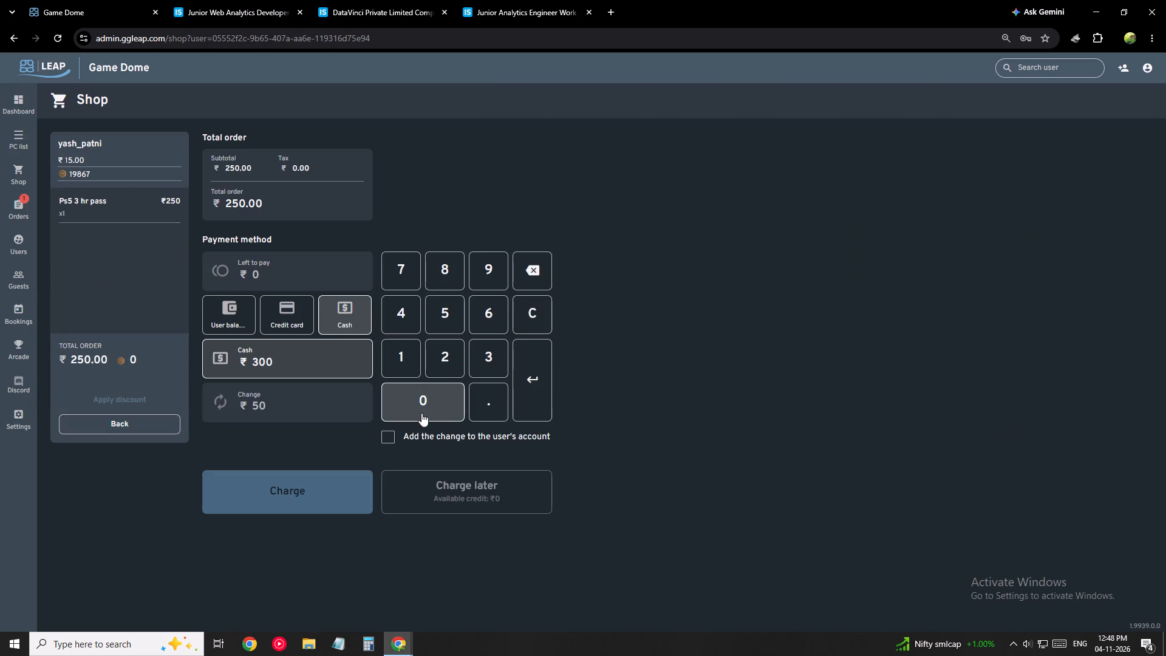
left_click(390, 436)
left_click_drag(344, 487, 357, 475)
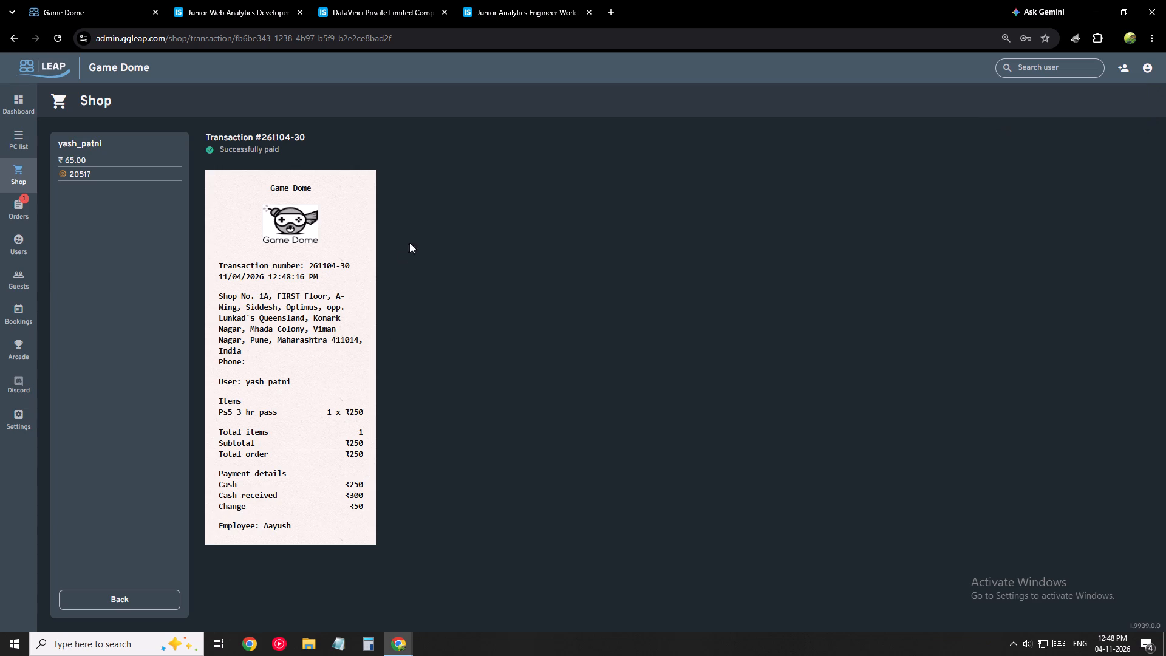
left_click(1047, 61)
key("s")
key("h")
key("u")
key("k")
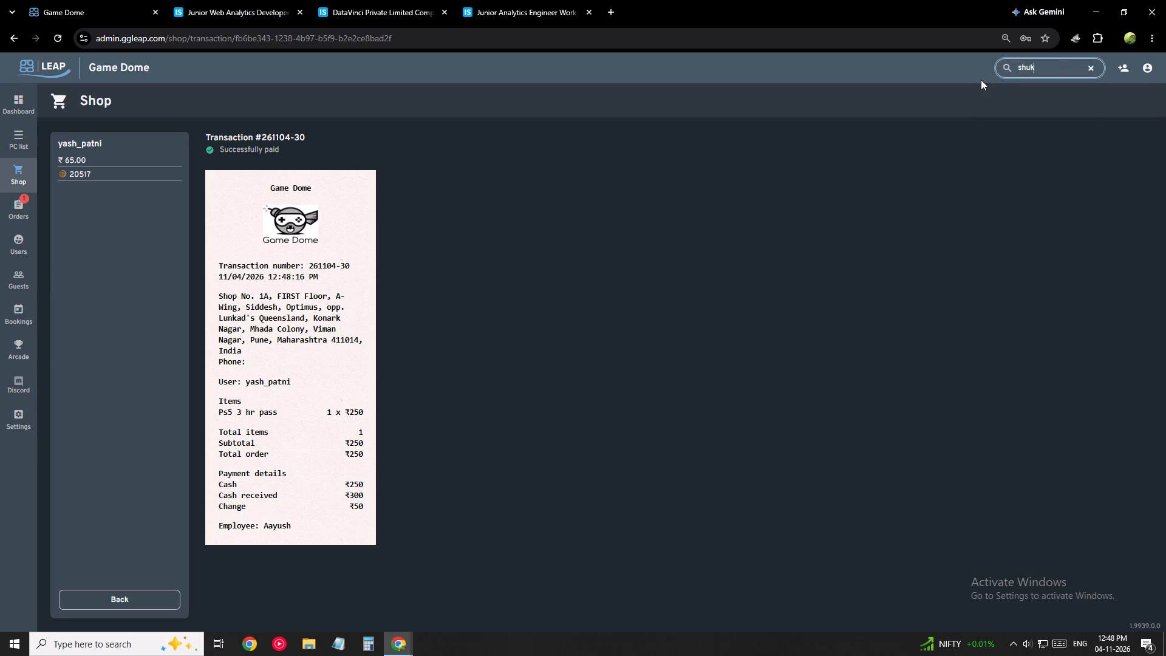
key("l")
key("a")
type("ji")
left_click(1117, 97)
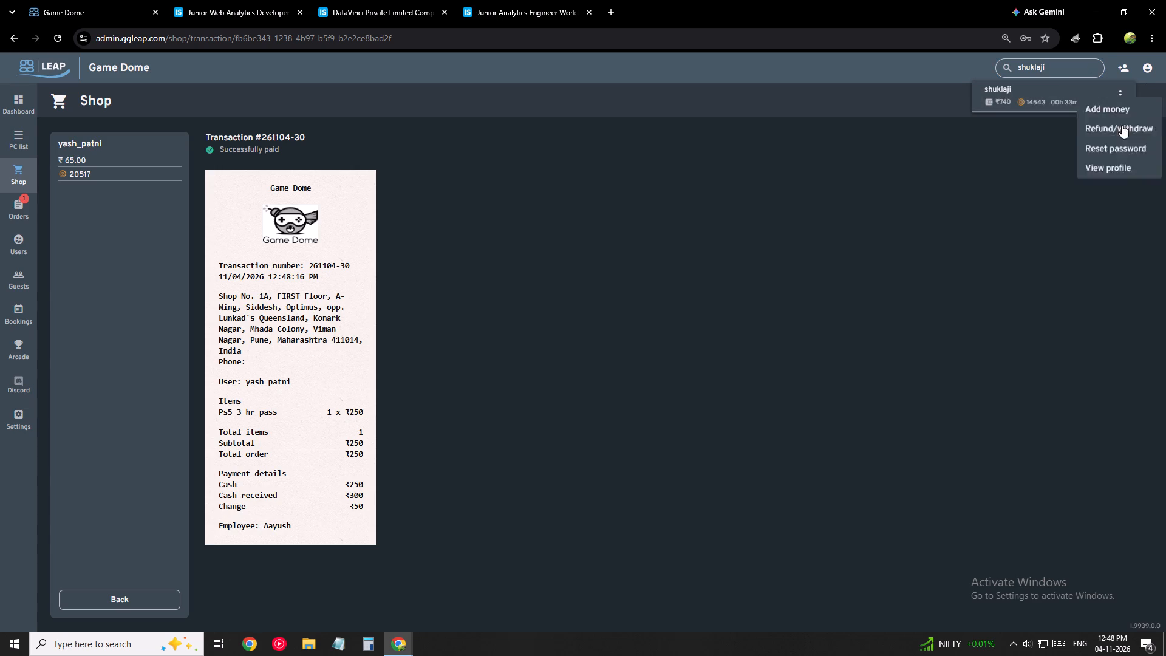
left_click(1127, 158)
left_click(576, 318)
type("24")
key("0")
left_click(681, 413)
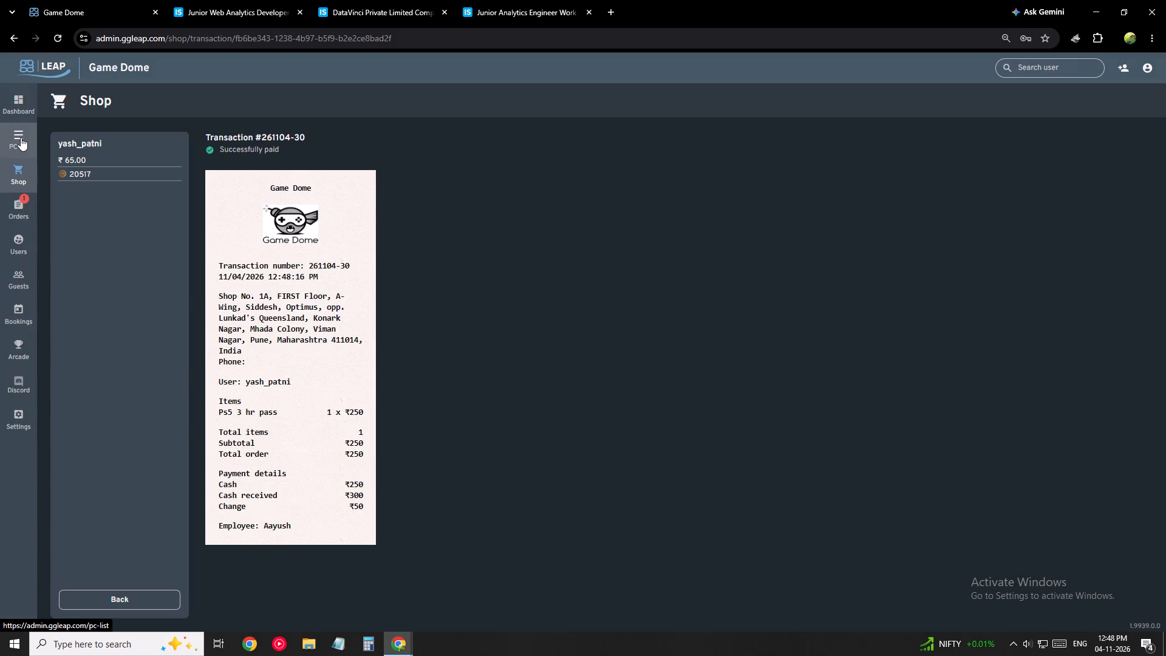
Review the current PC and console sessions with their times to logout, and check the recent entries in the order history.
left_click(21, 137)
scroll(622, 341, "down", 9)
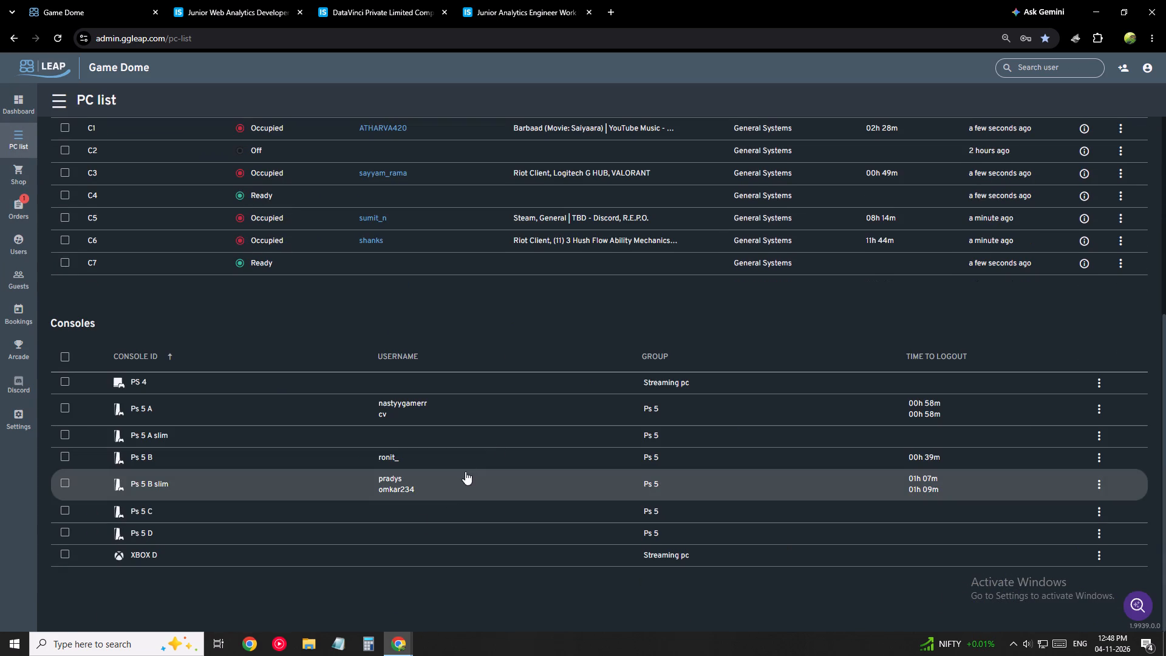
scroll(465, 471, "down", 2)
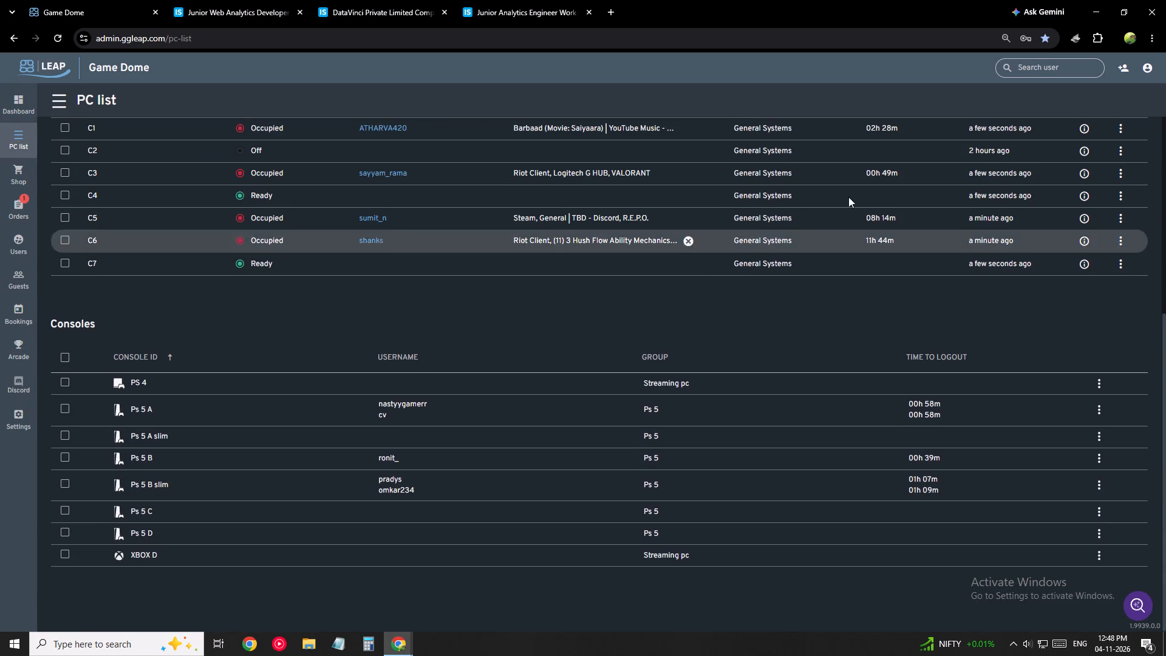
scroll(547, 357, "down", 4)
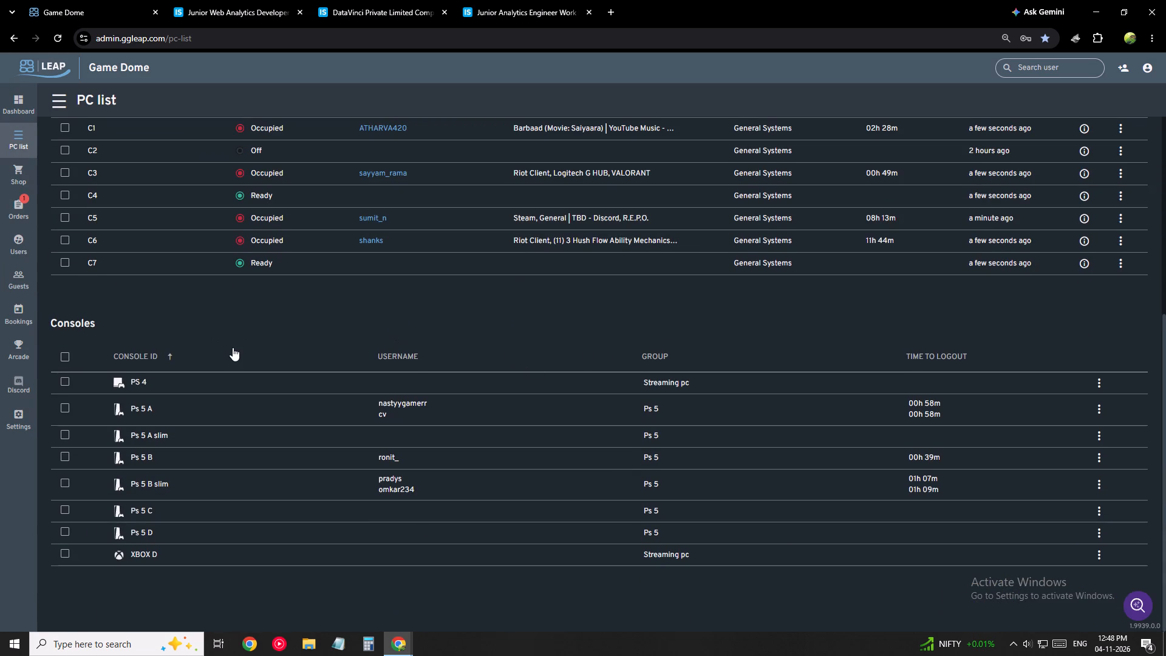
left_click(0, 227)
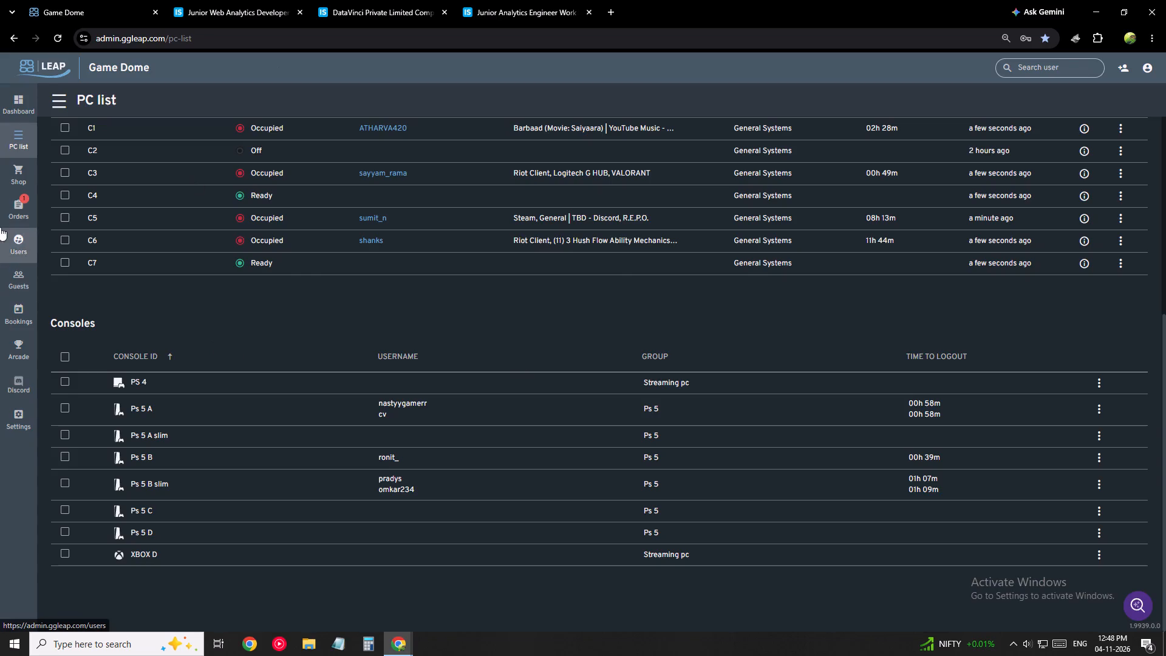
left_click(15, 216)
left_click(251, 122)
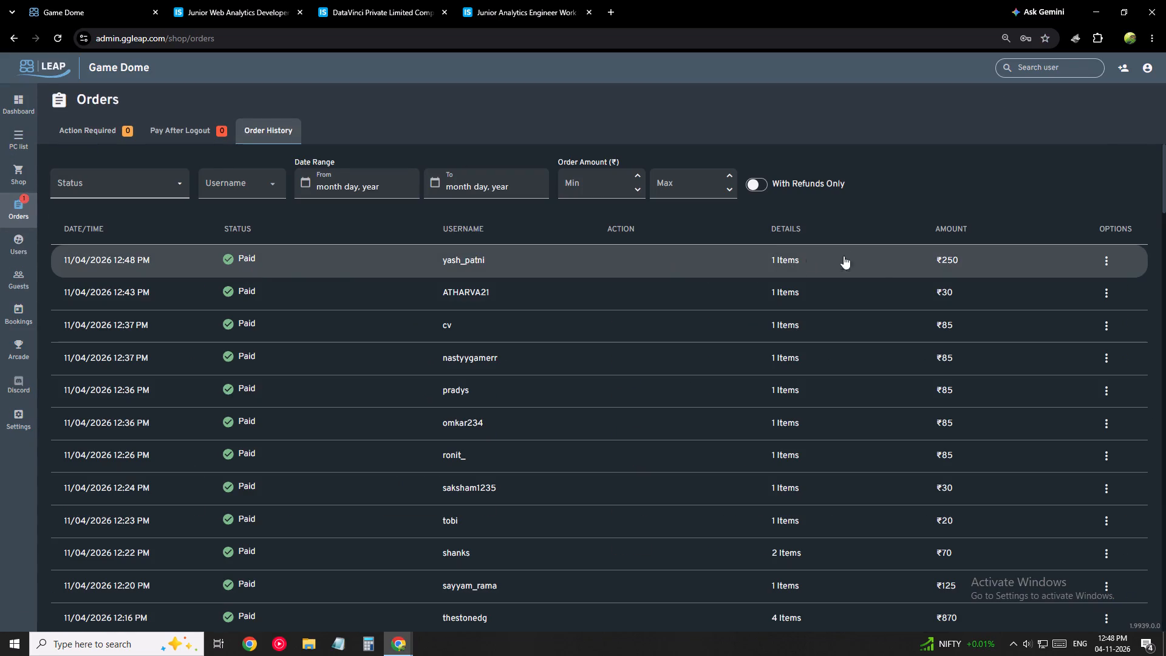
left_click(22, 142)
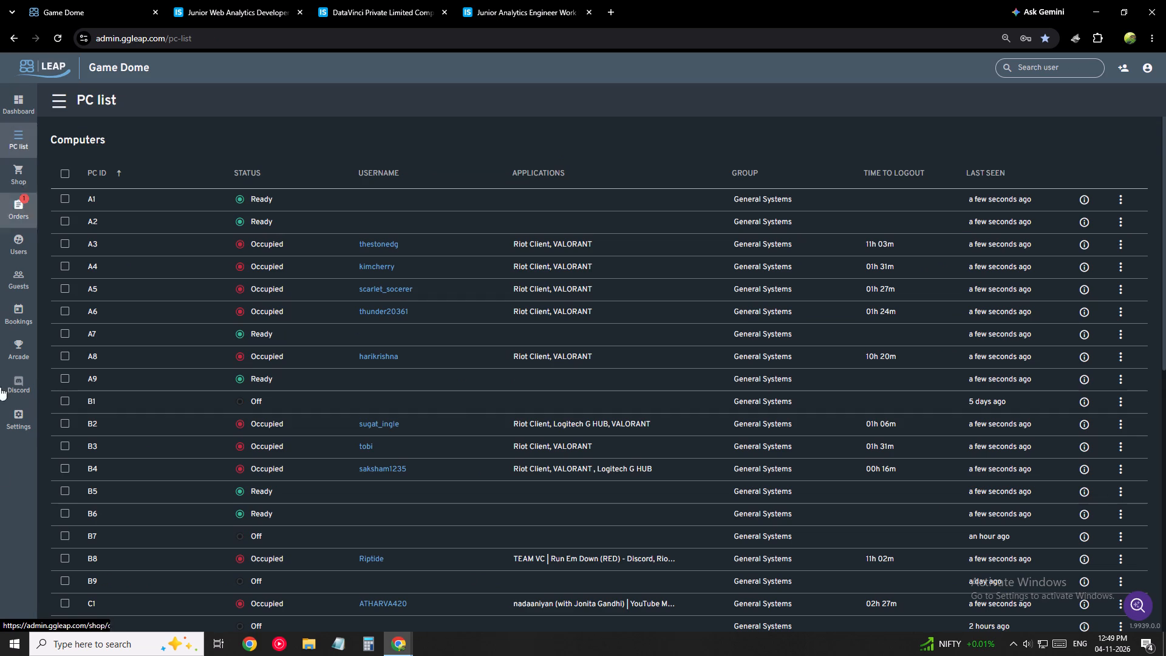
left_click(391, 248)
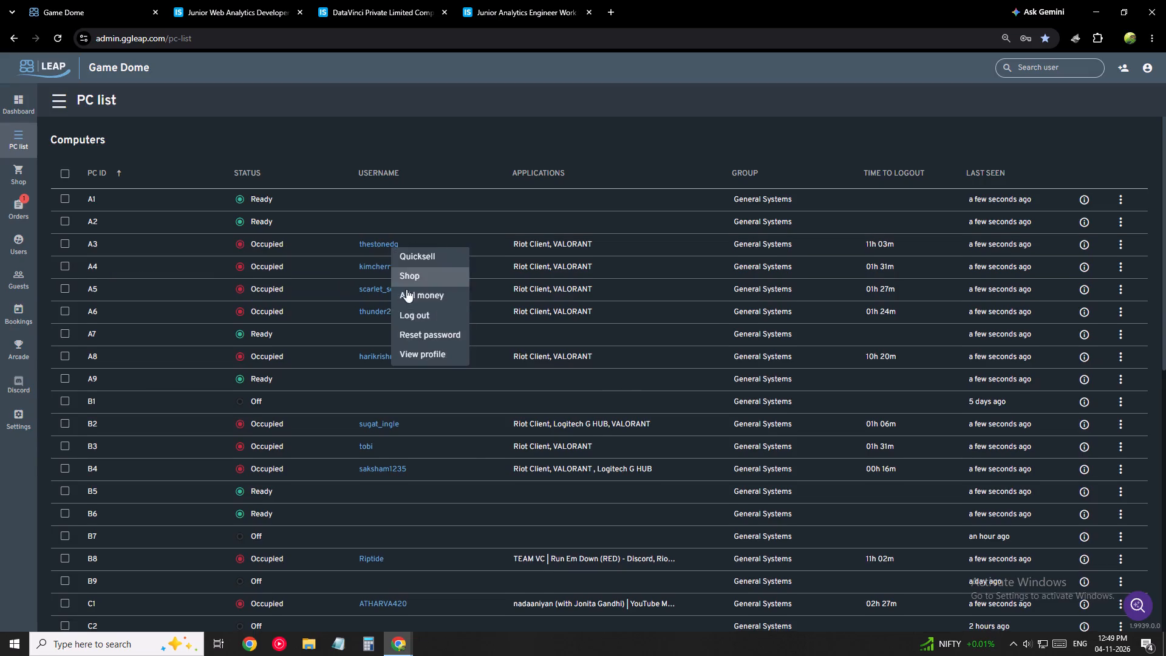
left_click(432, 358)
scroll(184, 338, "up", 9)
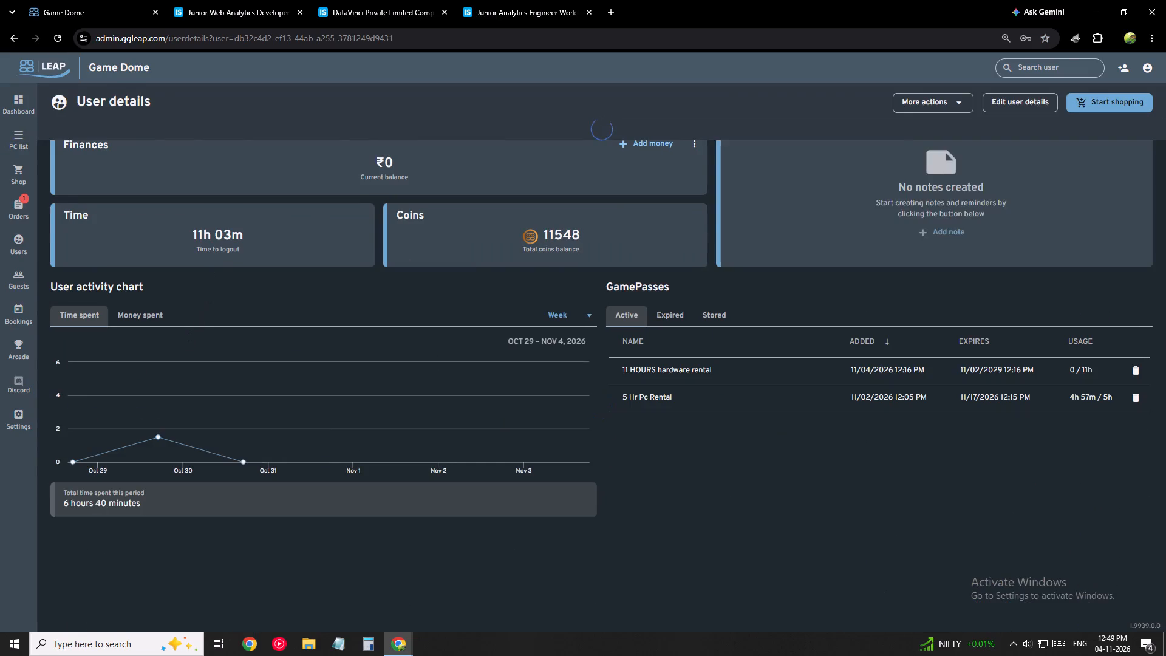
scroll(210, 243, "up", 1)
scroll(210, 243, "down", 1)
scroll(210, 243, "up", 6)
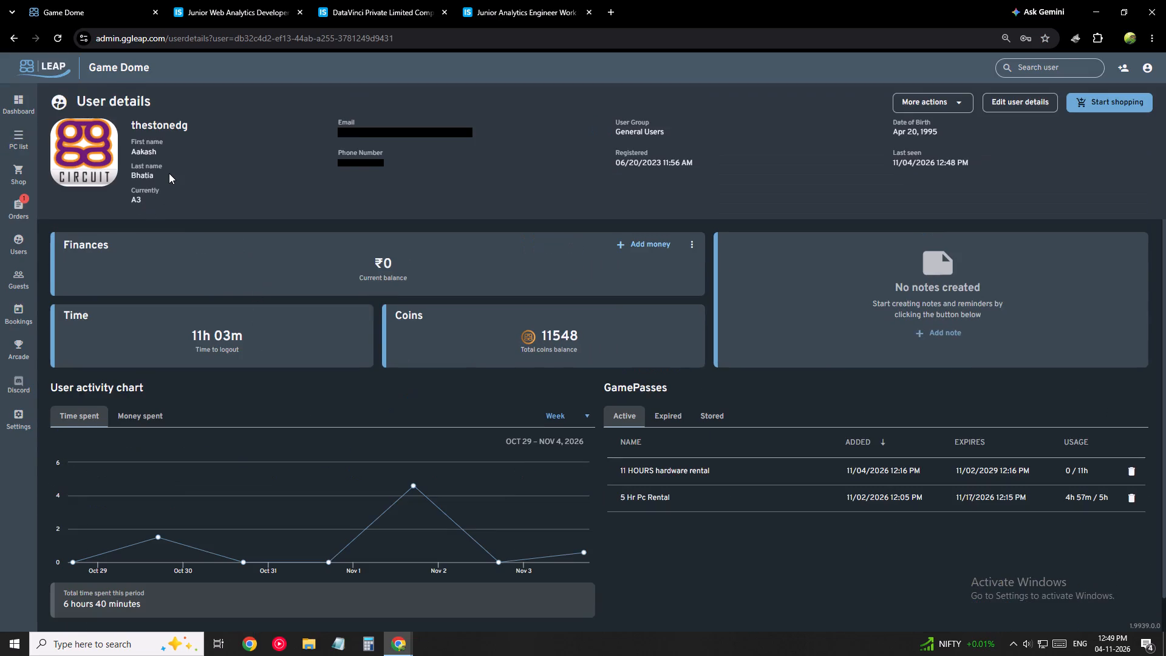
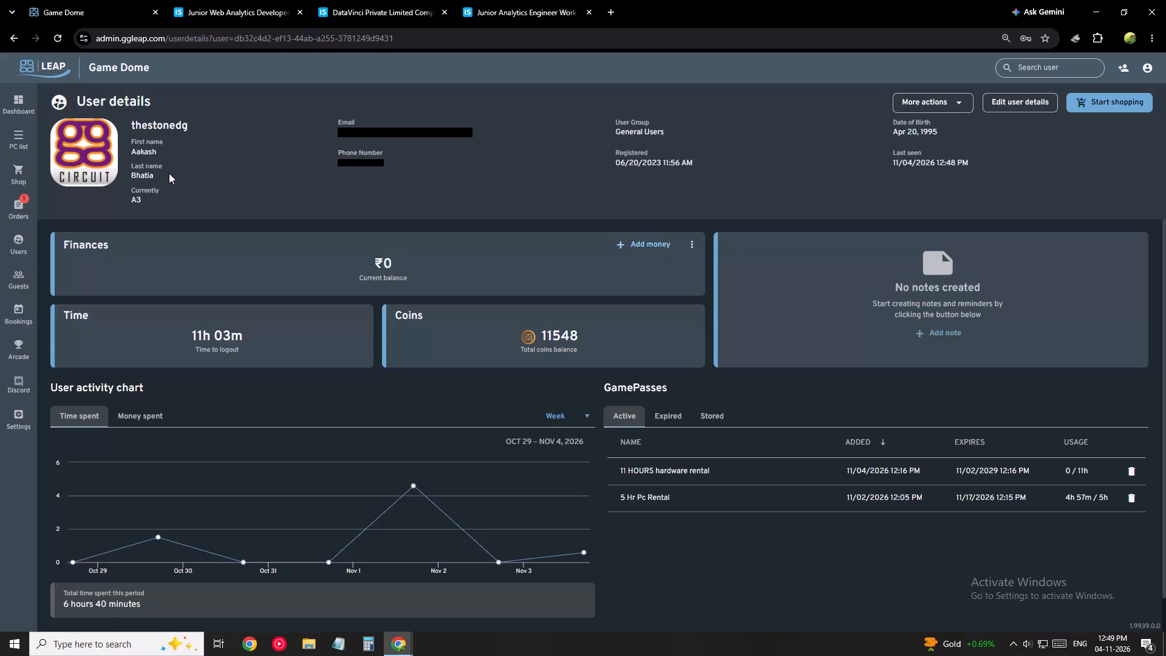
left_click(13, 142)
Close the three Internshala pages: the Junior Analytics Engineer job, the DataVinci company profile and the Junior Web Analytics Developer job.
left_click(539, 0)
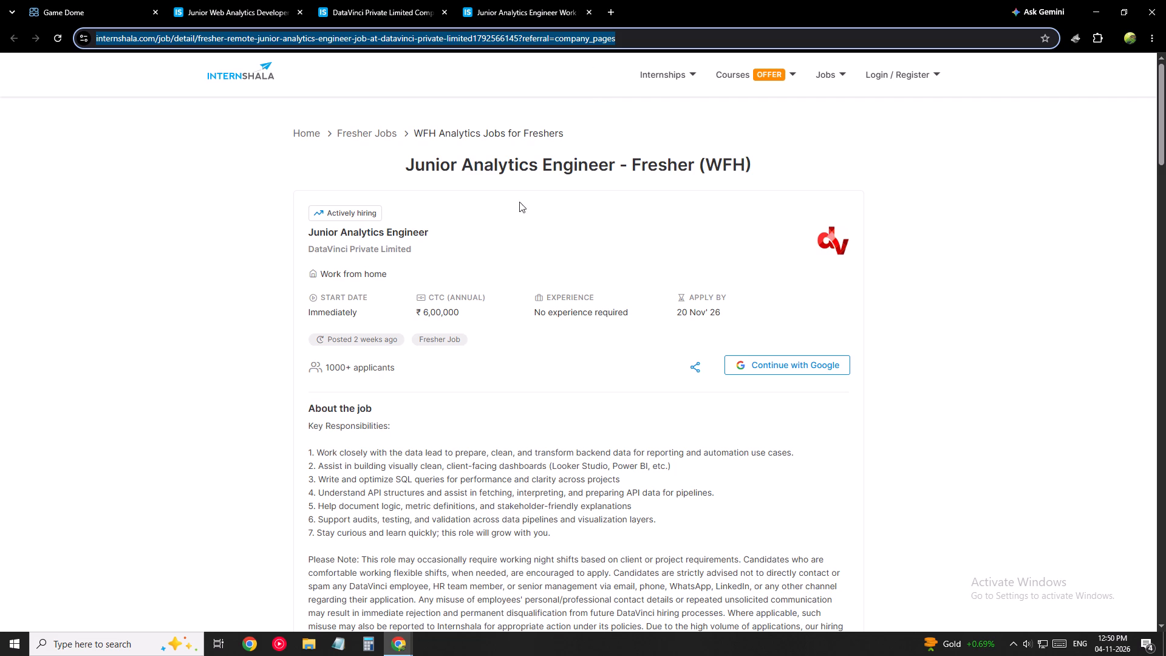
left_click(583, 179)
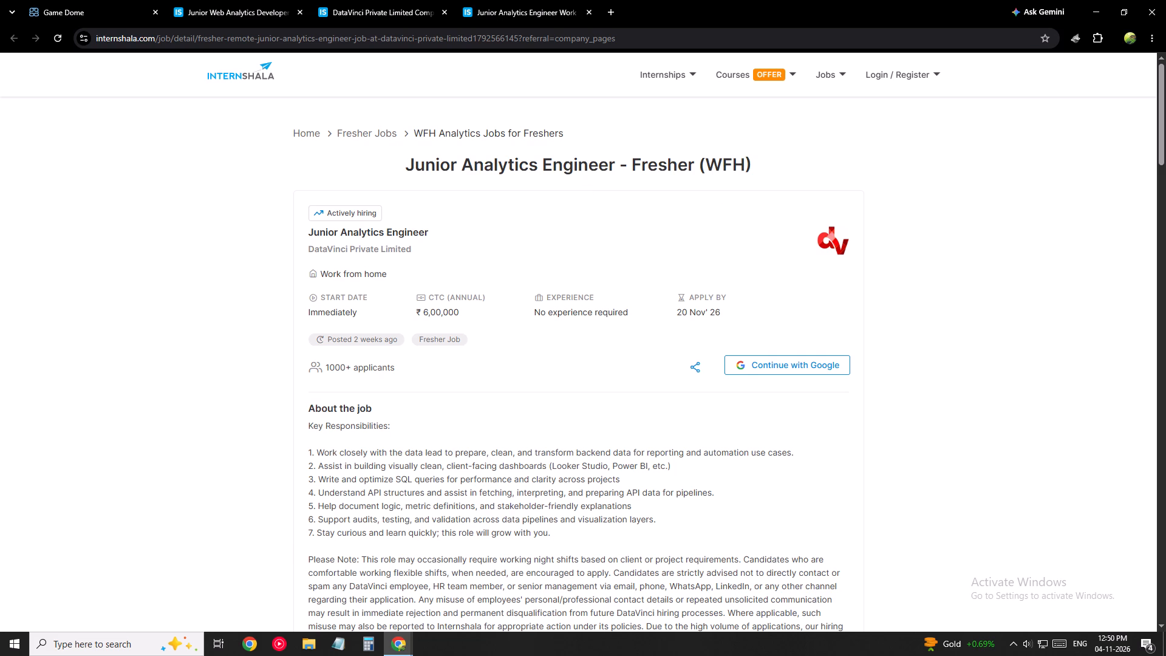
left_click(592, 10)
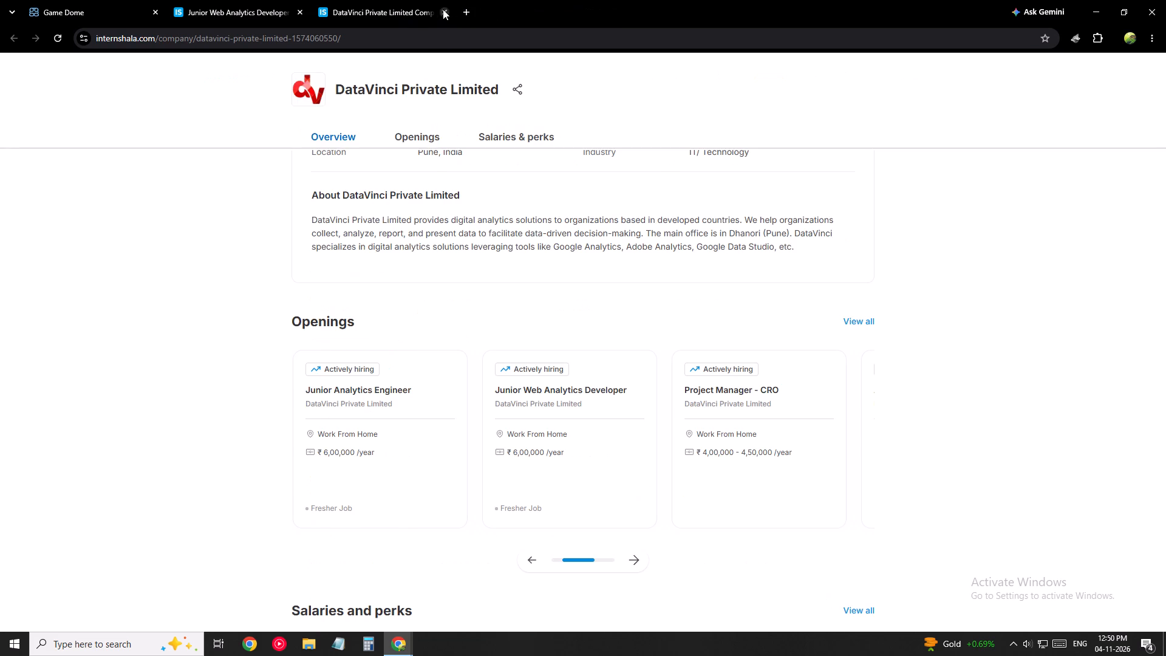
left_click(443, 9)
left_click(302, 5)
left_click(294, 12)
left_click(303, 10)
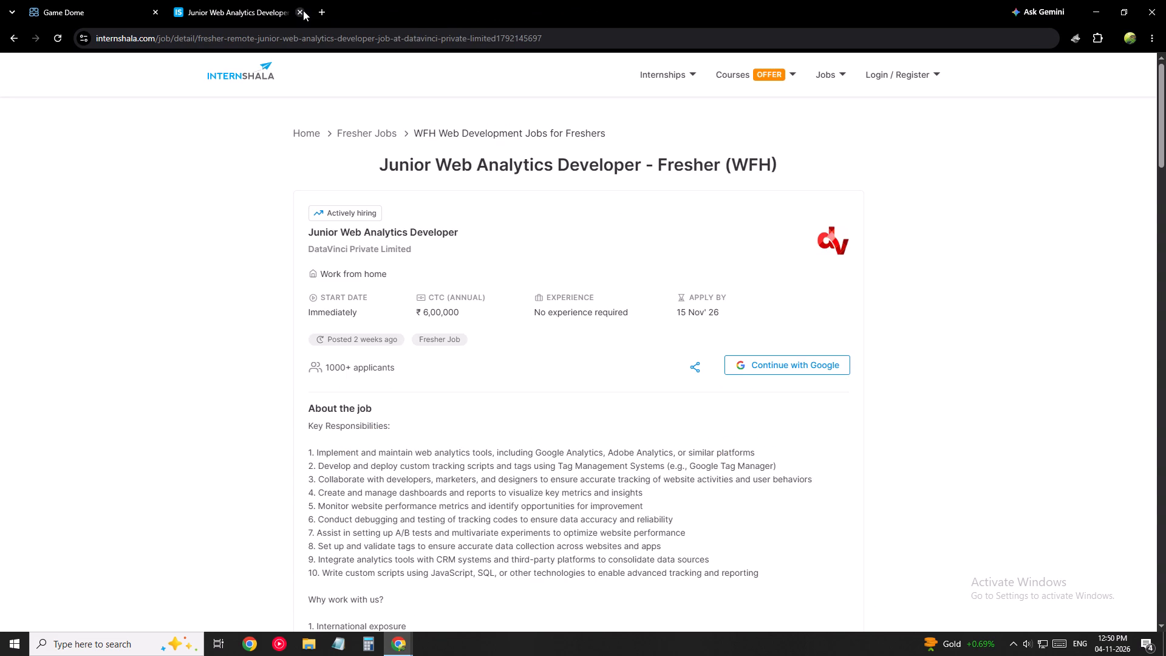
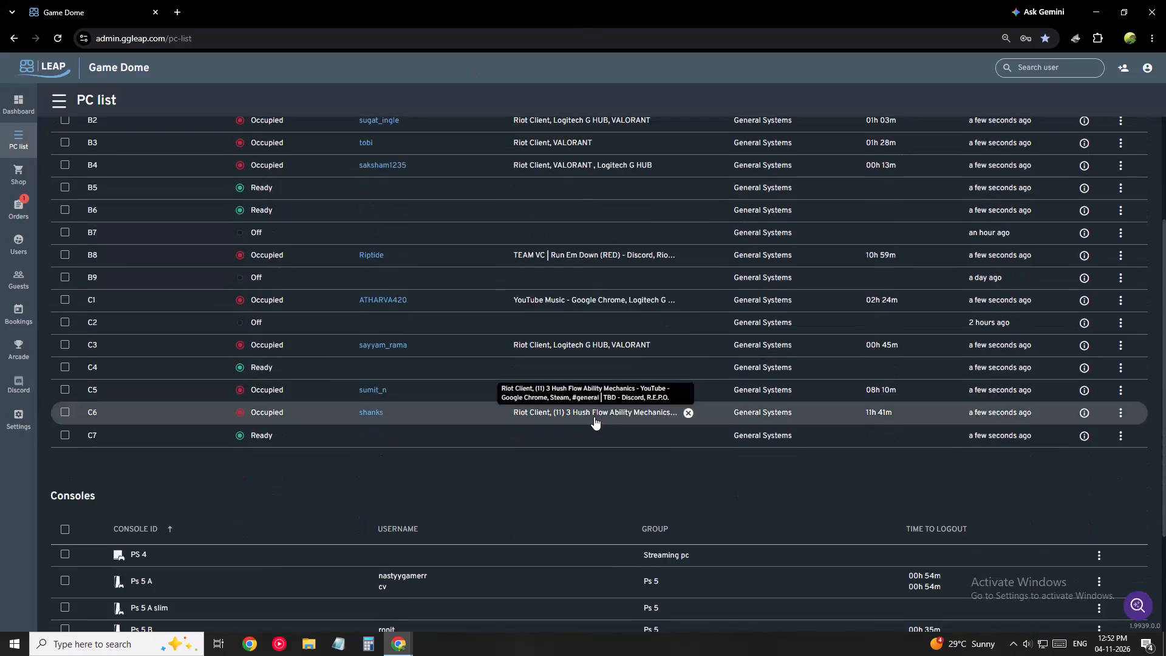
Log the customer in to the Ps 5 A slim console, finding their account by username.
scroll(596, 417, "down", 3)
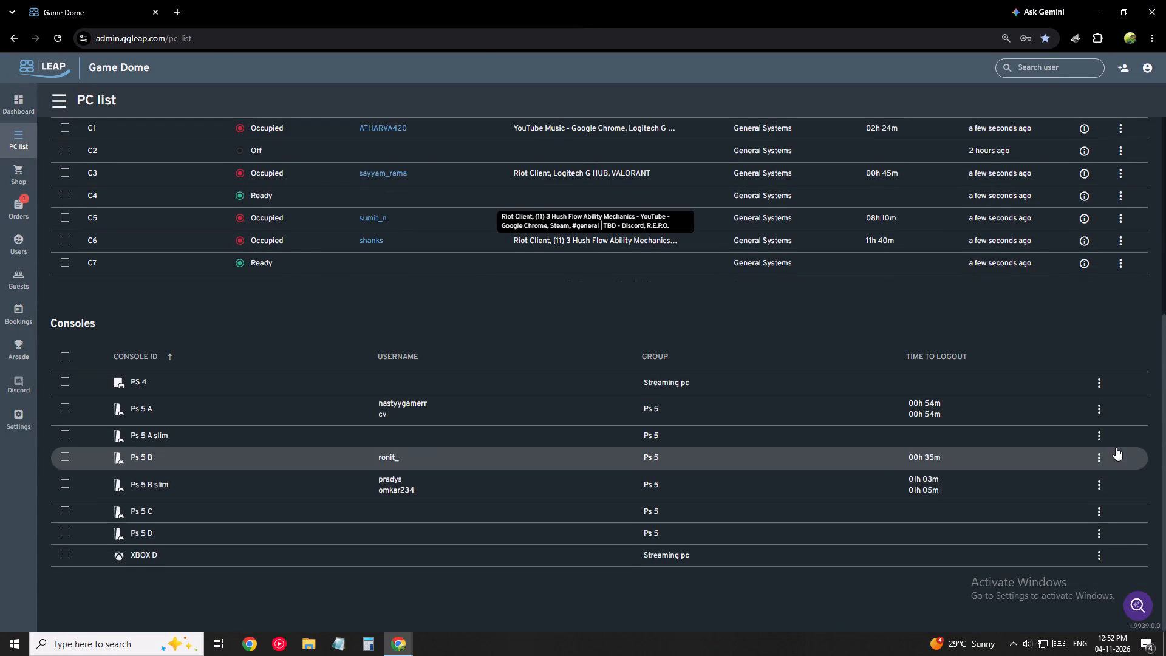
left_click(1101, 441)
left_click(1114, 451)
left_click(557, 353)
left_click(535, 331)
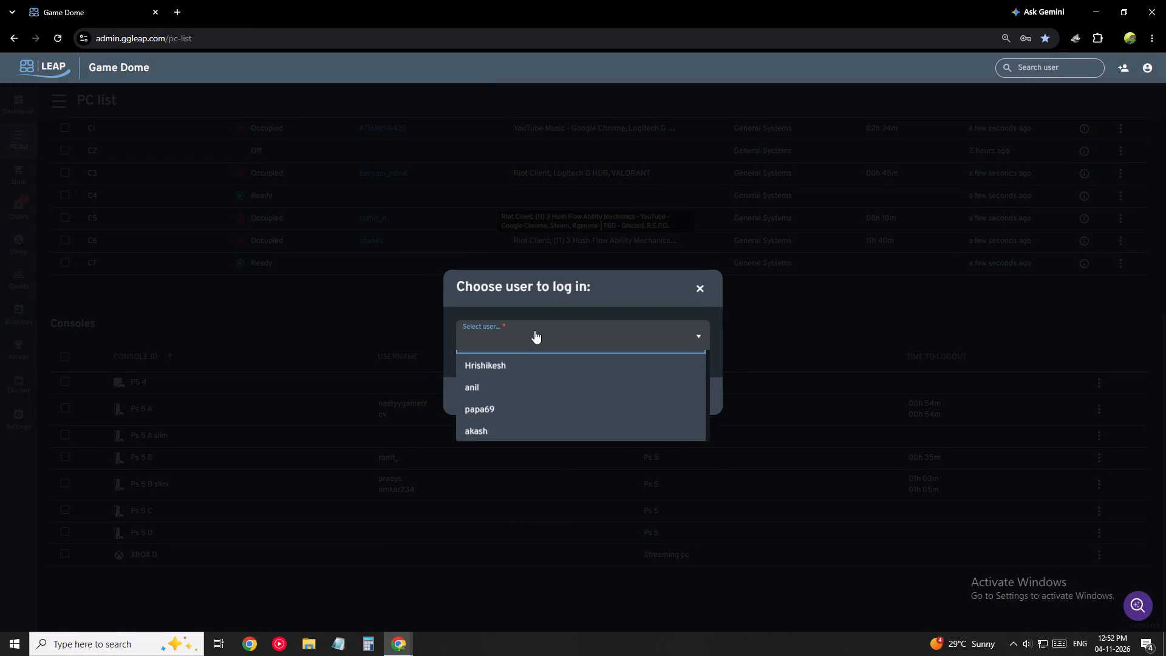
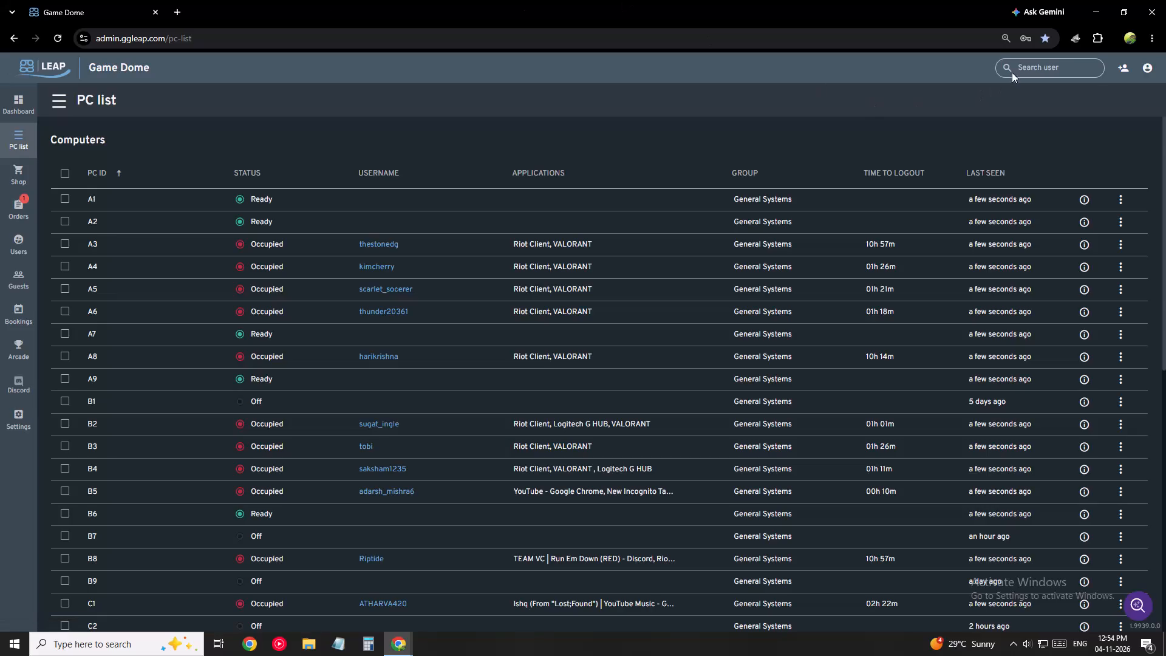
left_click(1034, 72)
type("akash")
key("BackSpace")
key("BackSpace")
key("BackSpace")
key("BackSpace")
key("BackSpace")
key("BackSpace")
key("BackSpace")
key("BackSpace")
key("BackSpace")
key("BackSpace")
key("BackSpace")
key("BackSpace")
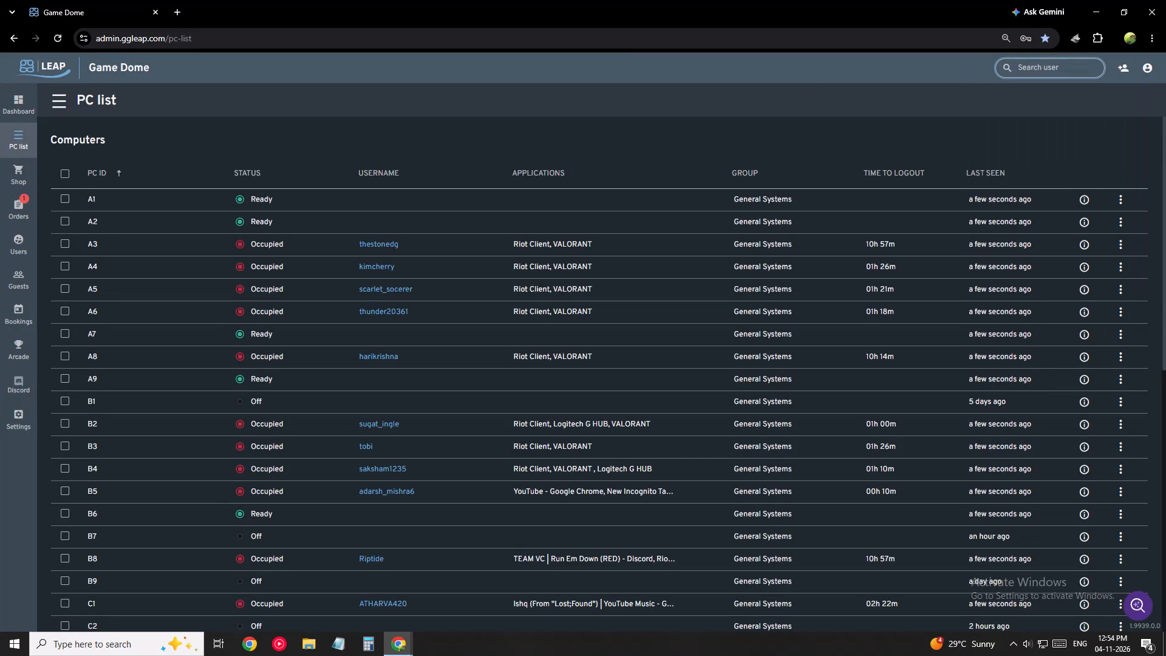
type("chodu")
type(",pm")
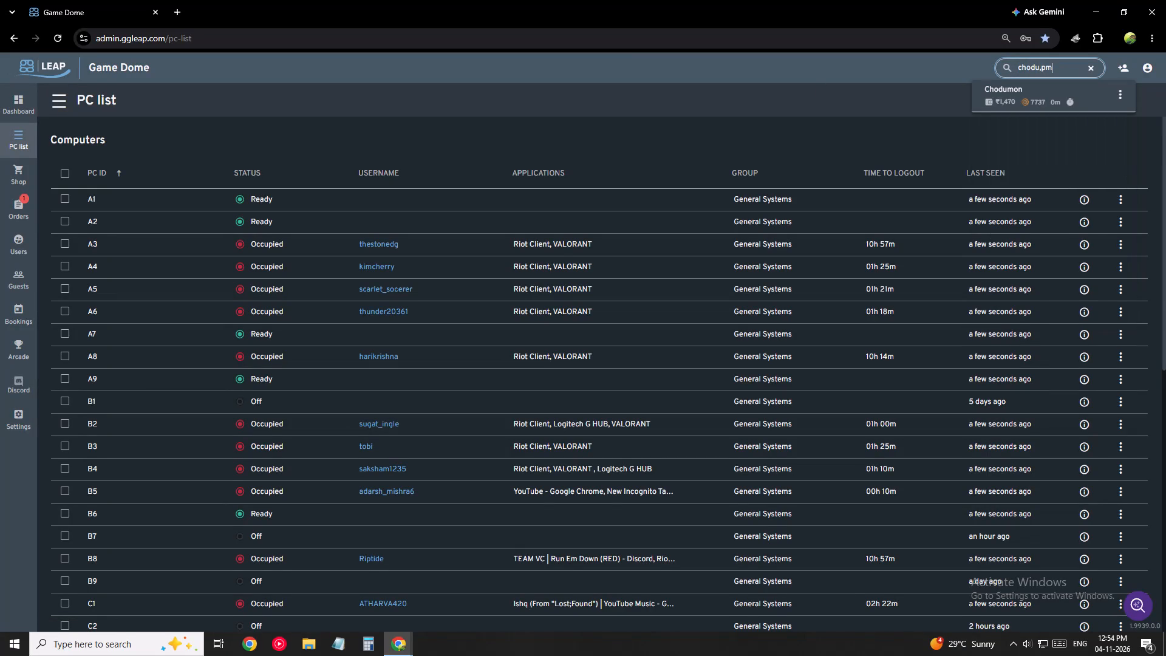
key("BackSpace")
key("BackSpace")
key("BackSpace")
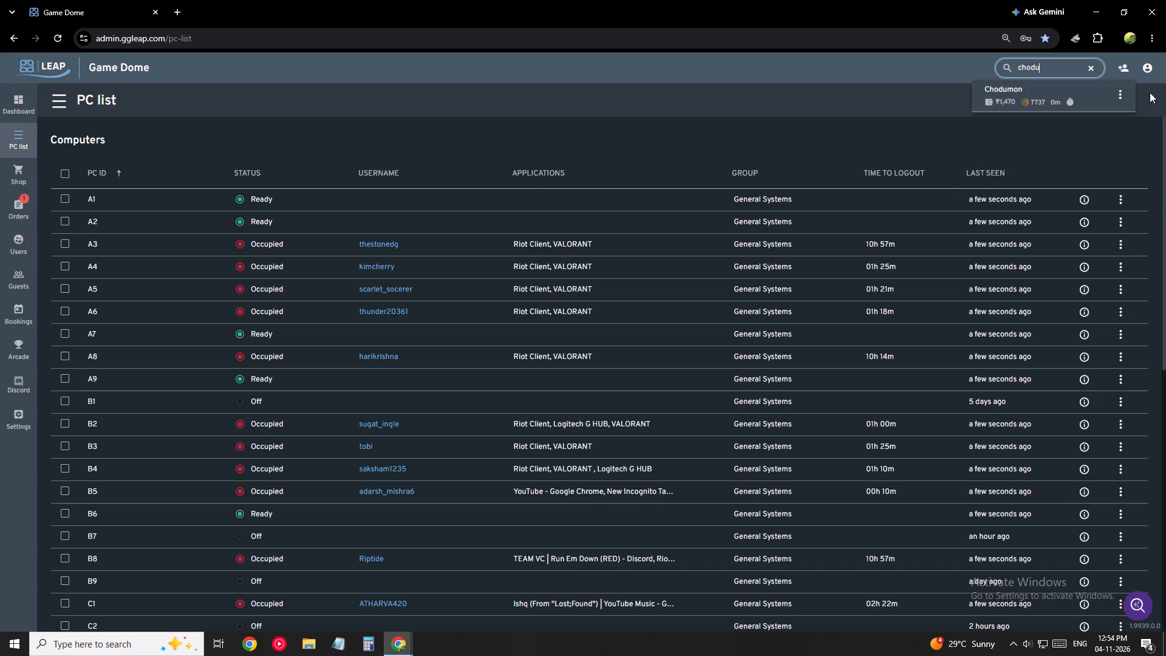
left_click(1125, 88)
left_click(1136, 149)
left_click(553, 320)
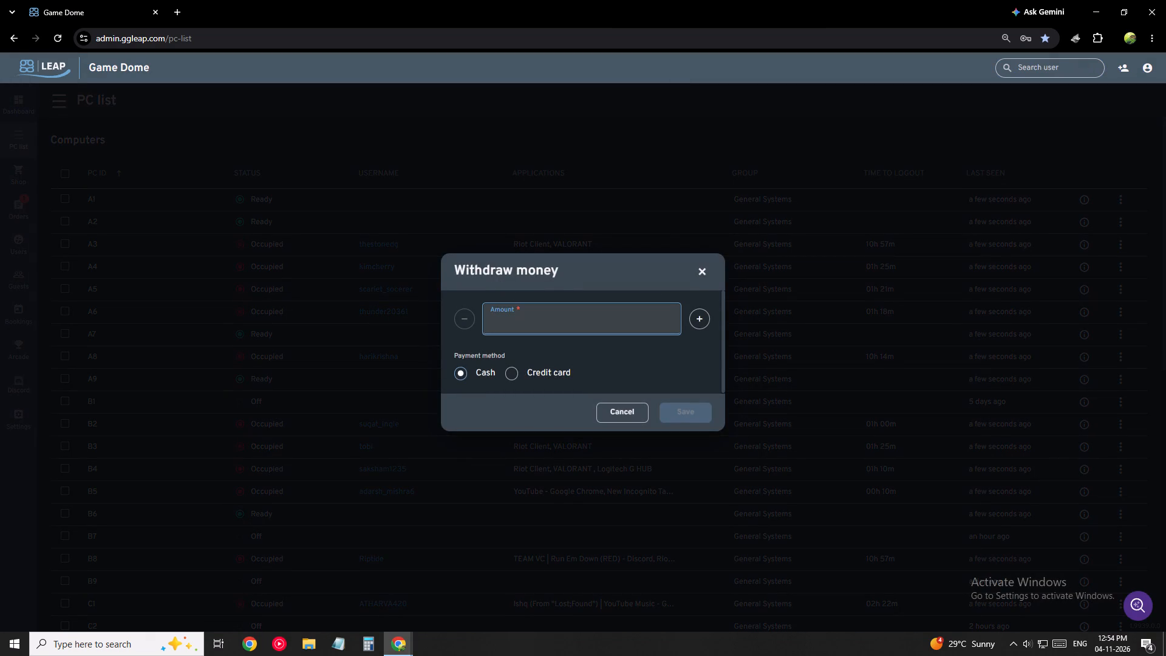
type("620")
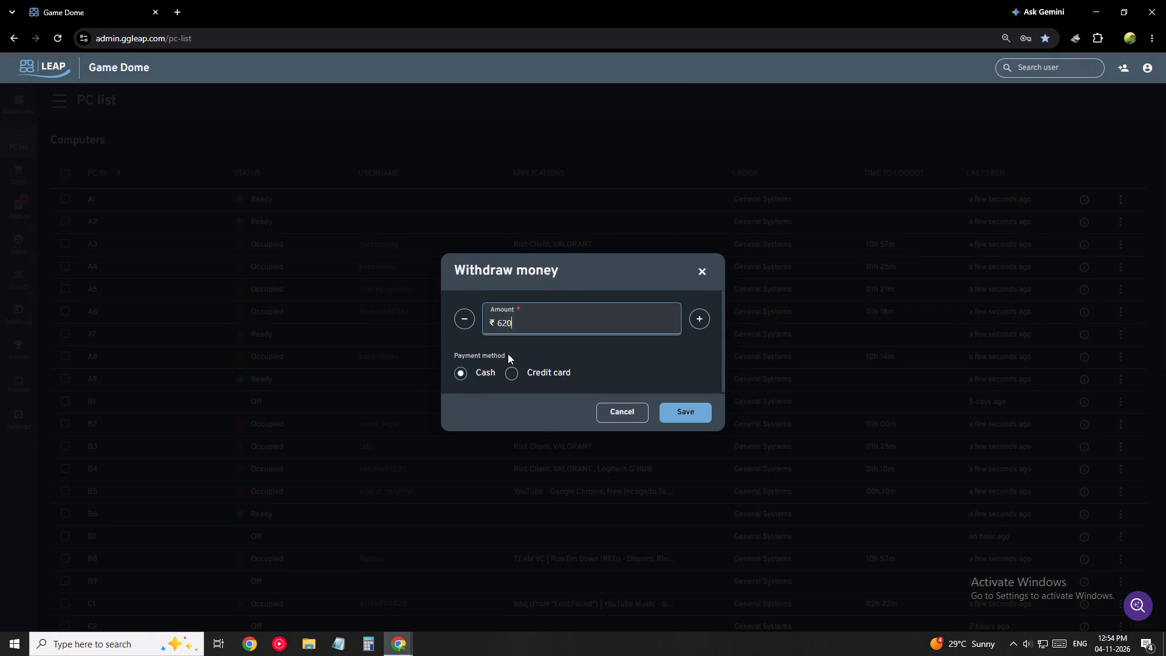
key("BackSpace")
key("BackSpace")
key("0")
left_click(694, 418)
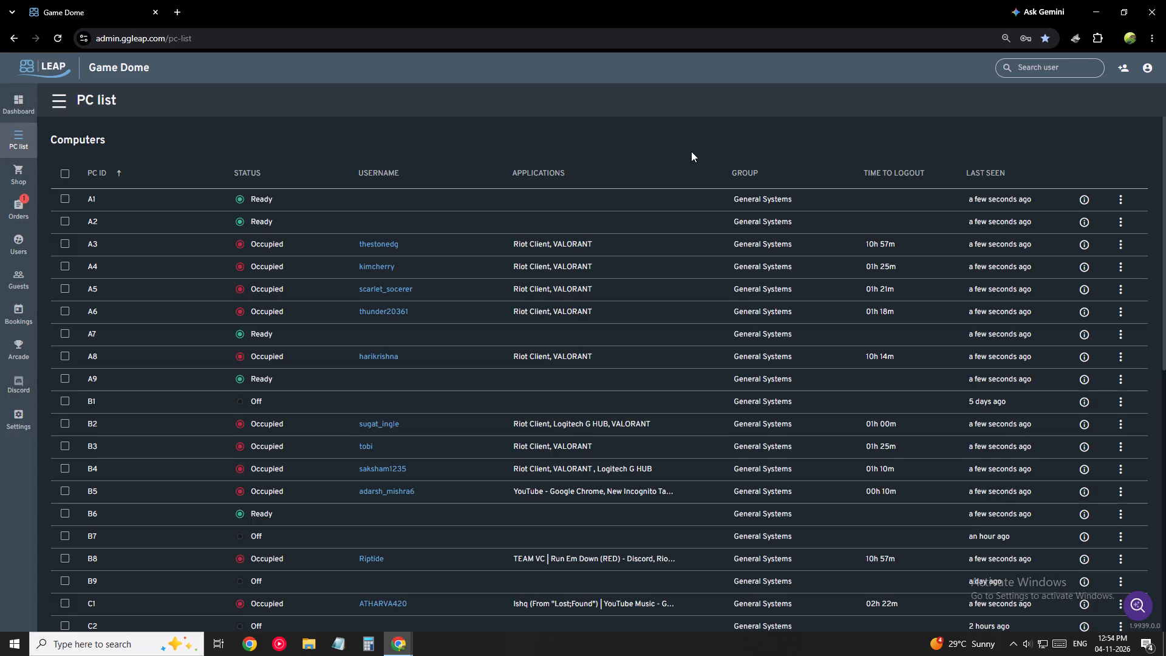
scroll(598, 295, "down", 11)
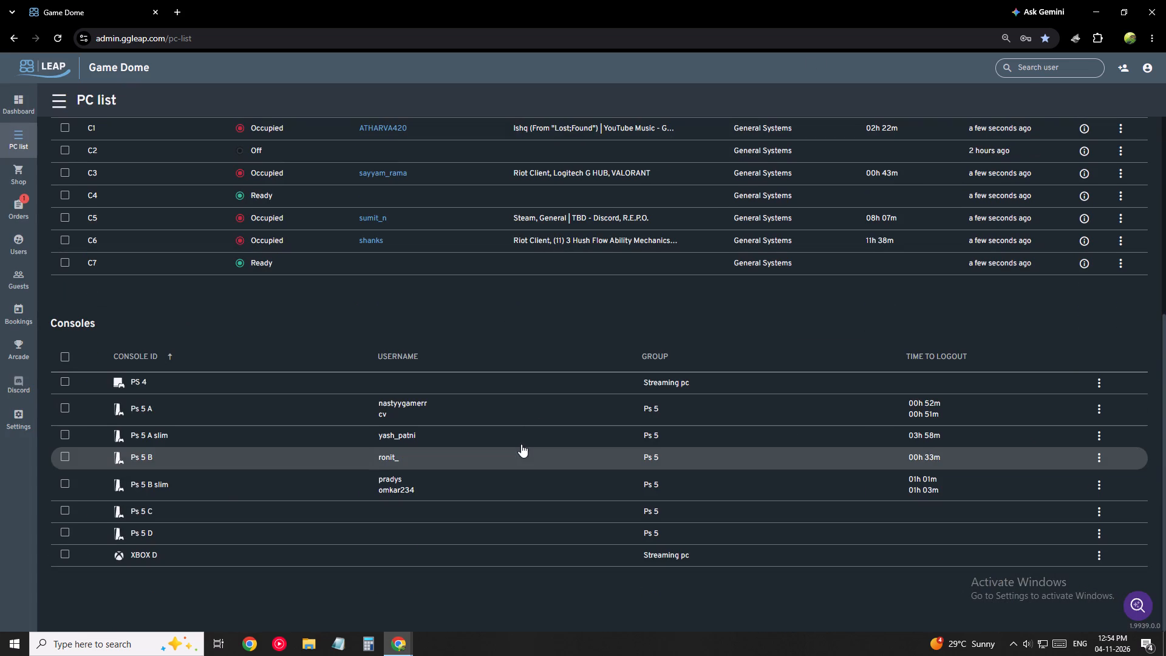
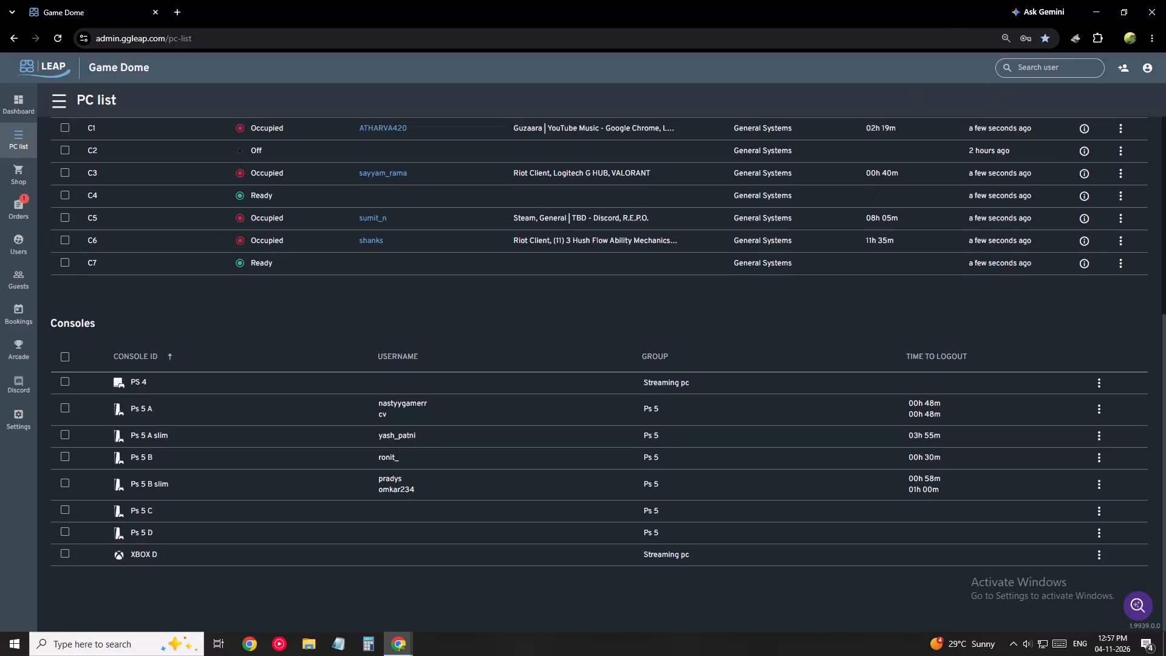
Search for the customer Adarsh and open a quick sale for the matching account whose username ends in 6.
left_click(1018, 63)
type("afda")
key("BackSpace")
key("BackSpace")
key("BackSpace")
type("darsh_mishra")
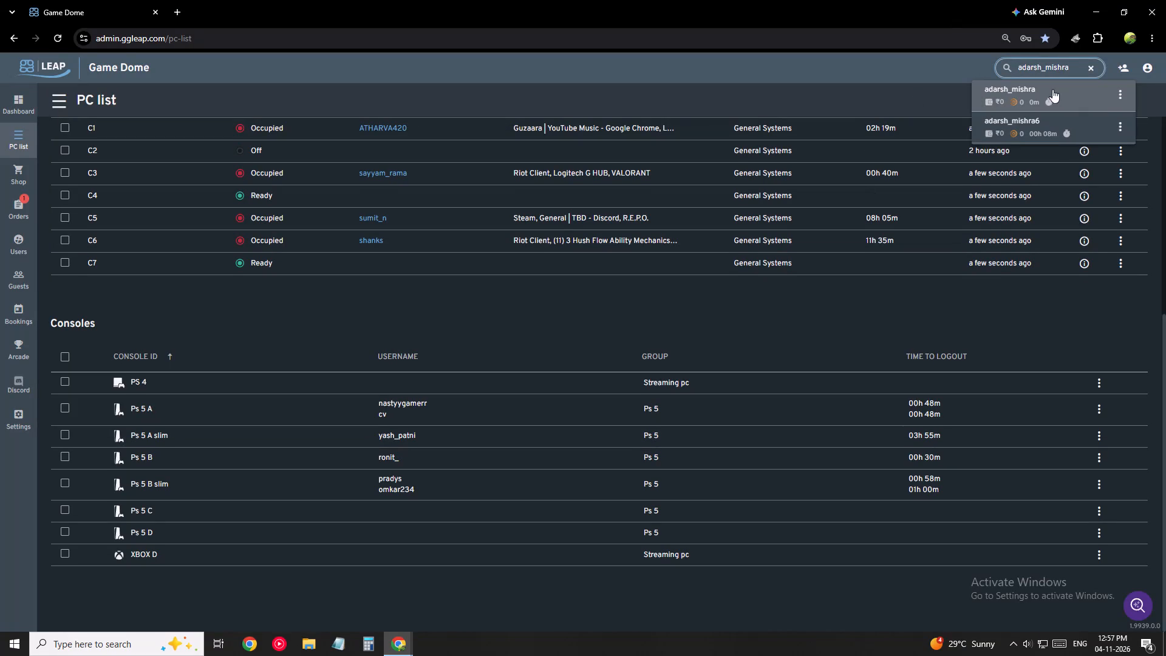
left_click(1117, 121)
left_click(1130, 130)
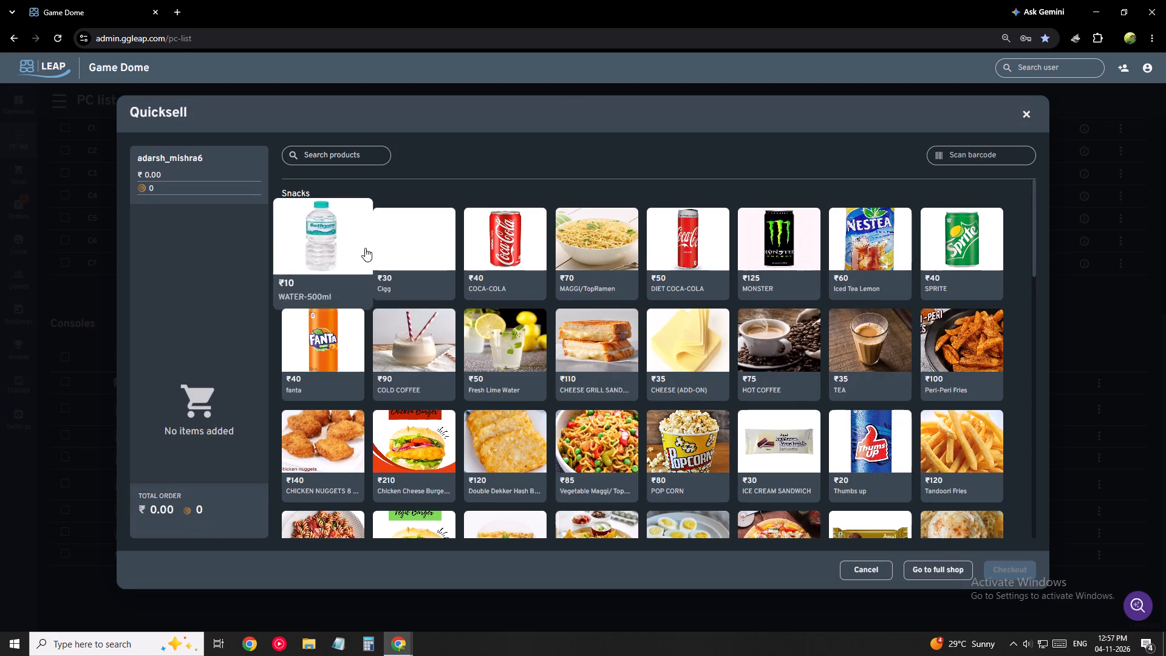
Sell one Cigg and one Thumbs up to this customer by credit card, and return to the PC list.
left_click_drag(400, 250, 103, 358)
left_click_drag(845, 448, 211, 370)
left_click(994, 565)
left_click(289, 313)
left_click(305, 504)
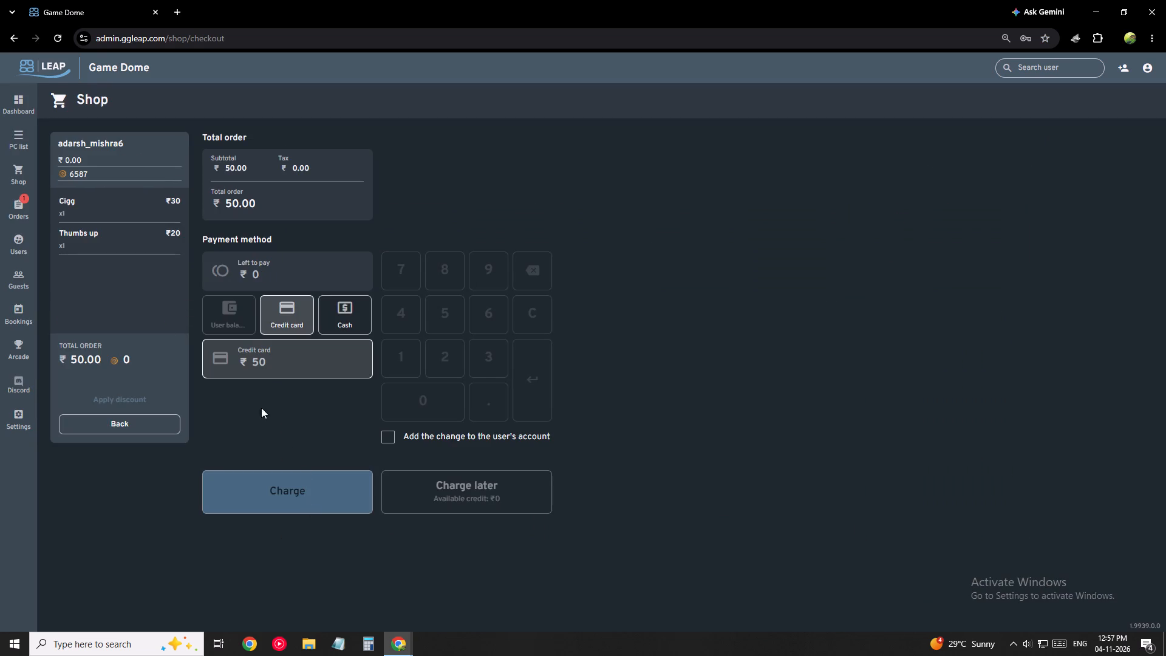
left_click(0, 129)
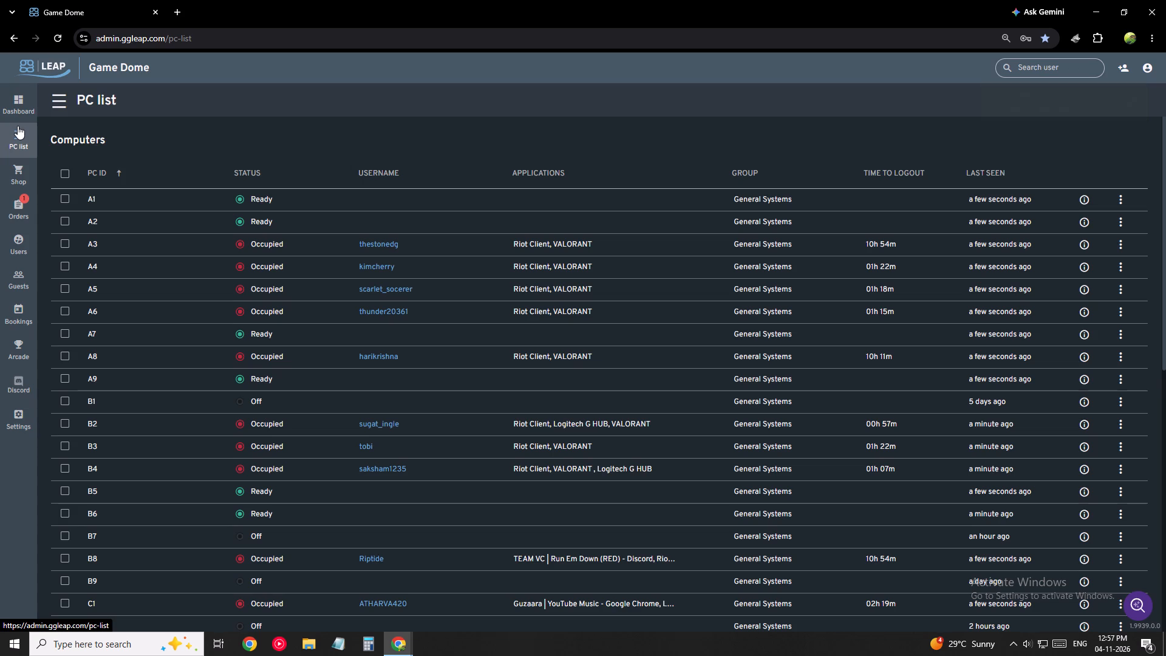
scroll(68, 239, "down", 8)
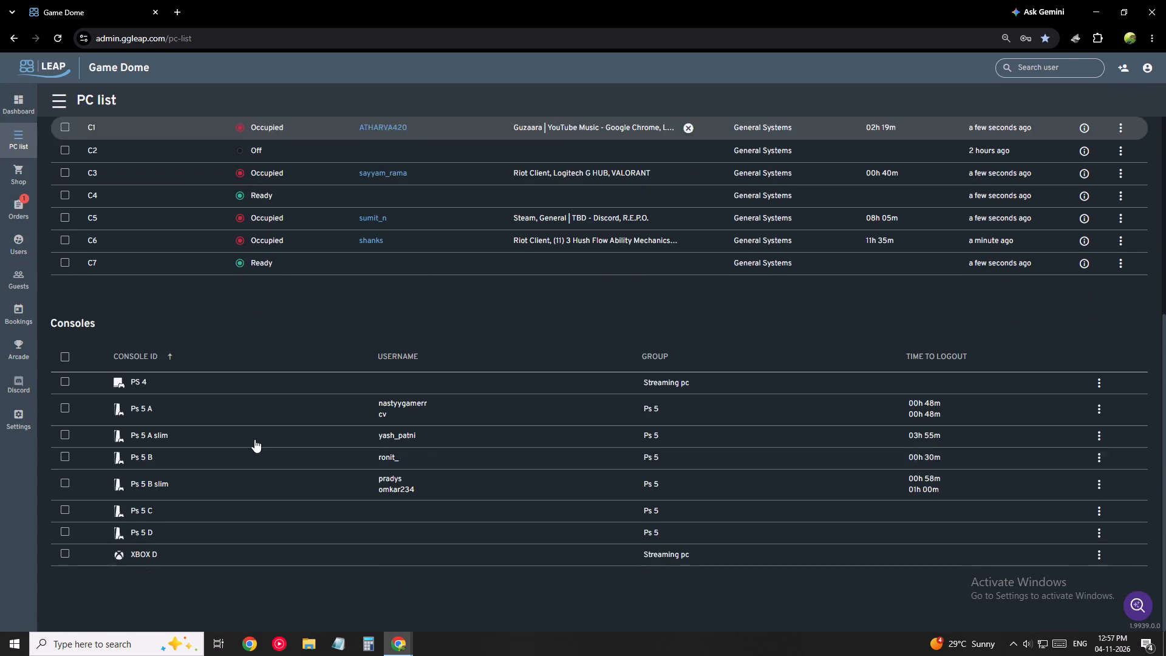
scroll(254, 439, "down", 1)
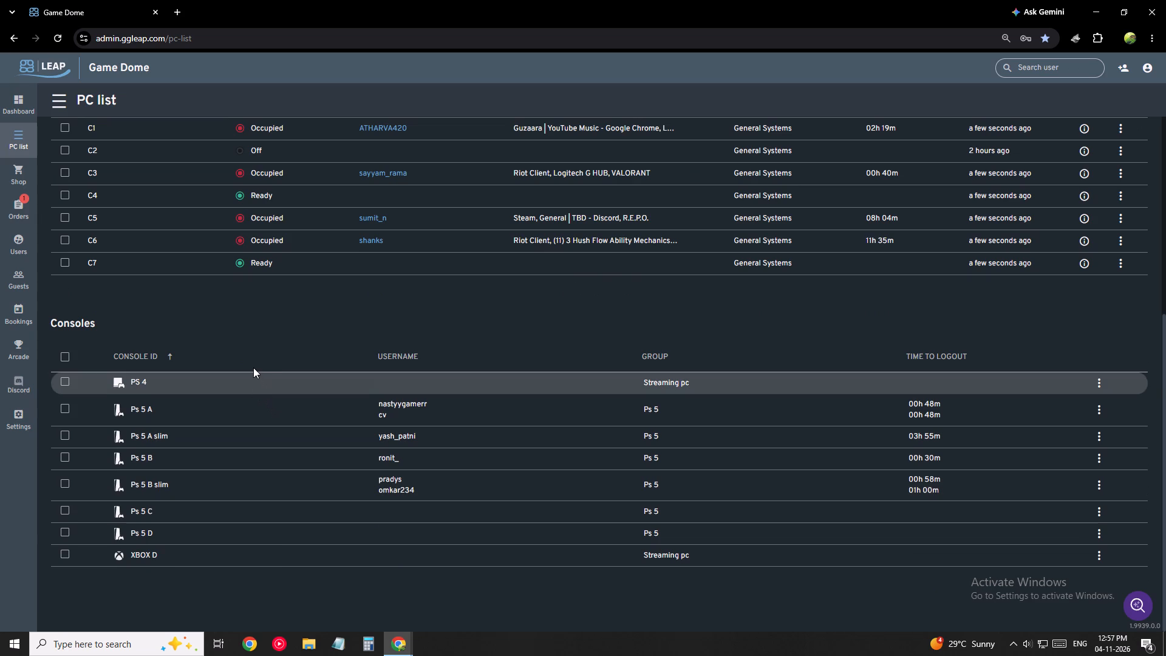
left_click(1071, 76)
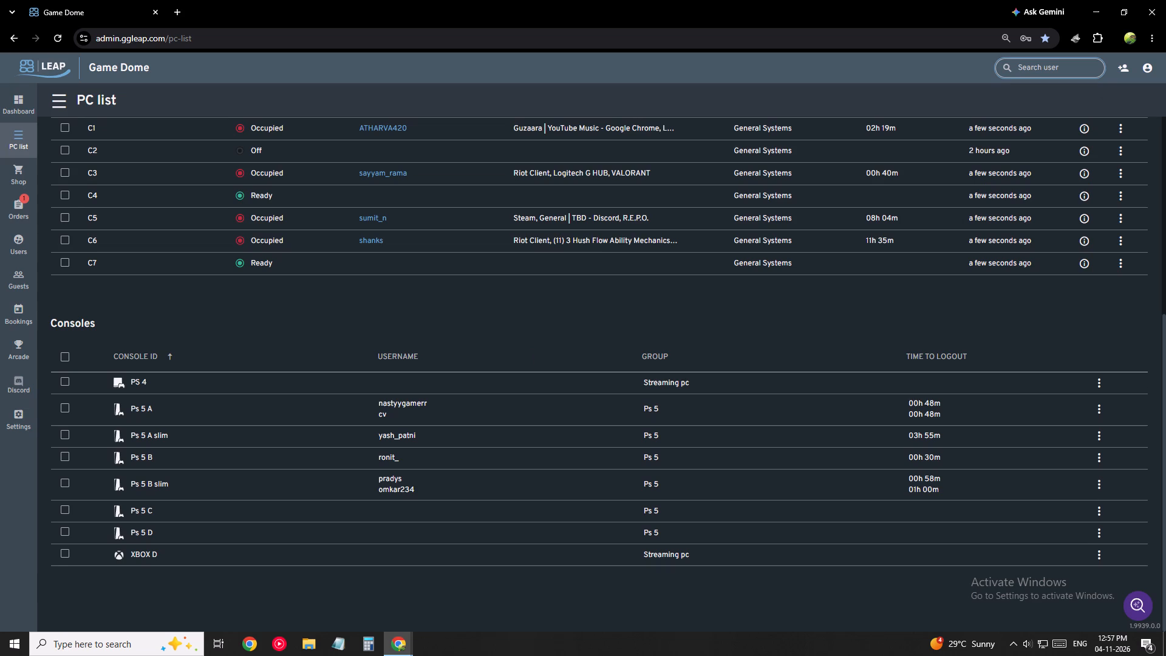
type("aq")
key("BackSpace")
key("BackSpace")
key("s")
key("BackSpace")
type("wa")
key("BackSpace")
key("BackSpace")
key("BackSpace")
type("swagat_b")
left_click(1122, 84)
left_click(1149, 89)
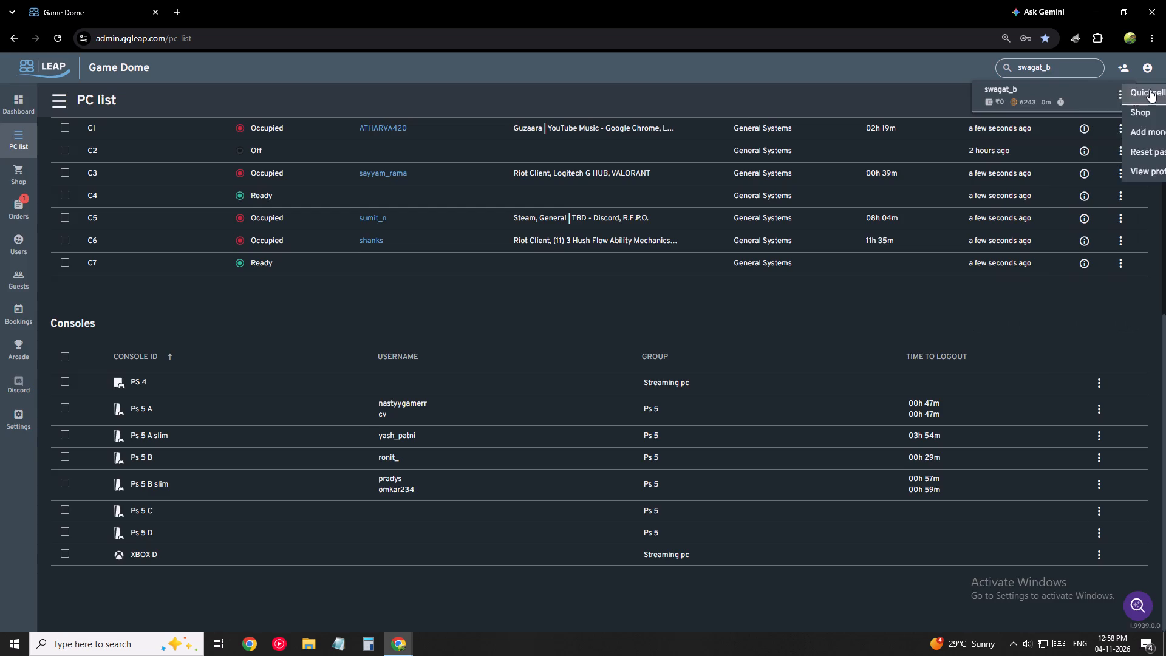
left_click(922, 573)
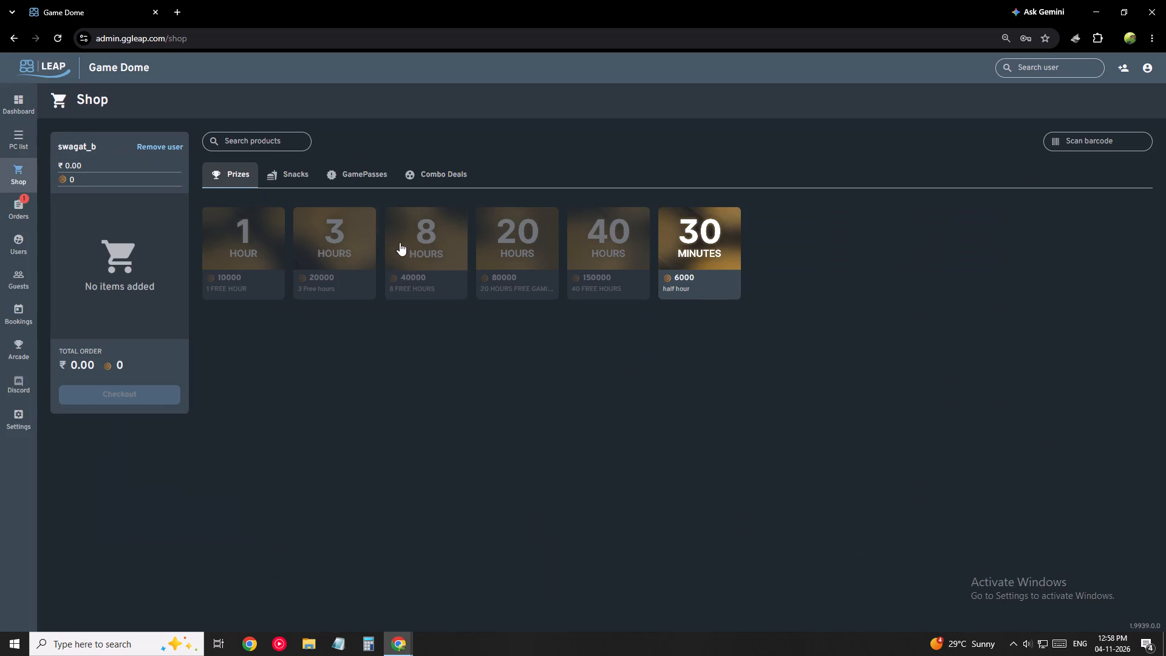
left_click(357, 168)
left_click(253, 208)
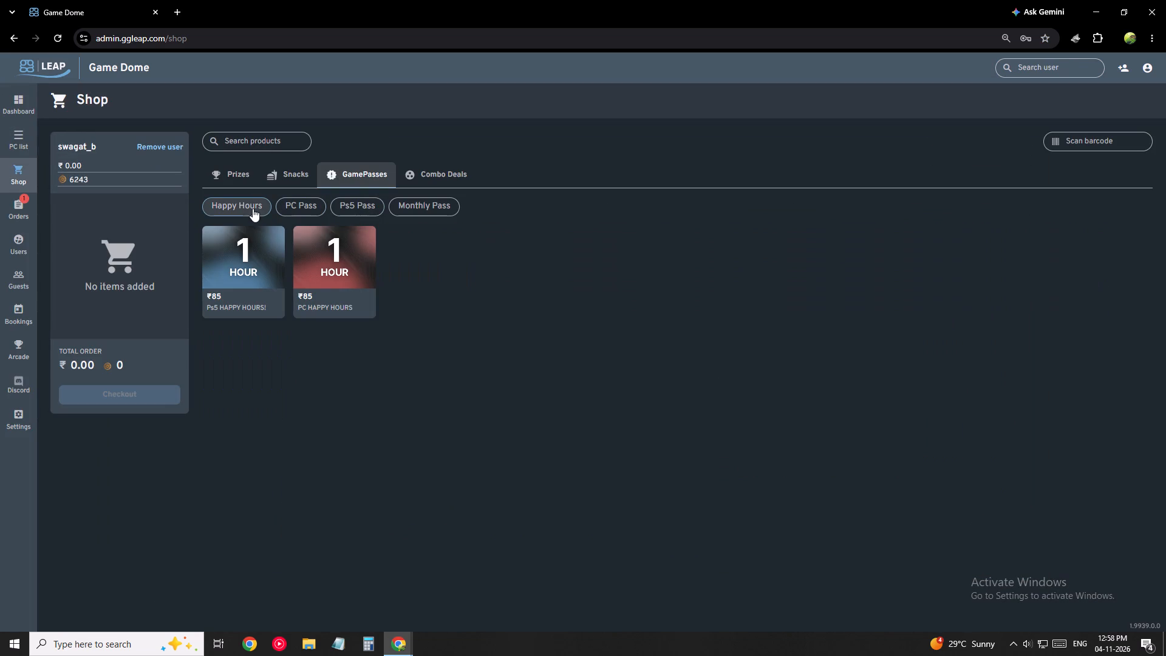
left_click_drag(251, 285, 106, 281)
left_click(124, 401)
left_click(278, 314)
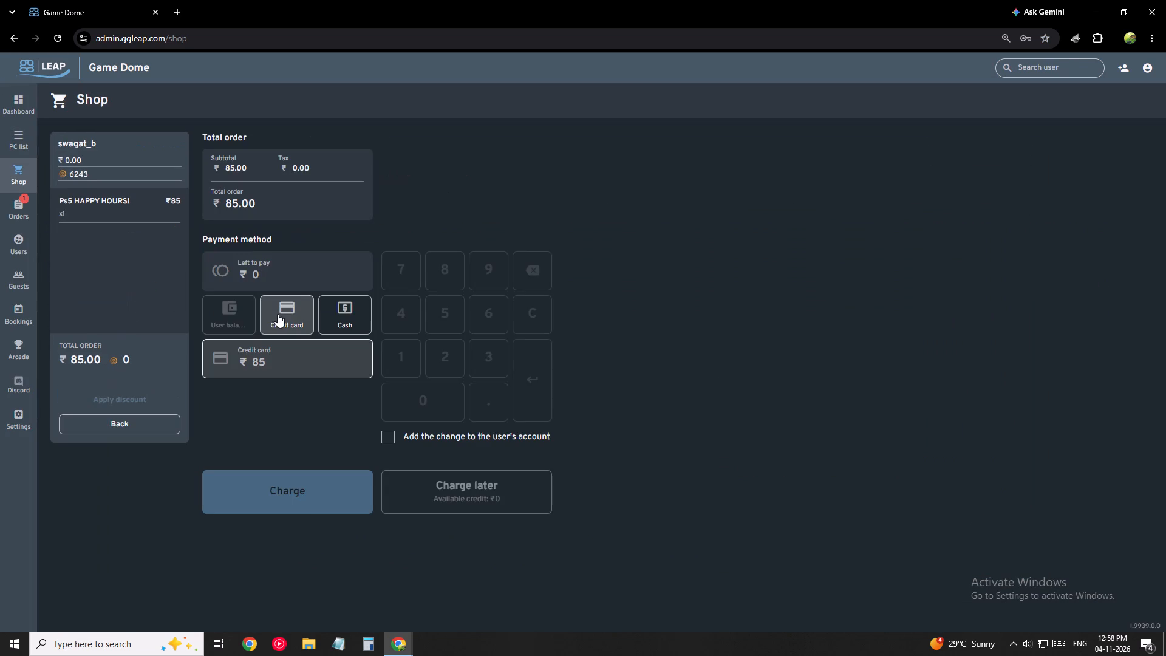
left_click(297, 444)
left_click(297, 479)
double_click(71, 139)
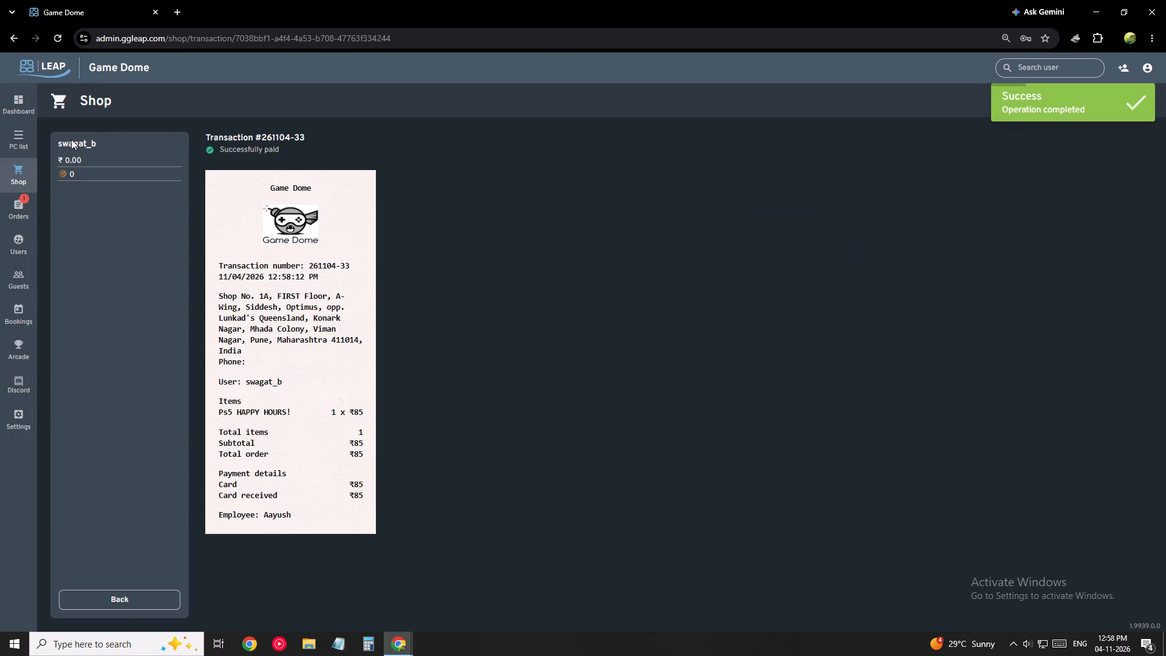
key("ctrl+c")
left_click(34, 145)
scroll(99, 207, "down", 1)
scroll(124, 232, "up", 1)
scroll(145, 248, "down", 5)
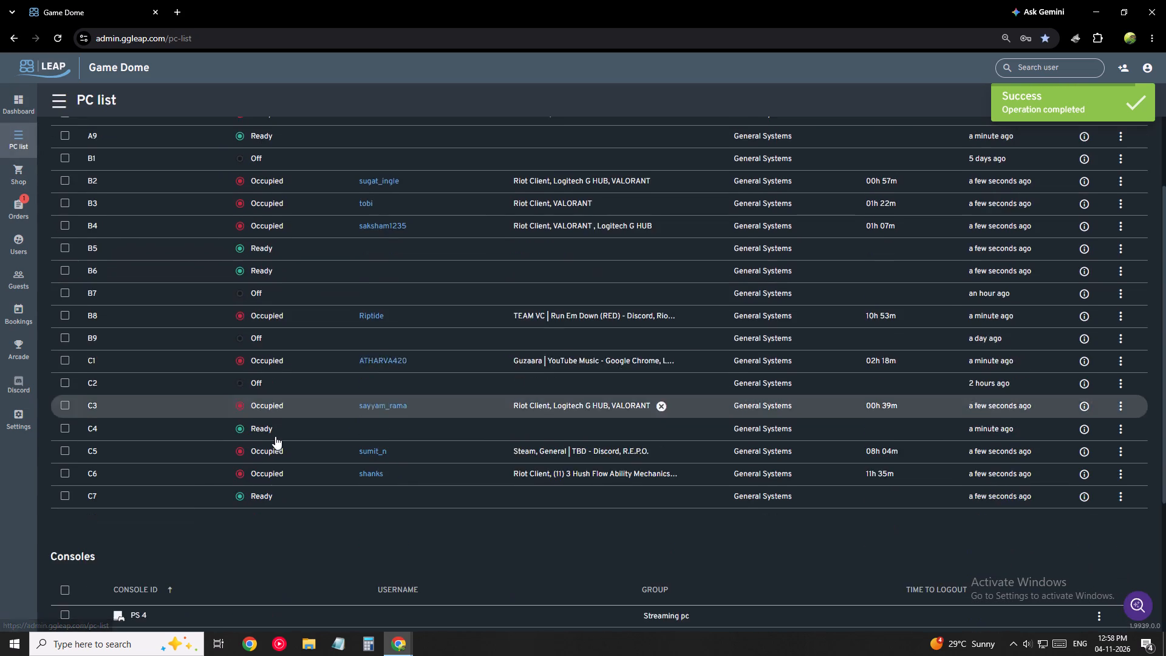
scroll(275, 436, "down", 5)
left_click(1095, 537)
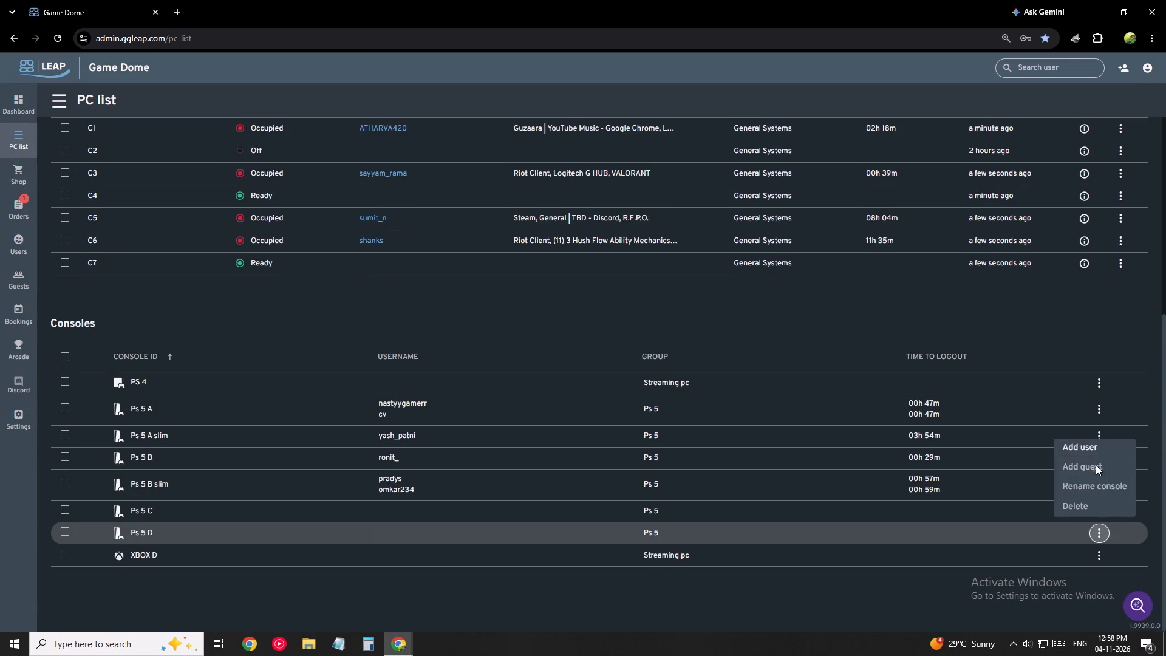
left_click(1090, 443)
left_click(540, 346, "ctrl")
key("ctrl+v")
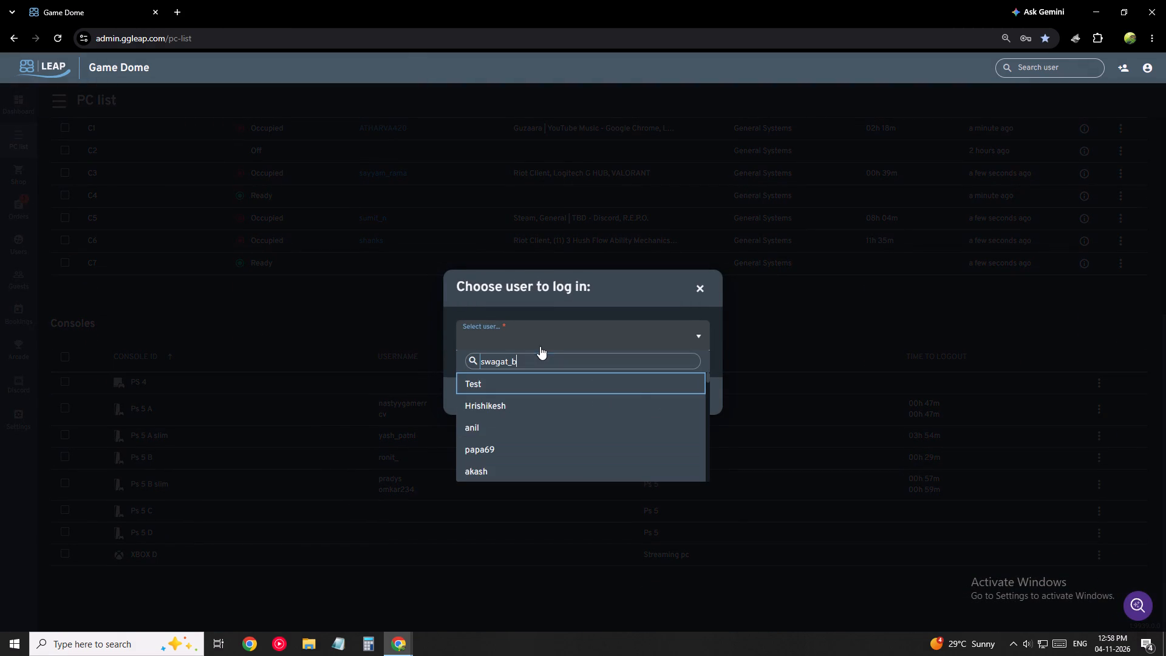
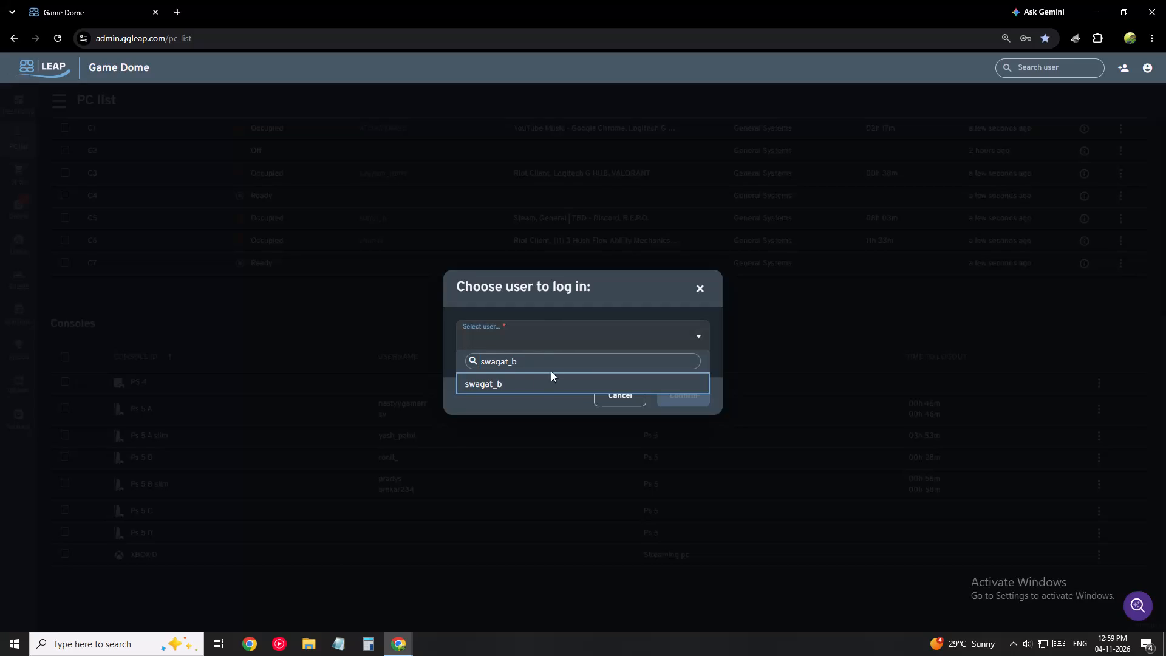
Cancel choosing the user to log in on console Ps 5 D.
left_click(619, 397)
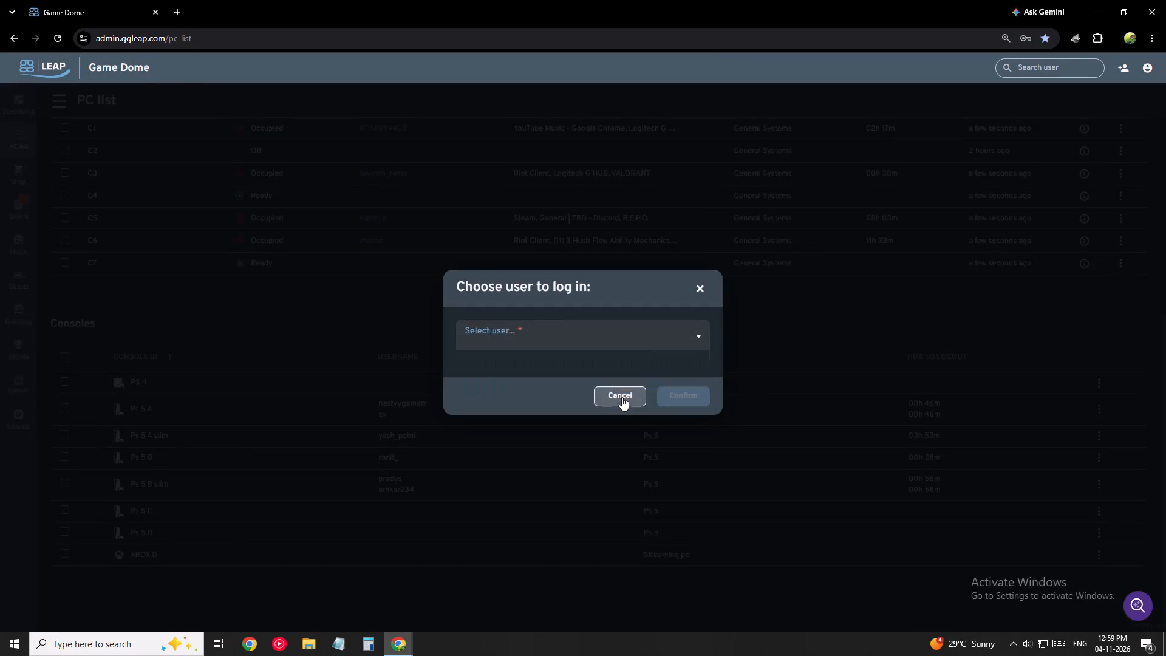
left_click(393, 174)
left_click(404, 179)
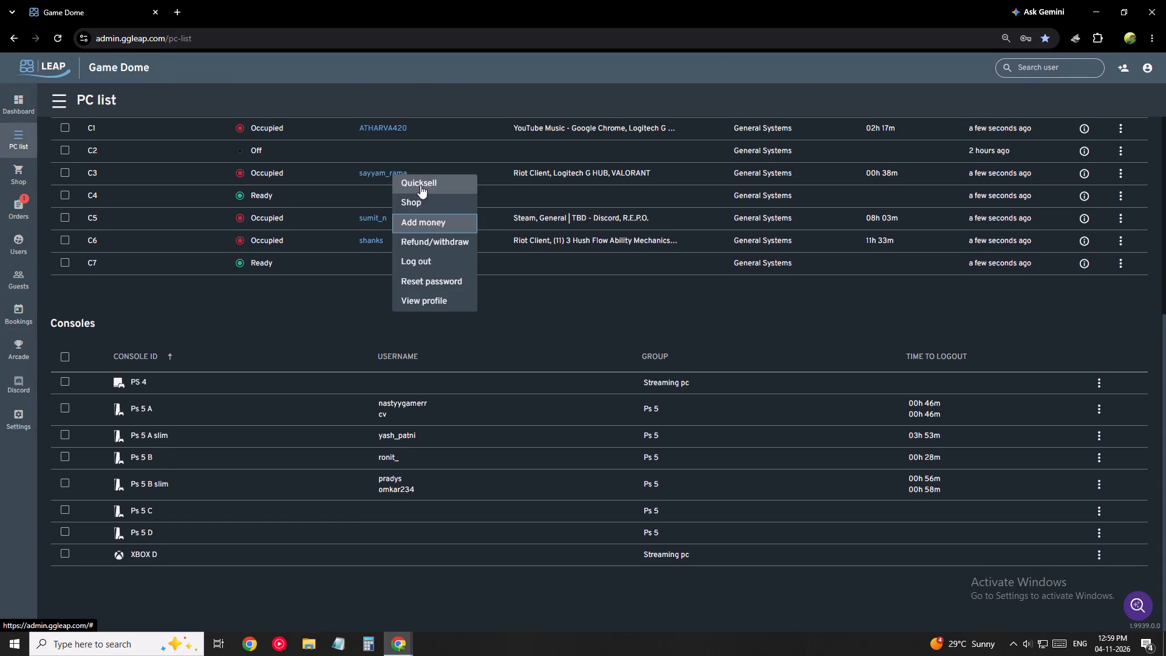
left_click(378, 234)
left_click(377, 217)
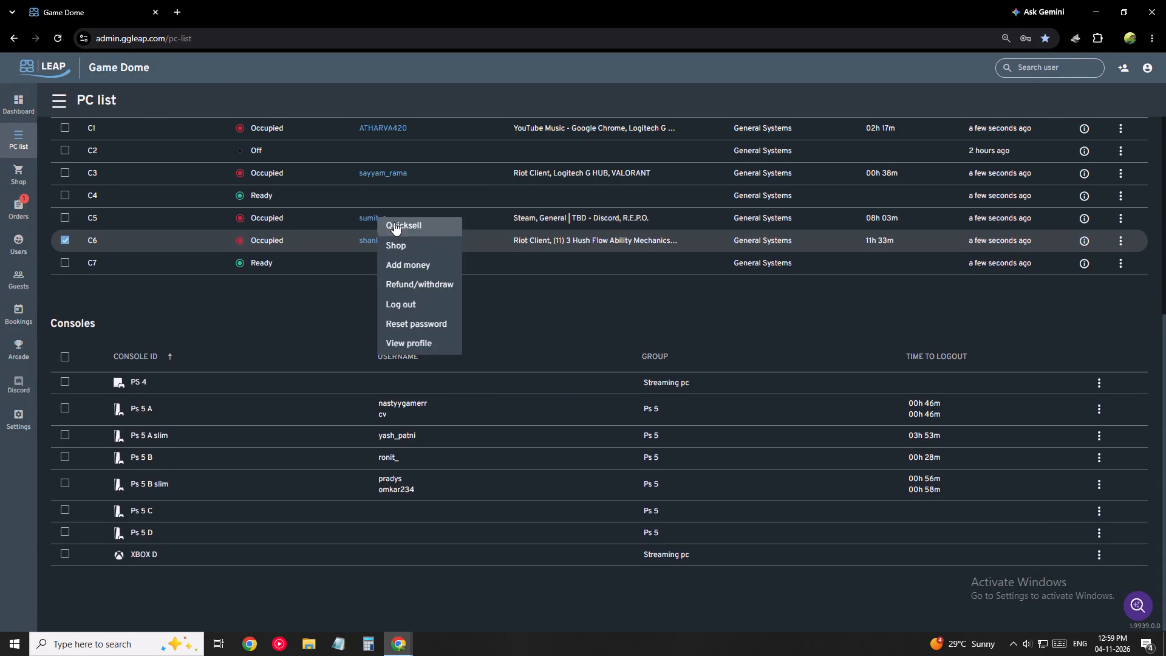
left_click(394, 222)
left_click_drag(320, 248, 188, 394)
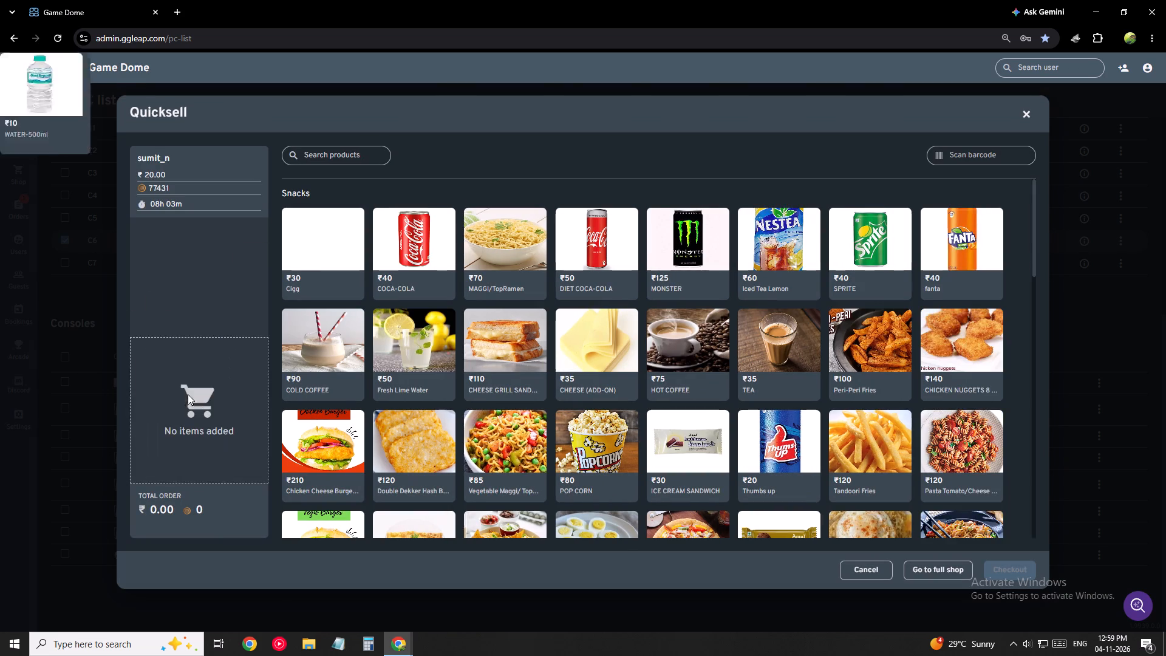
left_click(1012, 568)
left_click(285, 316)
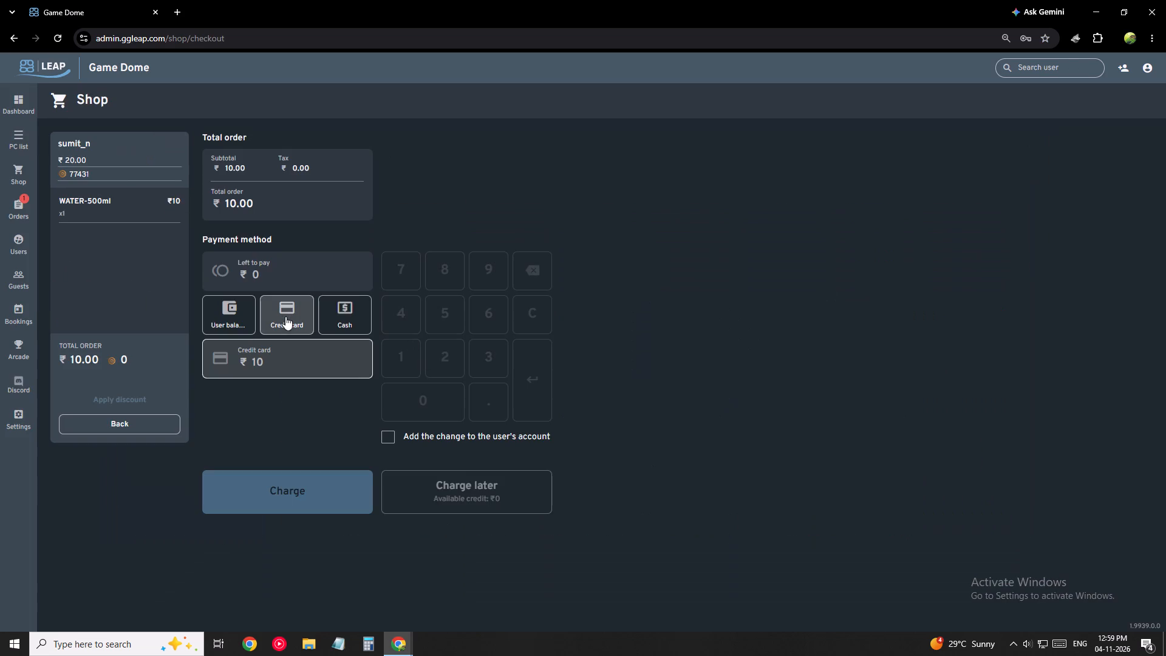
left_click(291, 322)
left_click(344, 316)
left_click(316, 480)
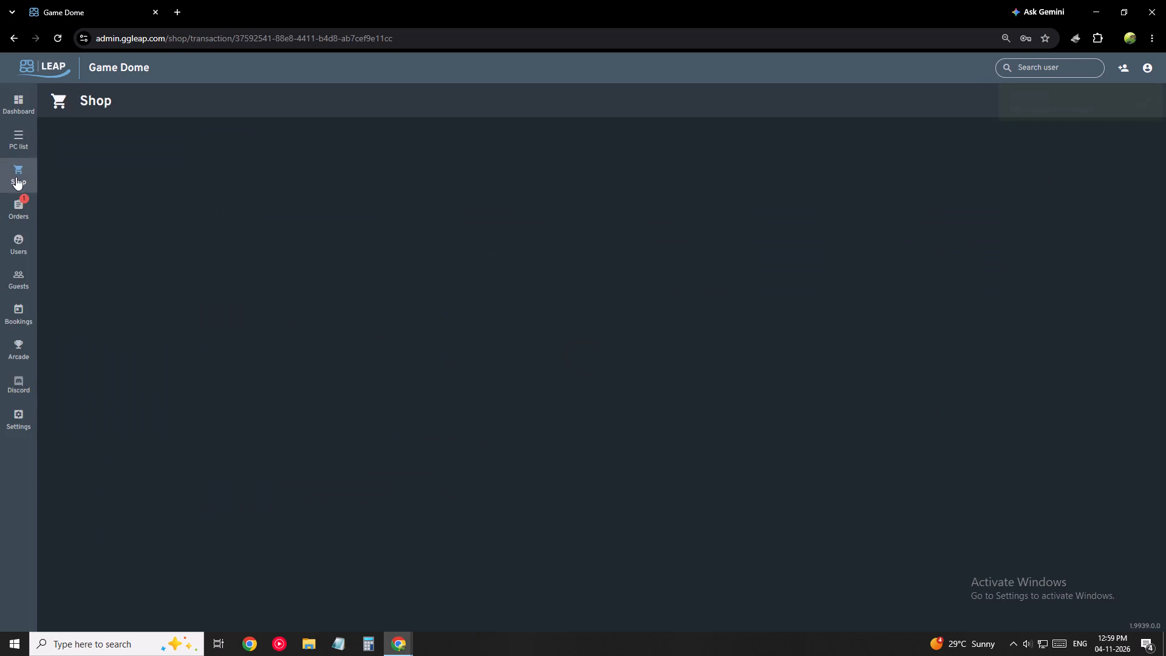
left_click(0, 121)
left_click(4, 138)
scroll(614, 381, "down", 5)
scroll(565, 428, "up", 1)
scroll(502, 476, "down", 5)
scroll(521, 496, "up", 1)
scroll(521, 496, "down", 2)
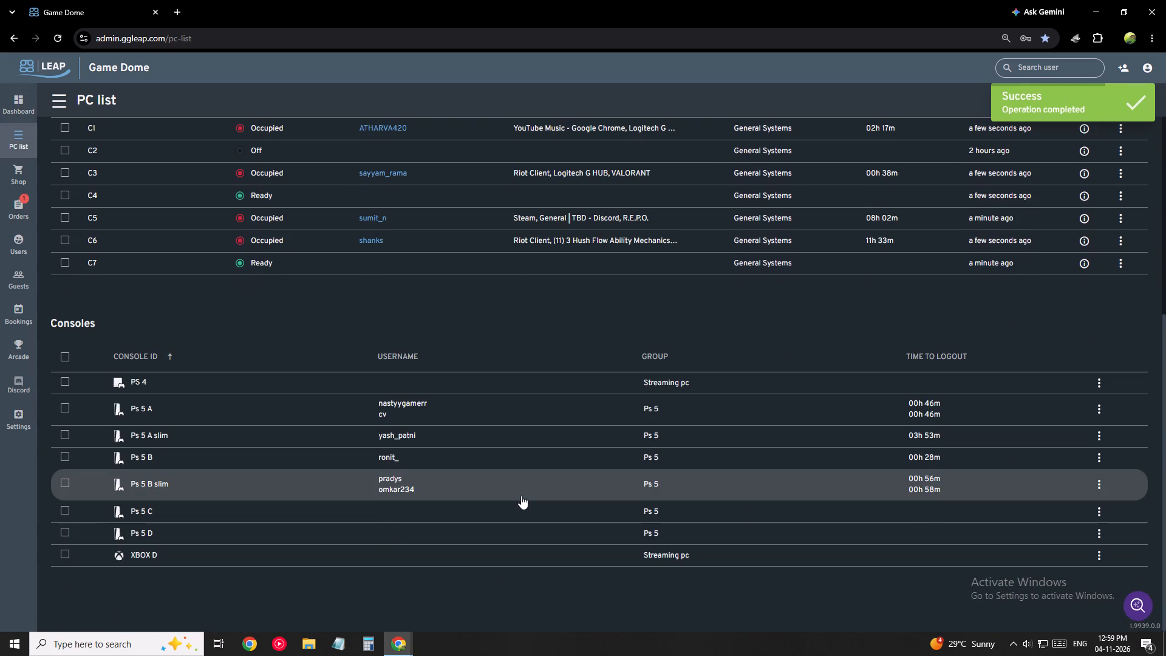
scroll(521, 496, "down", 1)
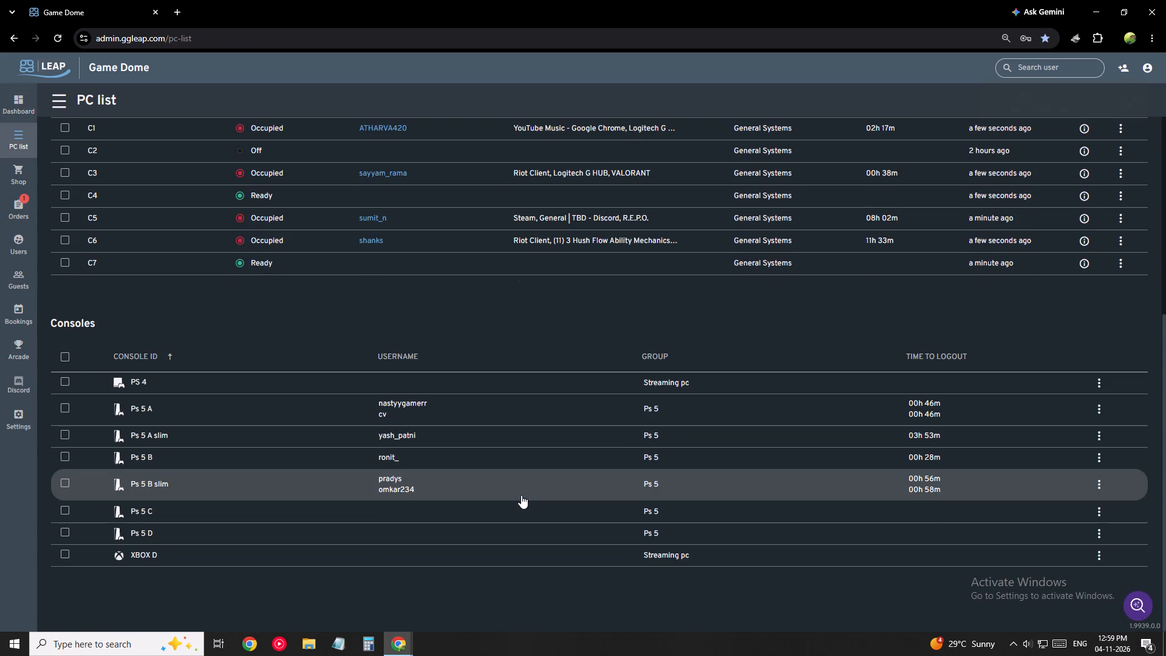
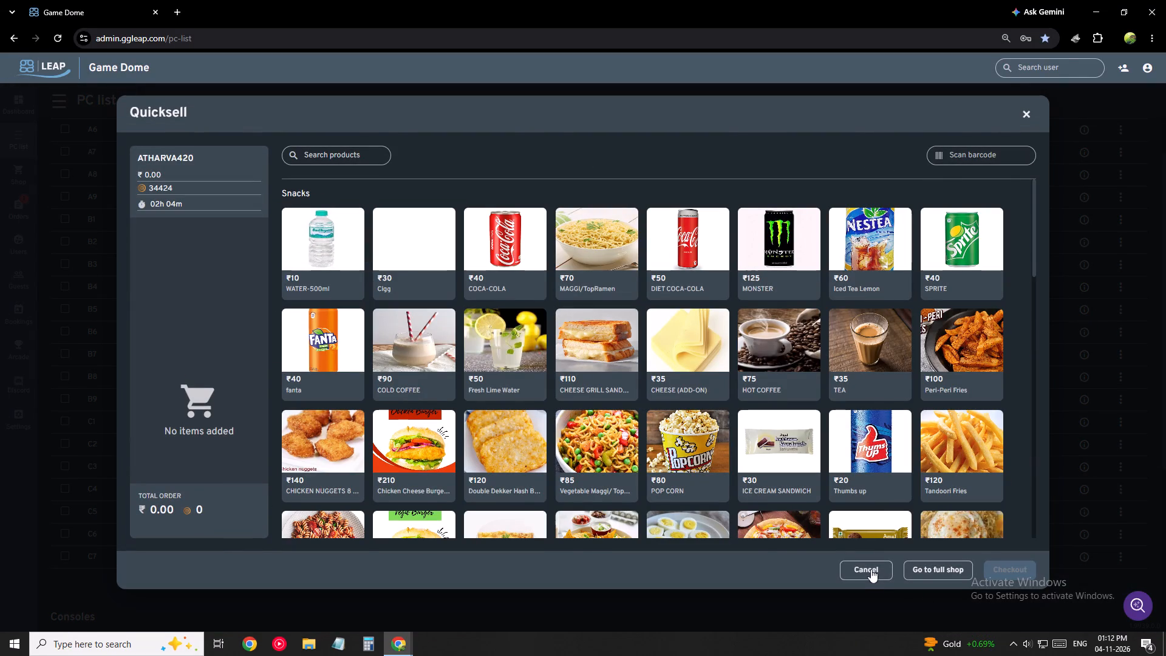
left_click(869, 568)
left_click(0, 223)
left_click(271, 125)
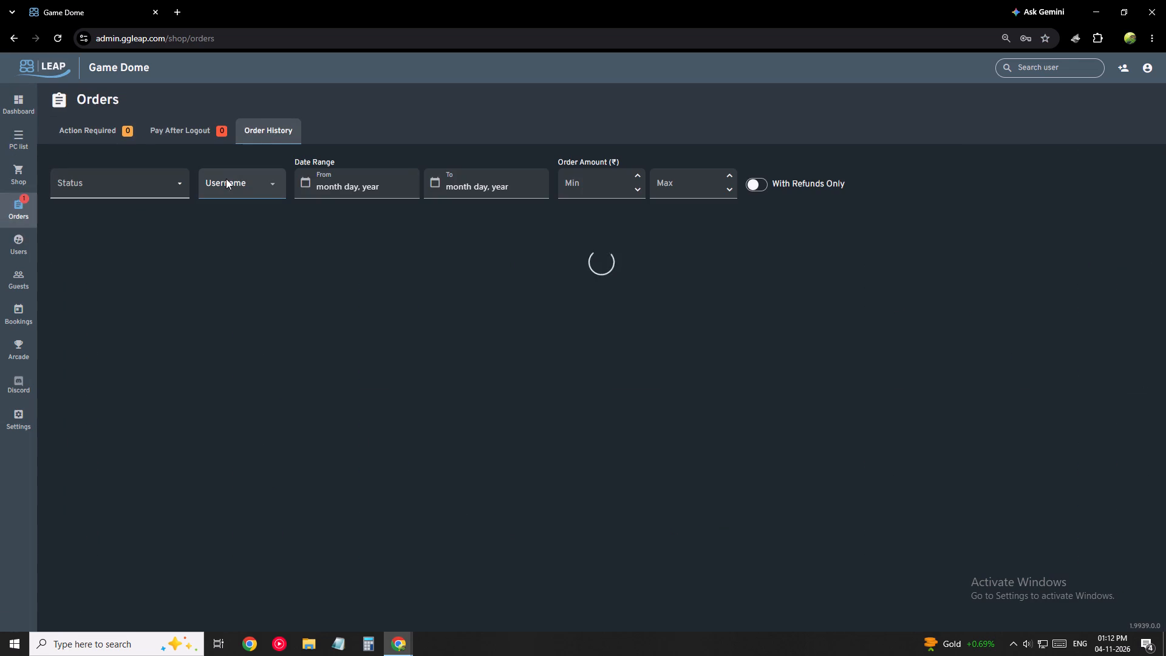
left_click(234, 179)
left_click(245, 185)
type("atharva")
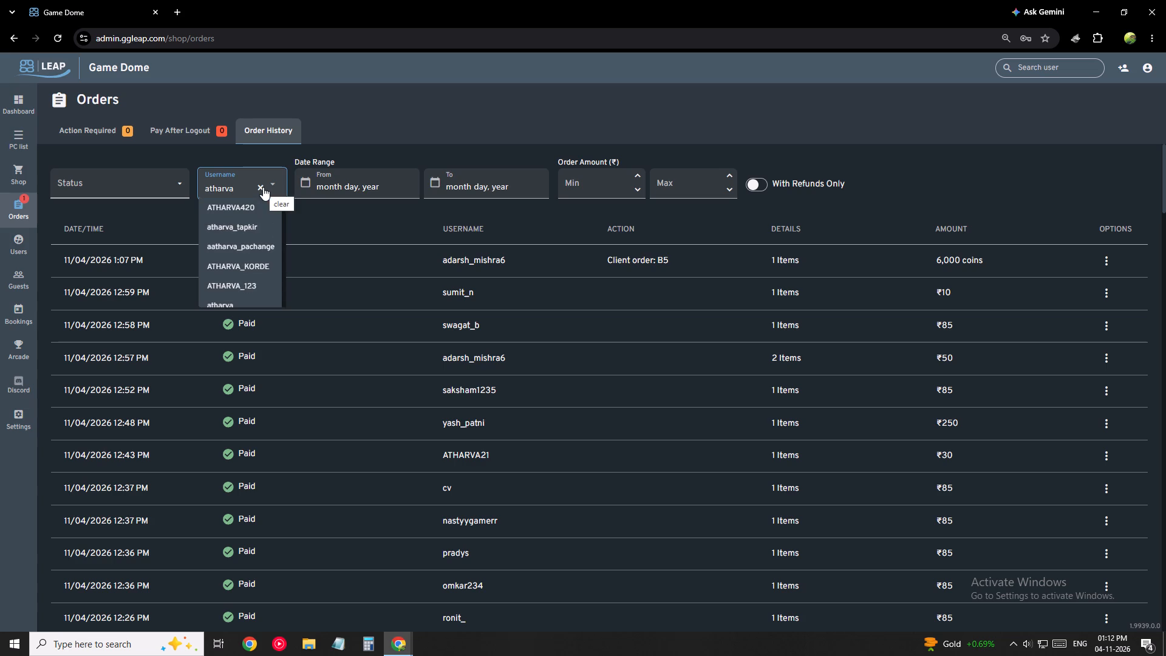
left_click(253, 203)
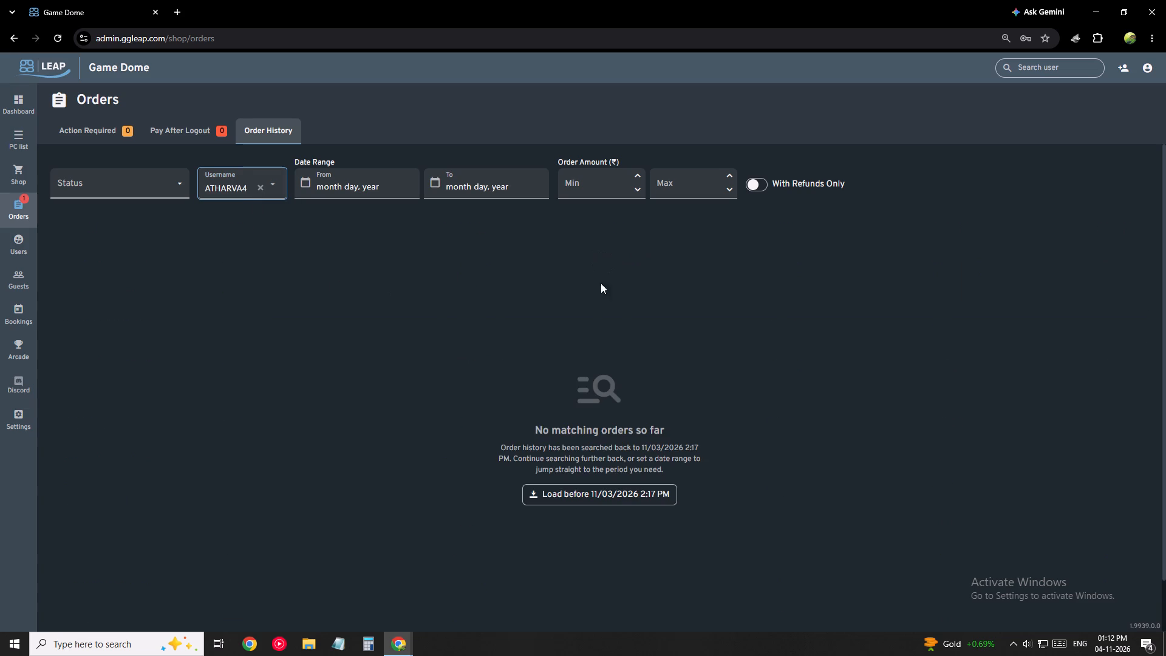
left_click(617, 500)
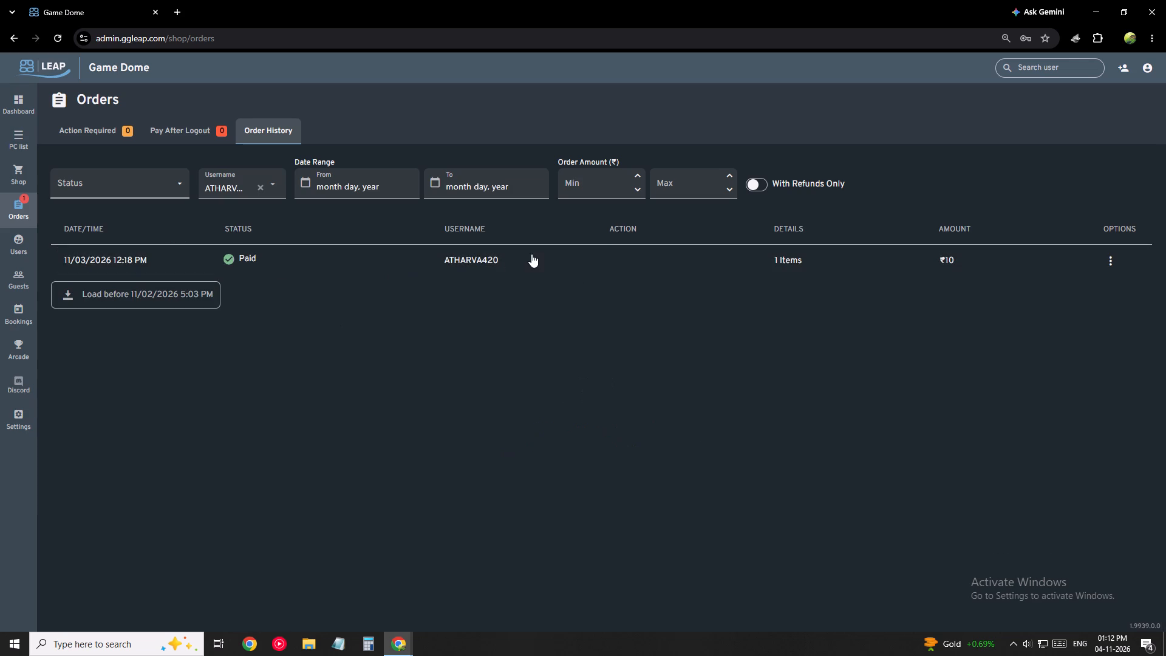
left_click(0, 152)
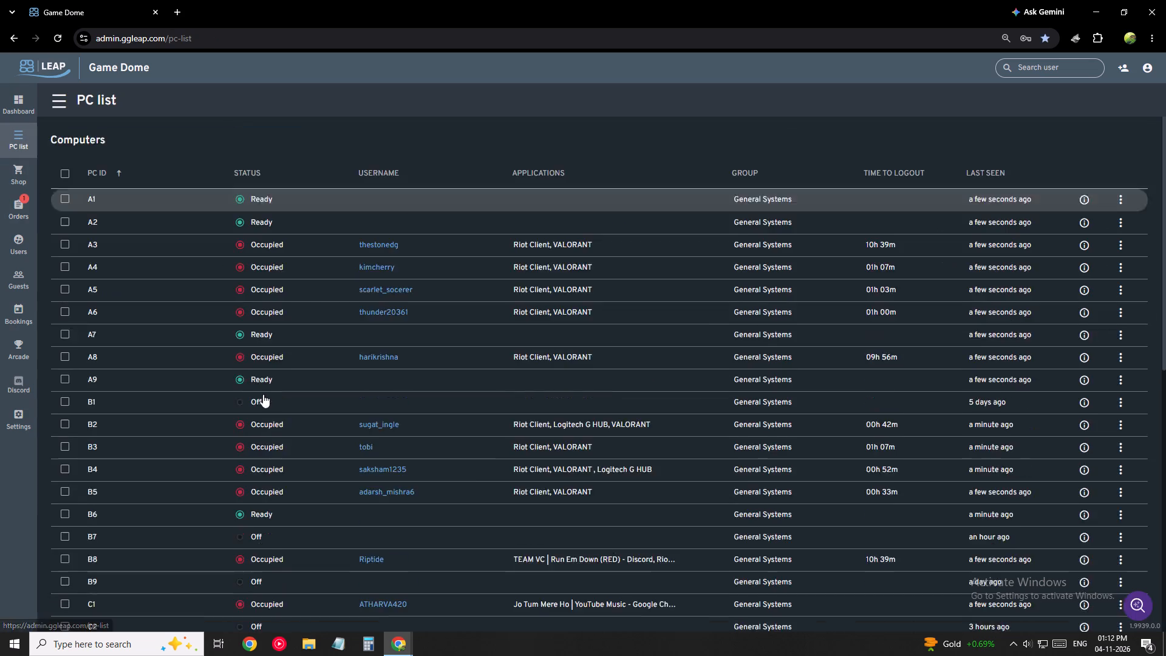
scroll(264, 417, "down", 5)
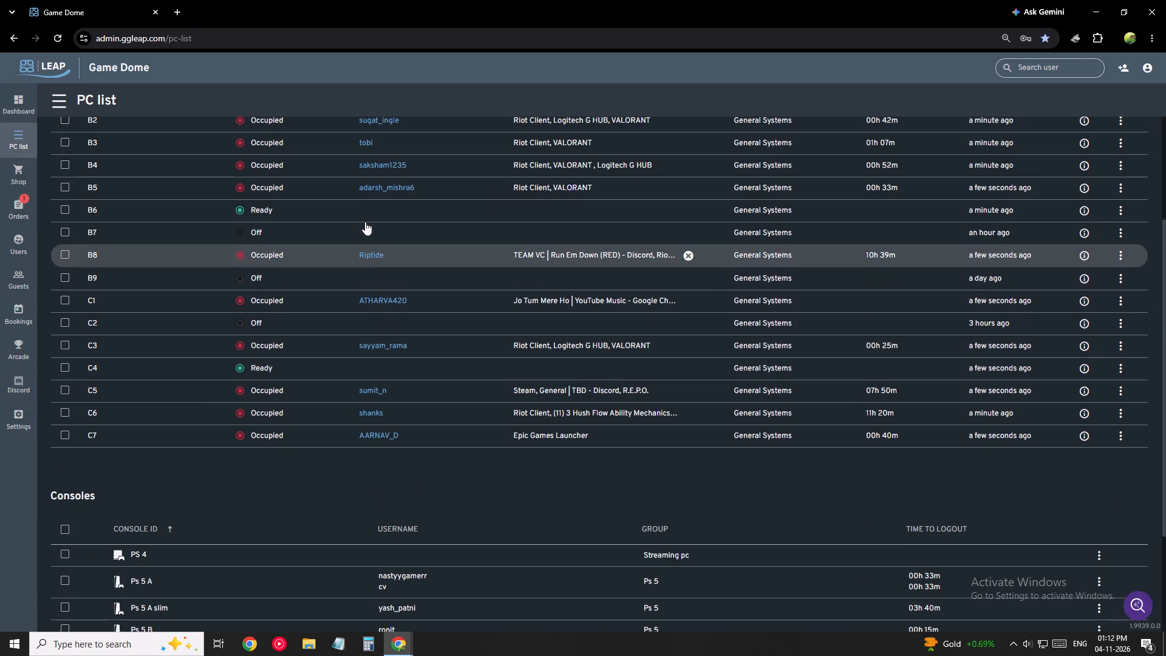
left_click(386, 301)
left_click(446, 317)
left_click_drag(320, 248, 239, 378)
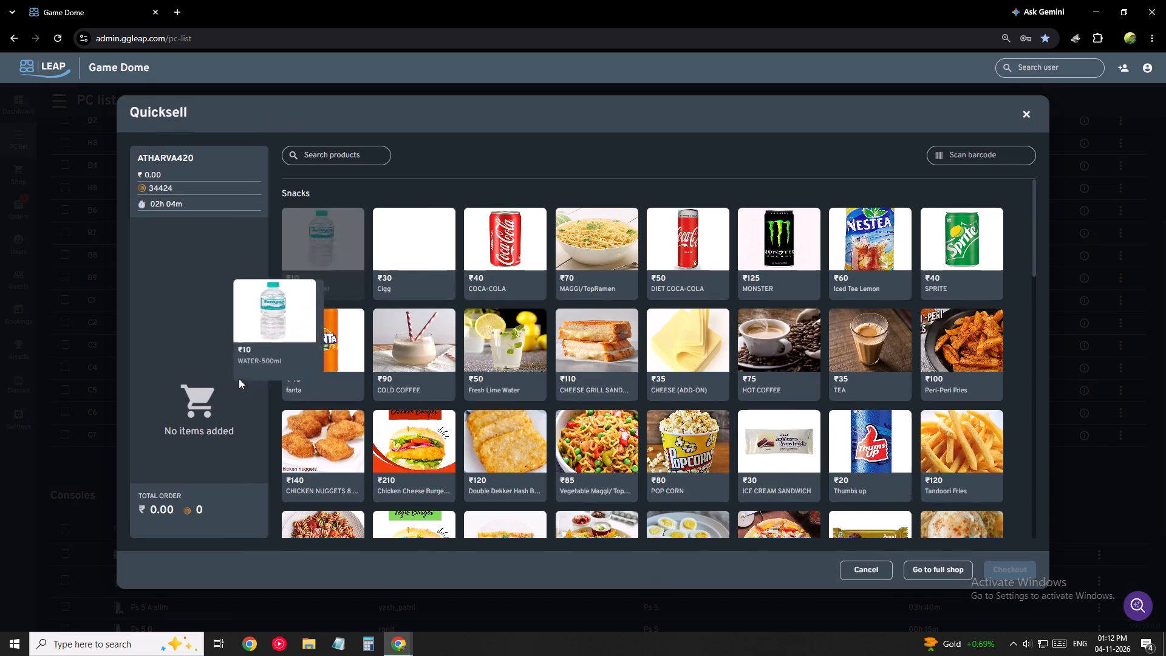
left_click_drag(239, 378, 186, 454)
left_click(1004, 569)
left_click(272, 312)
left_click(295, 487)
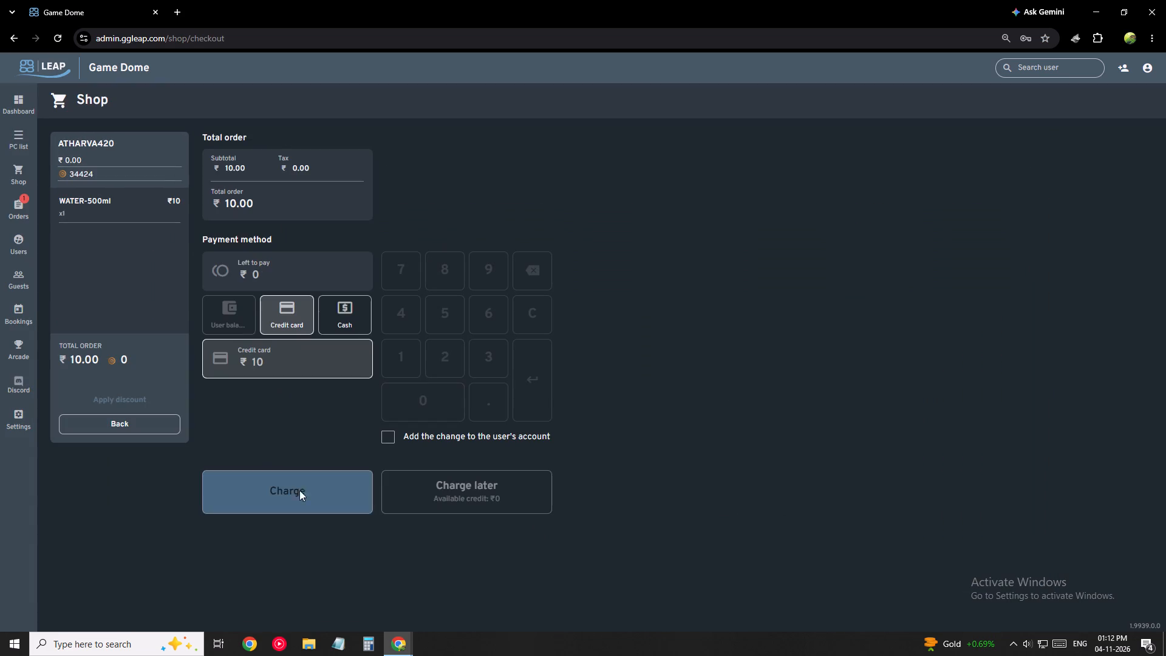
key("alt+Tab")
left_click(860, 431)
key("a")
key("t")
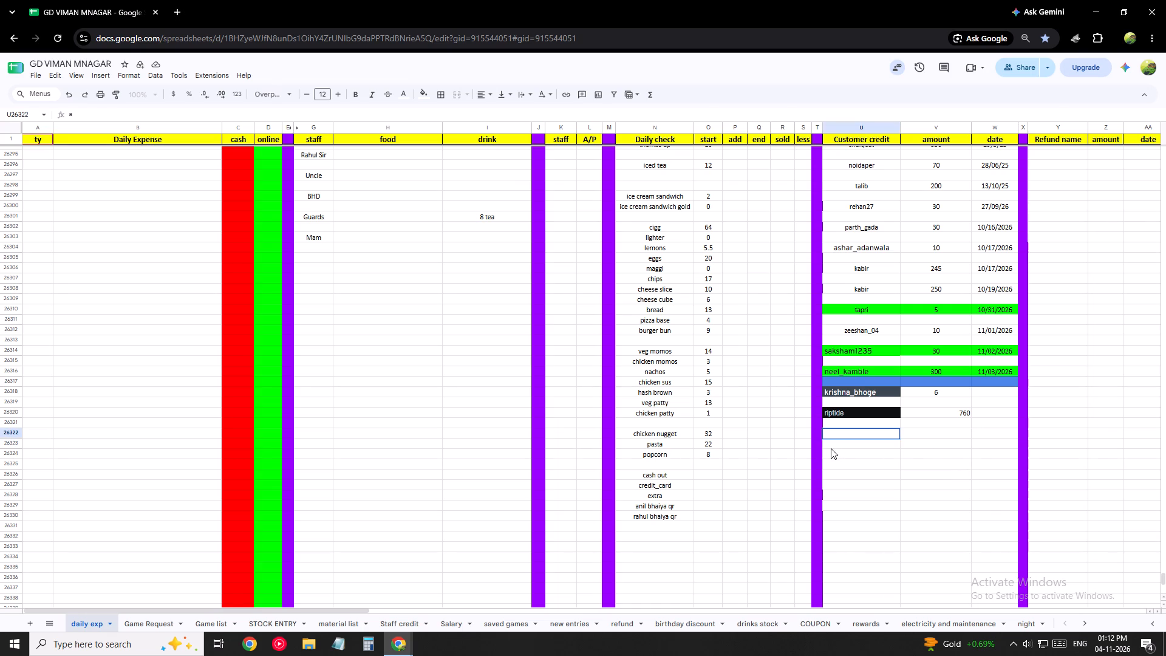
key("h")
type("arva")
key("space")
key("BackSpace")
type("420")
key("Return")
left_click(936, 429)
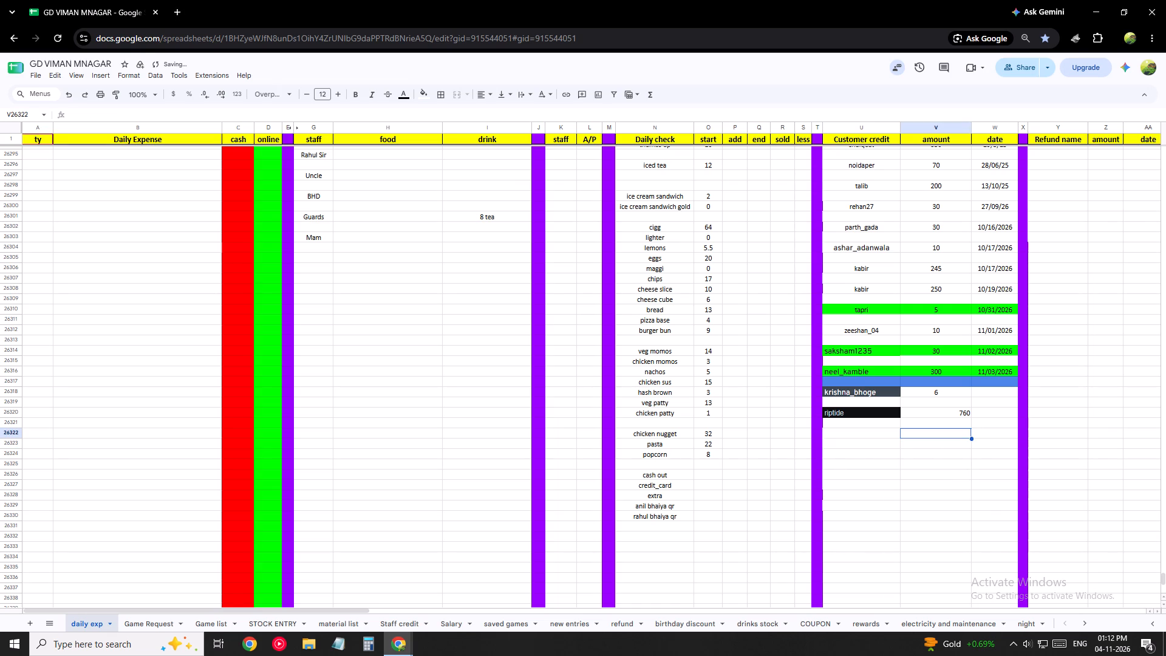
type("10")
key("Return")
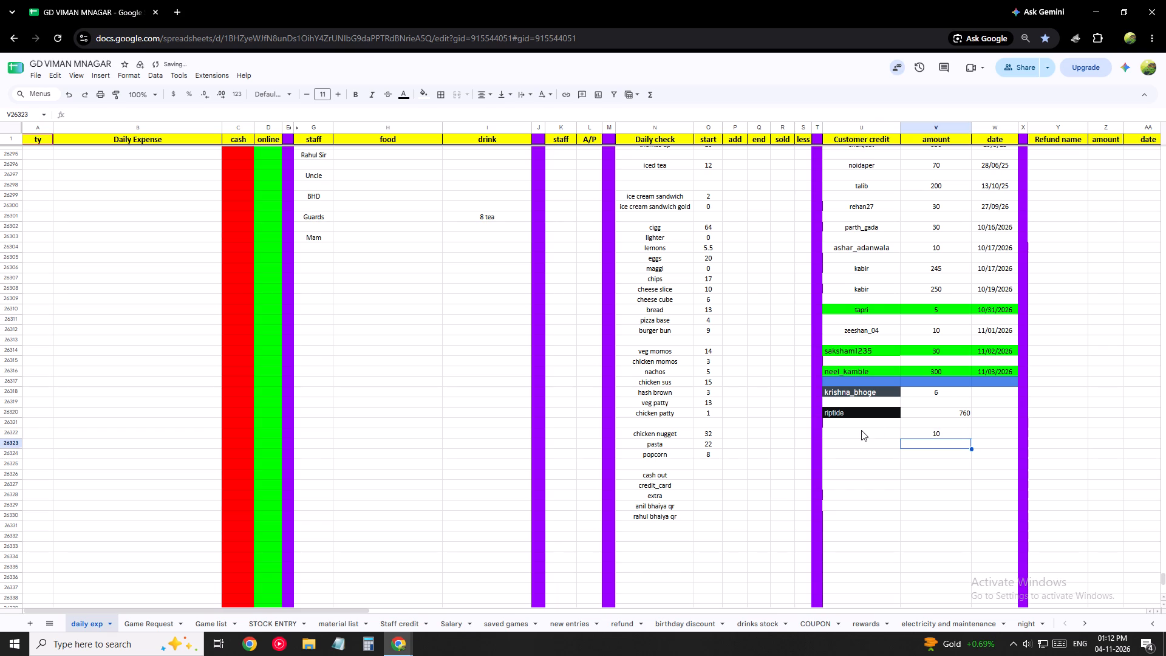
left_click(861, 430)
left_click(486, 91)
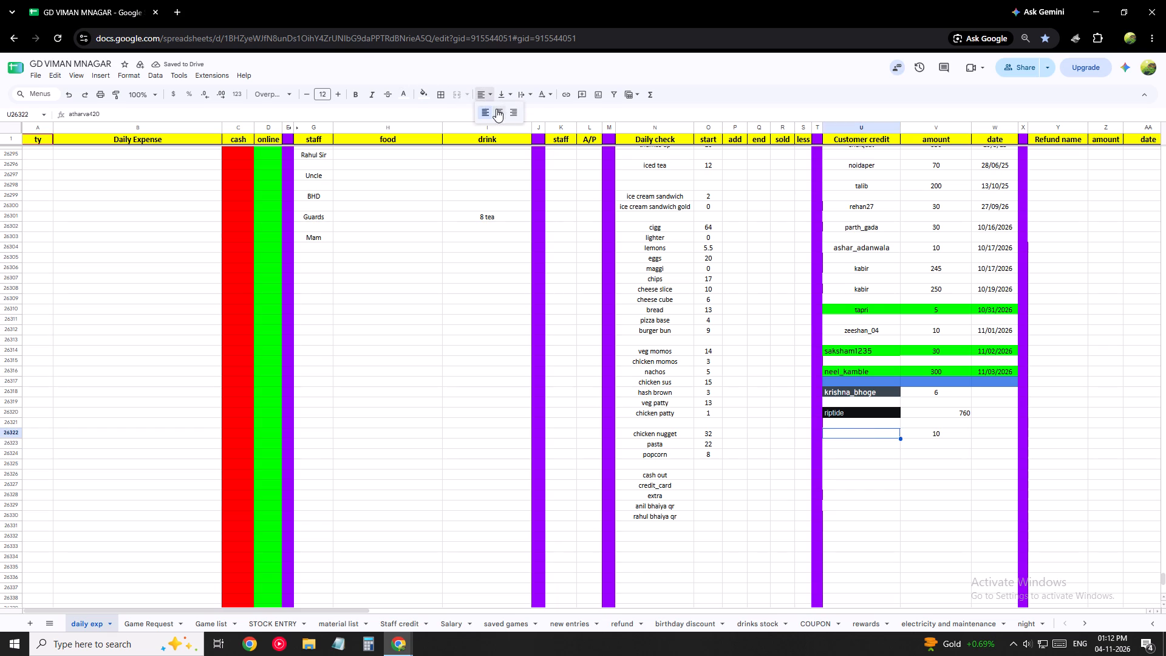
left_click(496, 109)
left_click(403, 94)
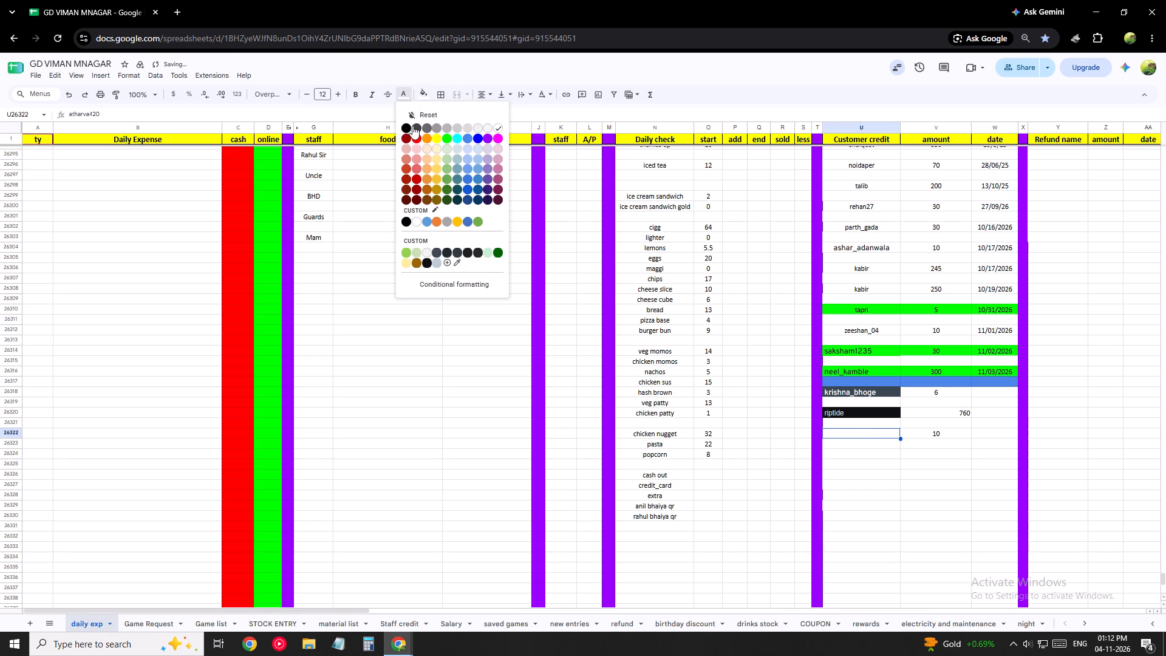
left_click(409, 125)
left_click(882, 431)
left_click(865, 405)
left_click(877, 415)
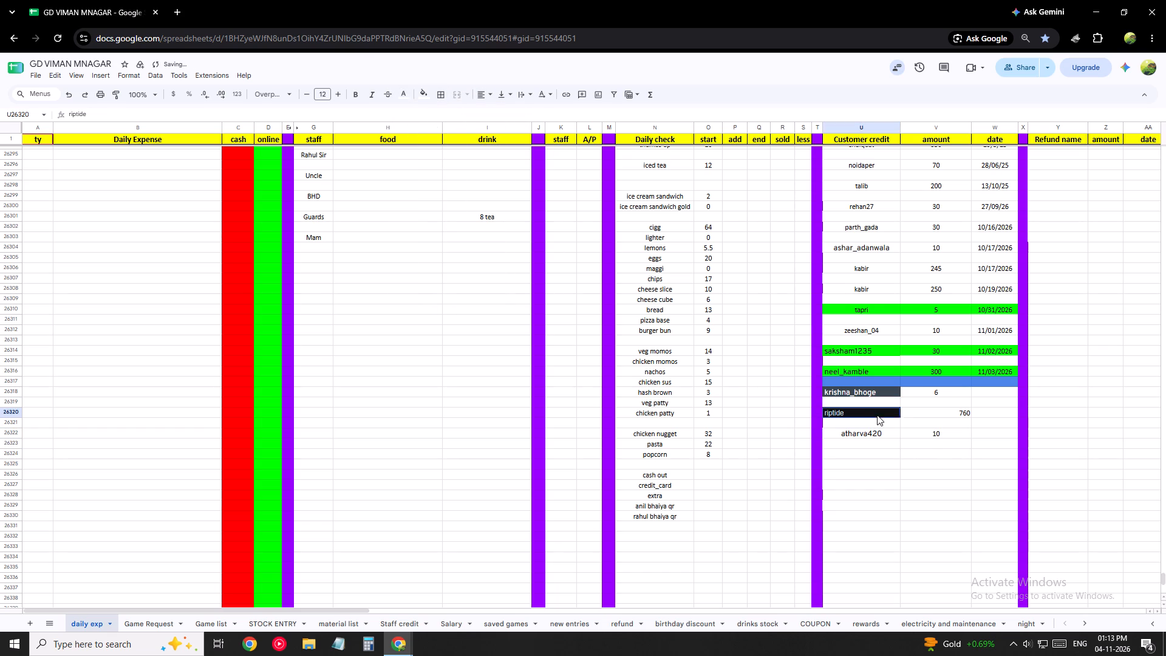
left_click(477, 96)
left_click(500, 111)
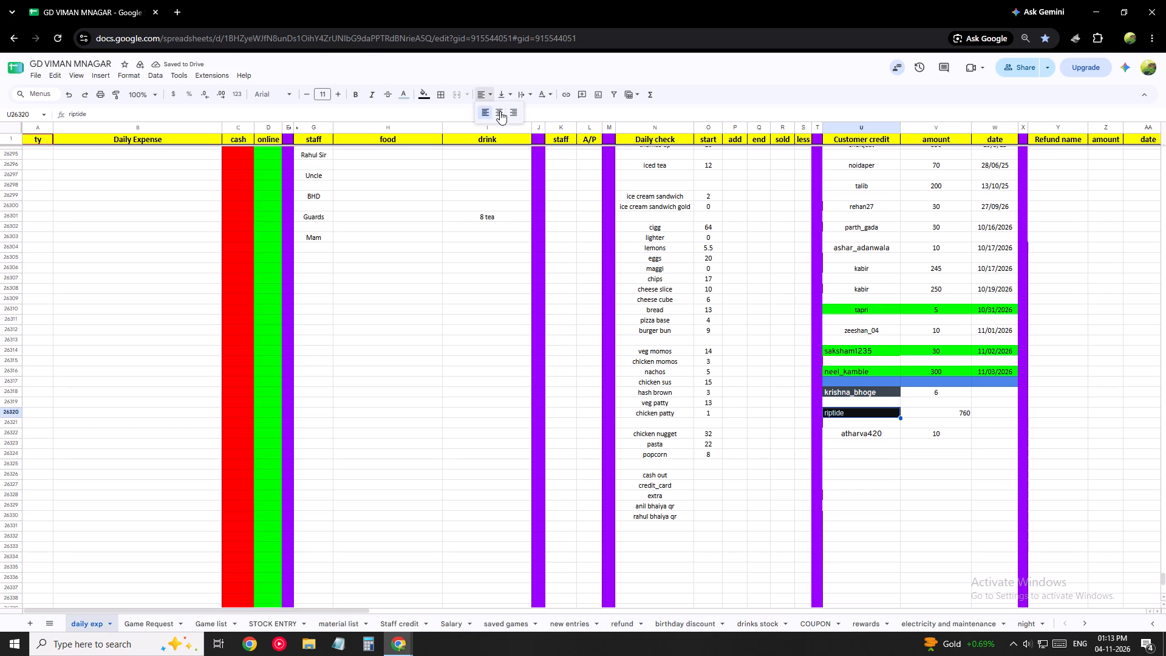
left_click_drag(954, 453, 958, 394)
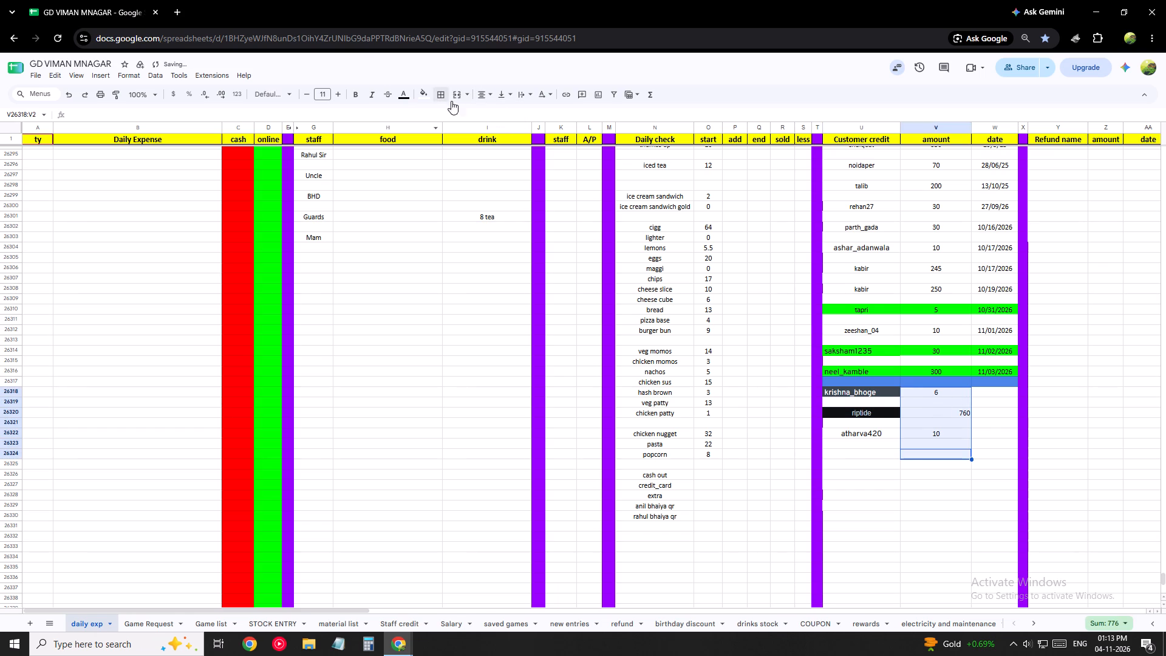
left_click(476, 100)
left_click(497, 114)
left_click(954, 539)
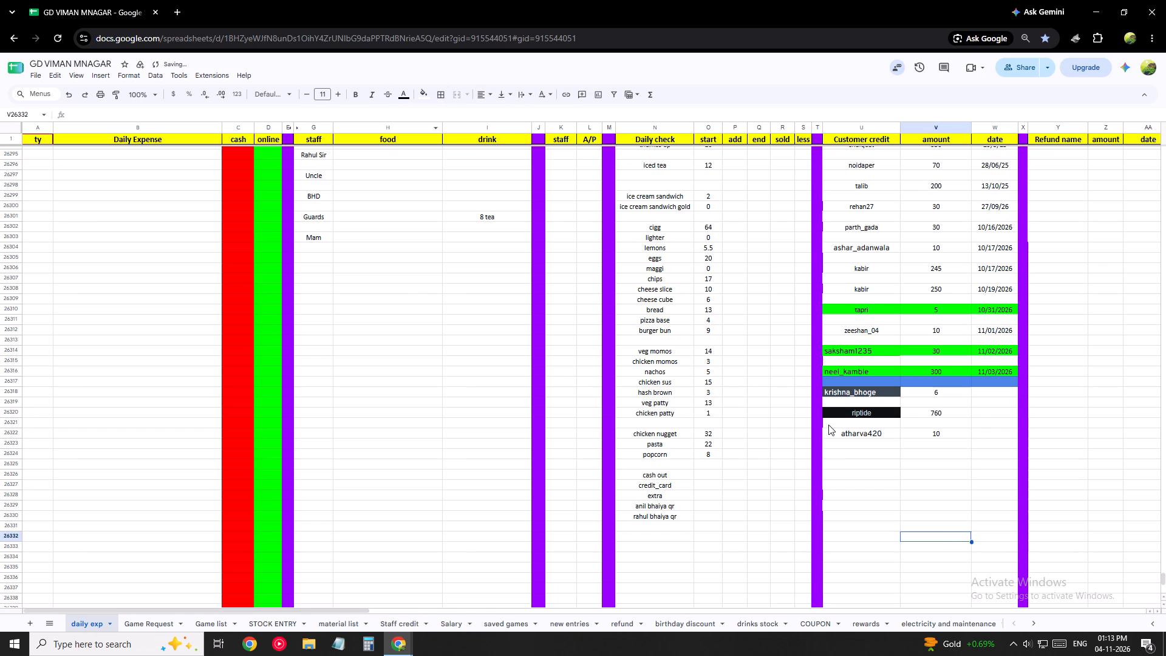
Switch back to ggLeap and open the PC list.
key("alt+Tab")
left_click_drag(0, 168, 3, 162)
left_click(8, 146)
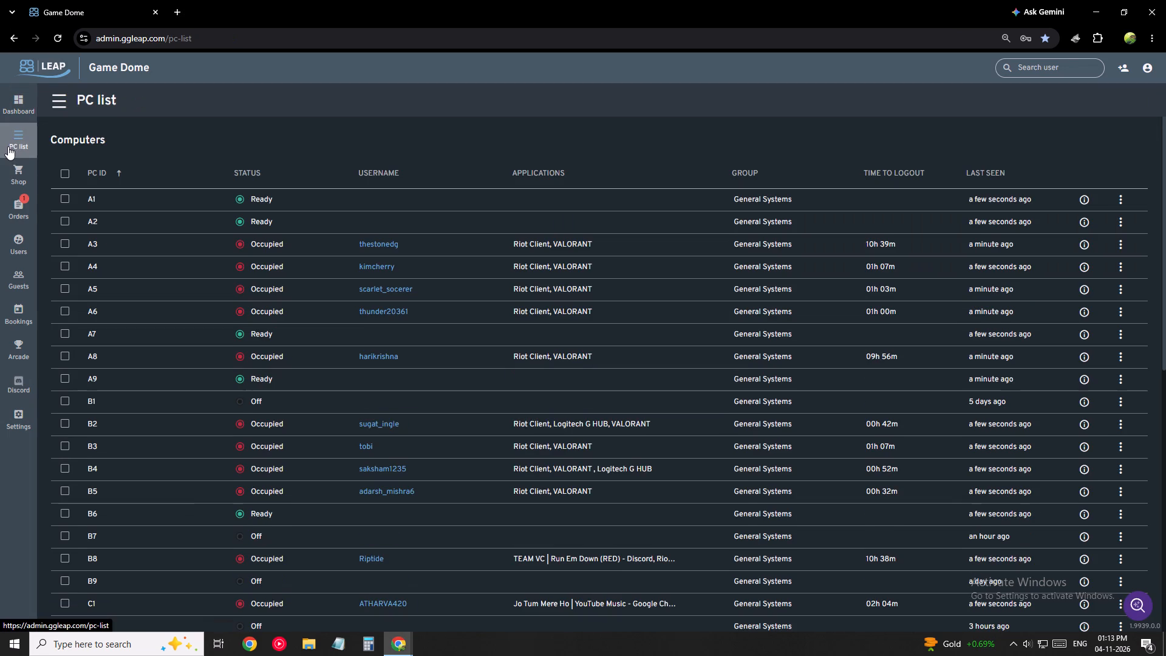
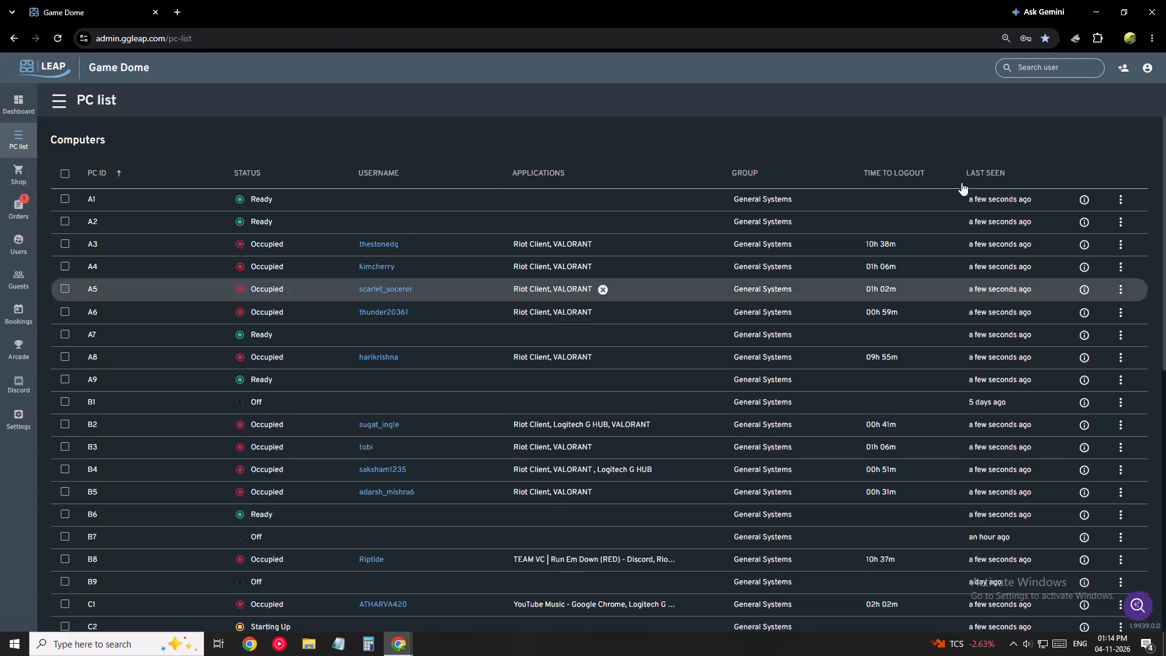
left_click(1021, 72)
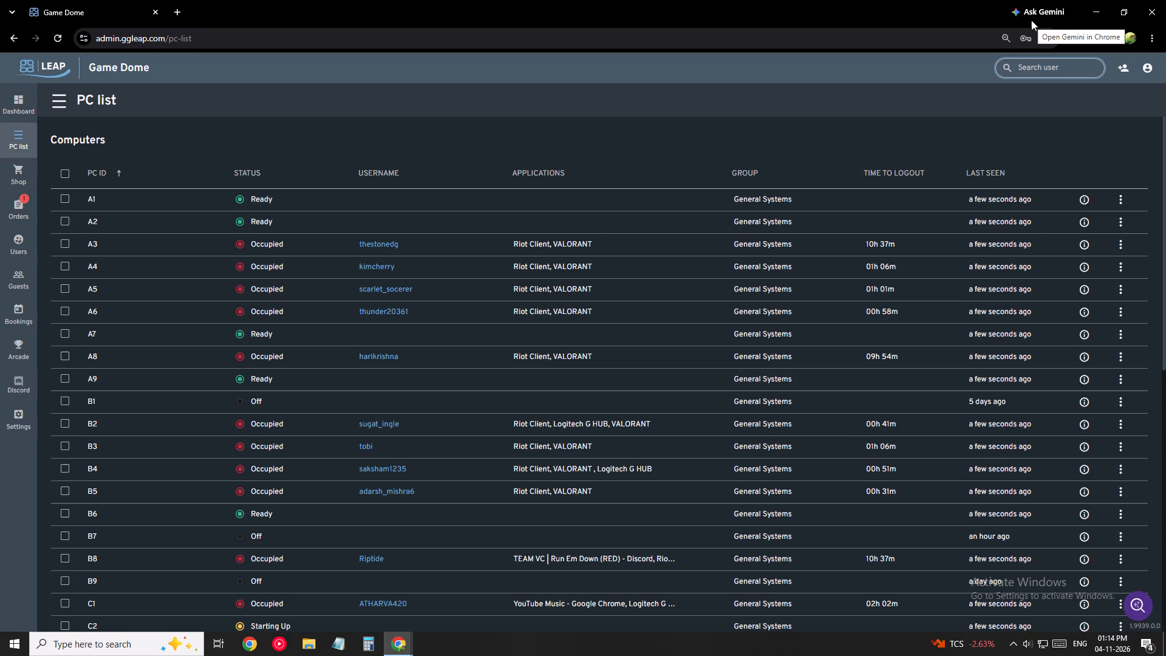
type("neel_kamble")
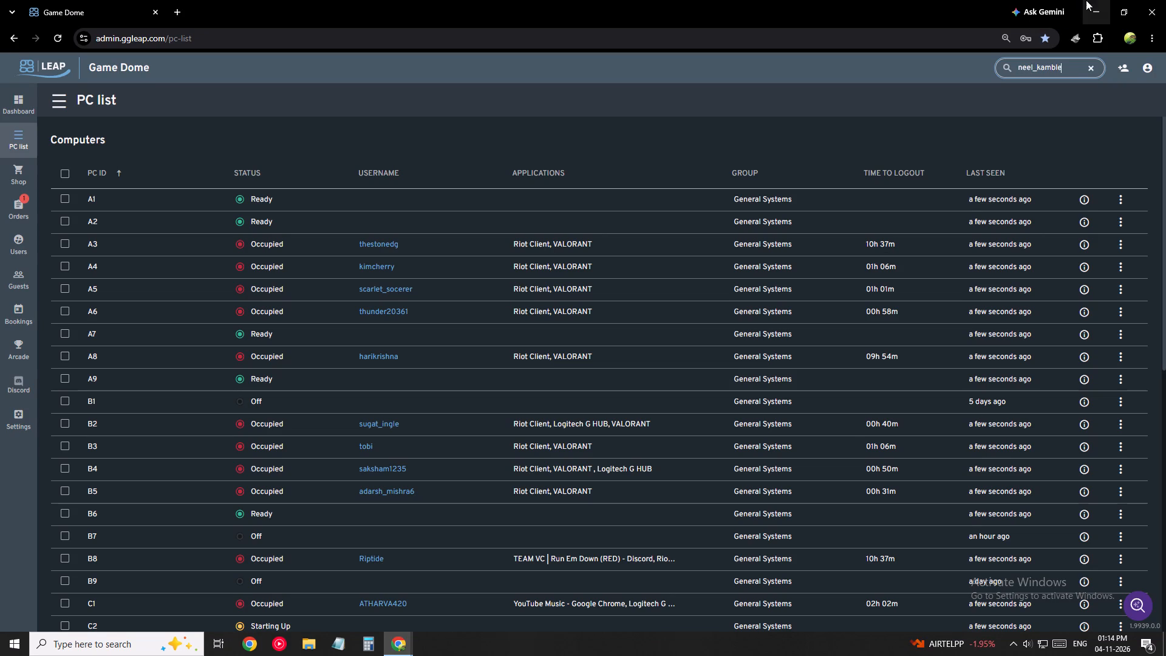
left_click(1113, 87)
left_click(1125, 94)
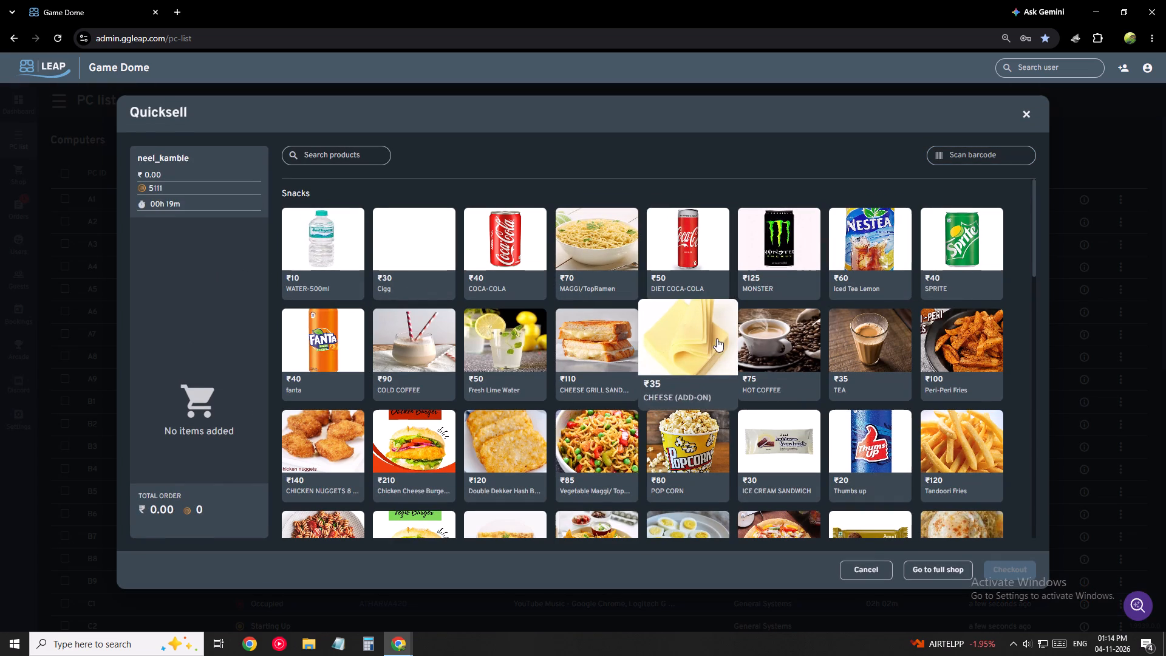
left_click_drag(852, 239, 168, 404)
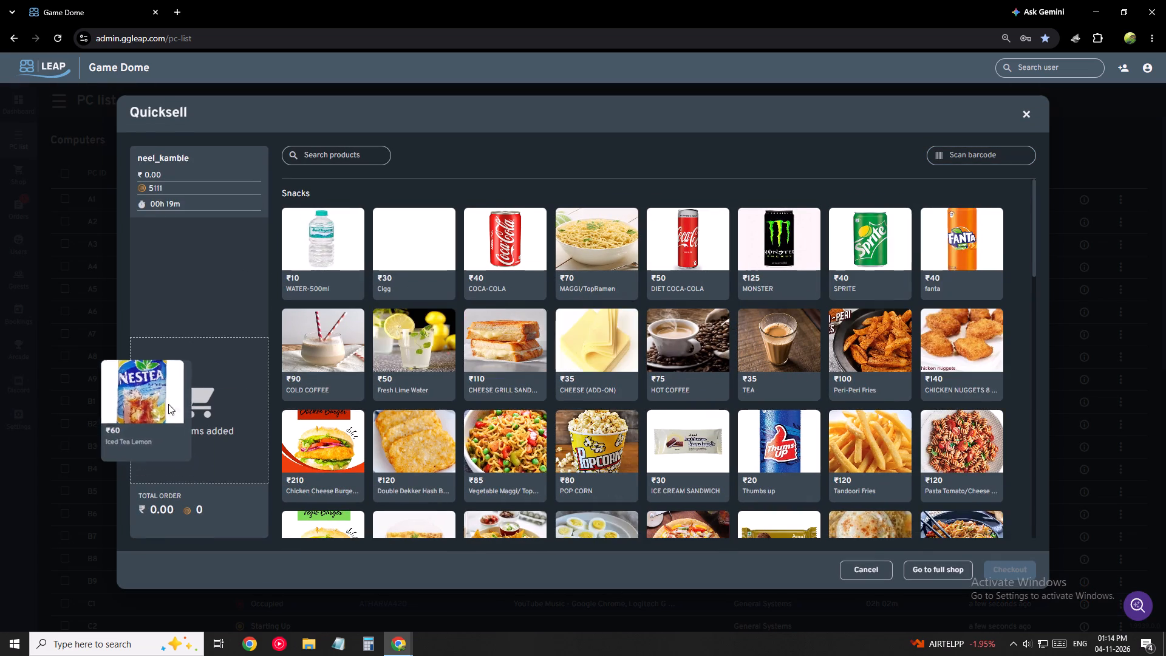
left_click_drag(168, 404, 174, 405)
left_click(1023, 565)
Charge the Iced Tea Lemon order with ₹100 cash, adding the change to the user's account.
left_click(336, 323)
left_click(538, 335)
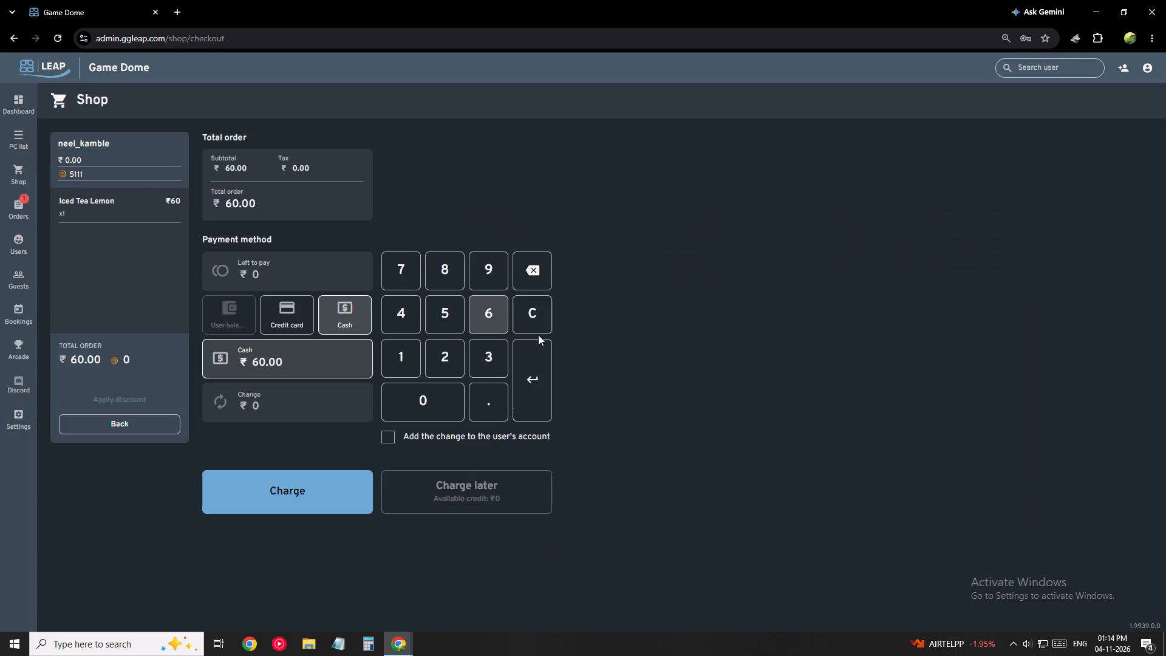
left_click(531, 317)
left_click(401, 366)
double_click(414, 405)
left_click(390, 434)
left_click(344, 480)
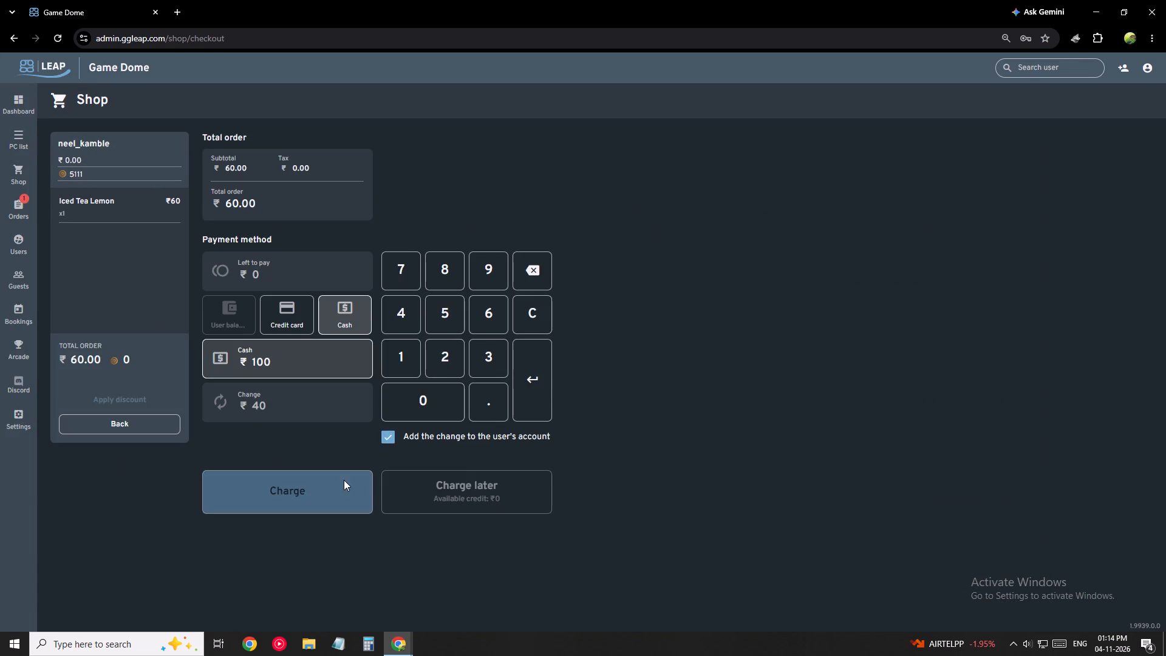
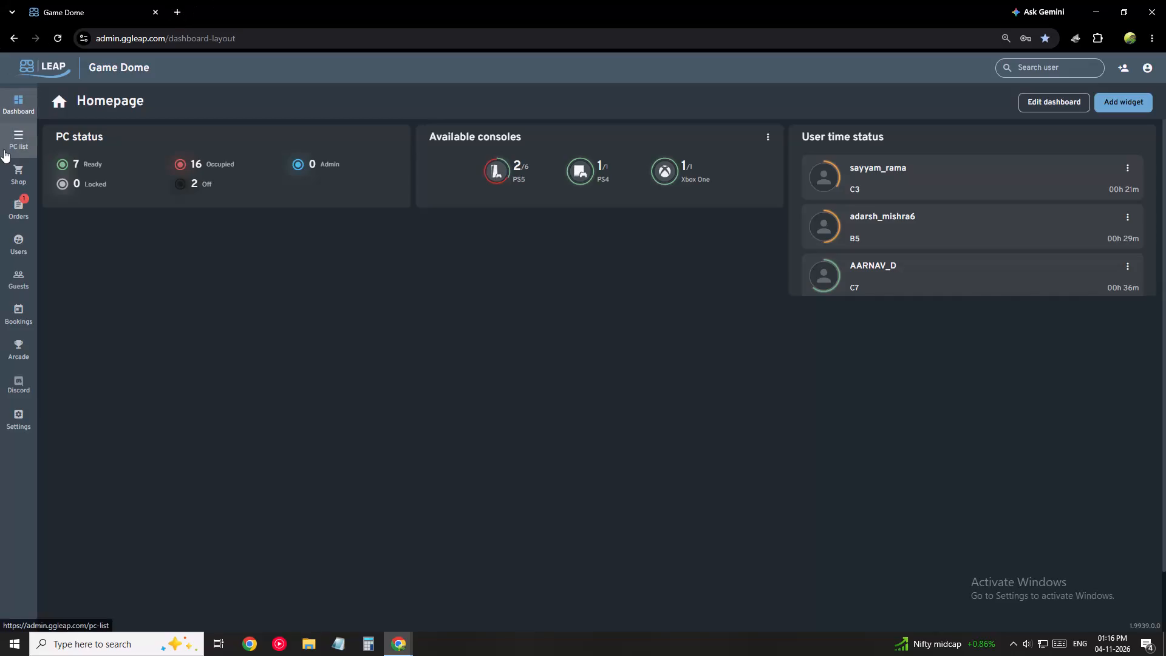
left_click(4, 149)
scroll(554, 287, "down", 2)
scroll(545, 293, "up", 1)
scroll(534, 304, "down", 1)
key("alt+Tab")
left_click_drag(931, 472, 961, 384)
left_click(986, 395)
left_click_drag(922, 497, 948, 411)
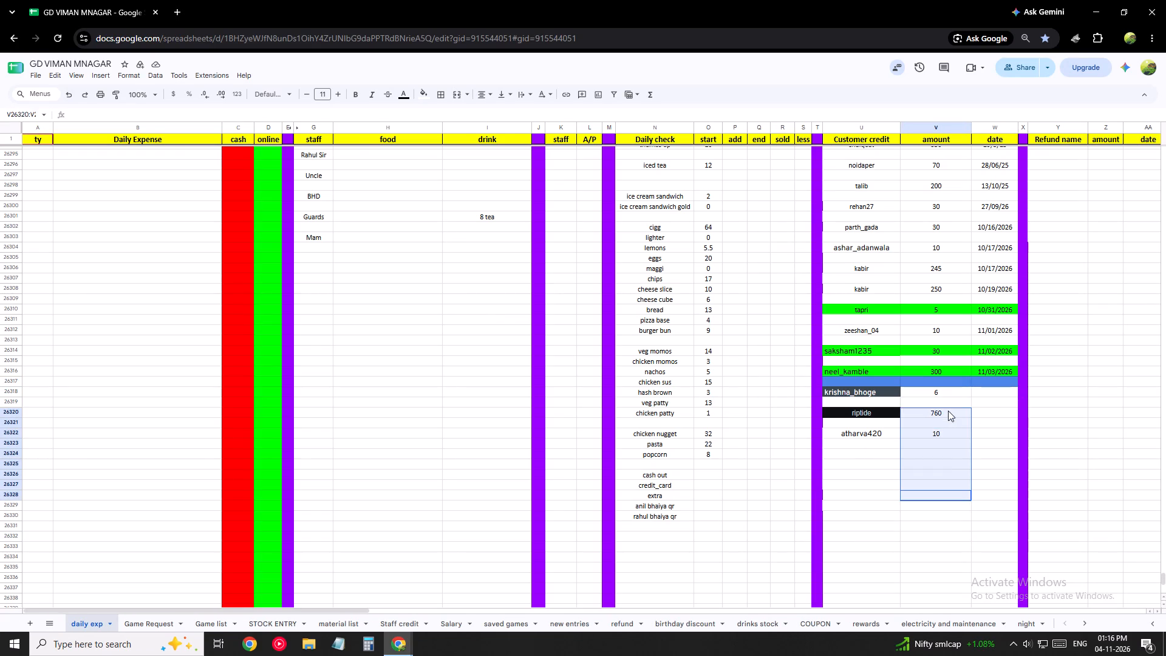
left_click_drag(948, 411, 949, 397)
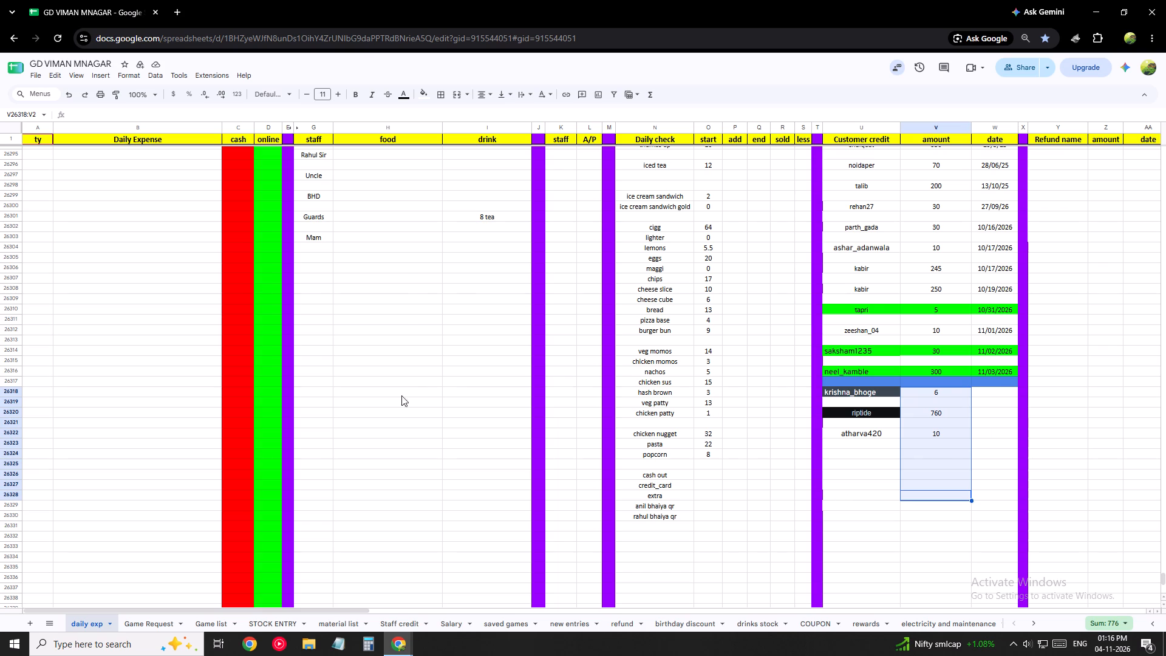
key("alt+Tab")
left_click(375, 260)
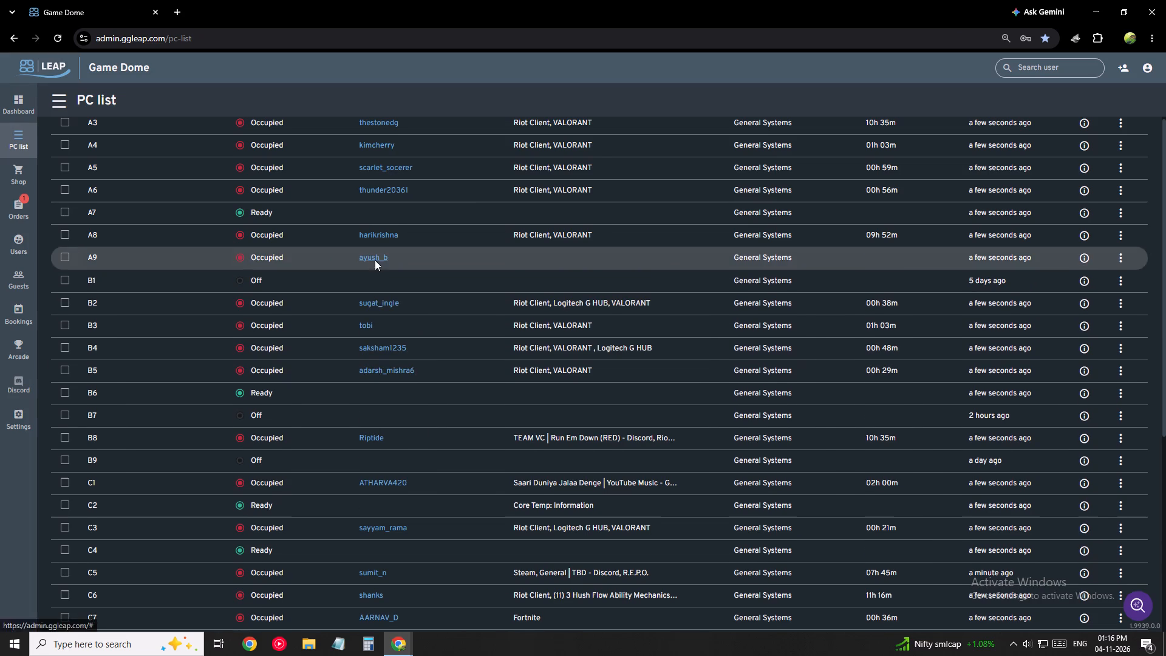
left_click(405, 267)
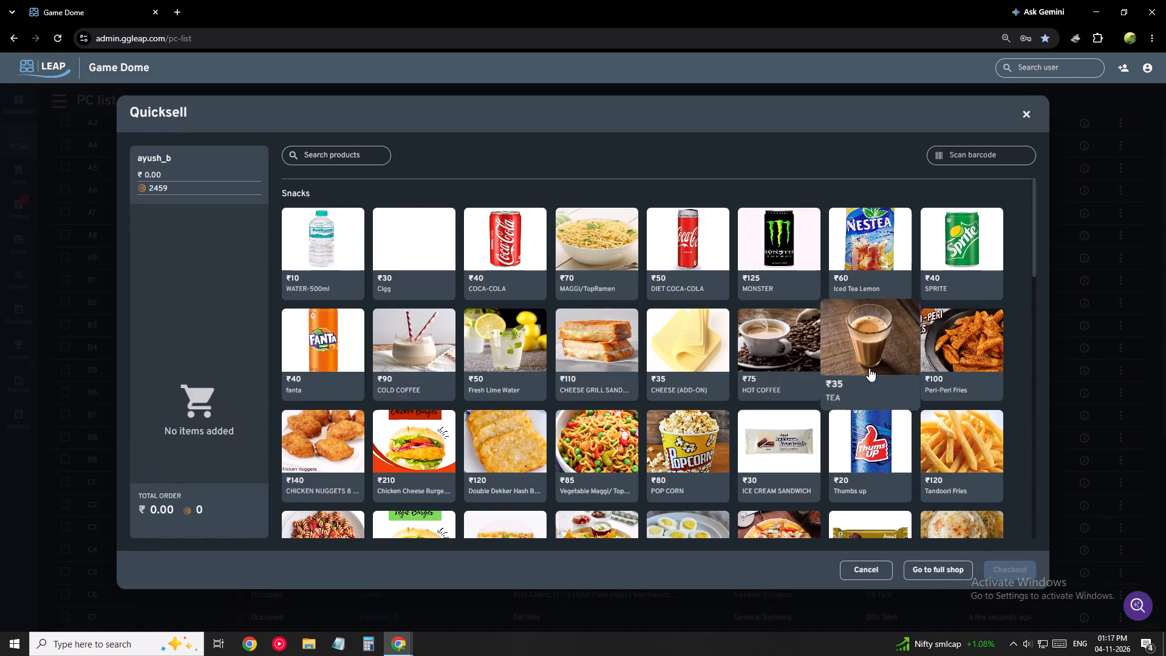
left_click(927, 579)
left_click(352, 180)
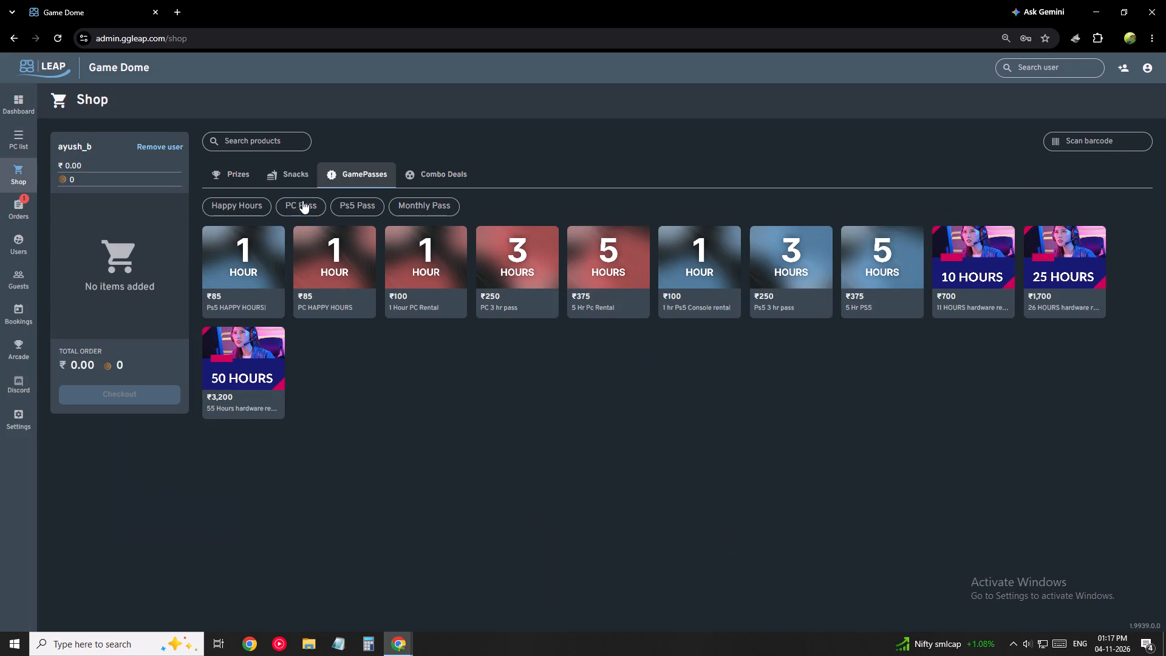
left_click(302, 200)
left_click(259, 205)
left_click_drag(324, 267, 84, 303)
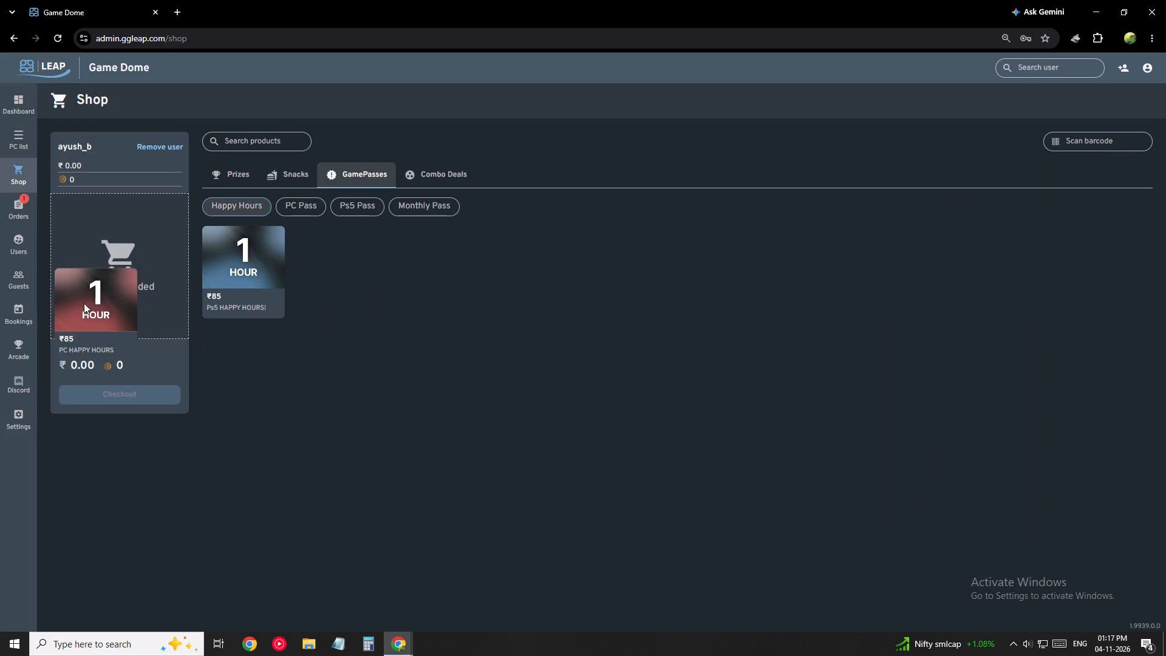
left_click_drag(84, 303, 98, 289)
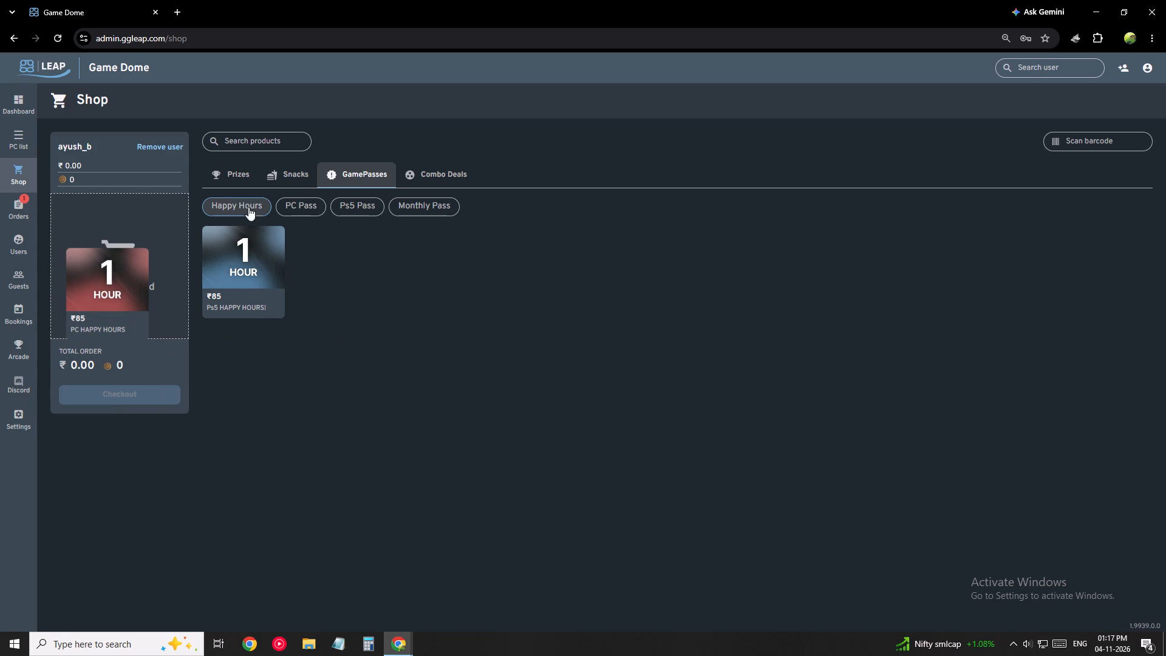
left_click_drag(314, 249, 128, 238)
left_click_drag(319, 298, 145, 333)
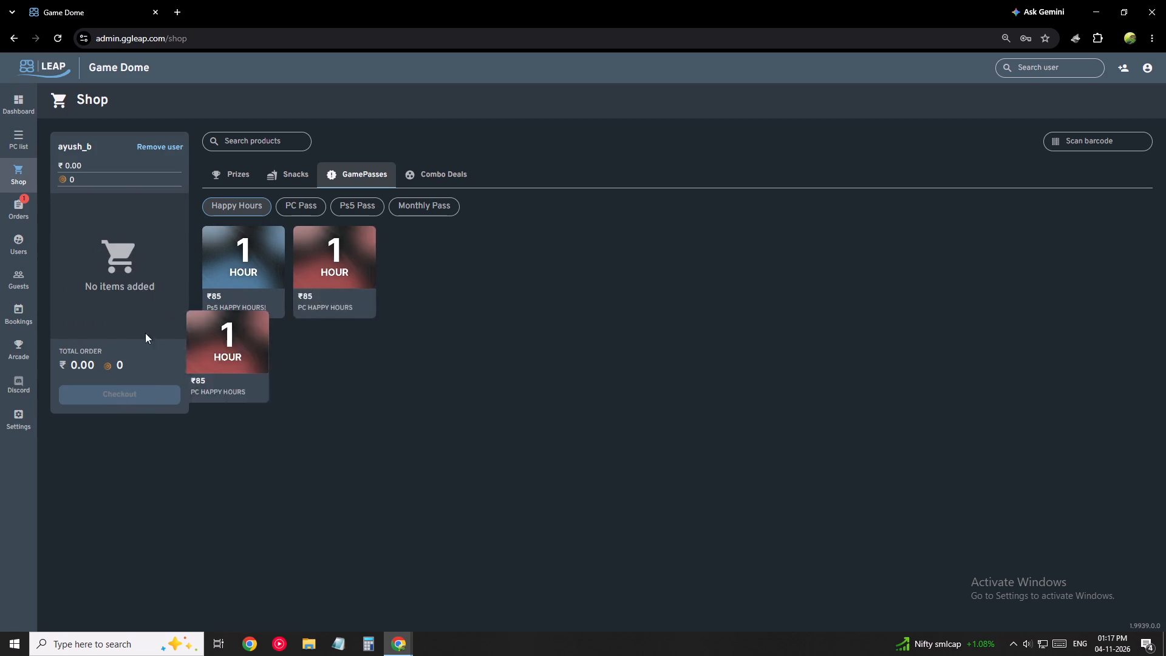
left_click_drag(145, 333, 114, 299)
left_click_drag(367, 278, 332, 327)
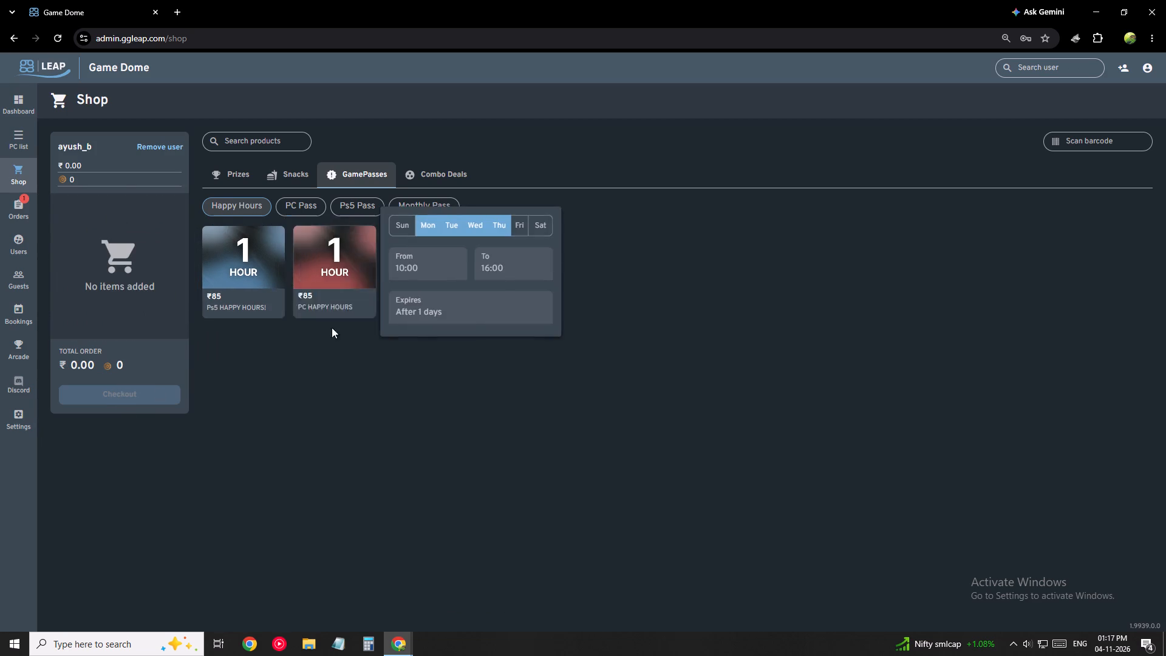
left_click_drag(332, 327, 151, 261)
left_click(10, 159)
left_click(12, 131)
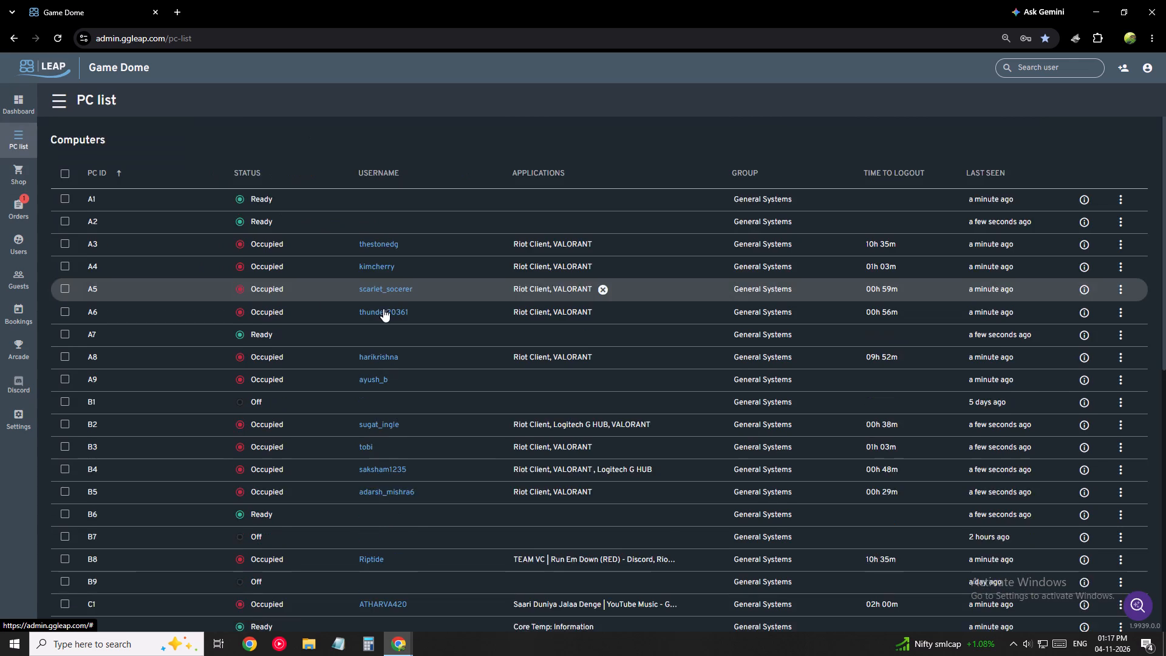
scroll(379, 316, "down", 3)
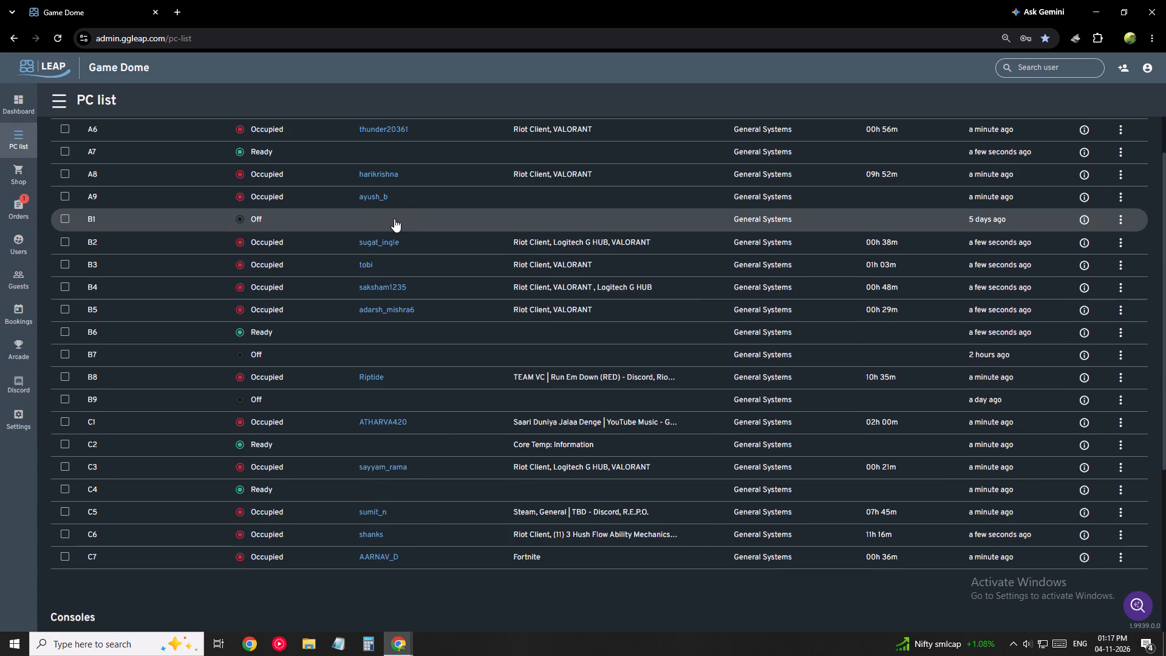
left_click(372, 201)
left_click(404, 213)
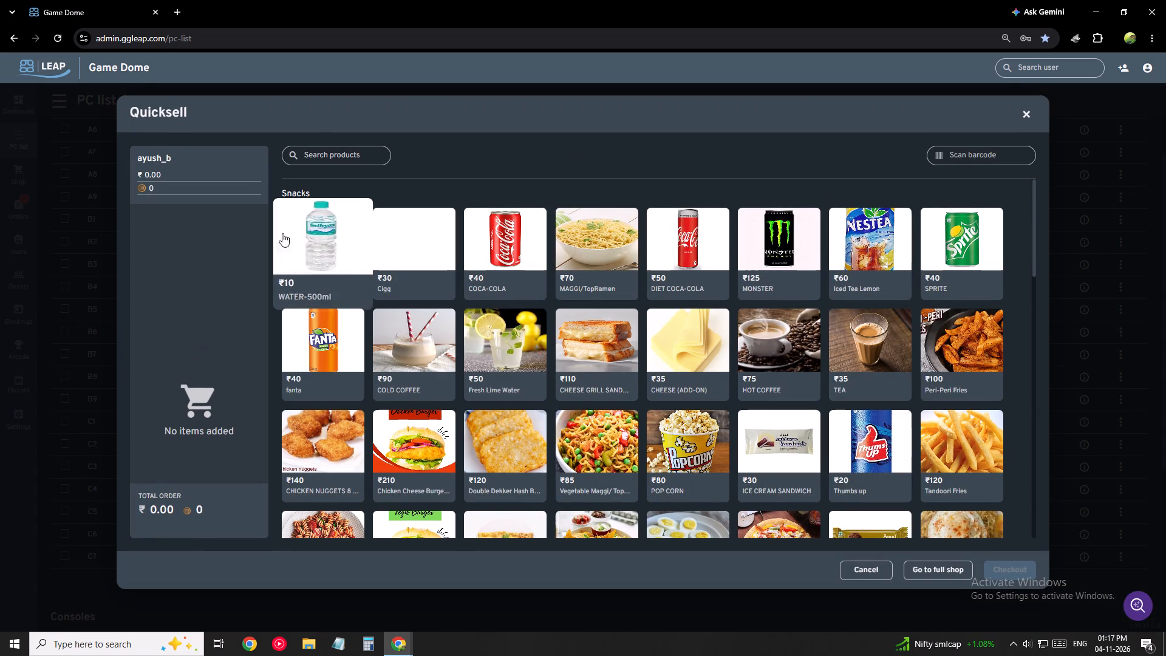
left_click(963, 575)
left_click(373, 190)
left_click(343, 175)
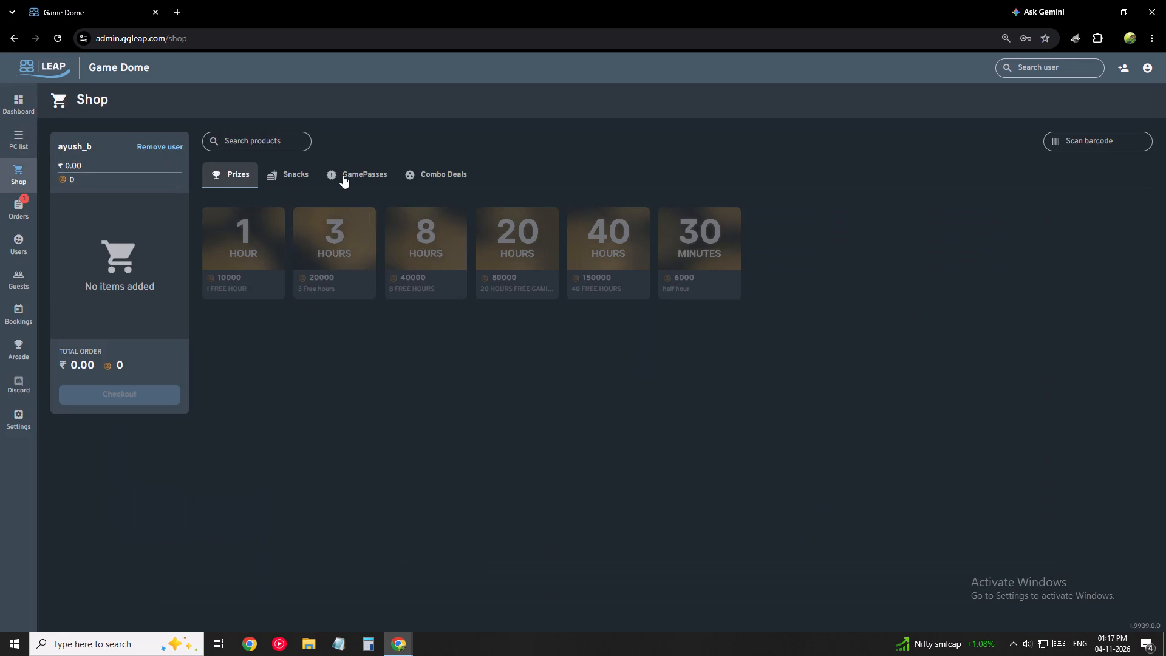
left_click(299, 212)
left_click_drag(322, 318, 86, 295)
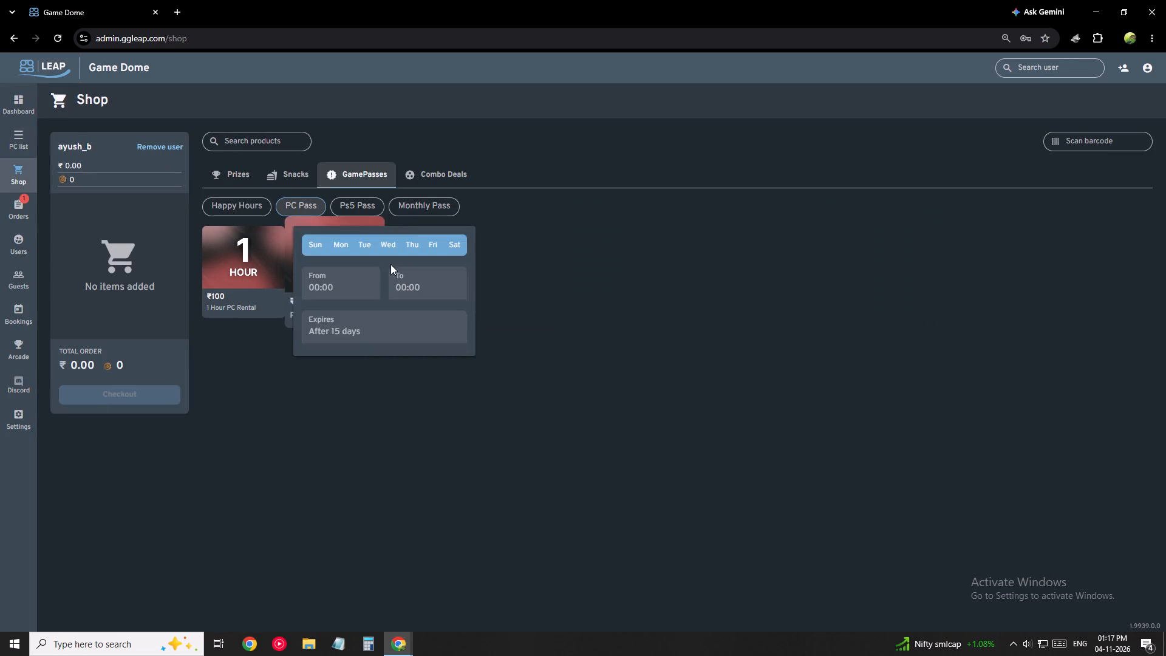
left_click_drag(343, 270, 100, 283)
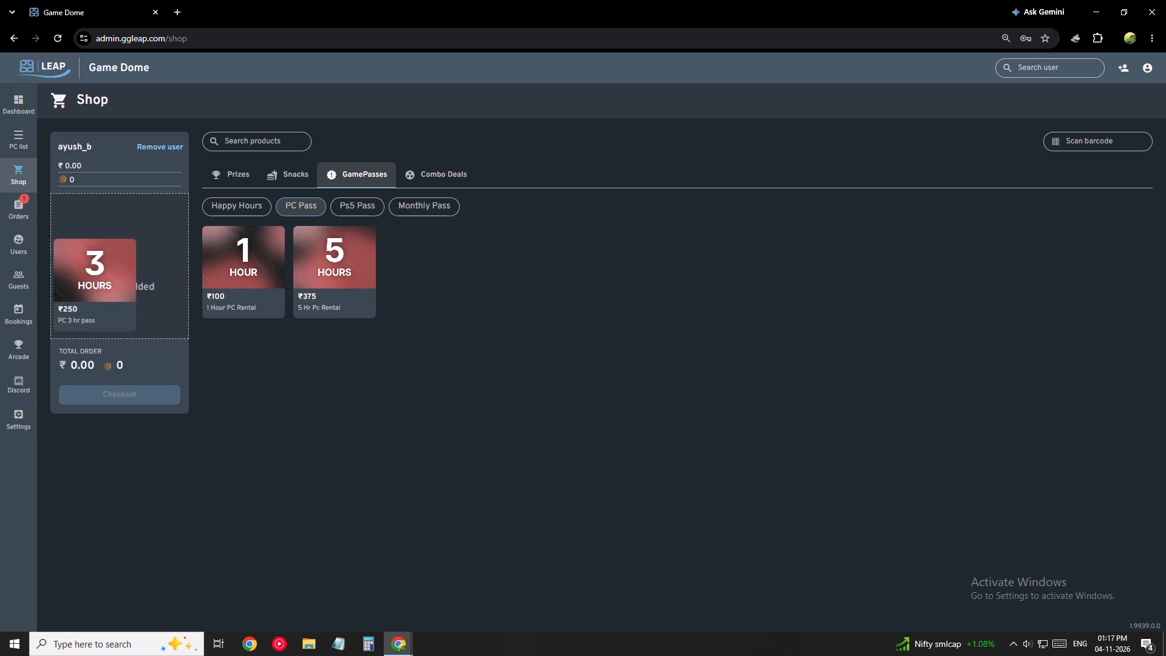
left_click_drag(100, 283, 100, 284)
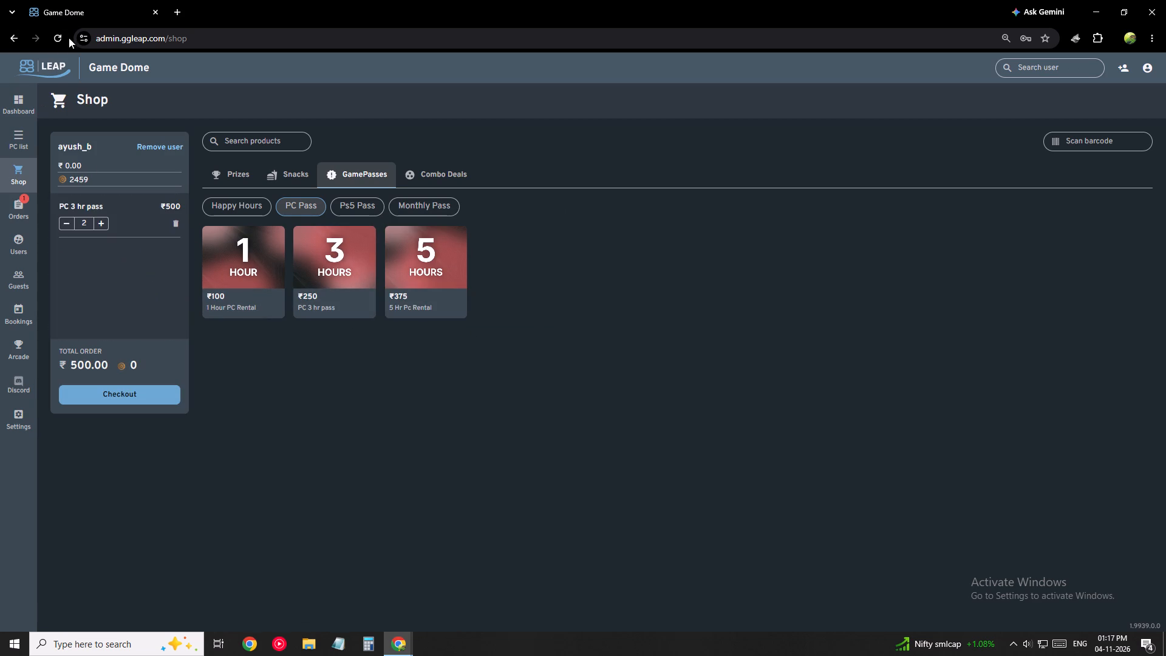
left_click(70, 225)
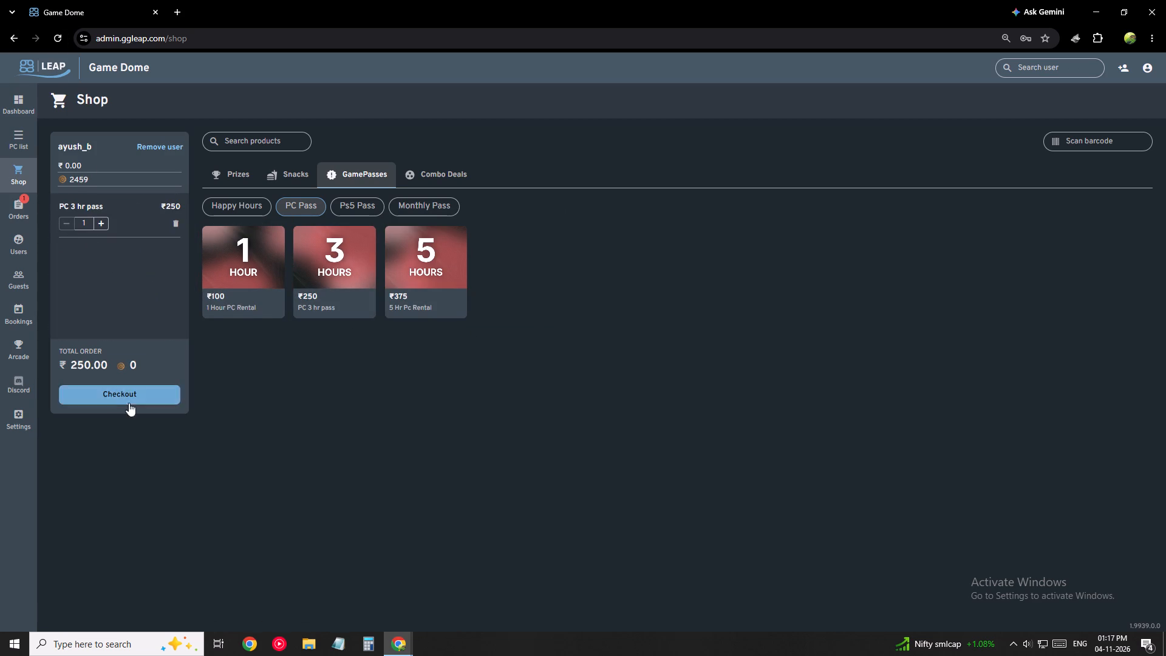
left_click(129, 403)
left_click(277, 322)
left_click(270, 499)
left_click(0, 146)
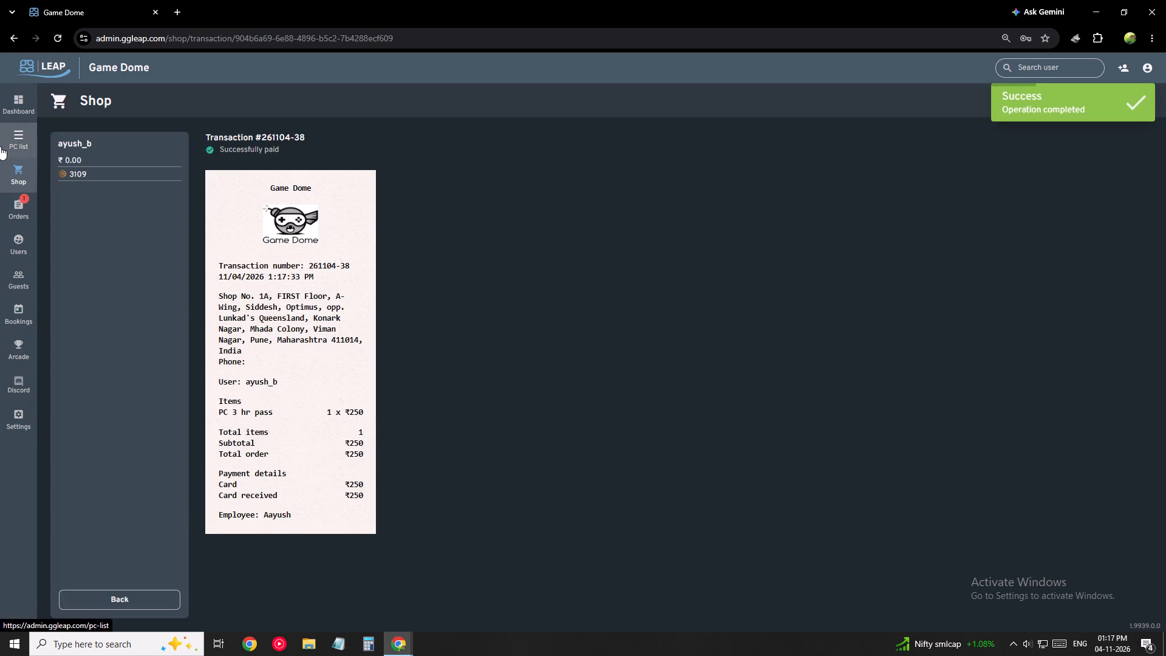
scroll(325, 433, "down", 8)
left_click(370, 261)
left_click(414, 268)
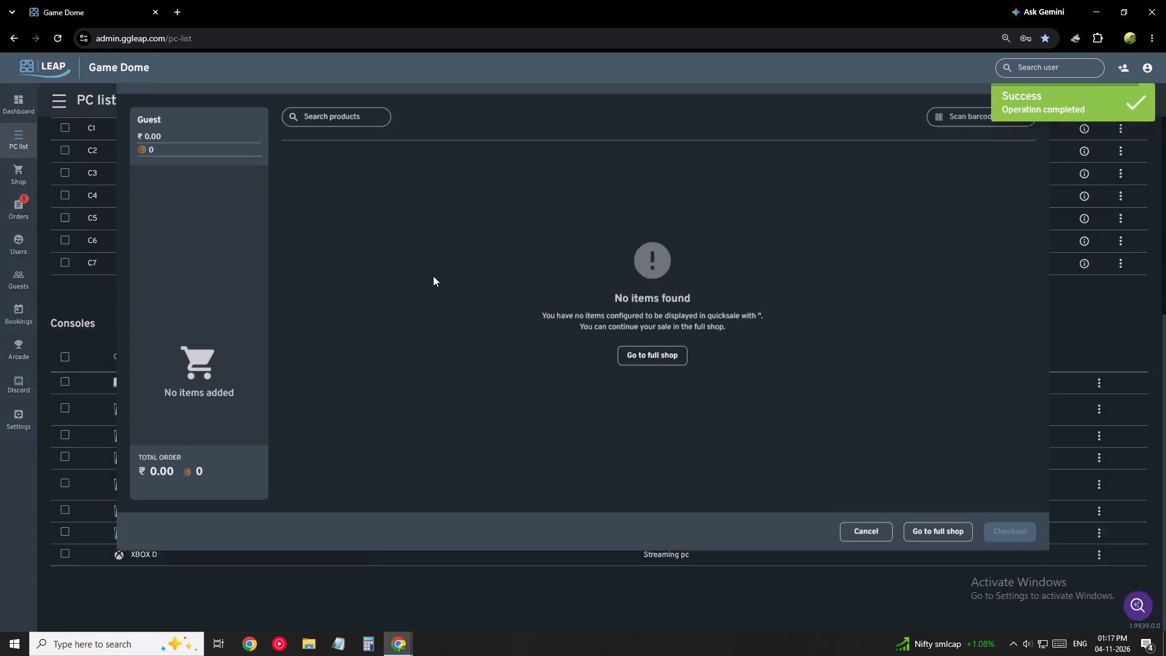
left_click(935, 566)
left_click(344, 187)
left_click(319, 214)
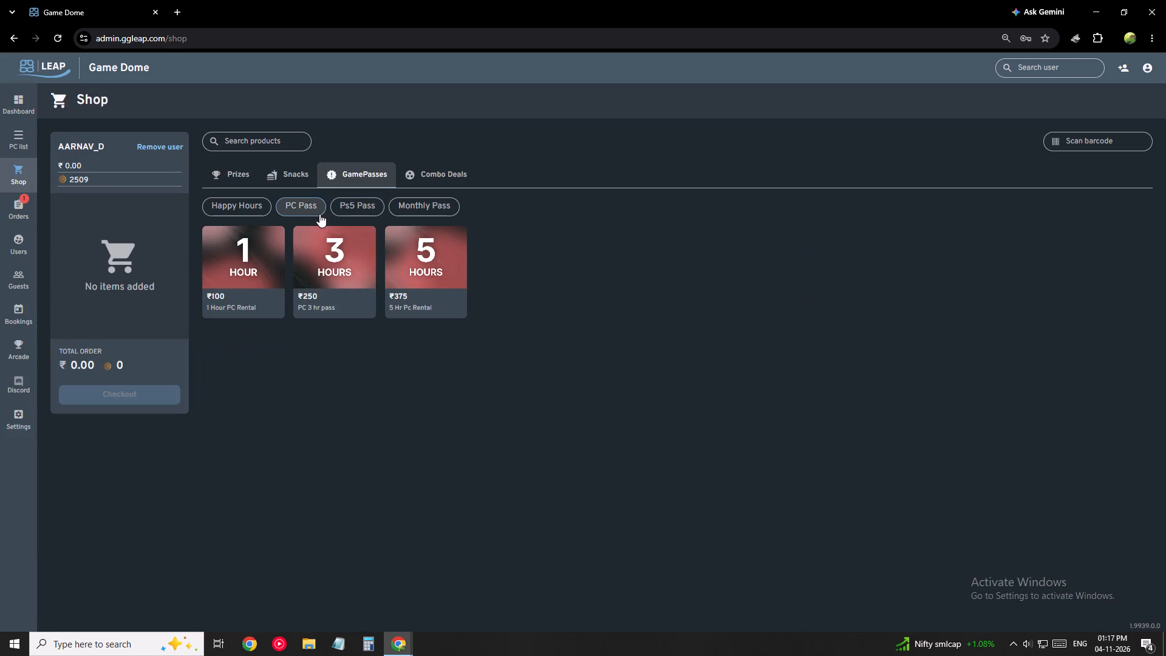
left_click_drag(320, 298, 104, 275)
left_click(118, 387)
left_click(285, 310)
left_click(293, 488)
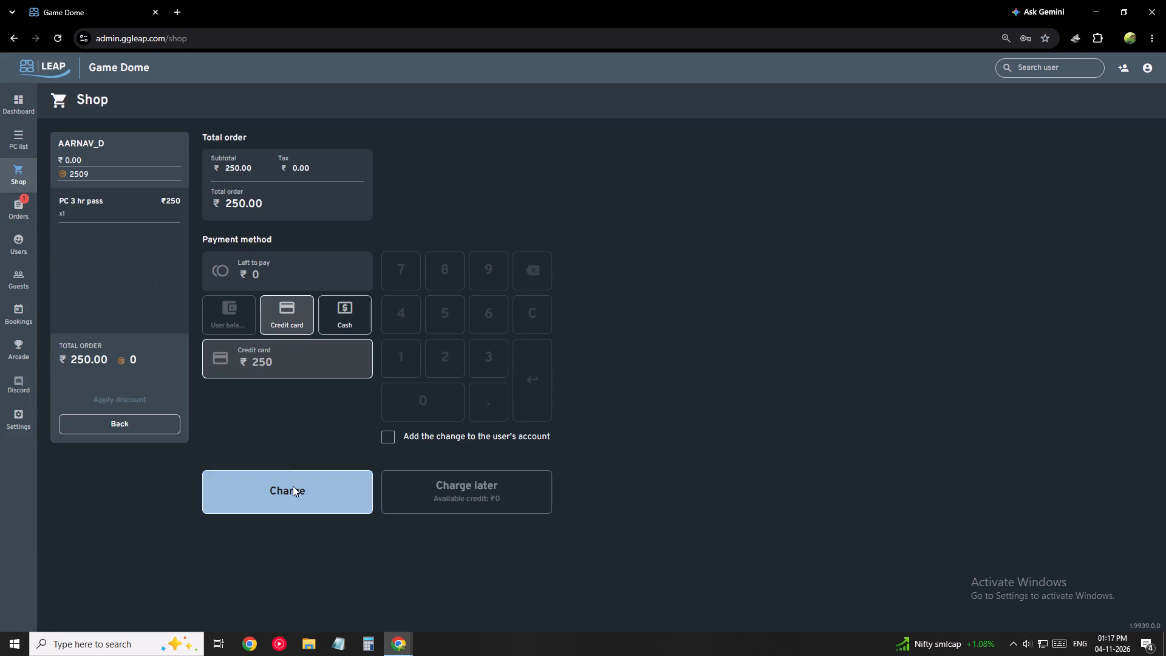
left_click(2, 145)
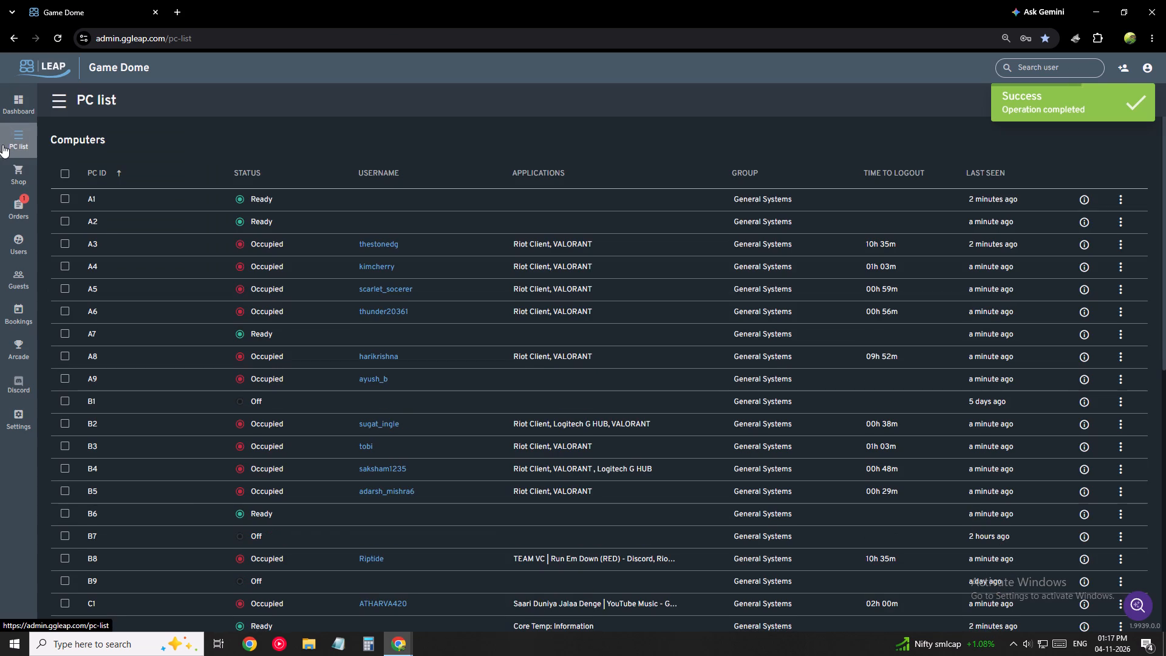
scroll(434, 336, "down", 2)
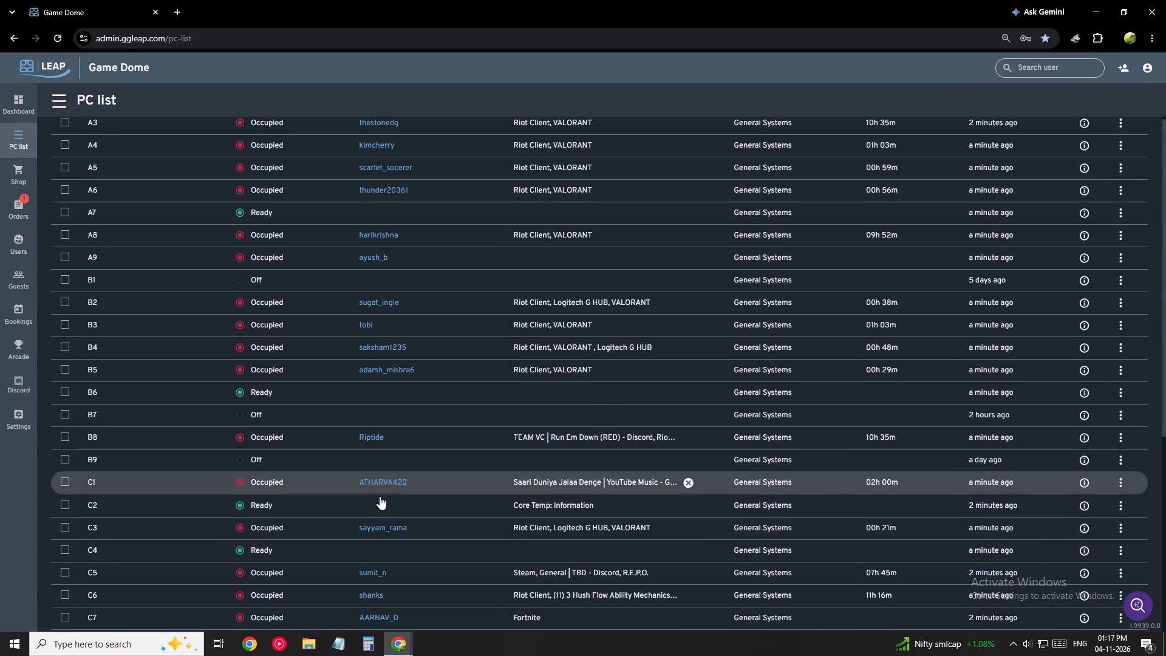
scroll(370, 542, "down", 2)
scroll(330, 259, "up", 4)
left_click(373, 378)
left_click(411, 390)
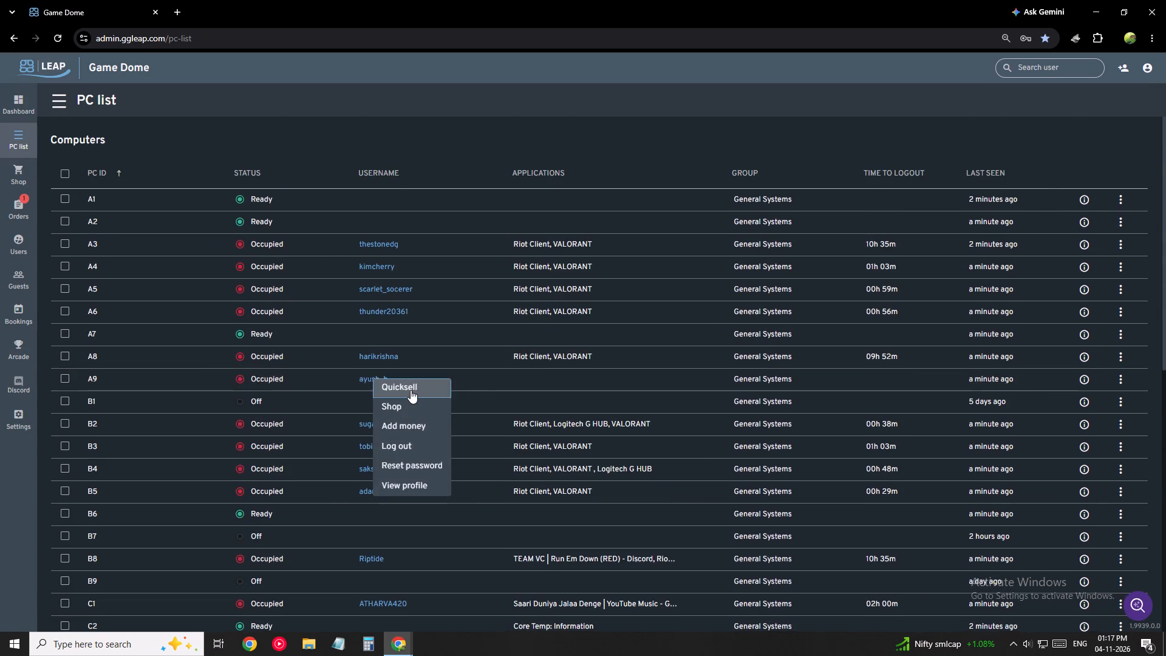
left_click_drag(783, 279, 141, 417)
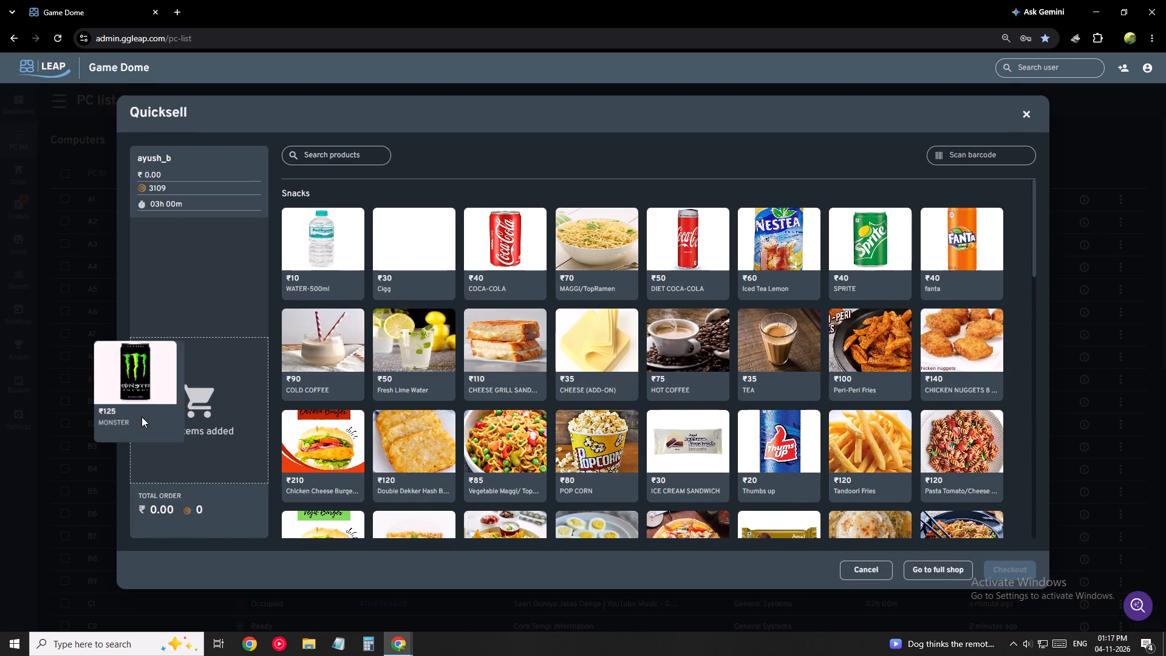
left_click_drag(141, 417, 171, 426)
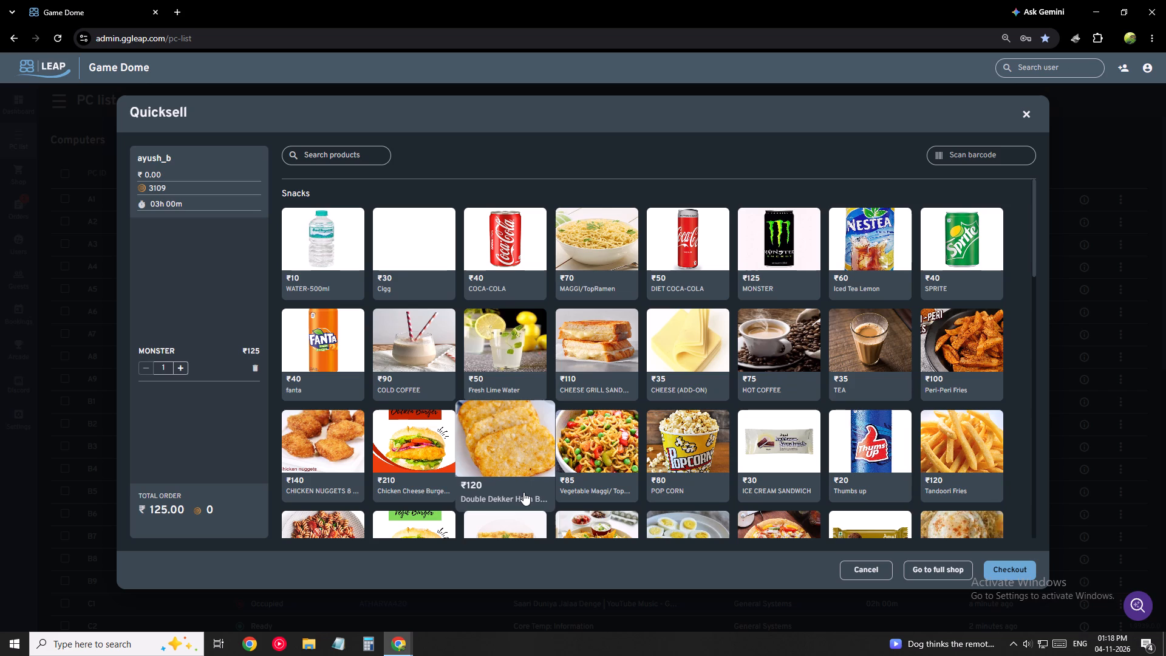
left_click(1012, 568)
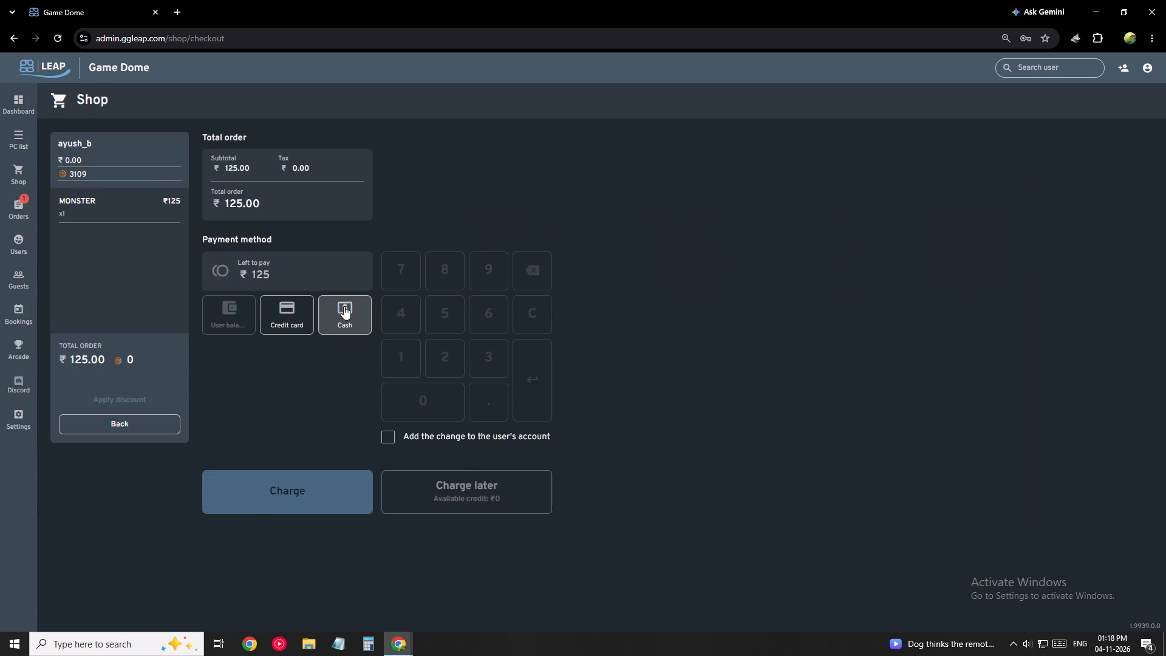
left_click(310, 317)
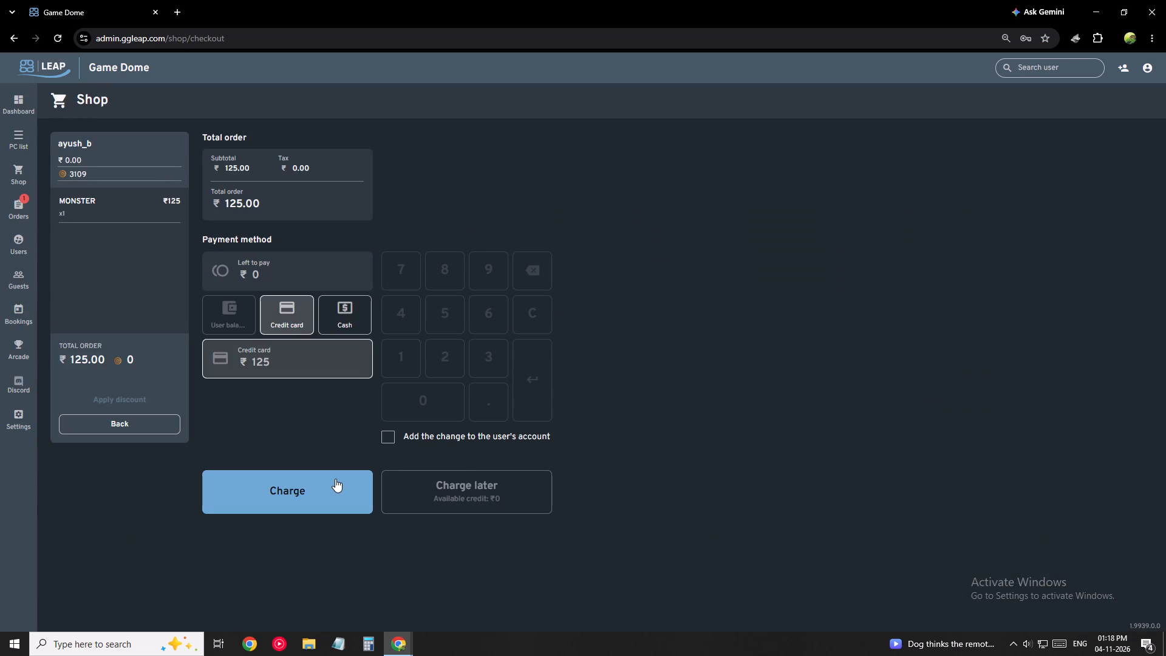
left_click(106, 422)
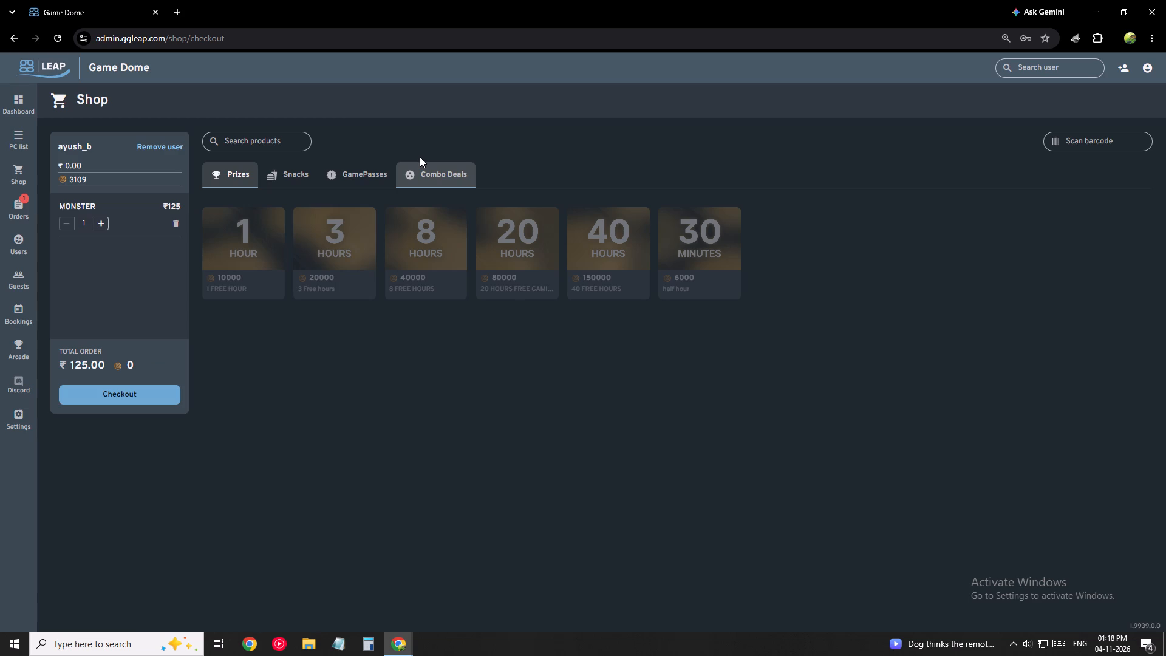
left_click(100, 406)
left_click(162, 391)
left_click(304, 309)
left_click(288, 504)
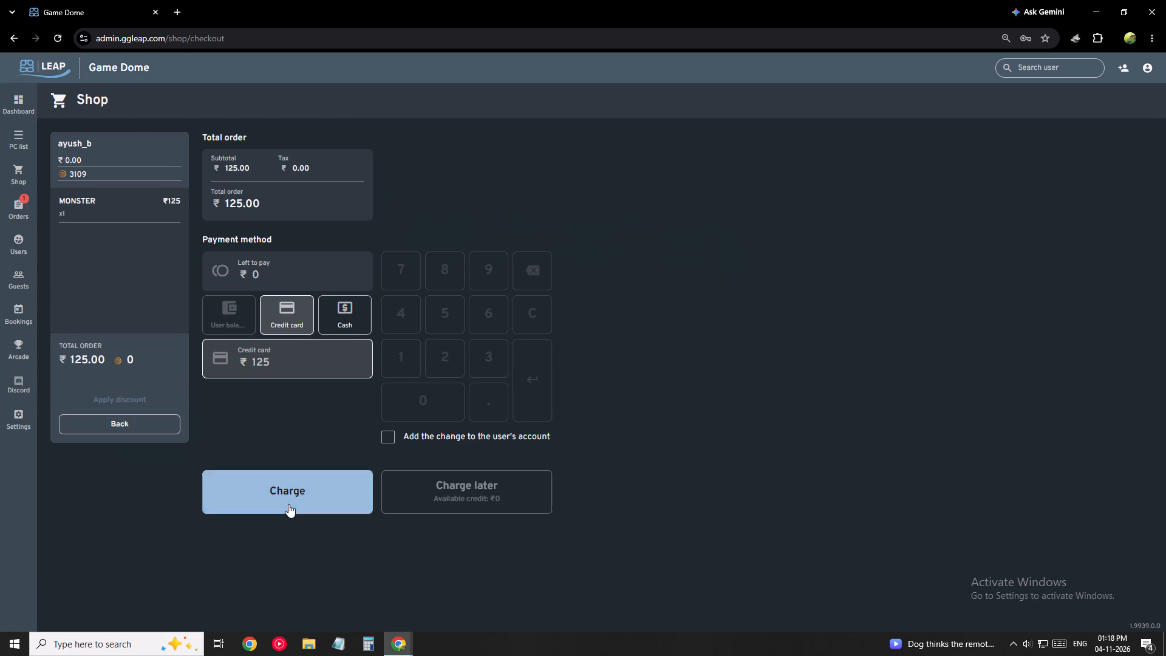
left_click(5, 130)
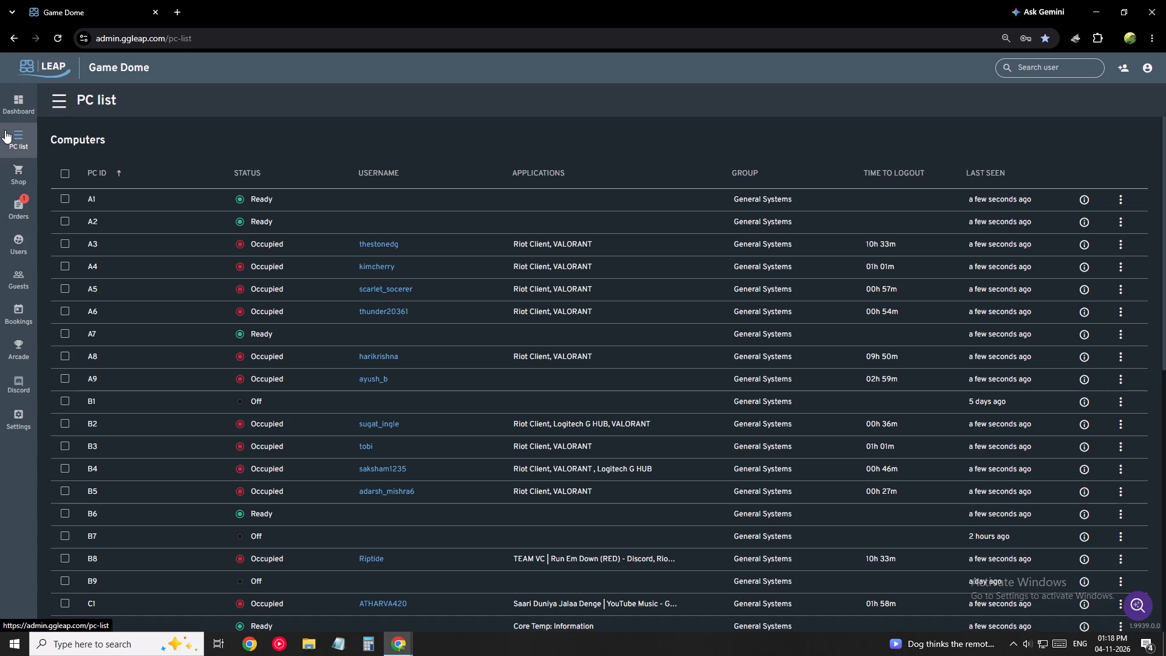
In the daily spreadsheet's 11/04/26 daily check, record 24 added for water in fridge and 24 added for coca cola.
key("alt+Tab")
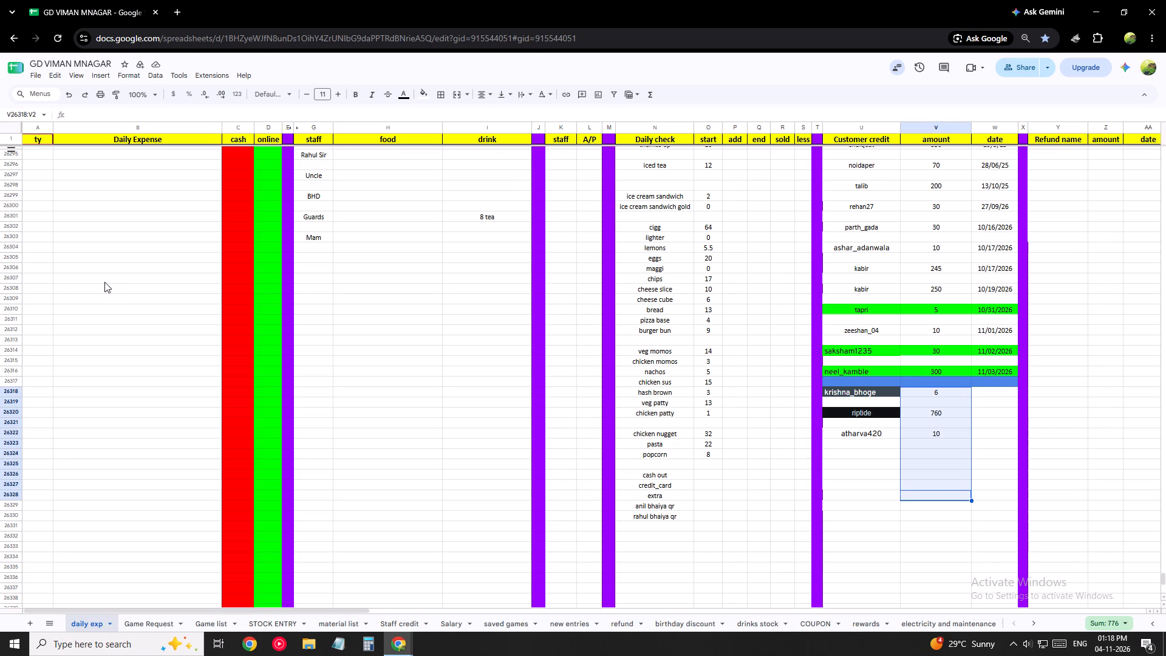
scroll(663, 281, "up", 3)
left_click(751, 264)
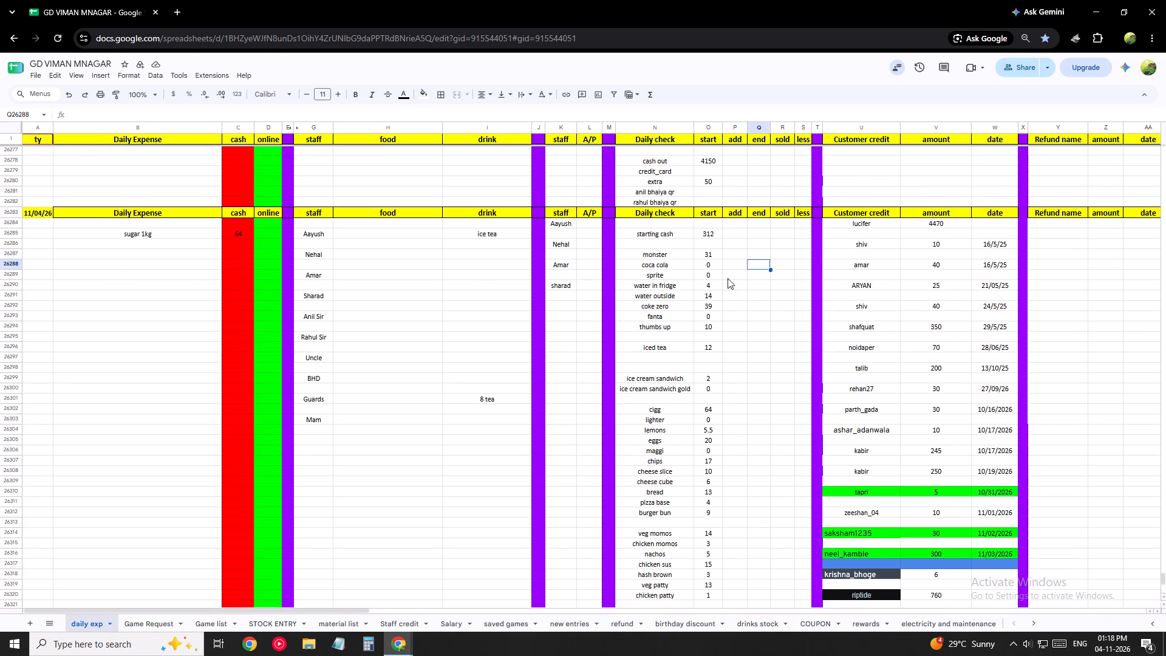
left_click(723, 299)
left_click(731, 286)
type("24")
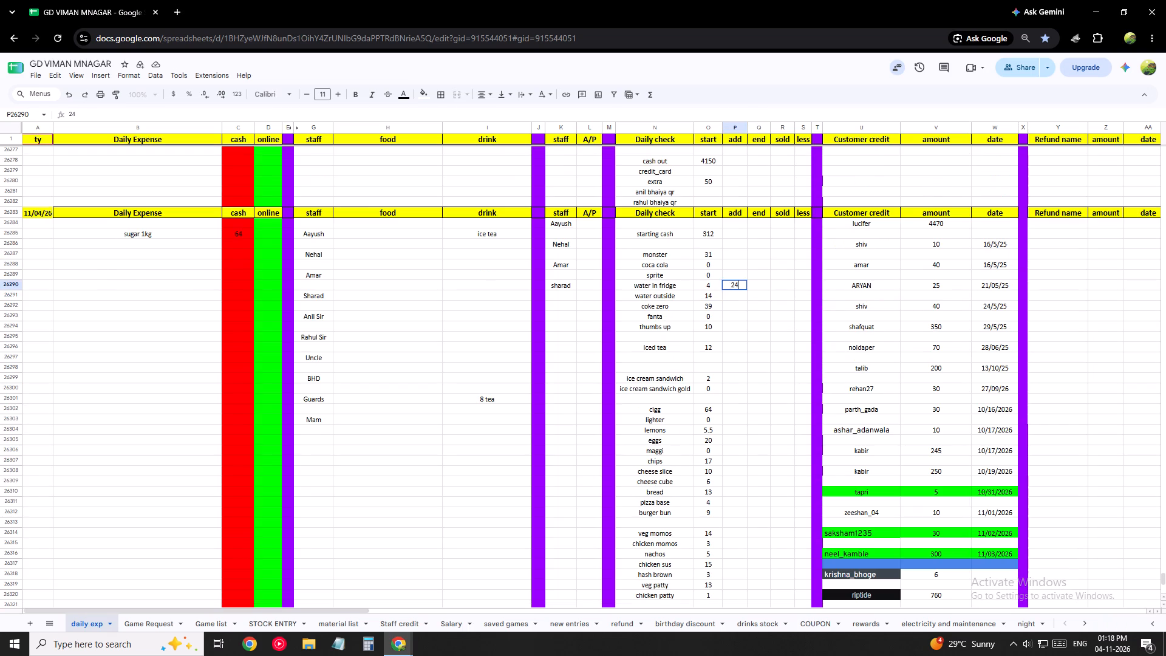
key("Return")
key("Up")
key("Up")
key("Up")
type("24")
key("Return")
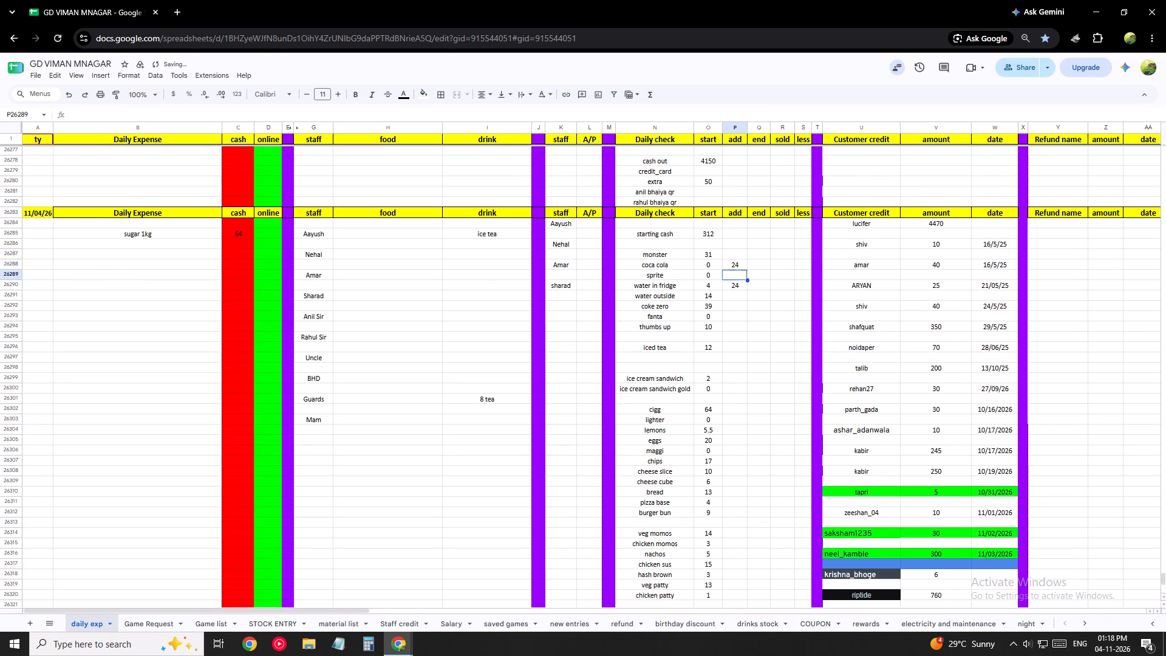
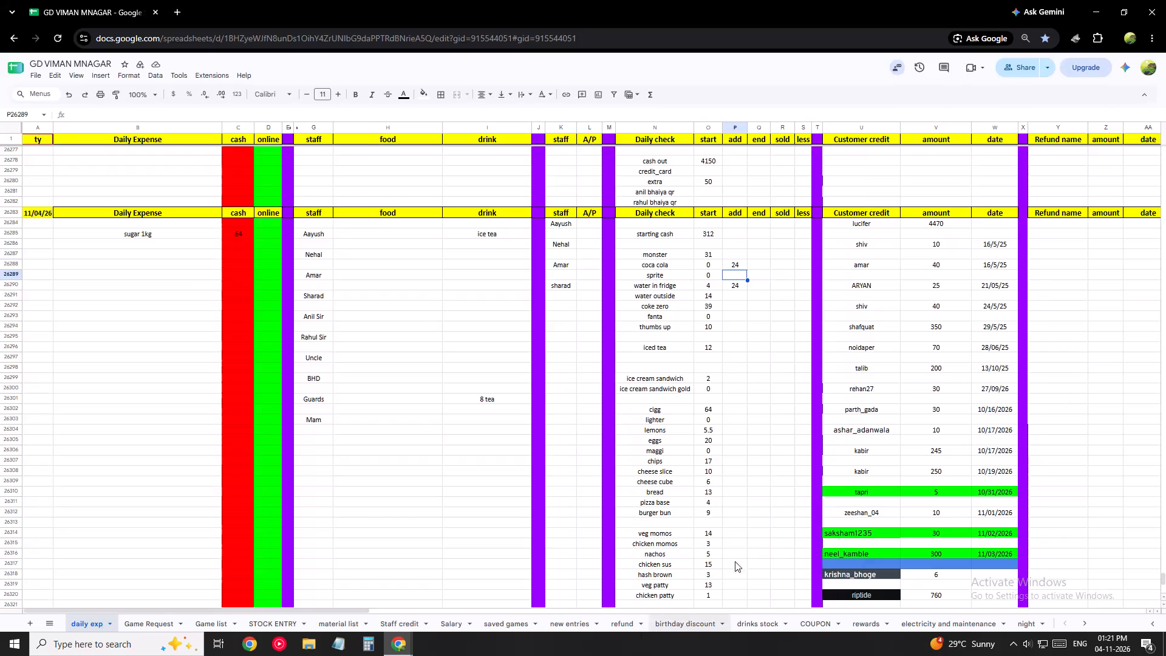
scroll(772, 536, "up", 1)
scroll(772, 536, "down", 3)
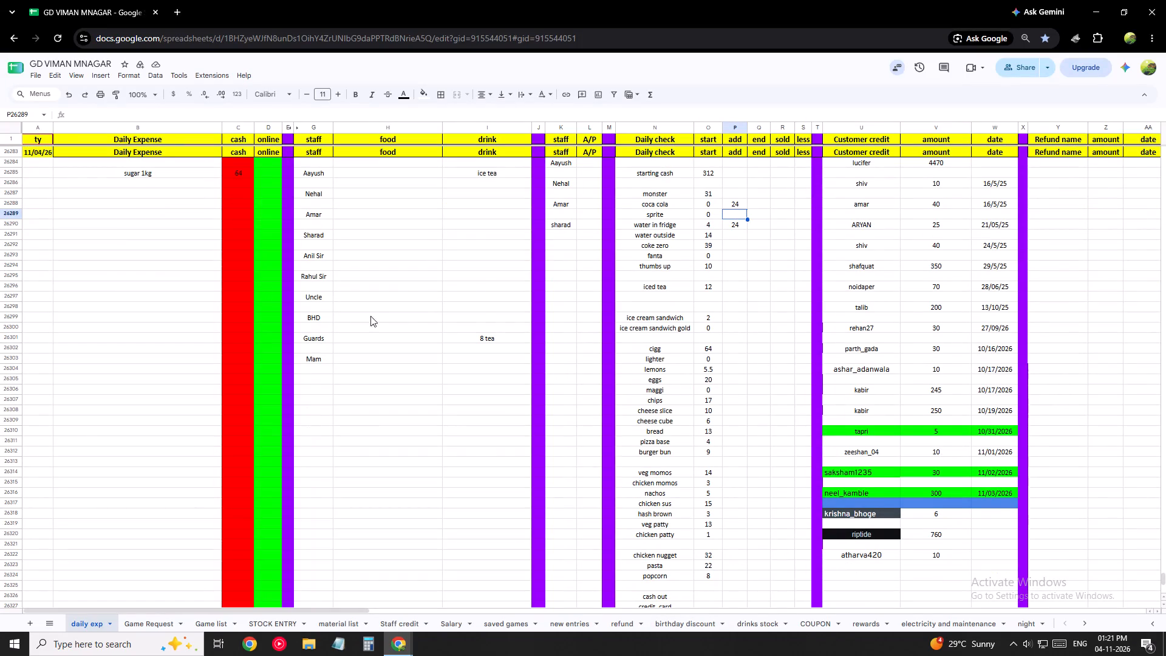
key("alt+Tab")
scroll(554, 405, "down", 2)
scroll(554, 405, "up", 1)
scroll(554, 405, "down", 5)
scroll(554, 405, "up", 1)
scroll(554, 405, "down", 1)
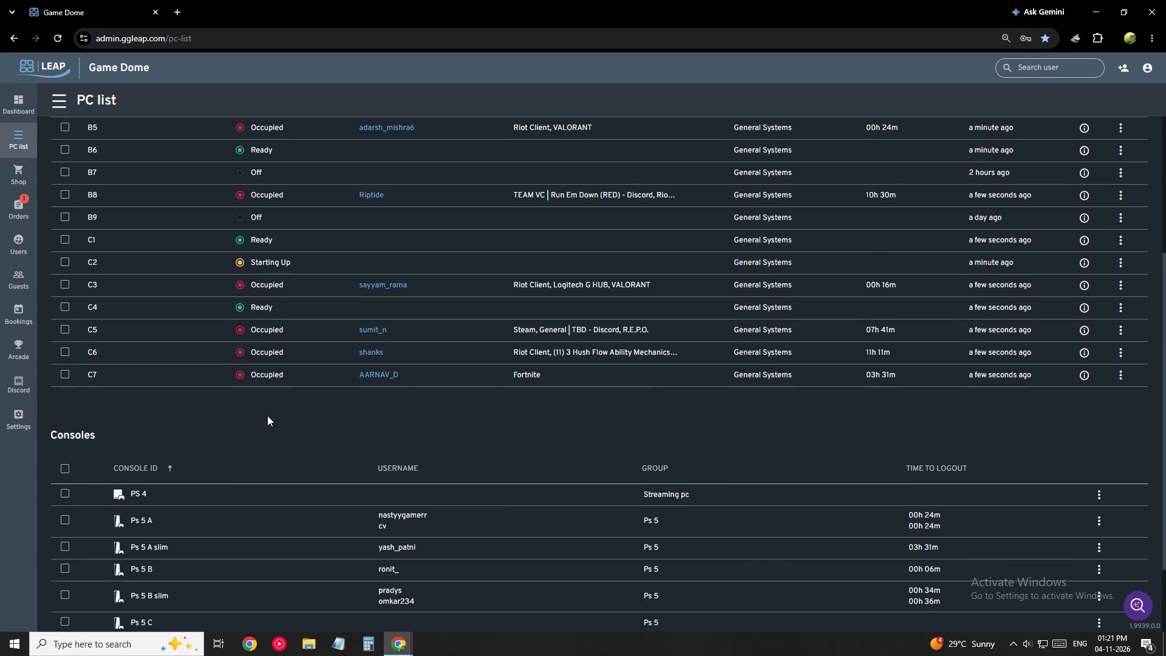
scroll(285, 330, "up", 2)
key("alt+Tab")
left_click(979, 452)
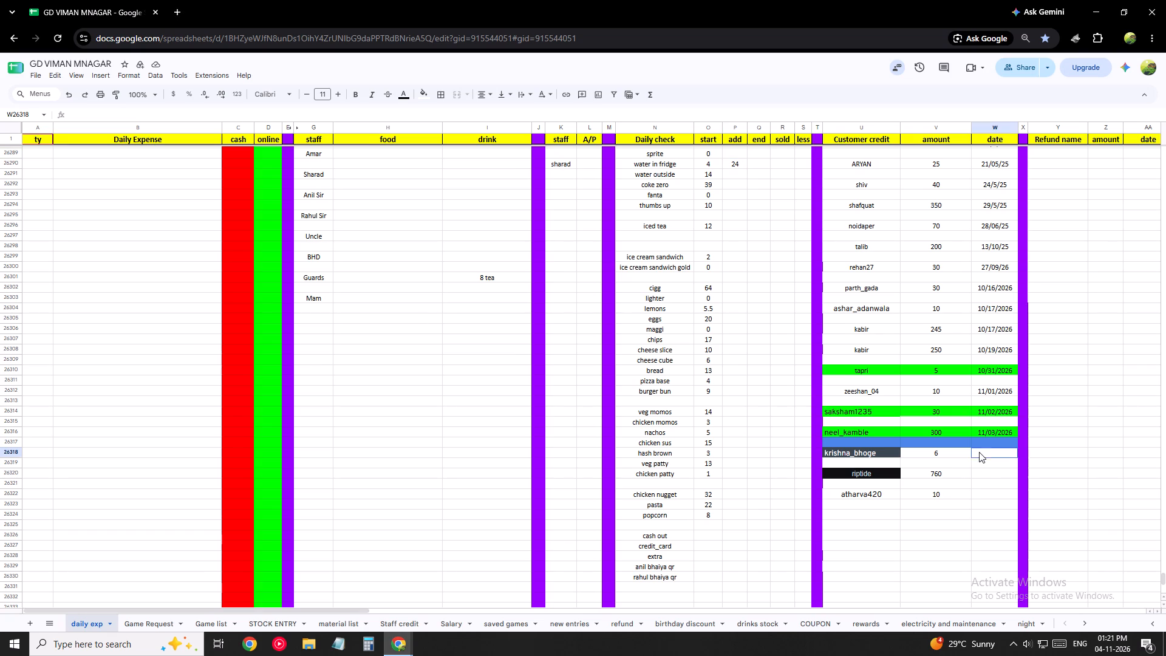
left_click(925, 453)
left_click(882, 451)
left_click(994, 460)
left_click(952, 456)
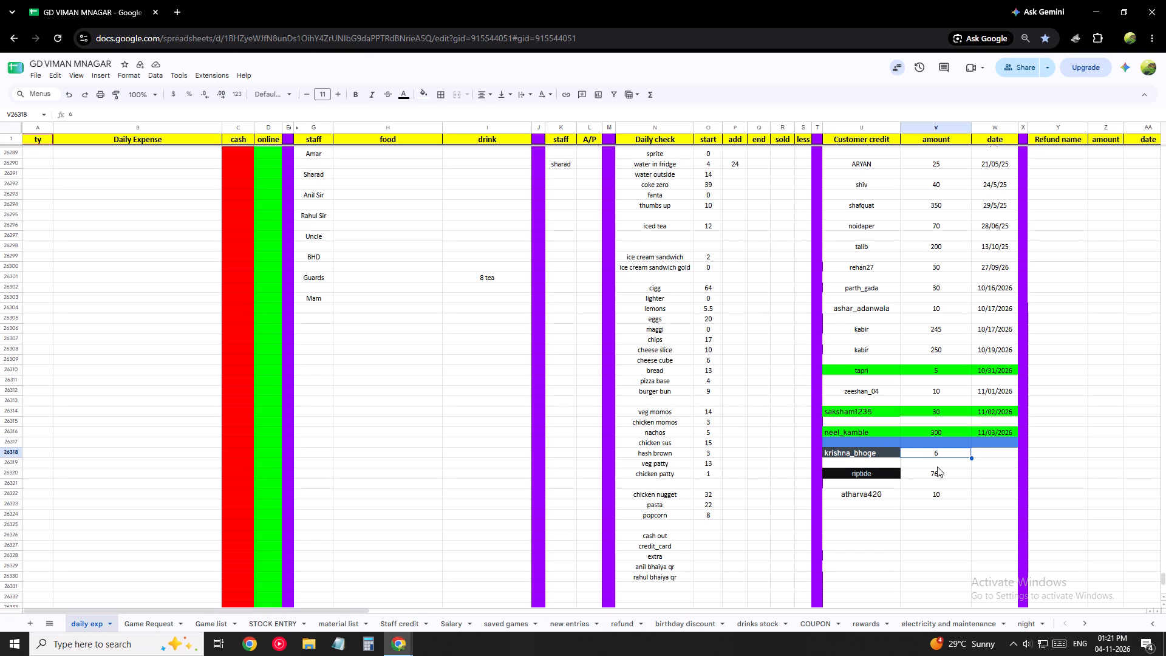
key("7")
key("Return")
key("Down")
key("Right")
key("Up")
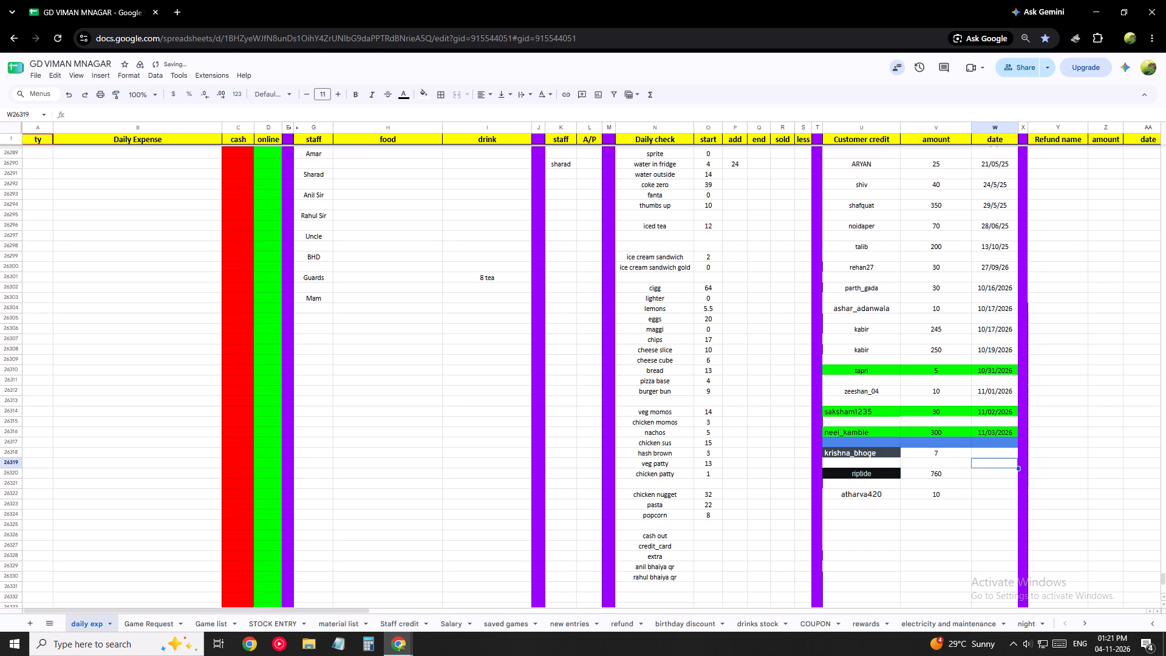
key("Left")
key("Up")
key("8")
key("Return")
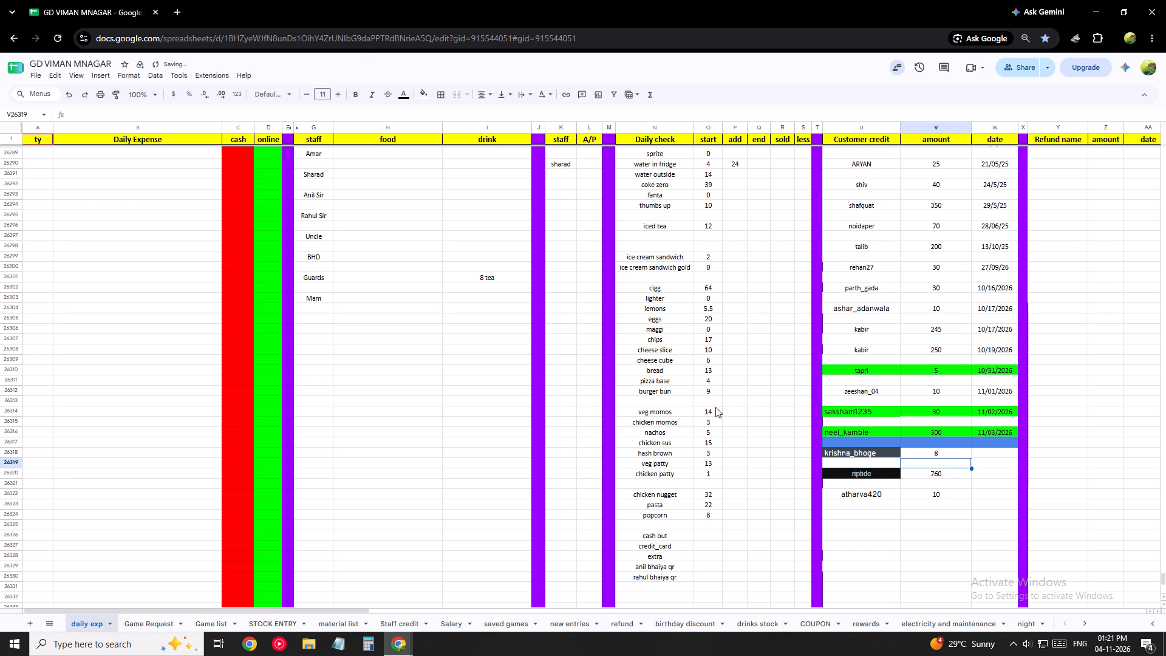
left_click(897, 513)
key("alt+Tab")
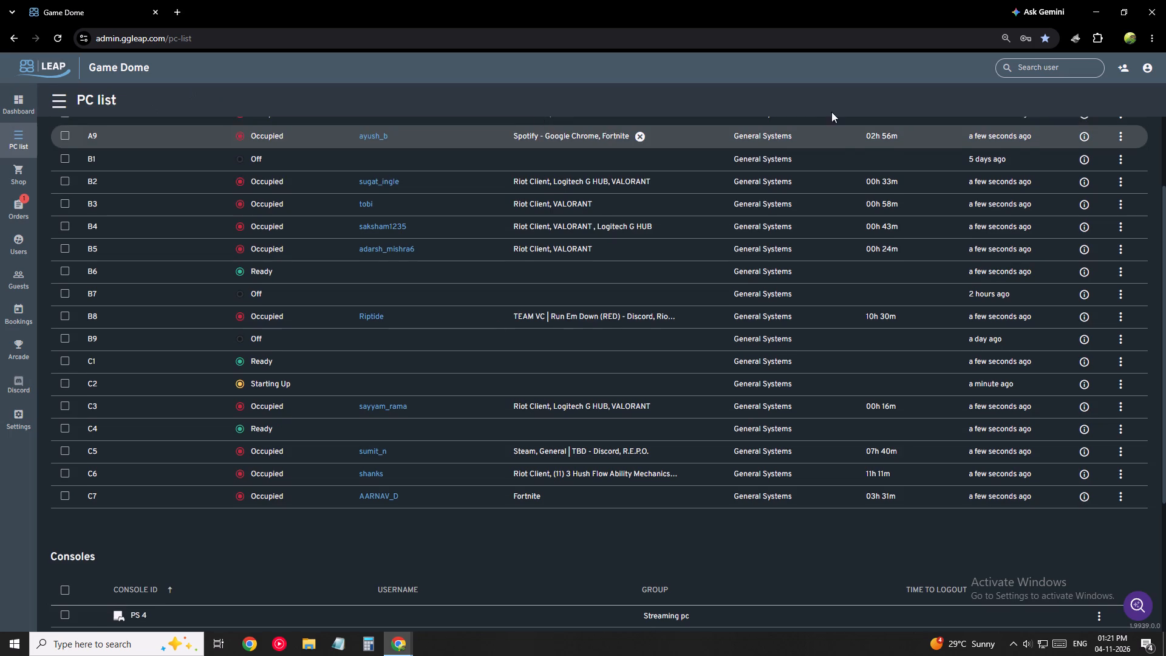
key("alt+Tab")
scroll(1079, 220, "up", 3)
left_click(1073, 296)
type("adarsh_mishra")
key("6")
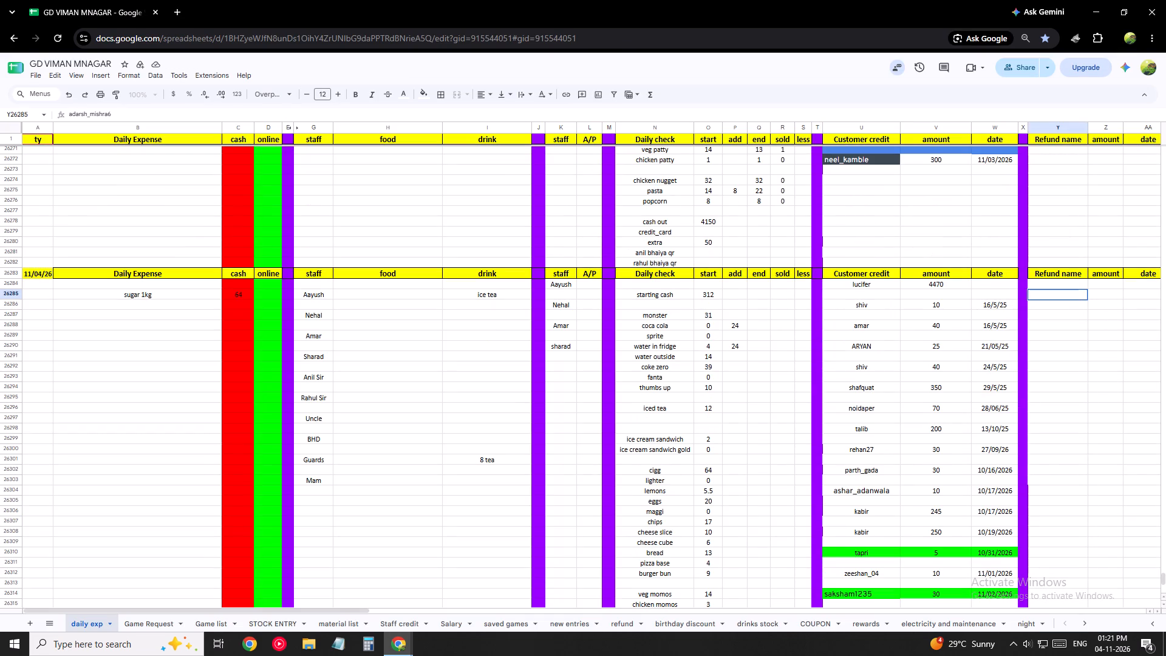
left_click(1102, 298)
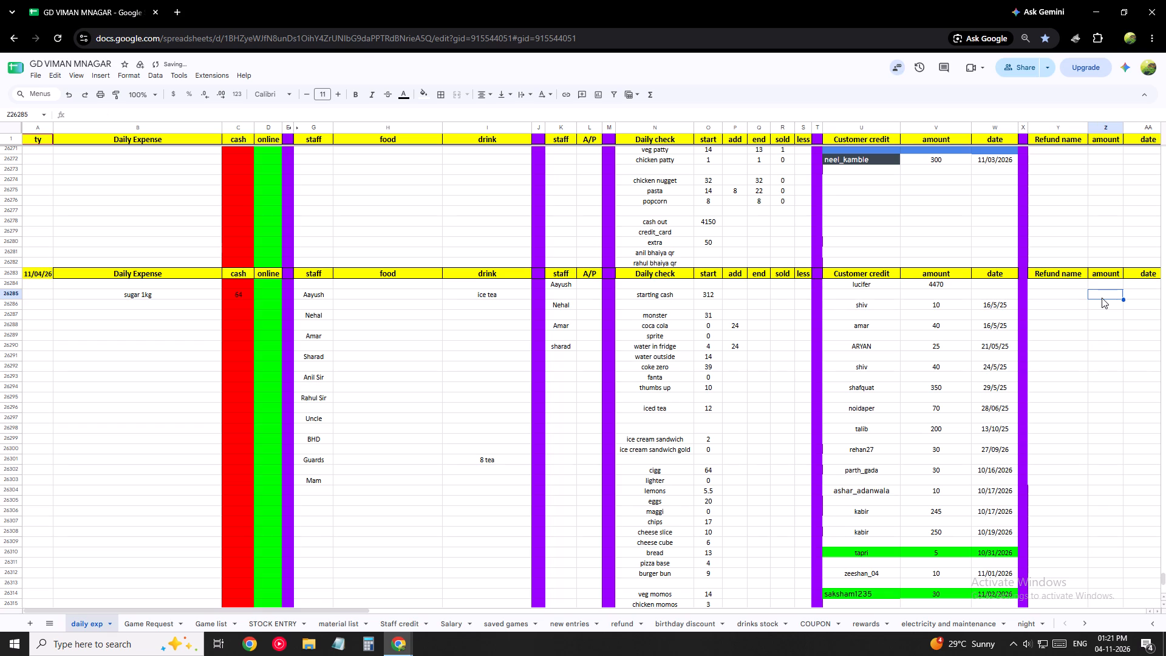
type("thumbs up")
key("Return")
left_click(1054, 295)
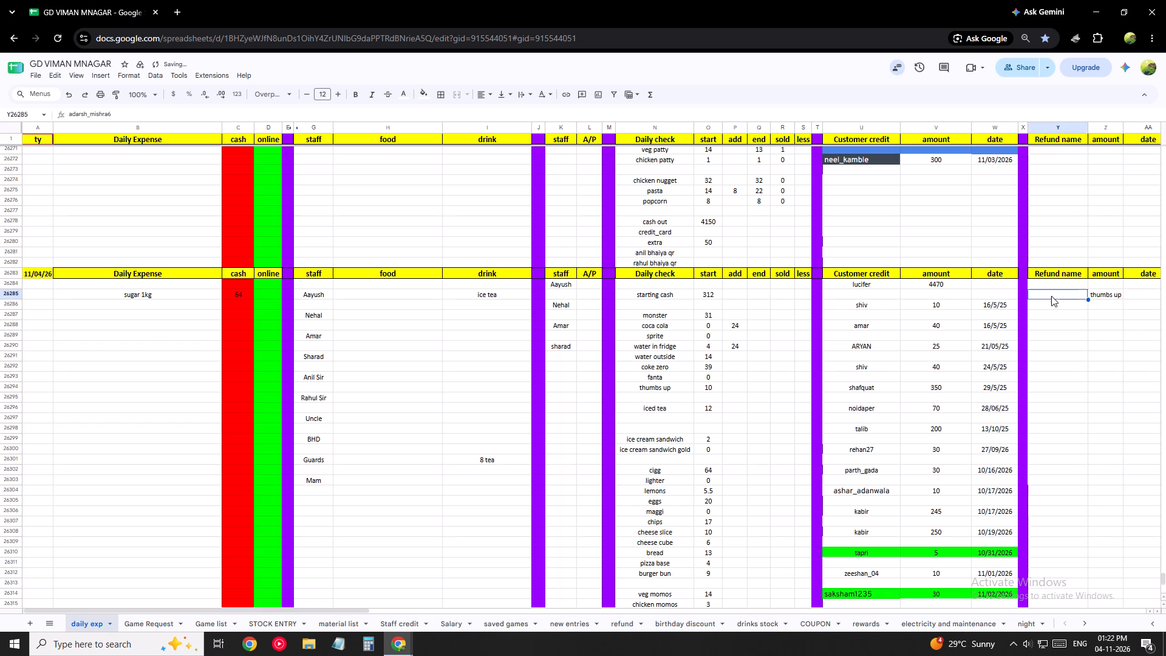
left_click(483, 98)
left_click(500, 113)
left_click(409, 93)
left_click(409, 126)
left_click(1136, 291)
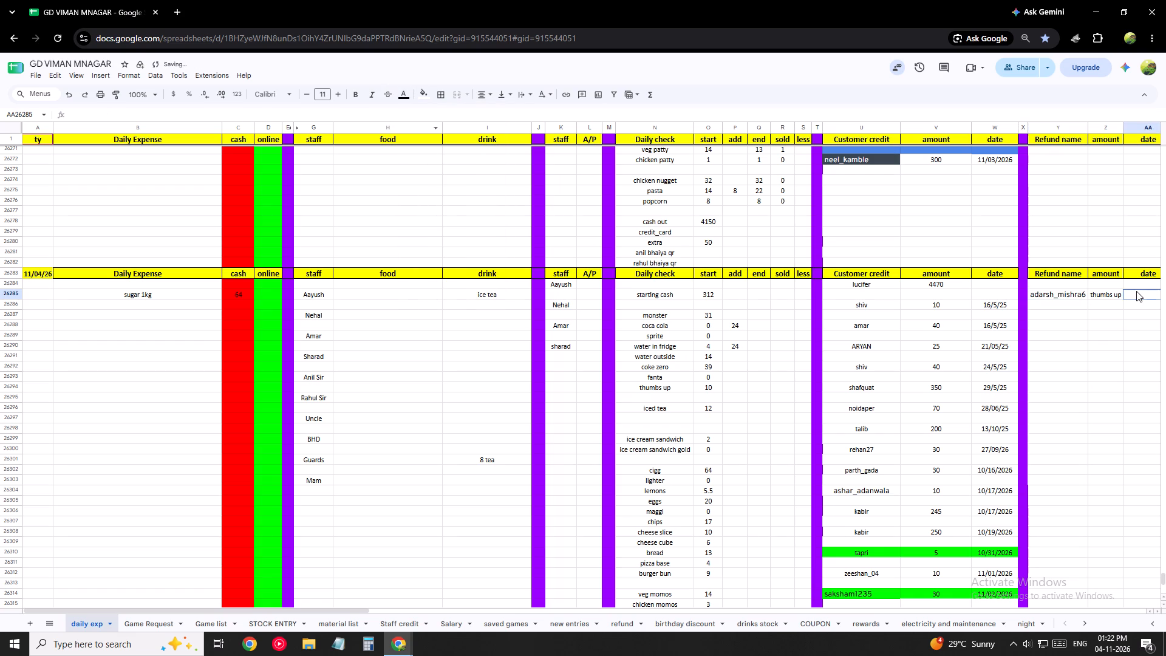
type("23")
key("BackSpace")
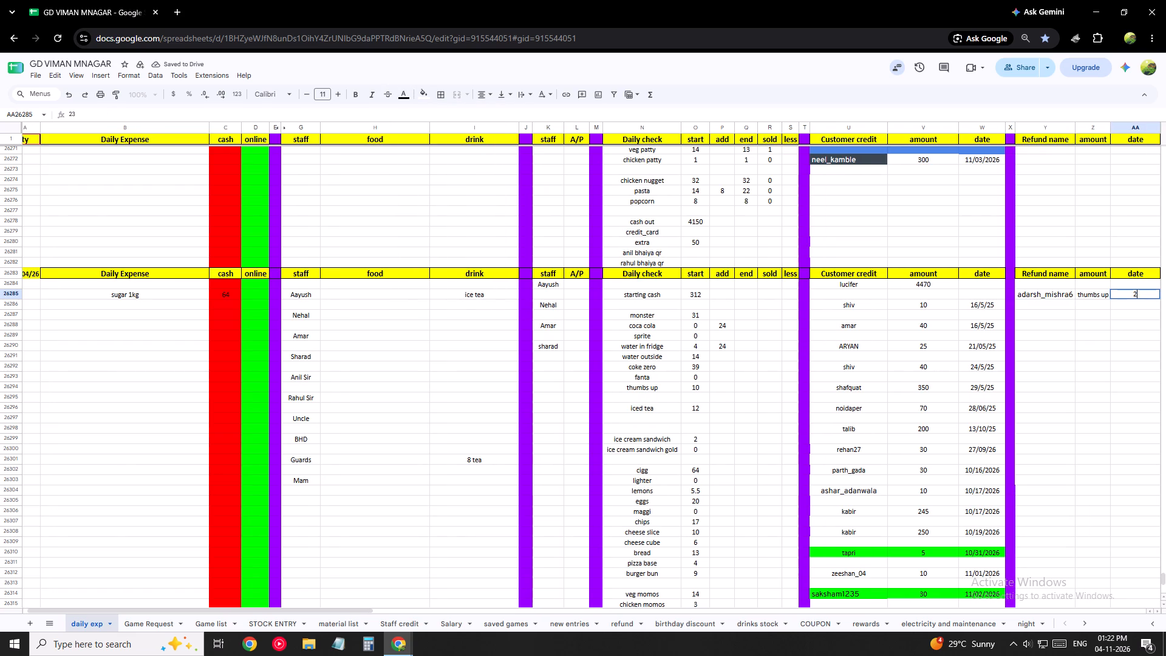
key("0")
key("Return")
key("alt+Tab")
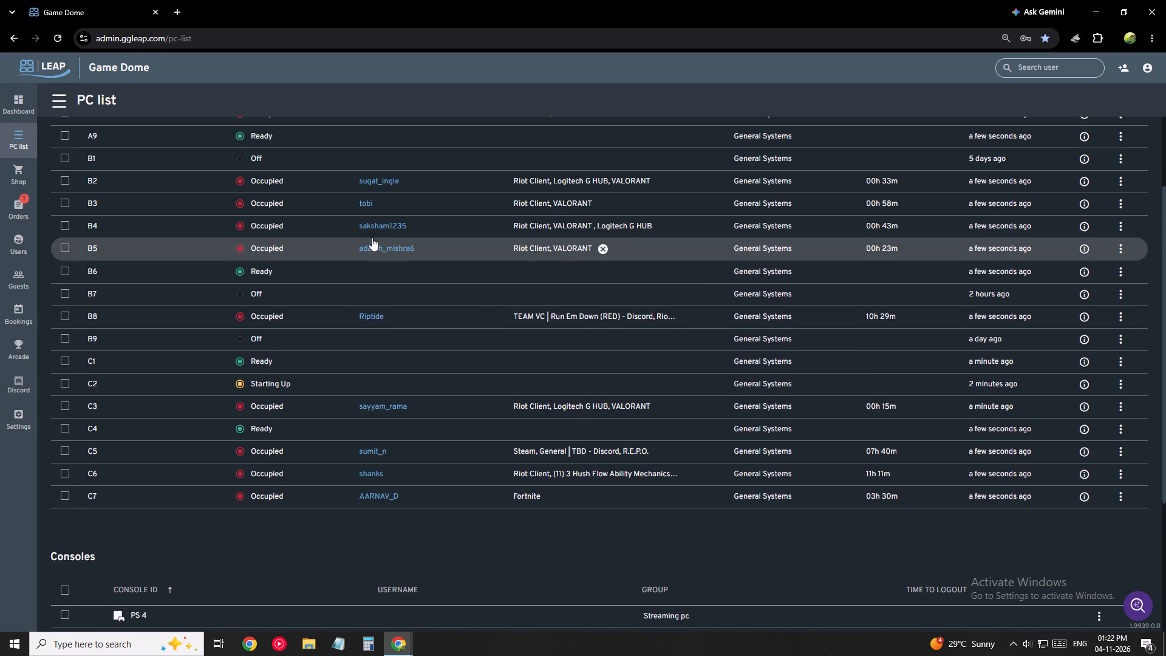
left_click(387, 247)
left_click(425, 292)
left_click(522, 321)
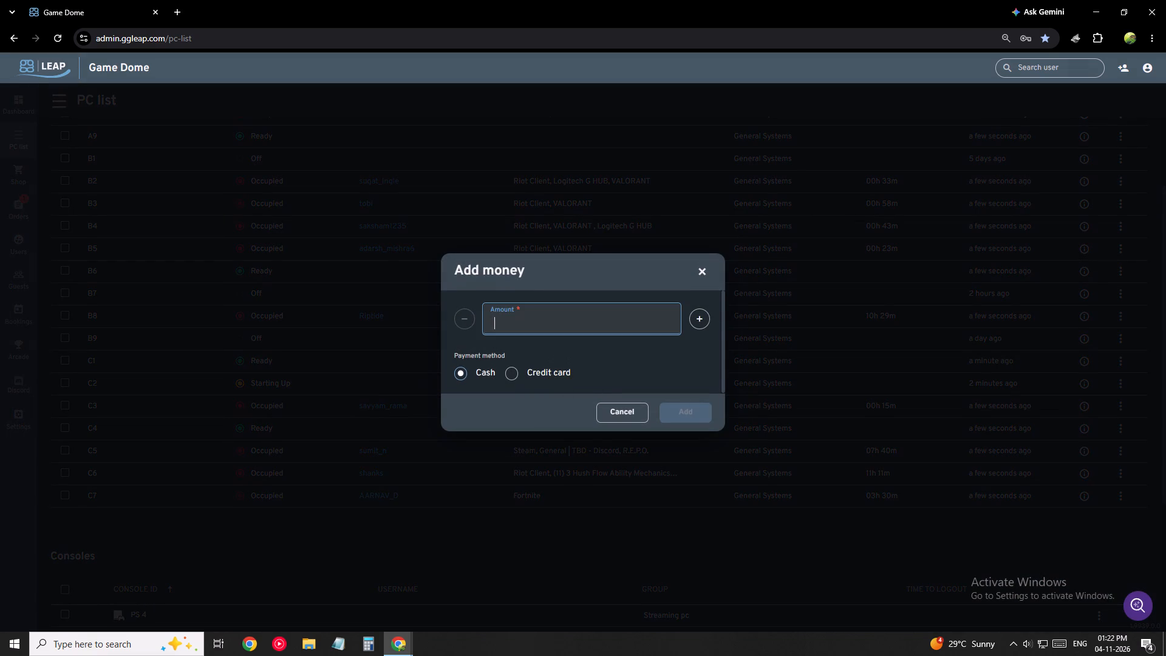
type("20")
left_click(677, 408)
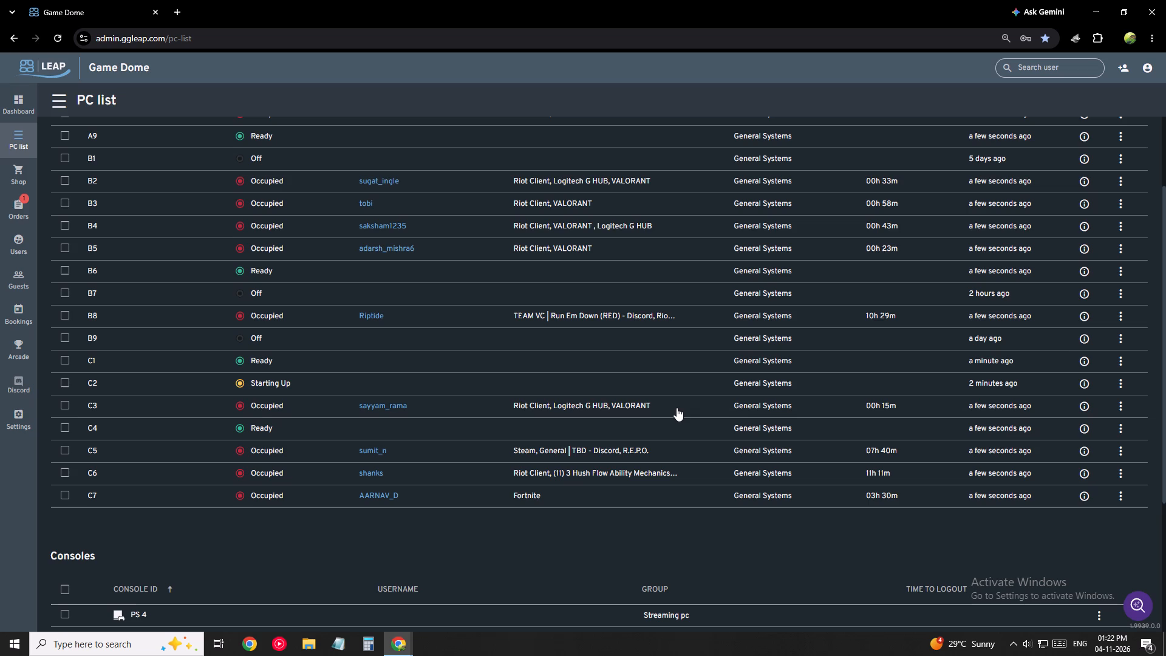
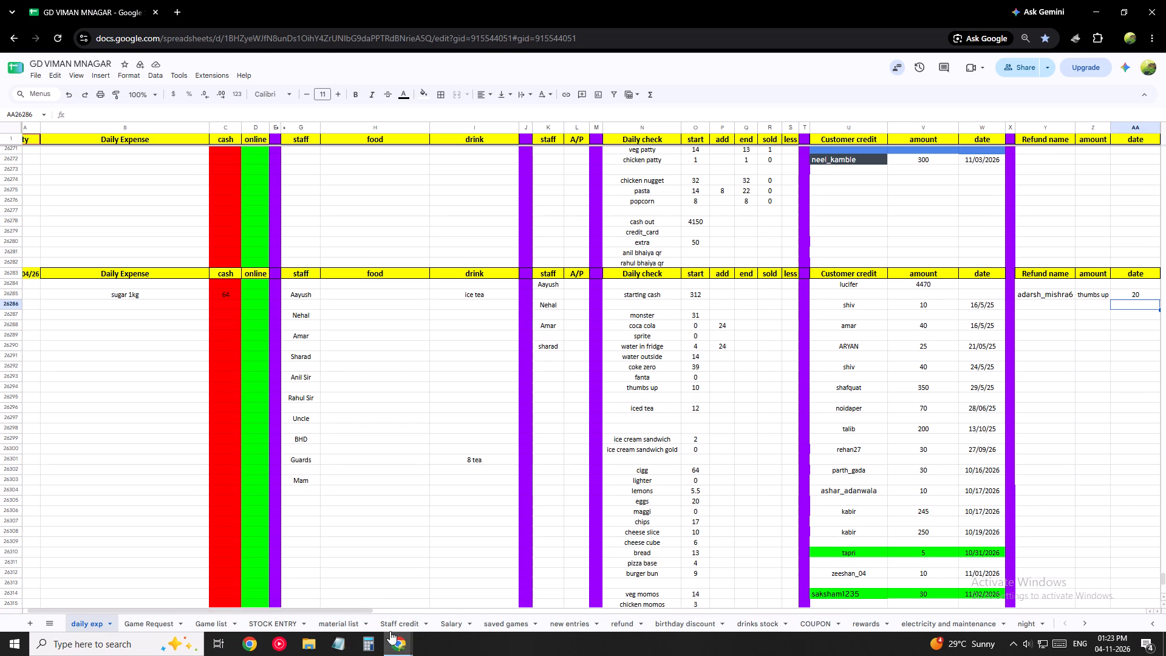
Switch from the daily spreadsheet to the Game Dome PC list in ggLeap.
left_click(401, 648)
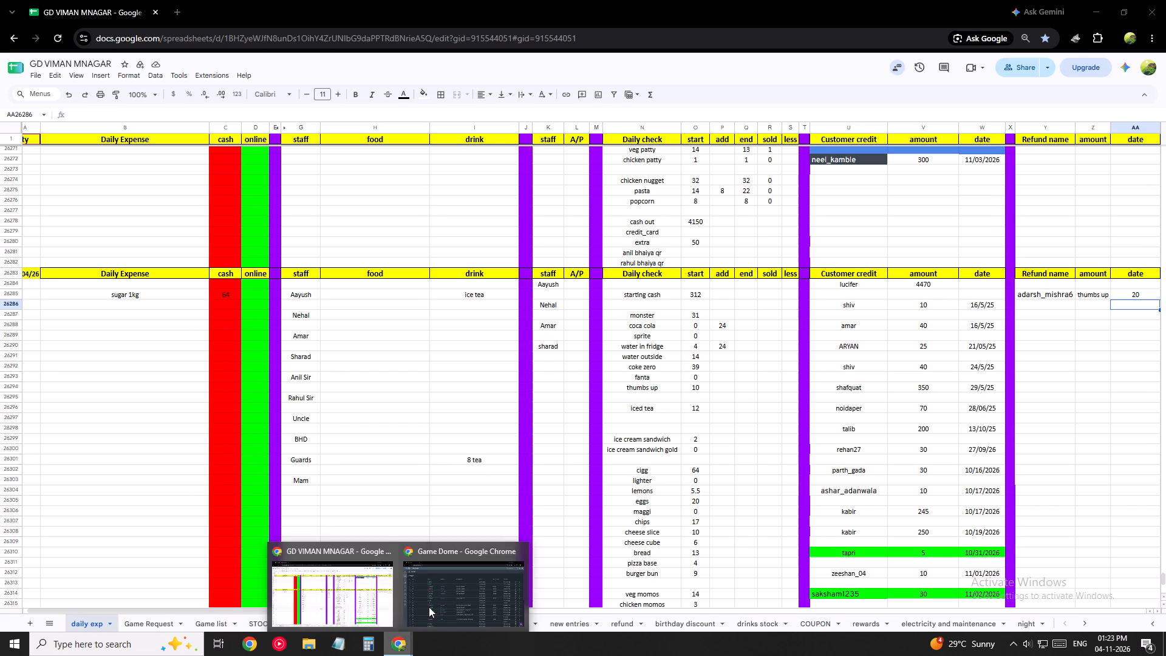
left_click(437, 596)
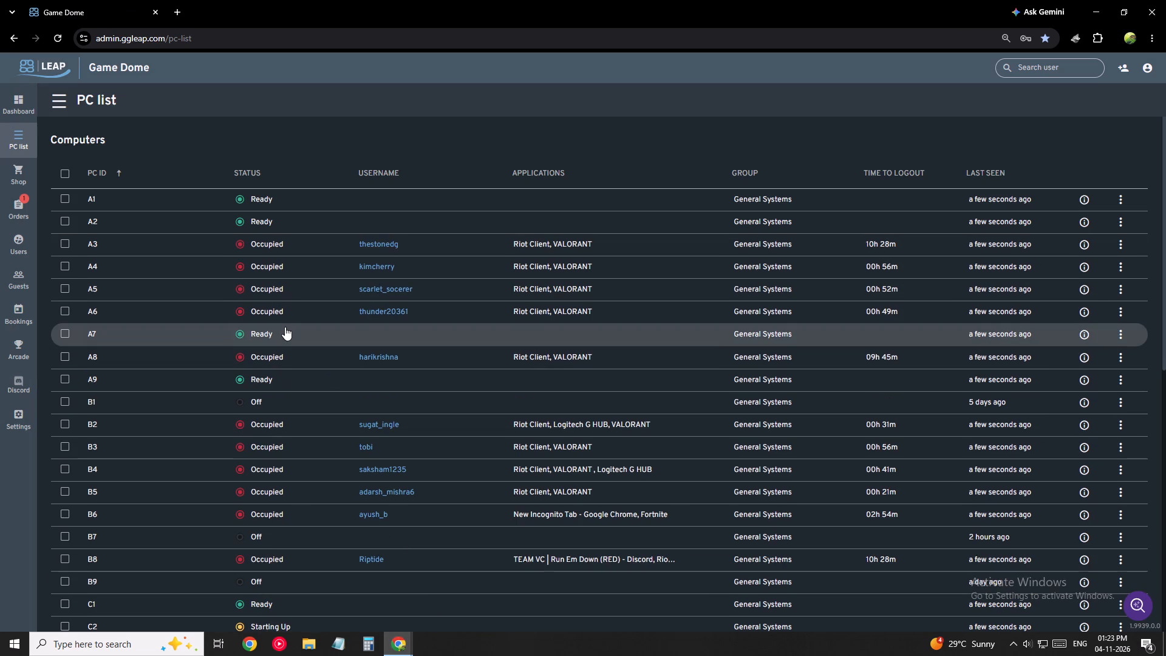
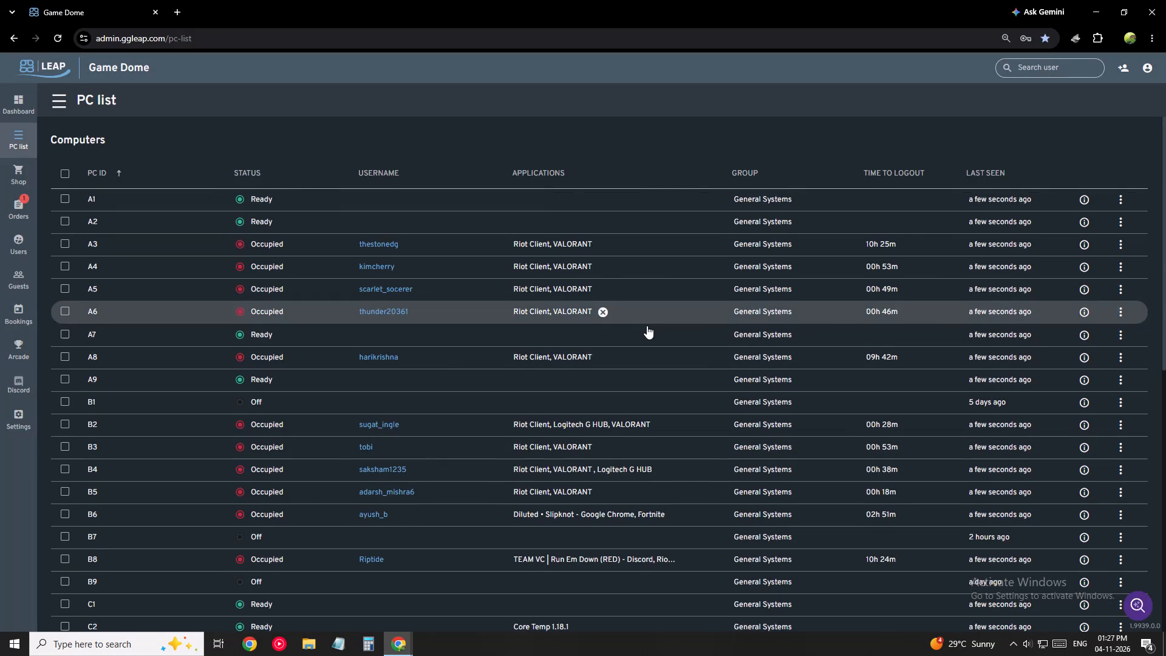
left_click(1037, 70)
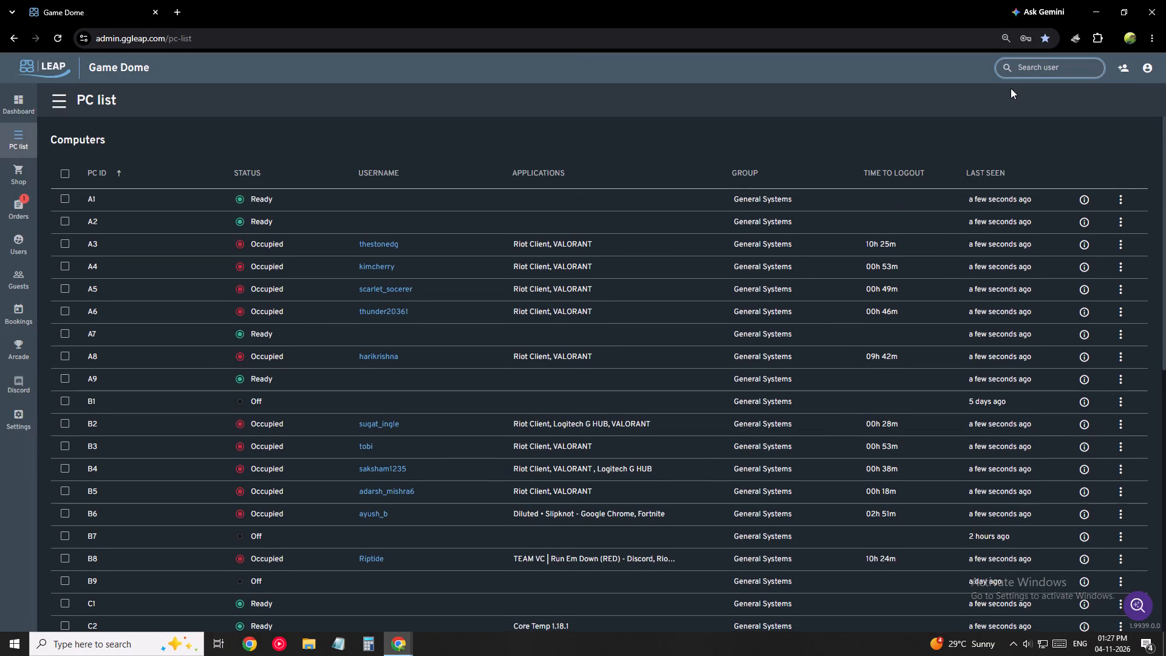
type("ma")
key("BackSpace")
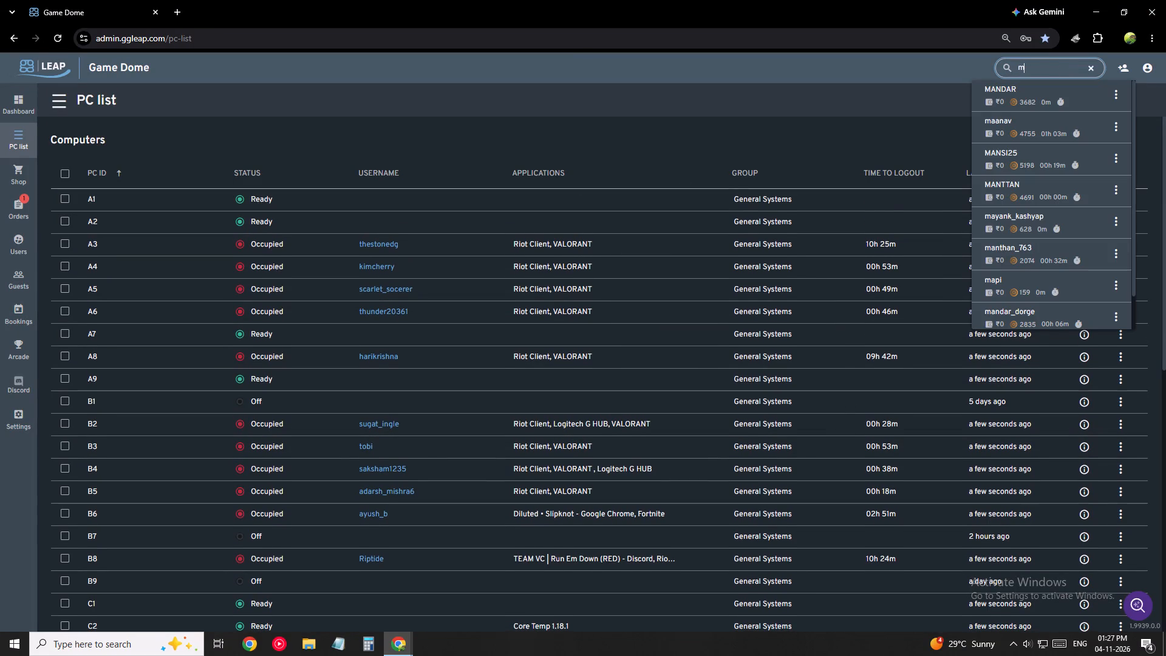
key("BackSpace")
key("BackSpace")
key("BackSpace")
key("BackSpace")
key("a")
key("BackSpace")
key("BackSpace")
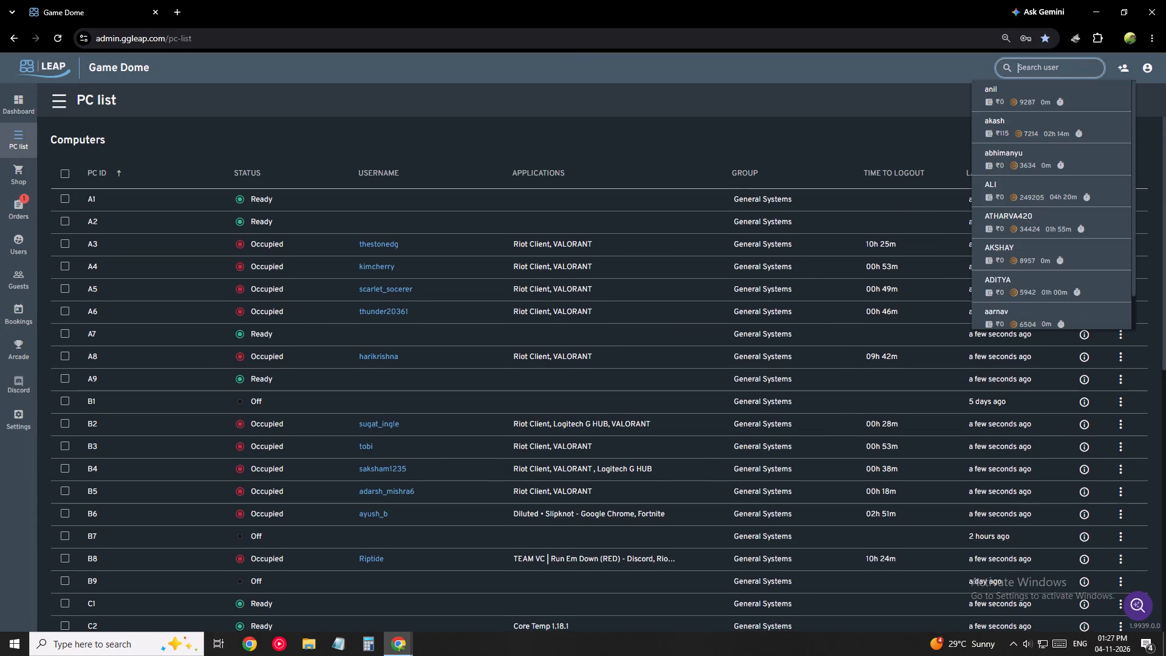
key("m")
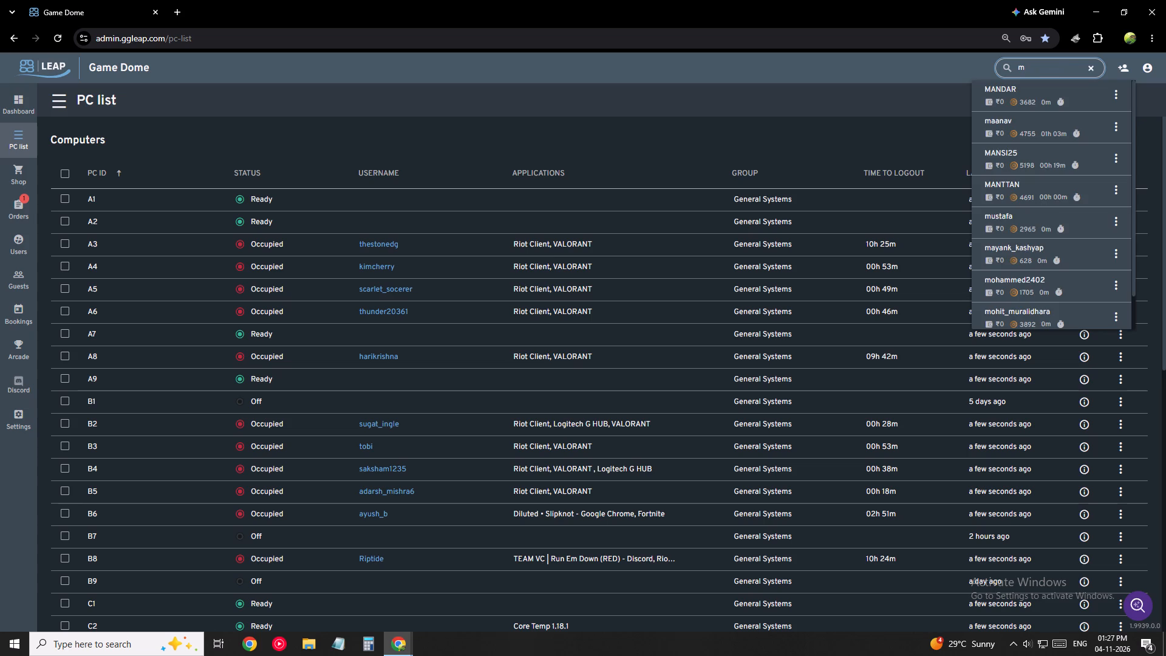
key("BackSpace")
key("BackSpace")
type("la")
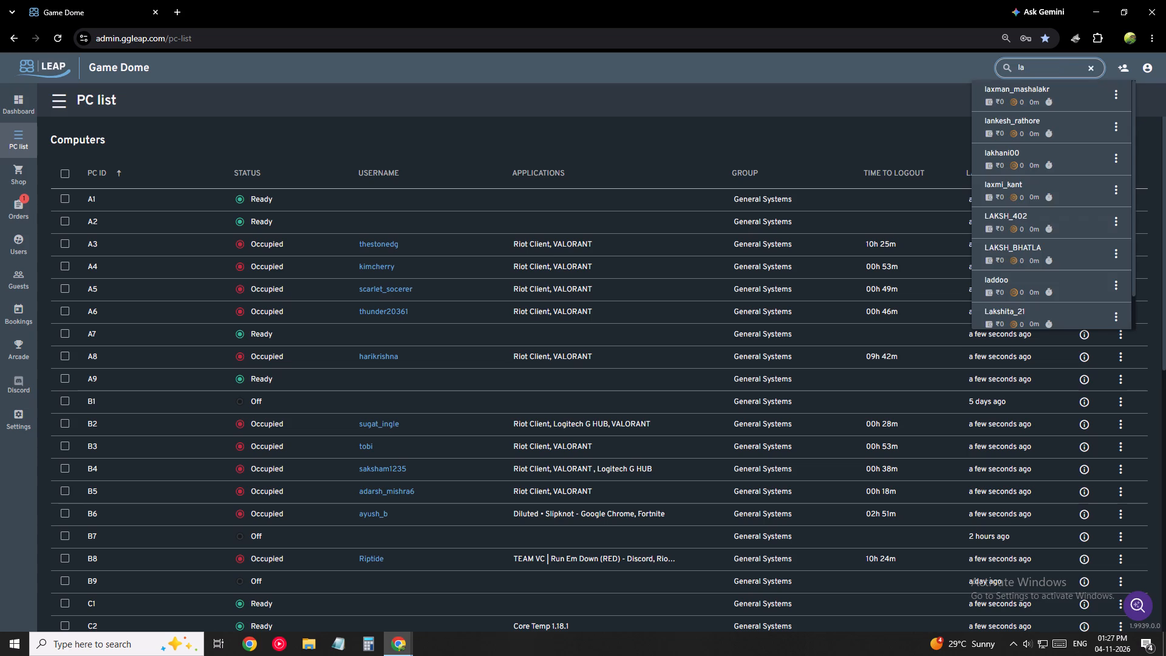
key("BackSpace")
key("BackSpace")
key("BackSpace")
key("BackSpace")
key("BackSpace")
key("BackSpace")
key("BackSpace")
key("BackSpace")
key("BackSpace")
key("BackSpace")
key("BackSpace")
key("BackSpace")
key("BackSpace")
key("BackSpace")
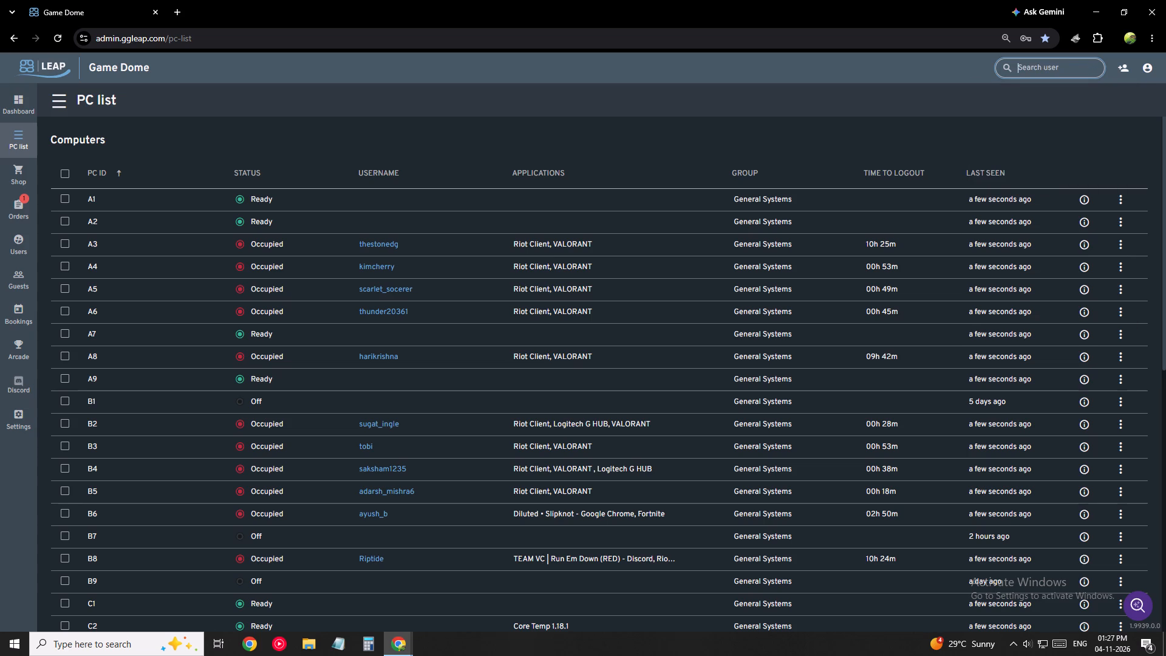
type("chodumon")
left_click(1119, 85)
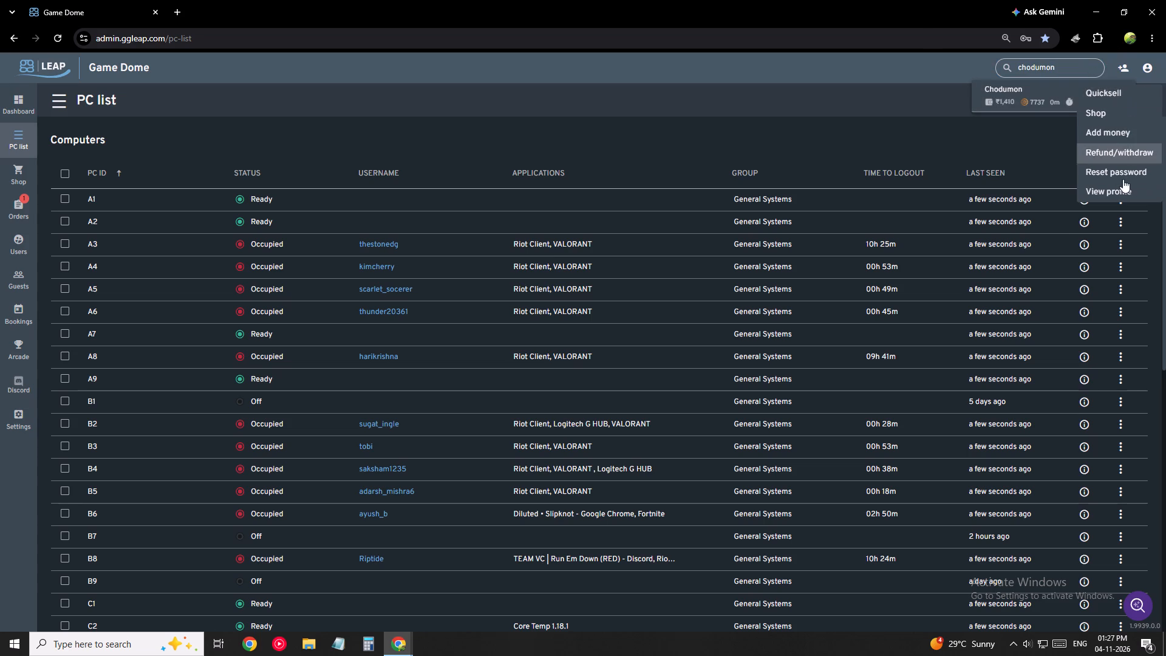
left_click(1131, 154)
left_click(545, 325)
key("1")
key("4")
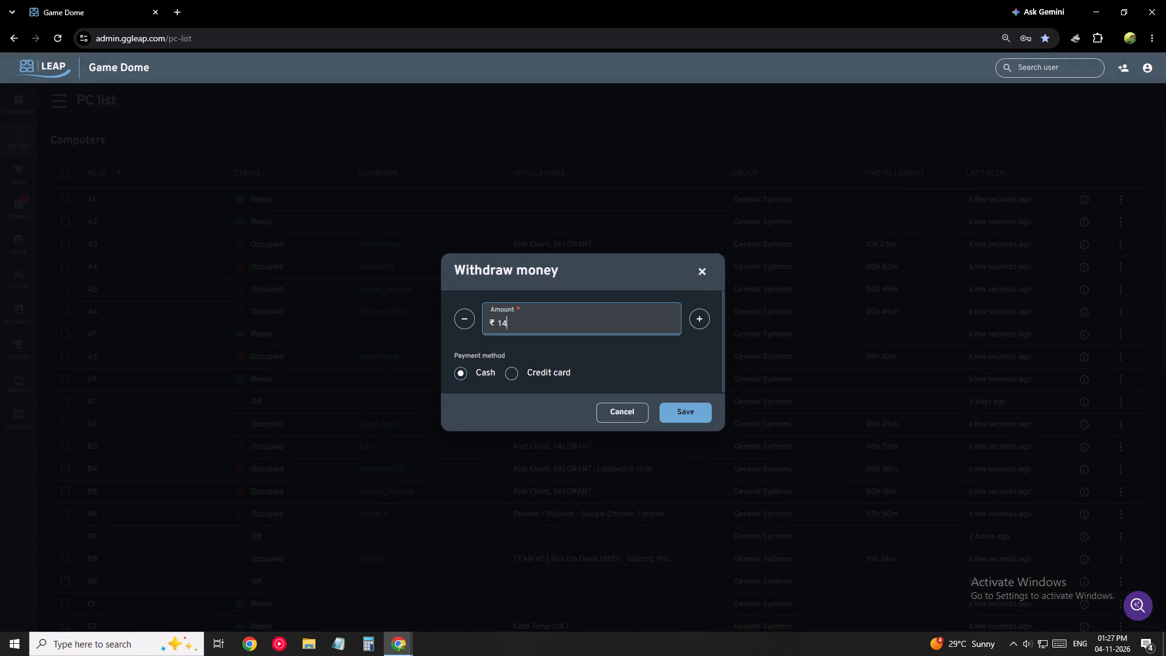
type("00")
left_click(680, 402)
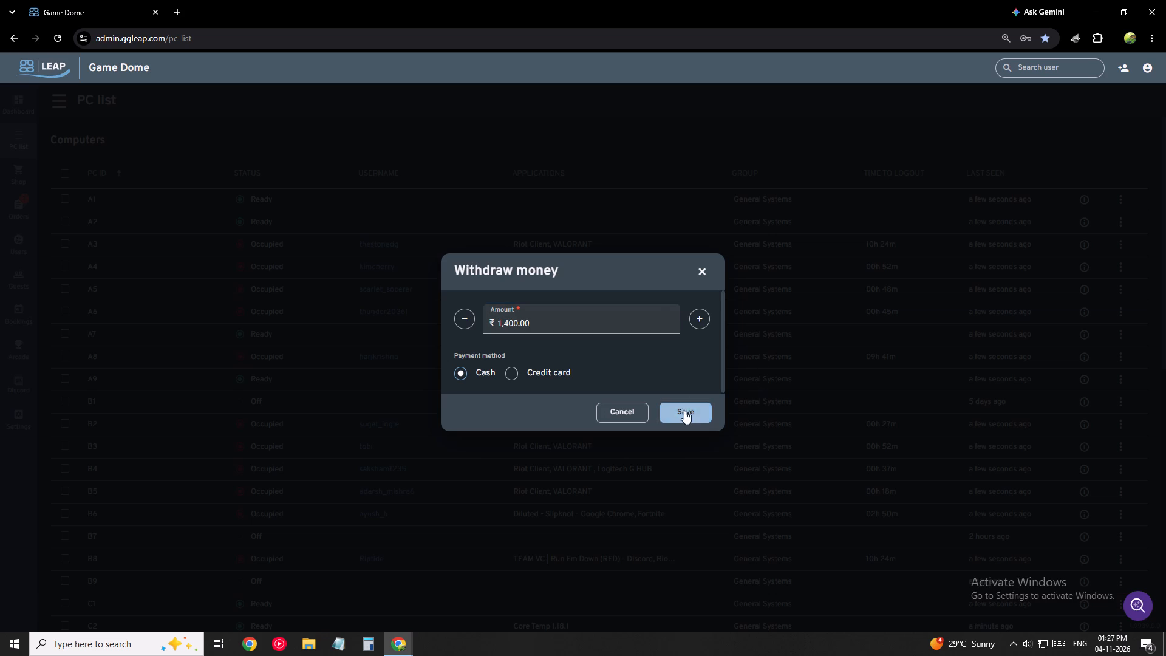
left_click(684, 411)
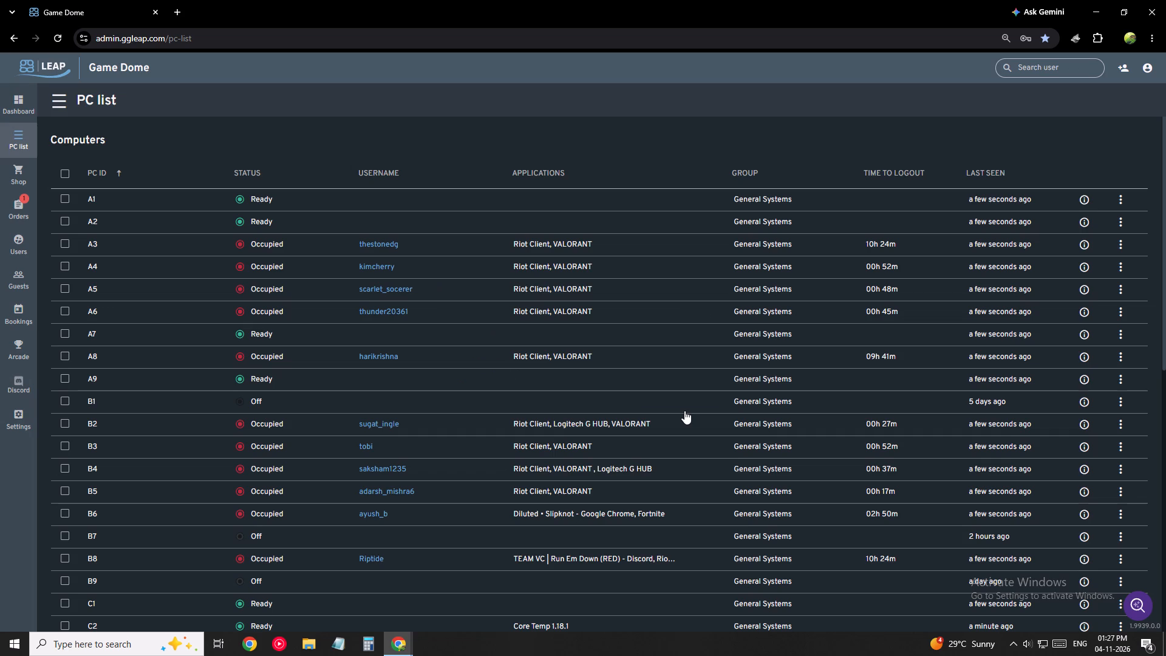
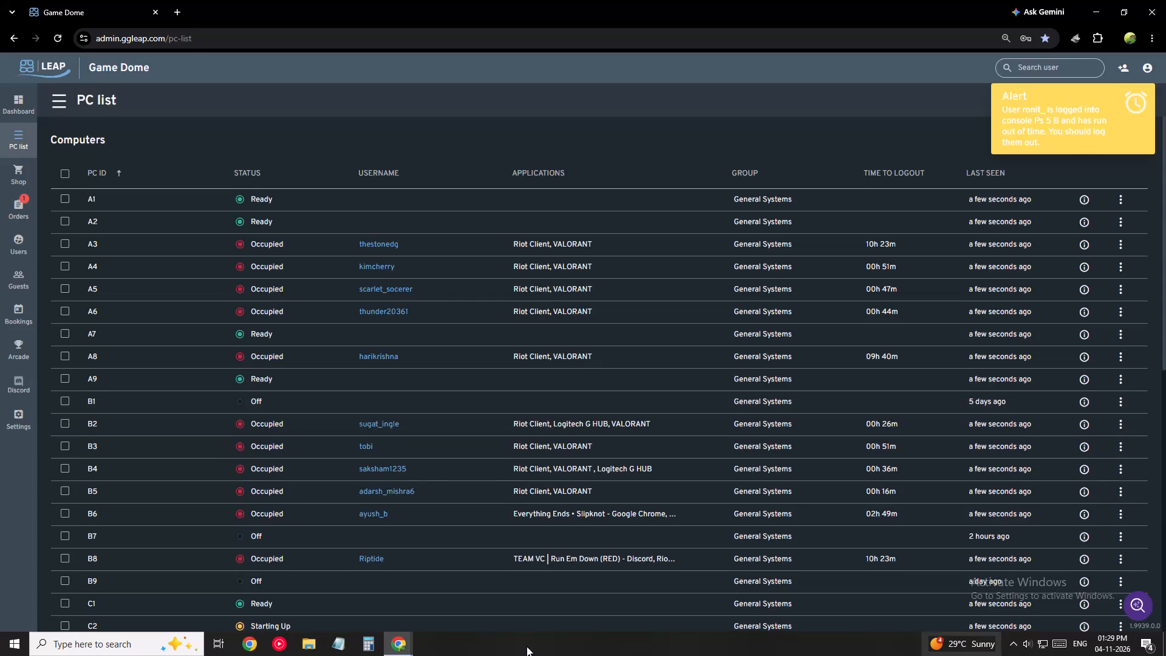
scroll(417, 655, "down", 2)
scroll(435, 654, "up", 1)
scroll(525, 617, "down", 5)
scroll(435, 586, "up", 1)
scroll(407, 576, "down", 3)
scroll(361, 556, "up", 1)
scroll(361, 556, "down", 1)
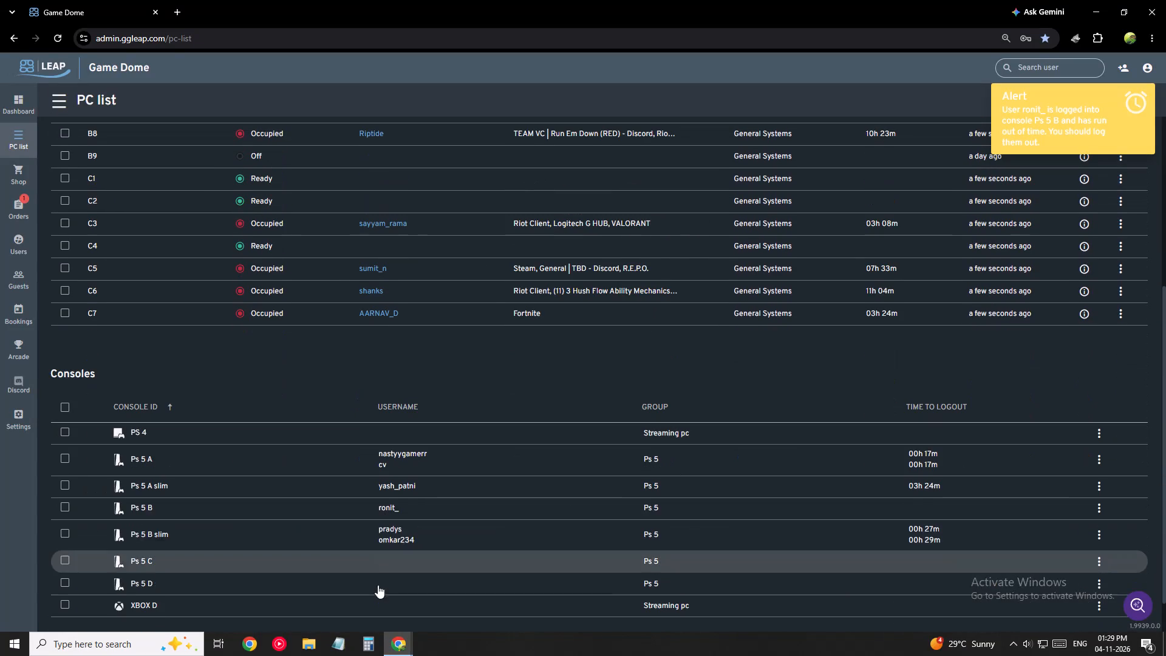
left_click(1105, 501)
left_click(1120, 526)
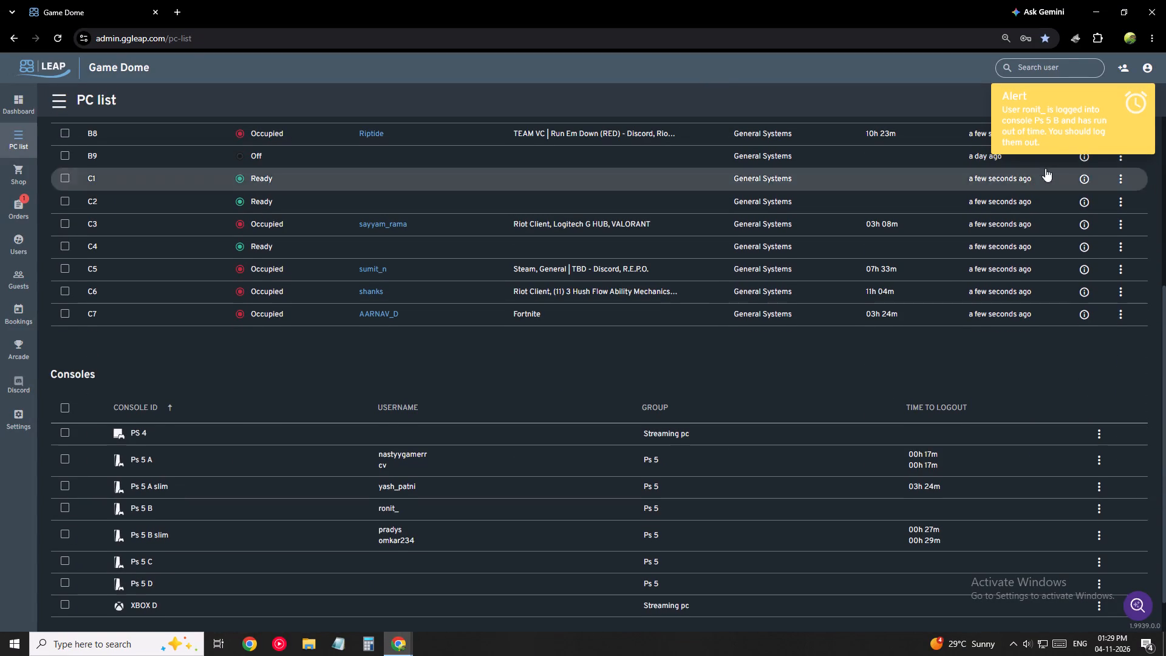
left_click(1045, 135)
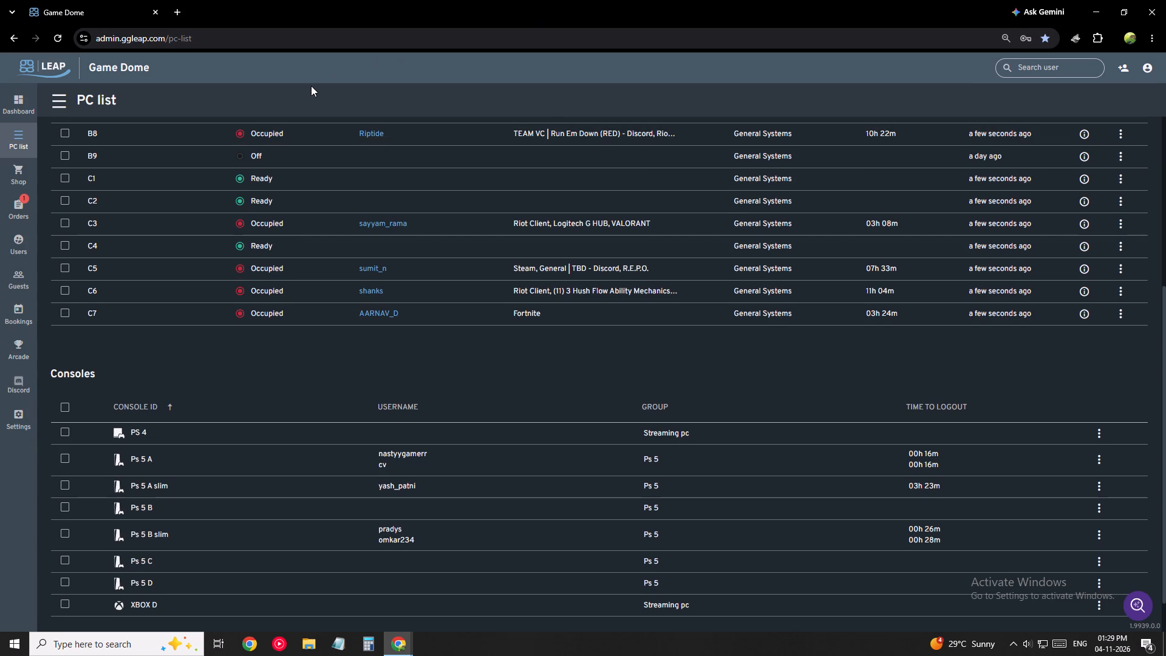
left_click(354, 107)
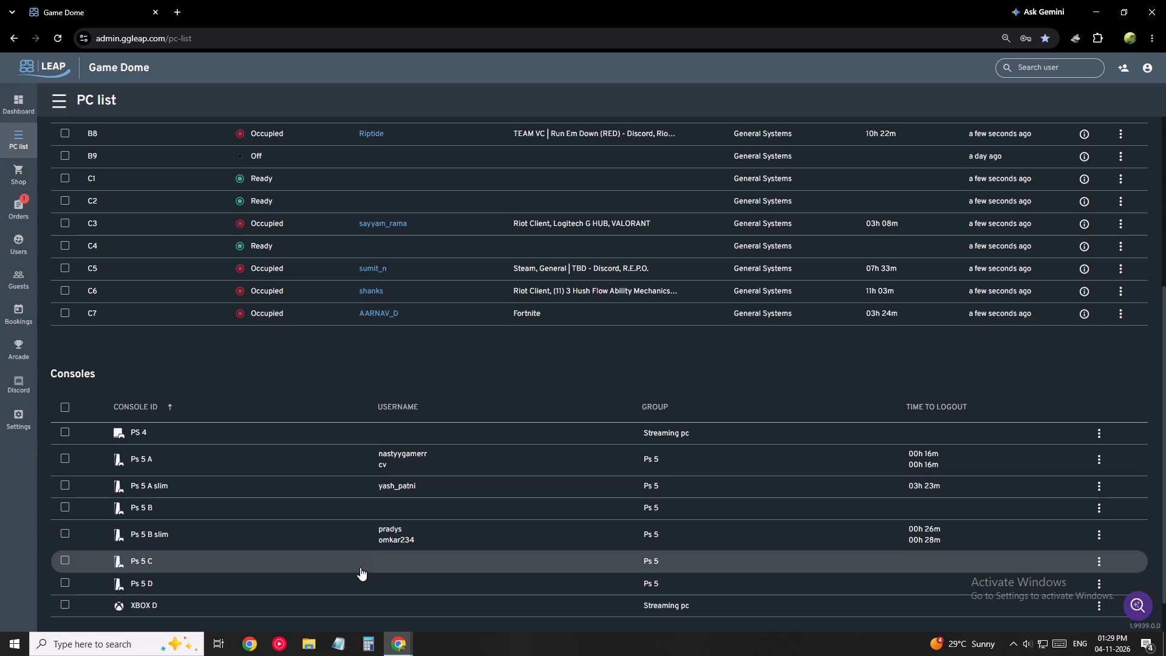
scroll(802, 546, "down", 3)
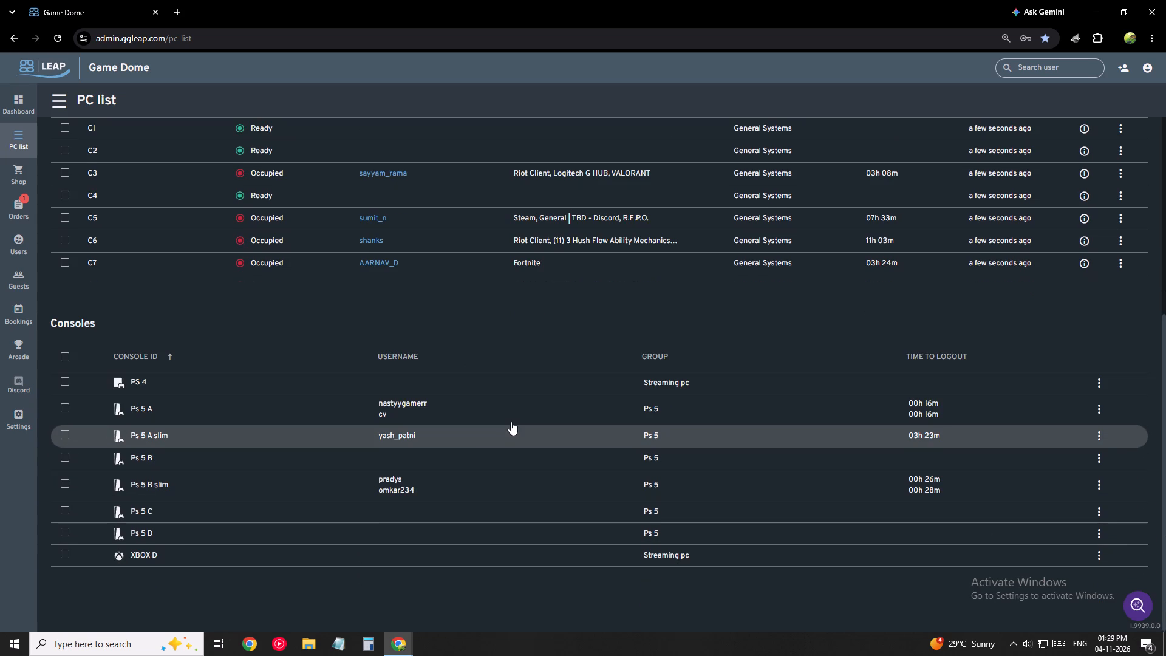
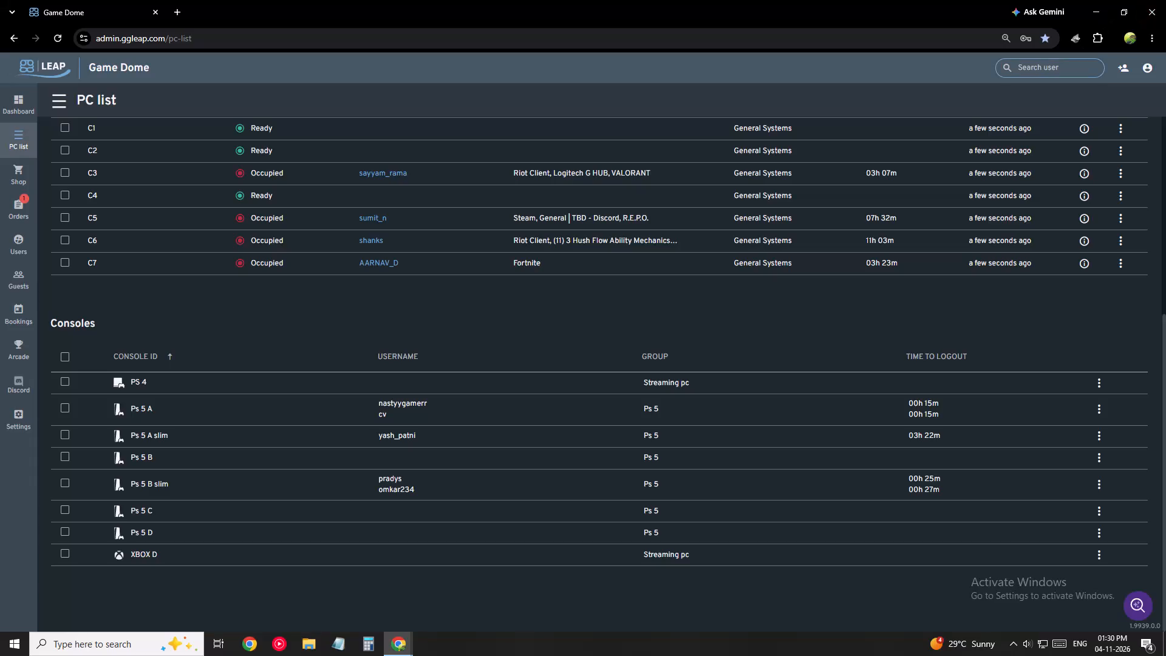
left_click(1053, 72)
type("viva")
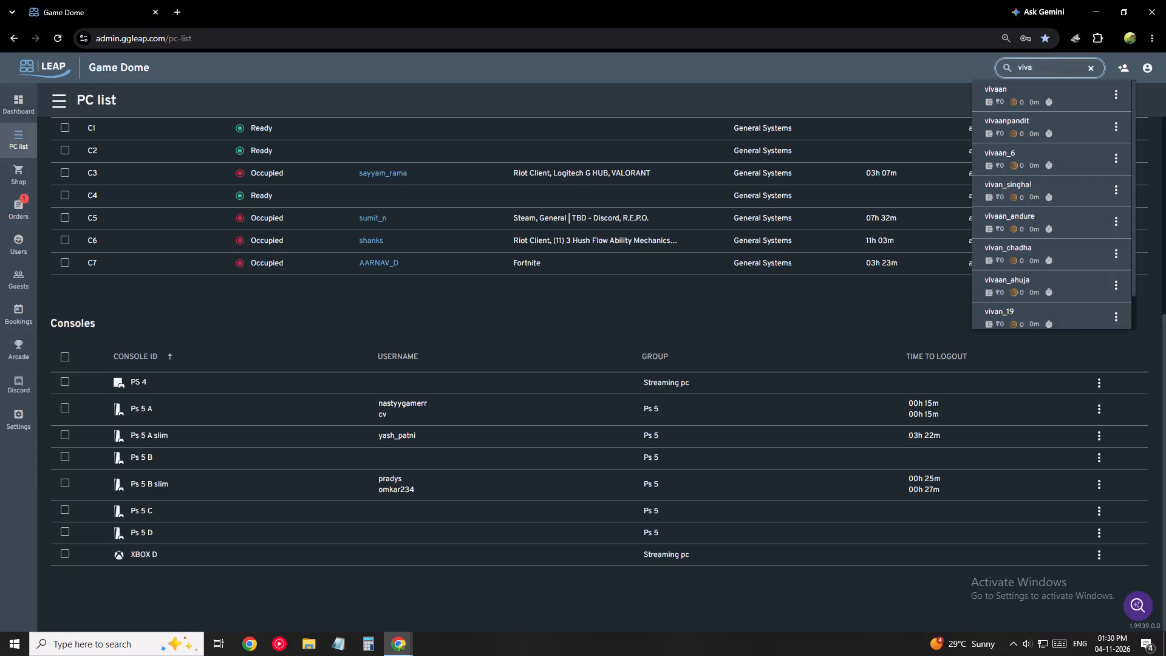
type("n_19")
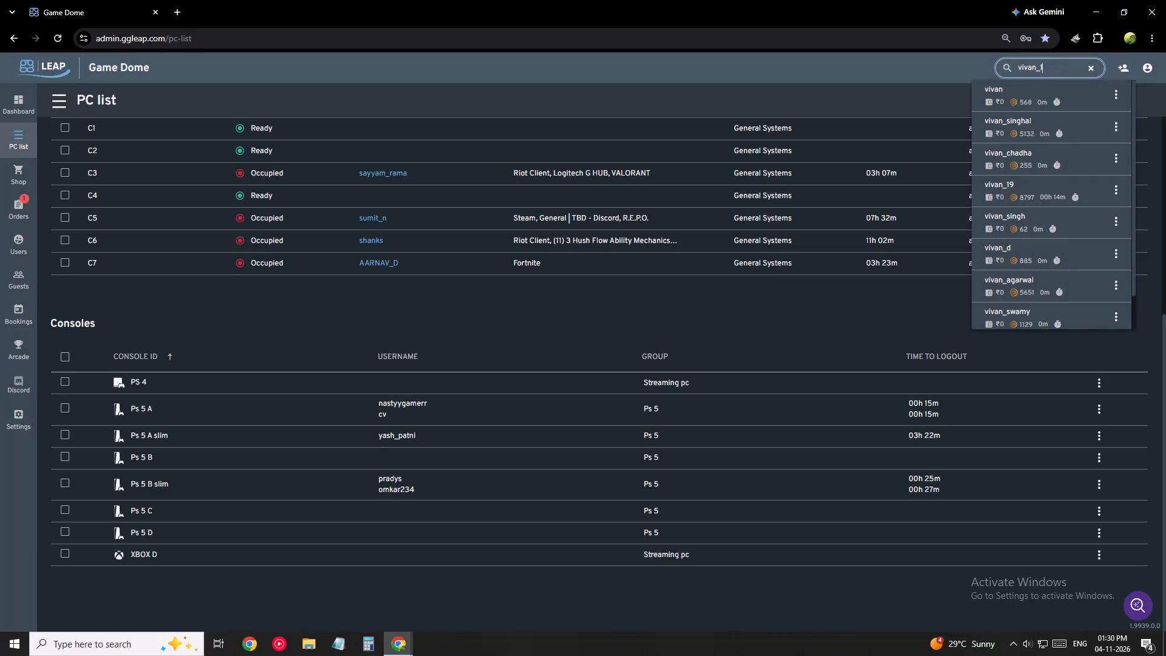
left_click(1115, 92)
left_click(1123, 97)
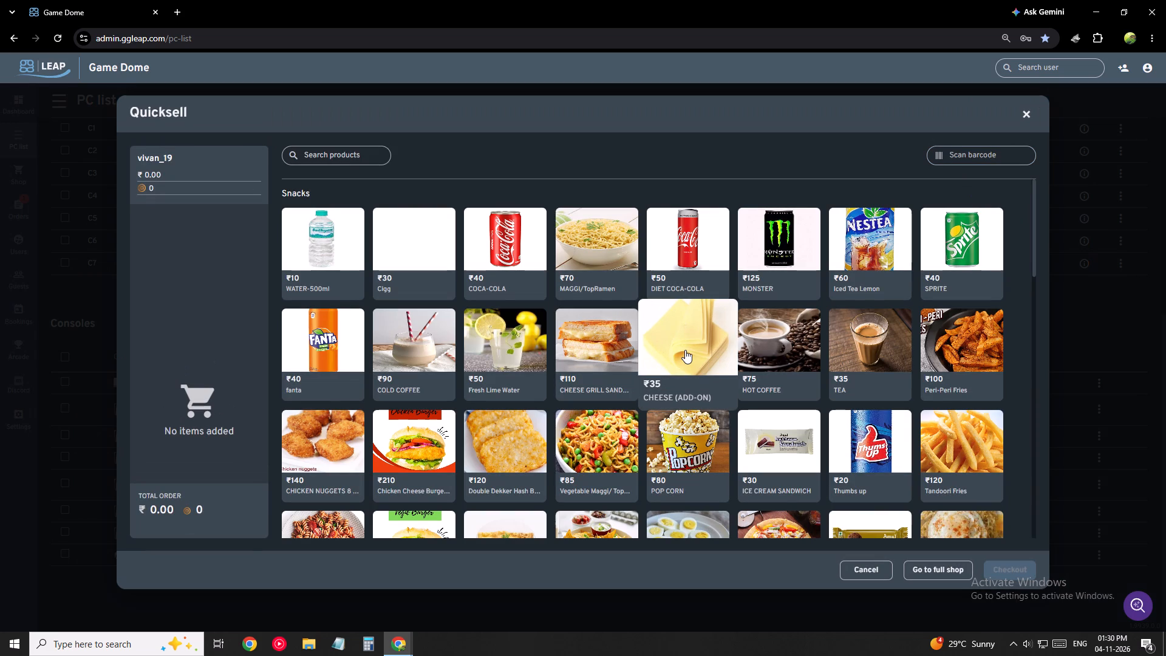
left_click(941, 562)
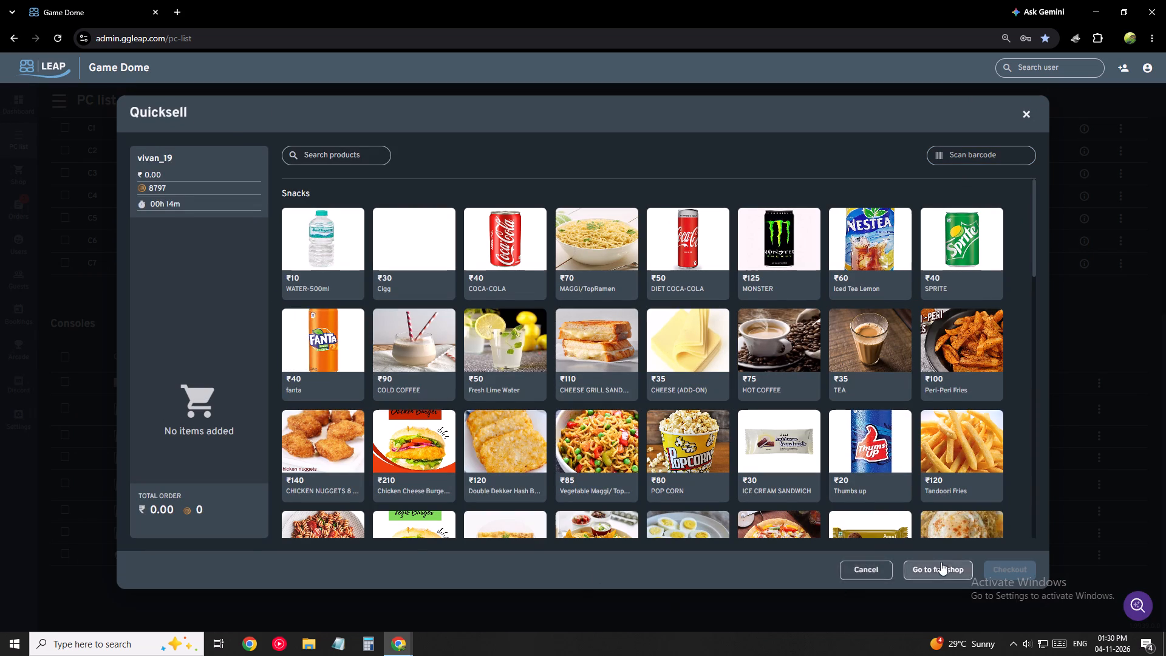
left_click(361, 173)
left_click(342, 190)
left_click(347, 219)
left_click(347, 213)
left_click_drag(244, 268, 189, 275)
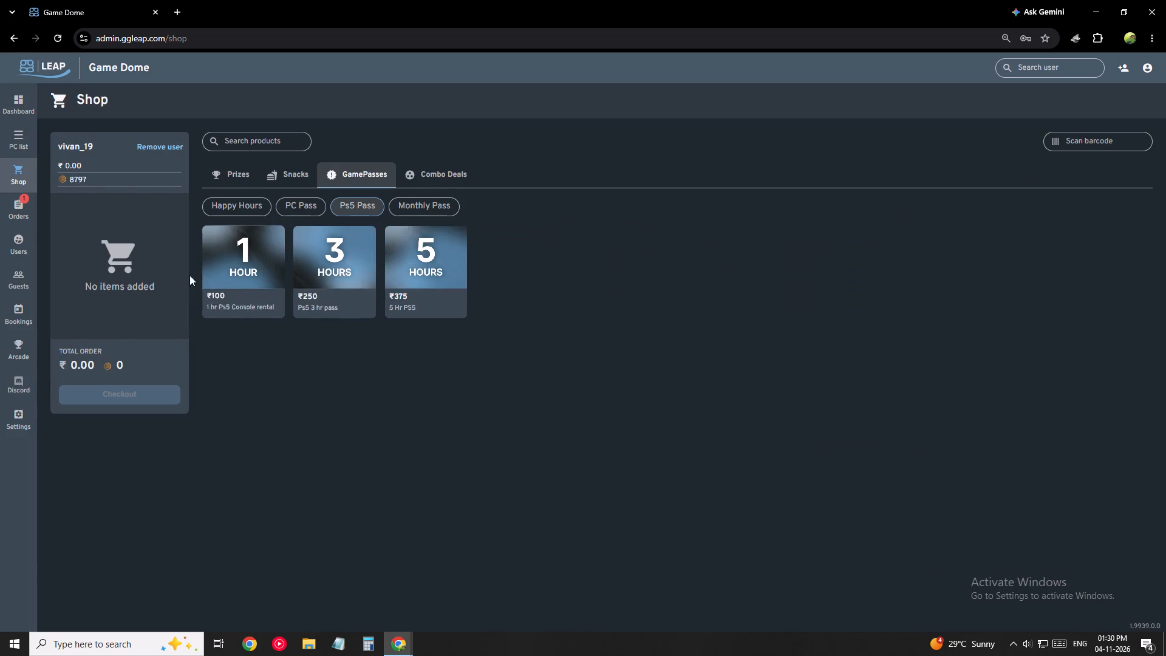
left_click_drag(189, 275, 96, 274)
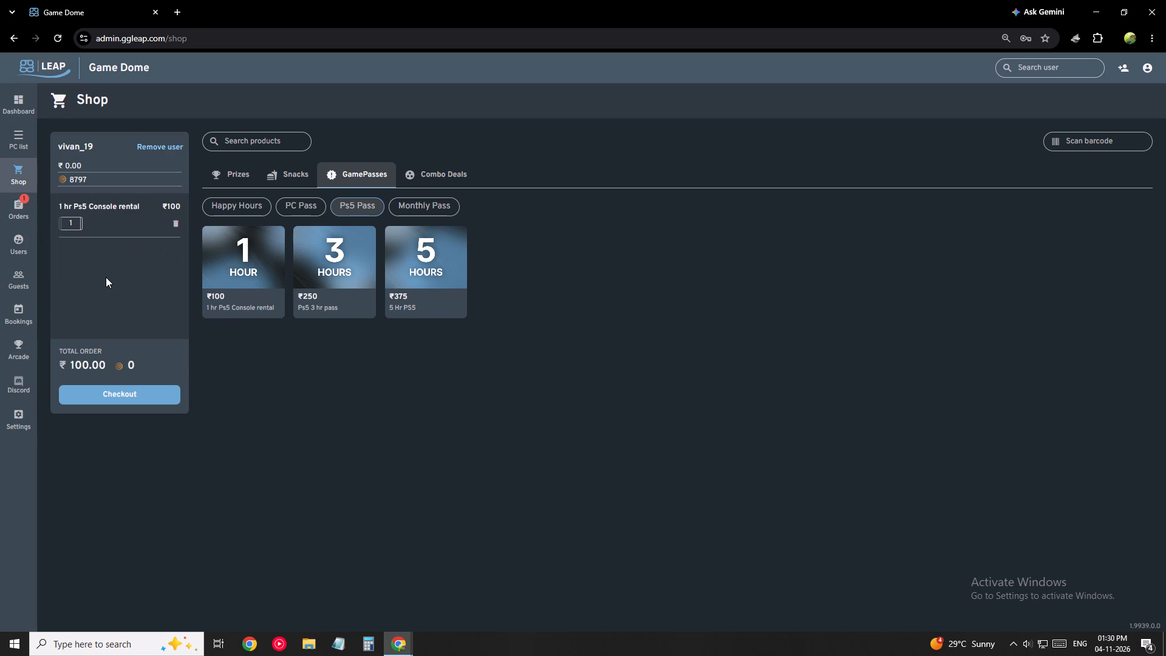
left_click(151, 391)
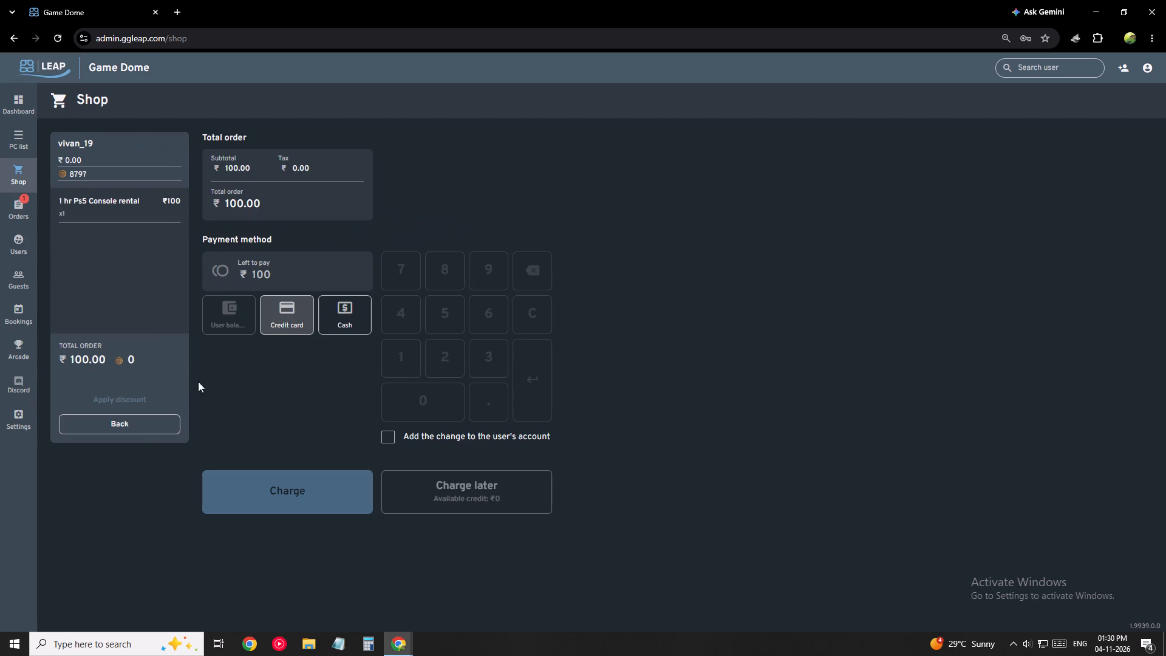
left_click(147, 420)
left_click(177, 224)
left_click(348, 171)
left_click(241, 206)
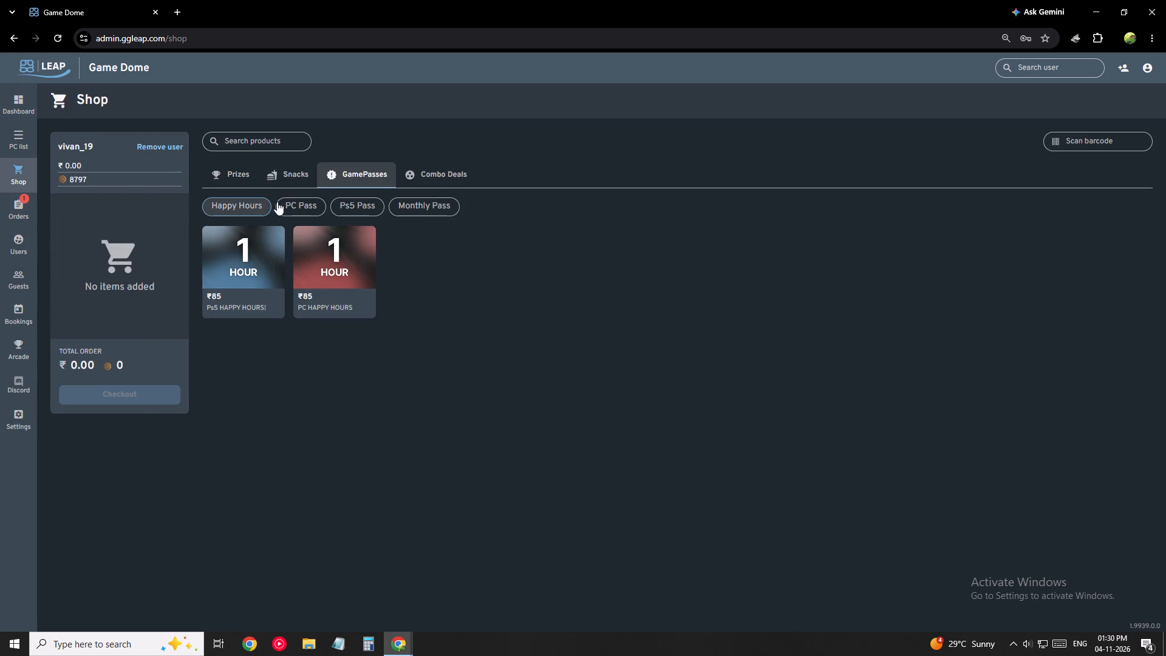
left_click_drag(236, 285, 120, 292)
left_click(123, 394)
left_click(273, 326)
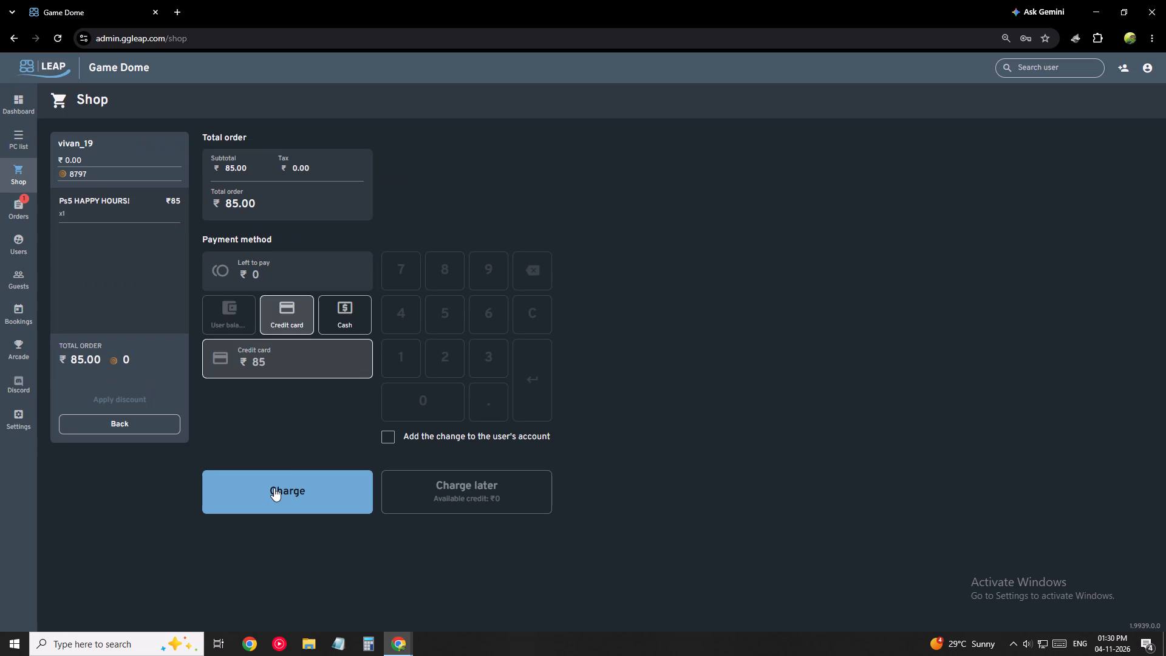
left_click(291, 475)
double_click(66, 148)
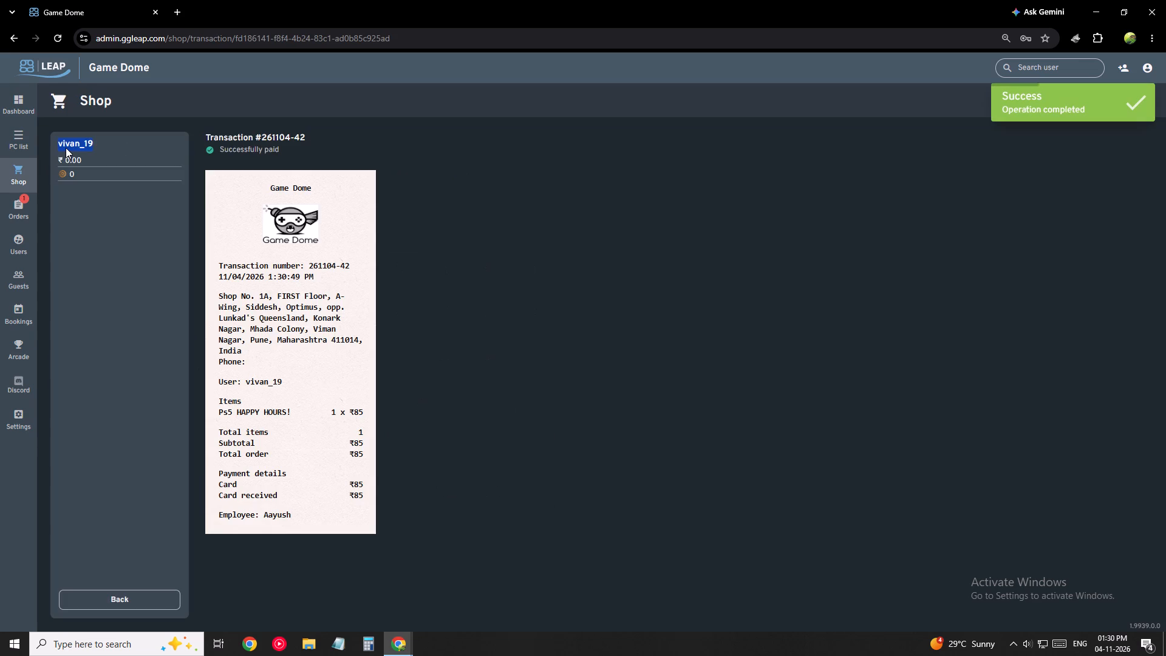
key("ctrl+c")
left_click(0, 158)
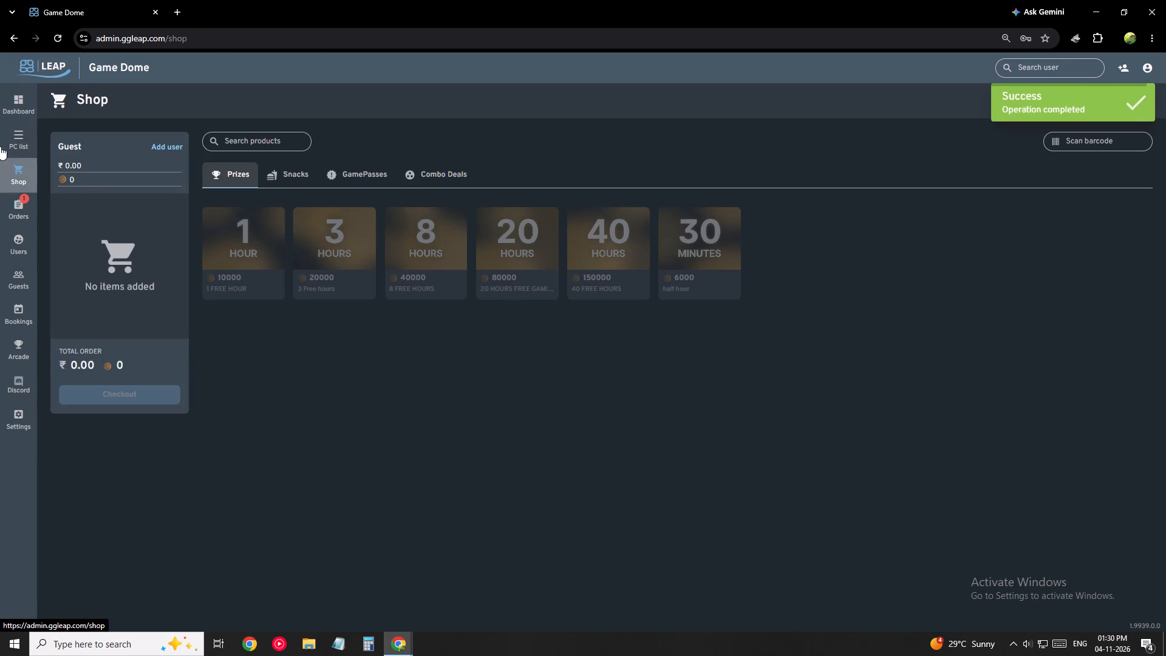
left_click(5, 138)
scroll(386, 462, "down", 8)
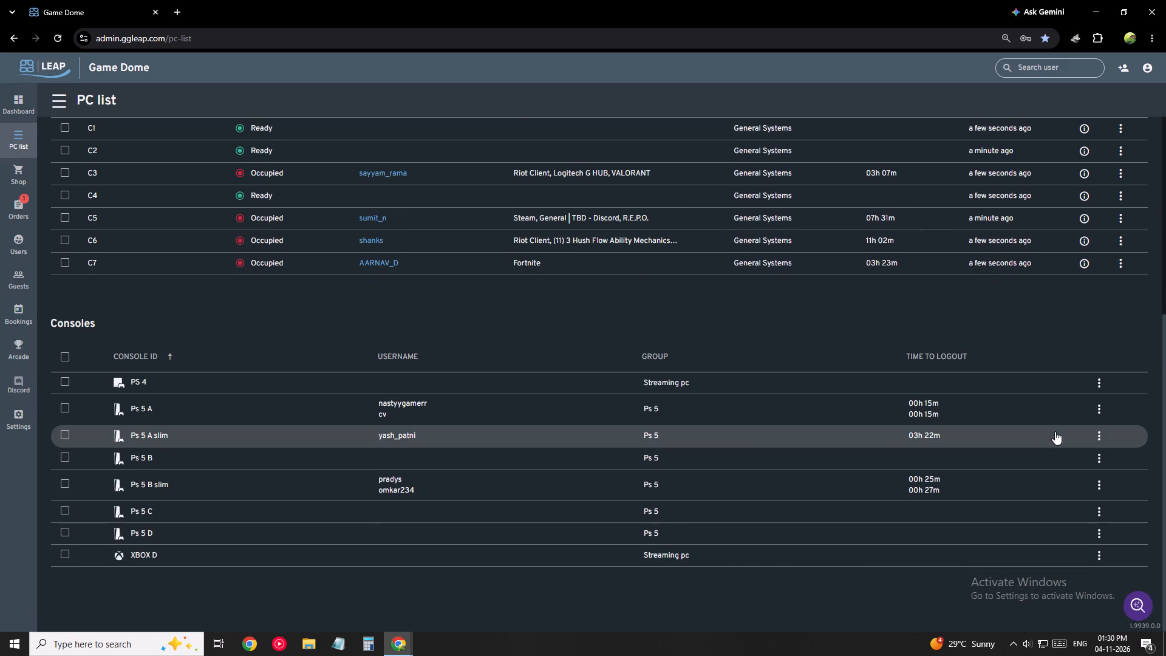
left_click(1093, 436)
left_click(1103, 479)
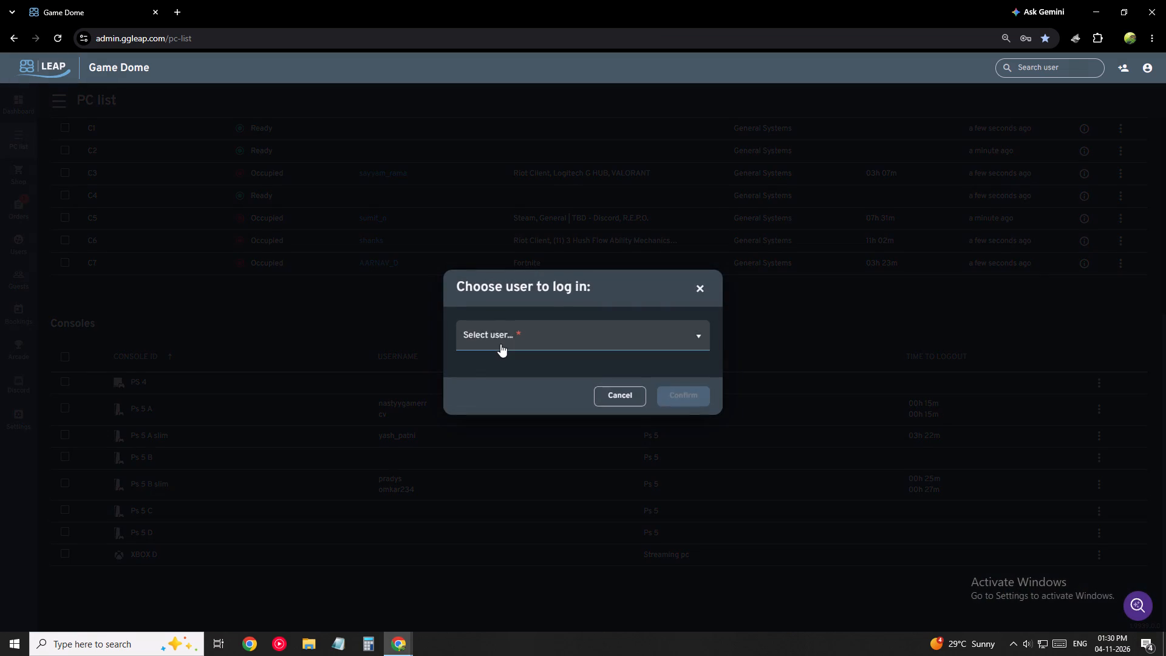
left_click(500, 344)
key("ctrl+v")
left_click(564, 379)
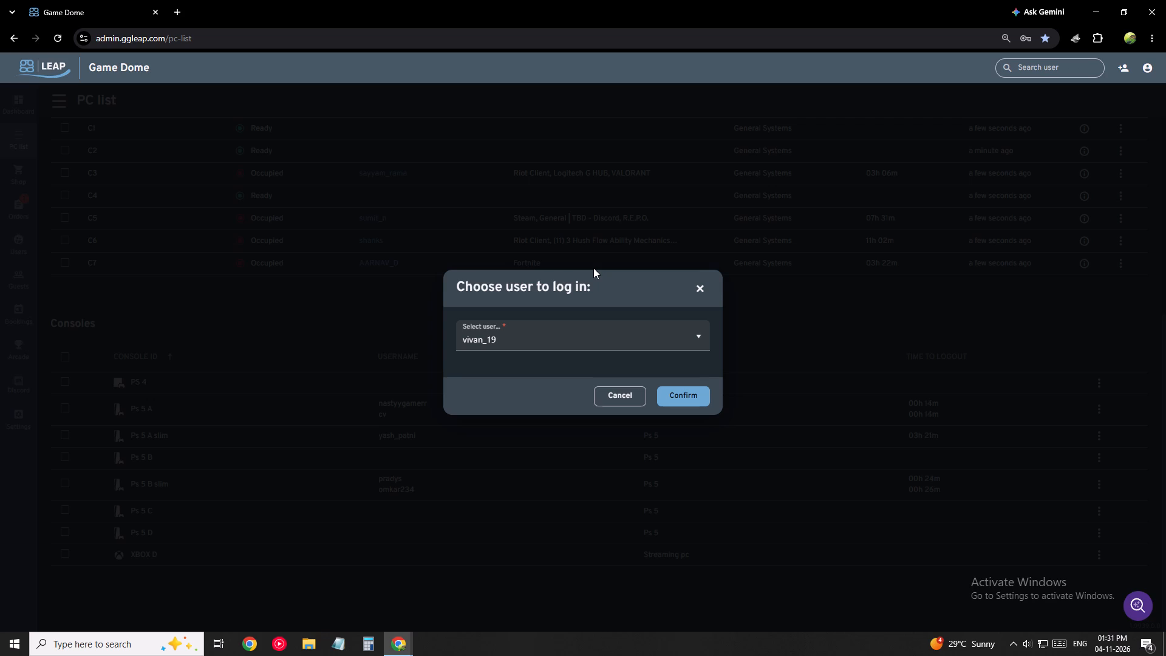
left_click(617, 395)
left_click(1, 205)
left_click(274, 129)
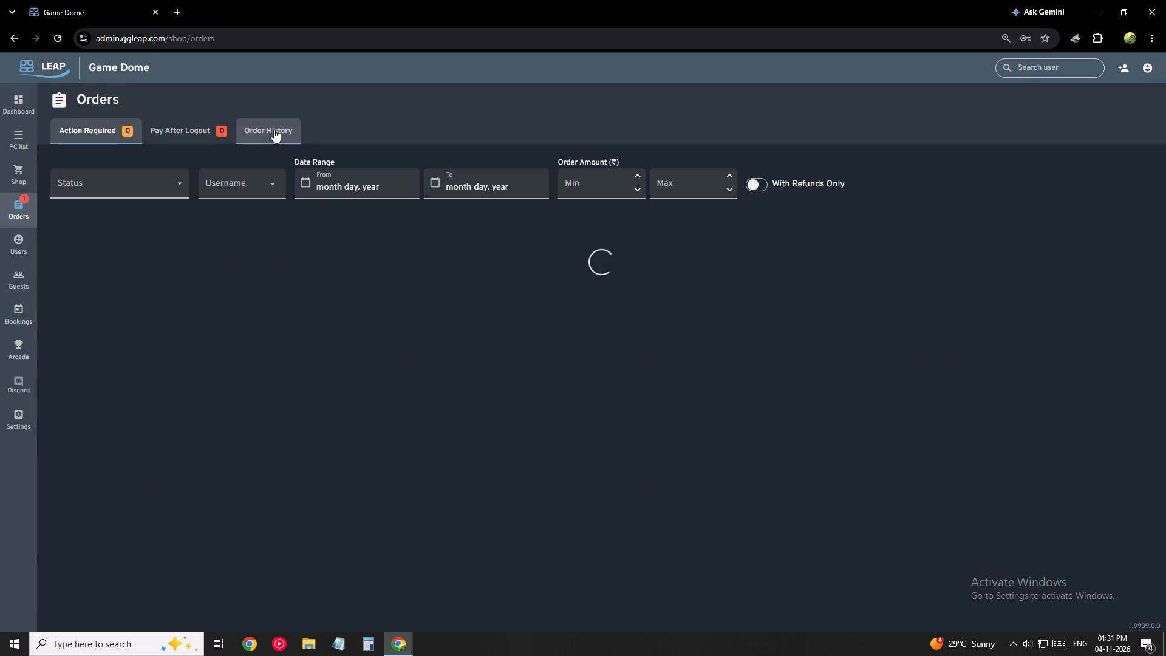
left_click(0, 135)
scroll(492, 497, "down", 7)
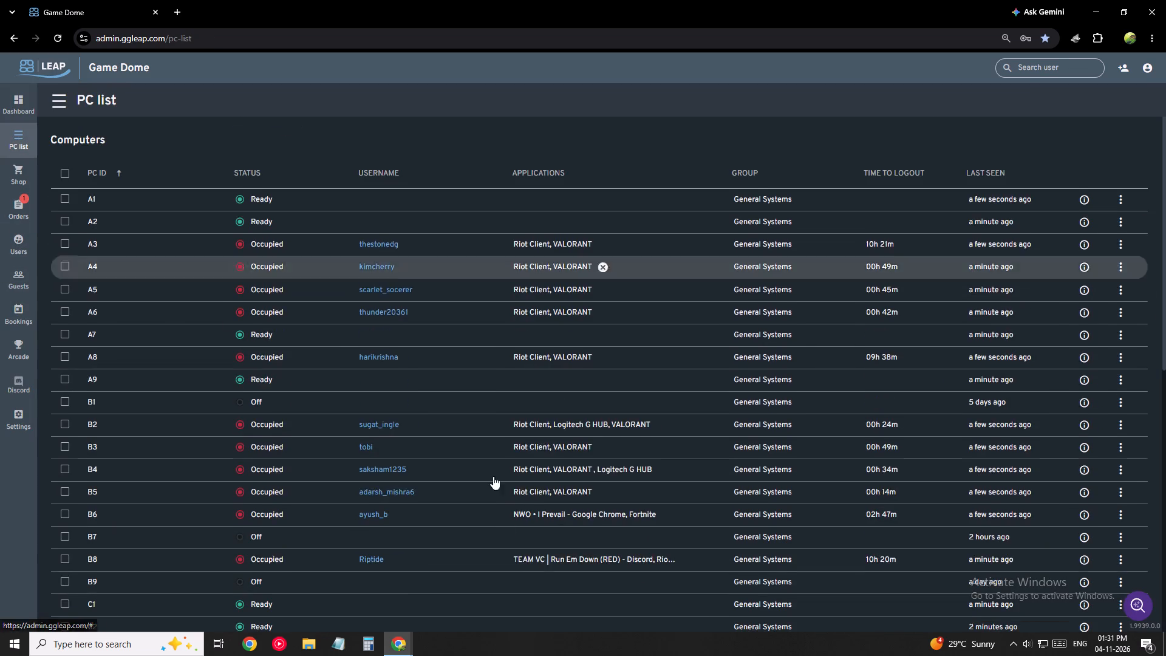
scroll(493, 476, "down", 11)
left_click(1108, 523)
left_click(1099, 528)
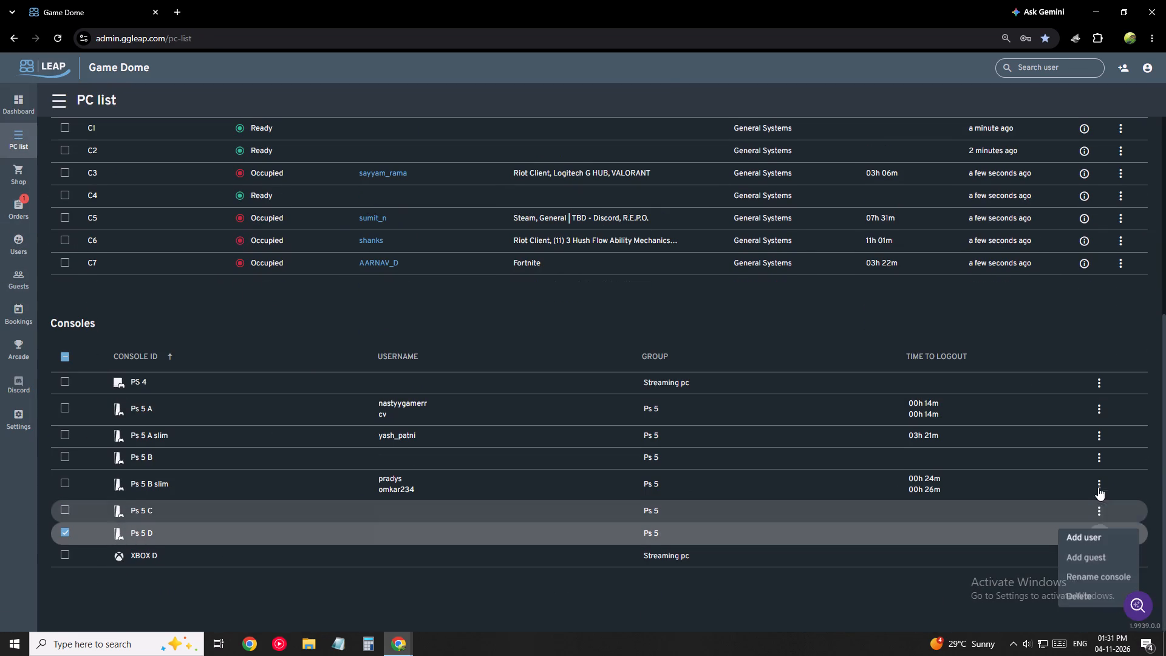
left_click(1103, 525)
left_click(1091, 535)
left_click(517, 342)
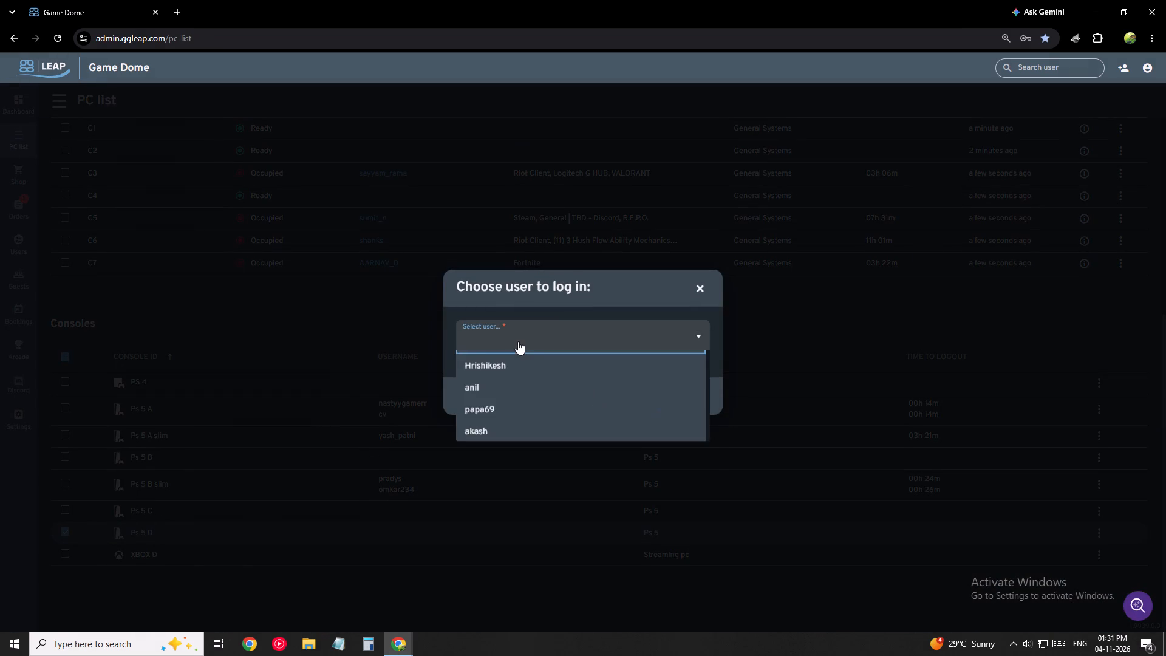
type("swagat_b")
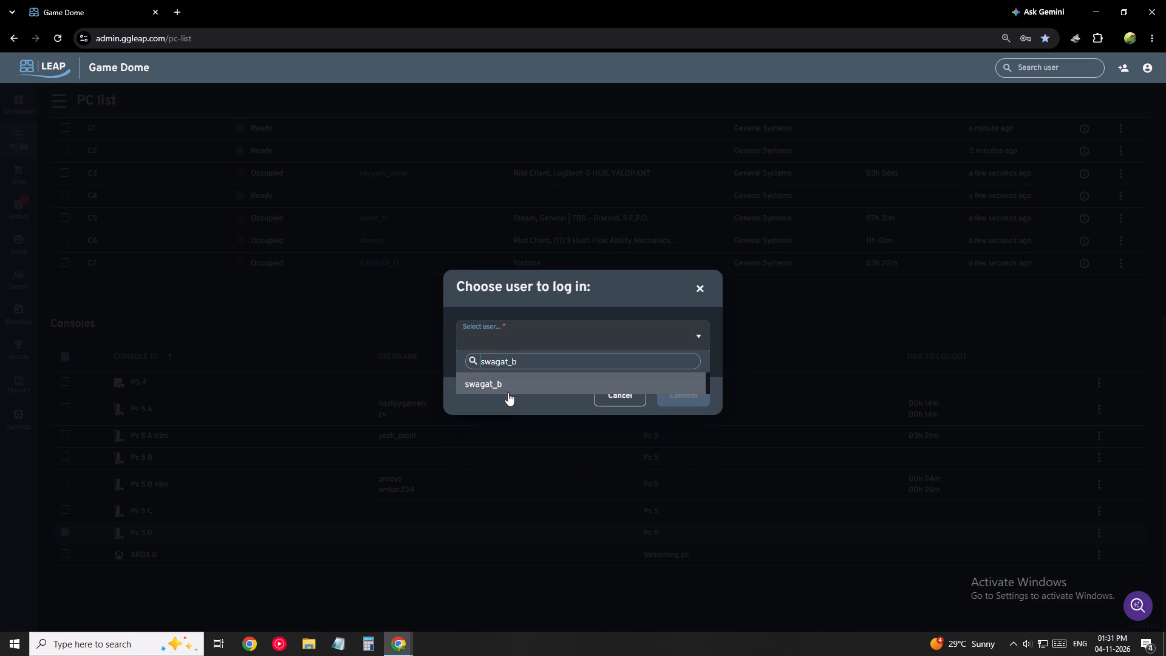
left_click(532, 384)
left_click(678, 397)
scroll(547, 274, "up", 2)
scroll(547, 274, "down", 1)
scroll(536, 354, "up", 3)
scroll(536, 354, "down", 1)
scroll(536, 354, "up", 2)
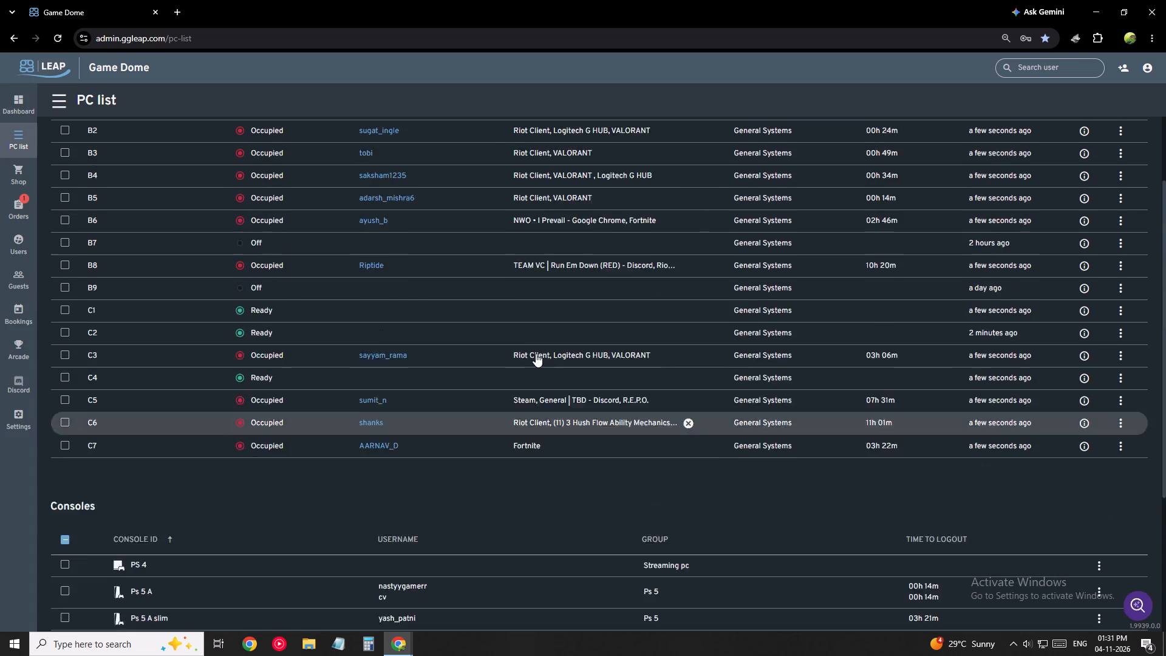
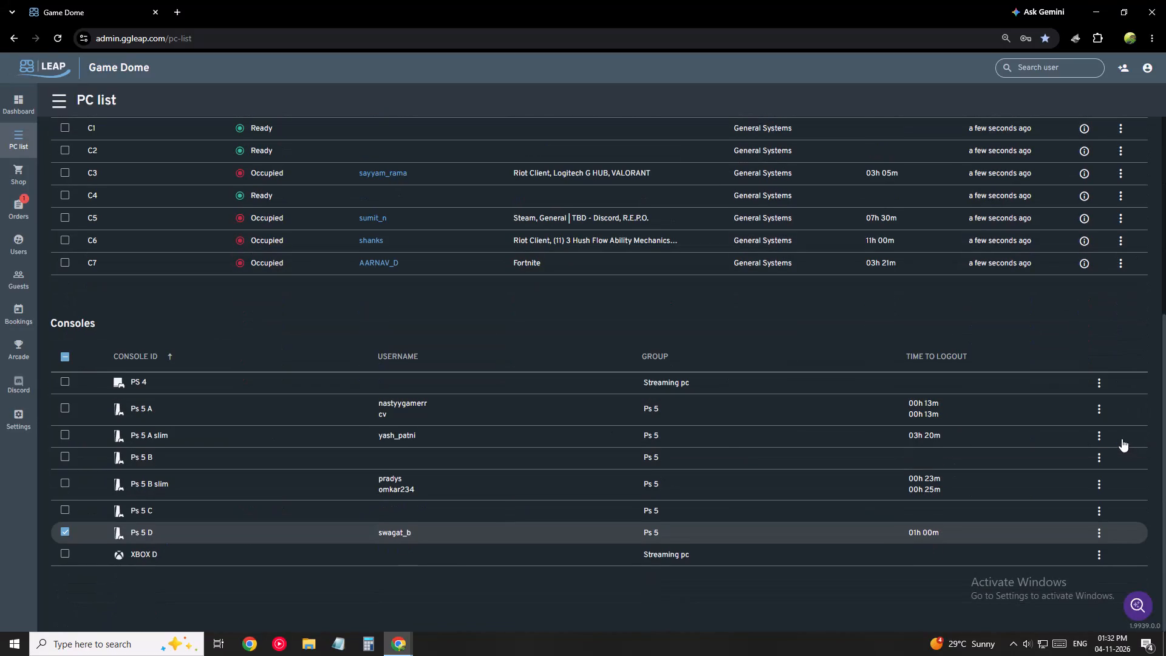
left_click(1104, 434)
left_click(1117, 479)
left_click(498, 342)
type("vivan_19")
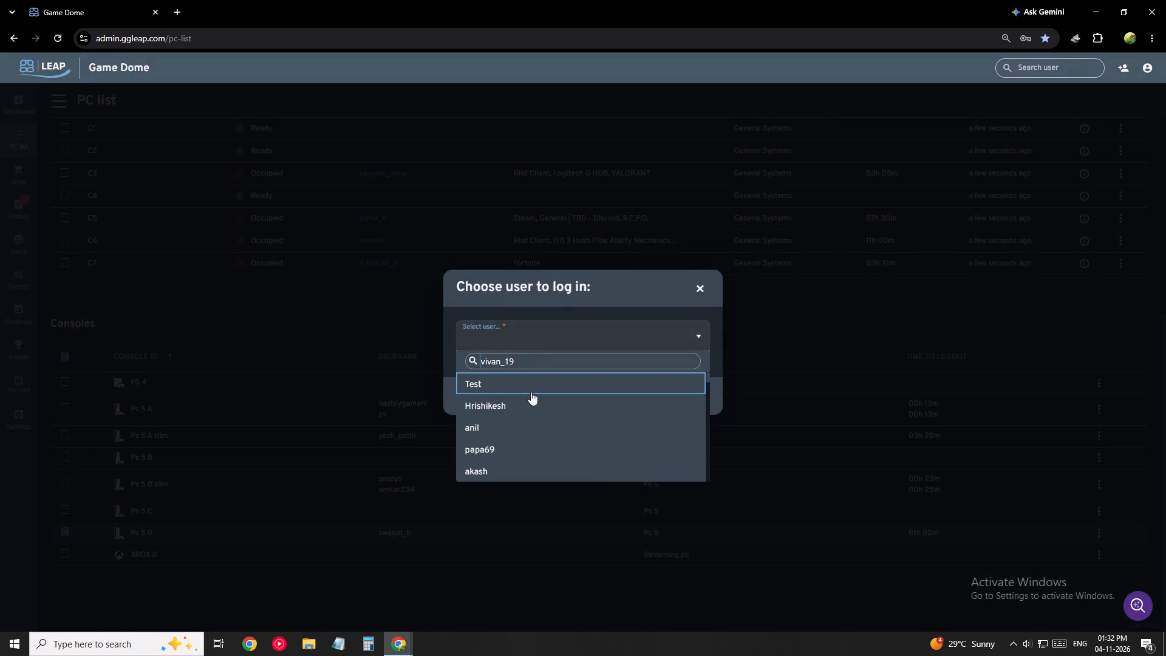
left_click(561, 368)
left_click(586, 381)
left_click(681, 388)
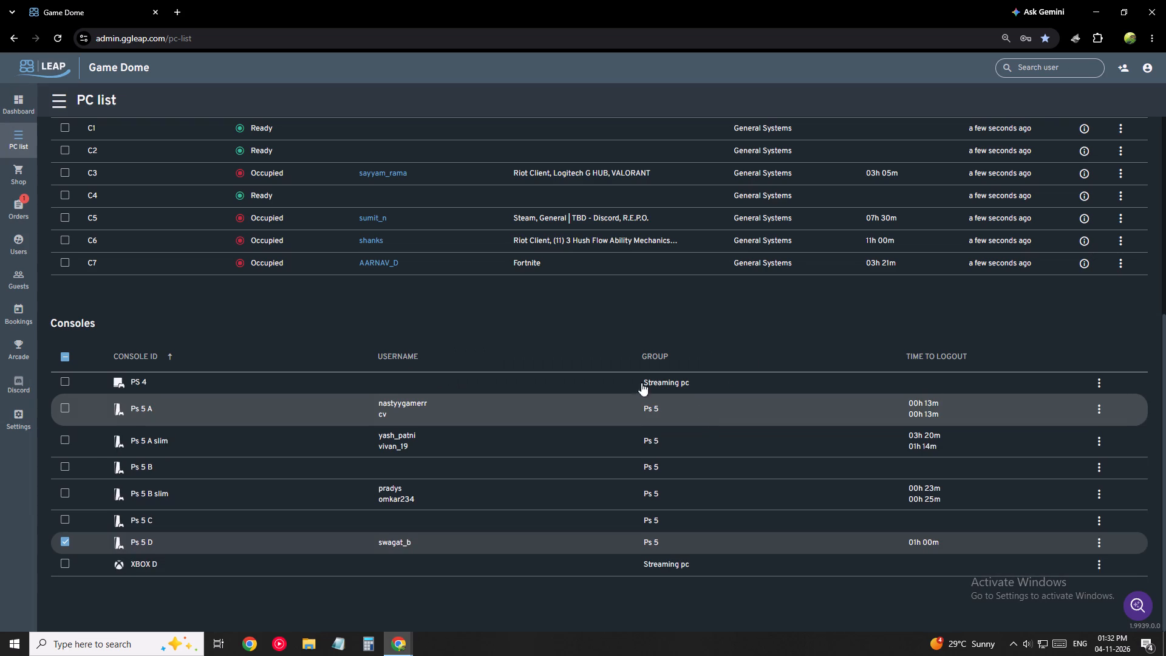
left_click(1050, 72)
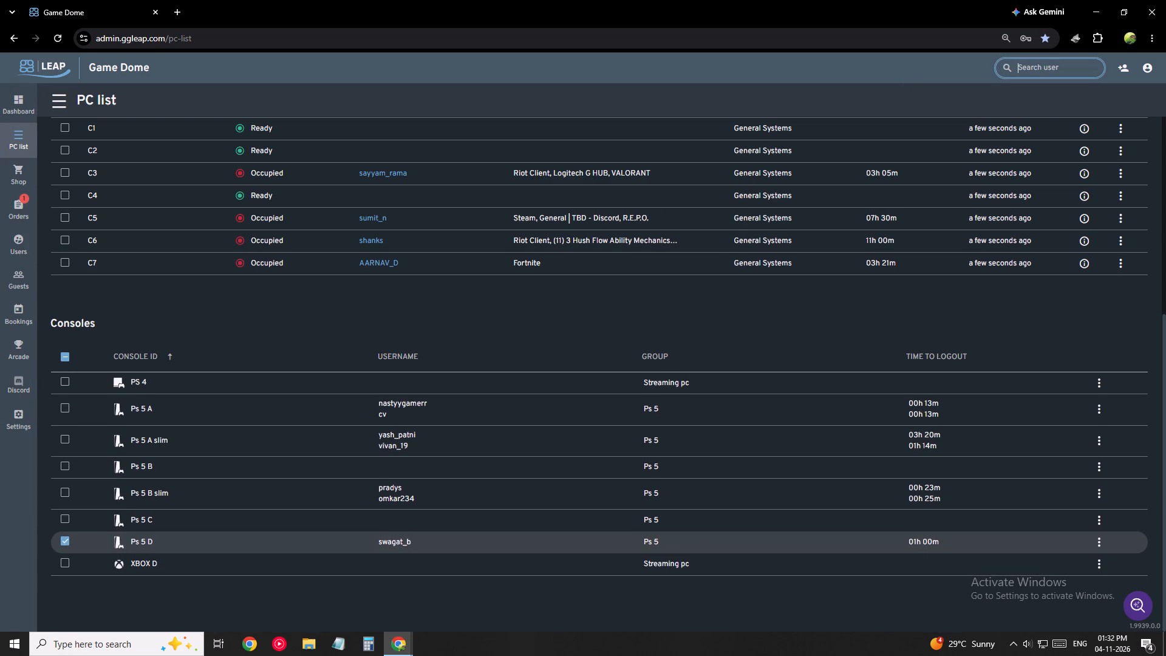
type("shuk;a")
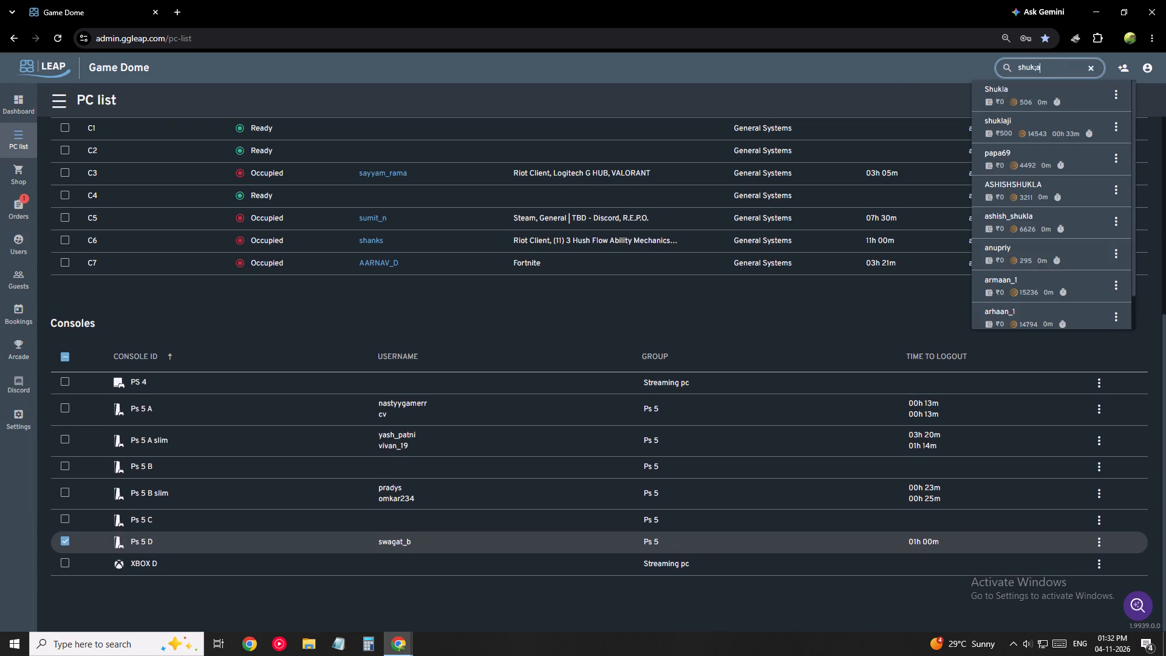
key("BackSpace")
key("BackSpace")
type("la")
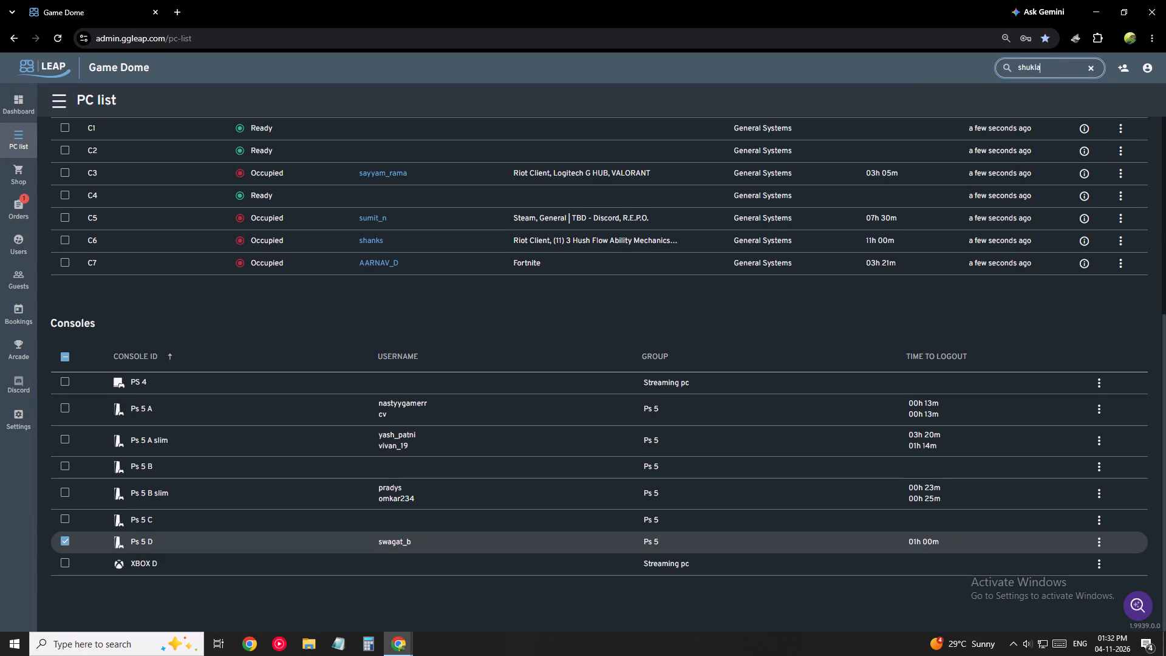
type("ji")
left_click(1121, 91)
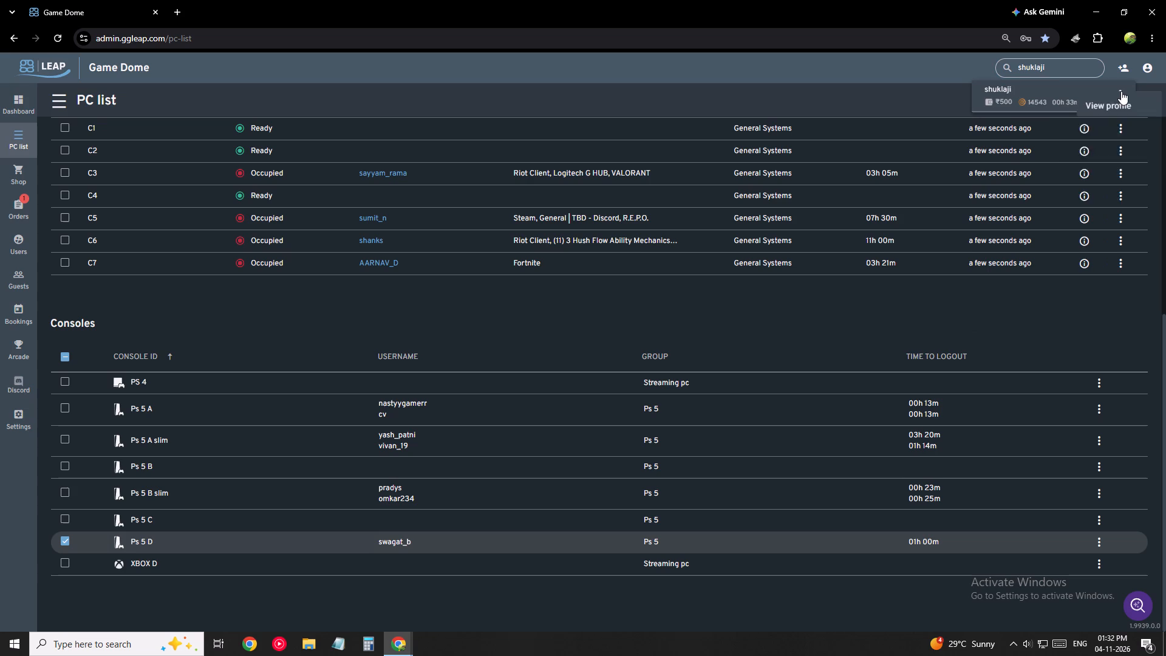
left_click(1135, 165)
left_click(548, 320)
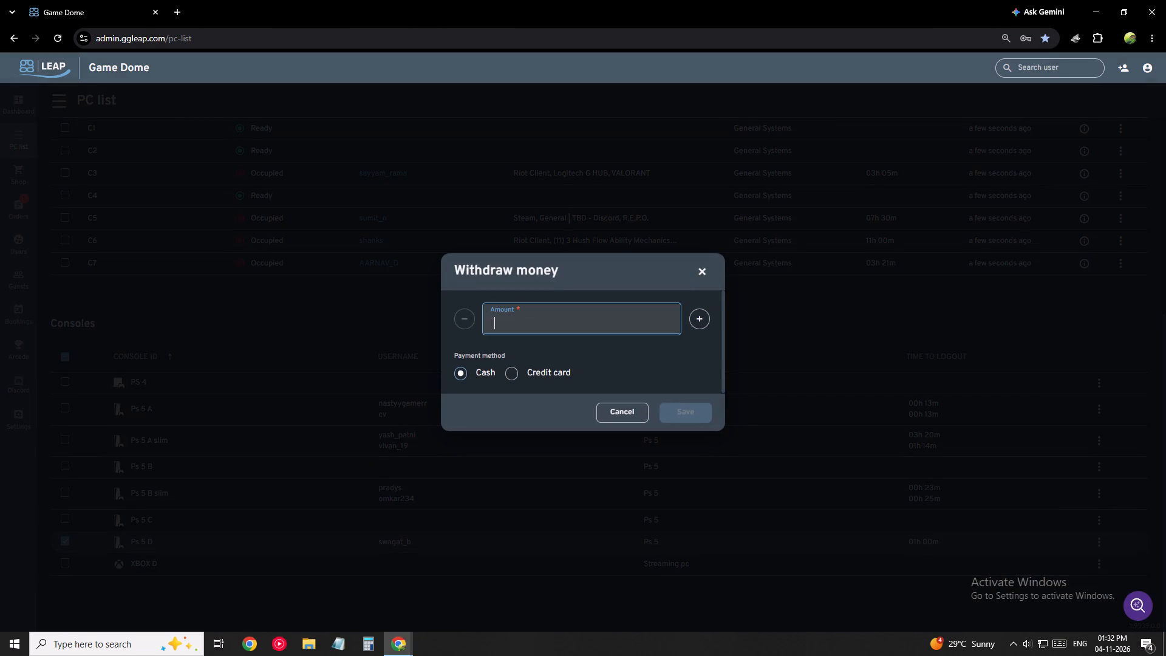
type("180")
left_click(681, 412)
left_click(1045, 70)
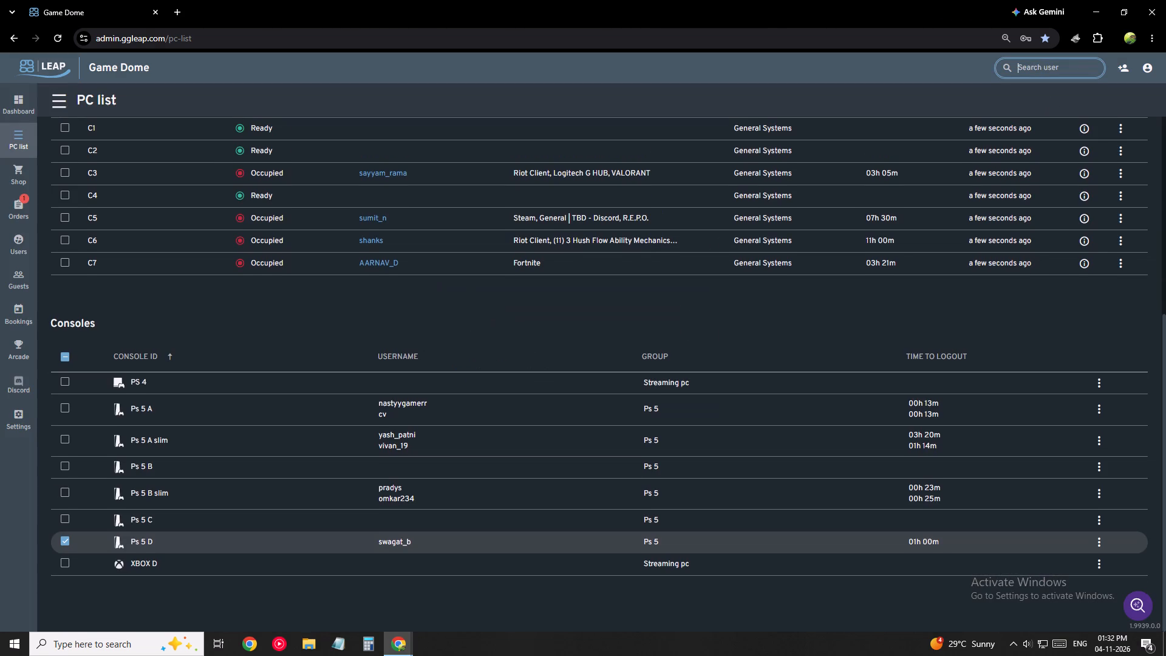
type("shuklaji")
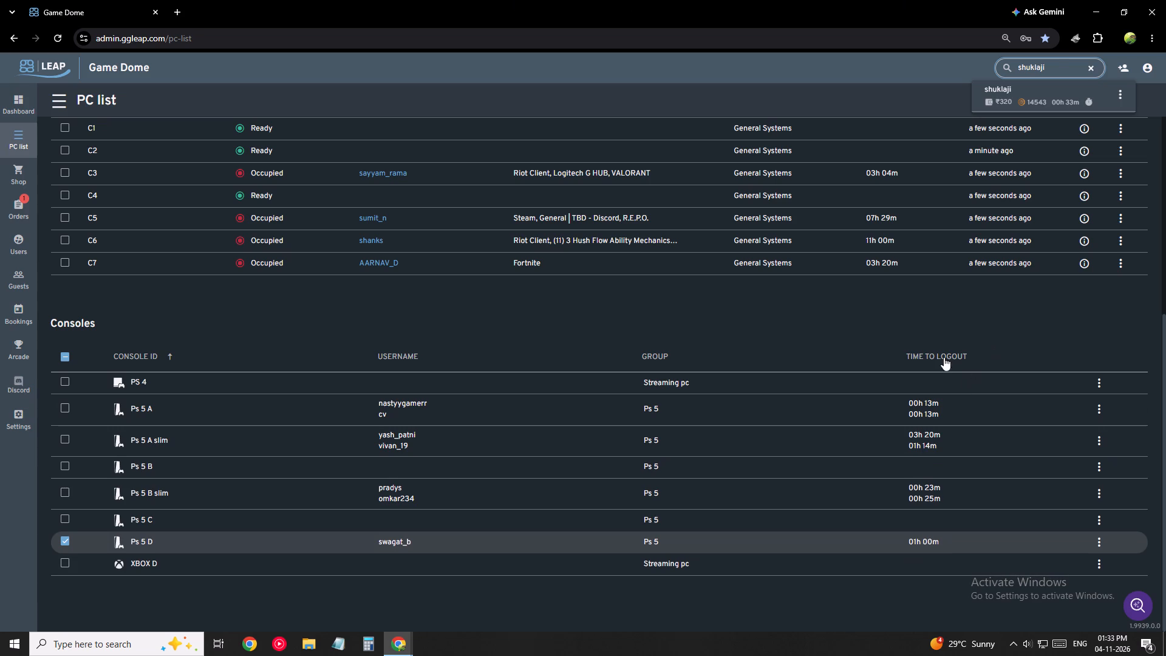
left_click(939, 335)
Clear the selection of all consoles in the PC list.
double_click(64, 357)
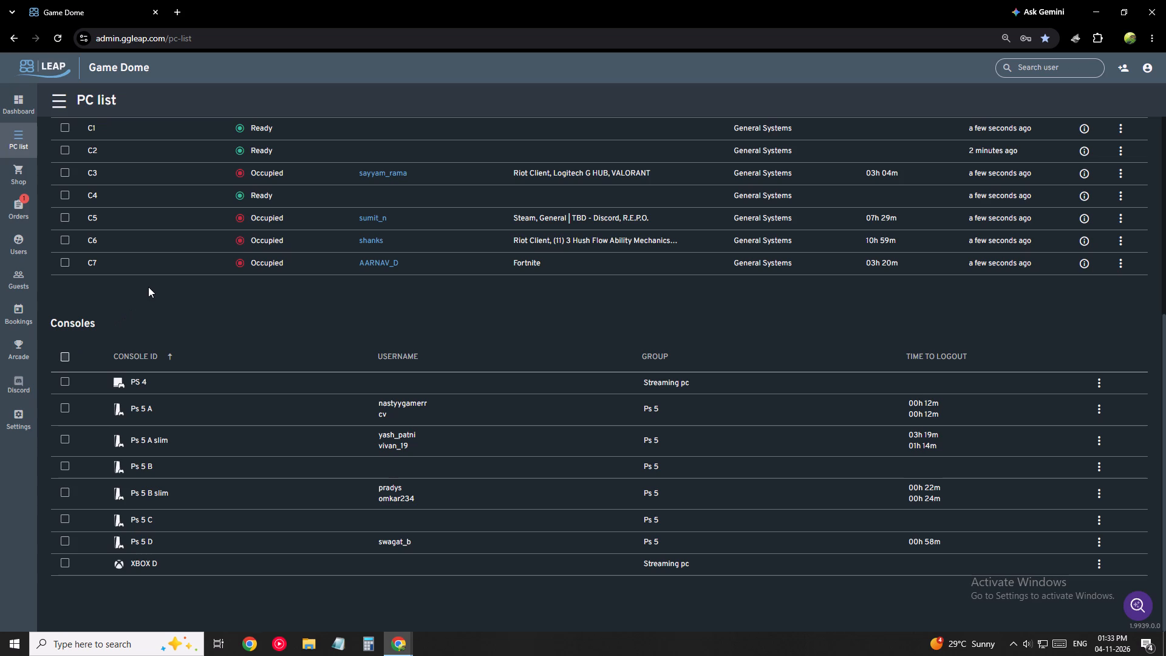
left_click(1049, 65)
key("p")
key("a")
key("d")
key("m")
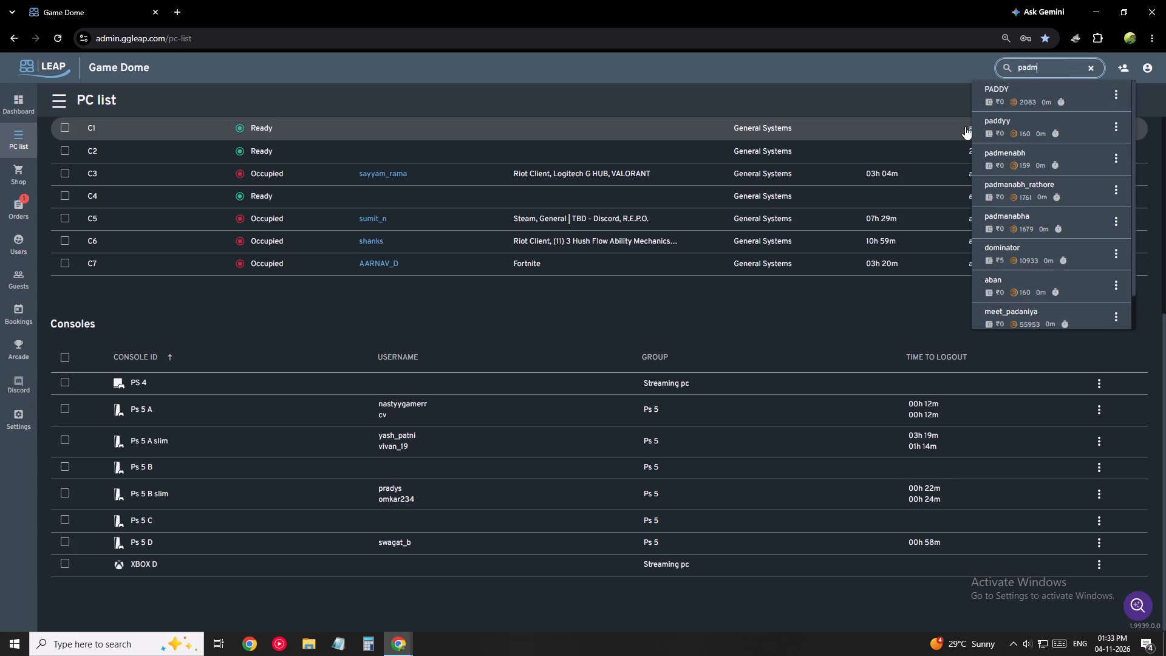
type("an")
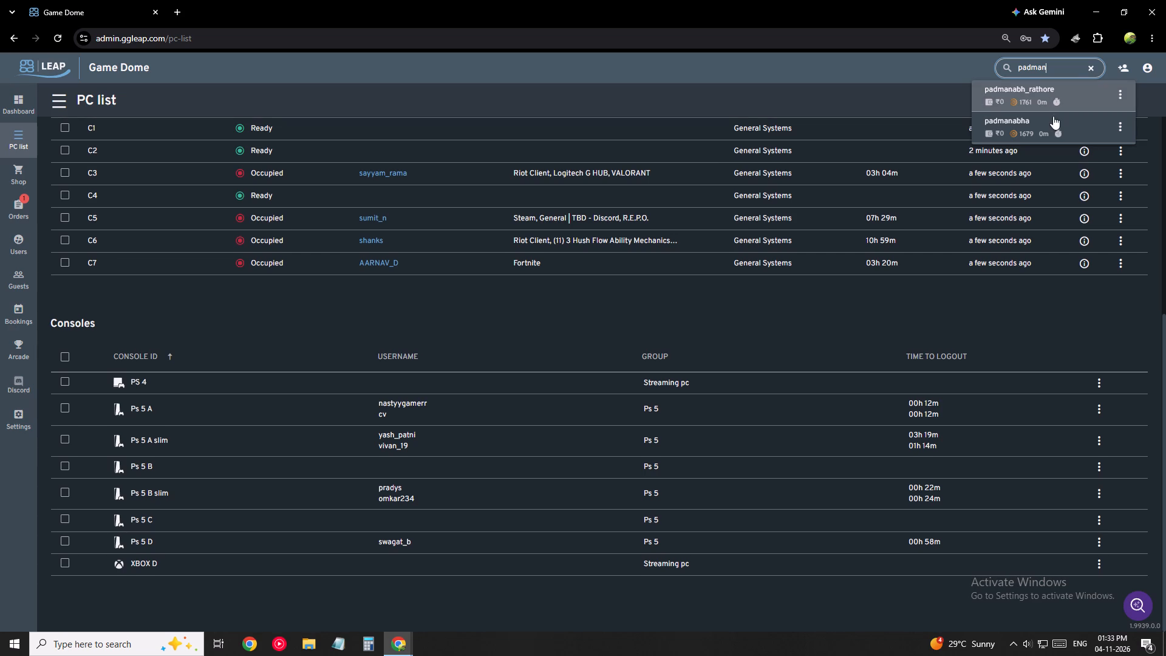
left_click(1108, 126)
left_click(1125, 128)
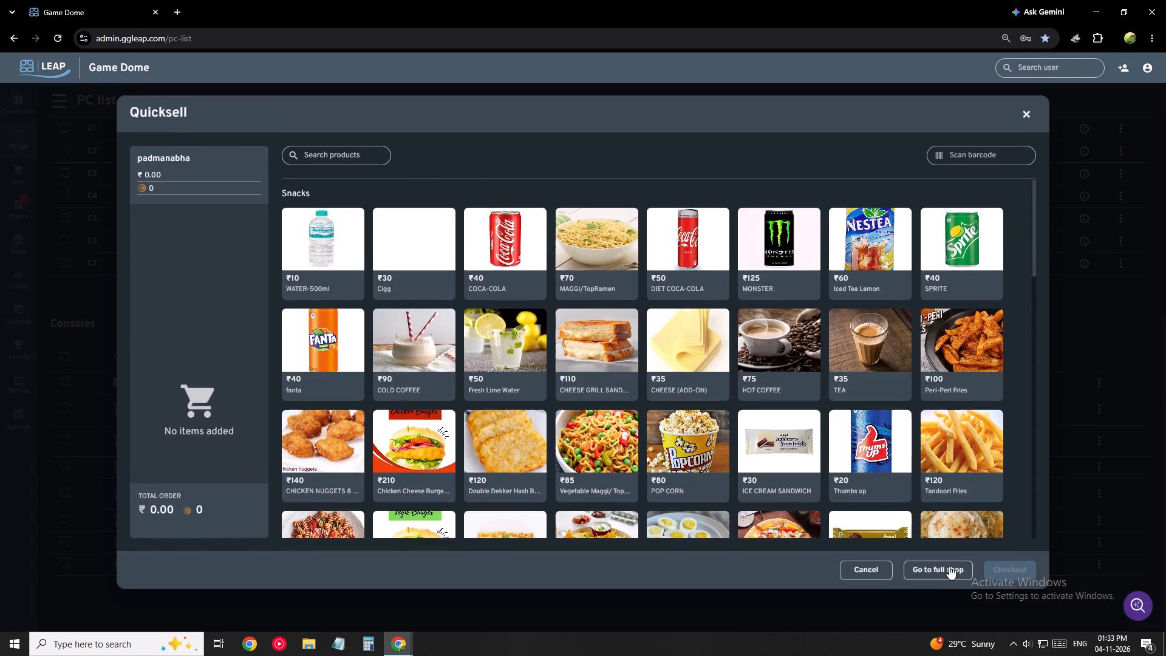
left_click(949, 566)
Sell padmanabha one Ps5 HAPPY HOURS! GamePass for ₹85, taking ₹500 cash and adding the change to the user's account.
left_click(322, 179)
left_click(244, 204)
left_click_drag(249, 272, 112, 279)
left_click(126, 403)
left_click(354, 324)
double_click(537, 307)
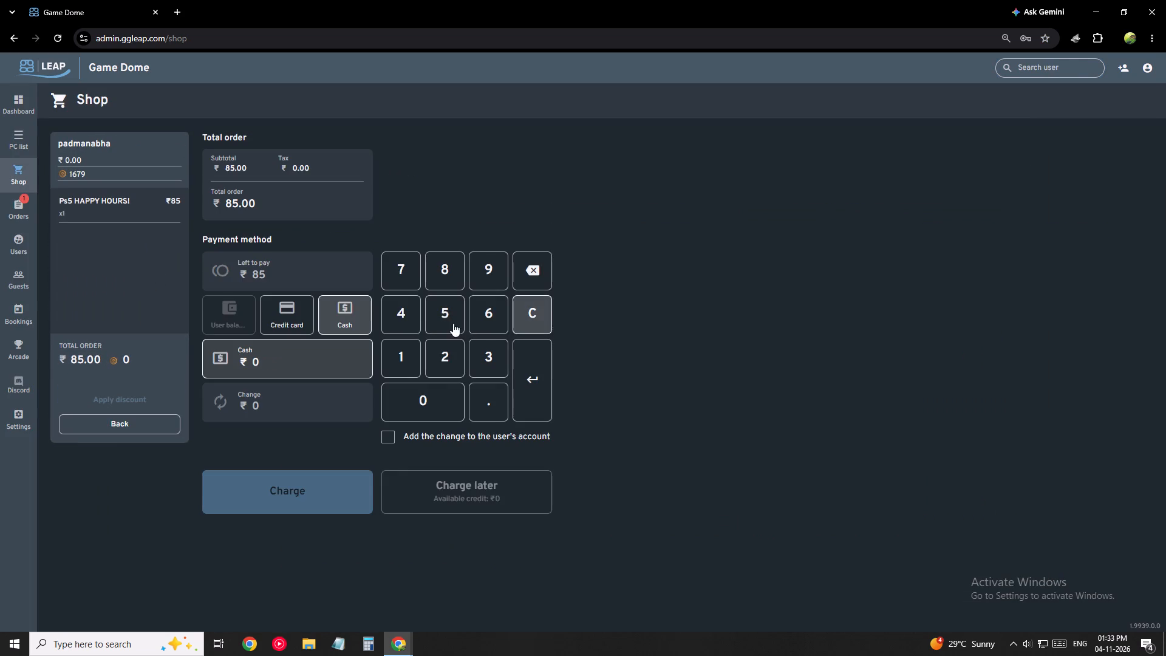
left_click(453, 323)
double_click(428, 415)
left_click(387, 437)
left_click(324, 494)
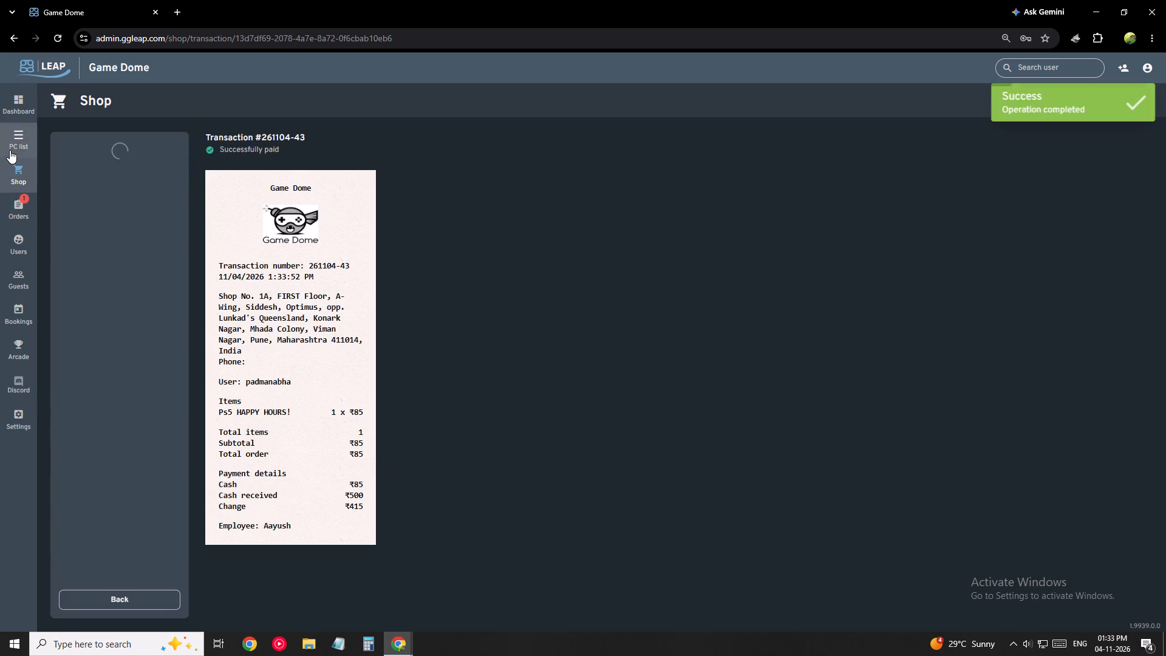
left_click_drag(81, 140, 100, 137)
left_click(1034, 61)
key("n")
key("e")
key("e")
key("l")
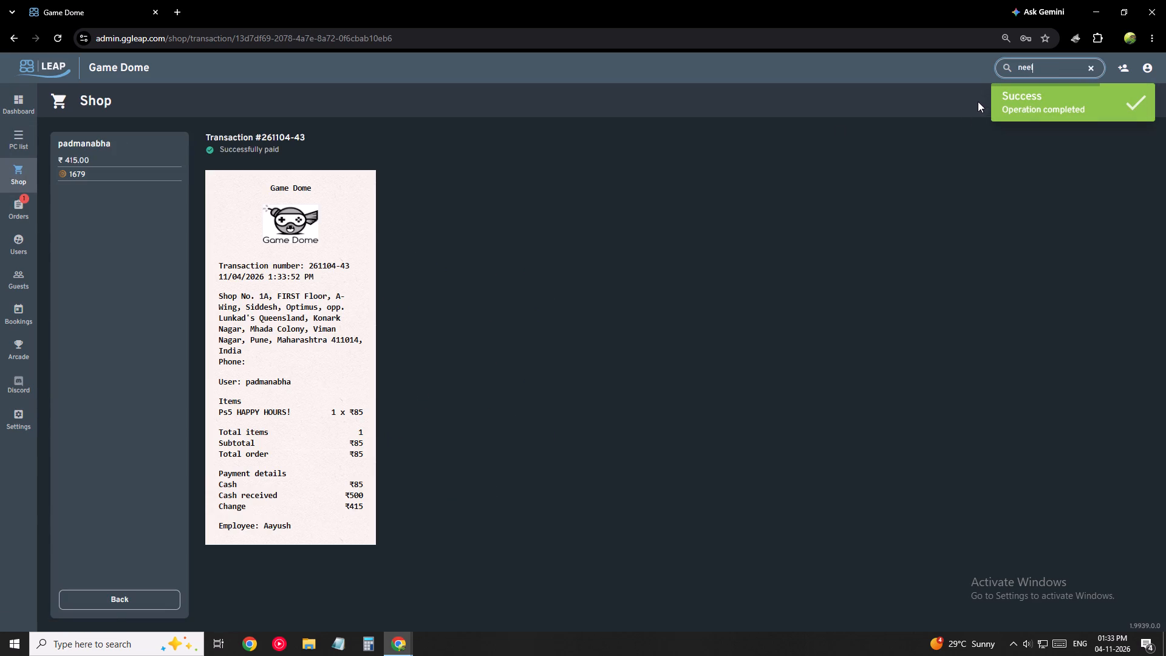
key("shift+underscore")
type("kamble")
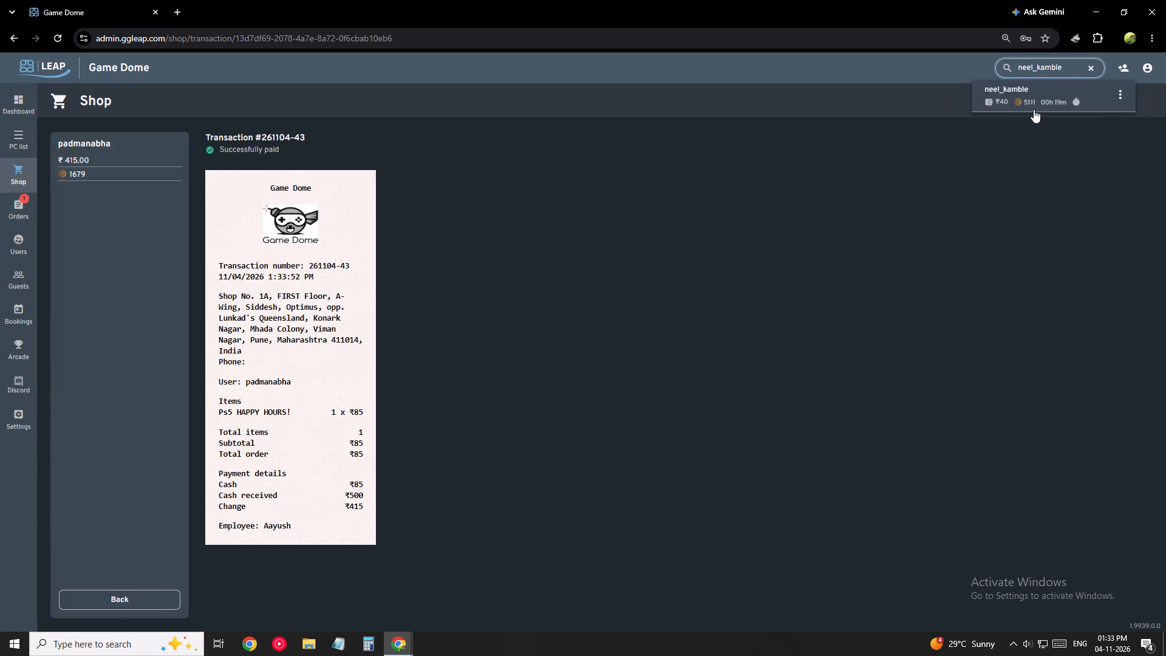
left_click(1118, 92)
left_click(1130, 97)
left_click_drag(409, 262, 200, 427)
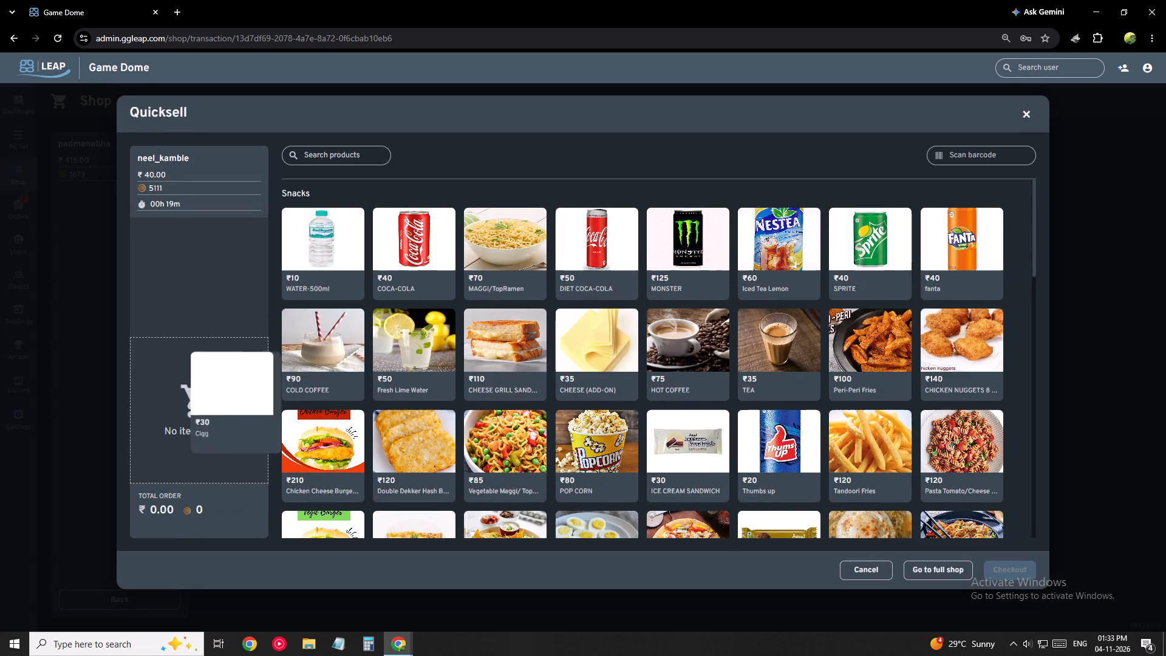
left_click_drag(200, 427, 181, 433)
left_click(1005, 564)
left_click(230, 321)
left_click(274, 513)
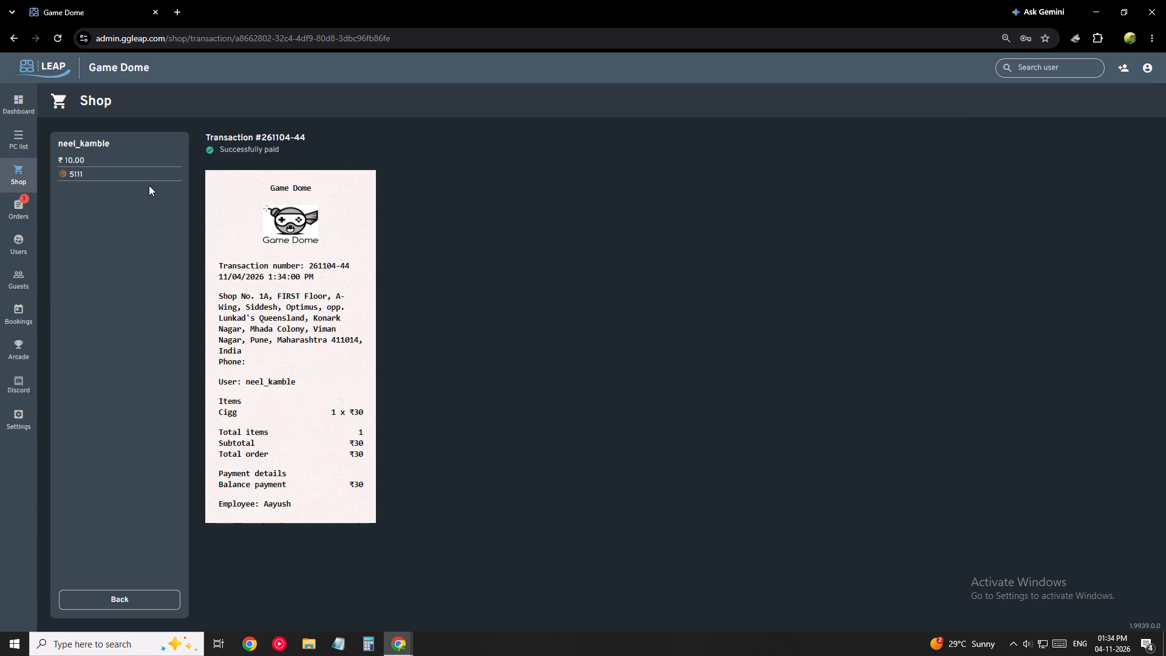
Return to the PC list, find the user padmanabha and open Quicksell for that account.
left_click(3, 144)
scroll(395, 272, "down", 2)
scroll(395, 272, "up", 1)
scroll(395, 272, "down", 1)
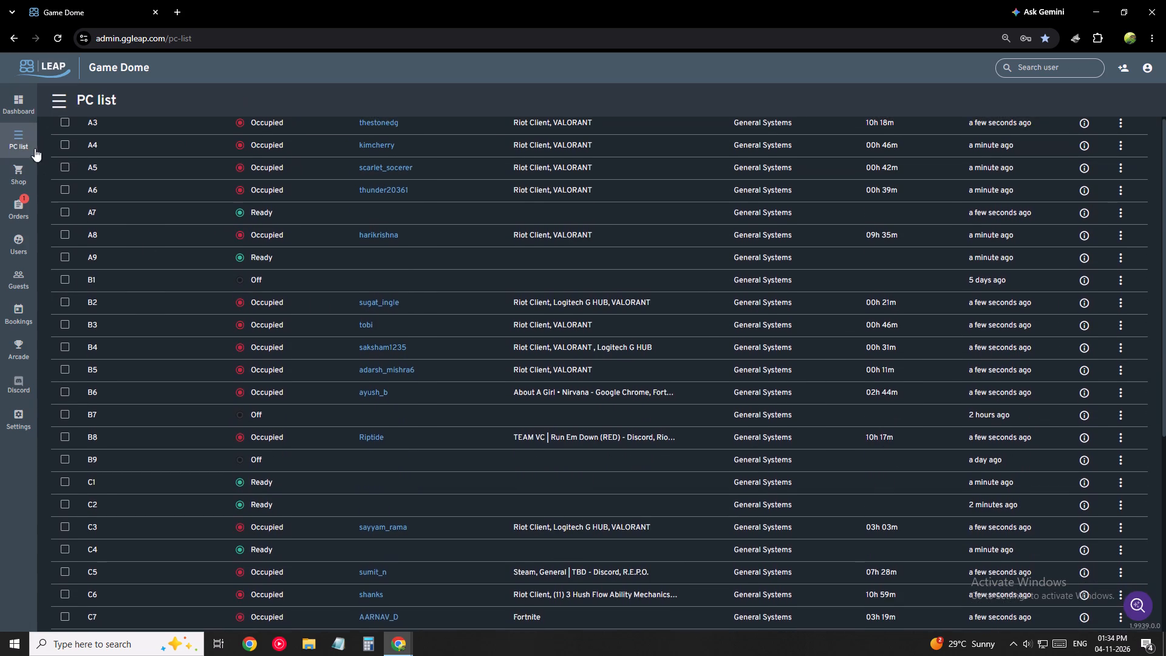
scroll(234, 309, "down", 4)
left_click(1070, 67)
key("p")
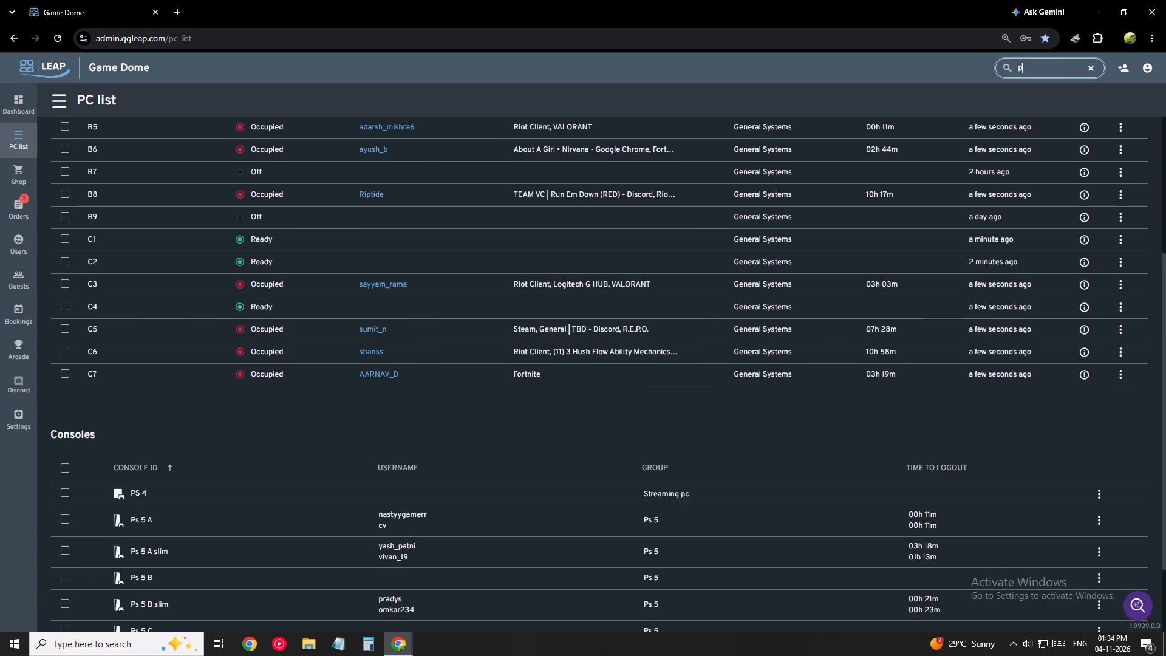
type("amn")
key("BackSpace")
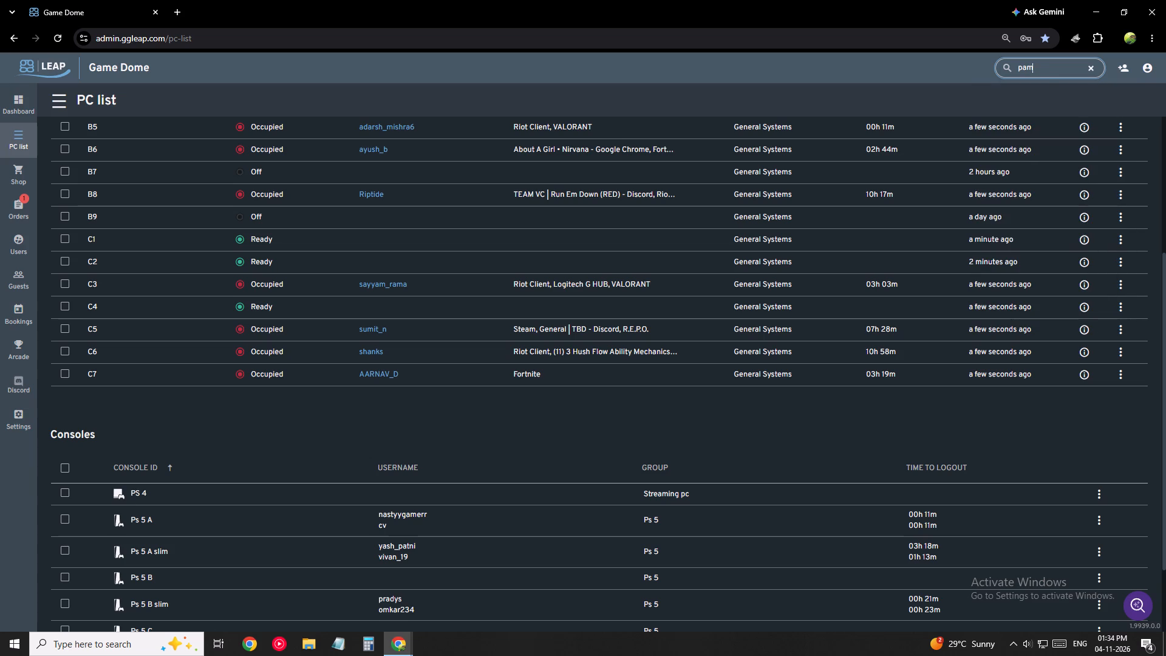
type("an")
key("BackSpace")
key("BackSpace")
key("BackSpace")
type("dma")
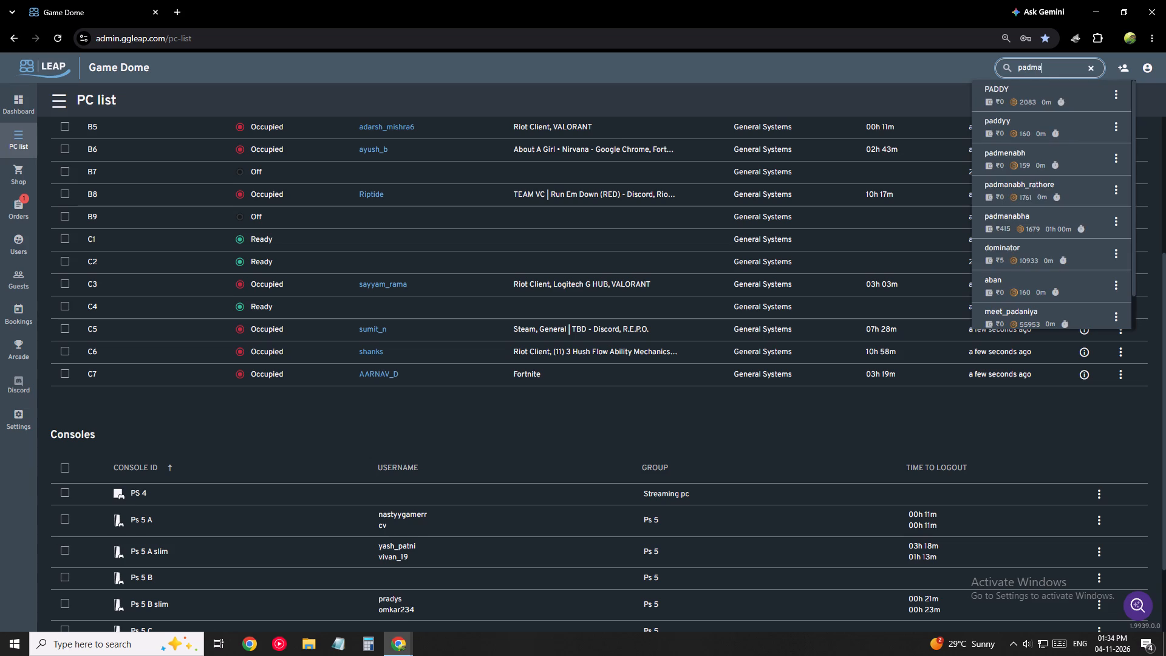
left_click(1113, 132)
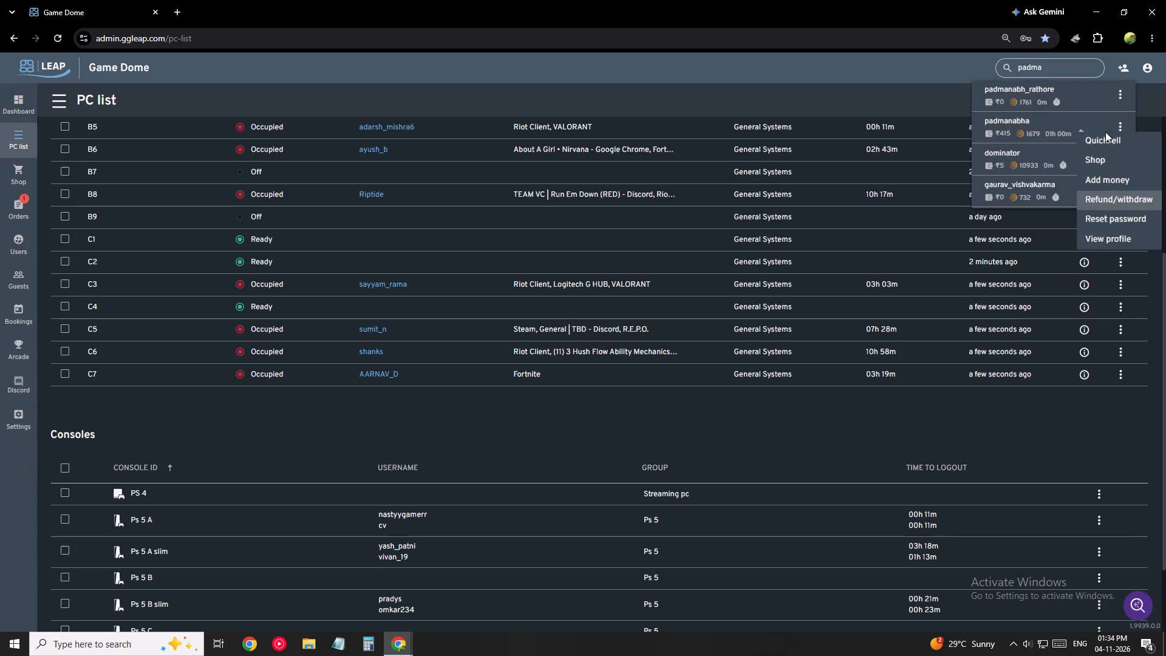
left_click(1113, 146)
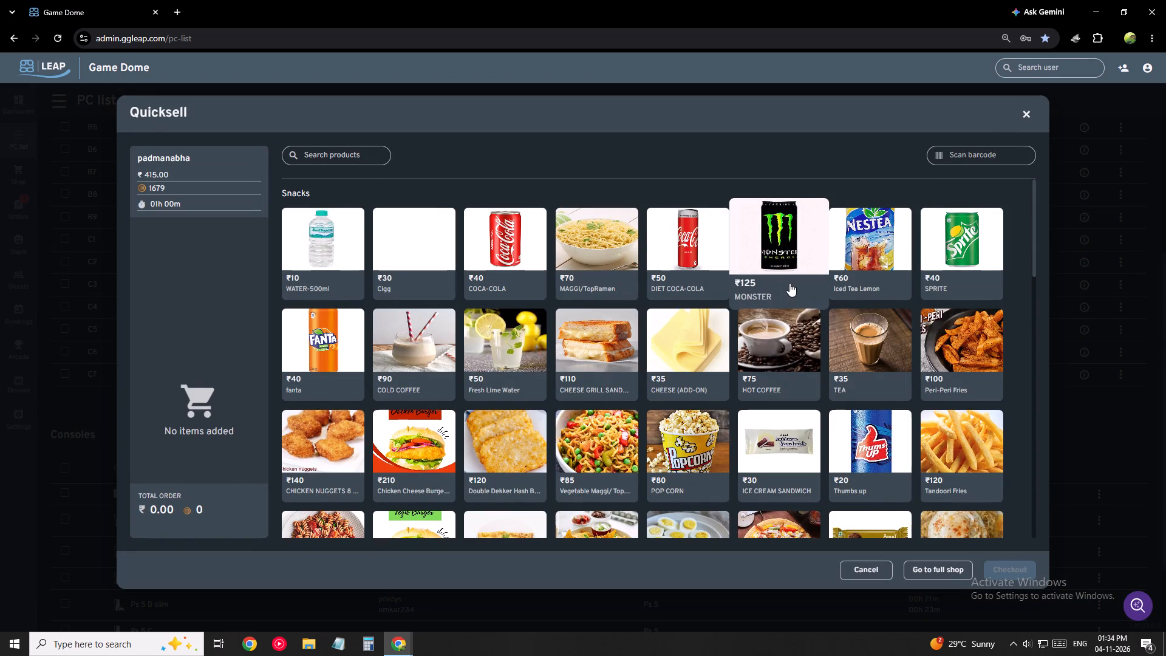
Sell padmanabha one Thumbs up for ₹20, paid from the user balance, and return to the PC list.
scroll(898, 333, "down", 4)
left_click_drag(860, 223, 190, 430)
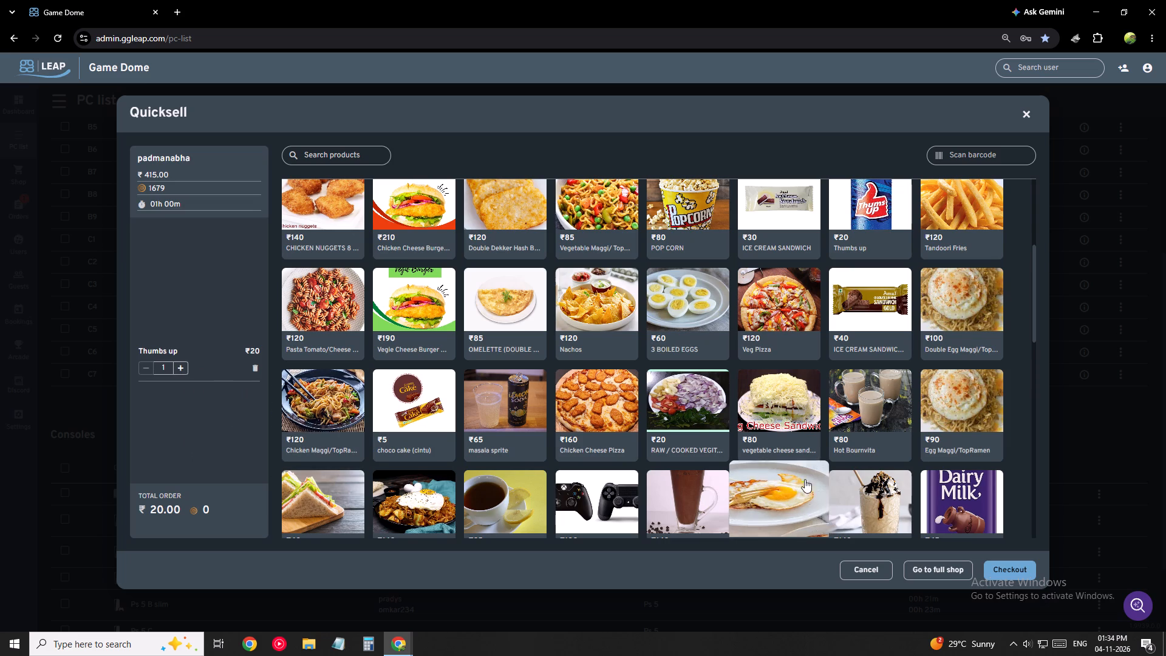
left_click(1013, 575)
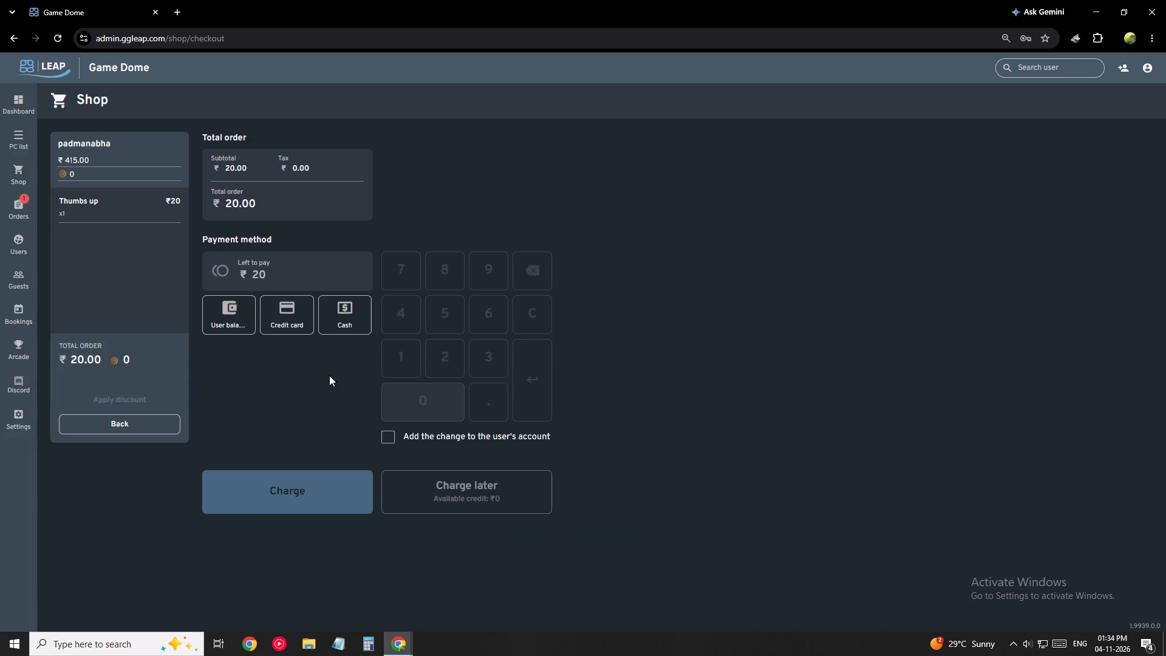
left_click(238, 335)
left_click(202, 302)
left_click(251, 462)
left_click(260, 485)
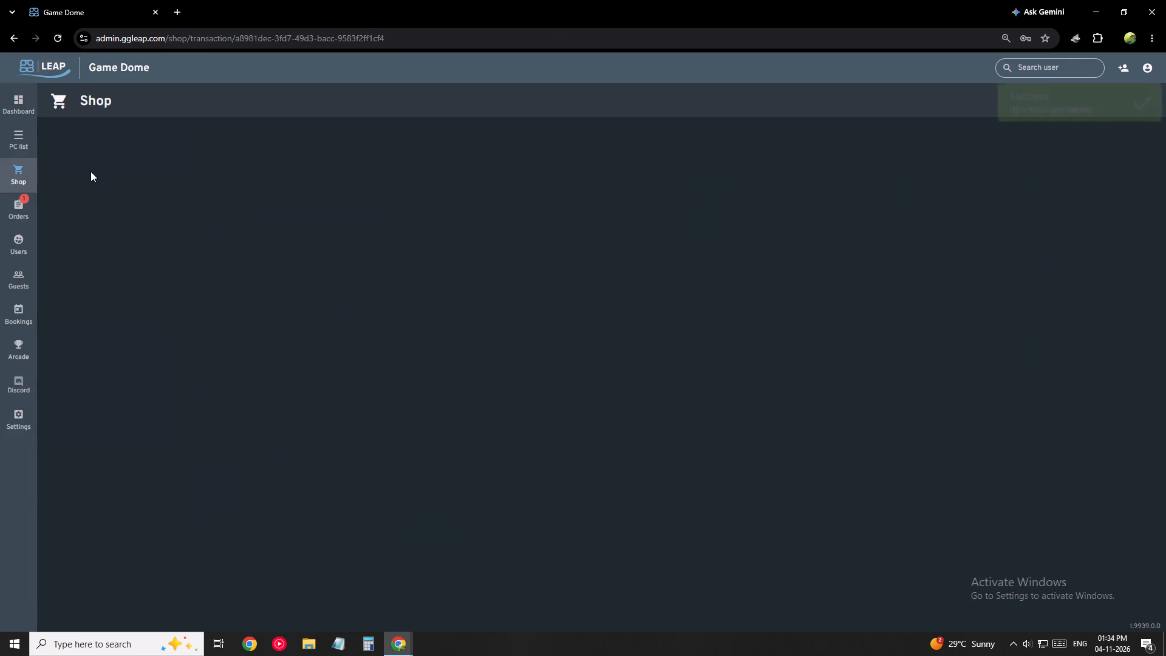
left_click(0, 142)
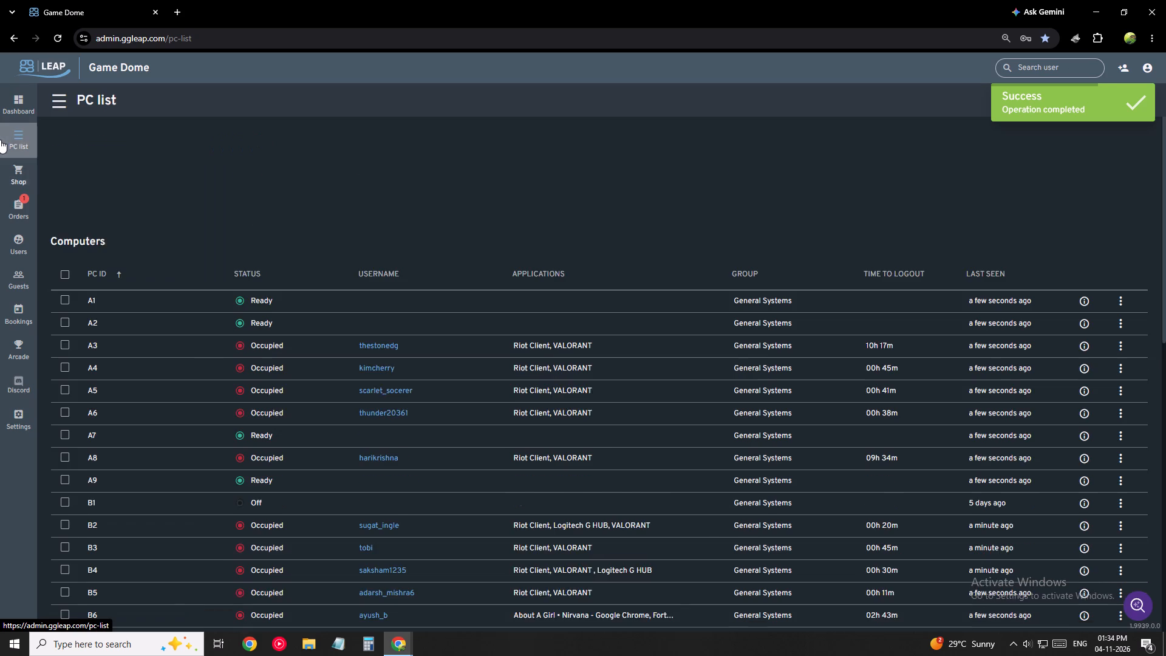
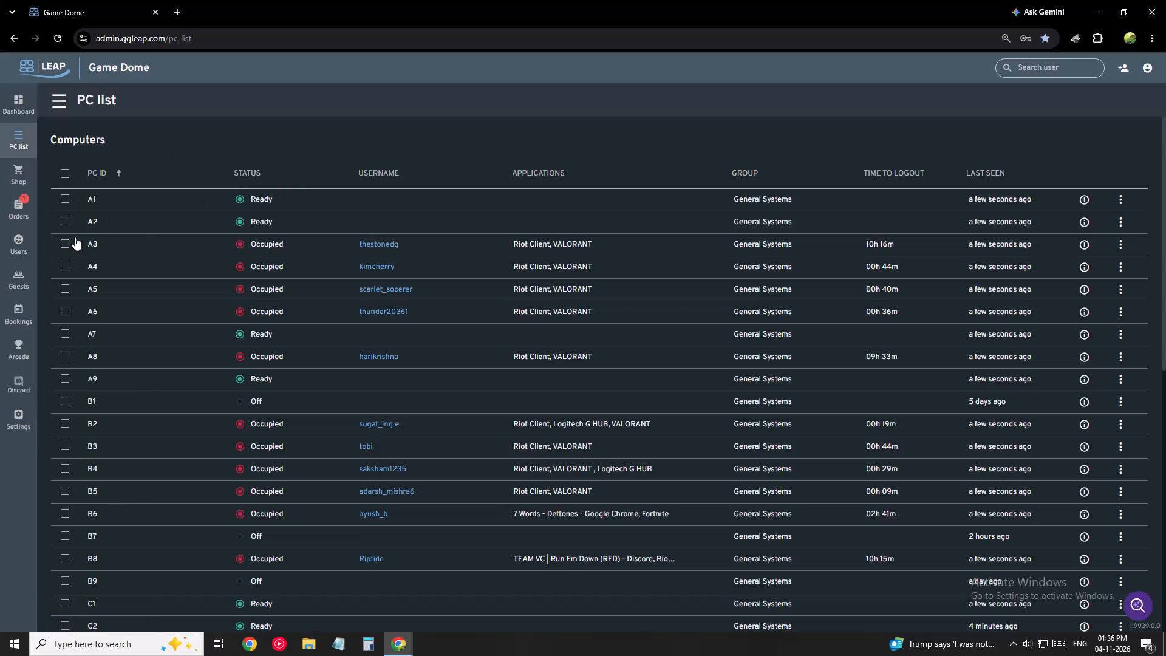
Check the computer and console lists for occupied stations, signed-in users and remaining session times.
scroll(241, 299, "down", 5)
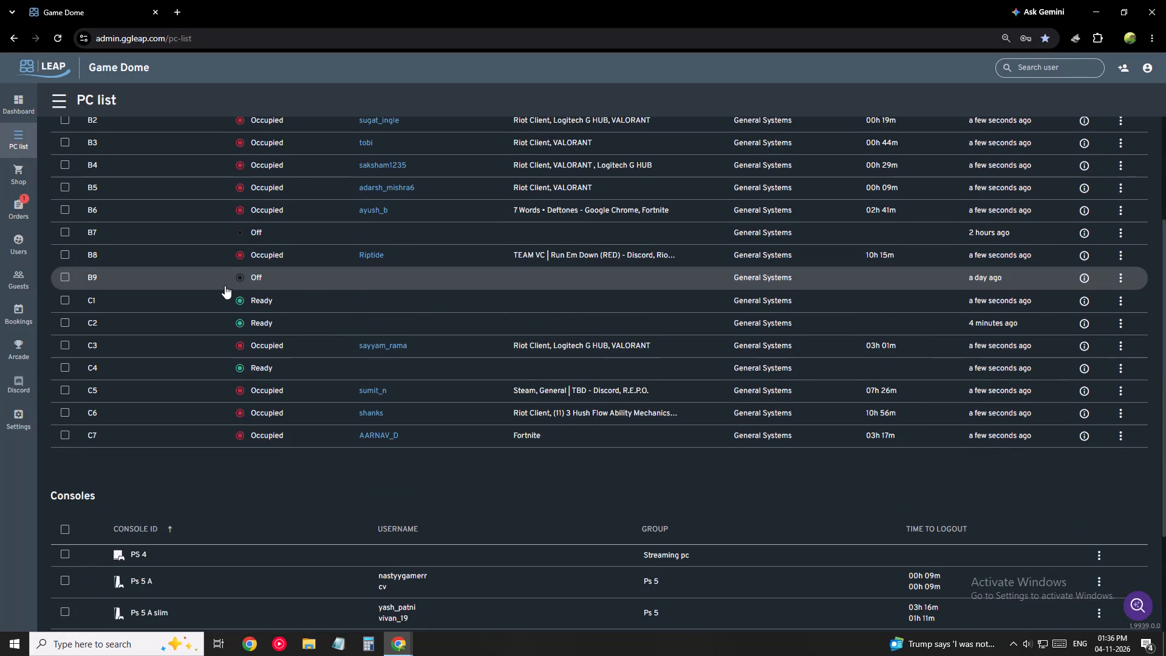
scroll(375, 299, "down", 3)
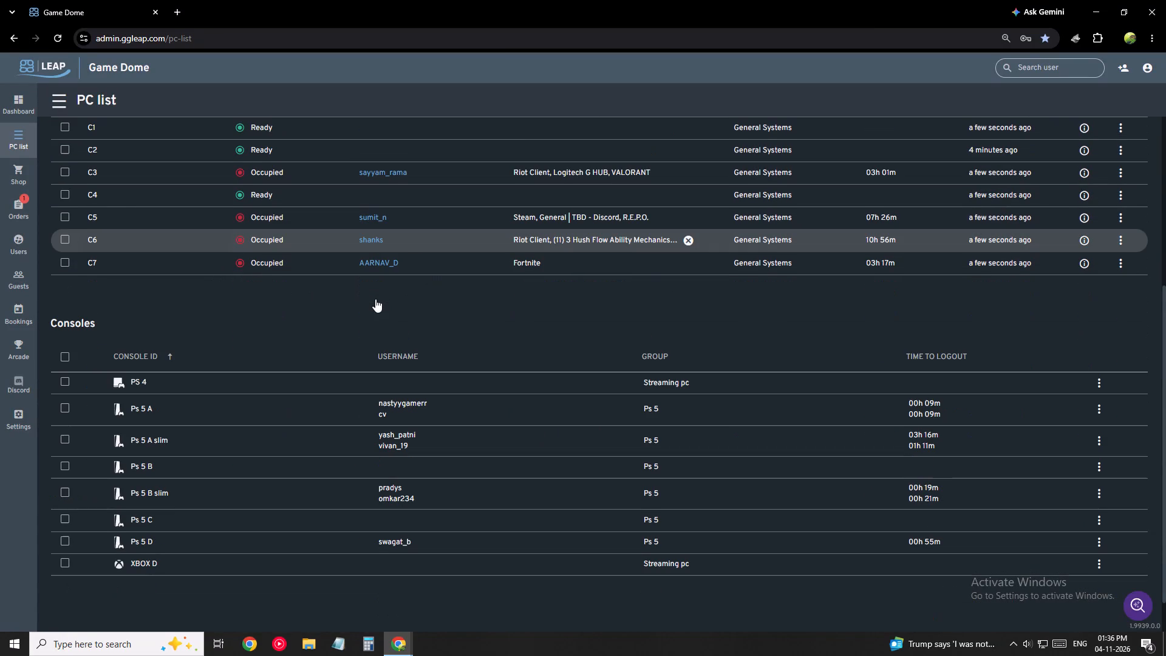
scroll(375, 299, "down", 1)
scroll(317, 361, "down", 4)
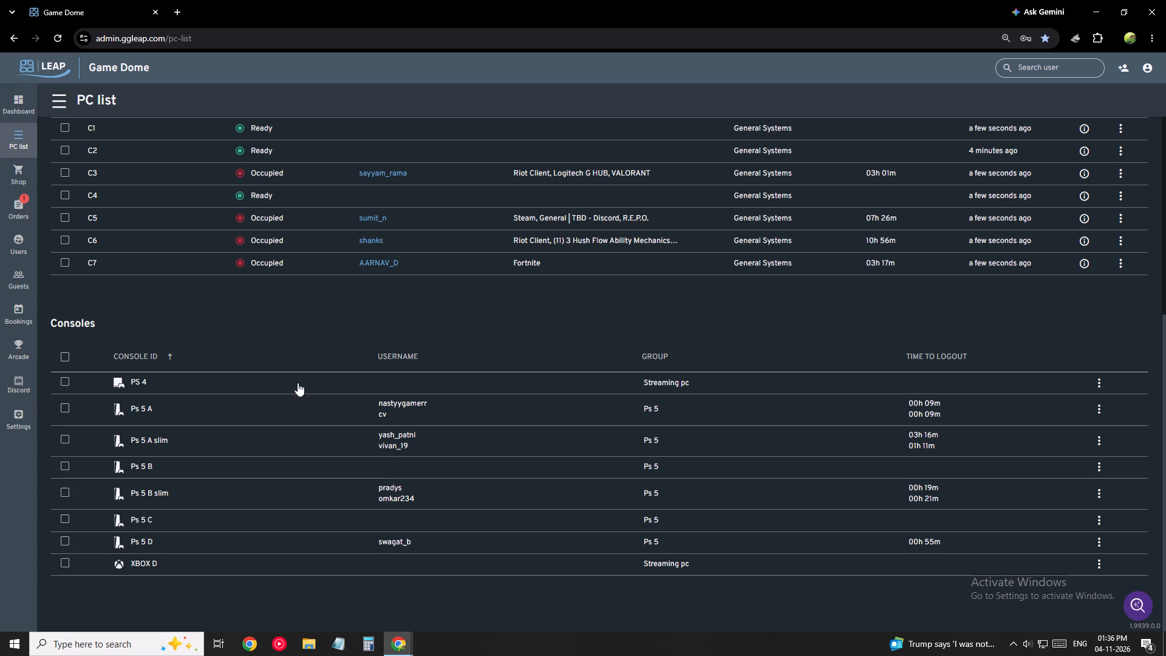
scroll(375, 374, "down", 5)
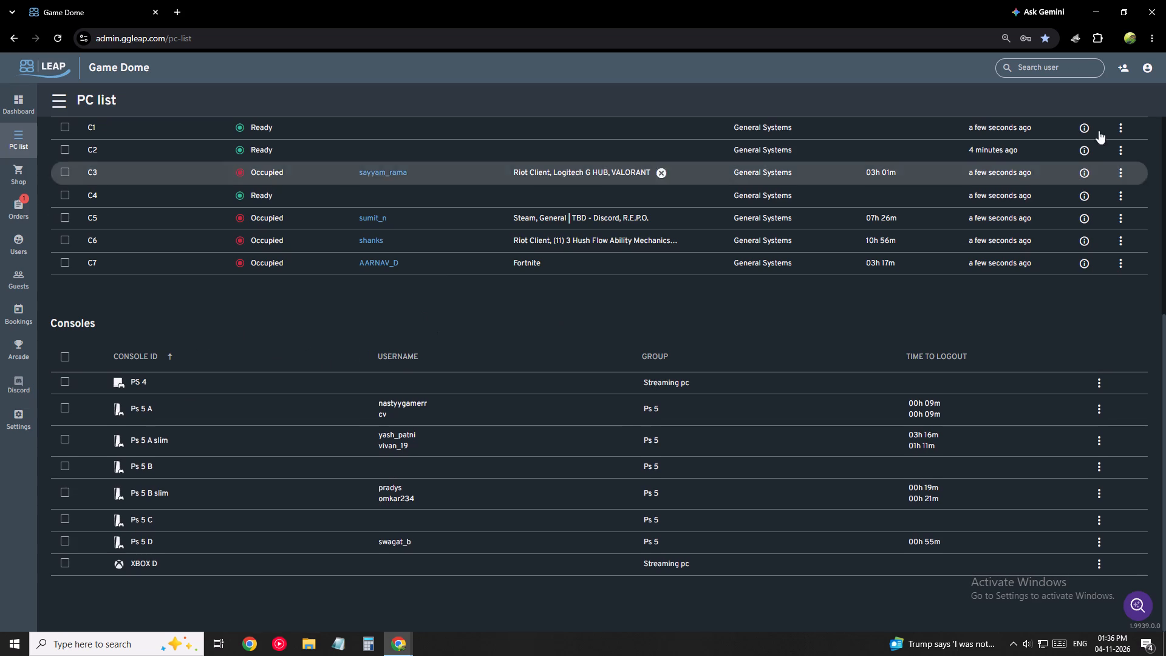
left_click(1086, 63)
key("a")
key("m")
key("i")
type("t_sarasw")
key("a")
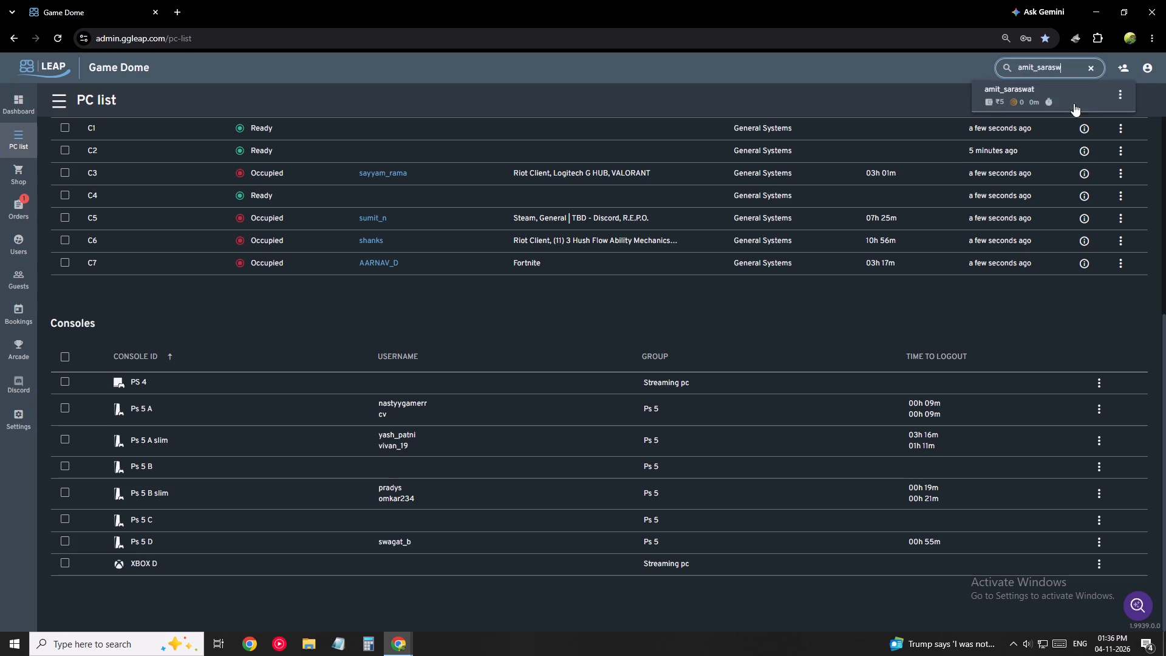
left_click(1121, 92)
left_click(1133, 197)
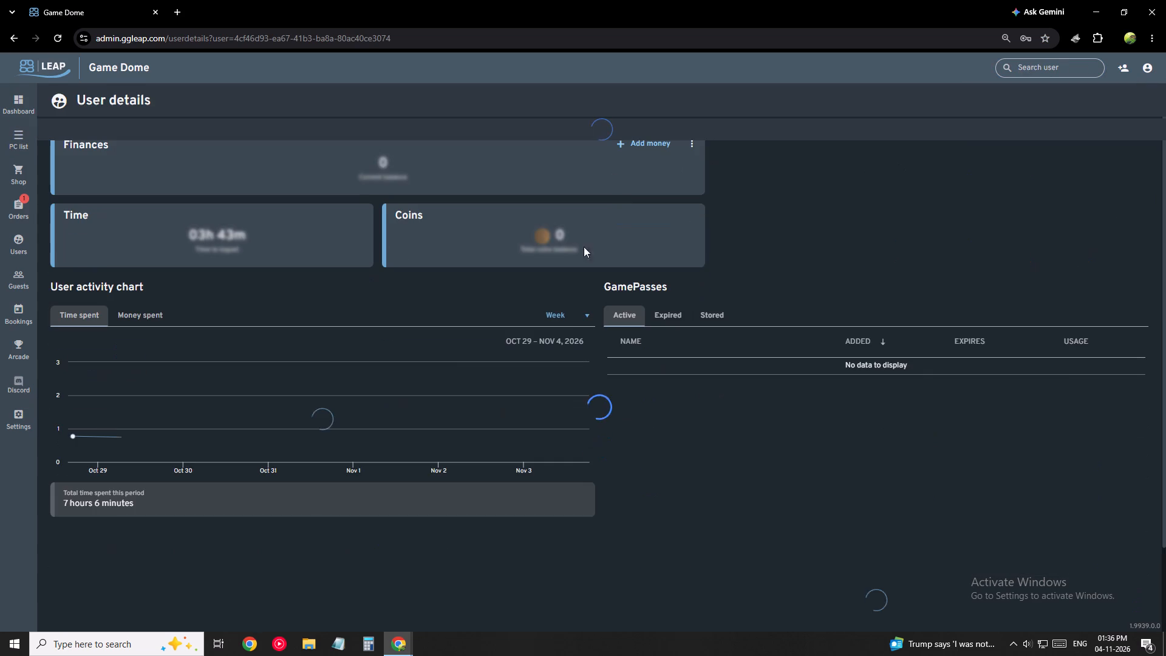
scroll(429, 347, "up", 10)
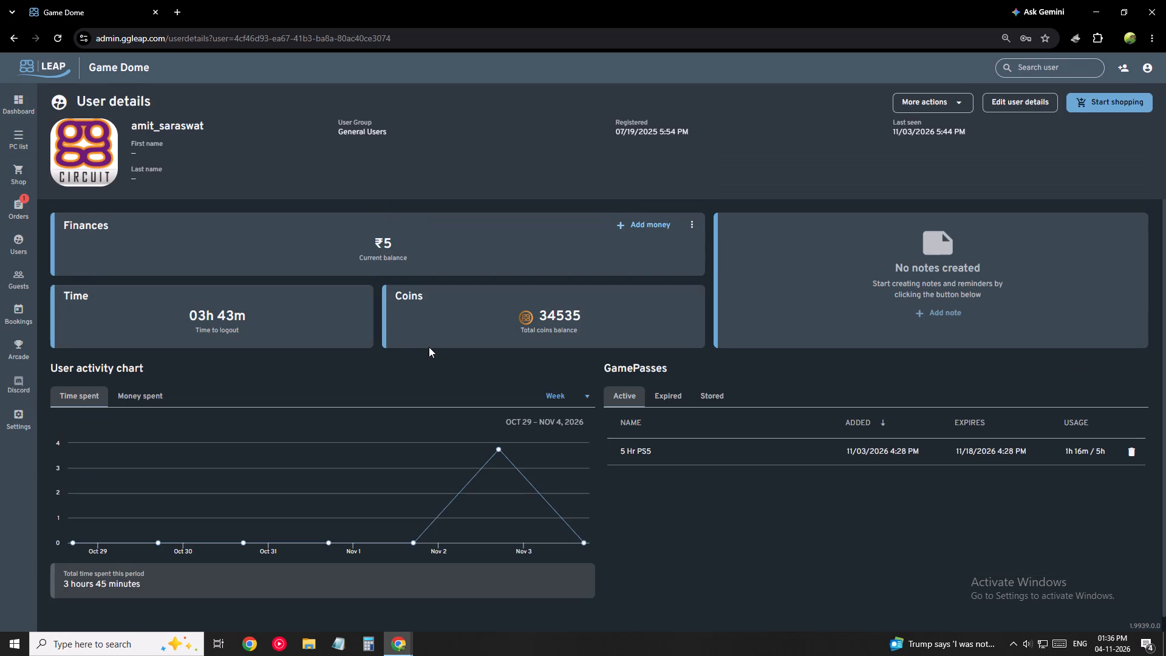
scroll(429, 347, "up", 10)
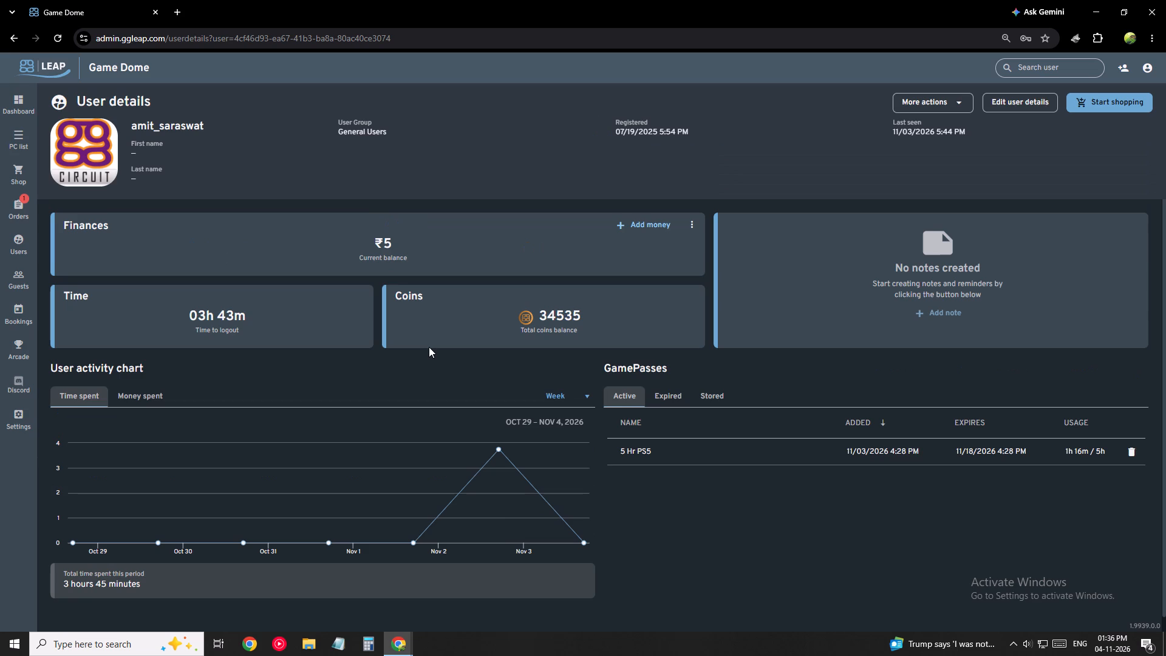
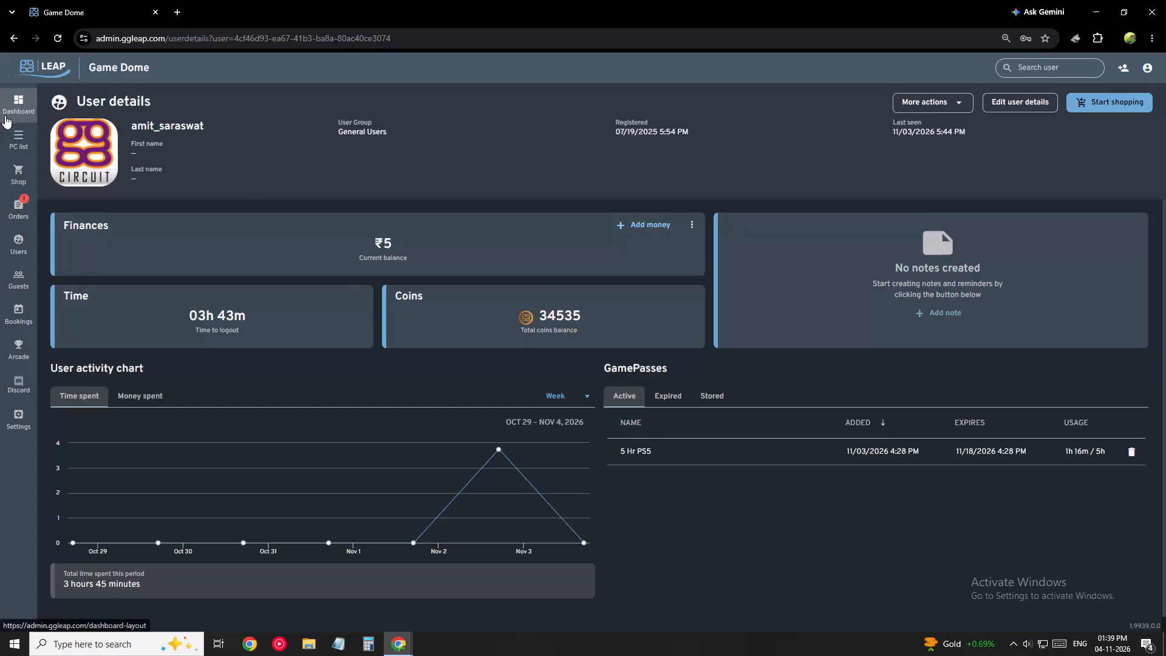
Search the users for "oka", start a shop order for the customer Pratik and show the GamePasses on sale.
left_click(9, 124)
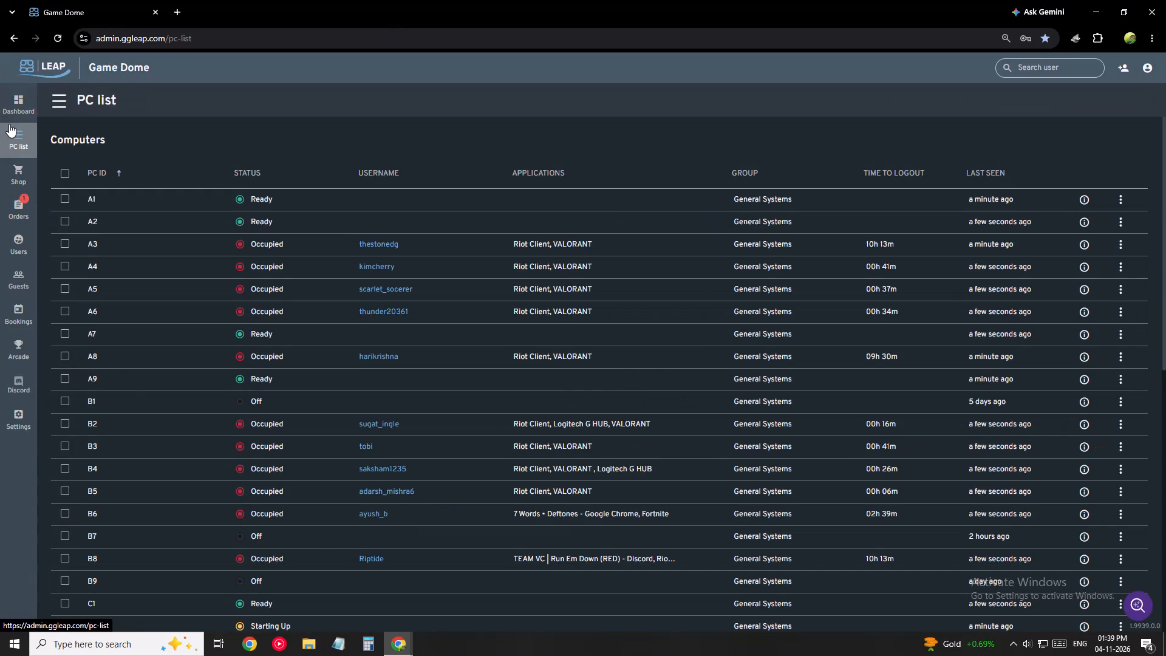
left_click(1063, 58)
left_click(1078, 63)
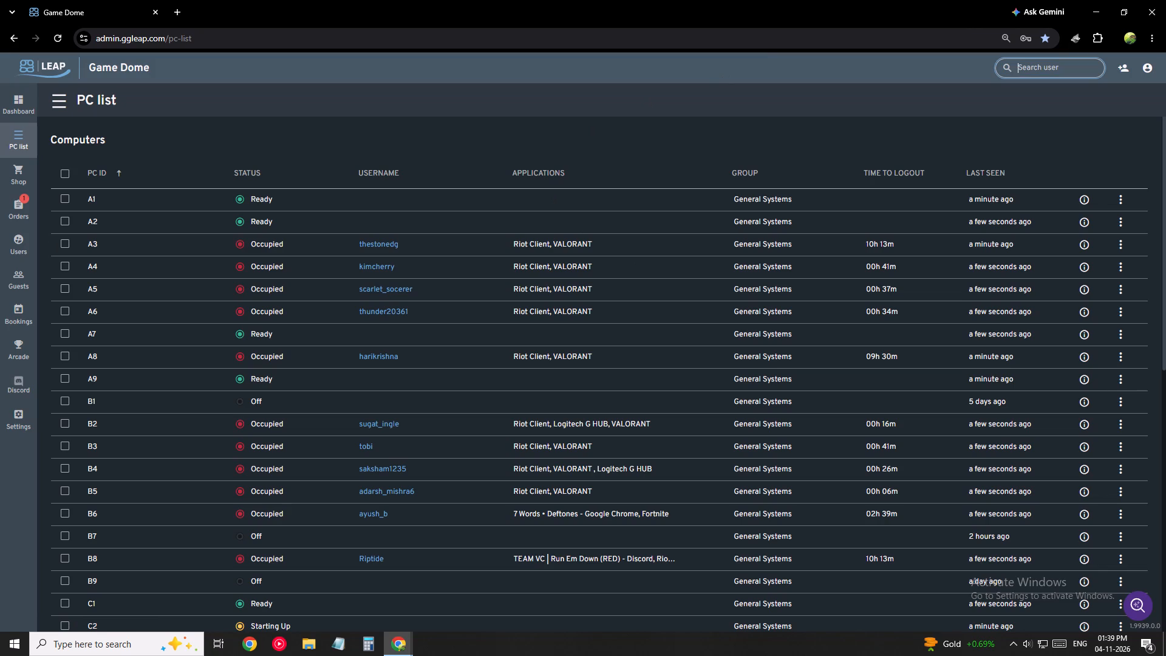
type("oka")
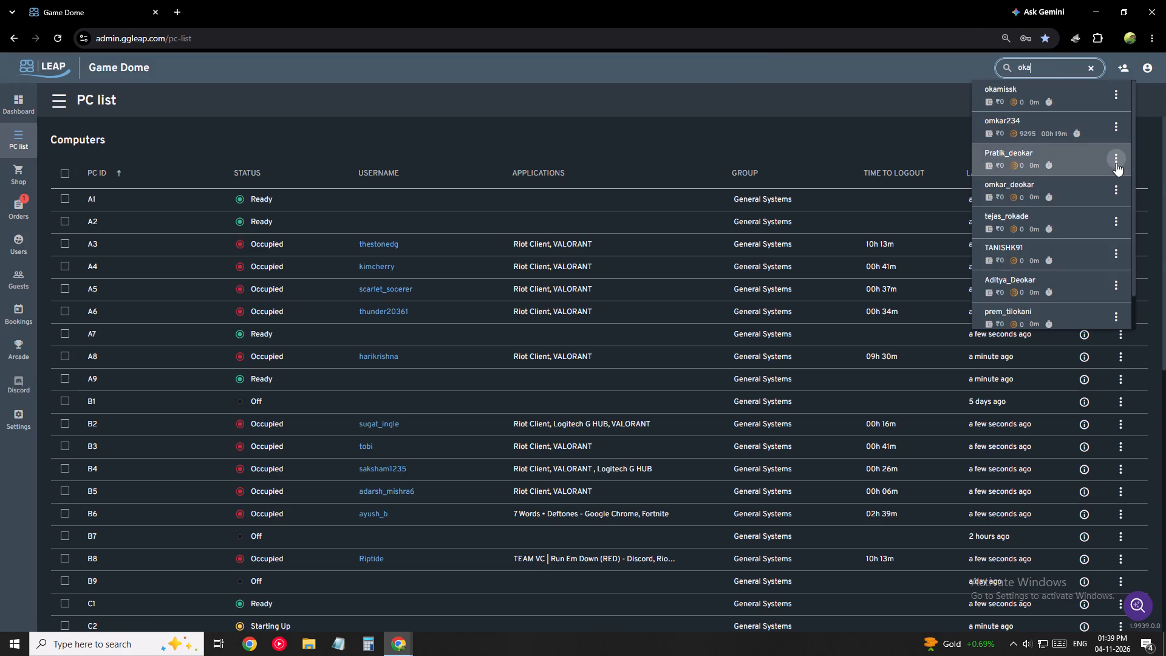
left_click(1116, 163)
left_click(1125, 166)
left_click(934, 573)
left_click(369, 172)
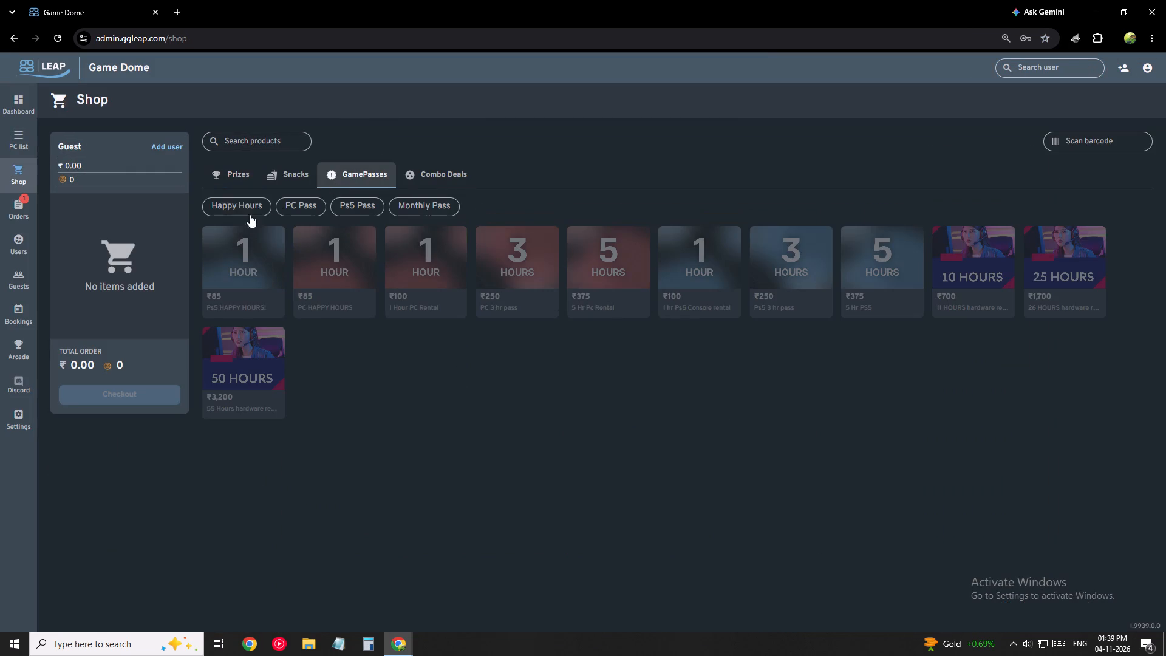
left_click(0, 120)
left_click(0, 147)
left_click(1058, 79)
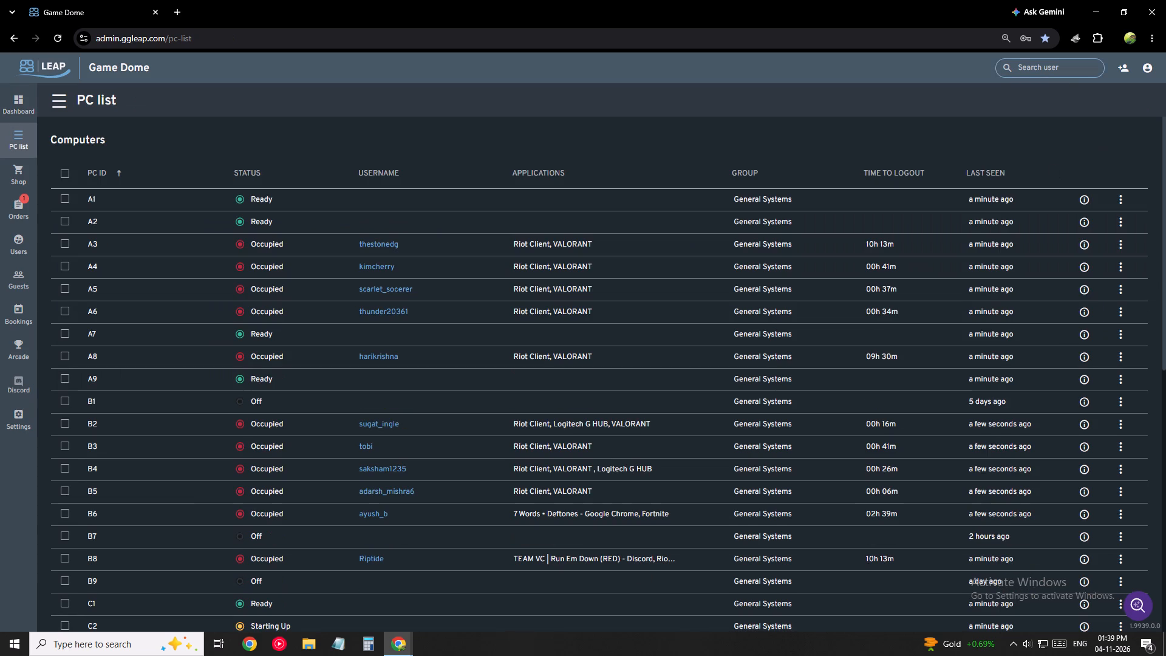
left_click(1048, 72)
type("mna")
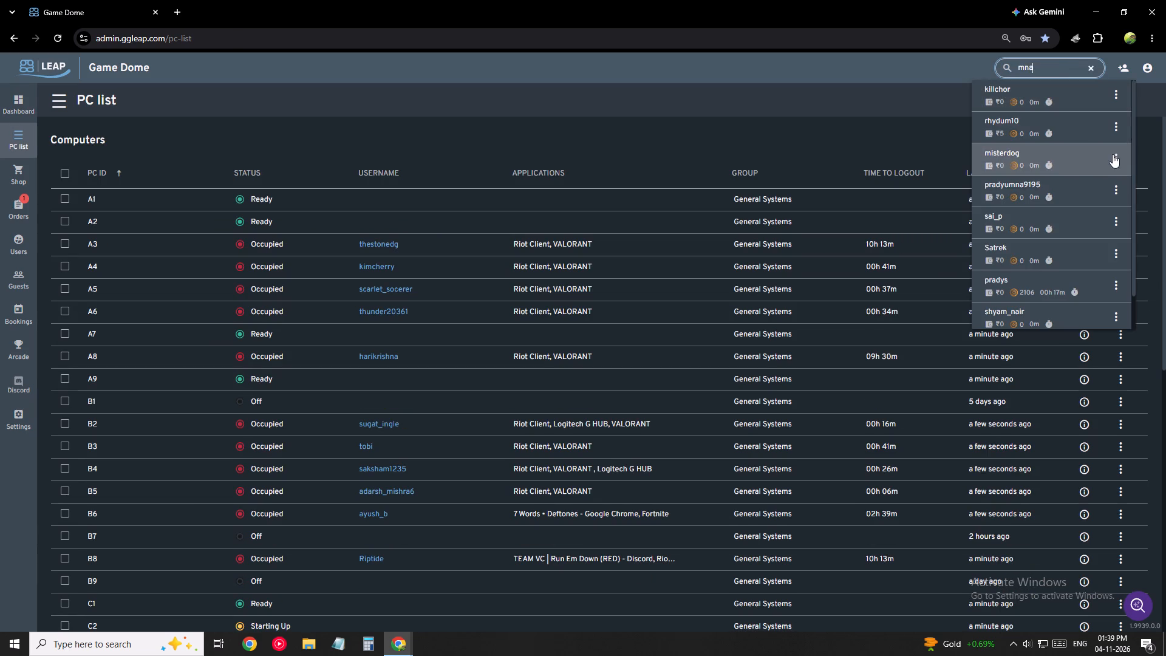
left_click(1113, 154)
left_click(1122, 157)
left_click(932, 567)
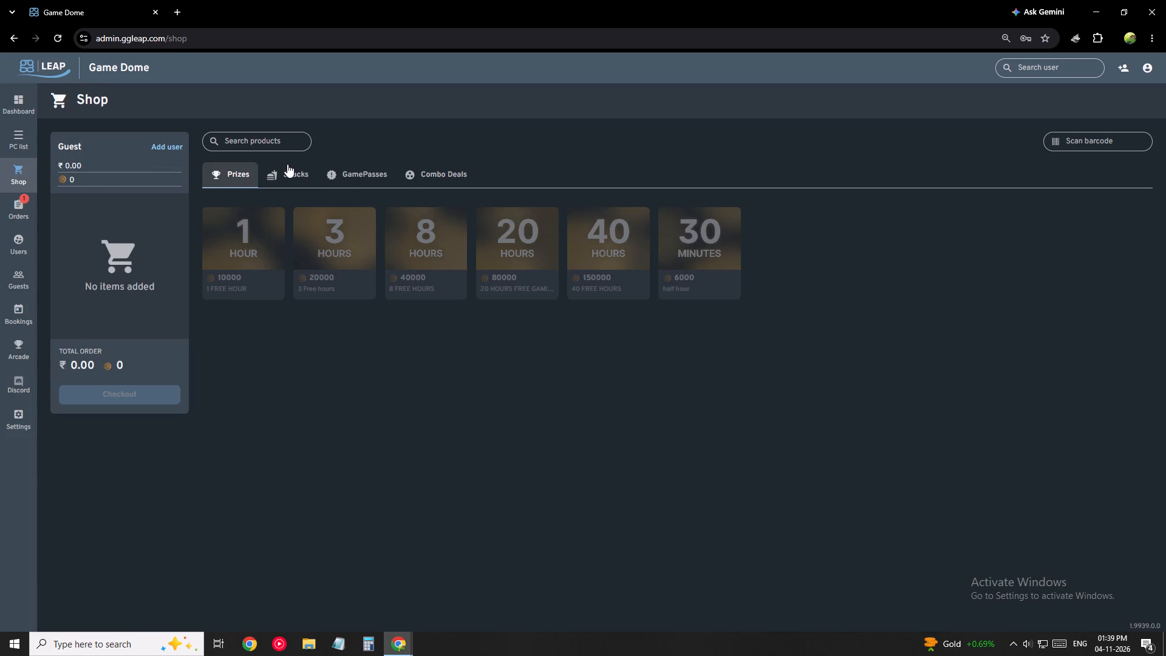
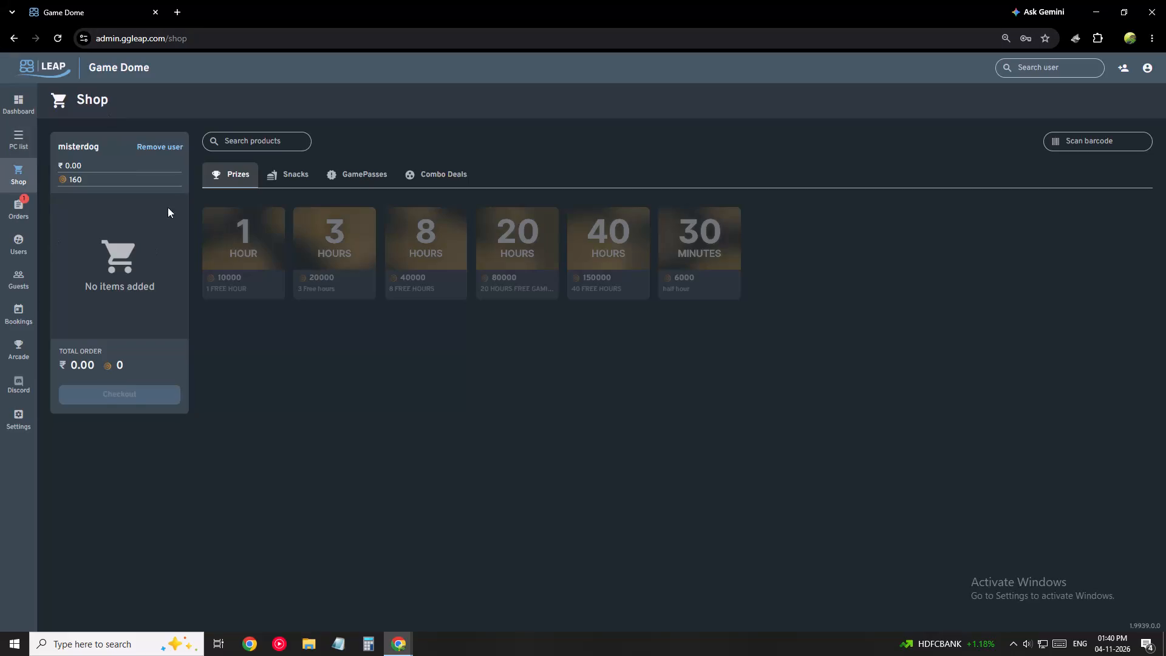
left_click_drag(281, 183, 288, 182)
left_click(337, 183)
left_click(336, 186)
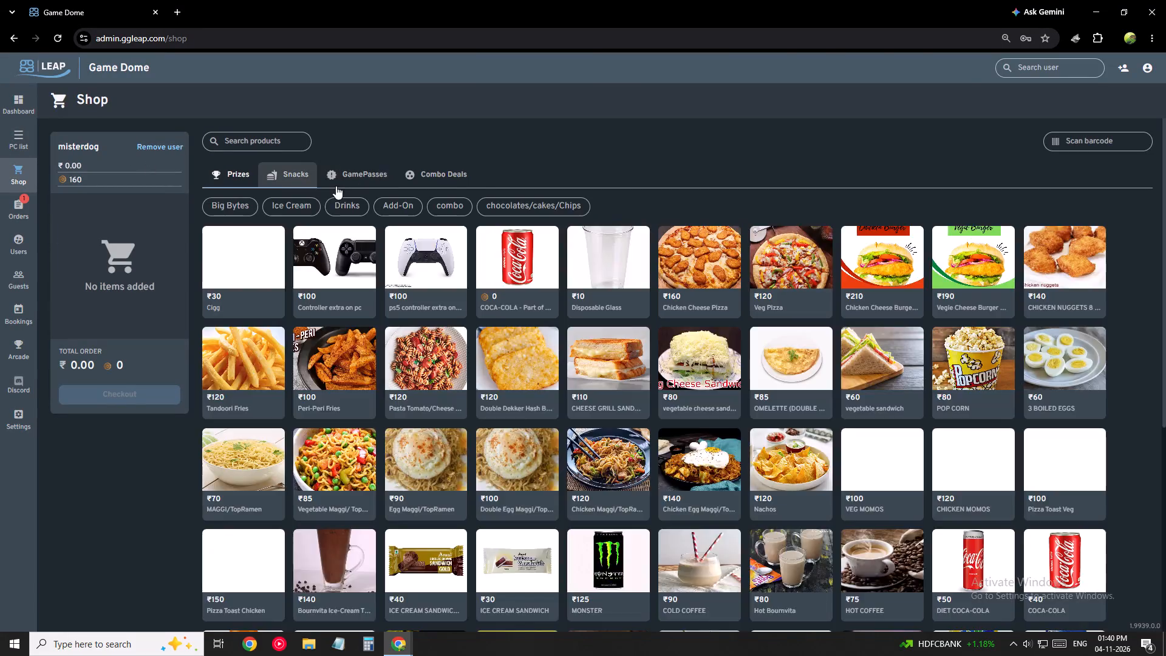
left_click(247, 207)
left_click_drag(242, 280, 110, 292)
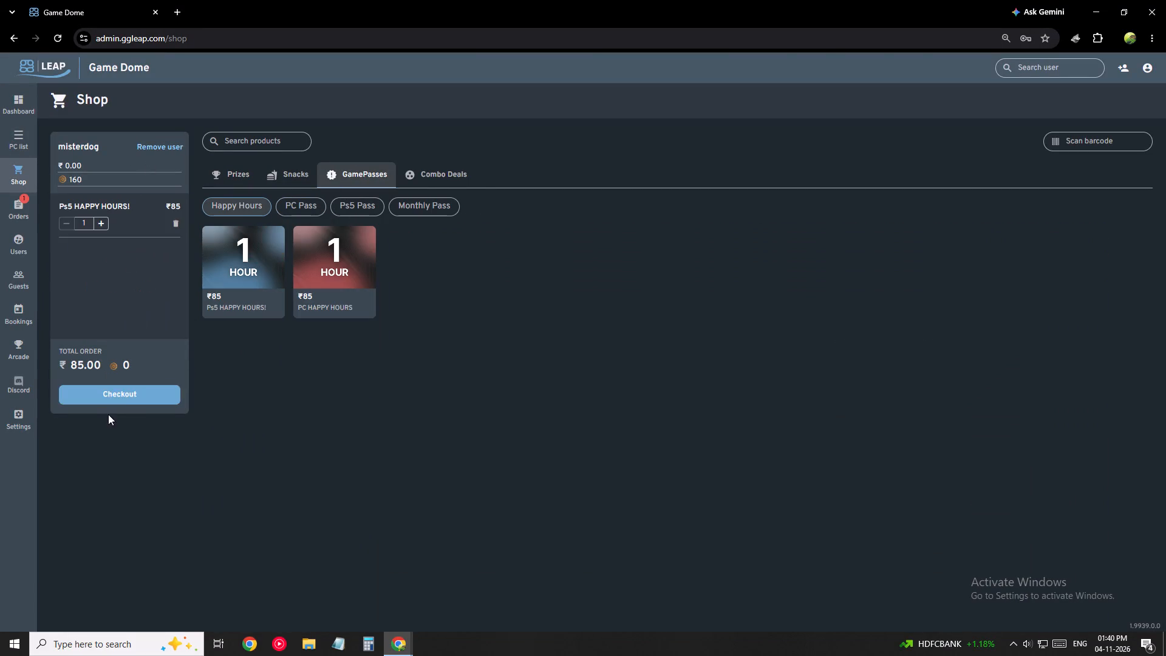
left_click(124, 395)
left_click(283, 330)
left_click(279, 484)
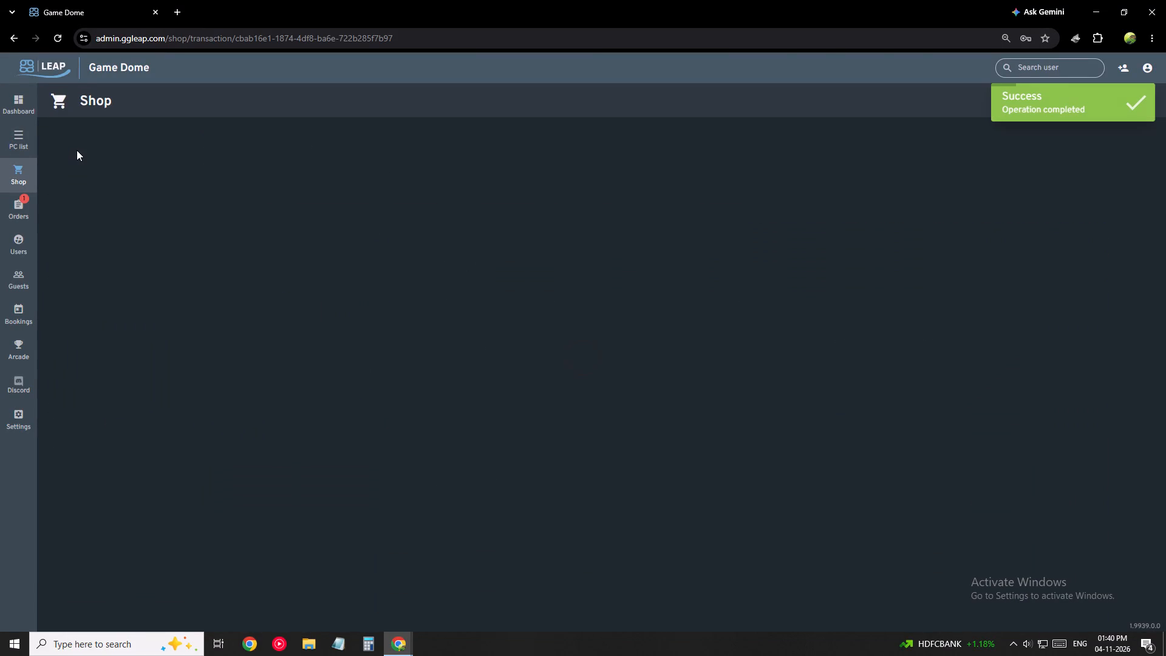
double_click(77, 148)
key("ctrl+c")
left_click(0, 140)
scroll(206, 499, "down", 3)
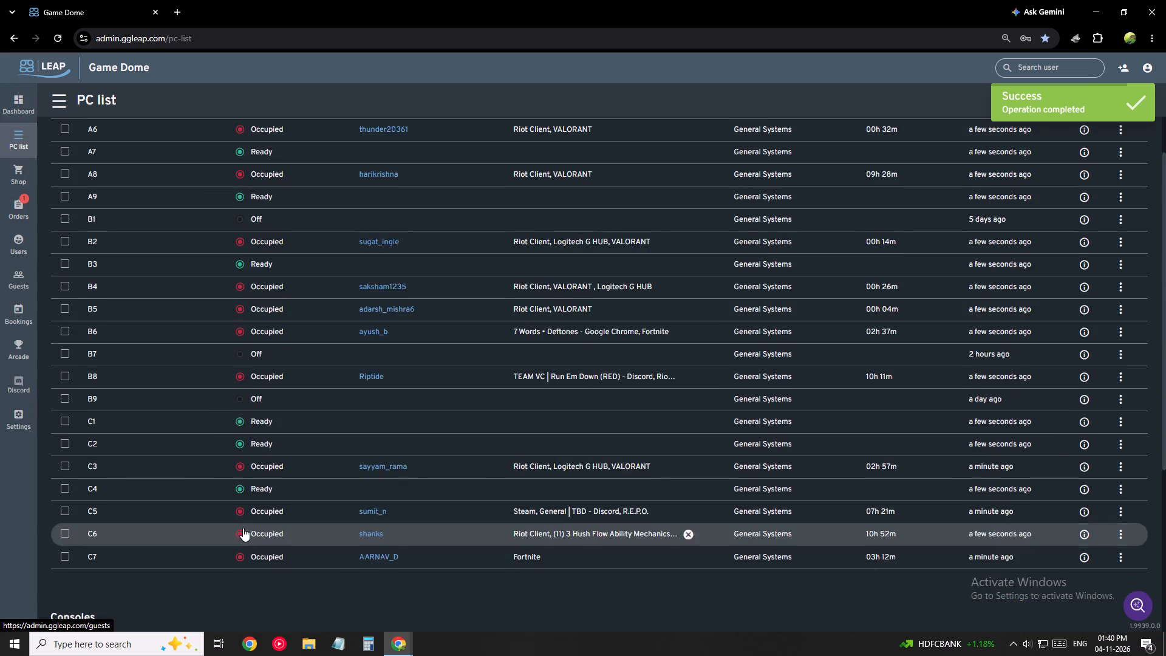
scroll(243, 528, "down", 2)
scroll(243, 528, "up", 1)
scroll(243, 528, "down", 7)
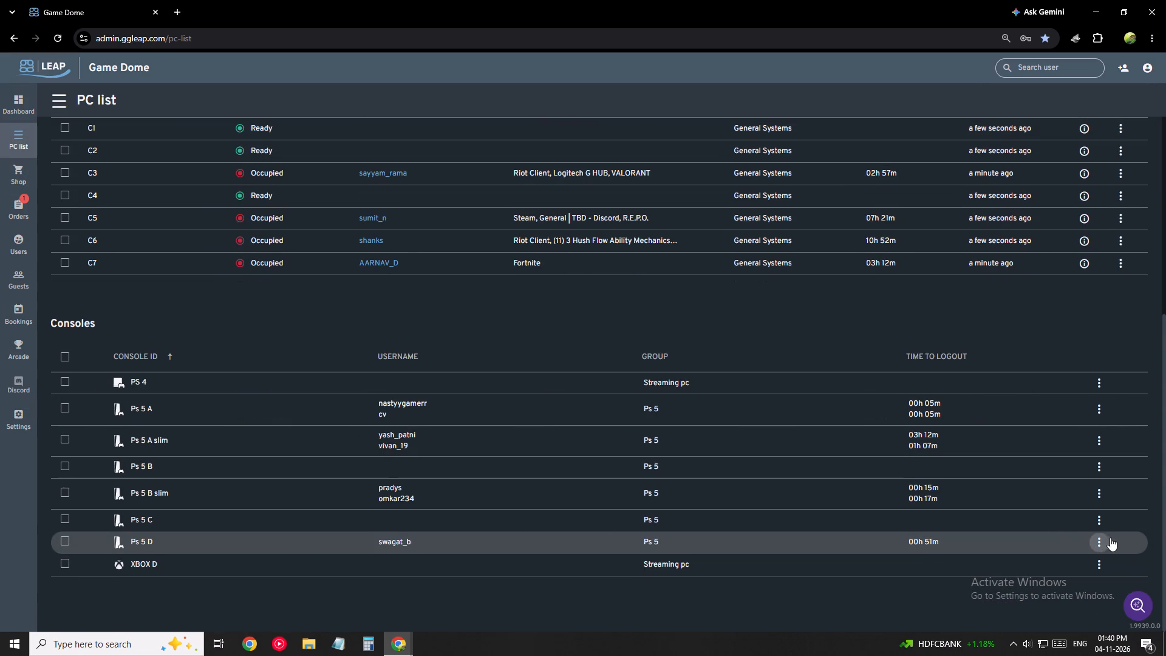
left_click(1106, 519)
left_click(1117, 520)
left_click(561, 335)
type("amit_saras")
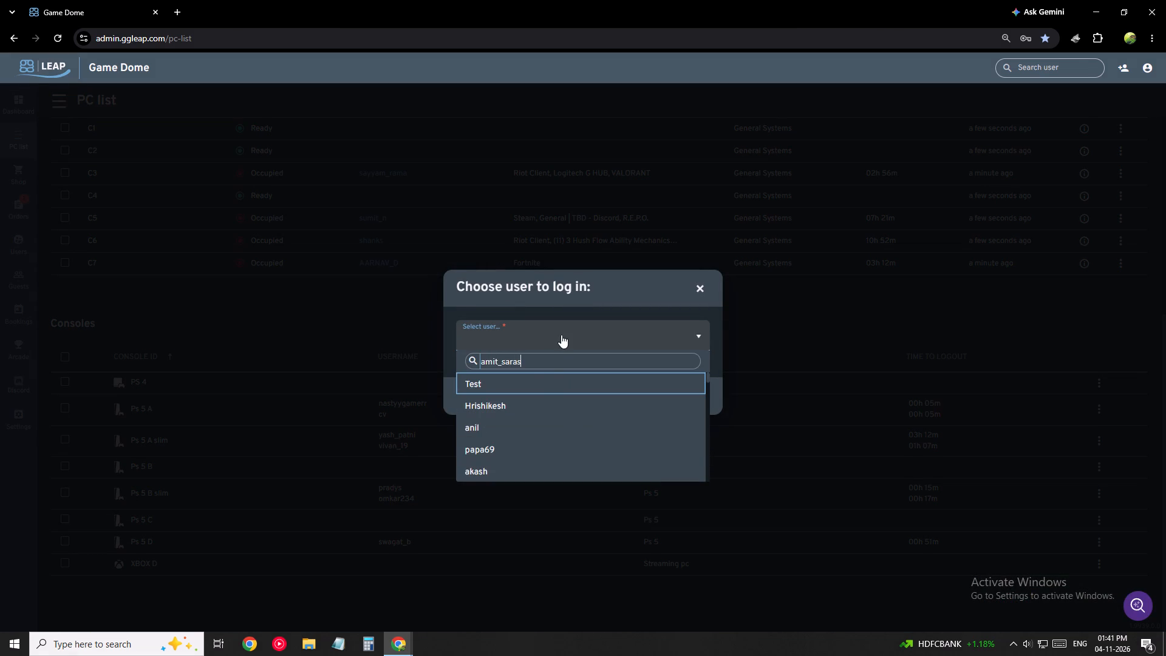
left_click(547, 380)
left_click(692, 398)
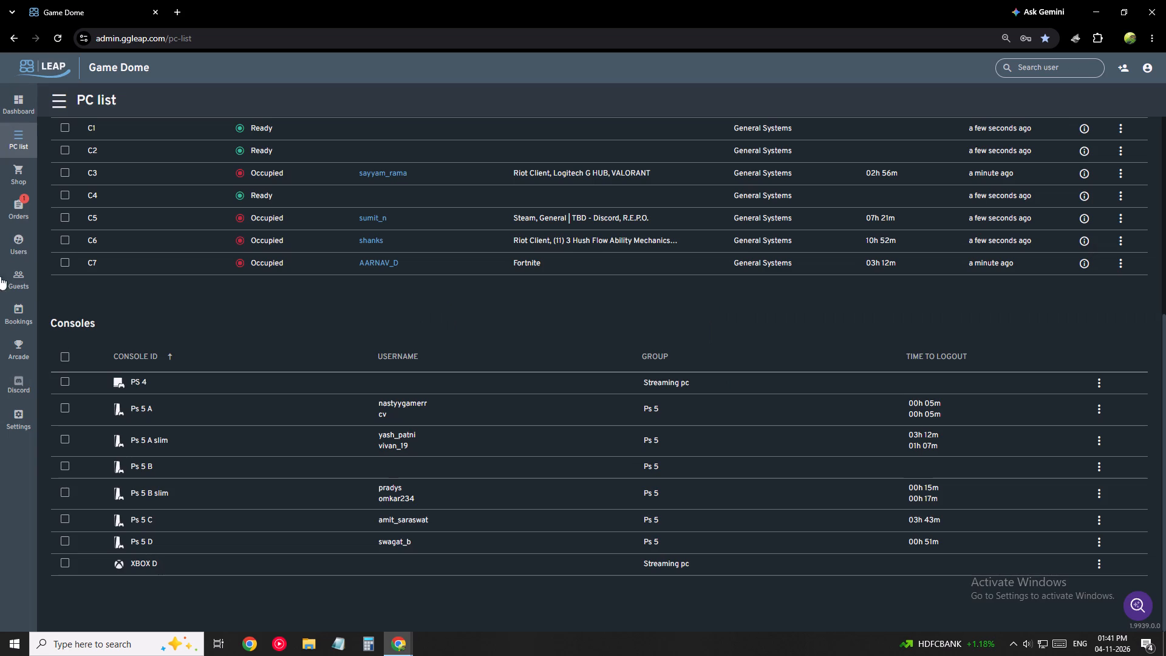
Open padmanabha's ₹20 Thumbs up transaction from the order history and copy the customer's username.
left_click(3, 214)
left_click(249, 129)
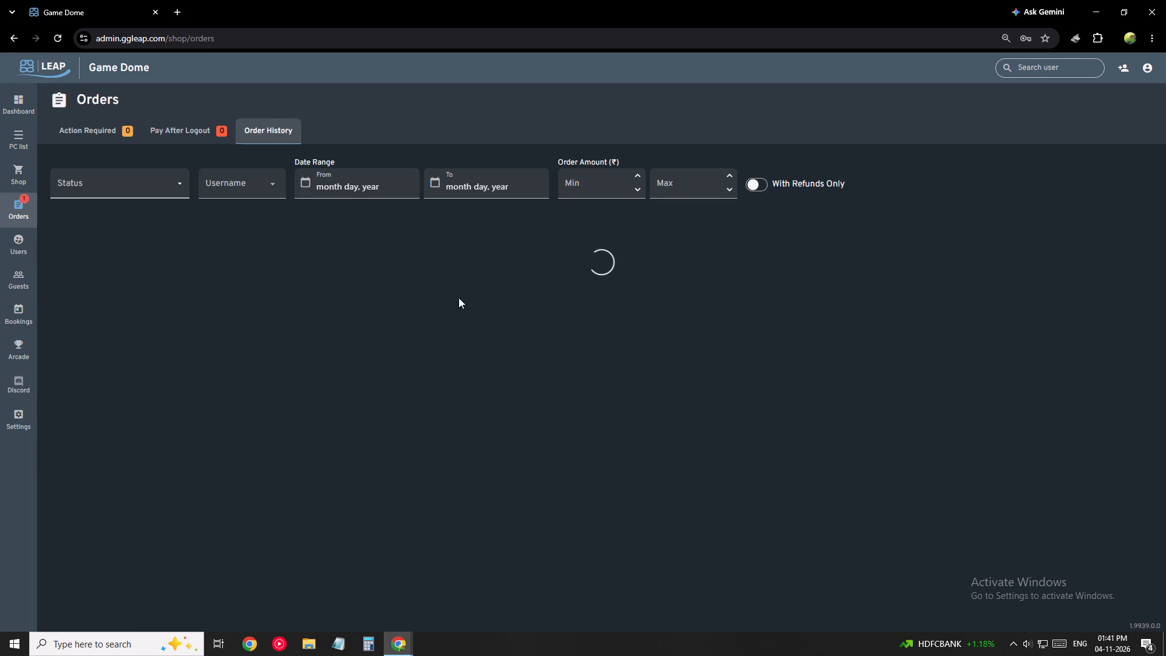
left_click(474, 291)
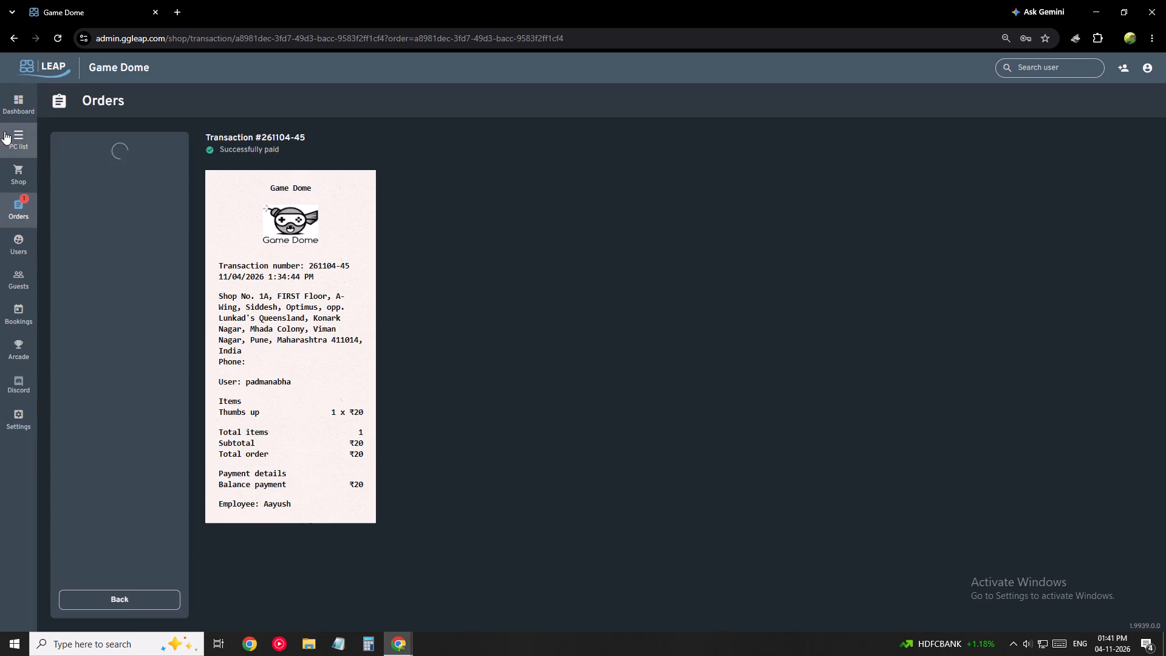
double_click(83, 154)
double_click(75, 141)
key("ctrl+c")
Return to the PC list and log padmanabha in on the Ps 5 B console.
left_click(28, 130)
scroll(297, 343, "down", 10)
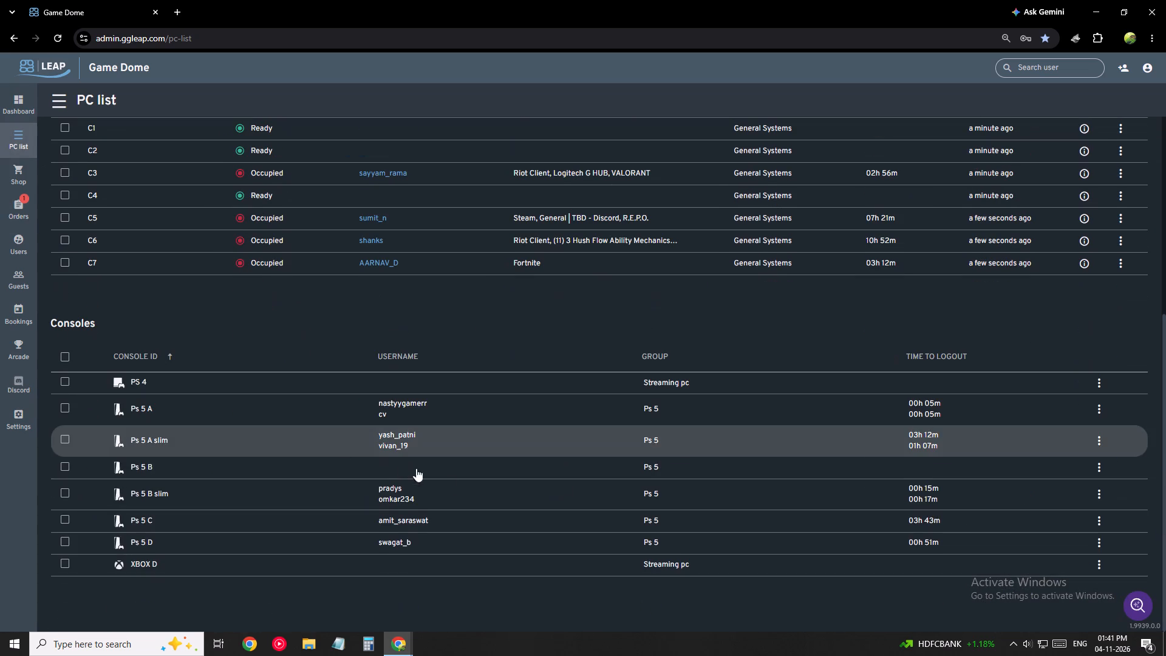
scroll(416, 468, "down", 1)
left_click(1102, 461)
left_click(1089, 477)
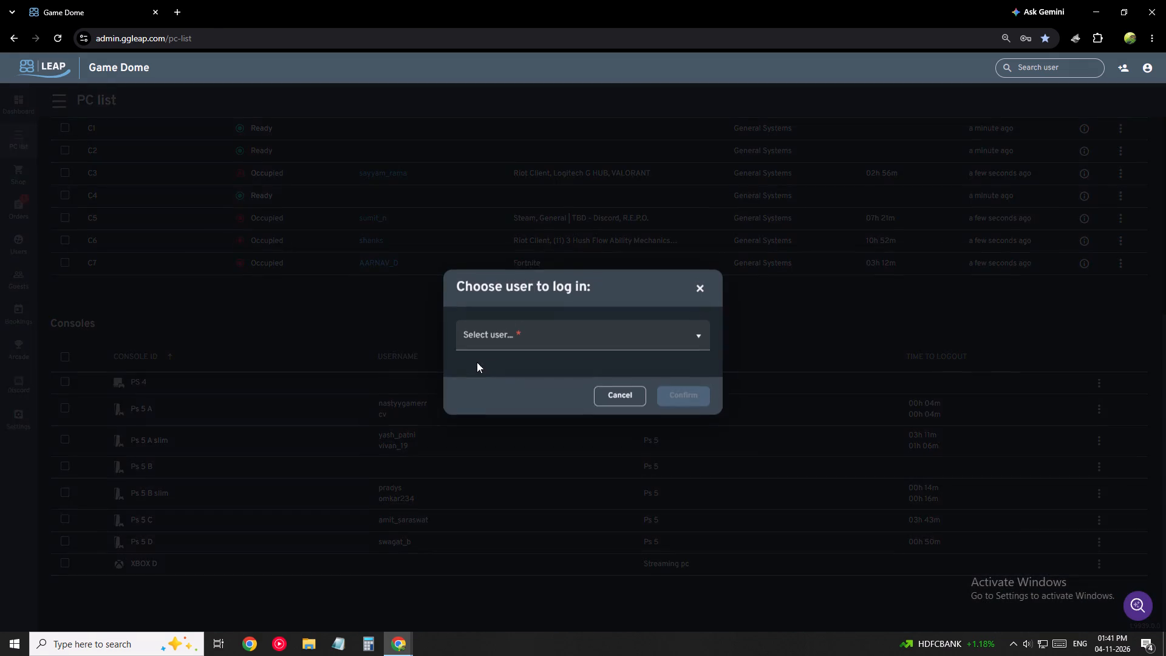
left_click(517, 344)
key("ctrl+v")
left_click(600, 381)
left_click(676, 395)
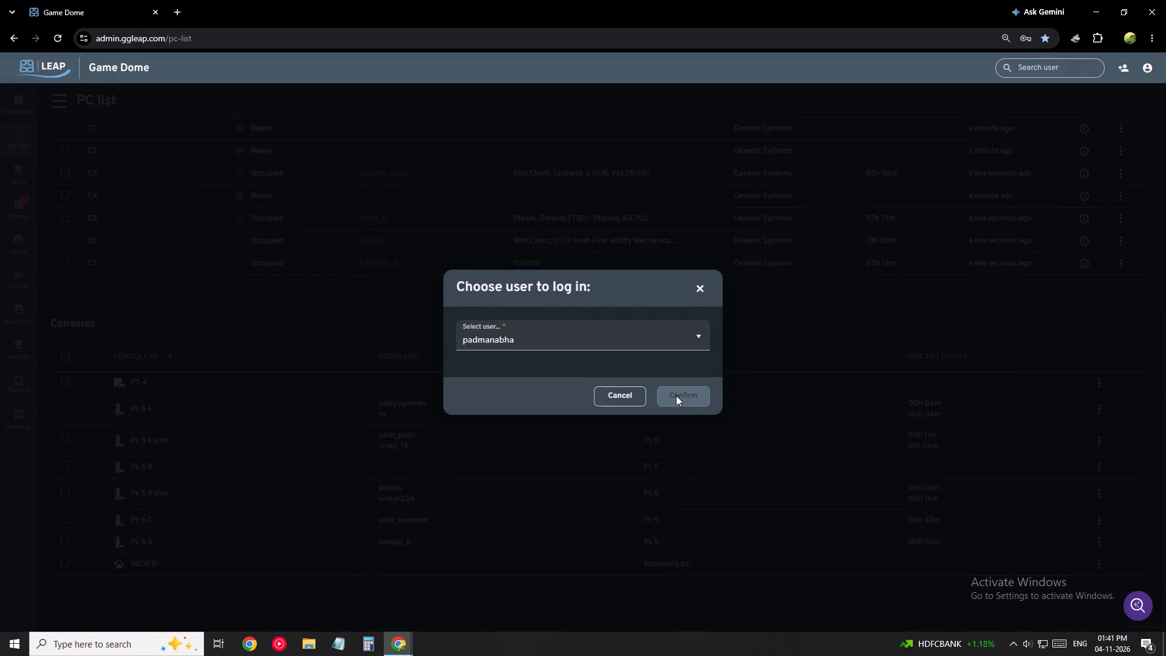
left_click(1100, 502)
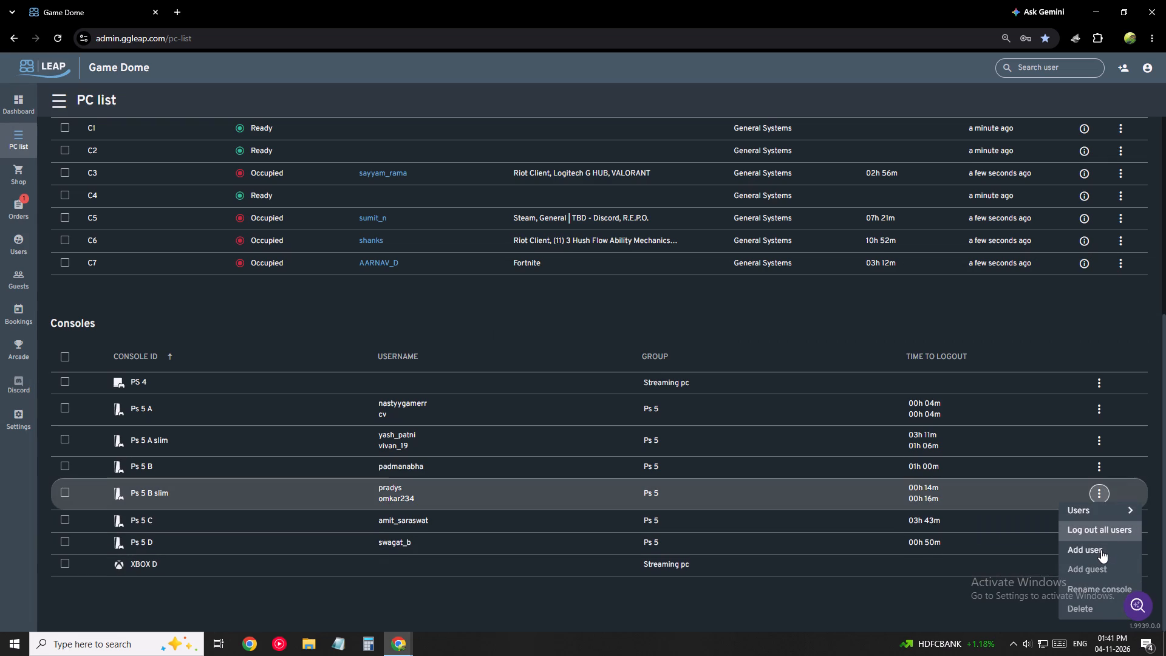
left_click(619, 590)
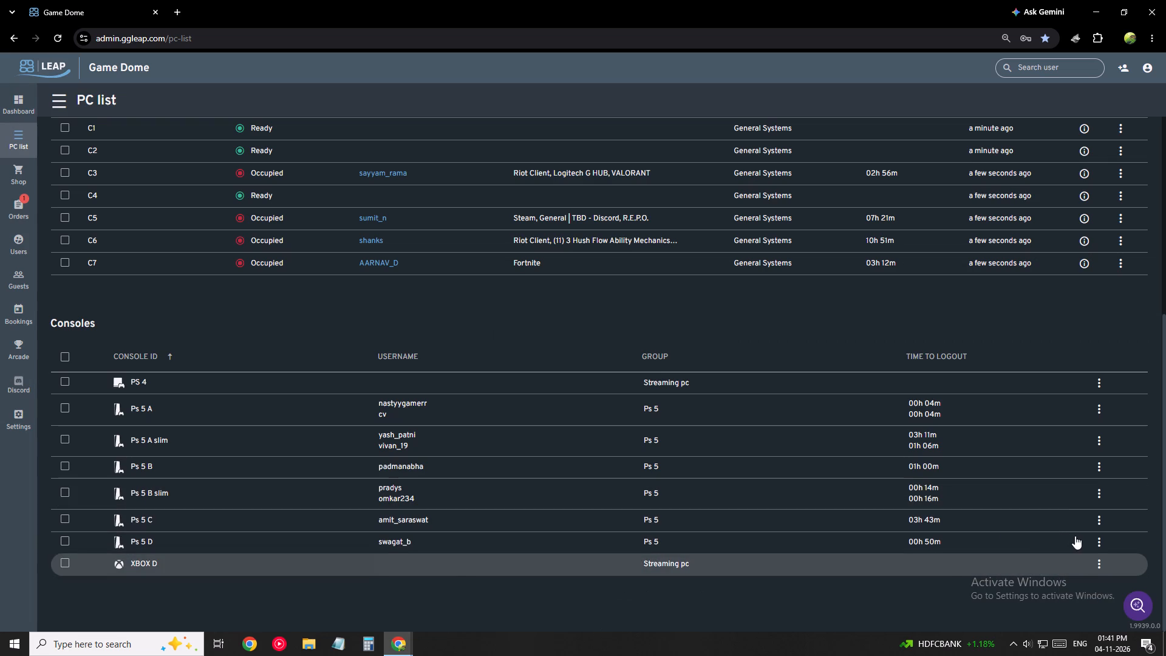
left_click(1098, 527)
left_click(1093, 464)
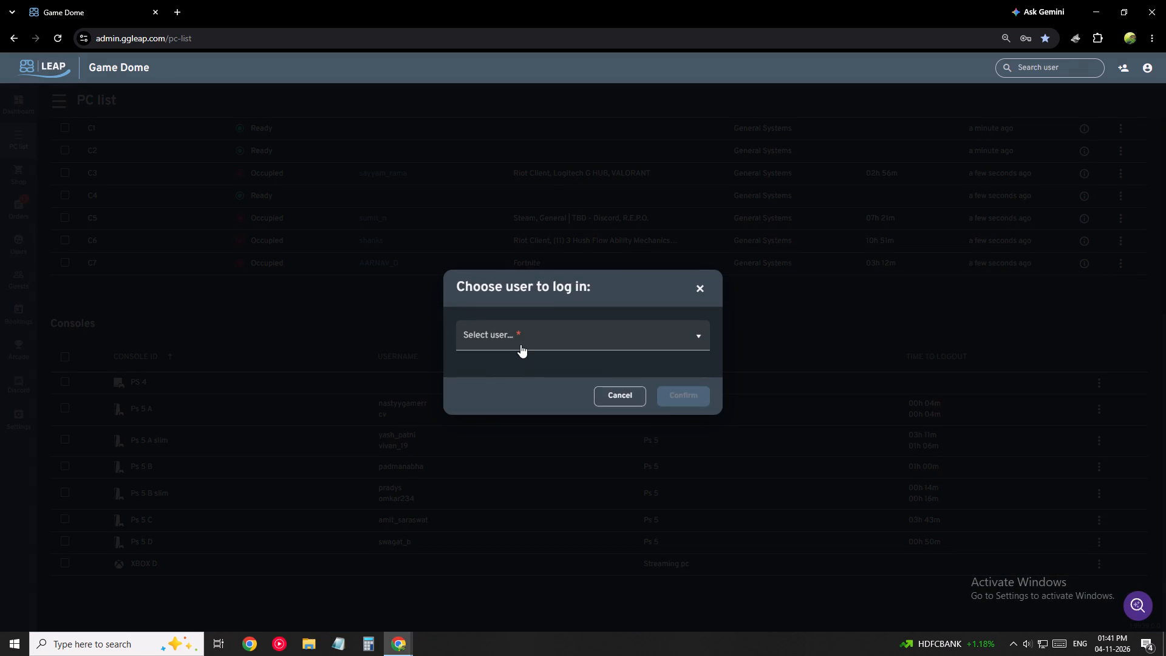
left_click(517, 342)
key("super+v")
left_click(542, 457)
key("ctrl+v")
left_click_drag(553, 357, 559, 356)
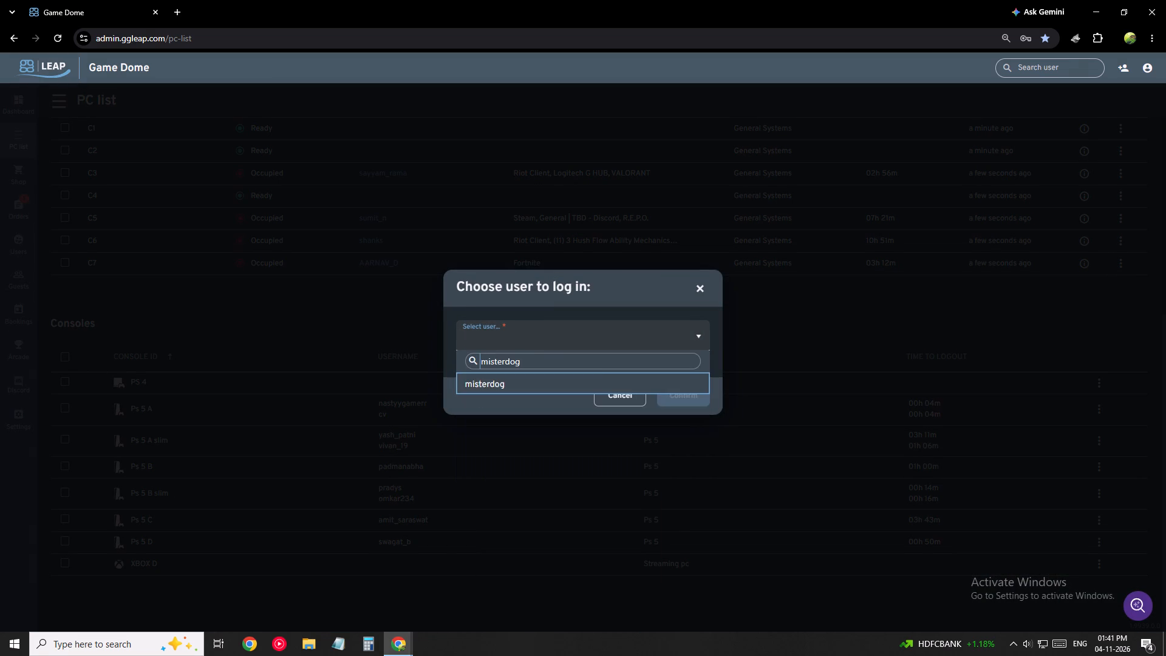
left_click(599, 373)
left_click(692, 391)
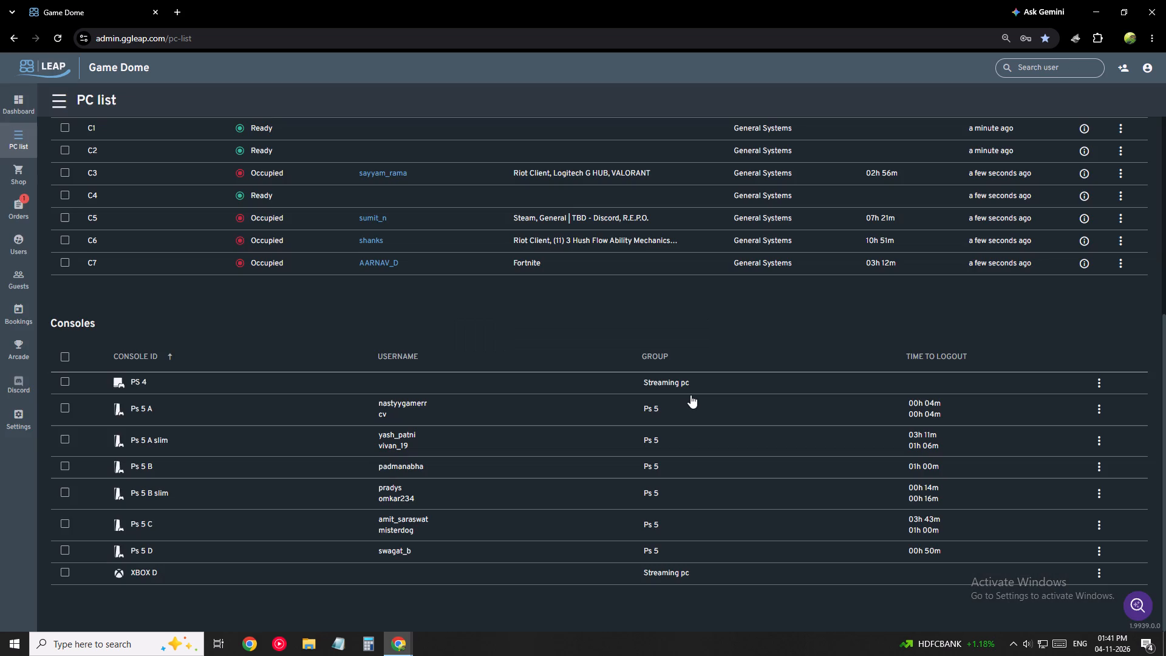
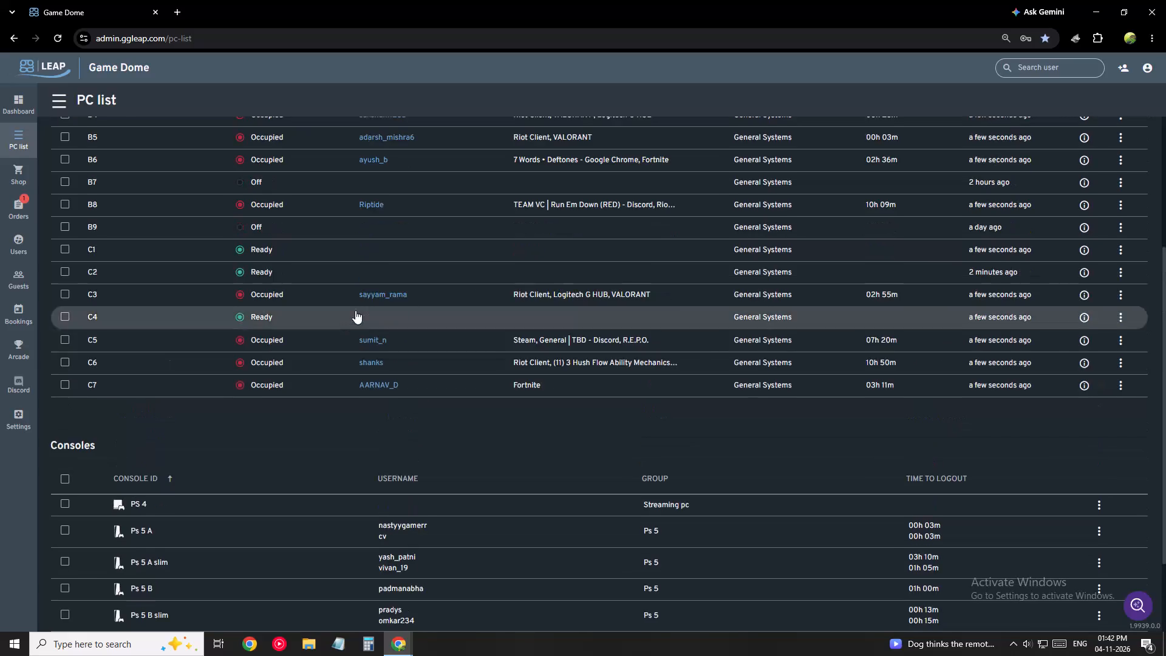
Quicksell one ₹20 Thumbs up to padmanabha on the Ps 5 B console, charging it to the user balance.
scroll(395, 294, "up", 4)
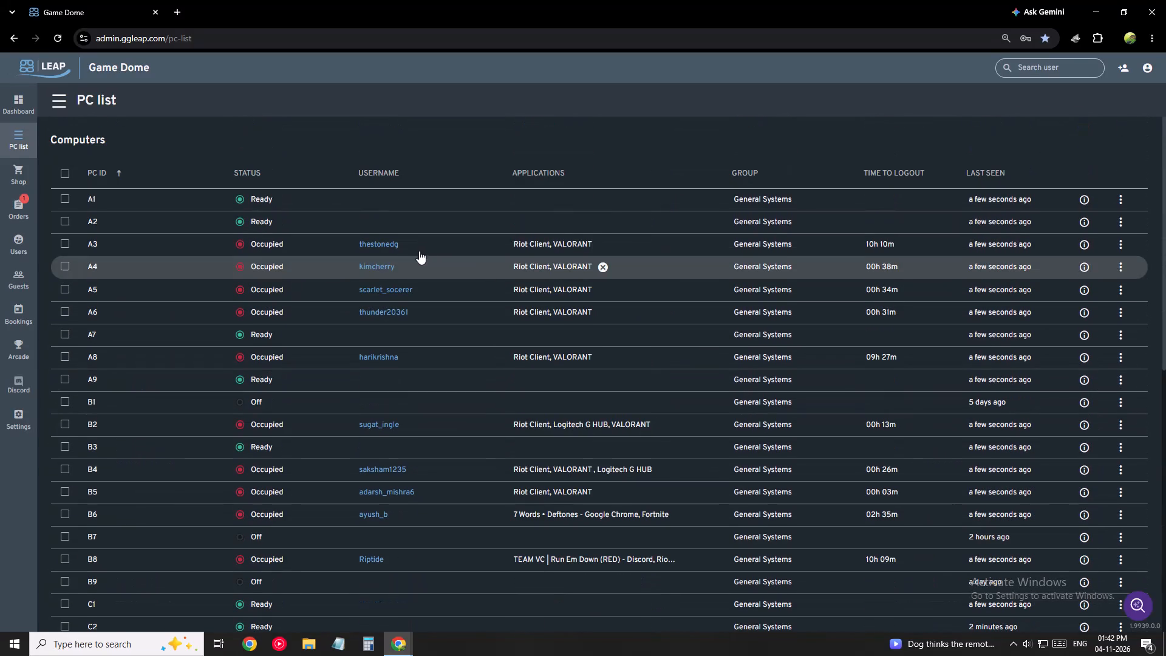
scroll(421, 247, "up", 1)
scroll(467, 214, "up", 2)
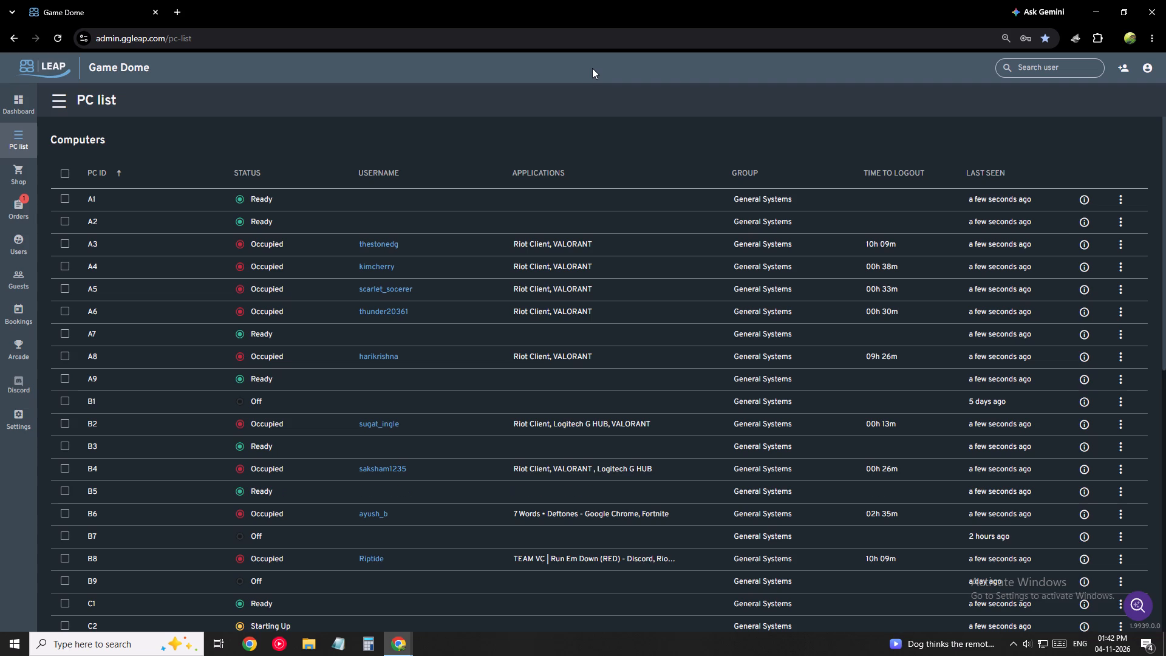
scroll(456, 389, "down", 5)
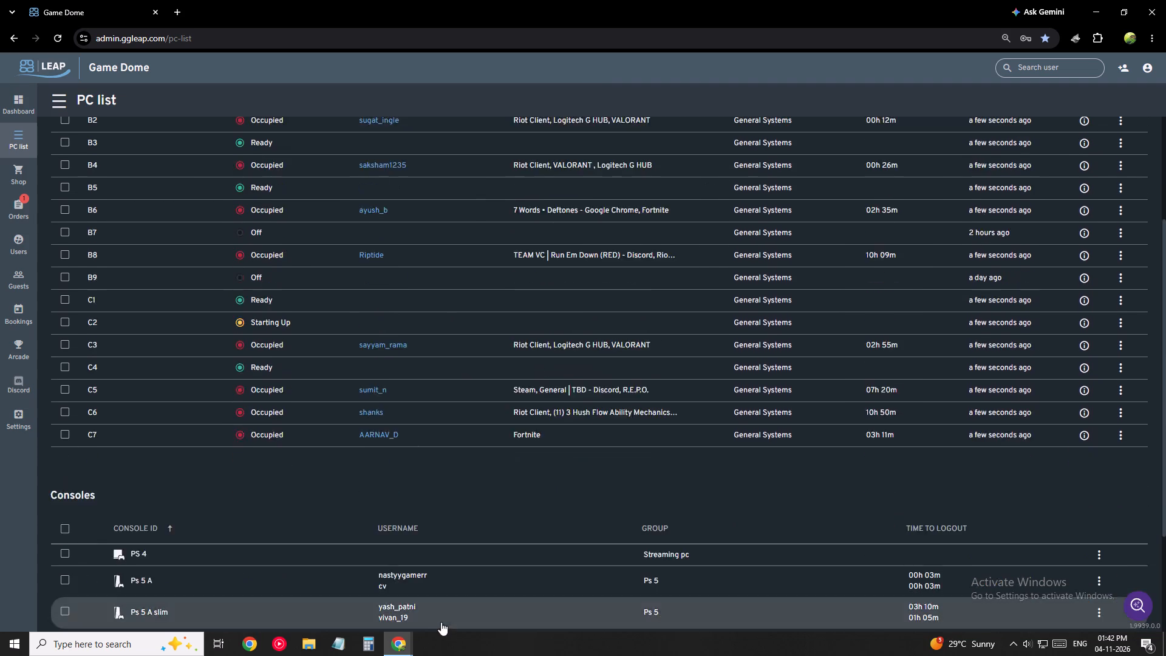
scroll(441, 622, "down", 2)
left_click(397, 521)
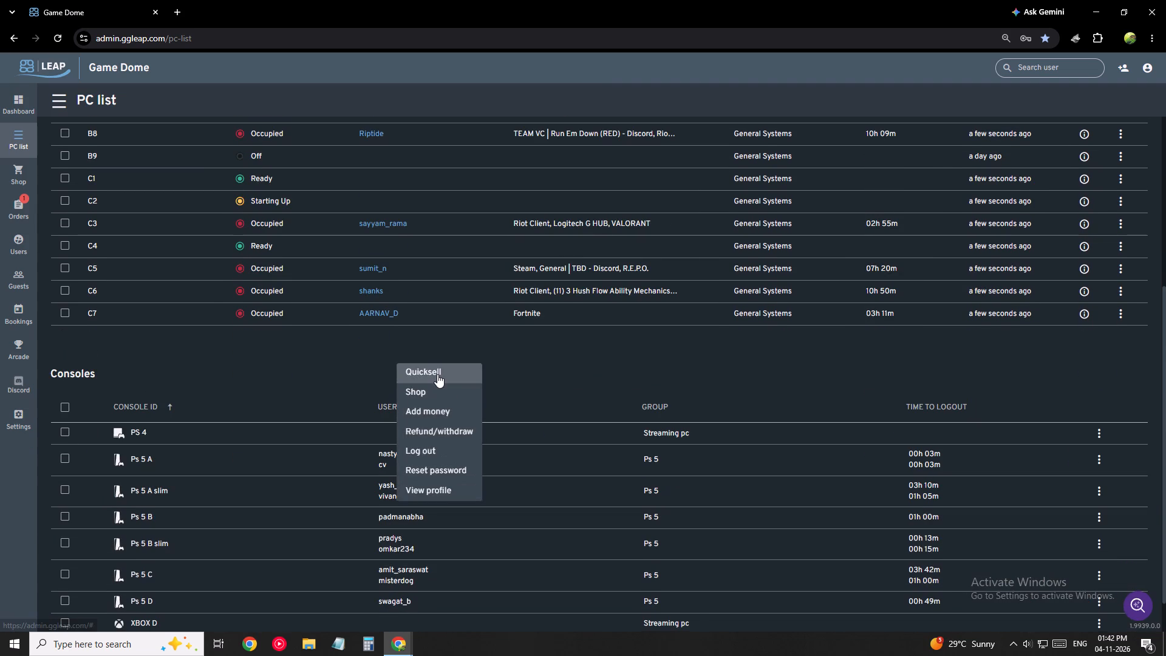
left_click(437, 374)
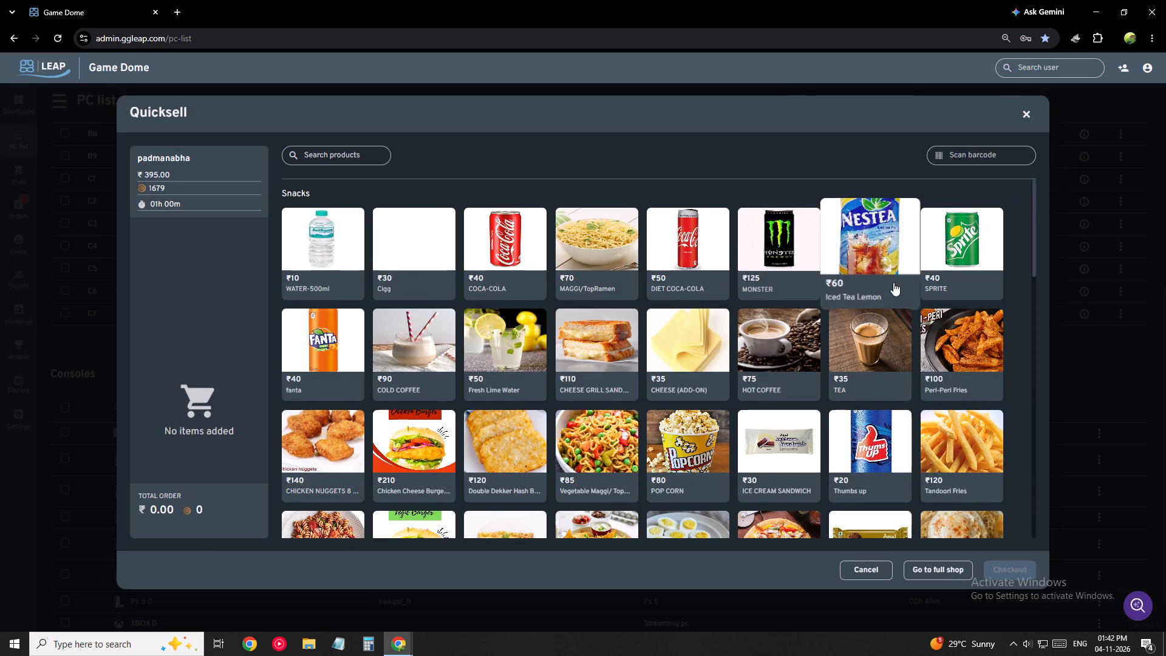
left_click(874, 477)
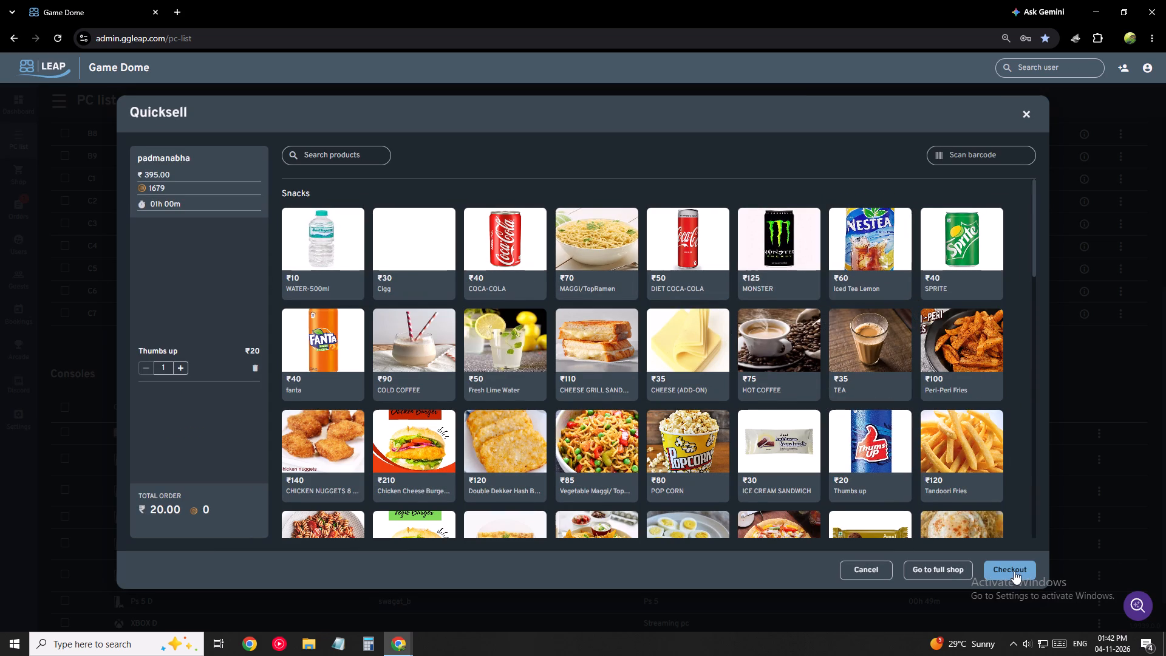
left_click(1006, 567)
left_click(236, 316)
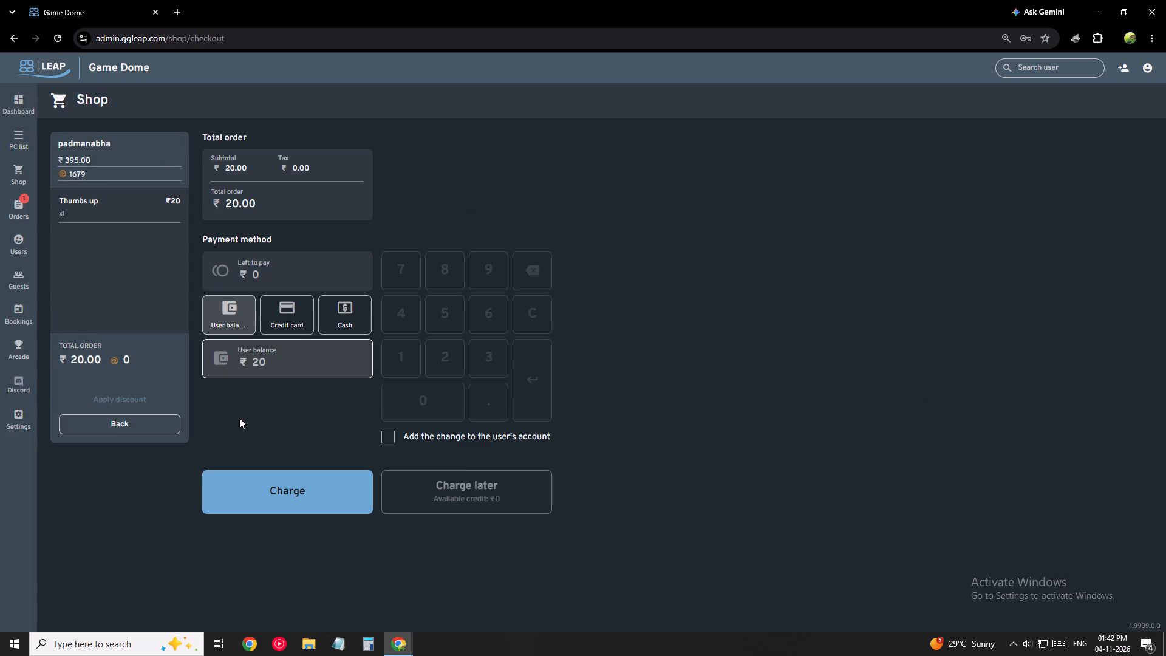
left_click(278, 495)
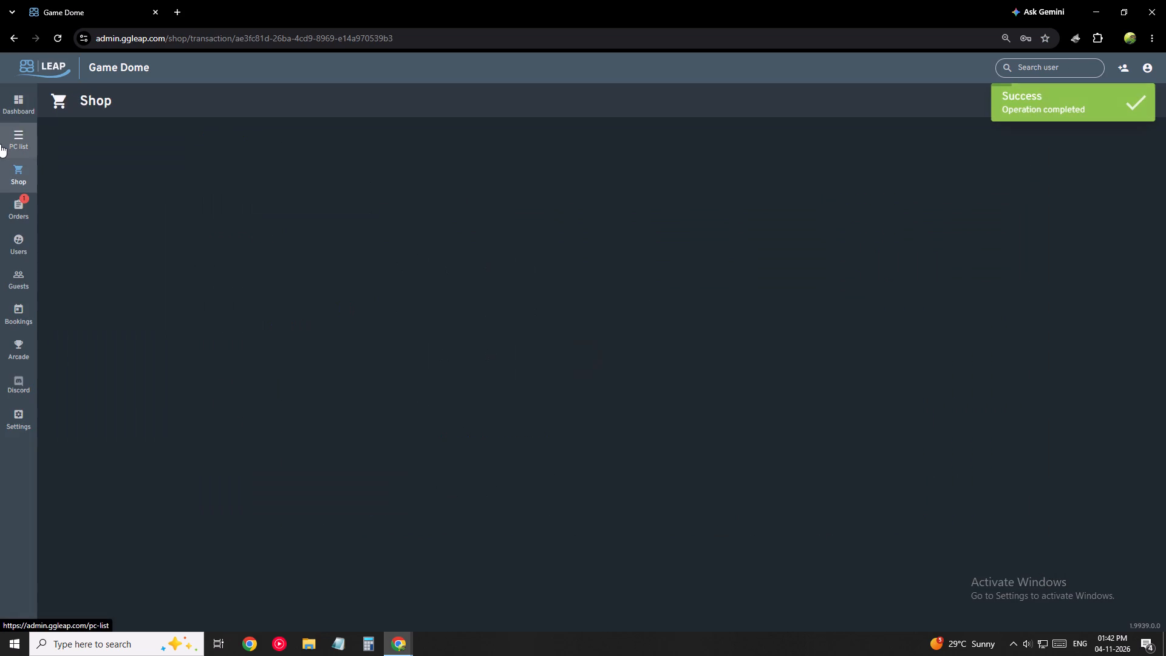
left_click(0, 144)
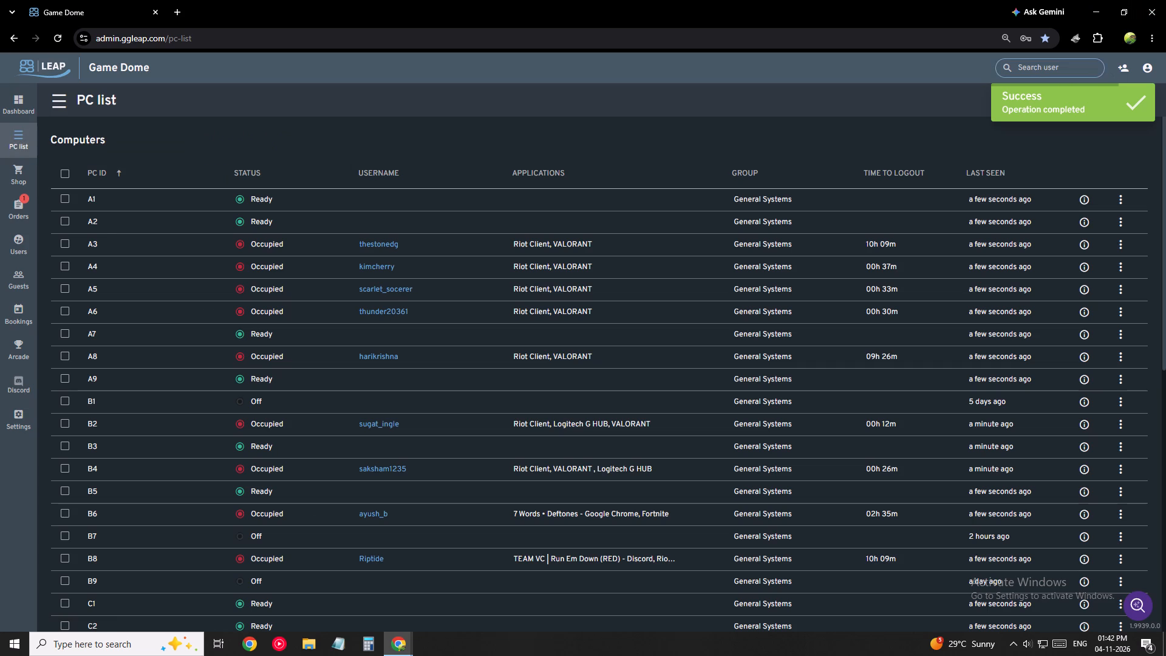
left_click(1074, 70)
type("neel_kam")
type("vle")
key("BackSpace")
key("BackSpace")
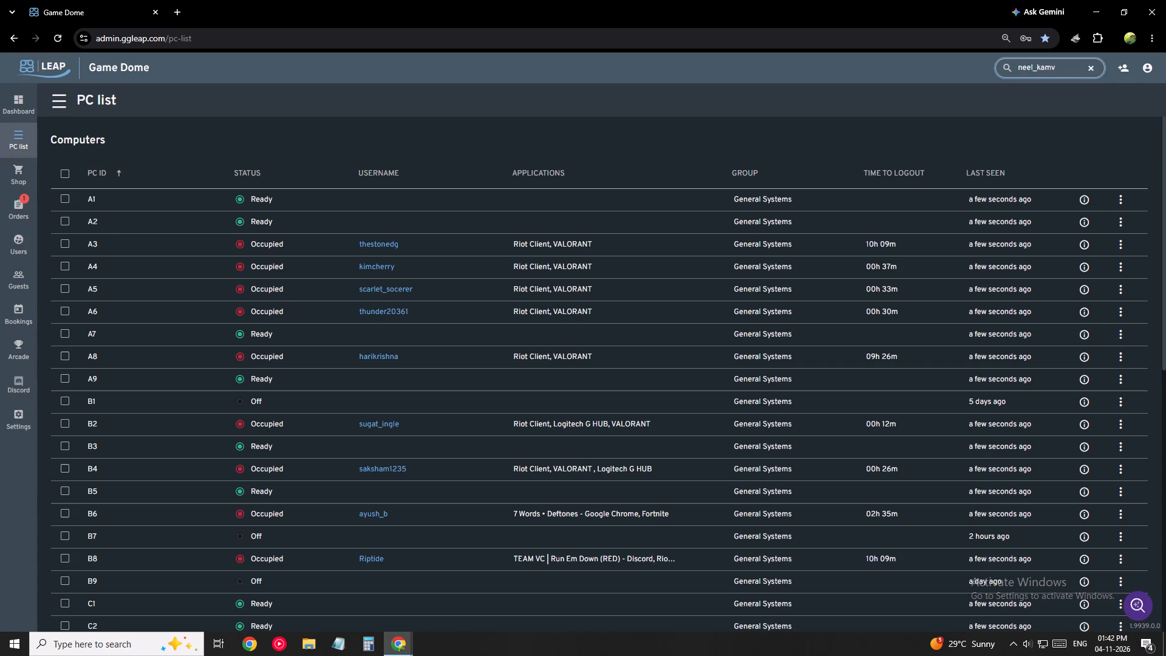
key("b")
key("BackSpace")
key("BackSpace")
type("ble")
left_click(1110, 95)
left_click(1129, 100)
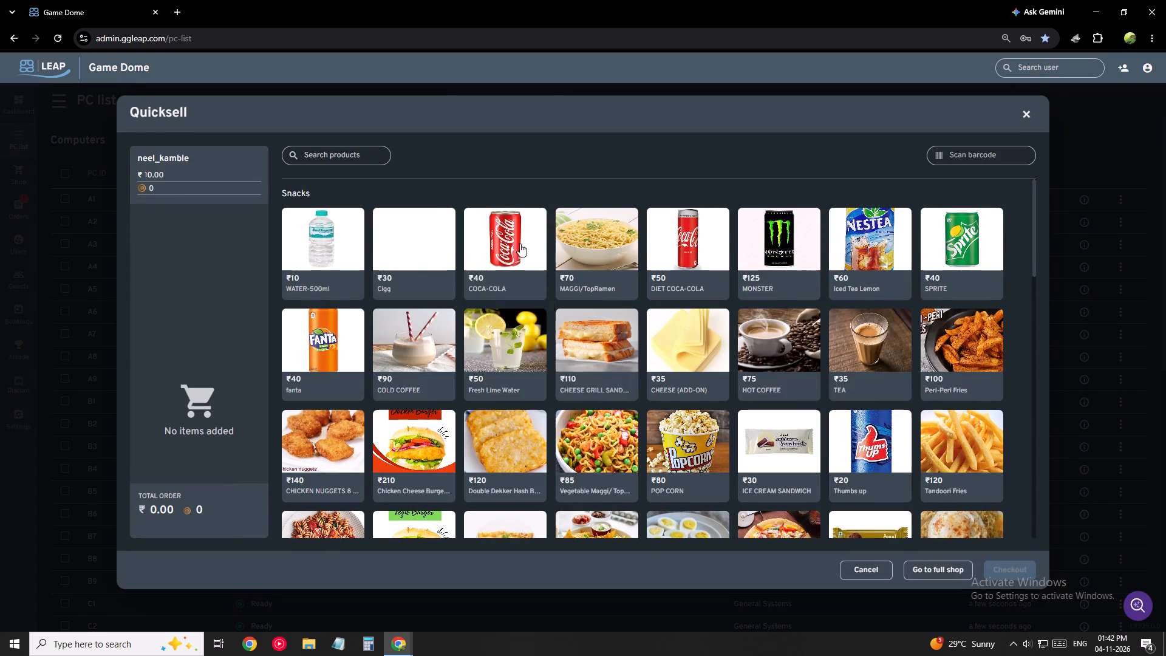
left_click(827, 470)
left_click_drag(859, 463, 222, 397)
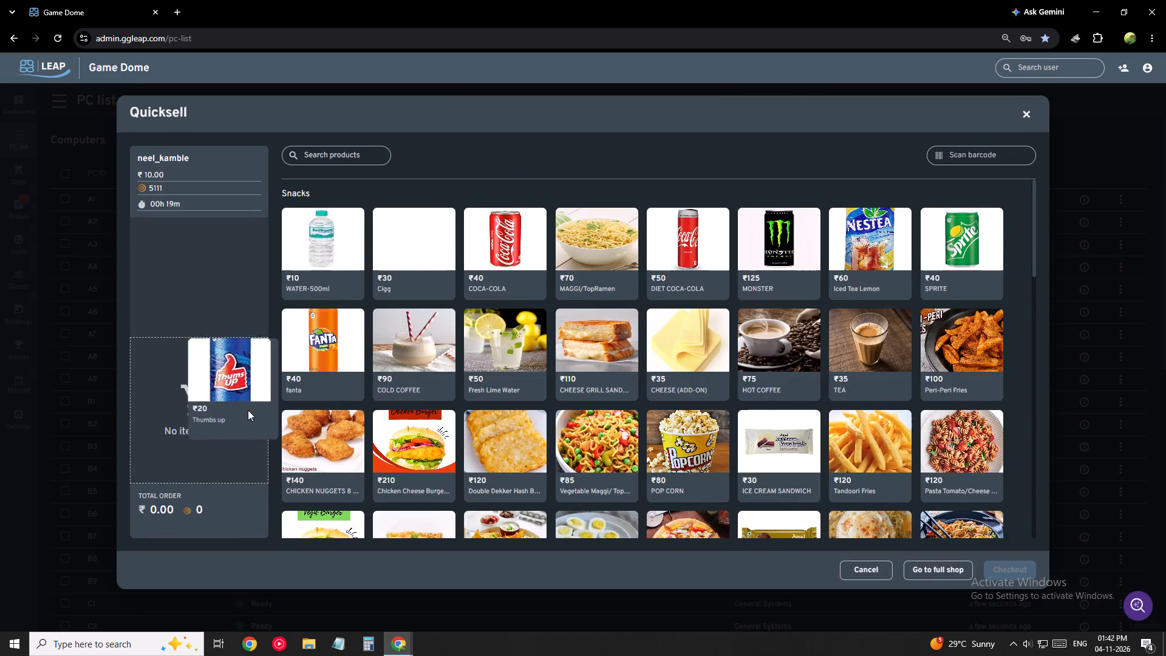
Check out Neel's order, paying ₹10 from the user balance and ₹10 in cash, and charge it.
left_click(1003, 568)
left_click(234, 326)
left_click(320, 316)
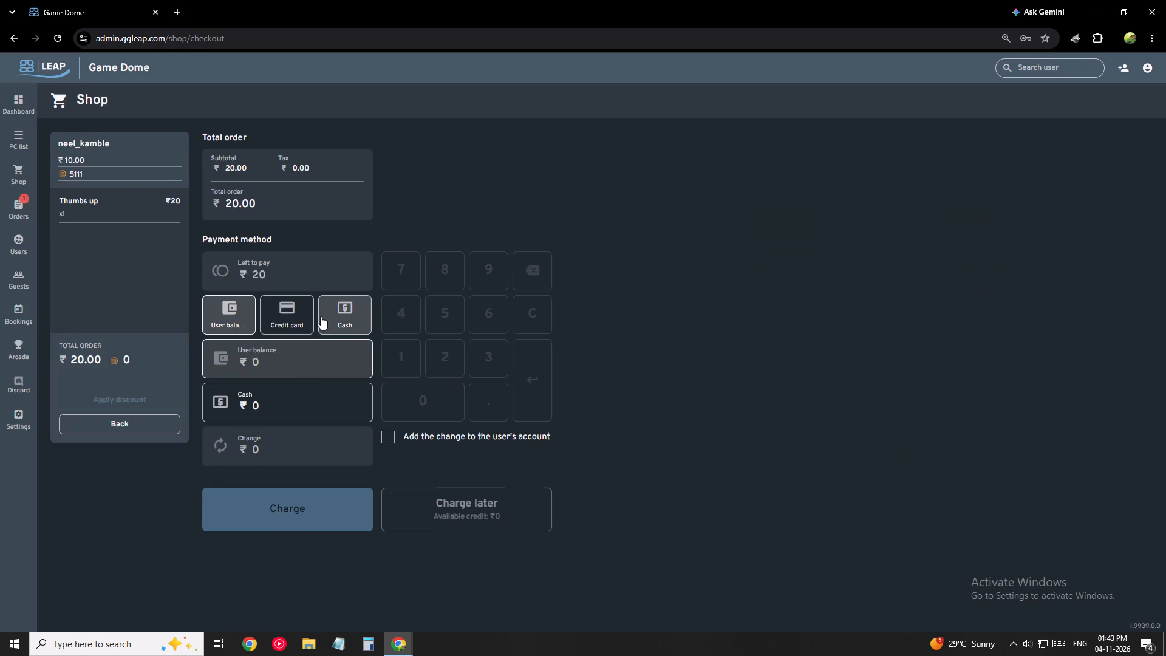
left_click(400, 364)
left_click(420, 406)
left_click(295, 393)
left_click(395, 359)
left_click(432, 403)
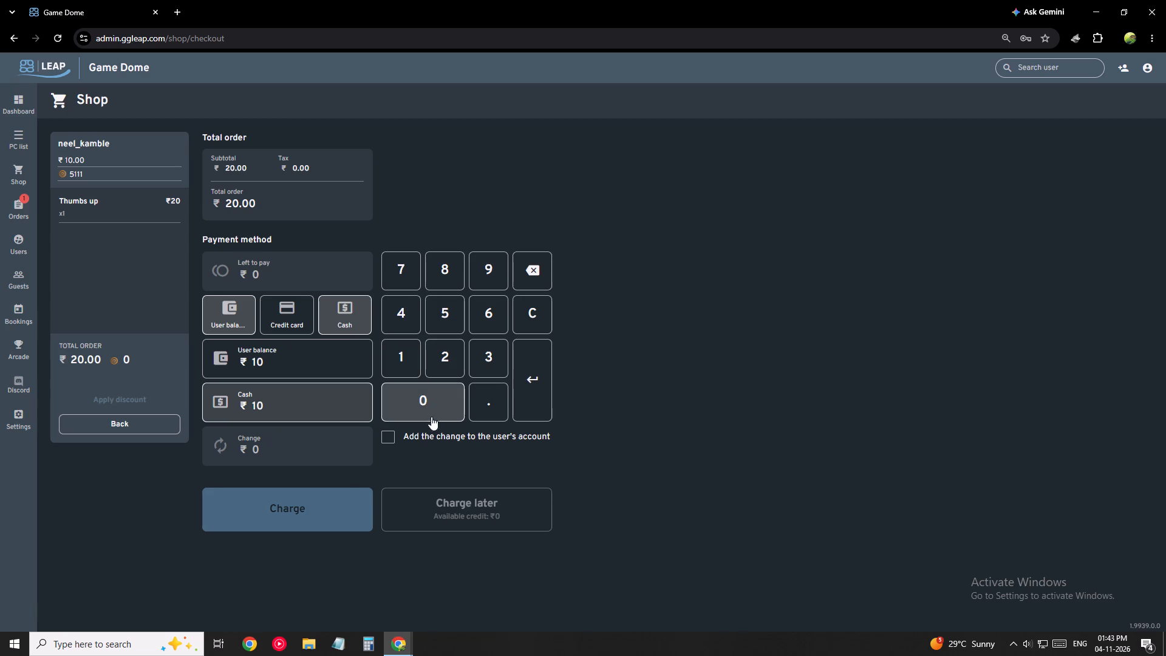
left_click(287, 519)
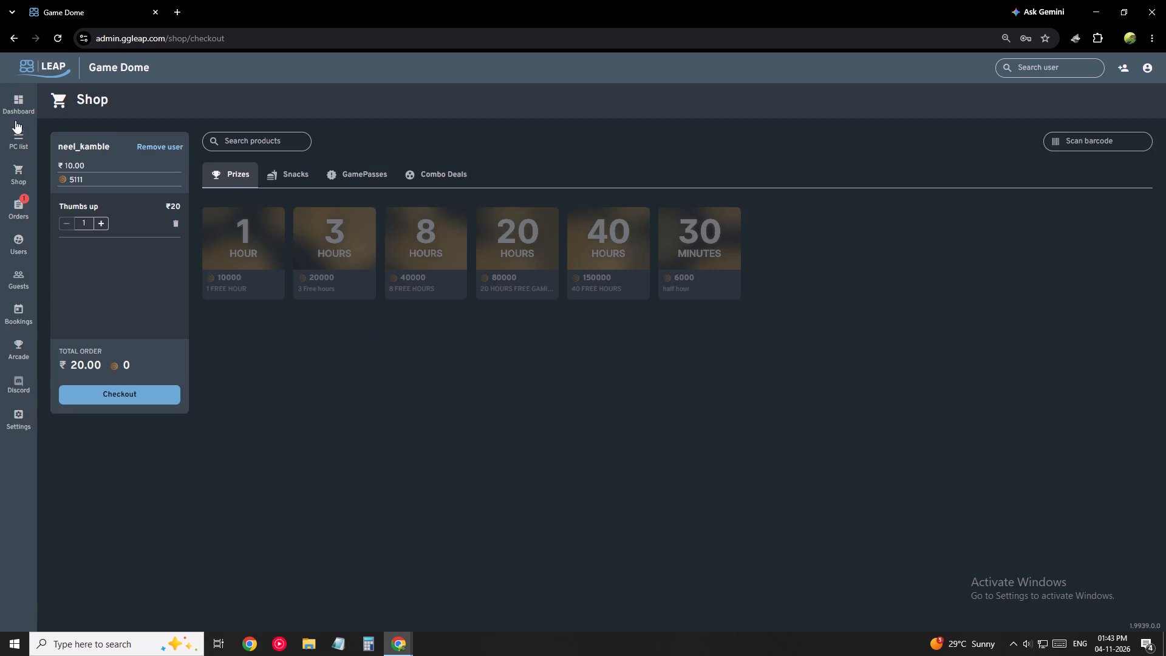
left_click(23, 167)
left_click(12, 131)
scroll(330, 387, "down", 5)
scroll(462, 469, "up", 1)
scroll(462, 469, "down", 1)
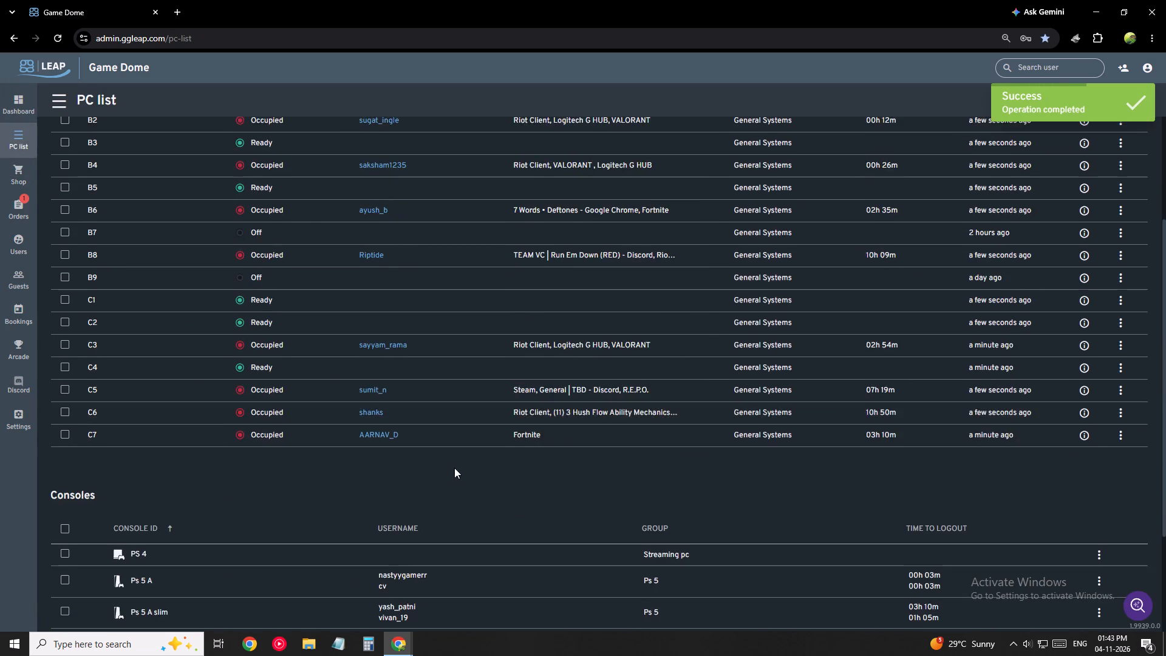
scroll(454, 468, "down", 4)
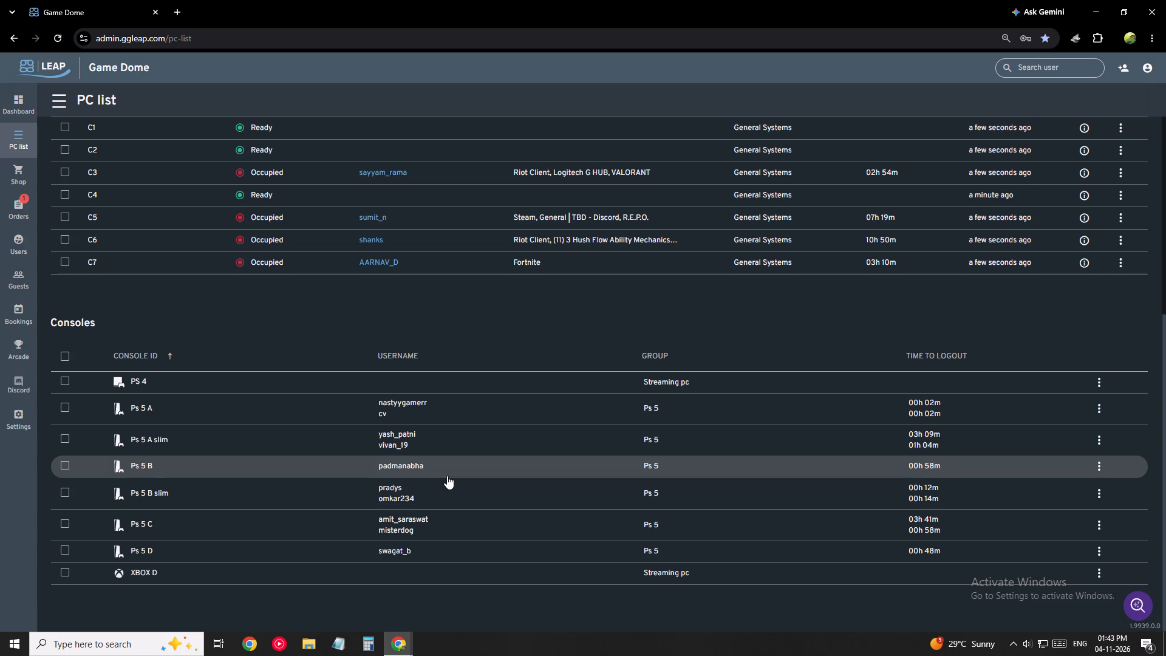
scroll(489, 273, "up", 3)
scroll(424, 240, "down", 1)
scroll(423, 239, "up", 3)
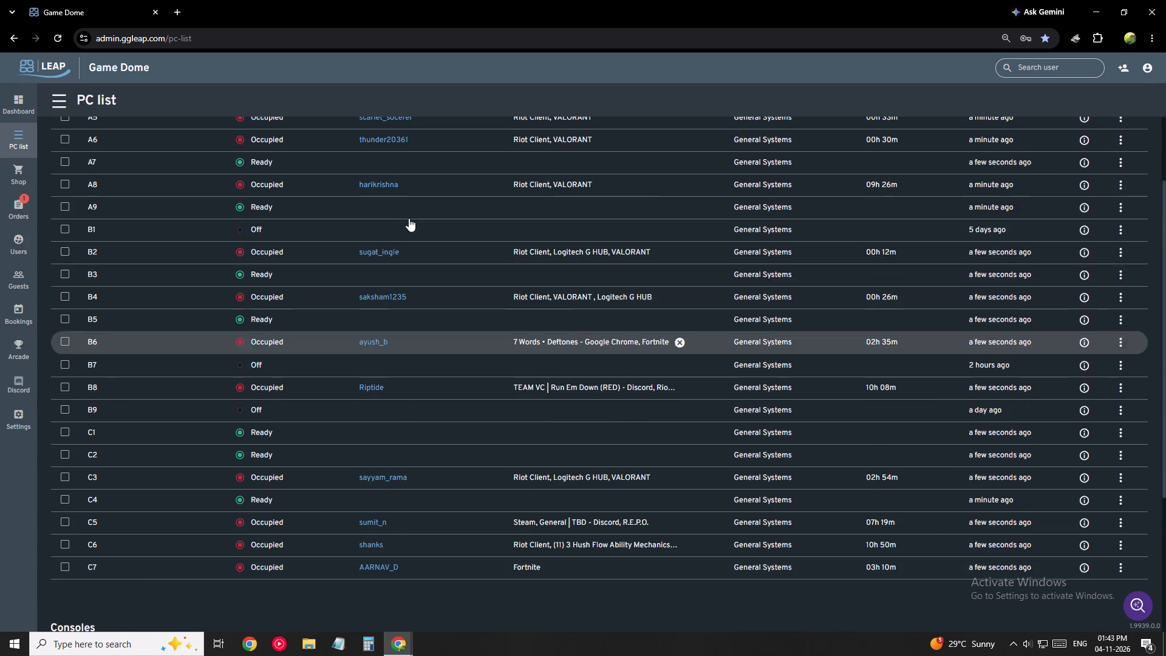
left_click(384, 295)
left_click(433, 420)
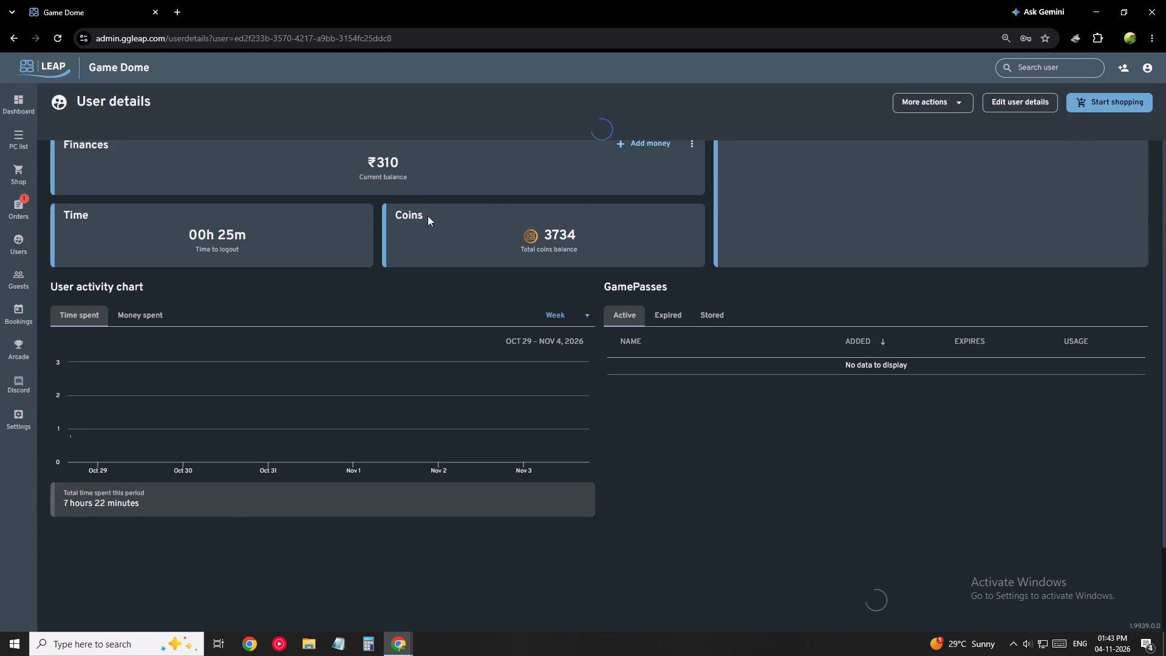
scroll(443, 252, "up", 9)
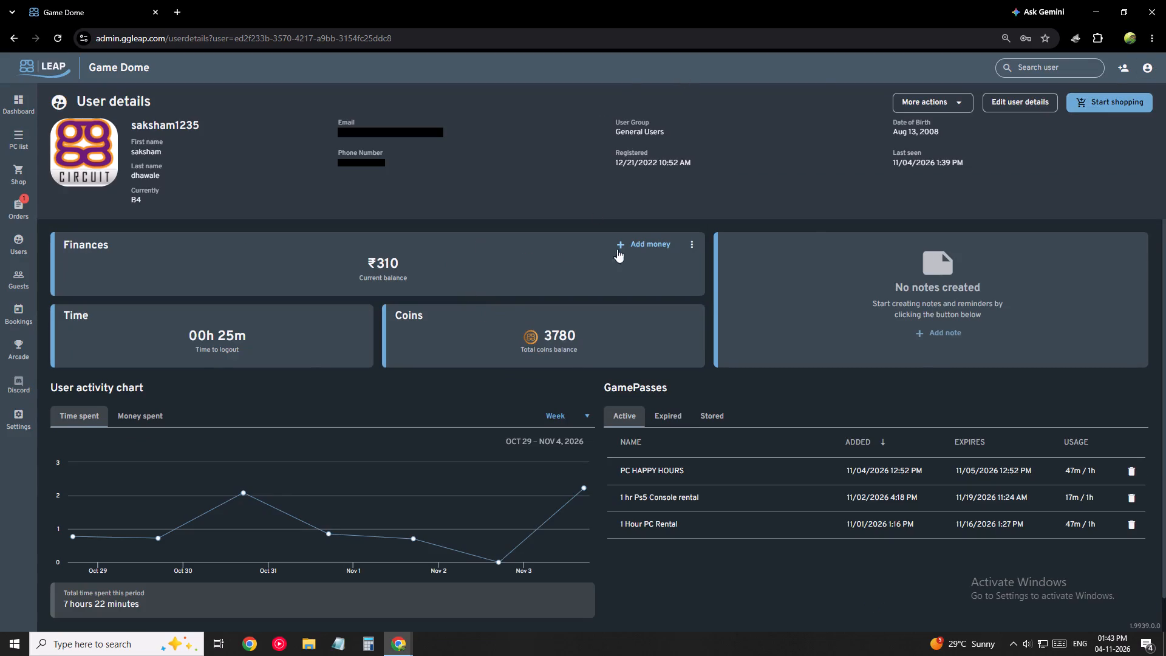
left_click(685, 243)
left_click(674, 267)
left_click(545, 317)
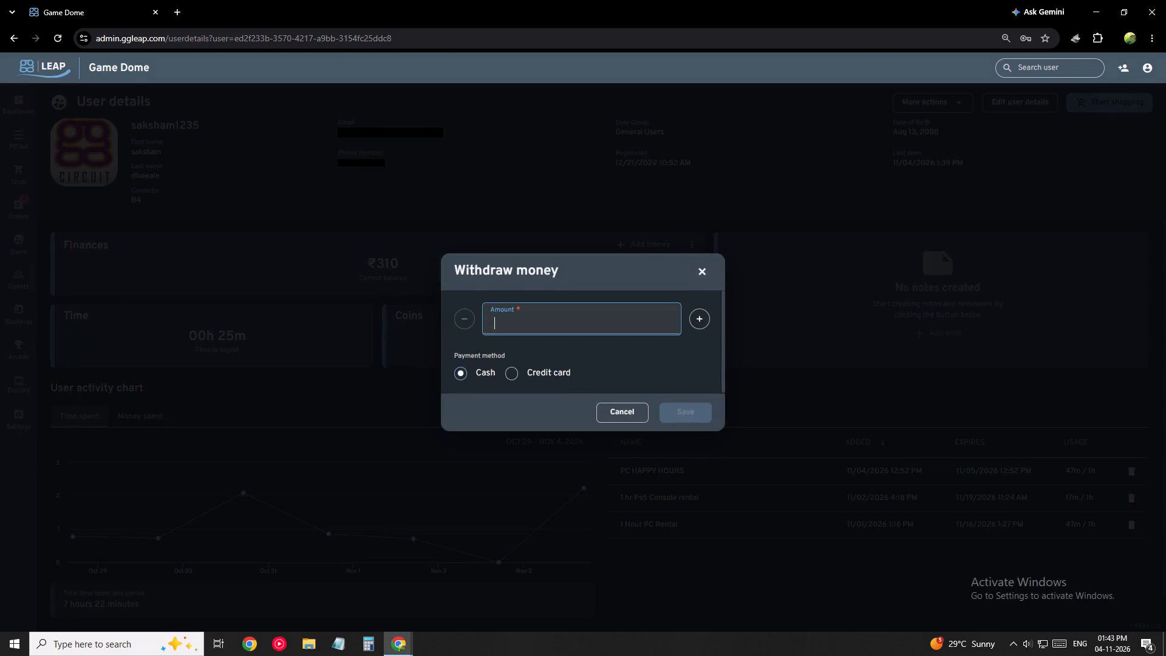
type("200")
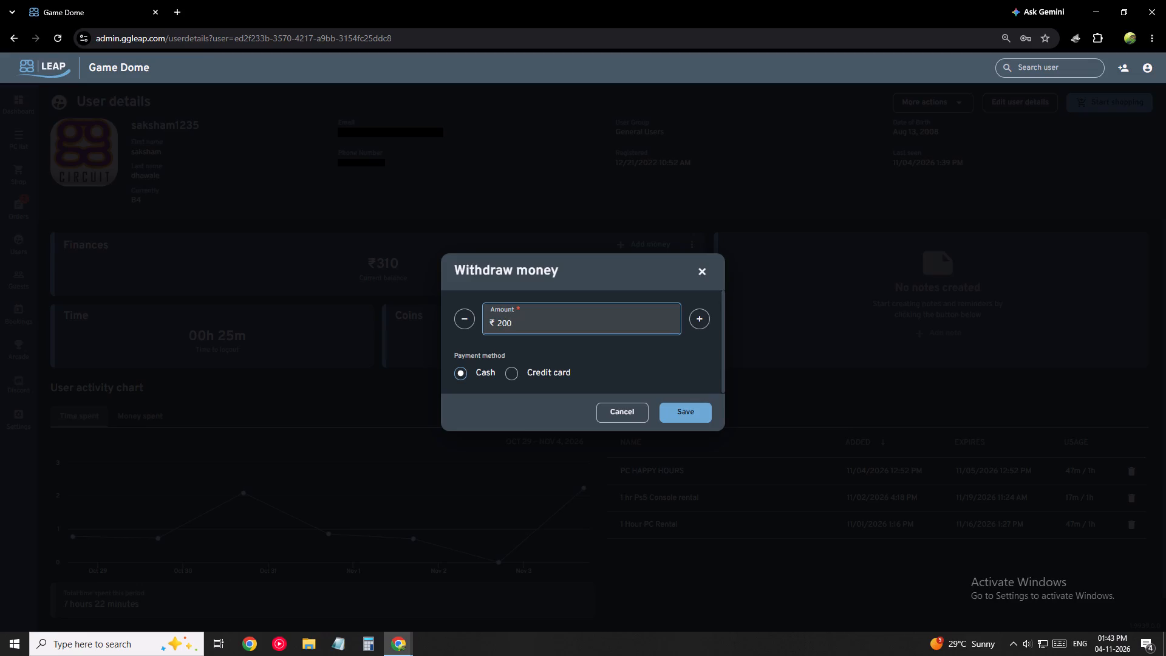
scroll(553, 315, "up", 1)
left_click(690, 406)
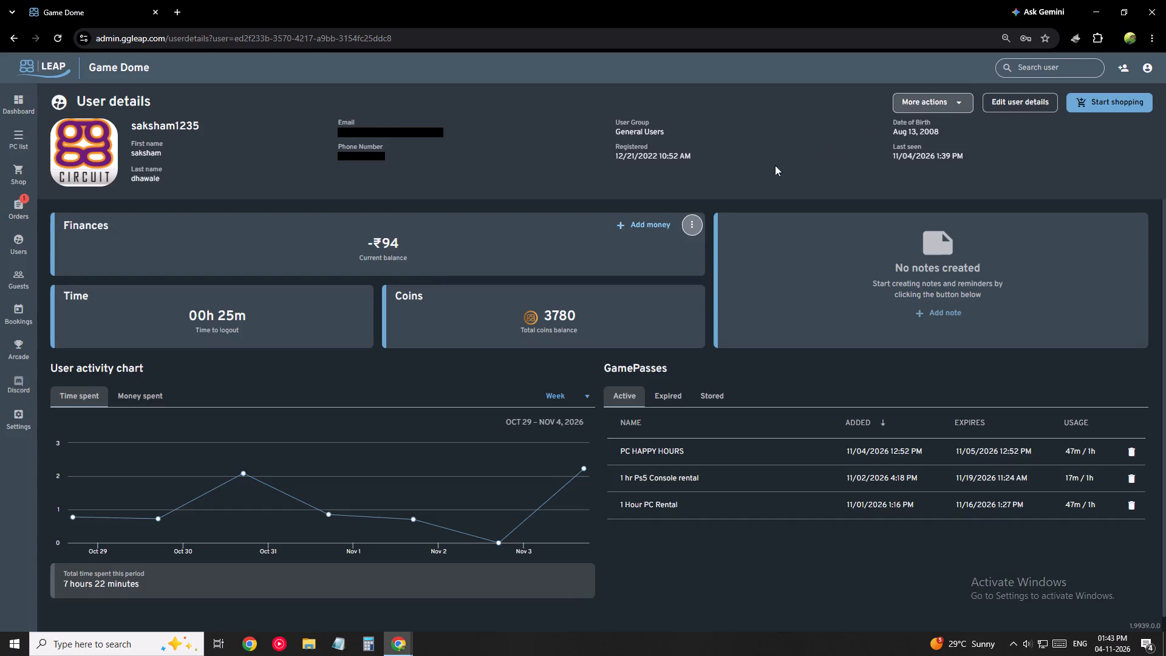
left_click(60, 30)
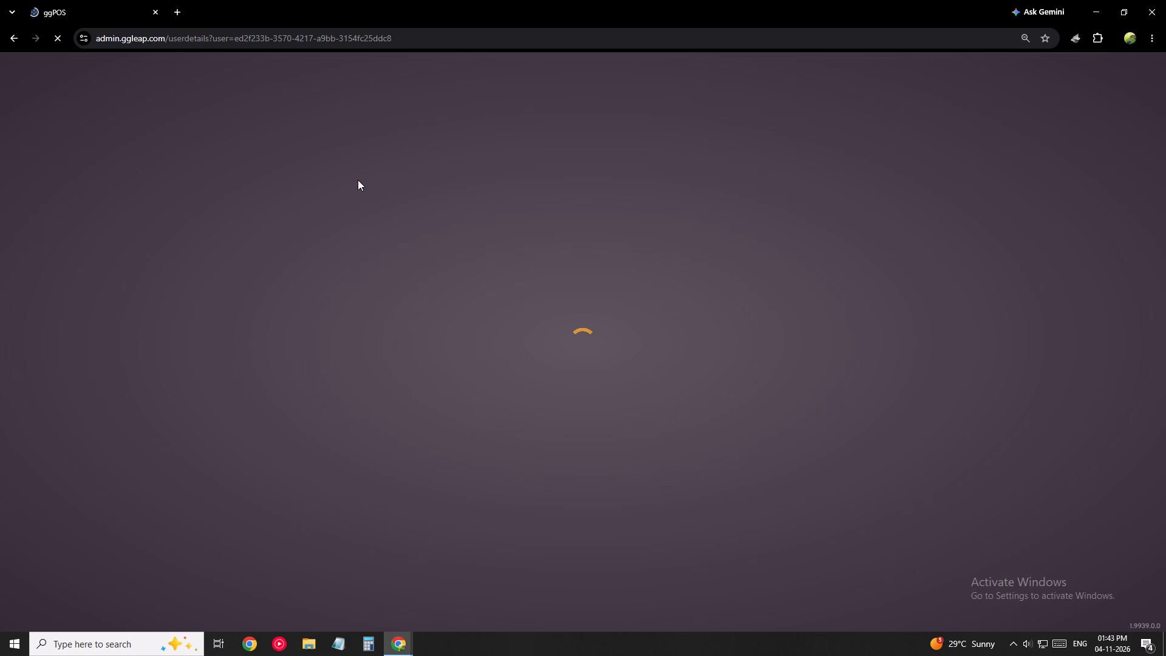
scroll(519, 275, "up", 1)
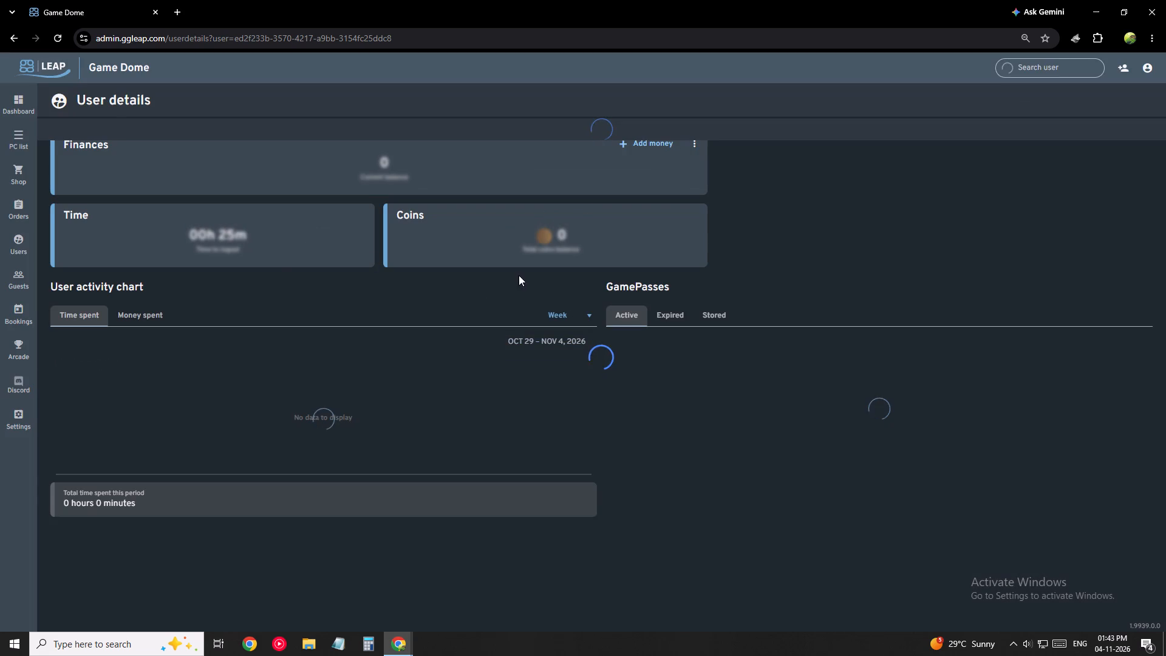
scroll(519, 275, "up", 1)
scroll(544, 351, "up", 4)
scroll(546, 324, "down", 1)
scroll(547, 322, "up", 4)
scroll(1028, 206, "up", 8)
scroll(707, 185, "up", 4)
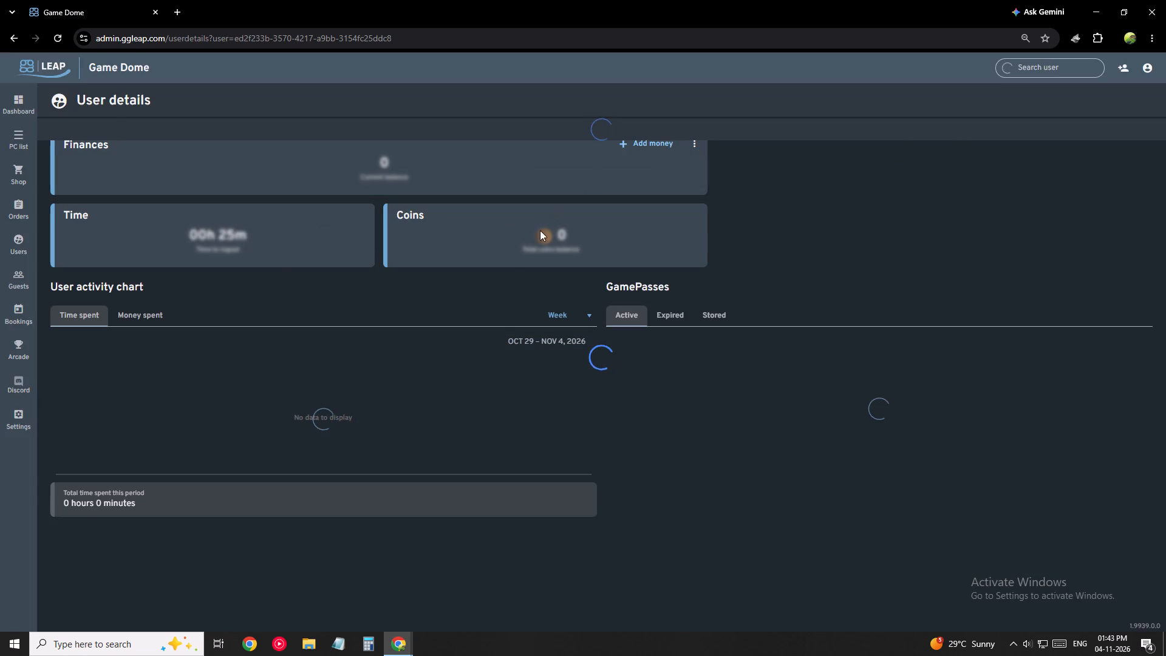
scroll(527, 279, "up", 12)
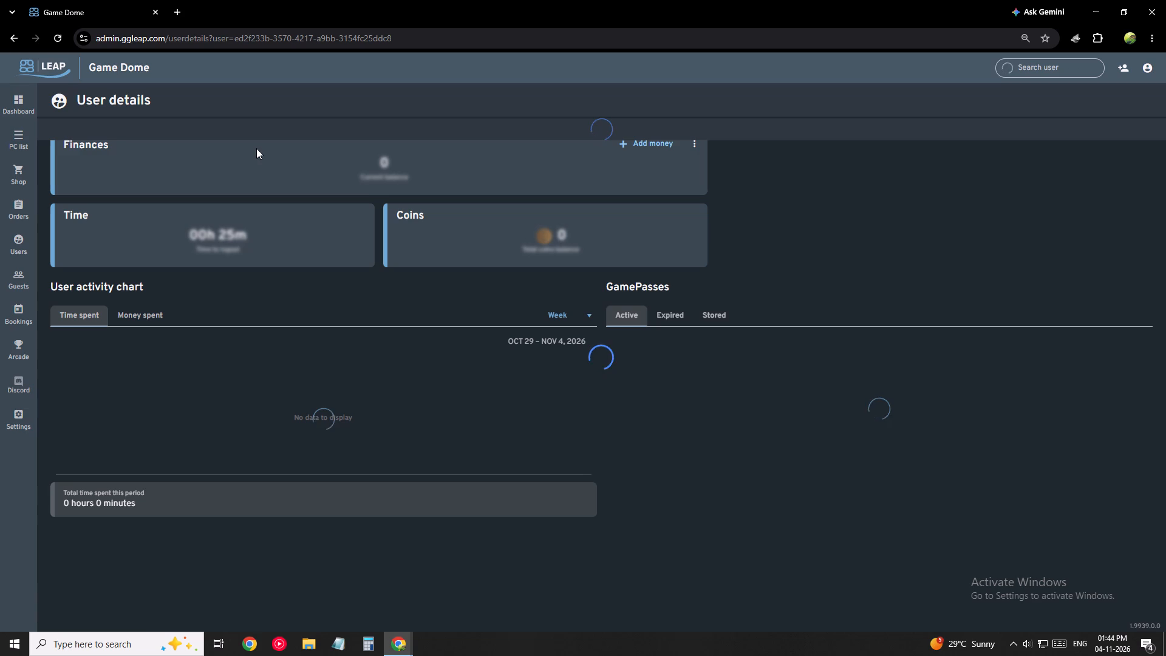
triple_click(21, 146)
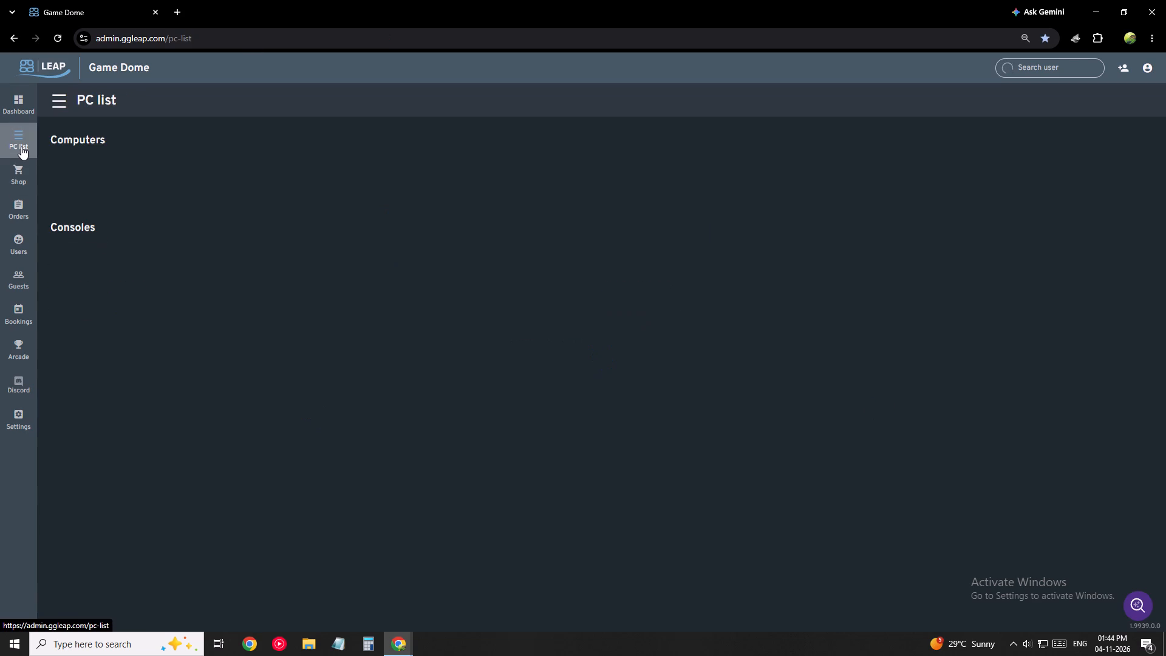
double_click(21, 146)
Switch on the Ultrasurf browser extension and close the ultrasurfing.com page it opens.
left_click(1072, 36)
left_click(1047, 117)
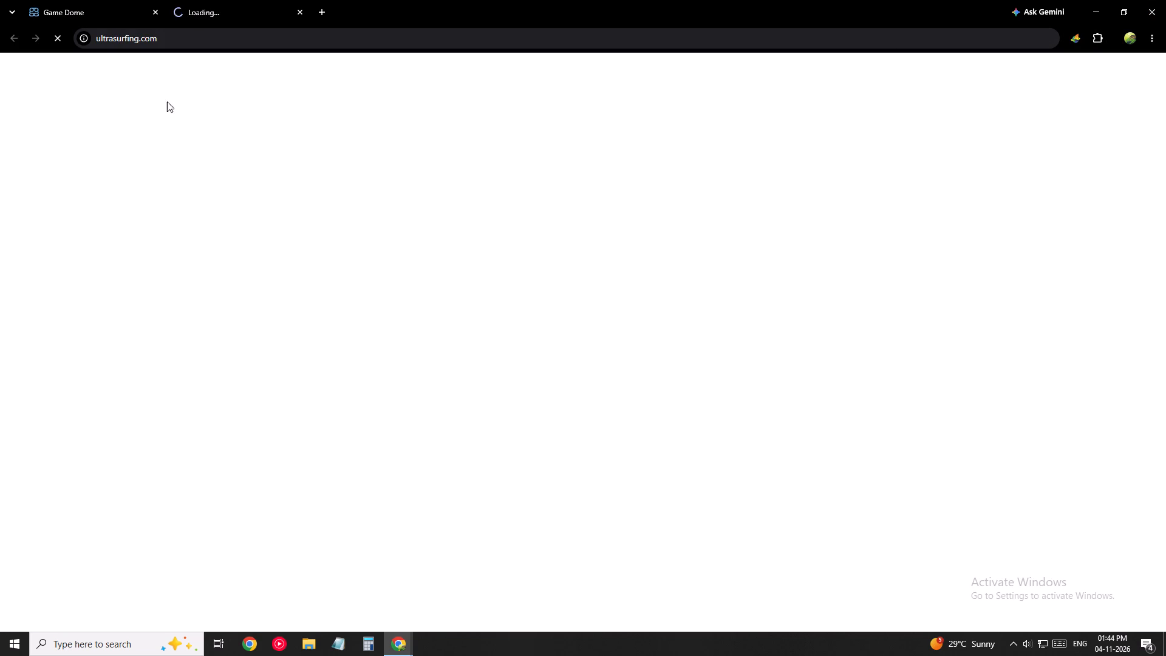
left_click(294, 13)
left_click(304, 13)
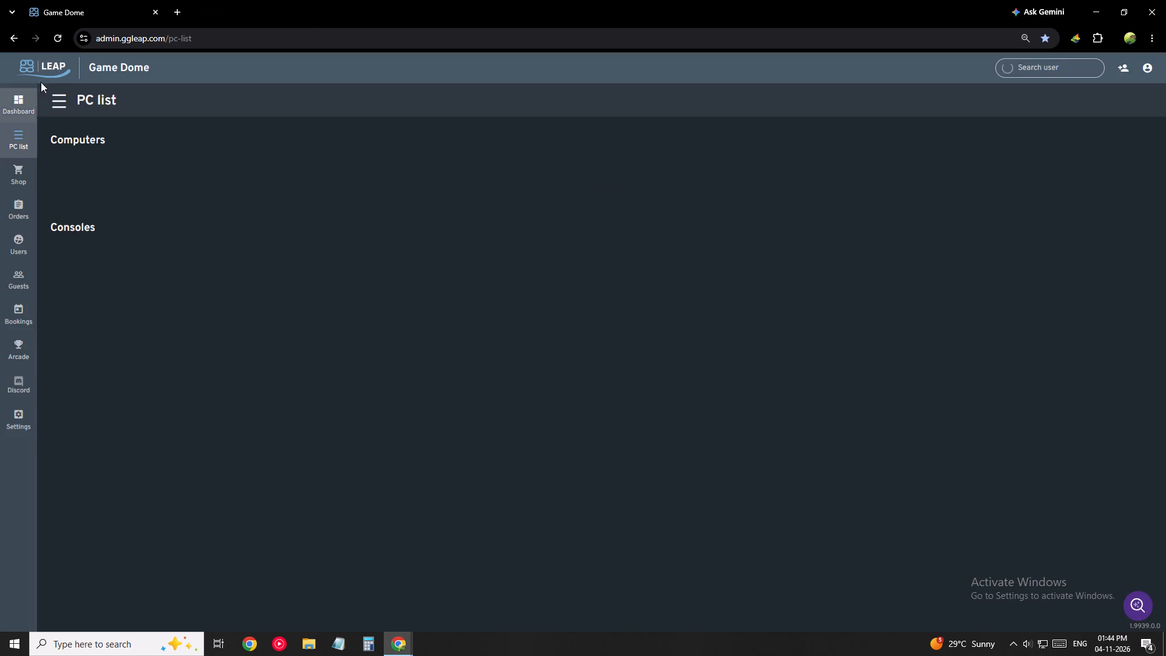
Reload the admin site, log back in and reopen the PC list down to the consoles.
left_click(60, 40)
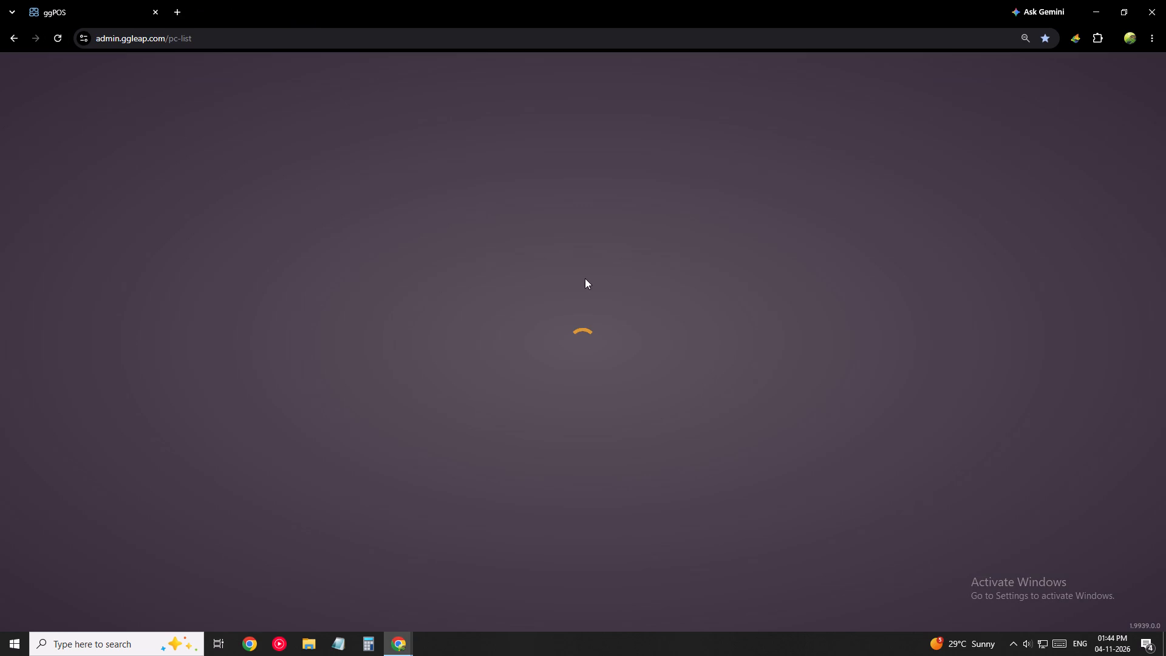
left_click(614, 392)
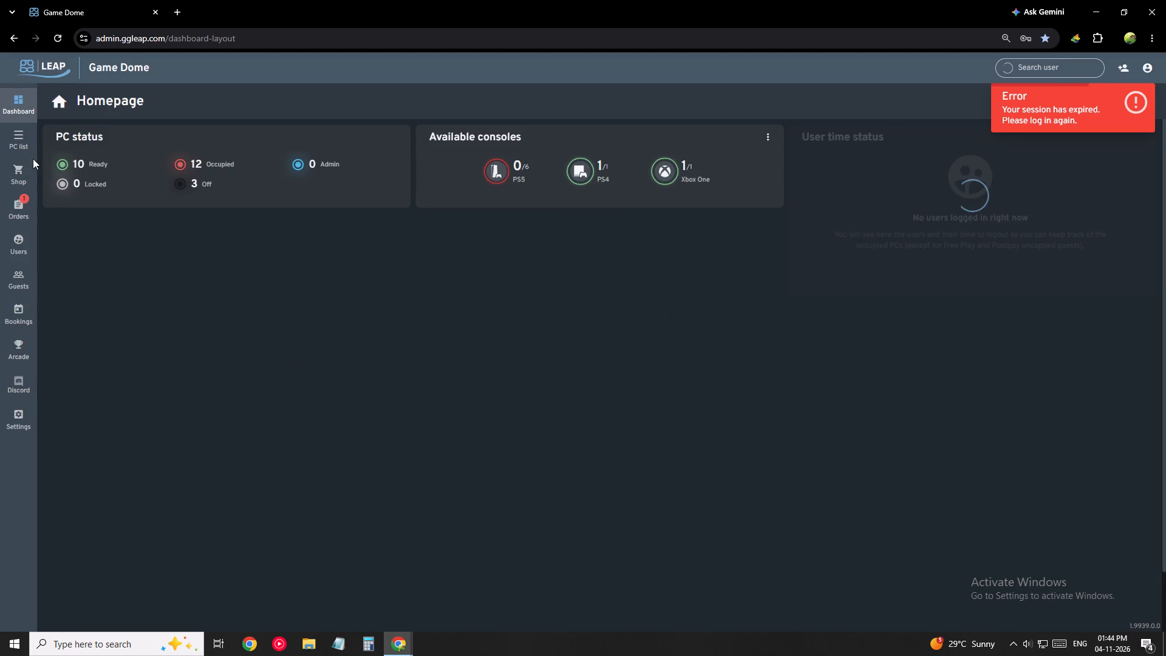
left_click(26, 135)
scroll(491, 322, "down", 3)
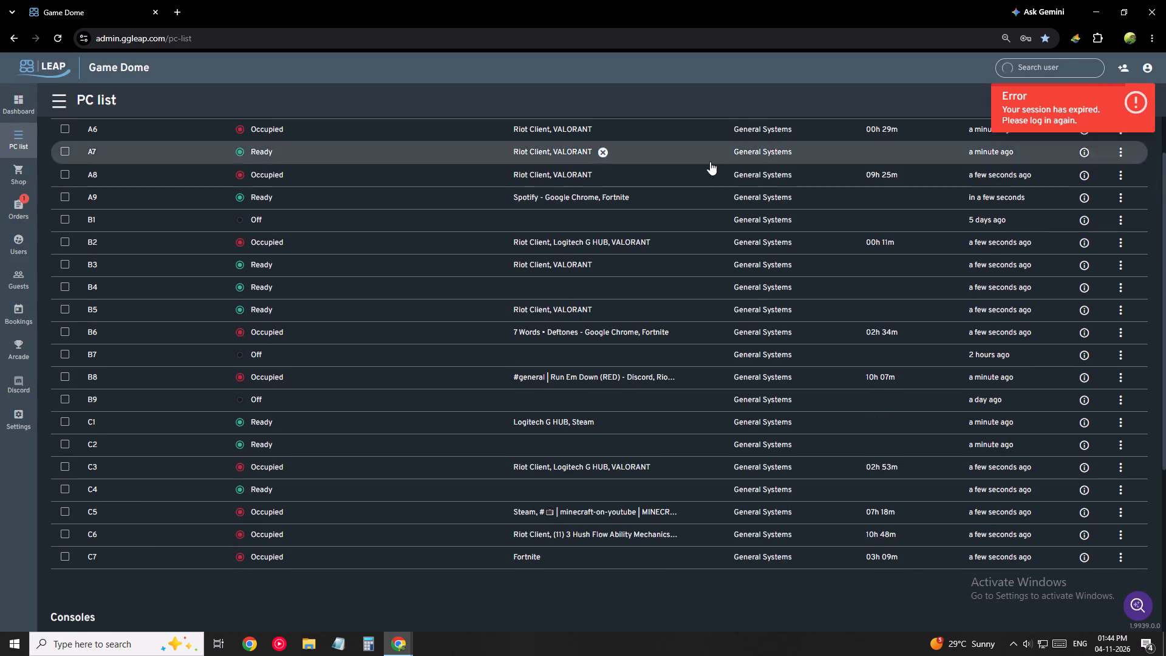
scroll(723, 310, "down", 2)
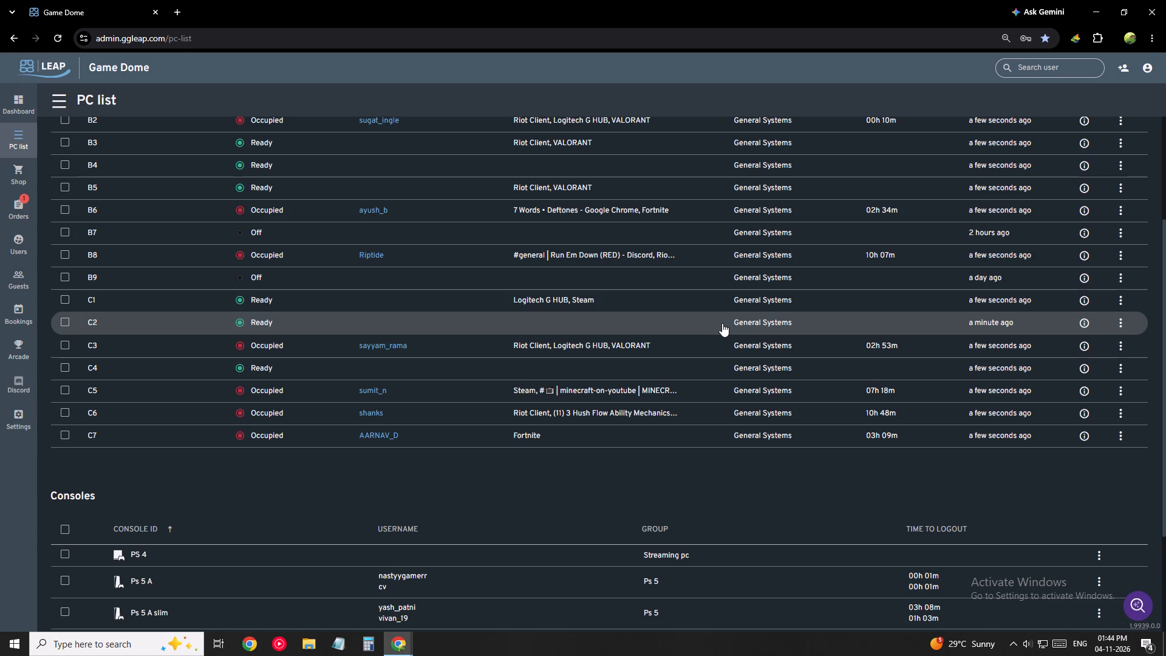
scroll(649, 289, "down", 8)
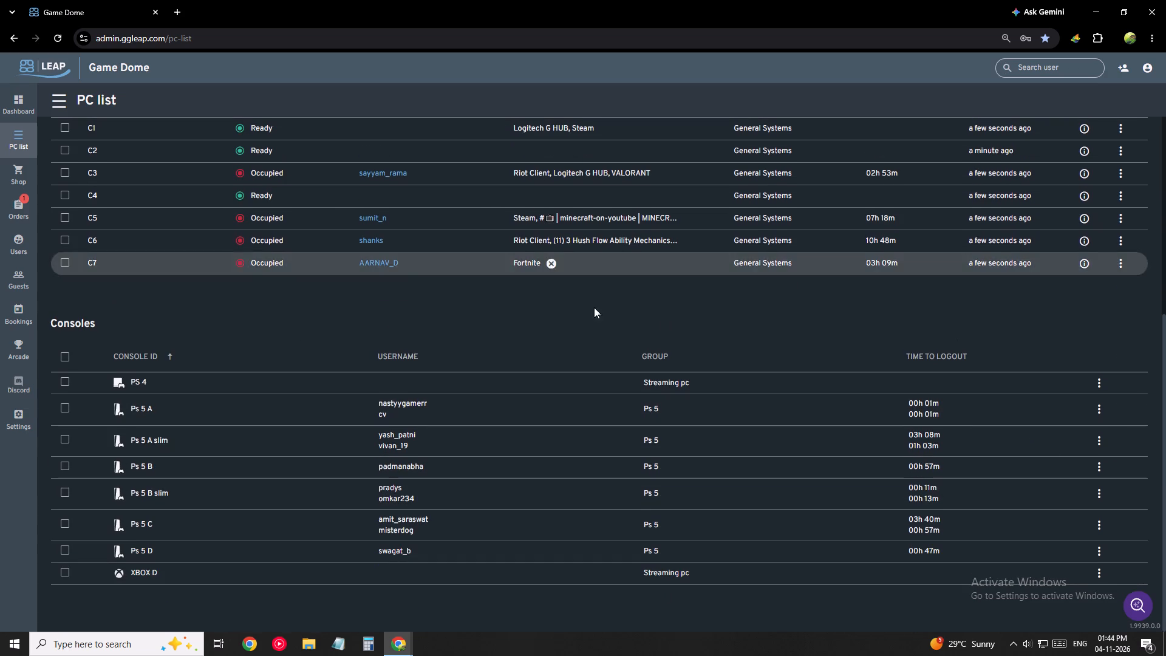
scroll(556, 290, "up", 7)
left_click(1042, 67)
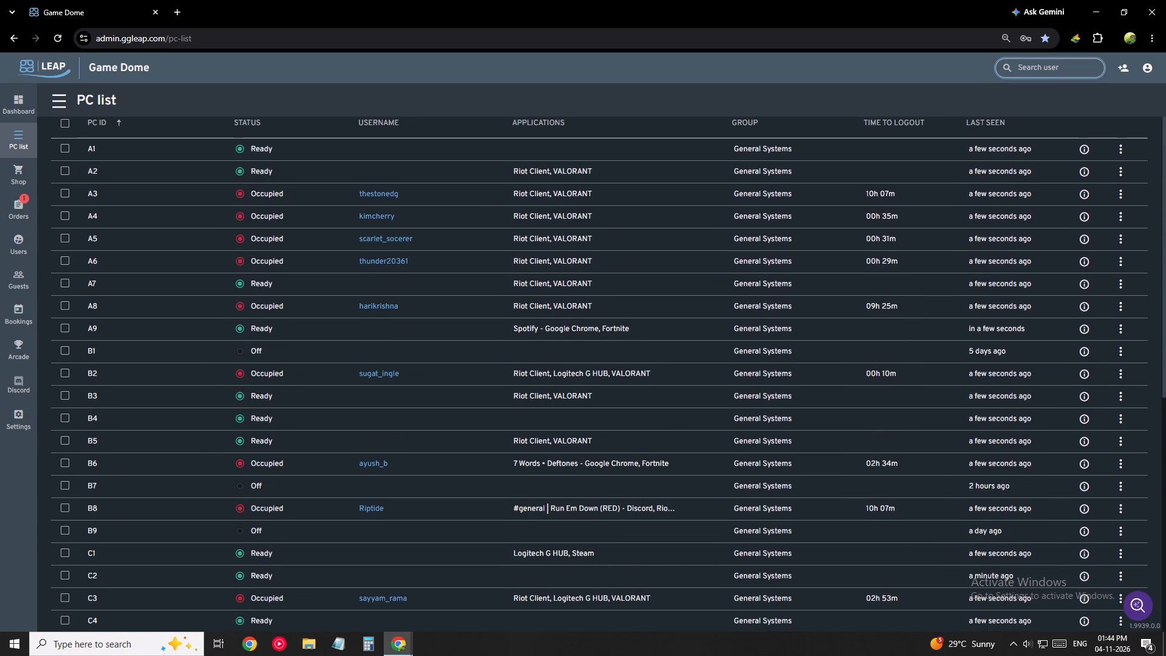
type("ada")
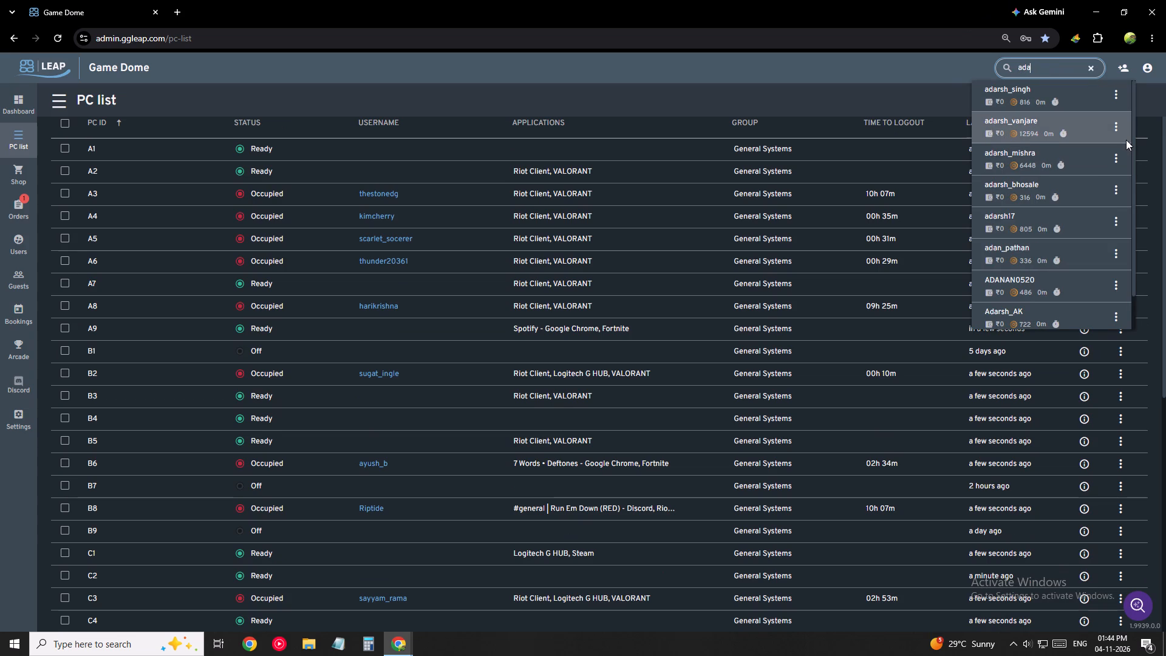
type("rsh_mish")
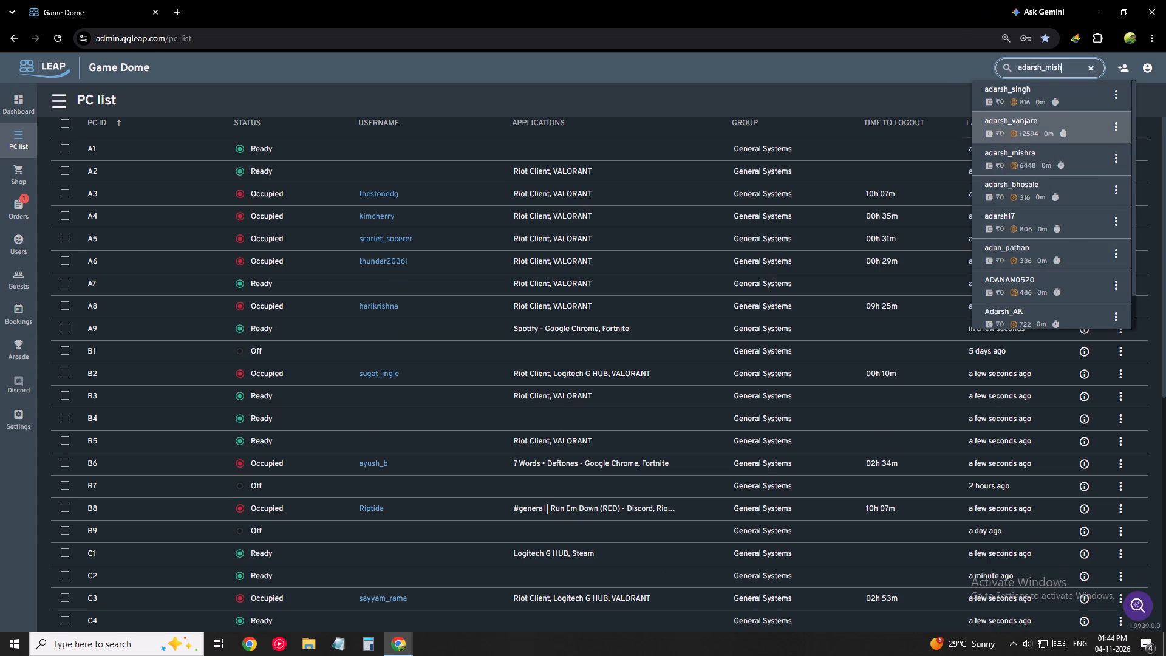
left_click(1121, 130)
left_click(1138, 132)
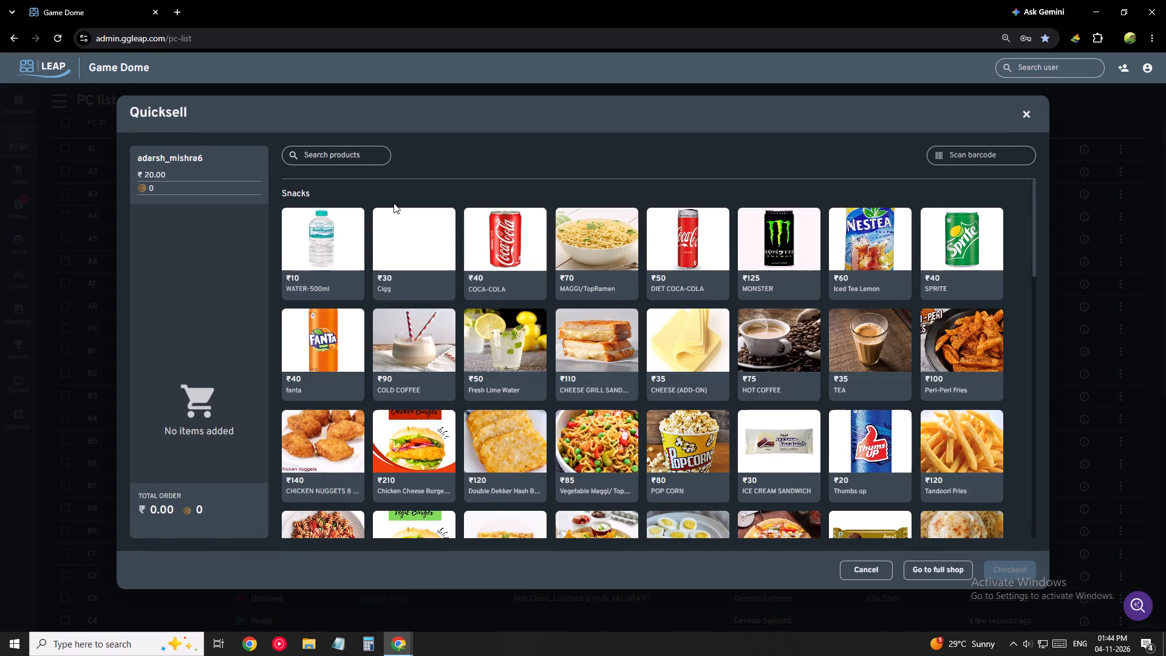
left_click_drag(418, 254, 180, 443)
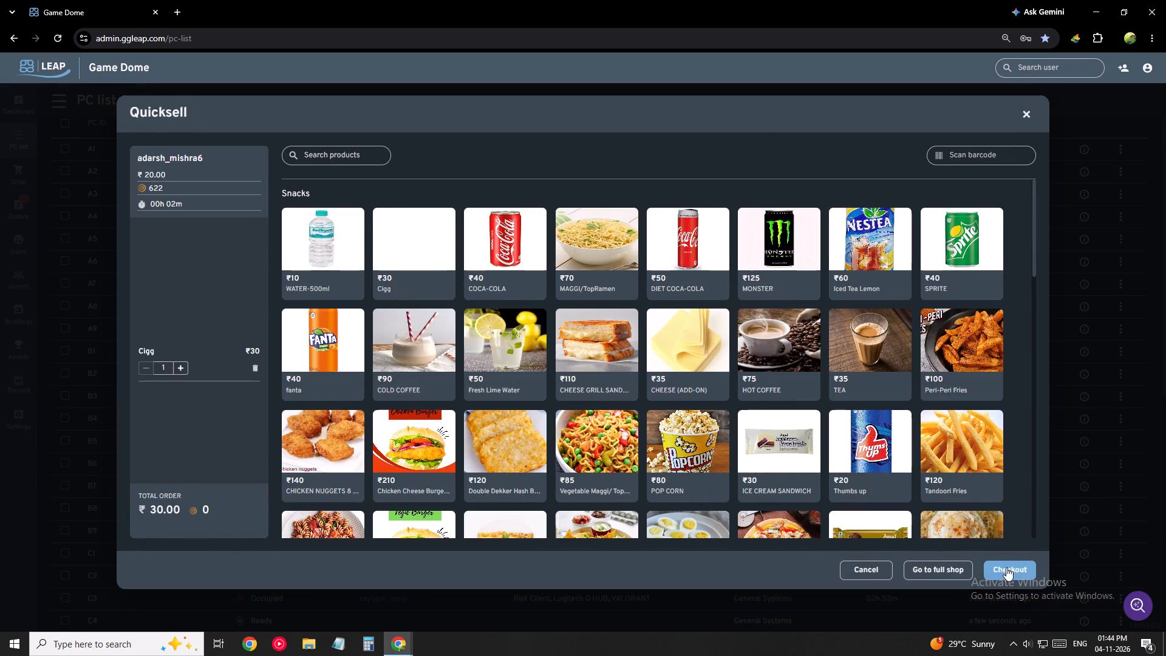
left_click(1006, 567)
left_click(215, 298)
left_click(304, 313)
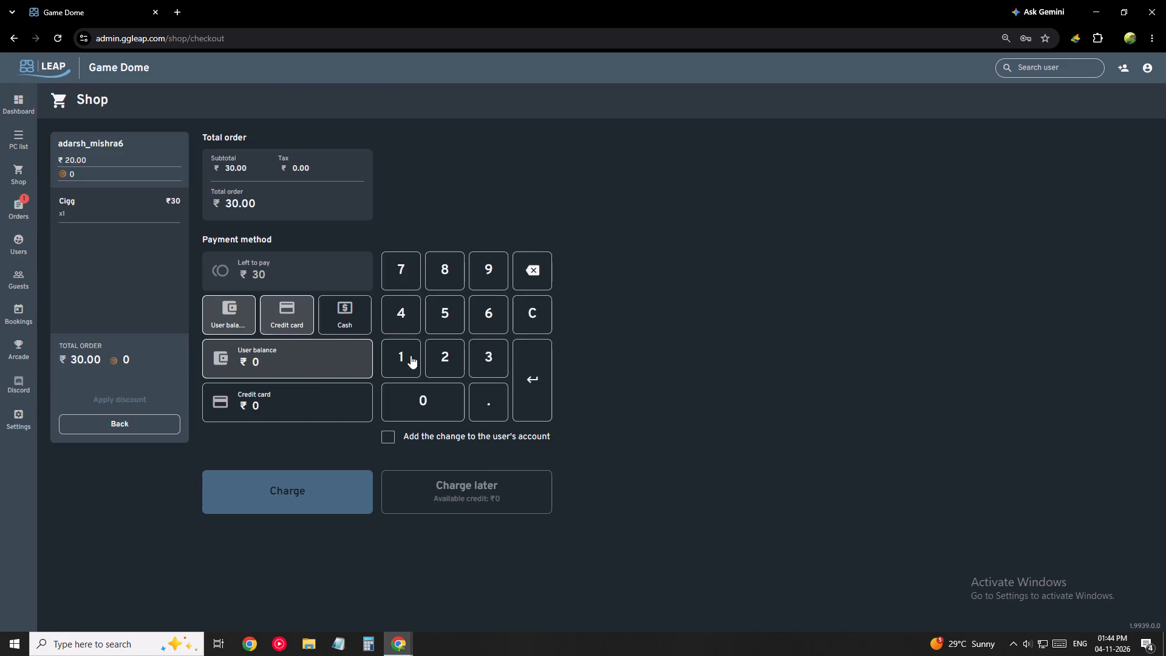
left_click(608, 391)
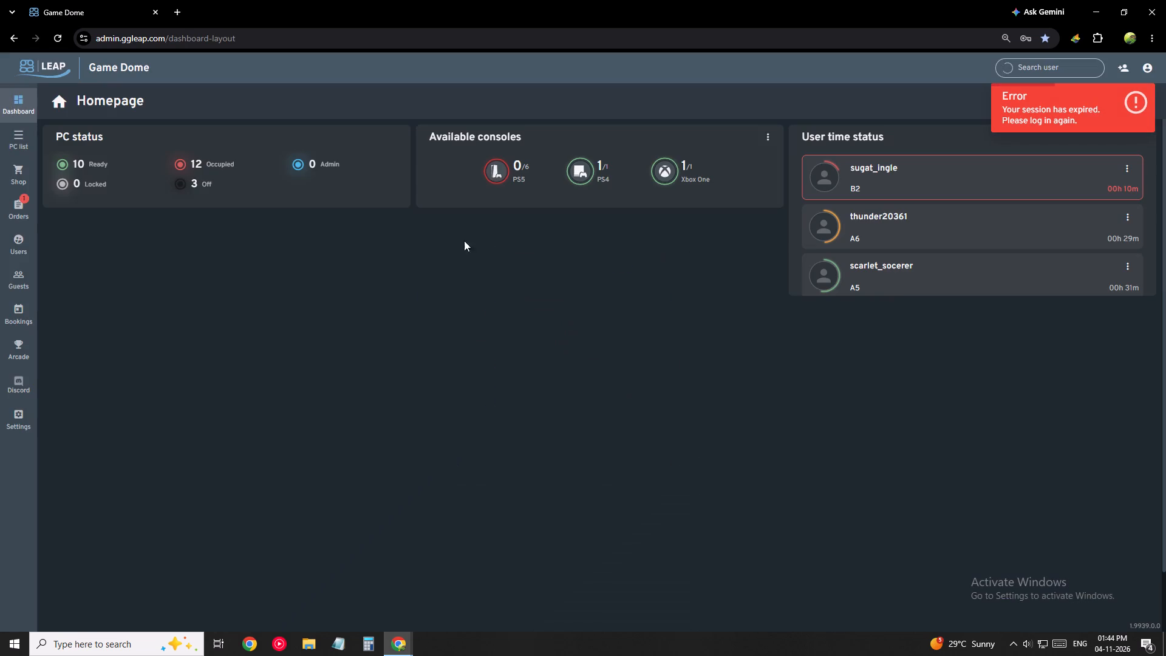
left_click(2, 140)
left_click_drag(1084, 57, 1080, 64)
left_click(1069, 72)
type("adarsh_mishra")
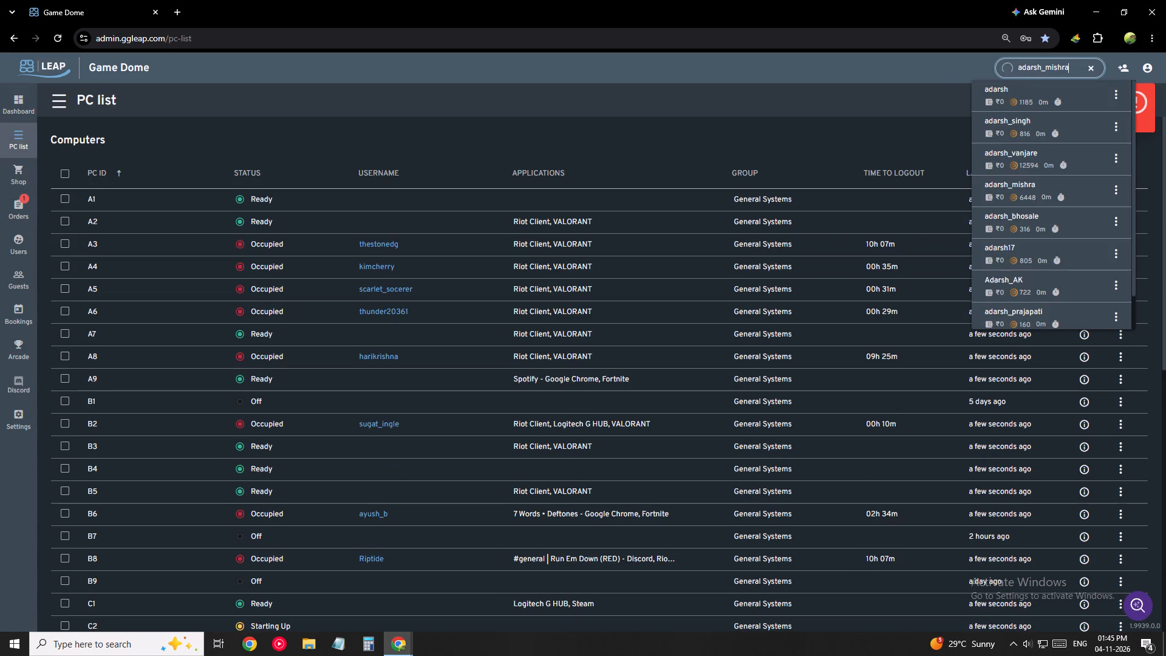
left_click(1127, 118)
left_click(1137, 126)
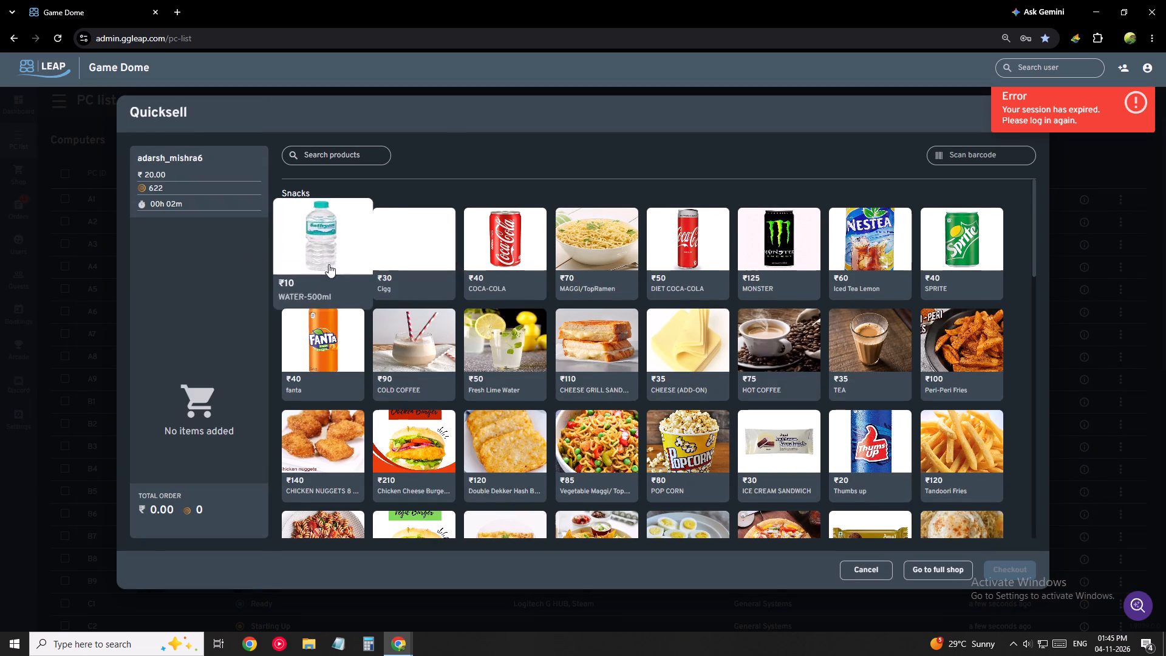
left_click_drag(383, 270, 192, 407)
left_click(995, 575)
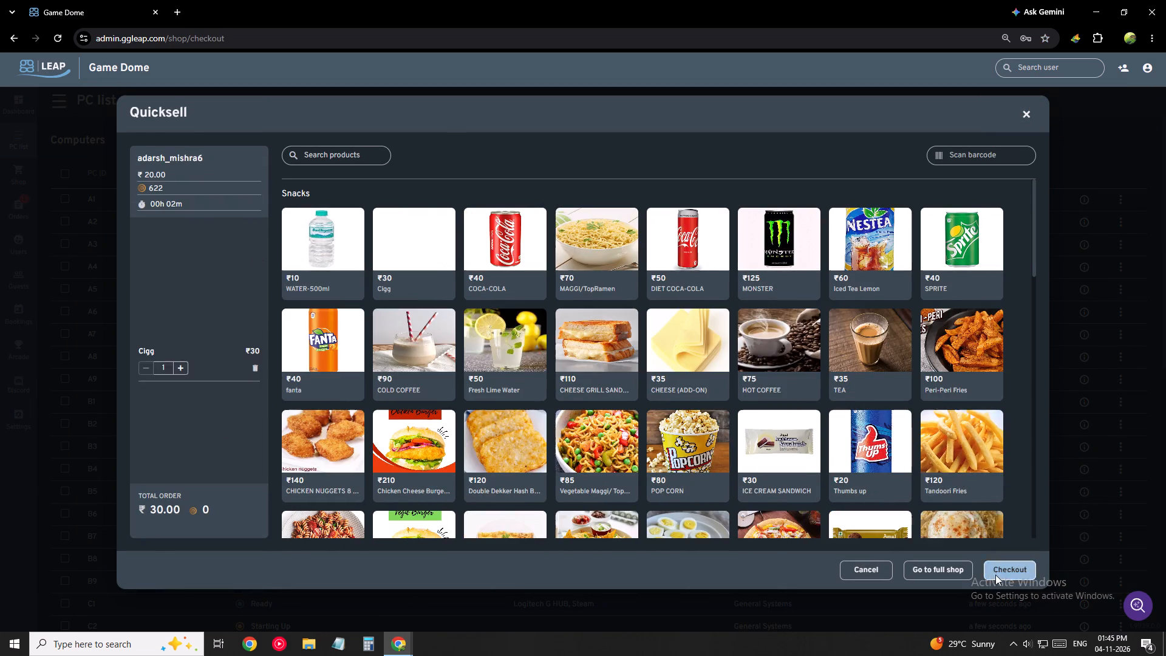
Switch to the GD VIMAN MNAGAR spreadsheet, reload it and return to the shop checkout.
key("alt+Tab")
double_click(840, 72)
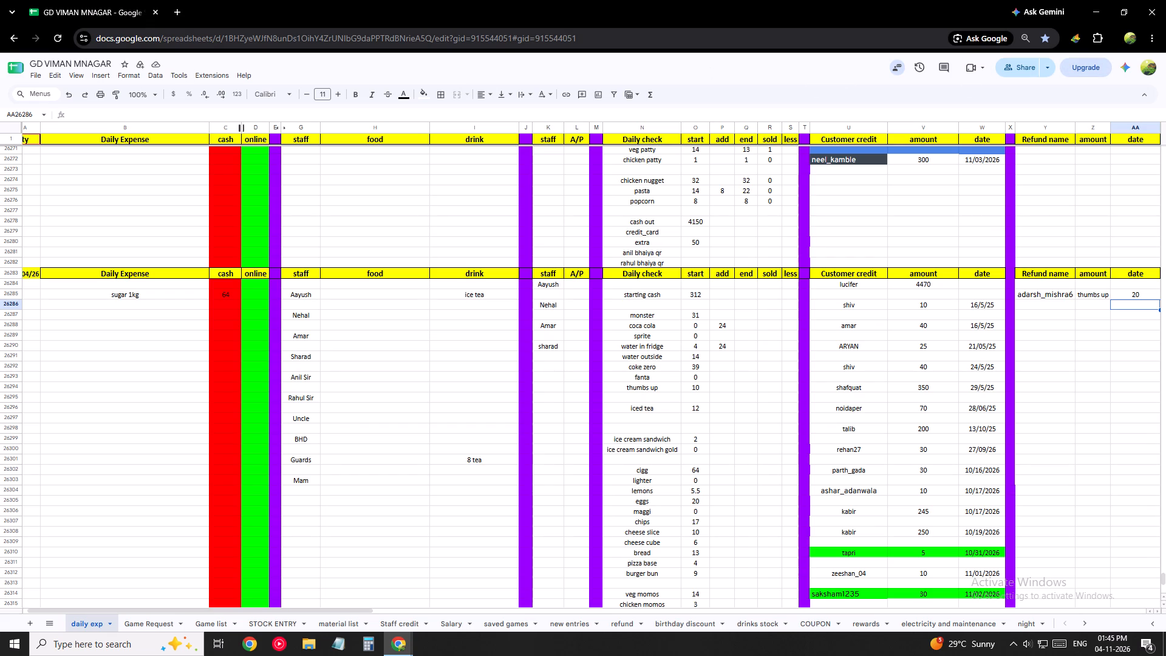
left_click(53, 41)
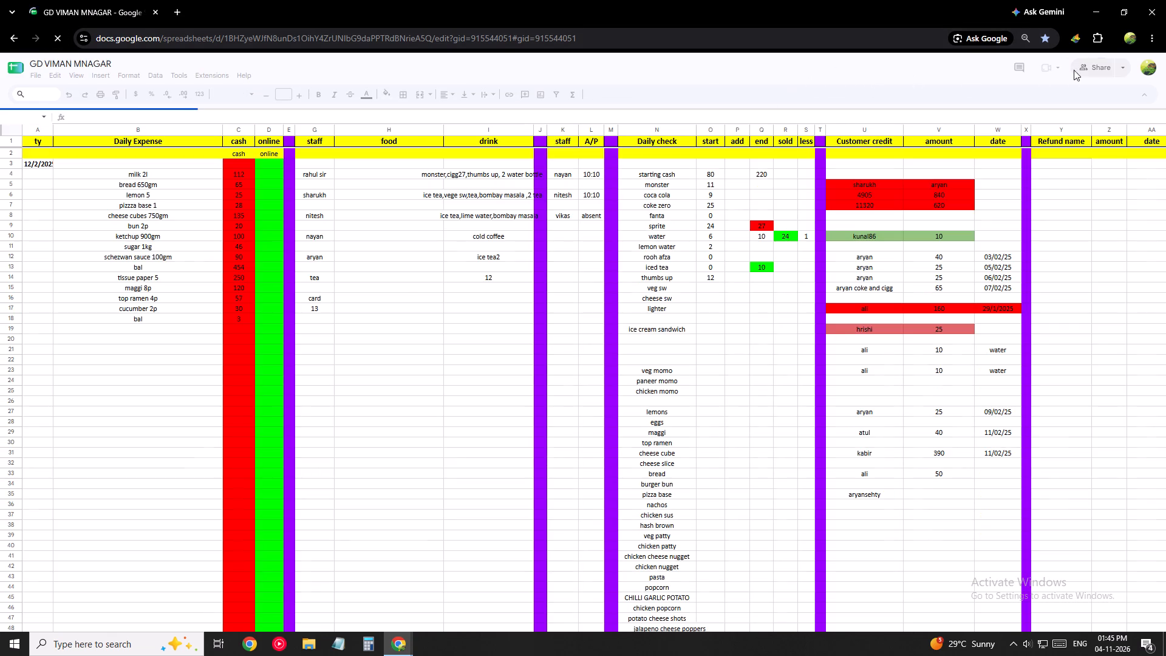
key("alt+Tab")
left_click(216, 301)
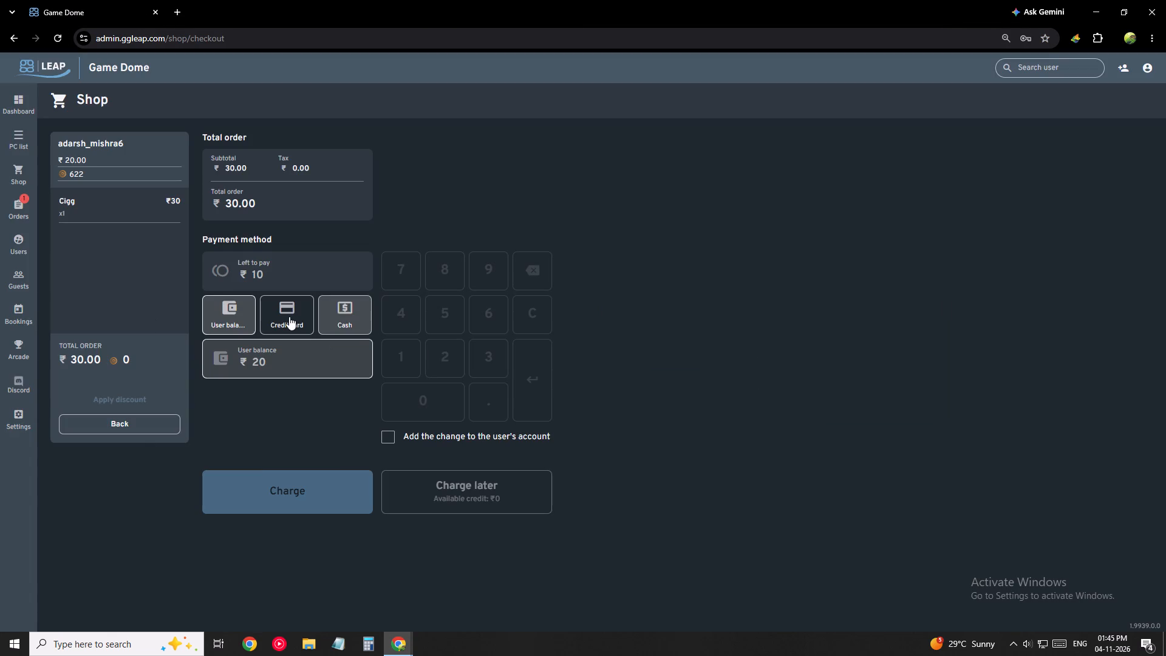
left_click(289, 316)
left_click(448, 358)
left_click(432, 406)
left_click(326, 402)
left_click(398, 367)
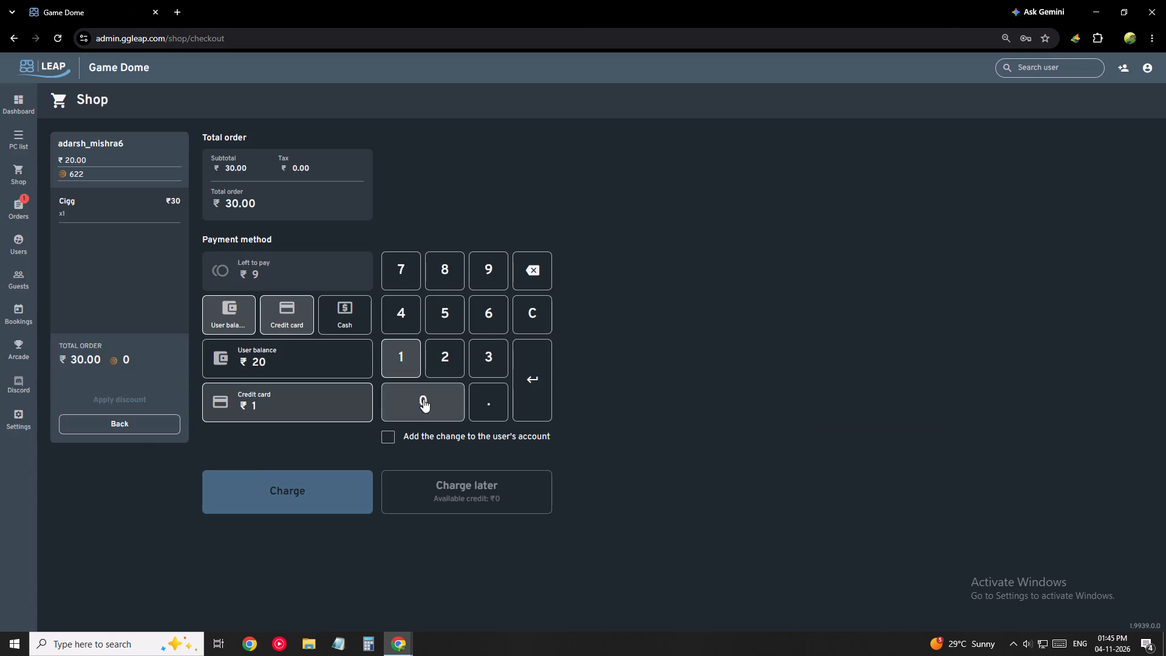
left_click(423, 399)
left_click(297, 487)
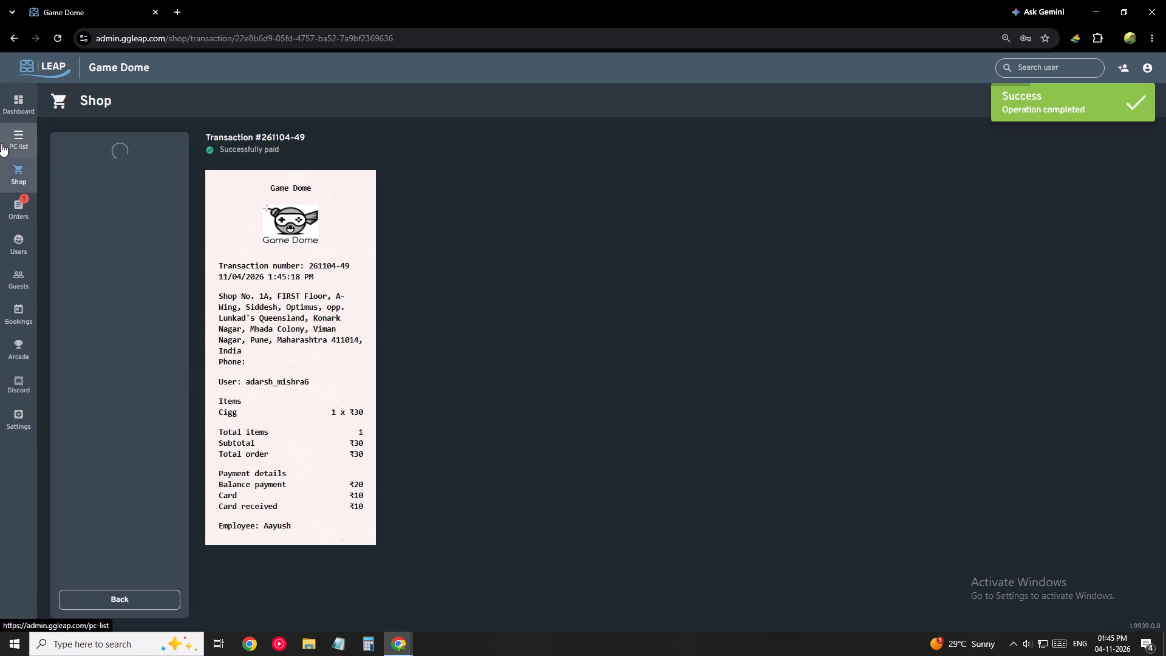
Return to the PC list's consoles and choose a session action for console Ps 5 A.
left_click(2, 143)
scroll(176, 281, "down", 9)
scroll(339, 422, "up", 1)
scroll(341, 423, "down", 5)
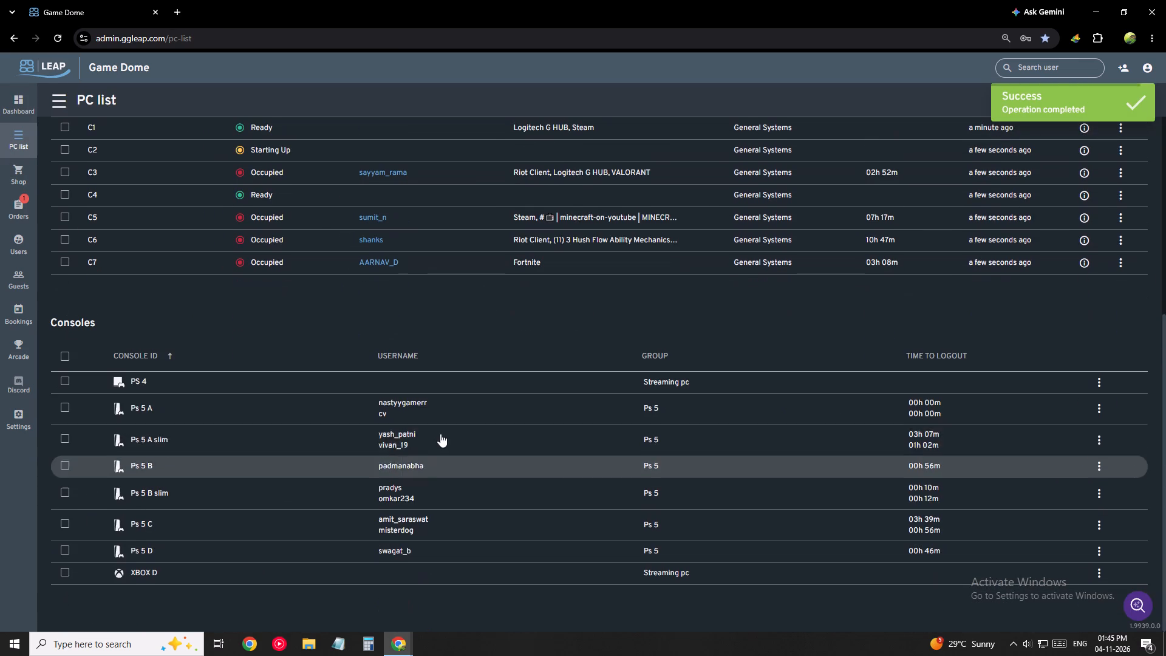
scroll(440, 434, "down", 7)
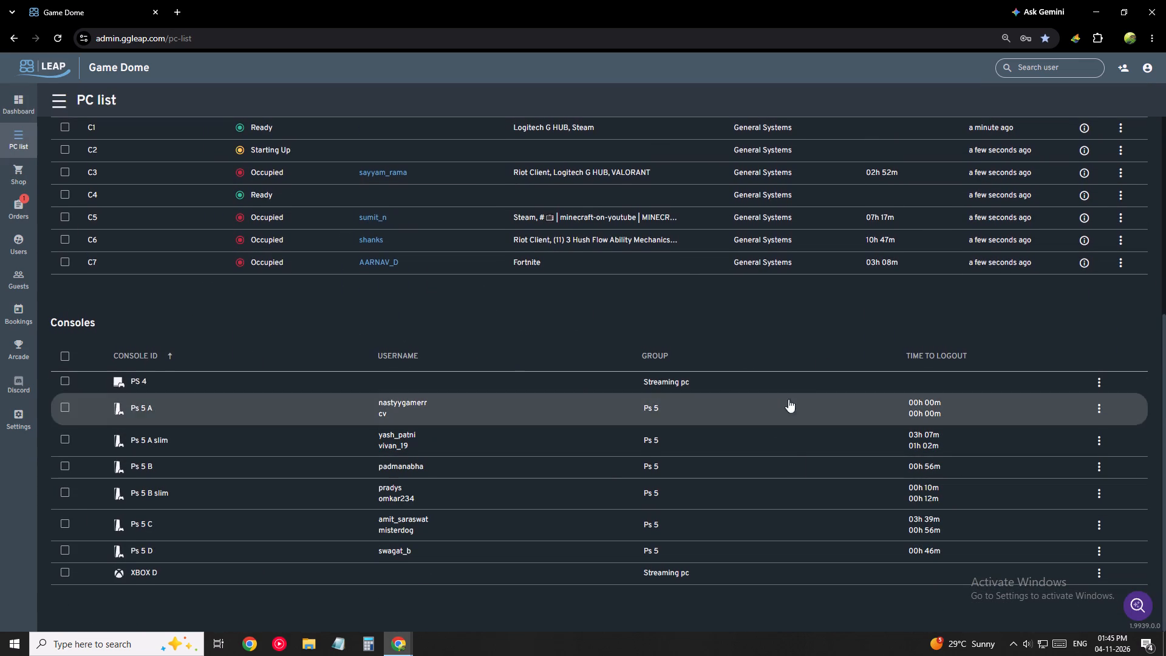
left_click(1094, 408)
left_click(1101, 437)
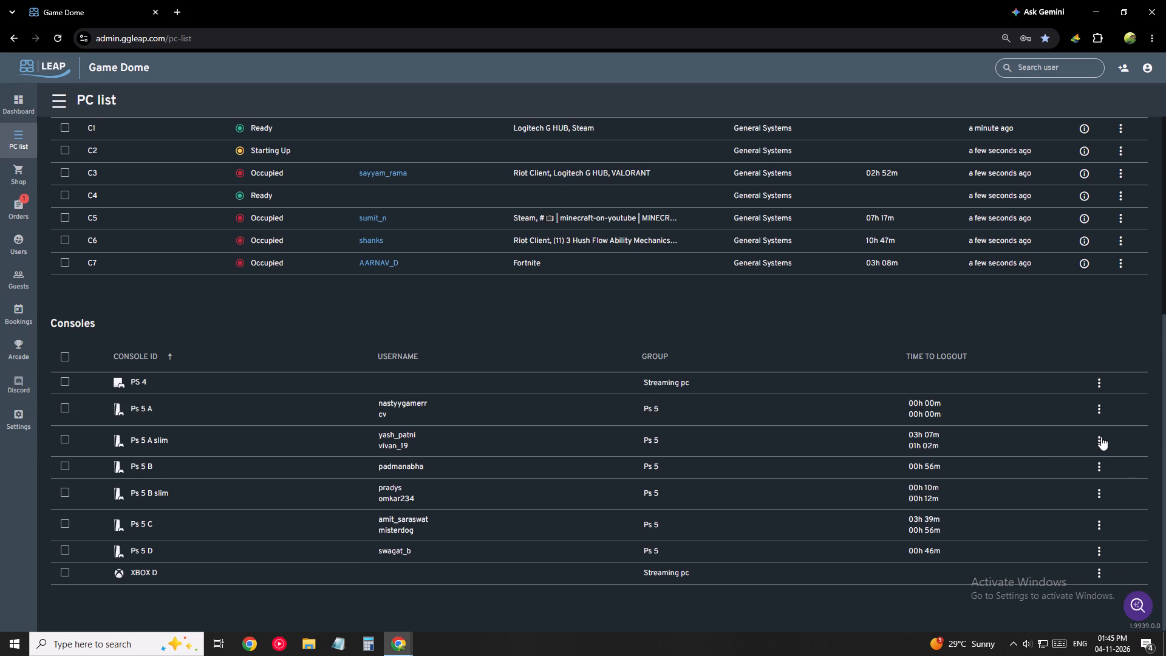
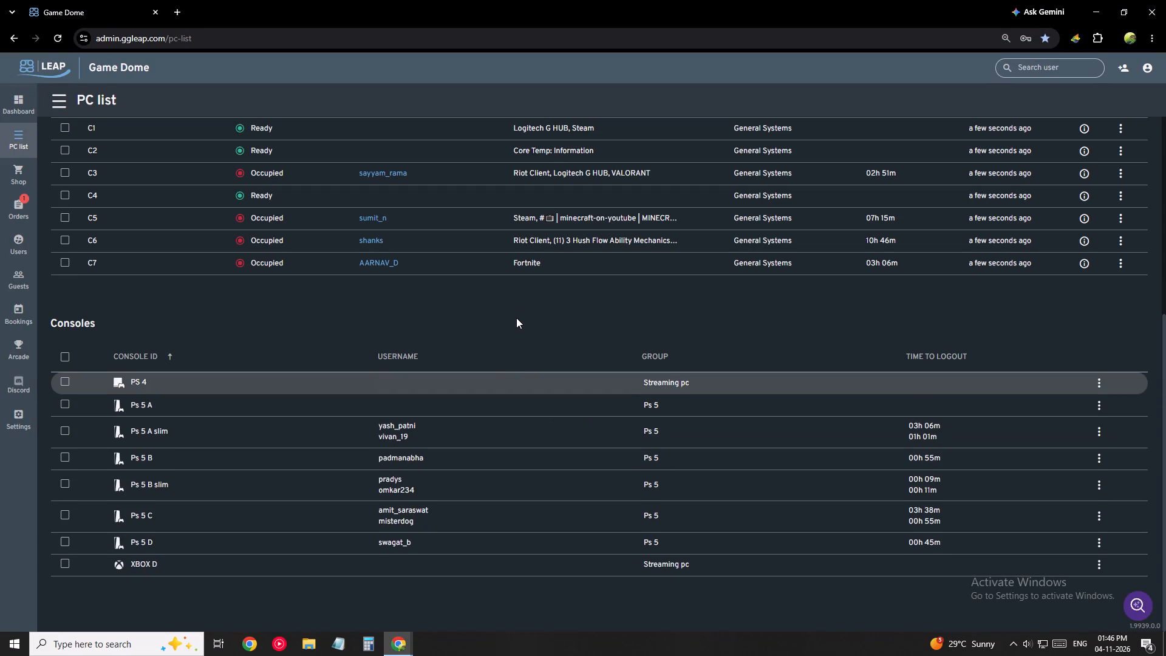
Switch to the GD VIMAN MNAGAR spreadsheet and go to the latest day's entries on the daily exp sheet.
left_click(410, 644)
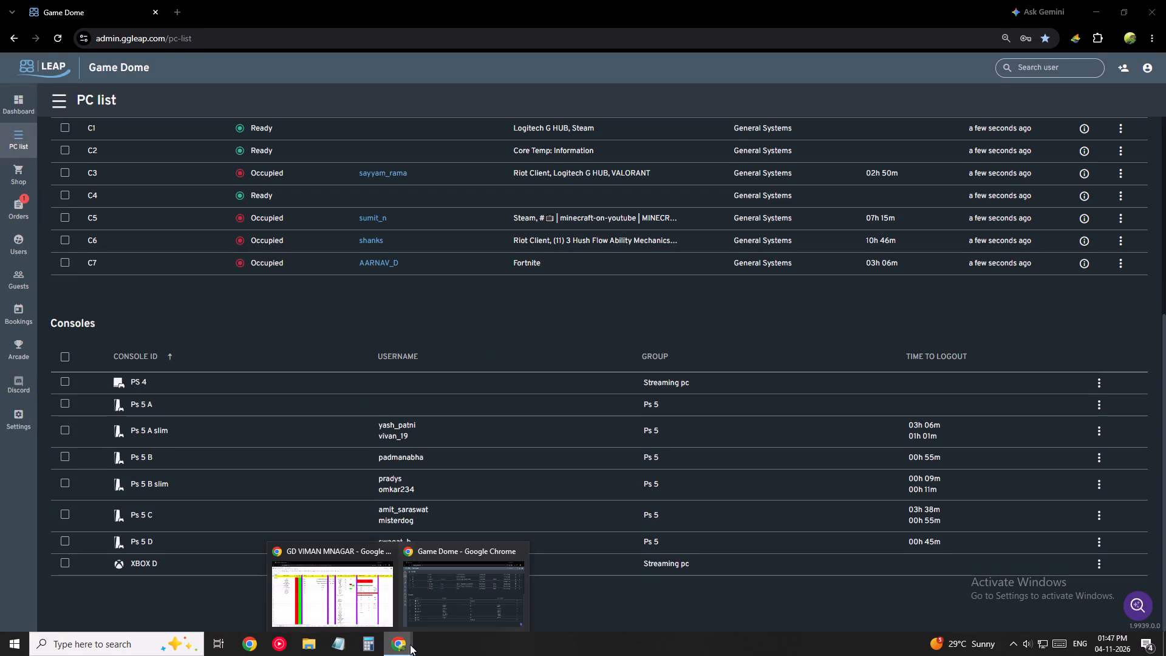
left_click(370, 591)
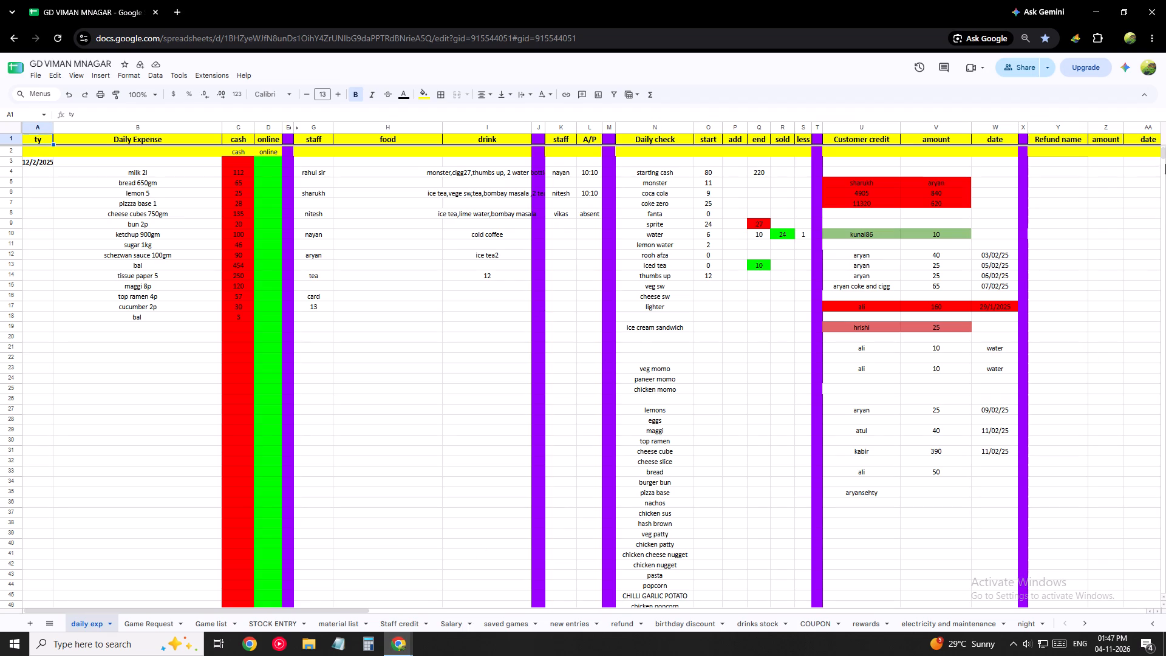
left_click_drag(1164, 148, 1165, 655)
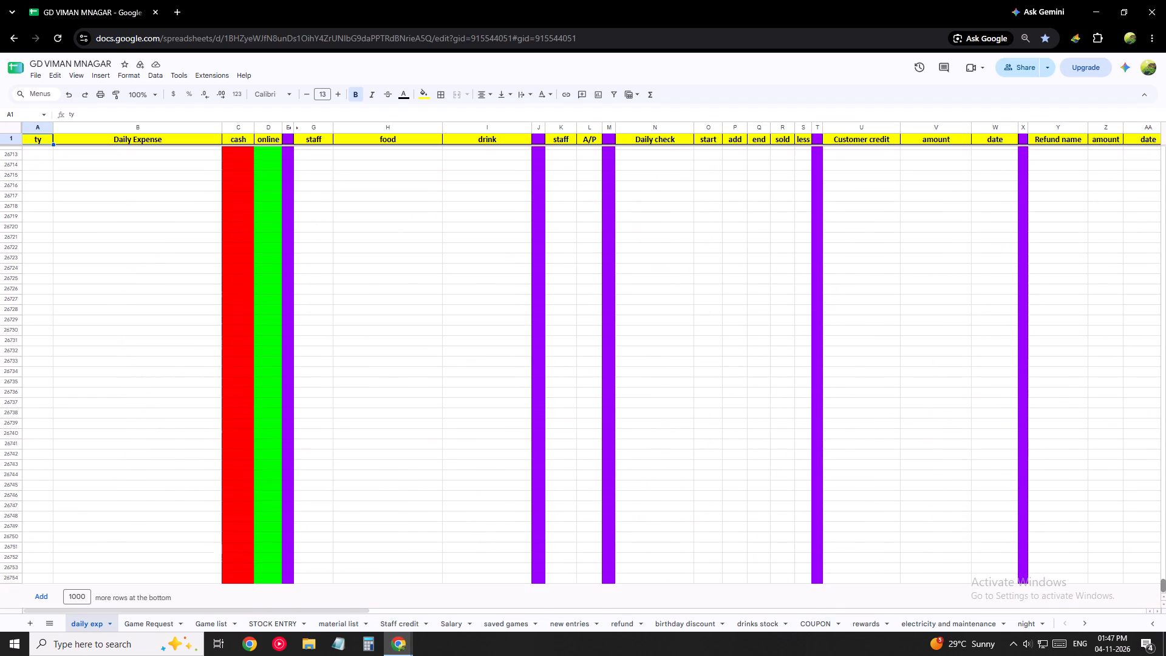
left_click_drag(1165, 655, 1164, 655)
left_click(479, 439)
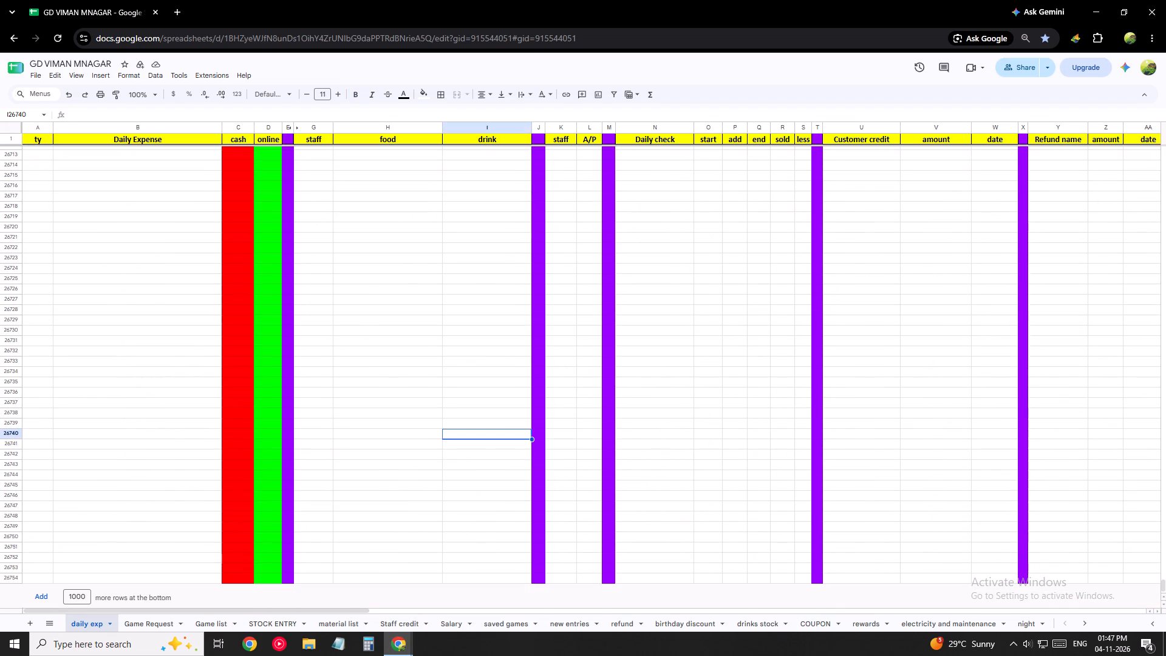
key("ctrl+Up")
key("Up")
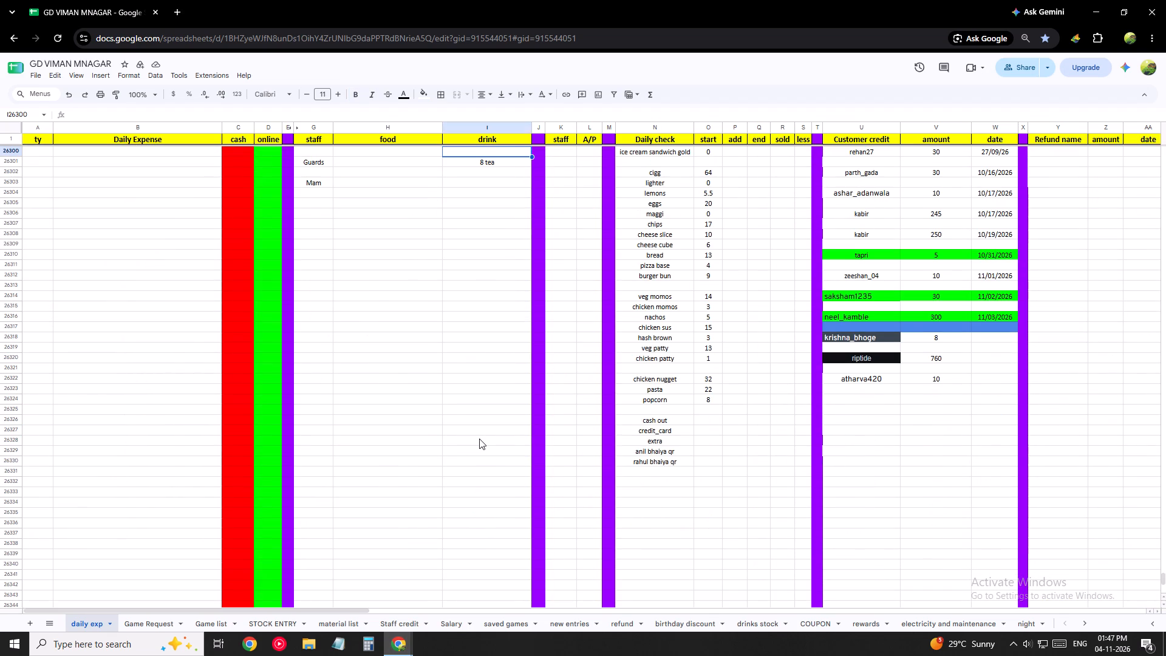
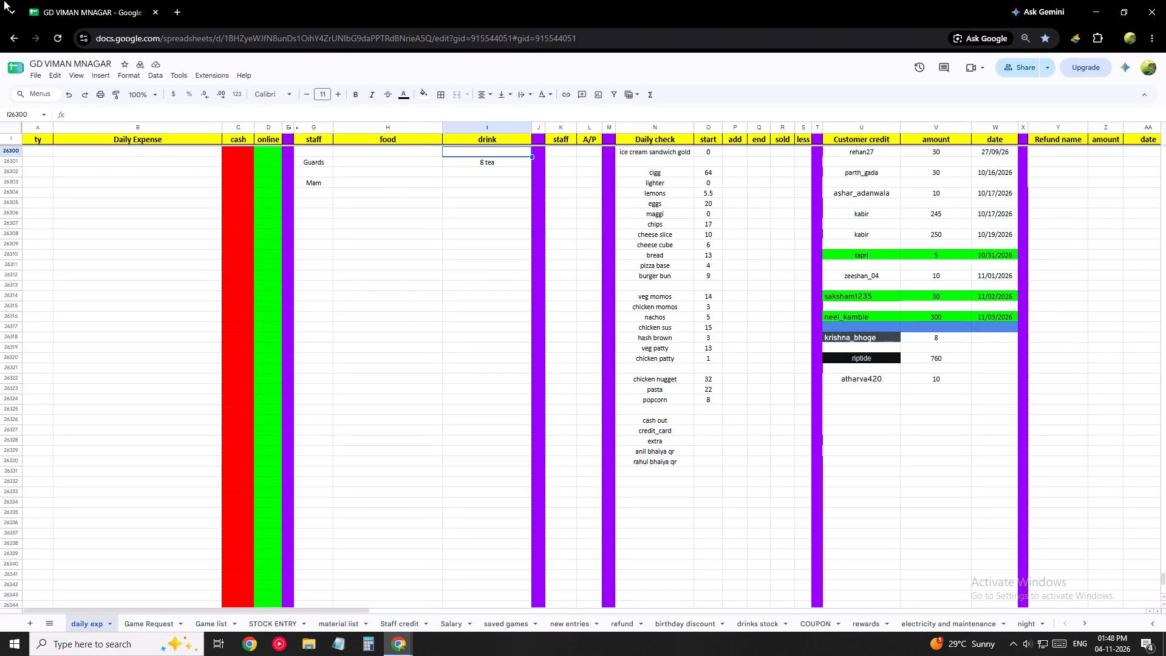
Switch to the Game Dome PC list in ggLeap, check the computers, and start a user search.
key("alt+Tab")
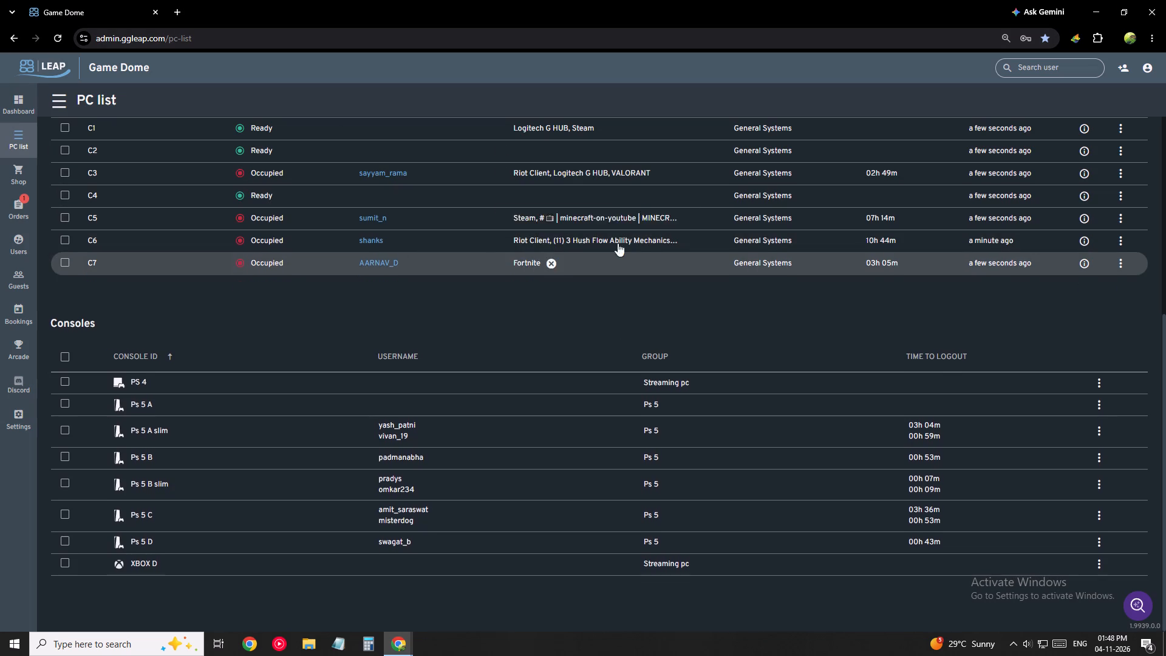
scroll(550, 307, "up", 4)
scroll(437, 329, "up", 4)
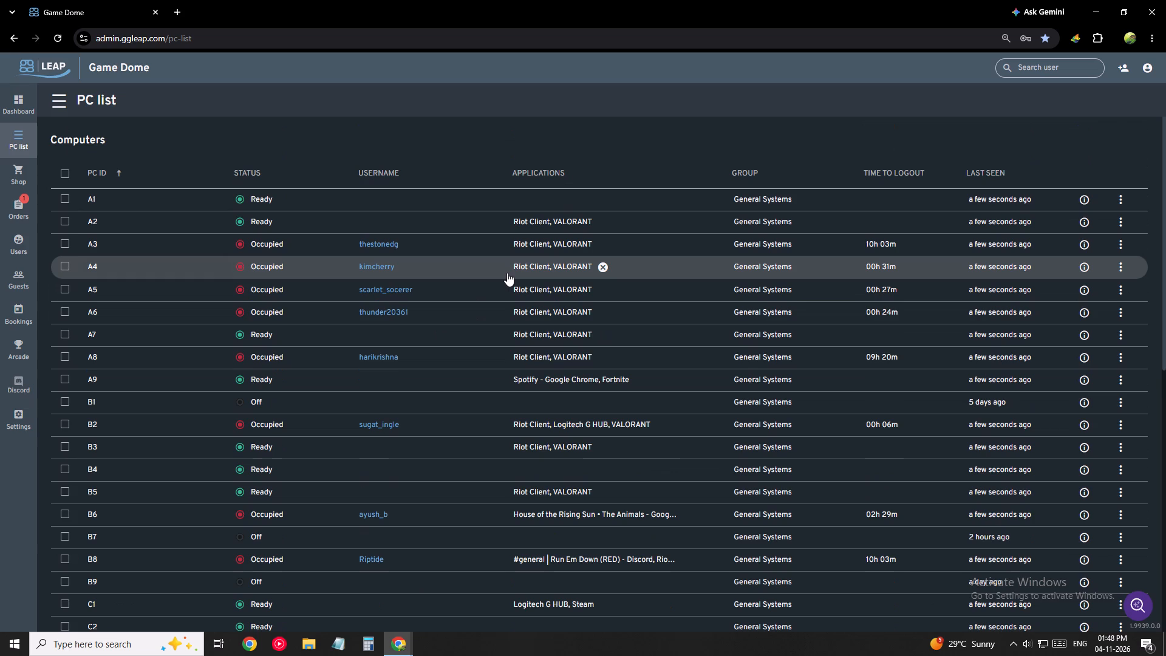
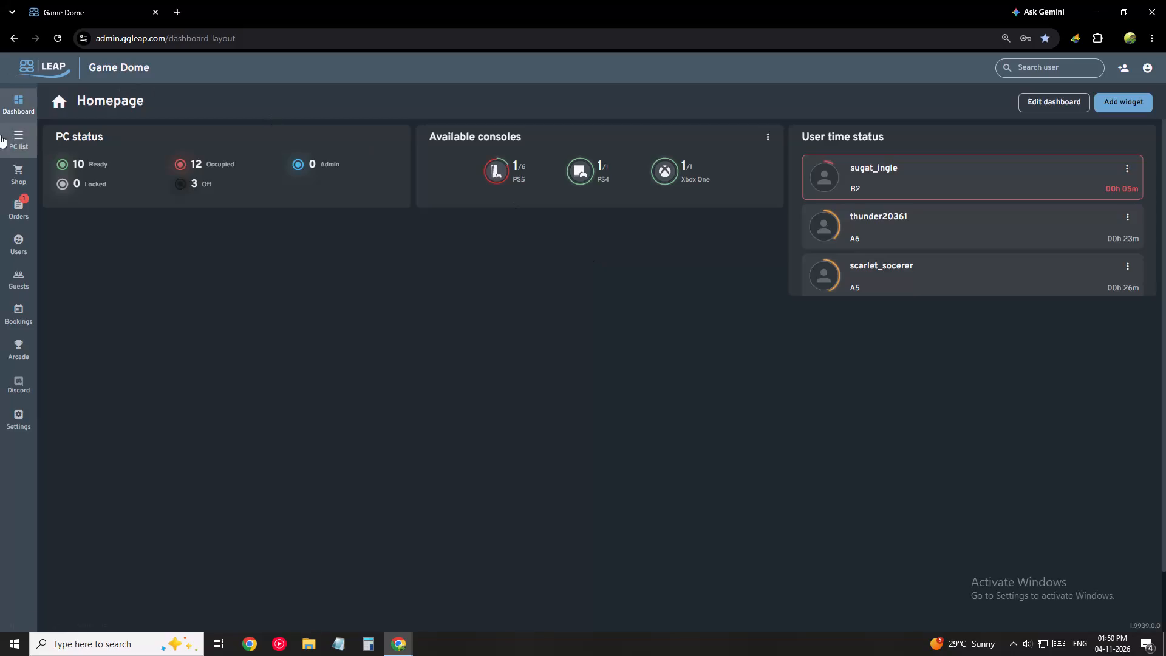
Search the users for "ak" and look through the matching accounts.
left_click(0, 135)
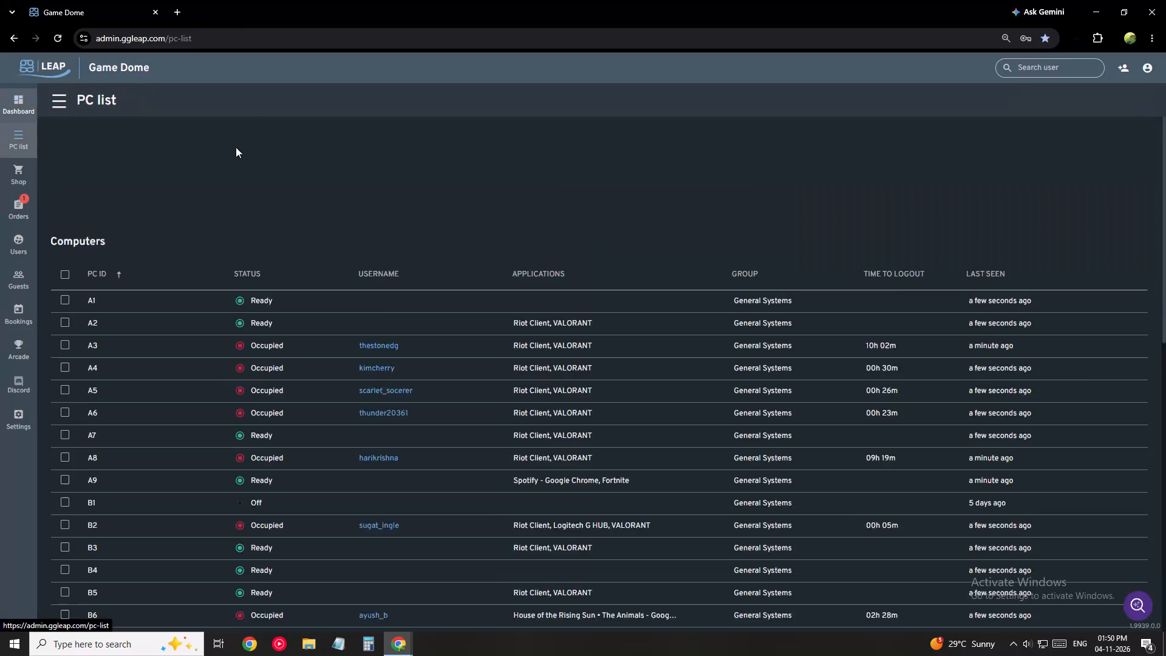
left_click(1059, 58)
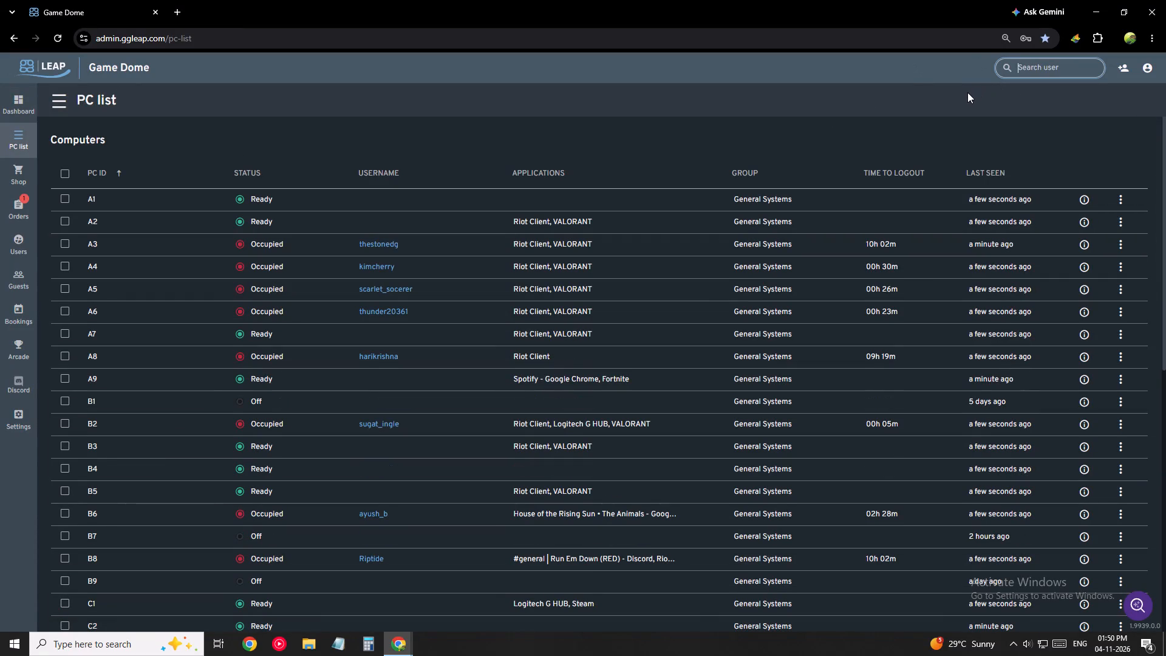
type("ak")
scroll(1081, 182, "down", 2)
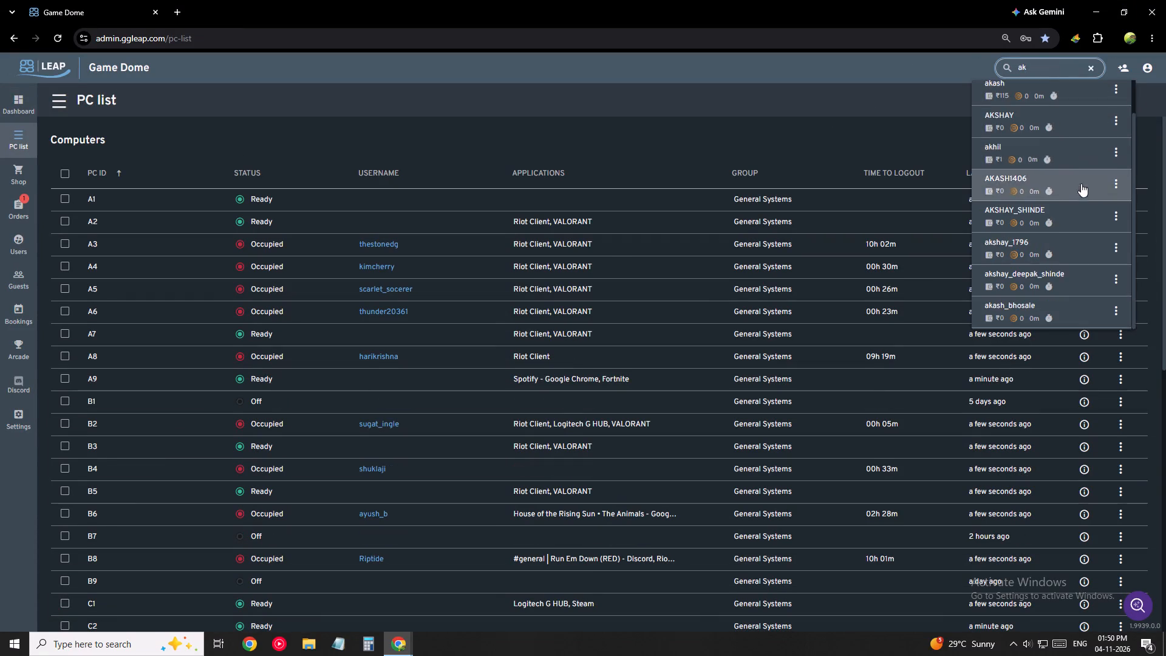
scroll(1080, 184, "down", 2)
left_click(593, 391)
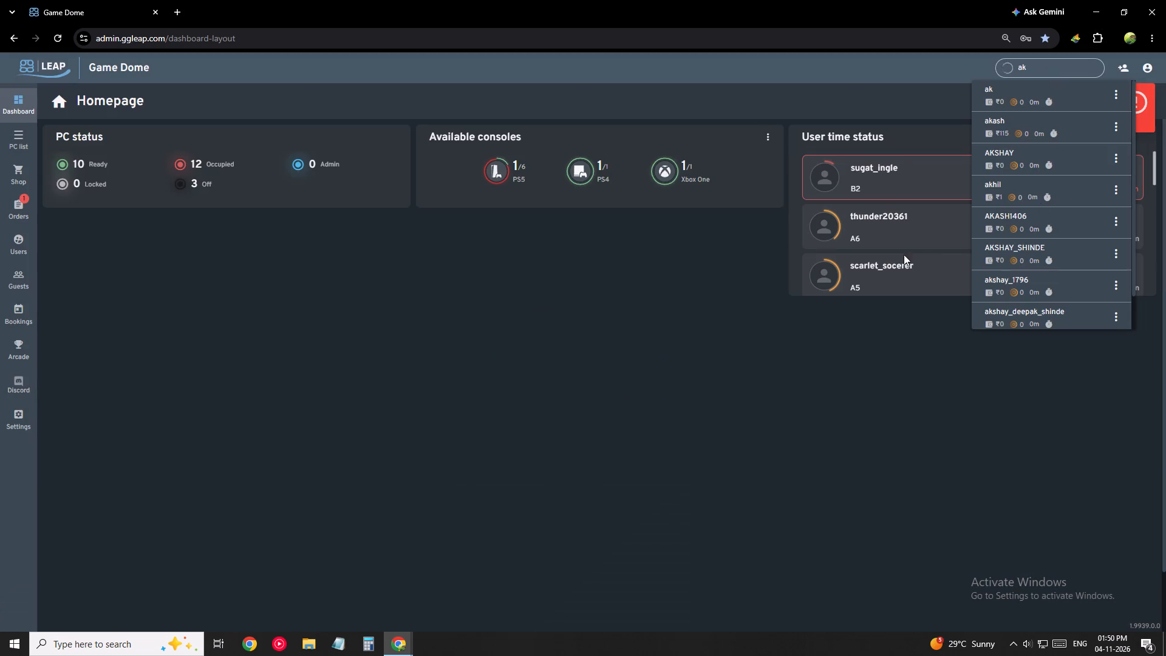
scroll(1056, 263, "down", 2)
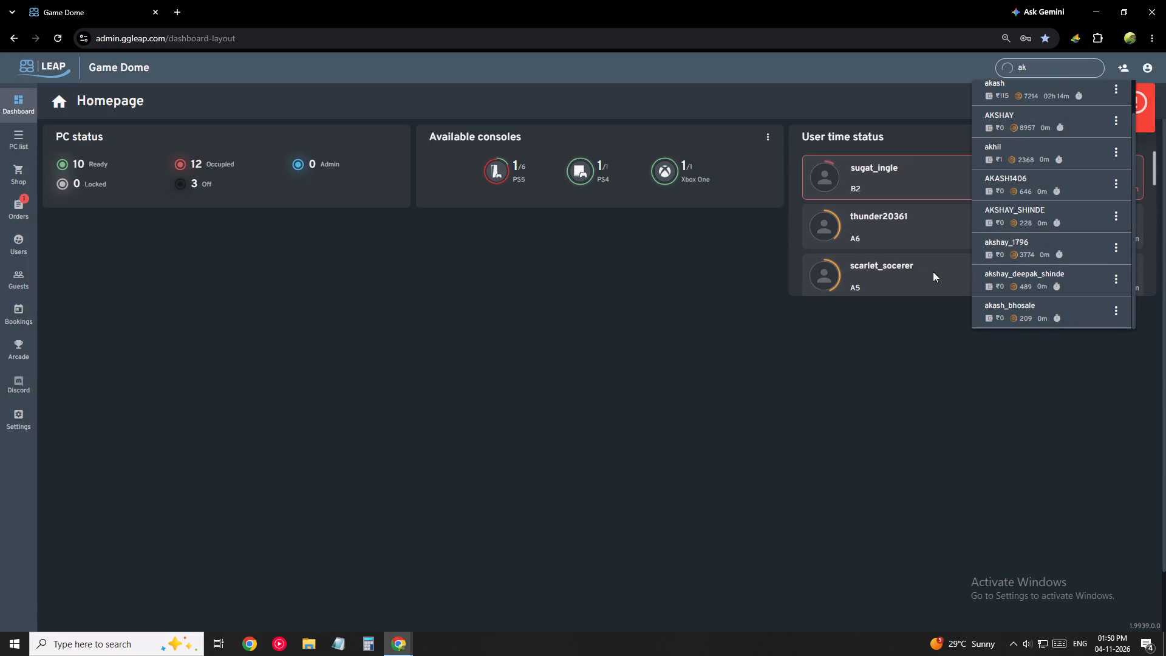
scroll(1055, 223, "down", 4)
scroll(1016, 252, "up", 6)
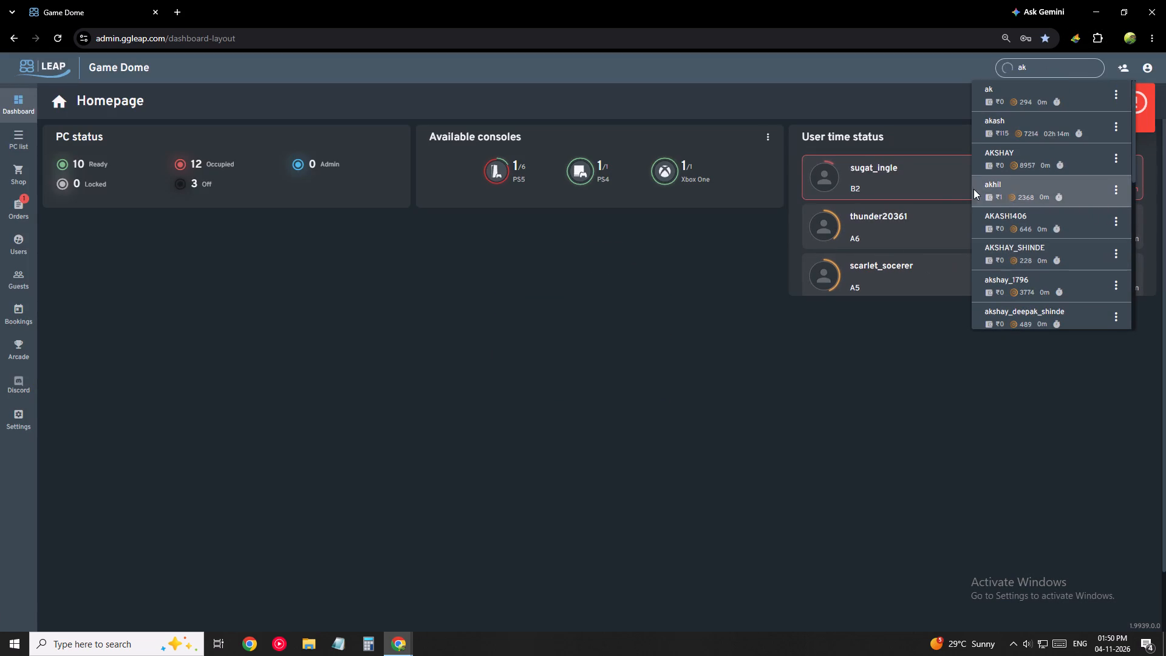
left_click(241, 259)
Return to the PC list and clear the user search.
left_click(0, 142)
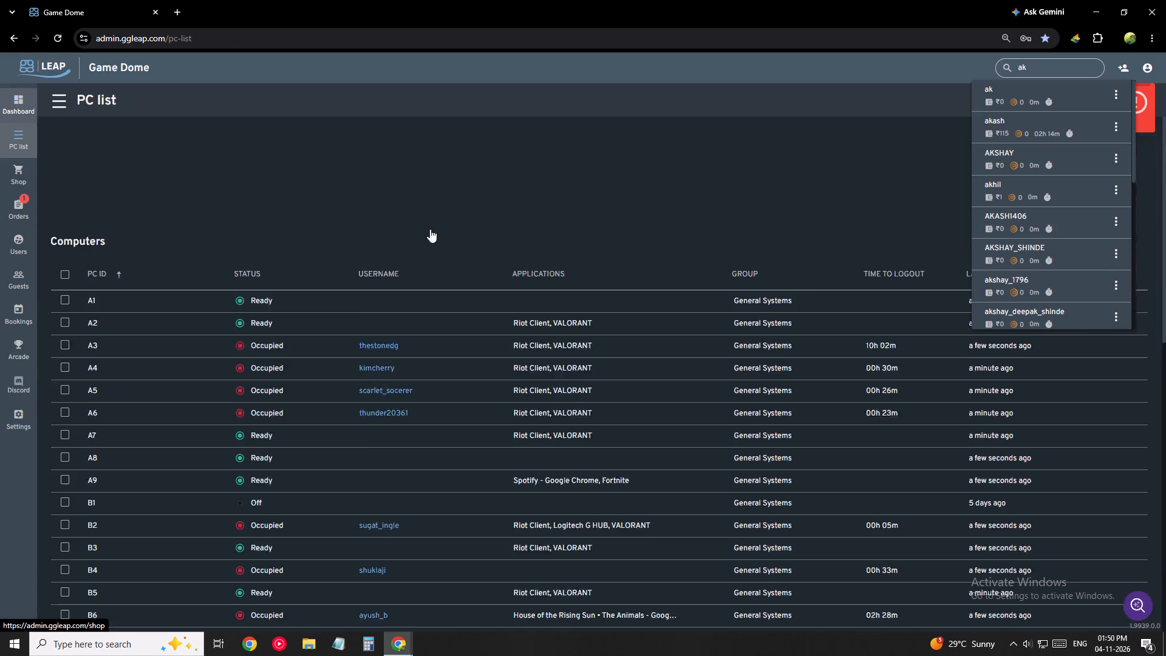
left_click(859, 86)
left_click(1052, 60)
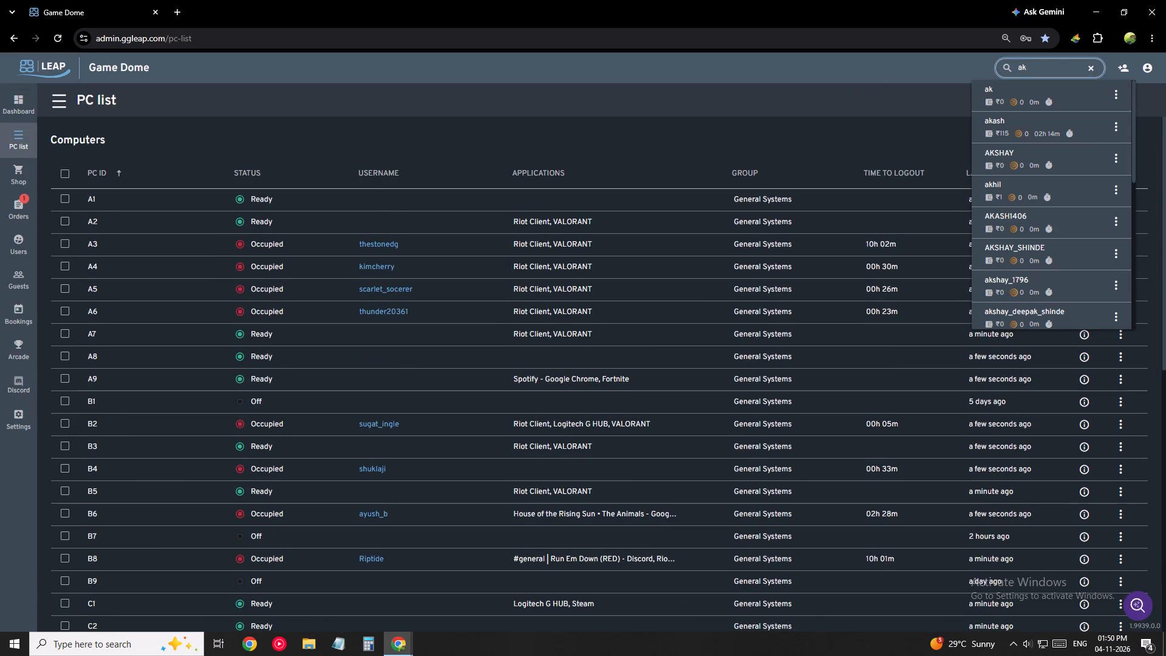
key("BackSpace")
key("BackSpace")
key("BackSpace")
left_click(656, 135)
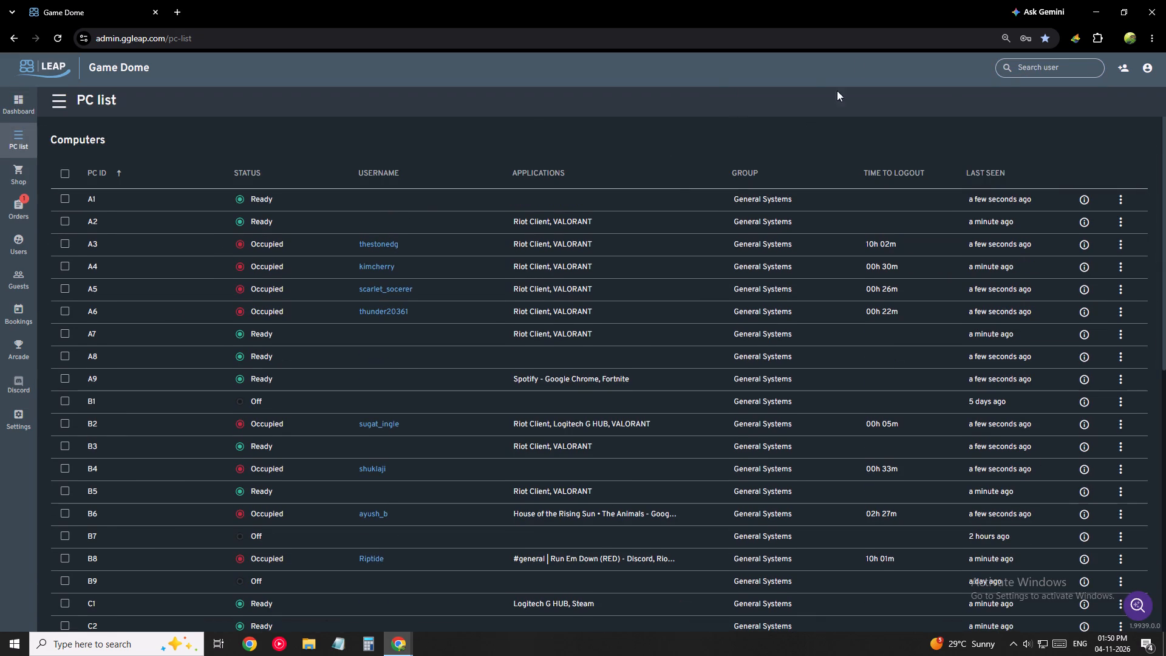
Find the user AKSHAY and reset the account's password without a temporary password, with temporary access expiring in 1 hour.
left_click(1010, 64)
left_click(1047, 68)
type("akshay")
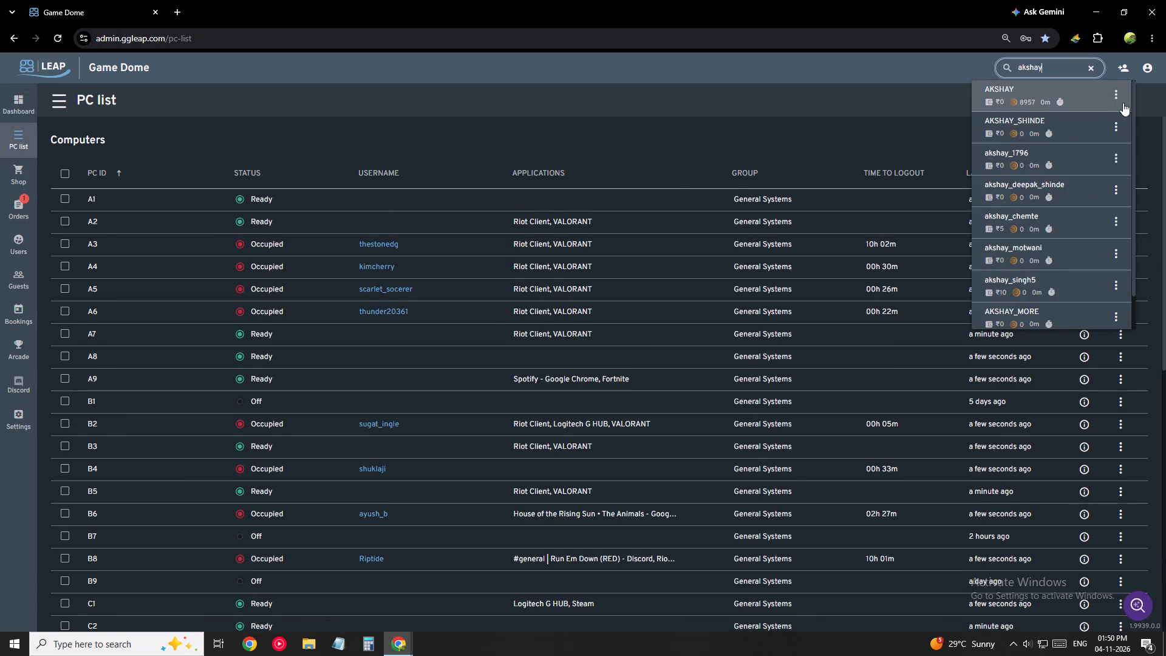
left_click(1117, 95)
left_click(1142, 165)
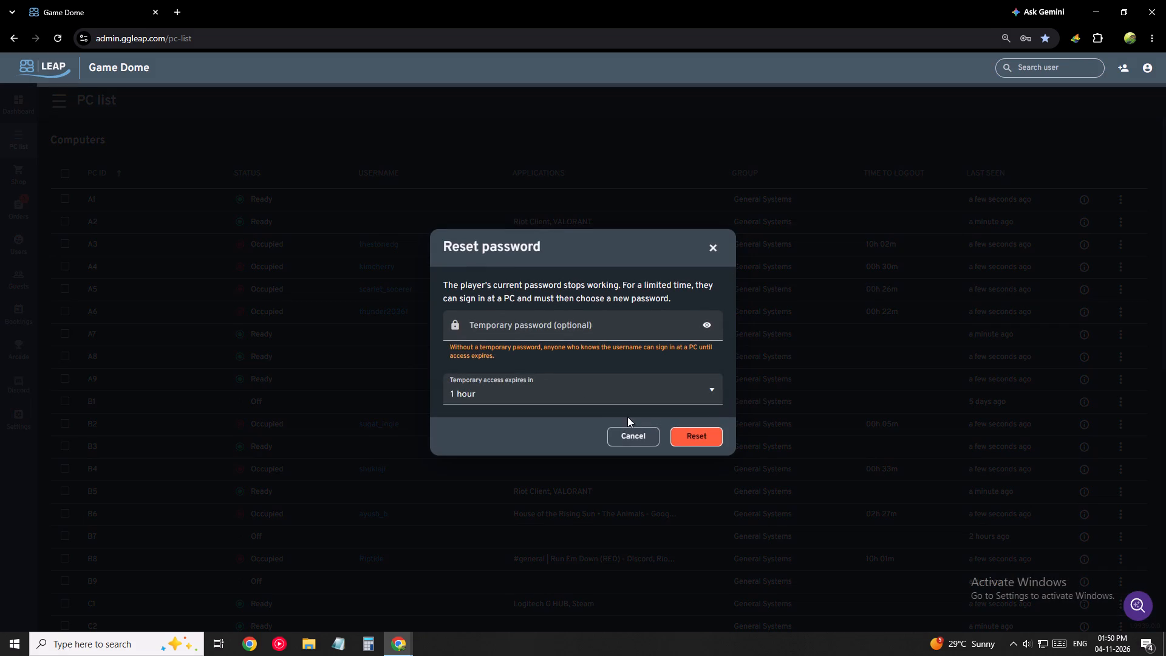
left_click(721, 434)
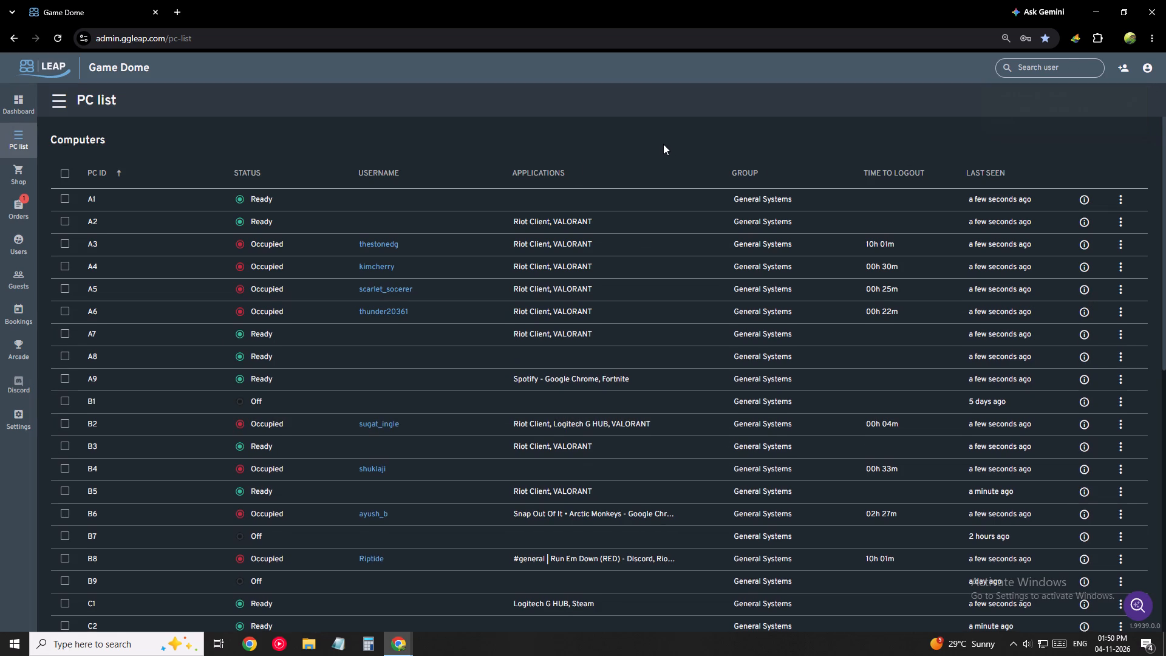
Log out the players on the Ps 5 B slim console.
scroll(562, 401, "down", 3)
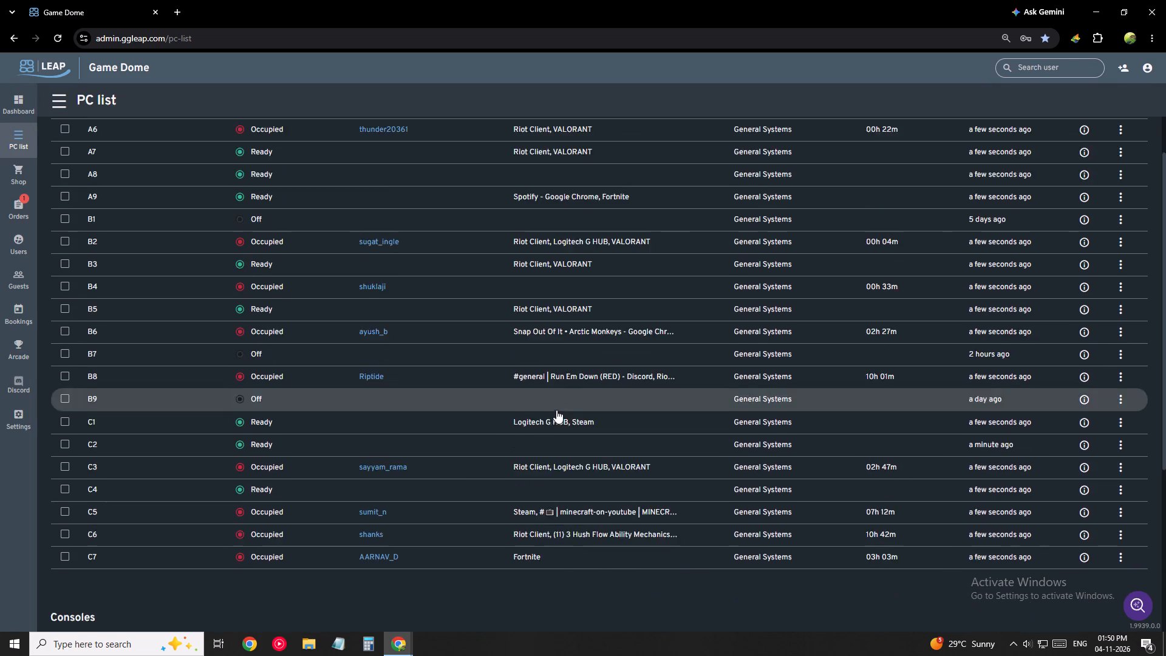
scroll(556, 410, "down", 7)
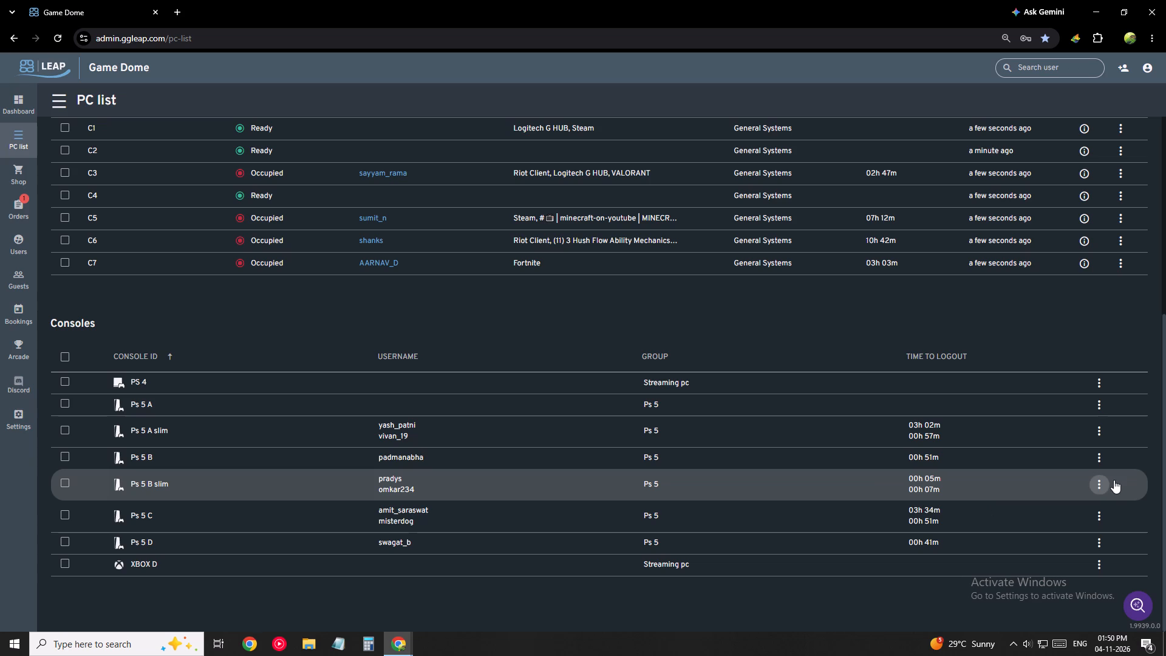
left_click(1114, 480)
left_click(1100, 483)
left_click(1117, 515)
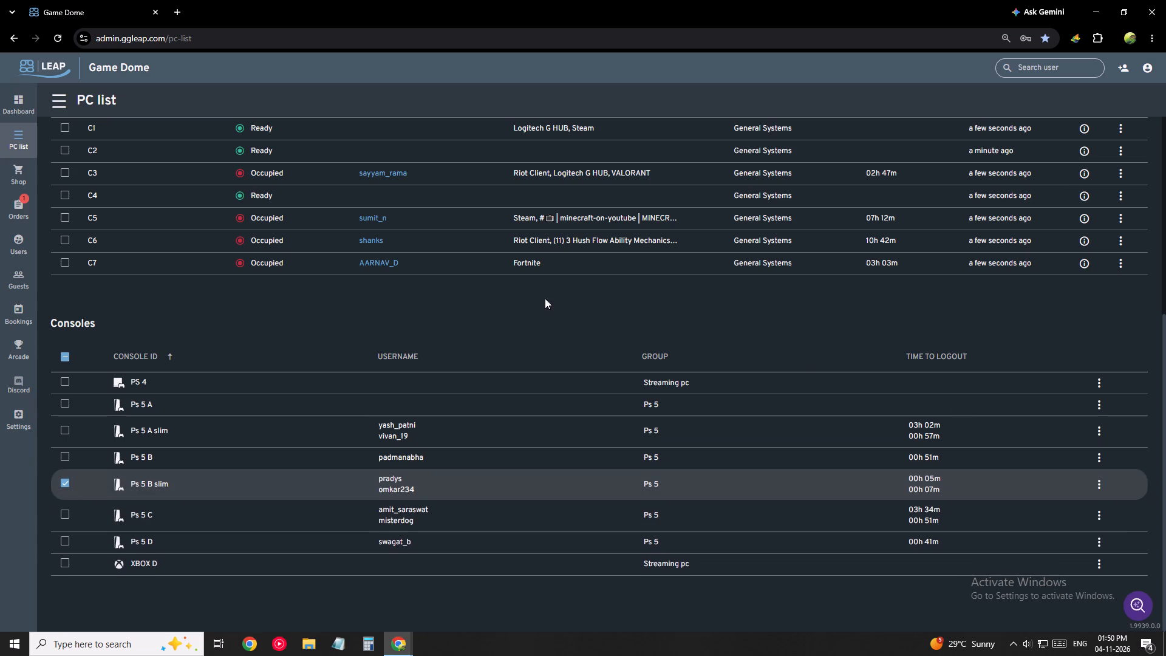
left_click(368, 319)
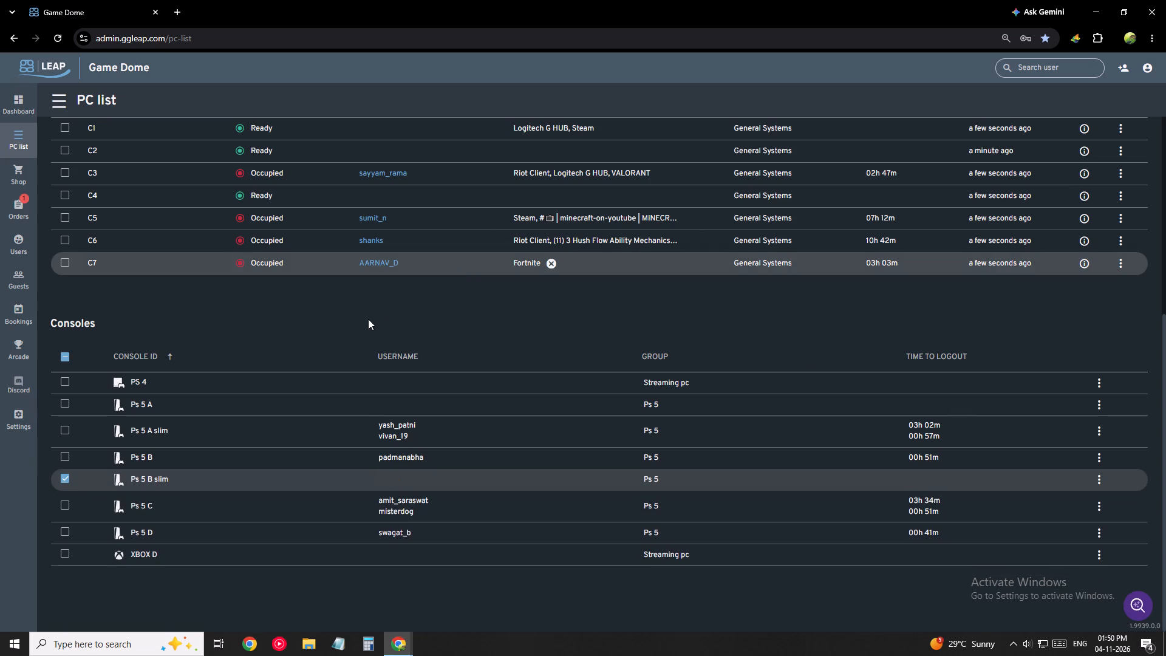
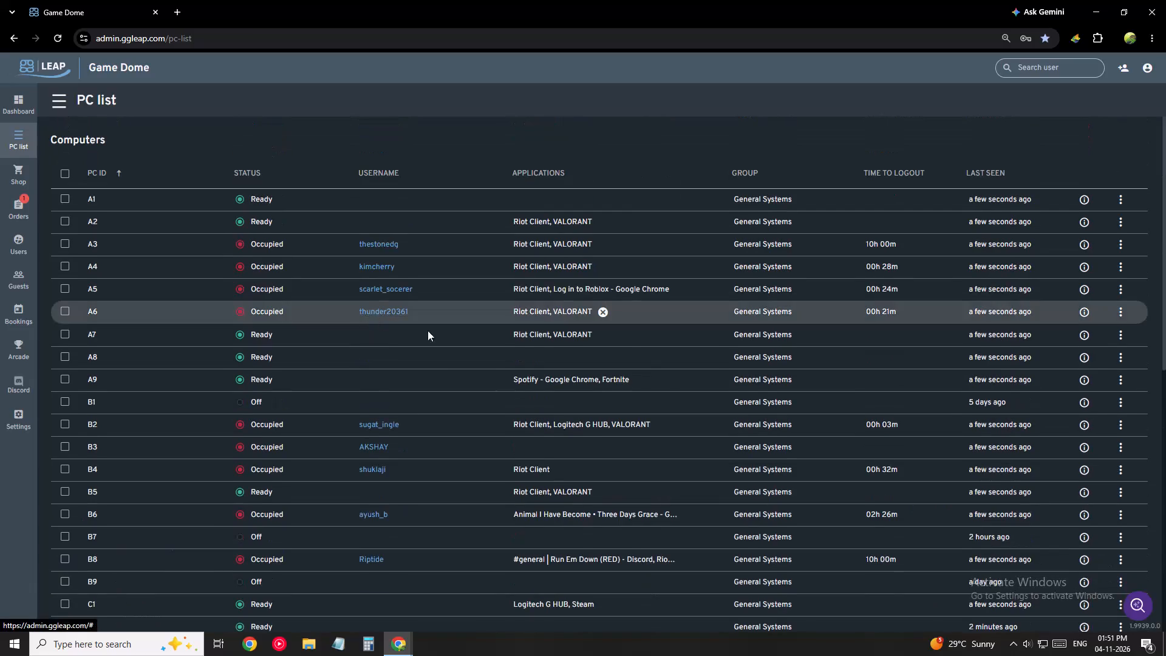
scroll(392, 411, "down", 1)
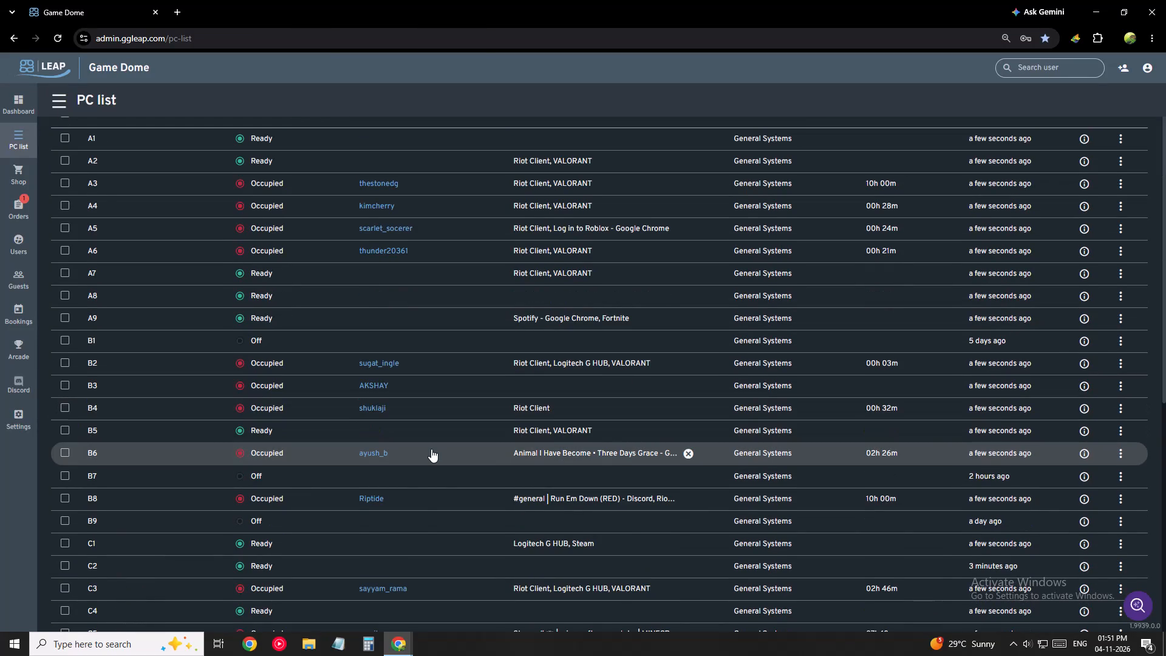
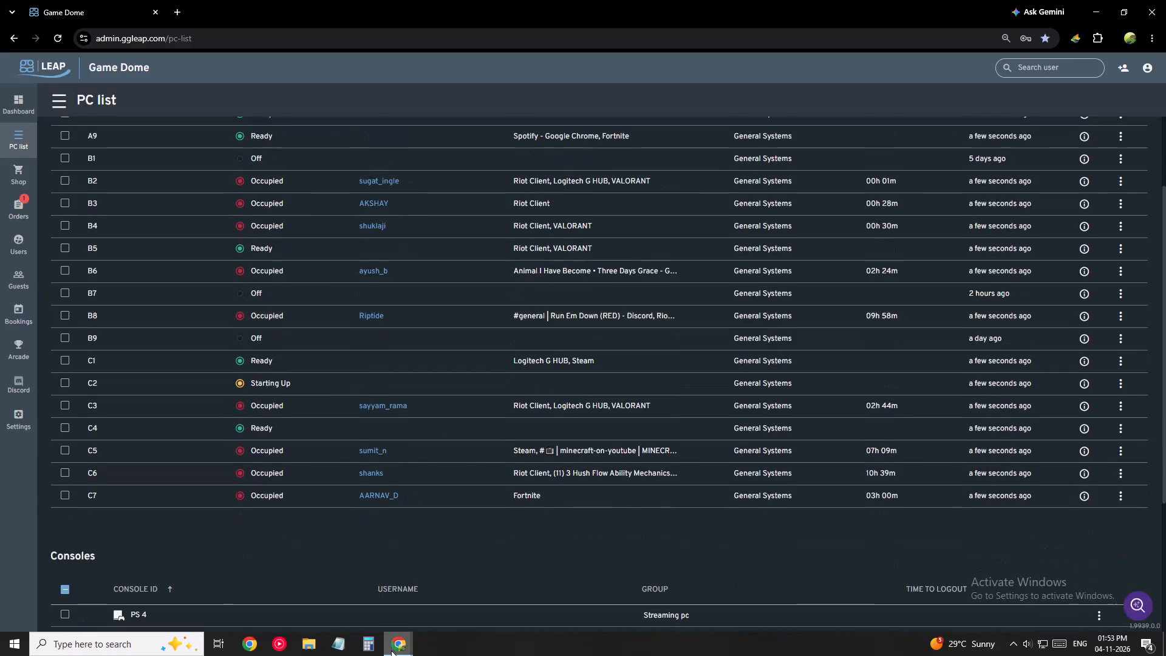
Switch to the GD VIMAN MNAGAR spreadsheet and record "ice tea" as Sharad's drink in the 11/04/26 staff section.
left_click(403, 644)
left_click(362, 583)
scroll(526, 260, "up", 4)
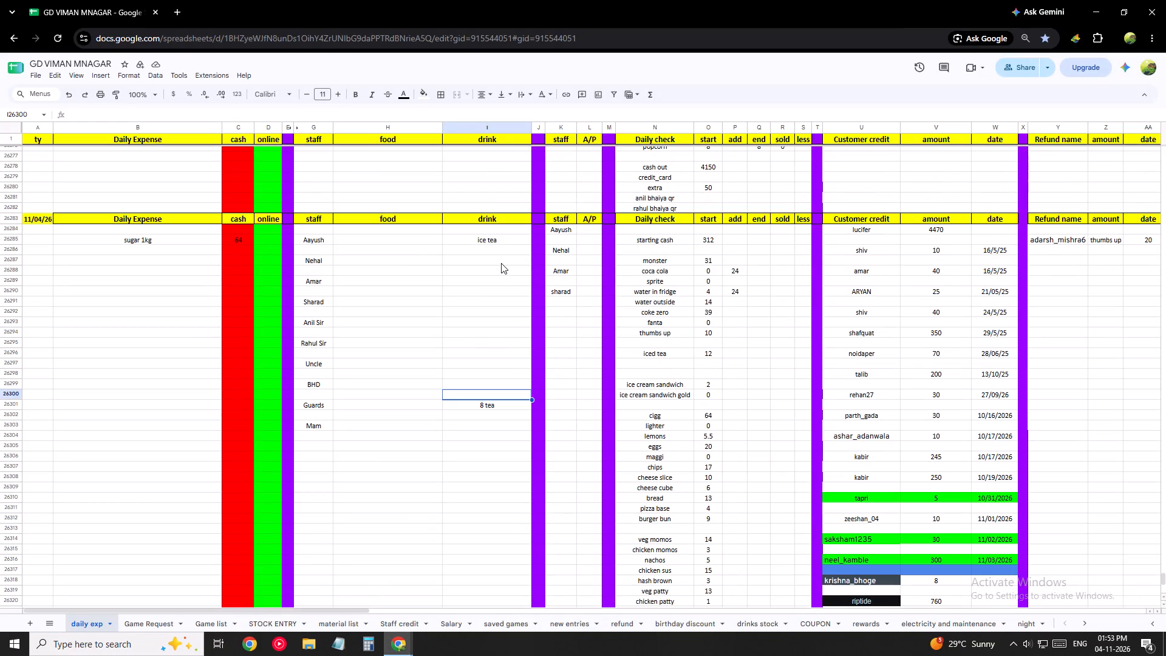
left_click(501, 263)
left_click(464, 285)
left_click(483, 299)
type("ice tea")
key("Return")
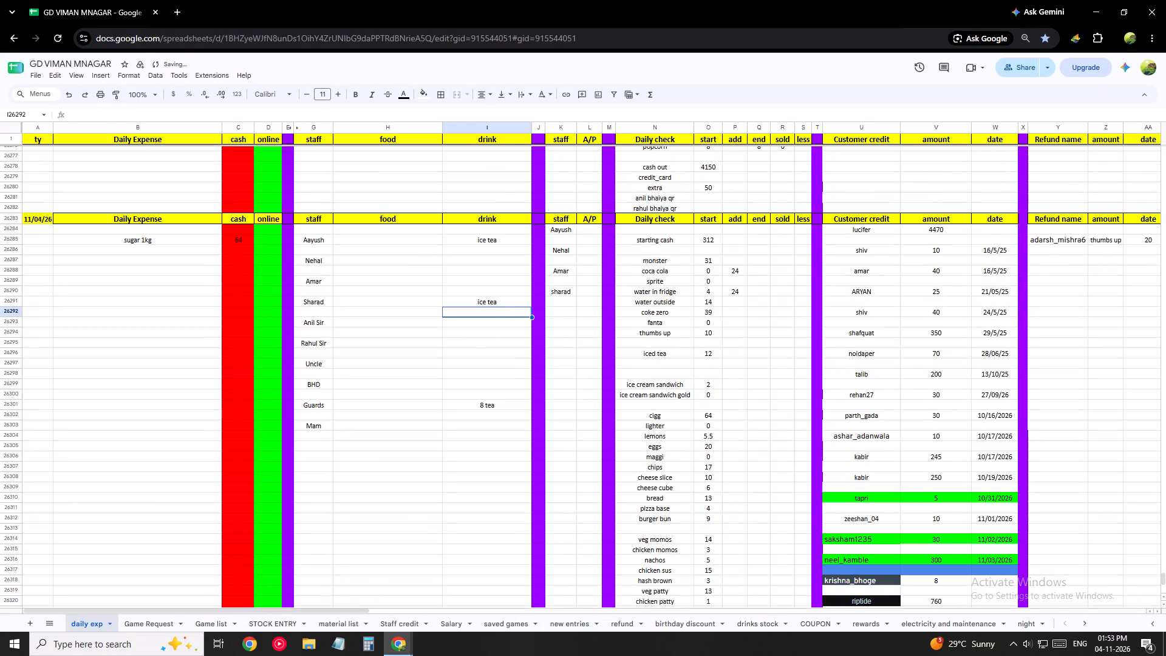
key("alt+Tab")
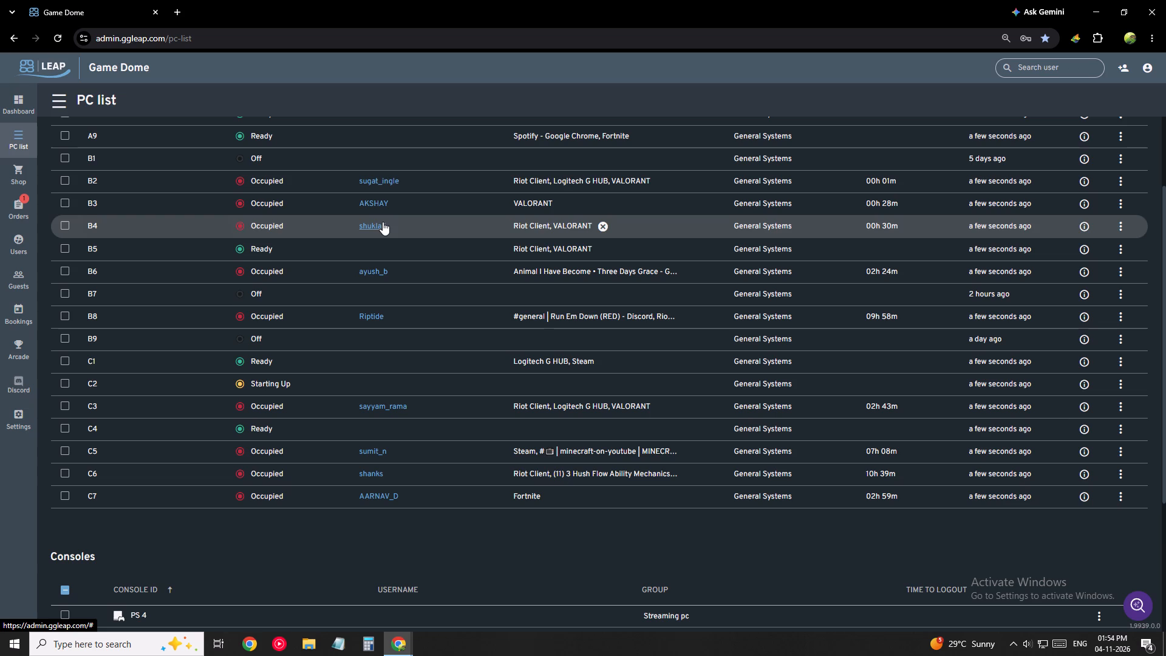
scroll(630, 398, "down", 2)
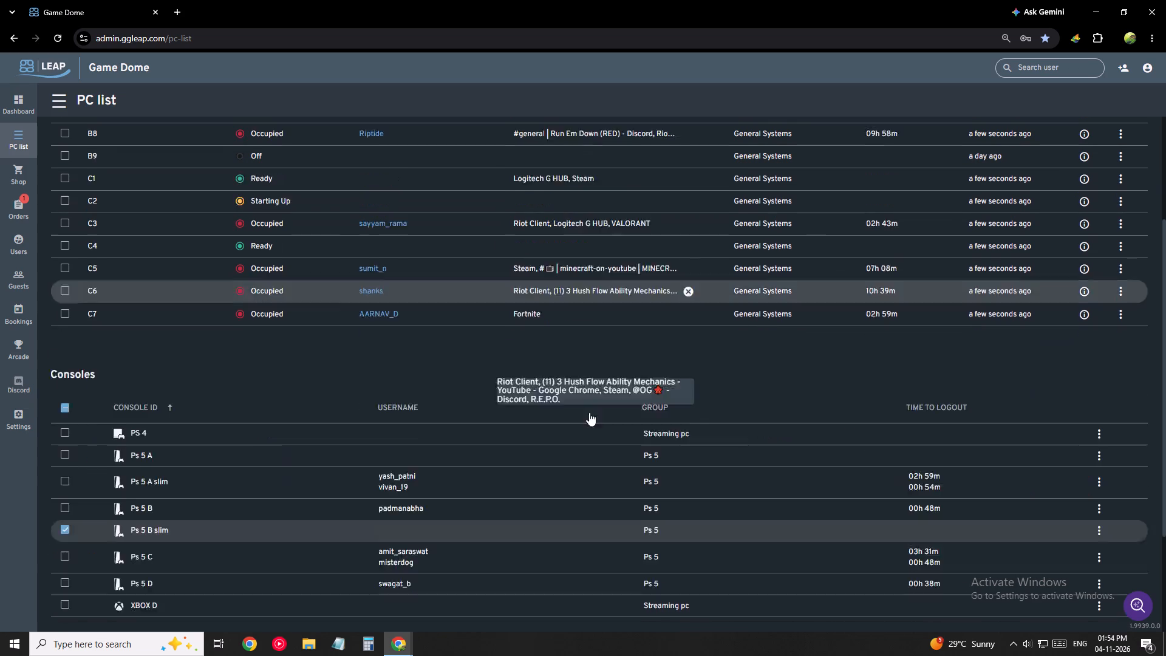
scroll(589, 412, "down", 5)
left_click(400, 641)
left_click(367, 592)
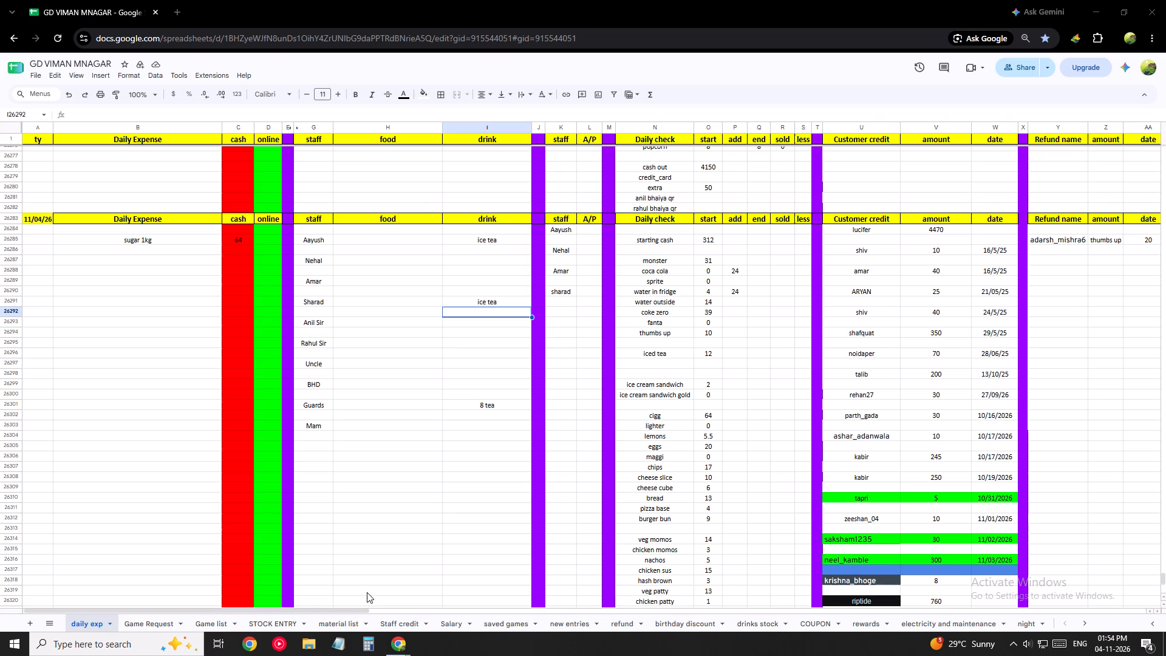
Show the hidden system tray icons.
left_click(1006, 637)
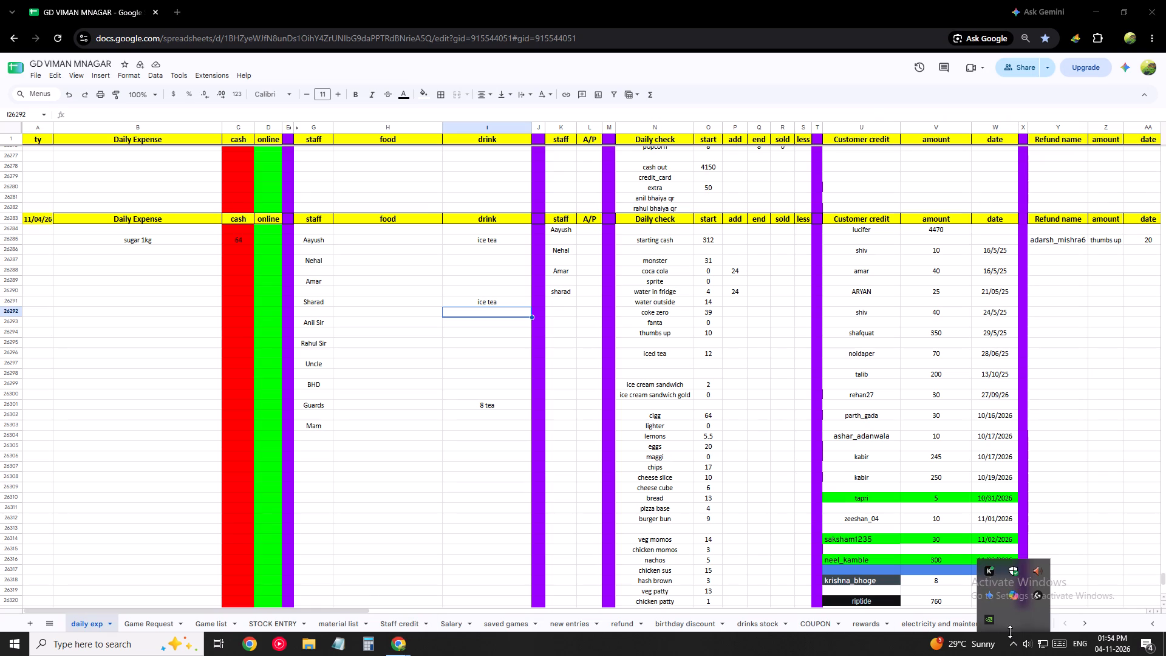
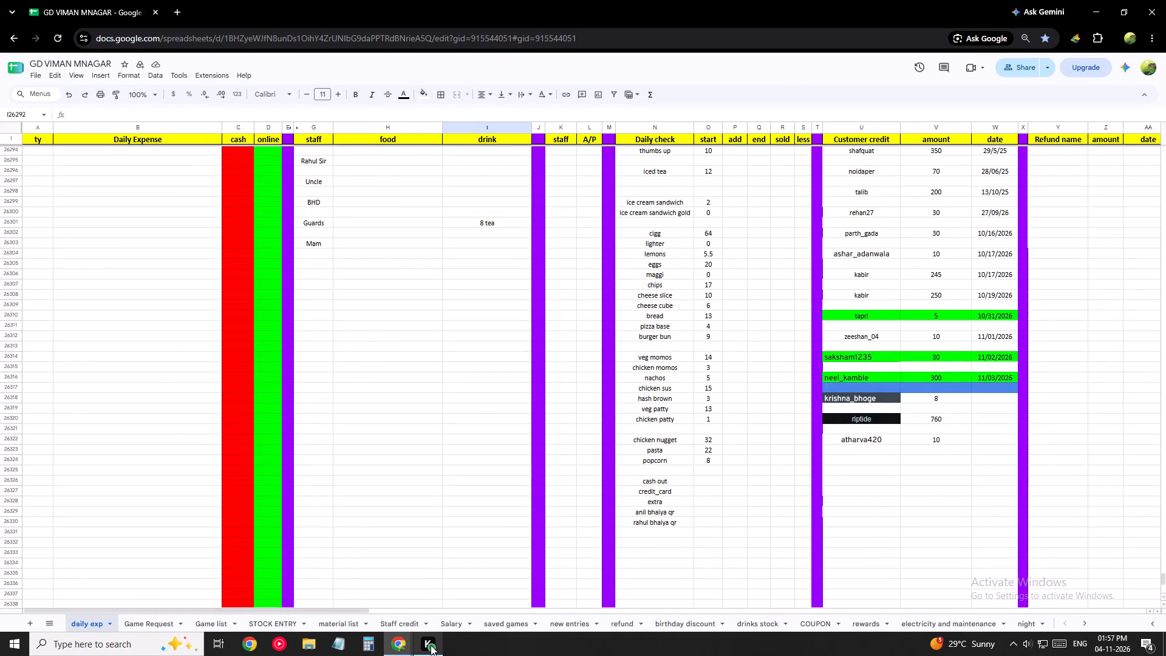
Switch back to the ggLeap PC list for Game Dome.
left_click(401, 647)
left_click(464, 596)
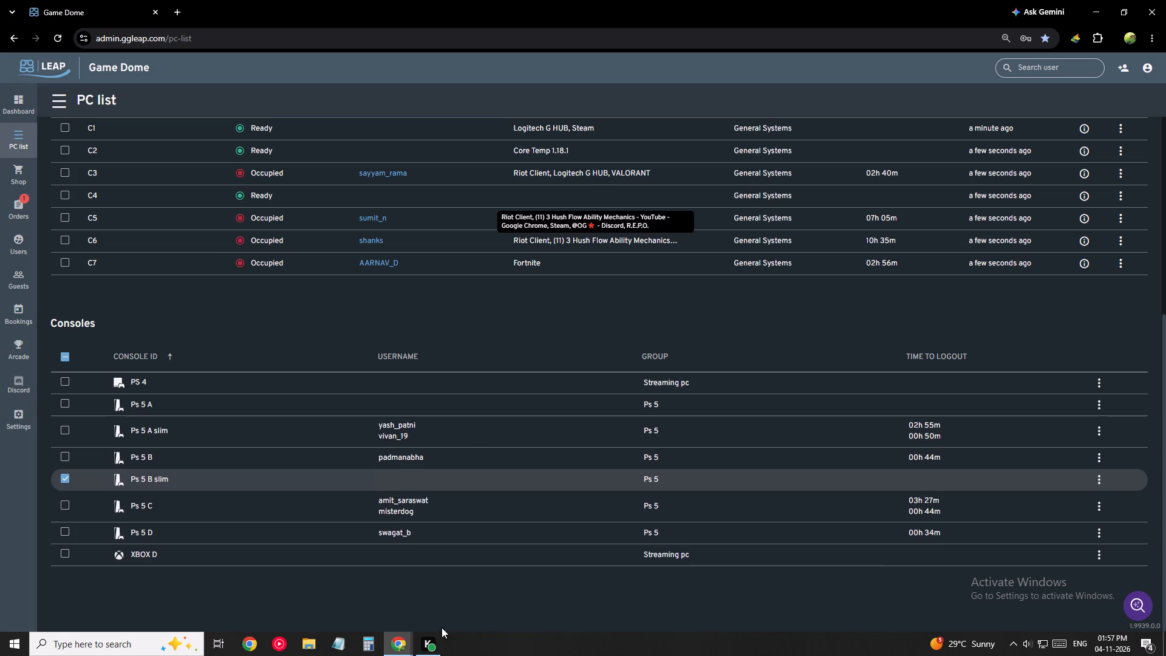
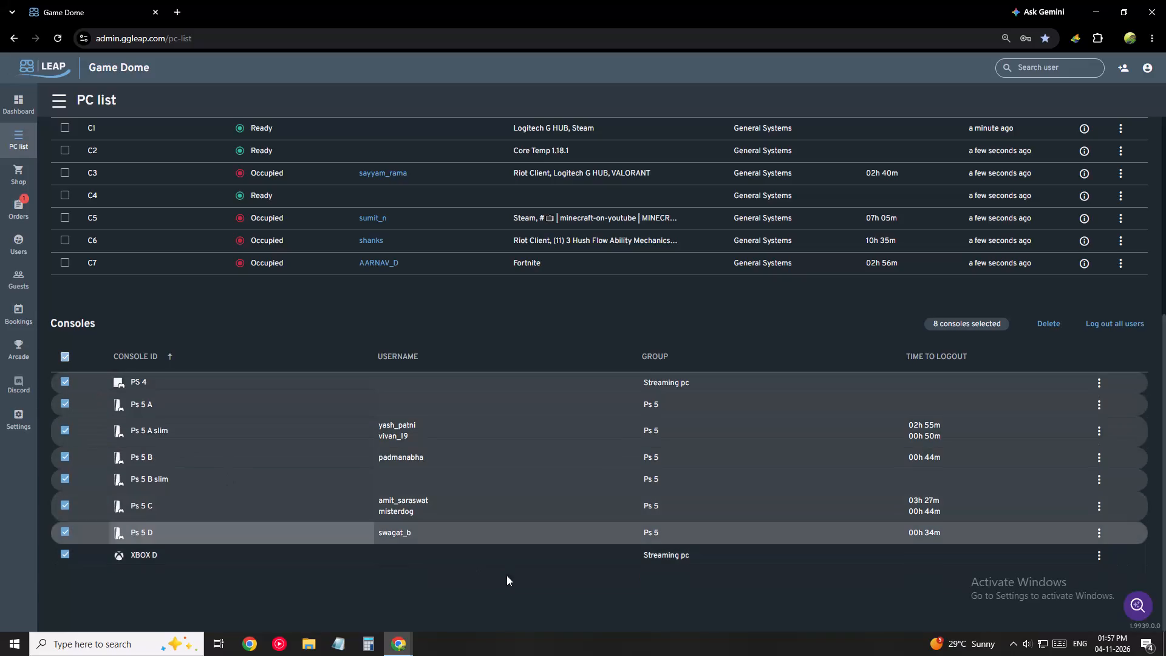
Deselect all the consoles in the Consoles list.
left_click(61, 353)
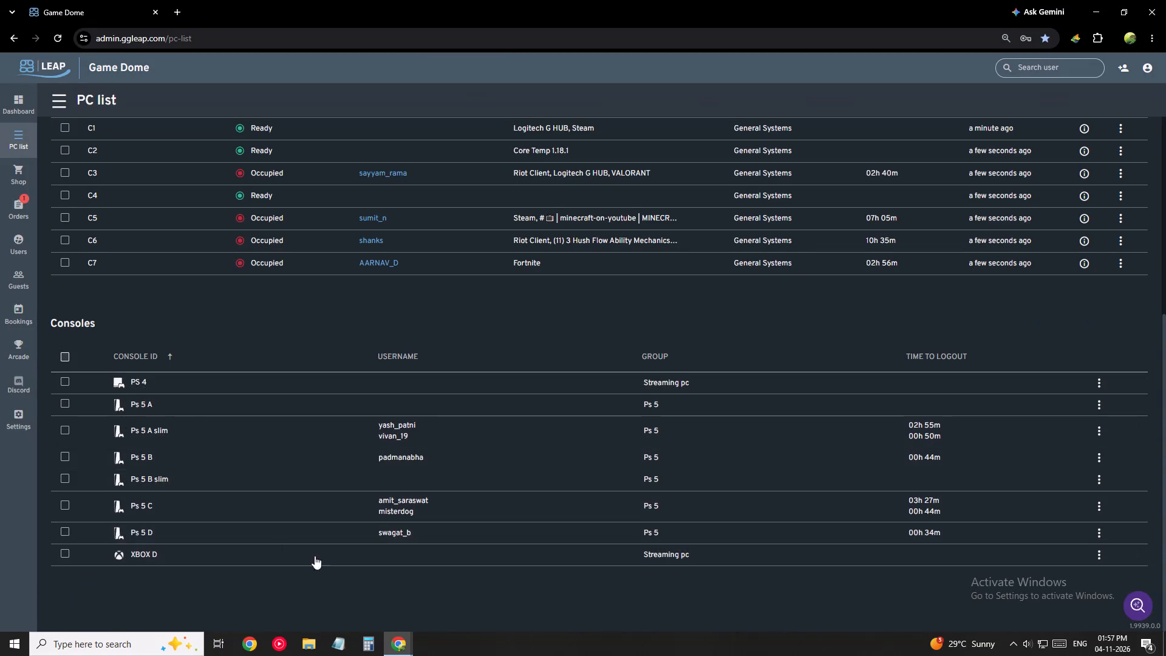
left_click(474, 592)
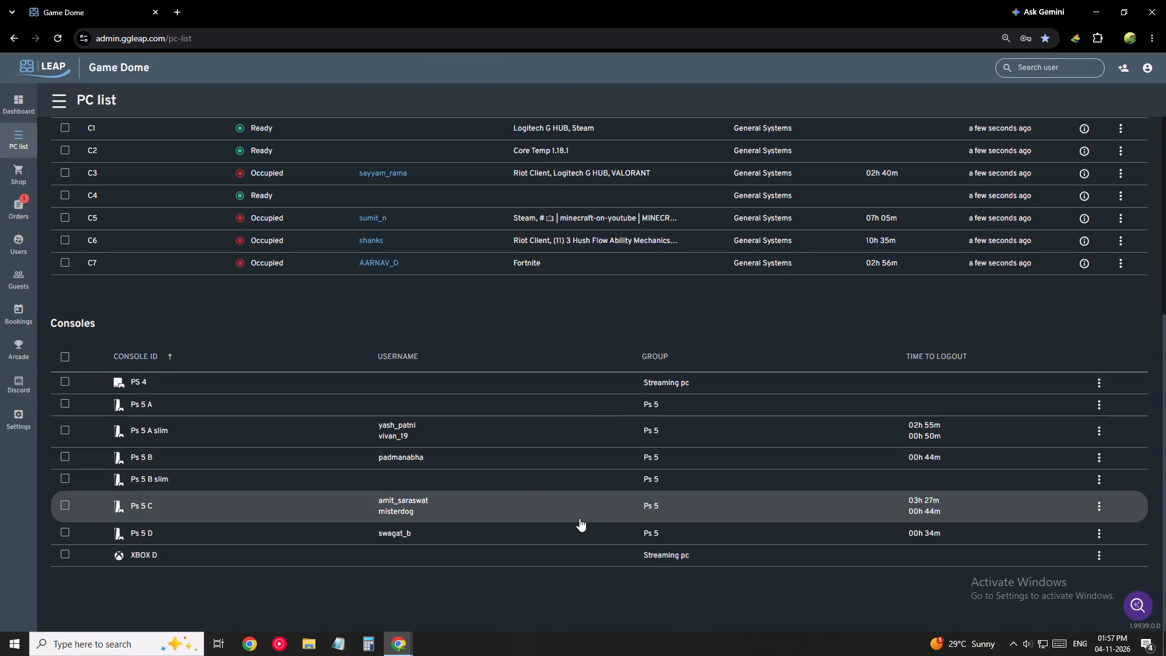
scroll(470, 565, "up", 3)
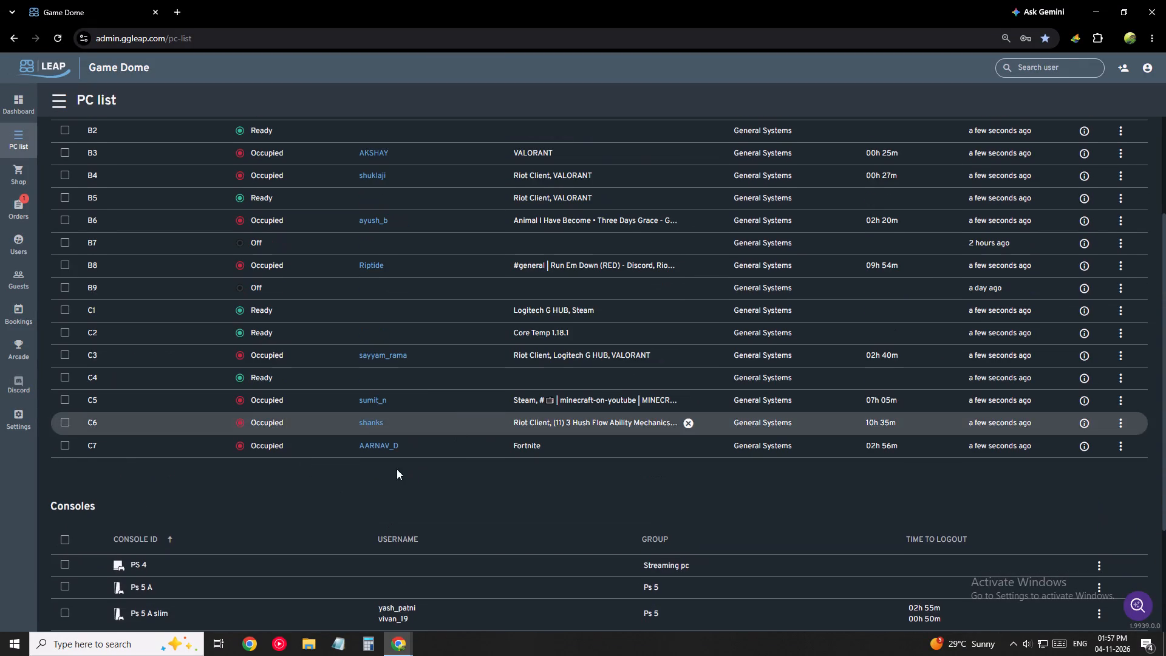
scroll(491, 483, "up", 3)
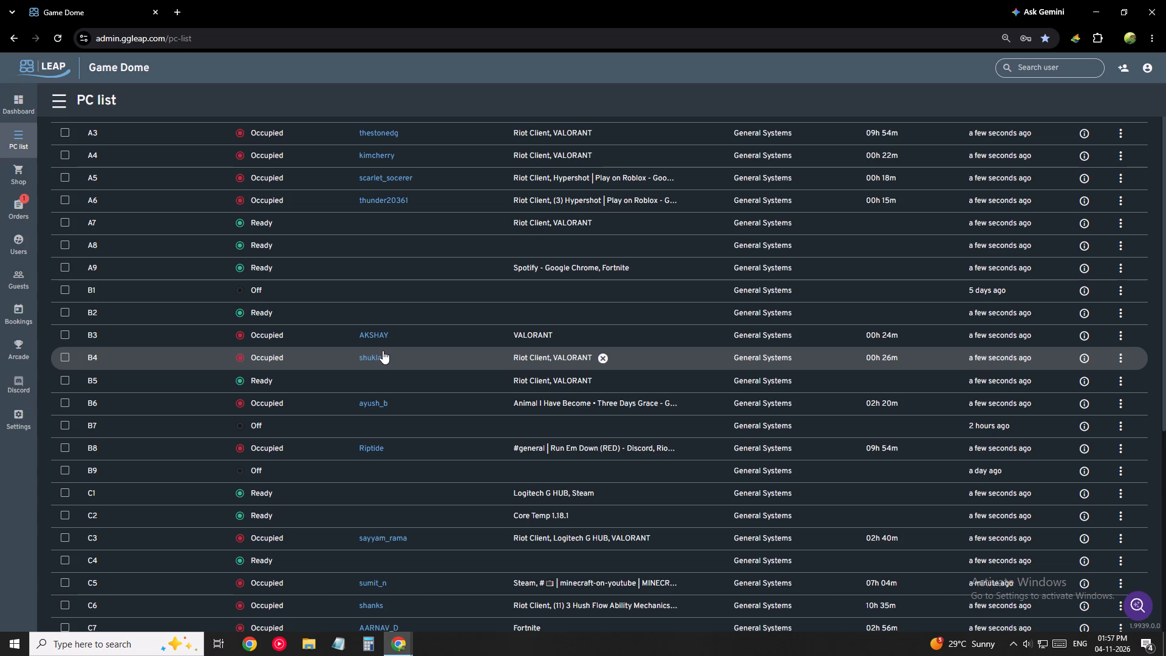
left_click(370, 357)
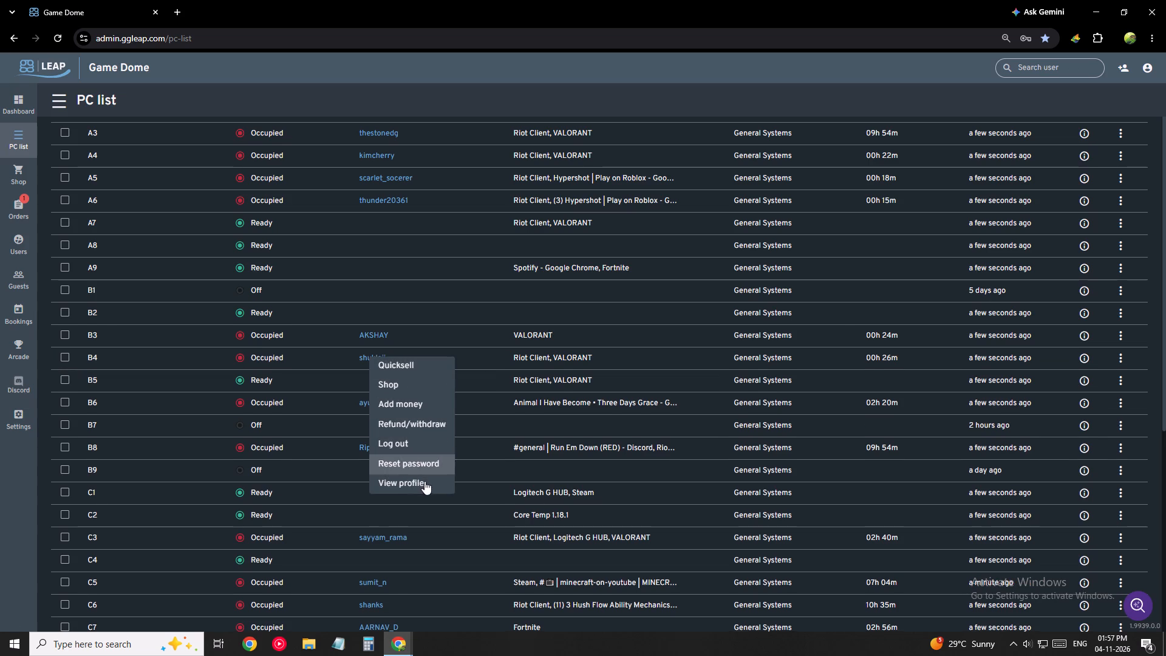
left_click(426, 482)
scroll(281, 281, "up", 15)
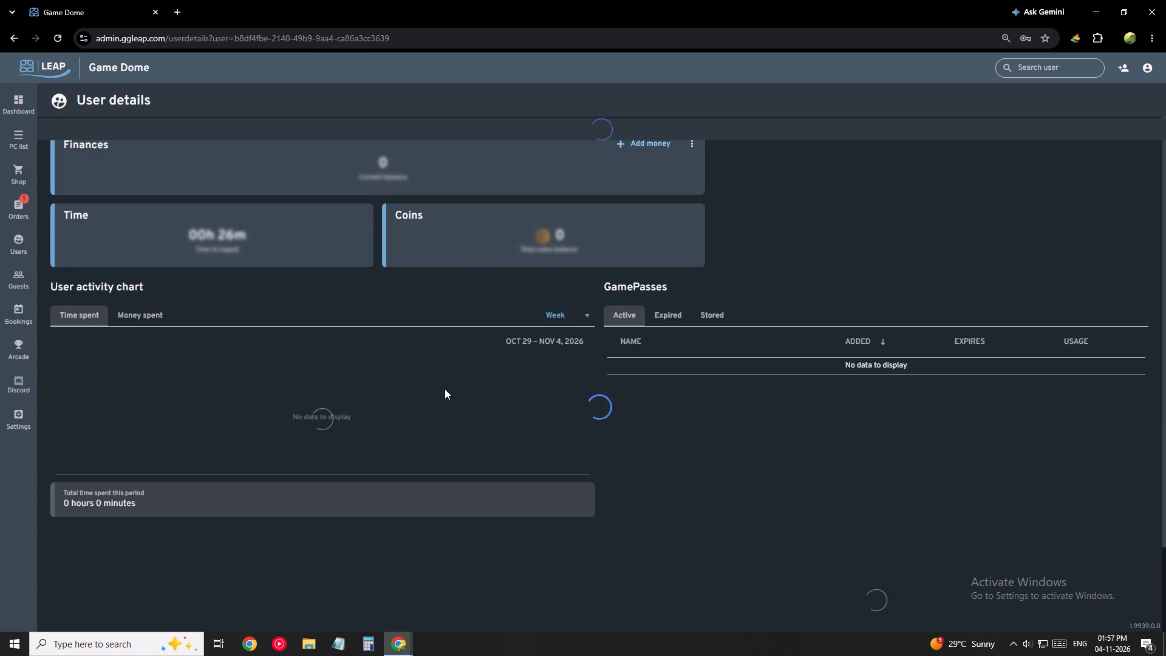
scroll(405, 376, "up", 3)
left_click(578, 398)
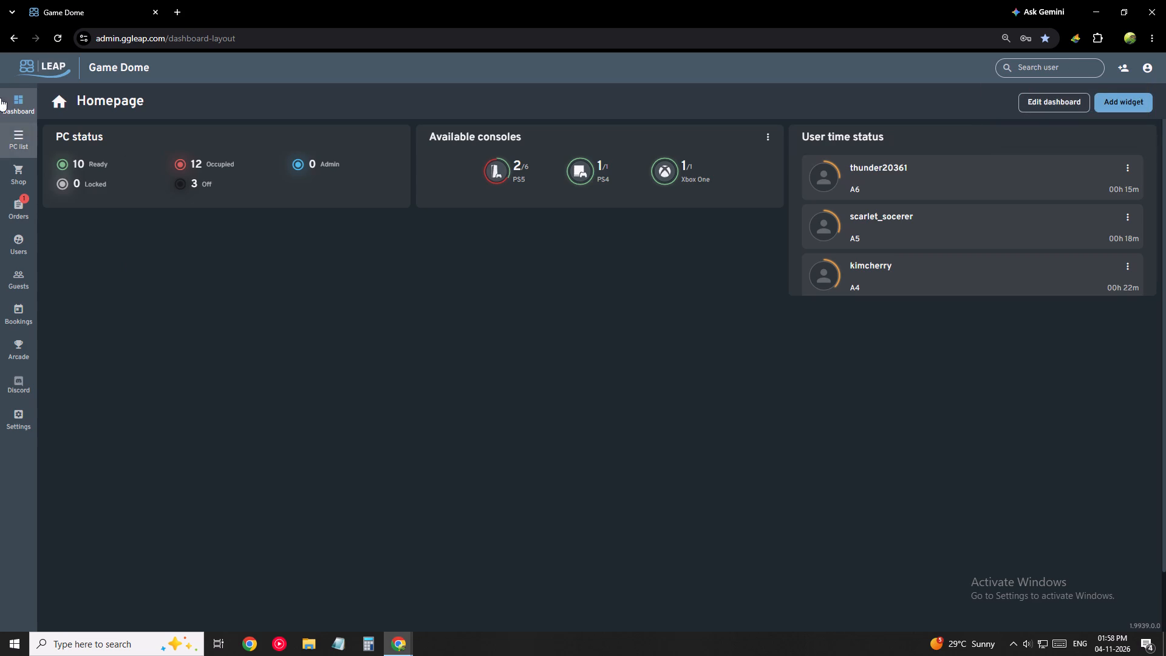
left_click(0, 140)
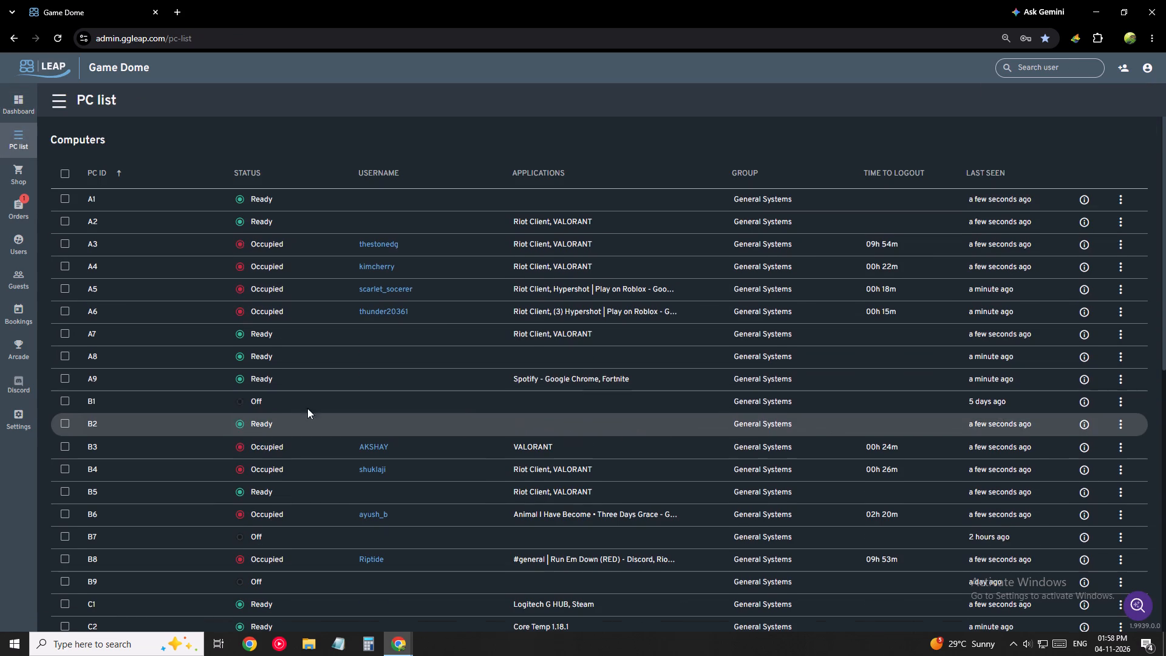
scroll(523, 436, "down", 2)
left_click(367, 352)
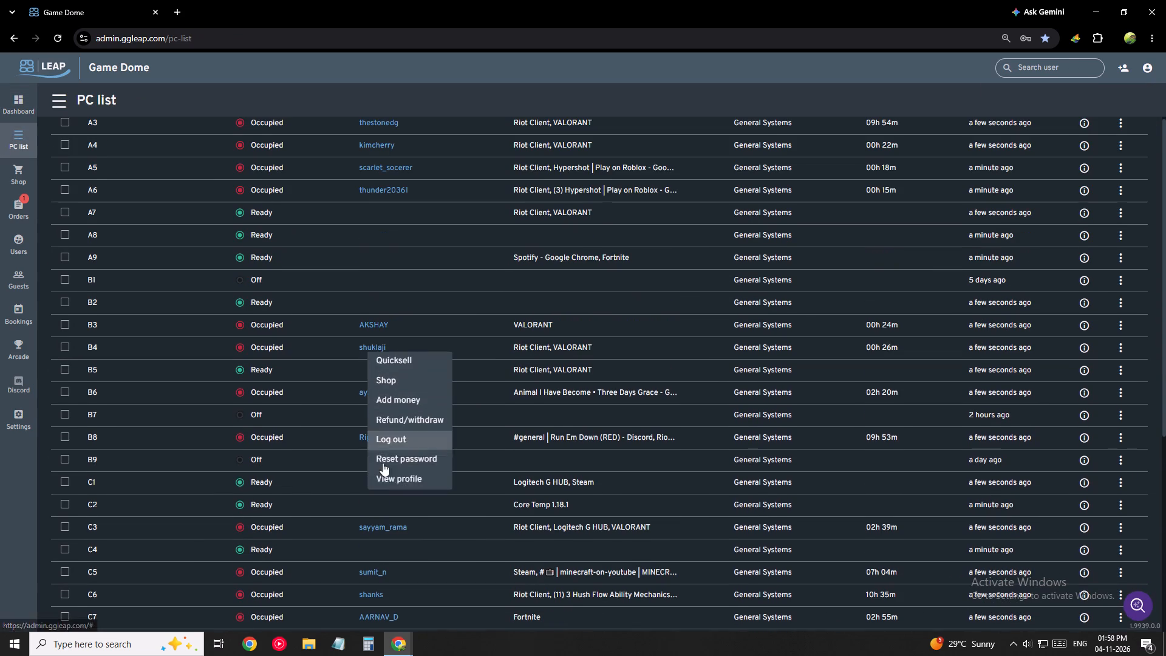
left_click(386, 472)
scroll(144, 308, "up", 2)
left_click(22, 137)
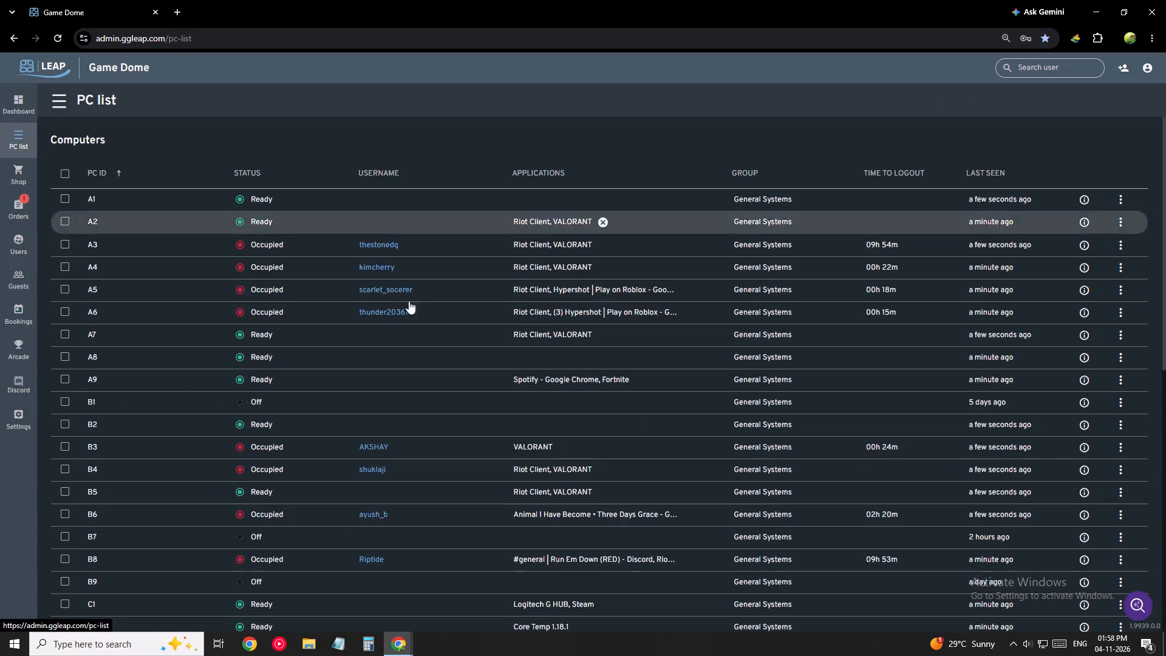
Check the applications running on PC B6 without stopping any, and look over the console sessions.
scroll(276, 294, "down", 3)
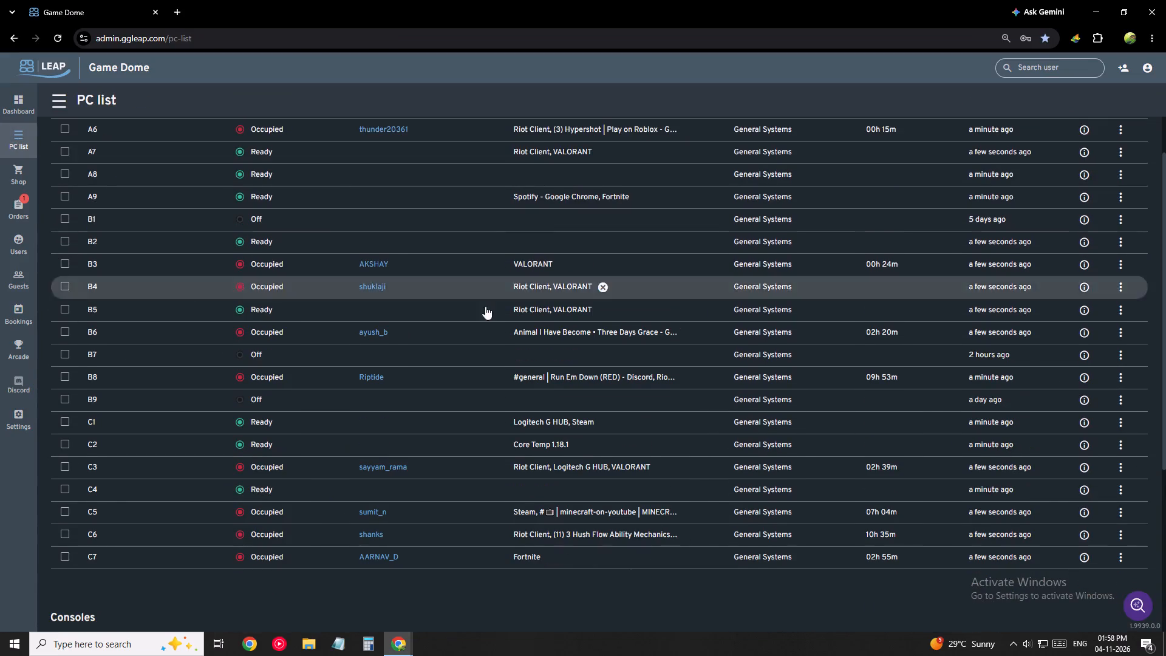
left_click(687, 328)
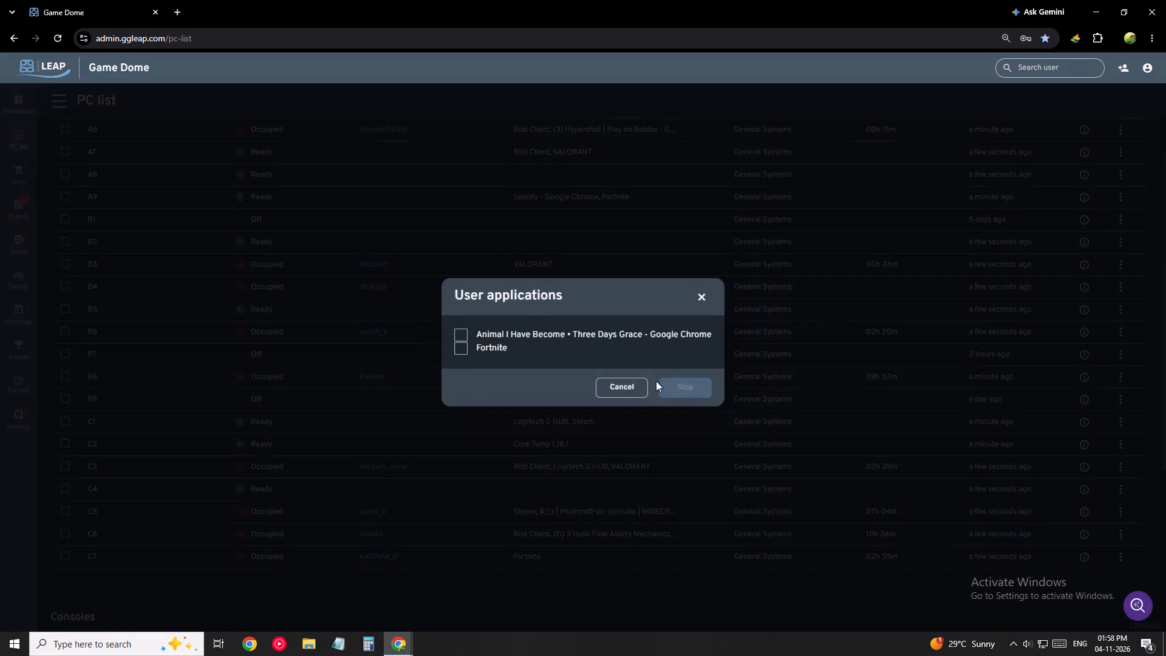
left_click(627, 388)
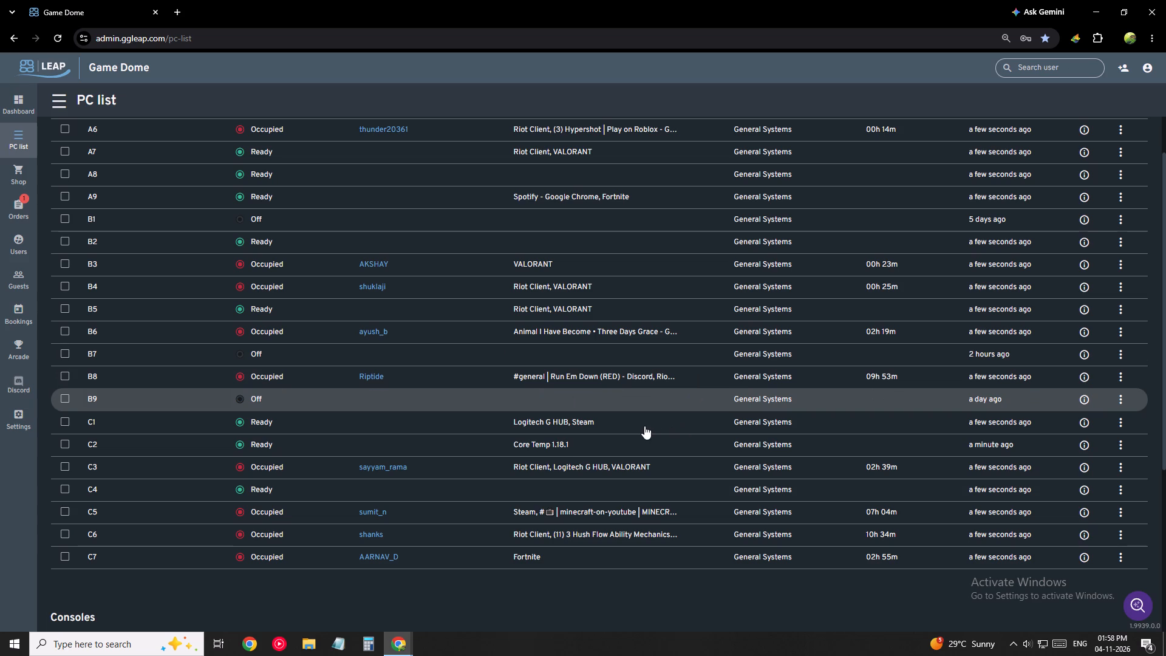
scroll(584, 438, "down", 2)
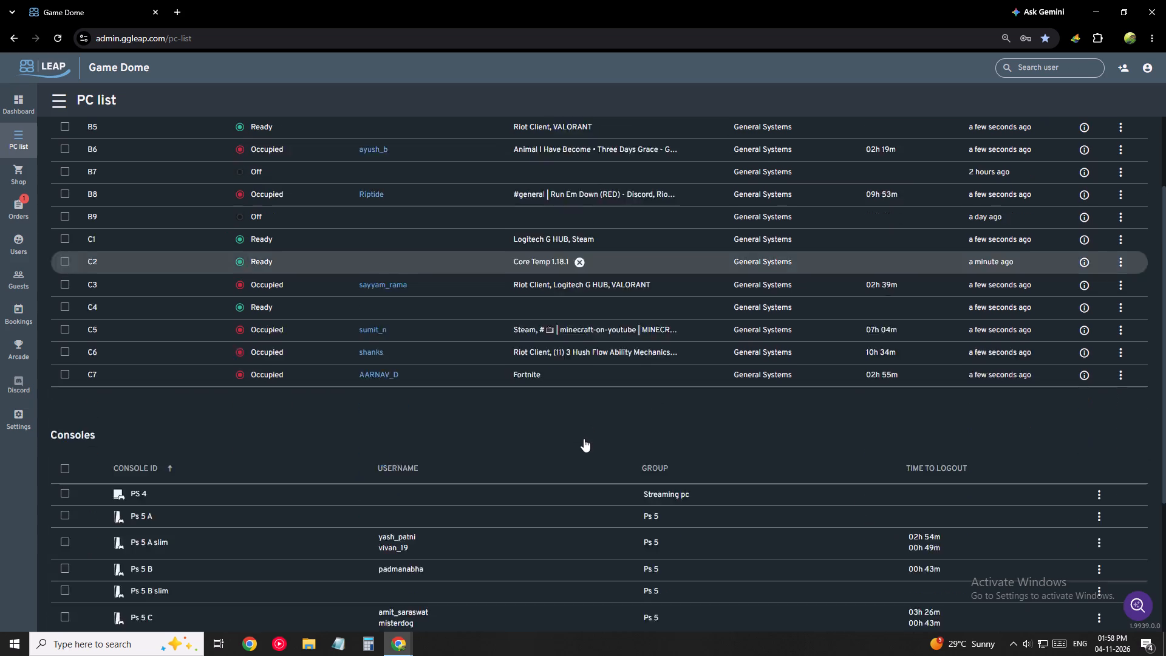
scroll(584, 439, "down", 9)
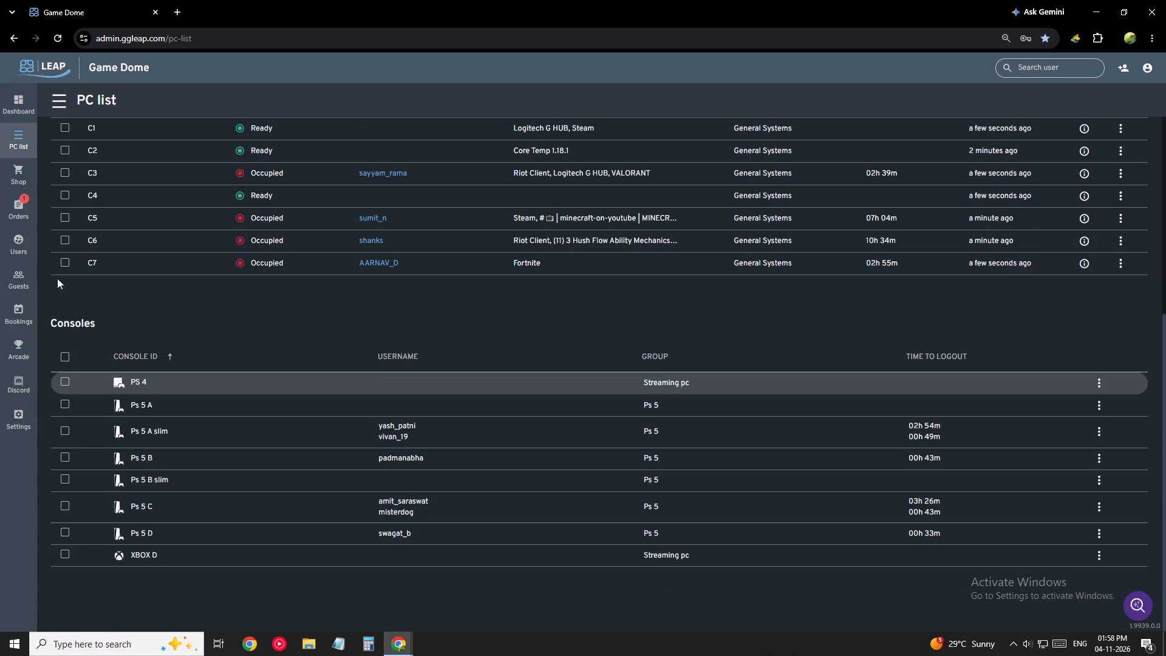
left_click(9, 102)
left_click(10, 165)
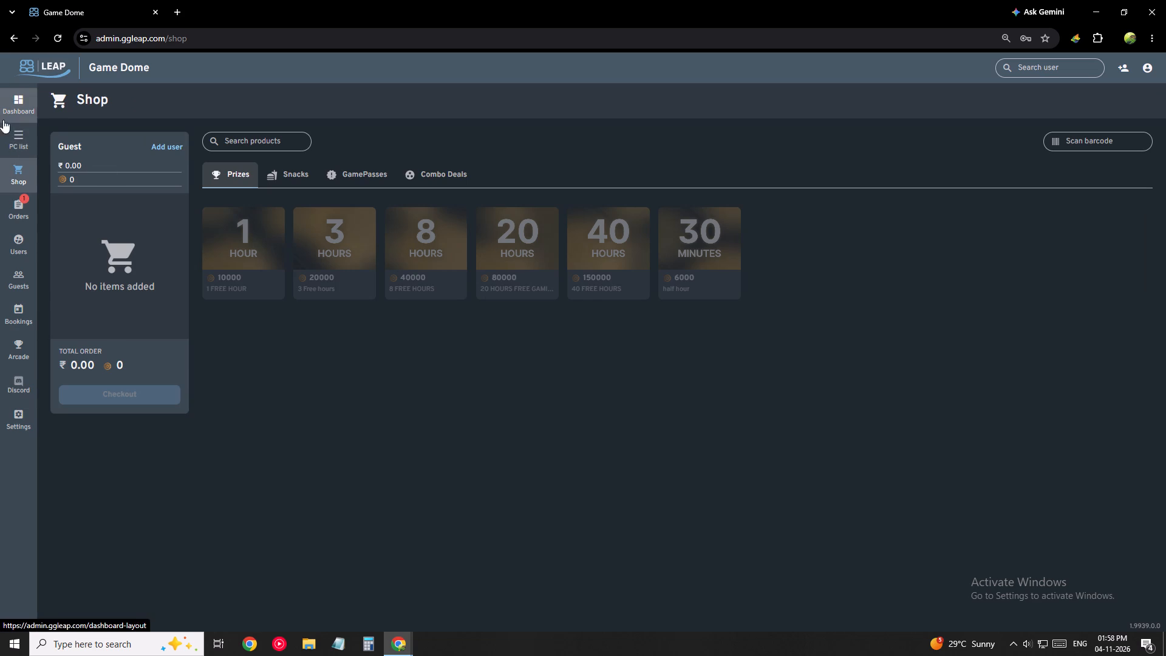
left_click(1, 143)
Search the users for harshad and try to open a Quicksell for the first match.
left_click(1045, 72)
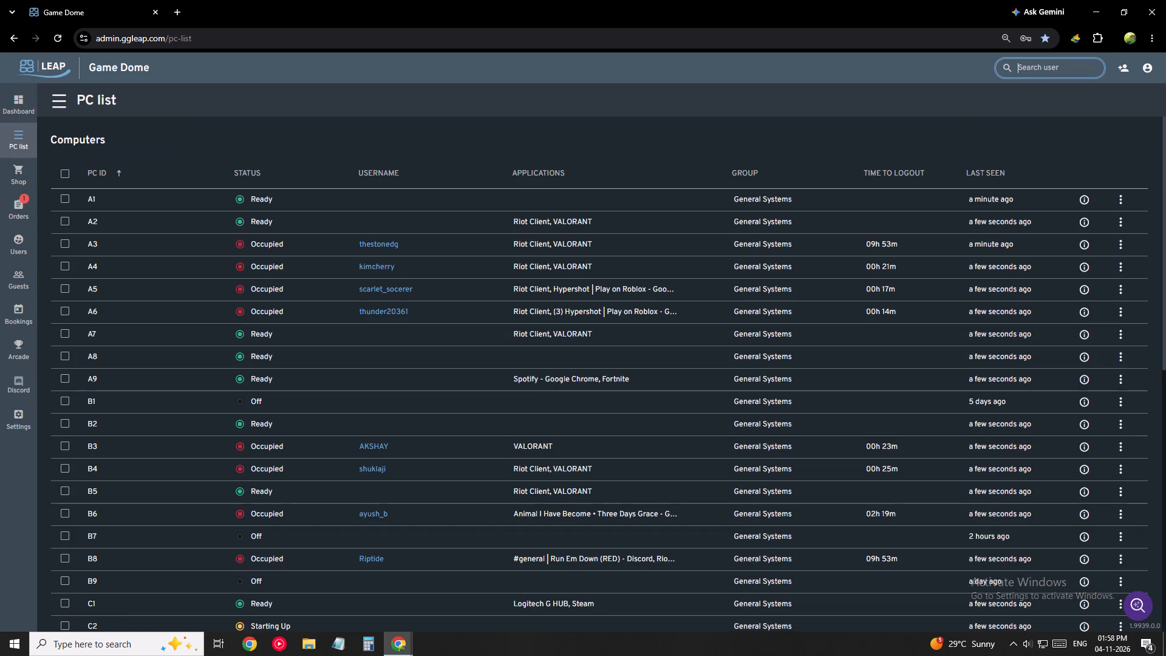
type("harsh")
type("ad")
left_click(1117, 94)
left_click(1126, 96)
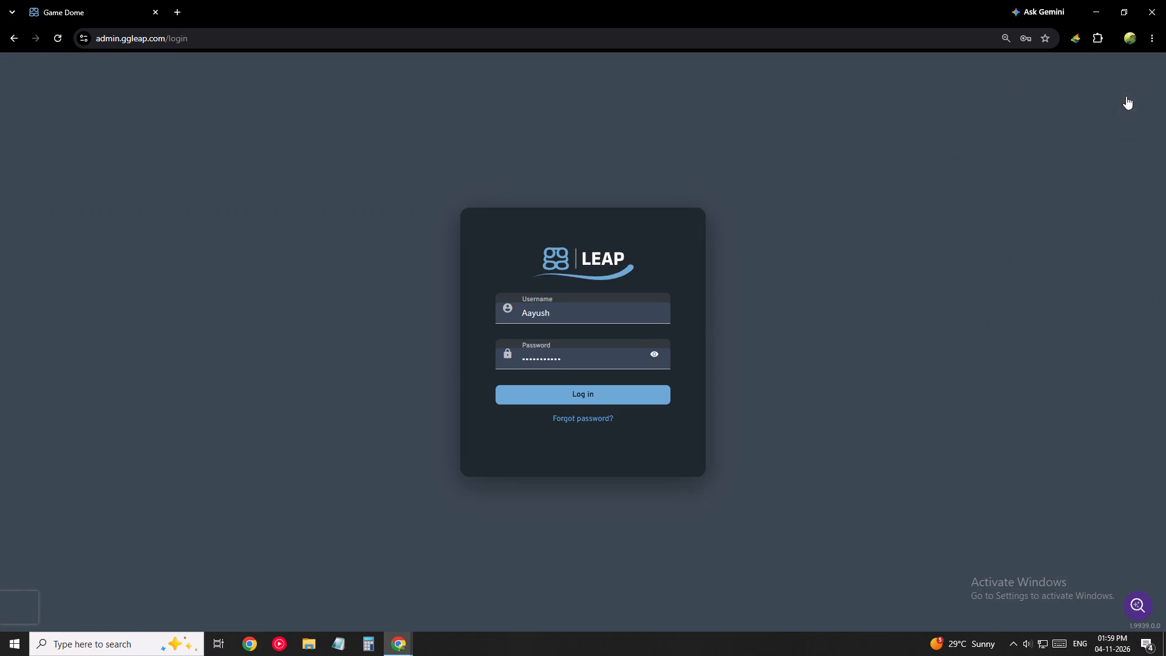
Log back in with the prefilled staff account.
left_click(593, 400)
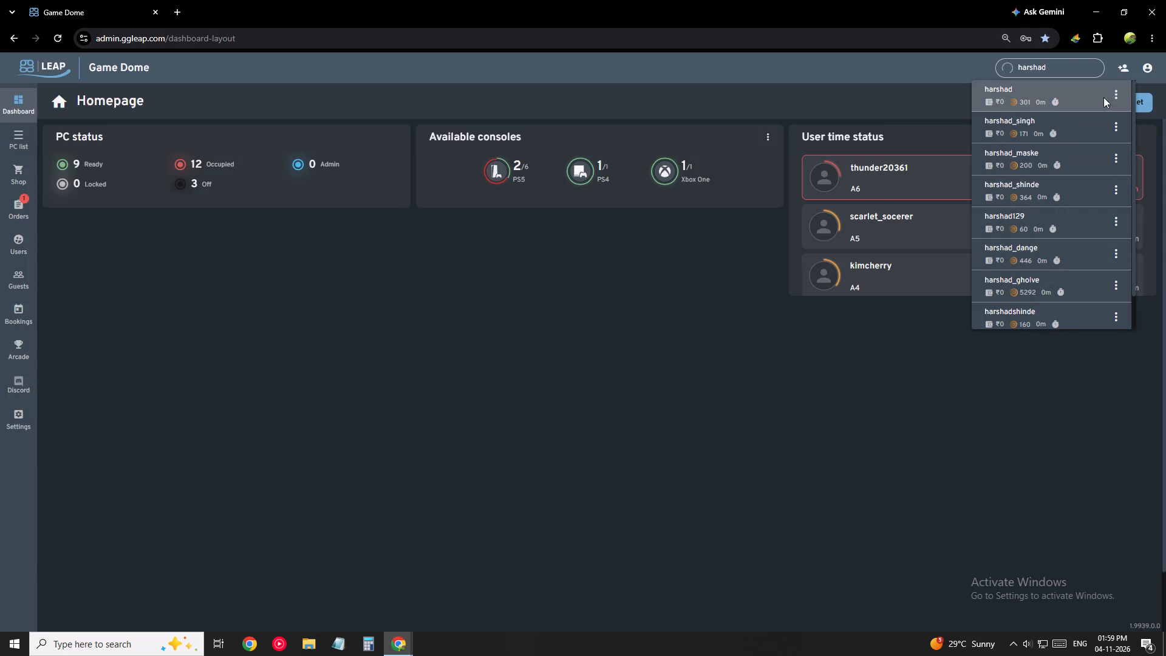
Sell one Ps5 HAPPY HOURS! pass to the harshad account holding 364 coins, charging ₹85 by credit card.
left_click(1116, 191)
left_click(1125, 206)
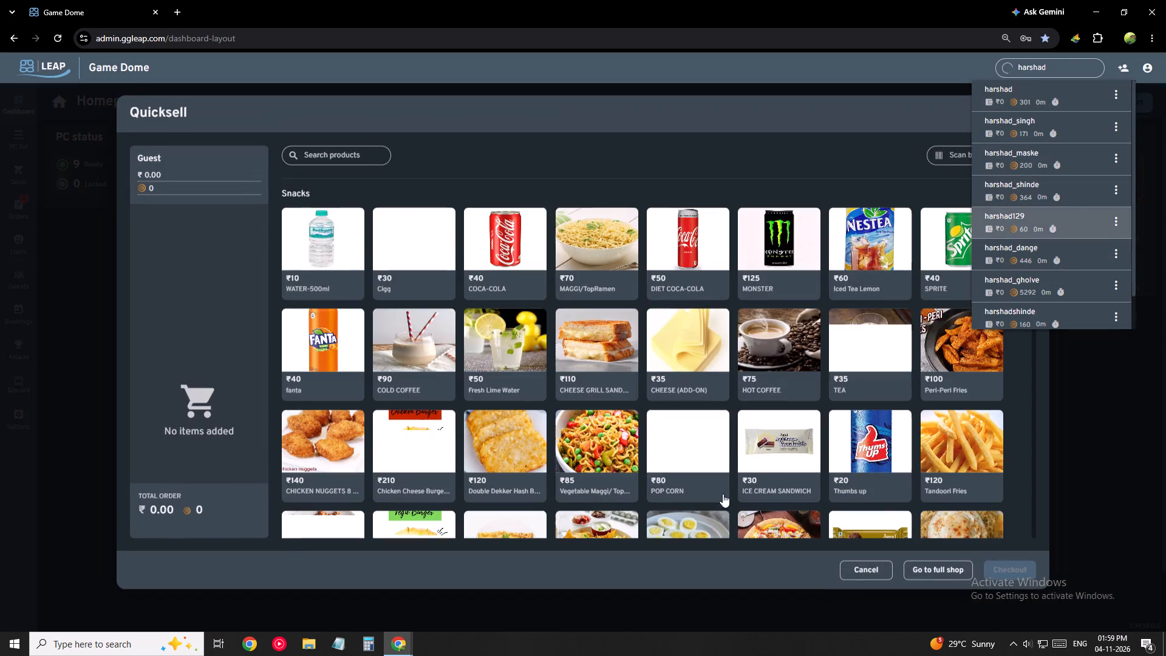
left_click(966, 564)
left_click(363, 168)
left_click(227, 204)
left_click_drag(242, 282, 184, 302)
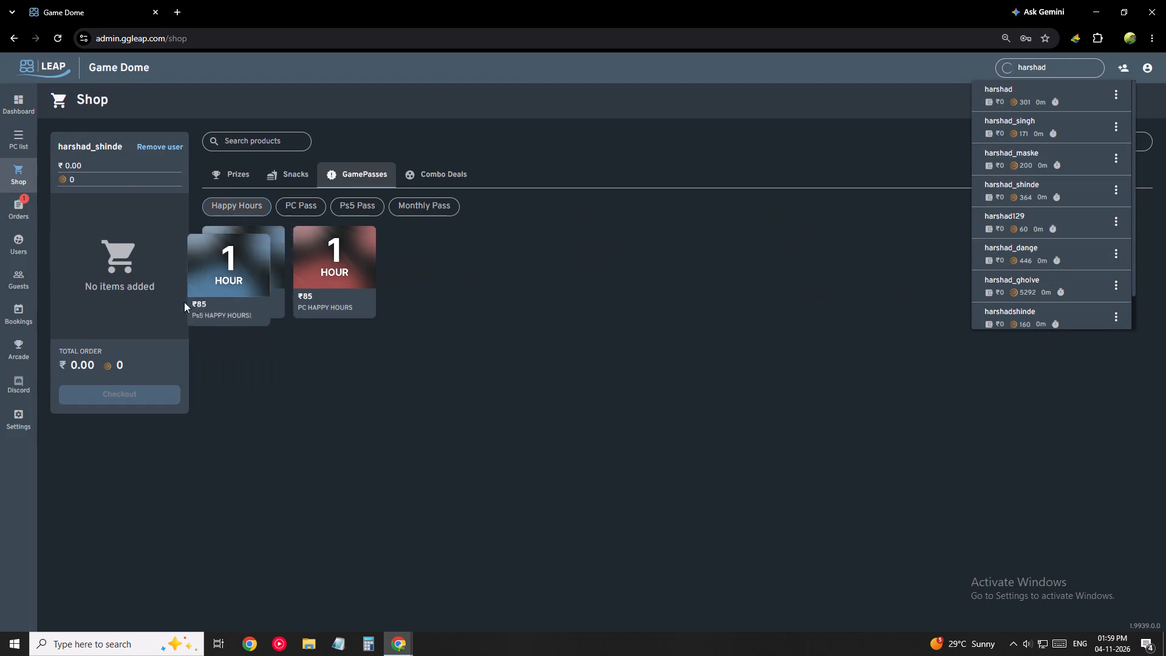
left_click_drag(184, 302, 103, 279)
left_click(133, 392)
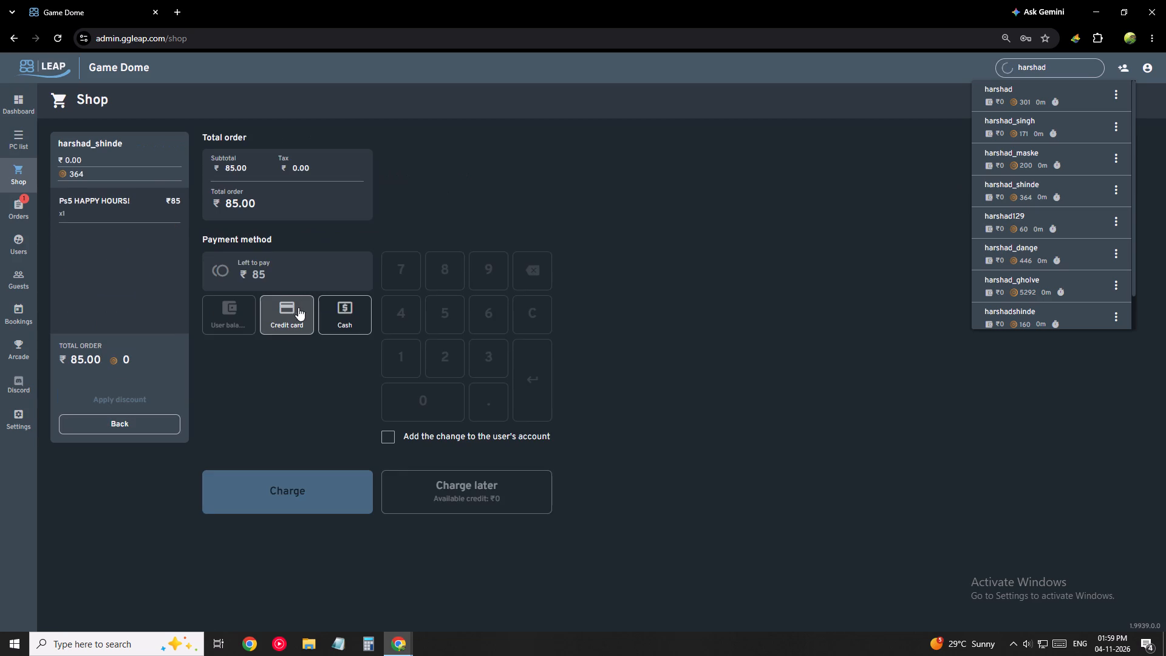
left_click(290, 326)
left_click(305, 466)
left_click(291, 497)
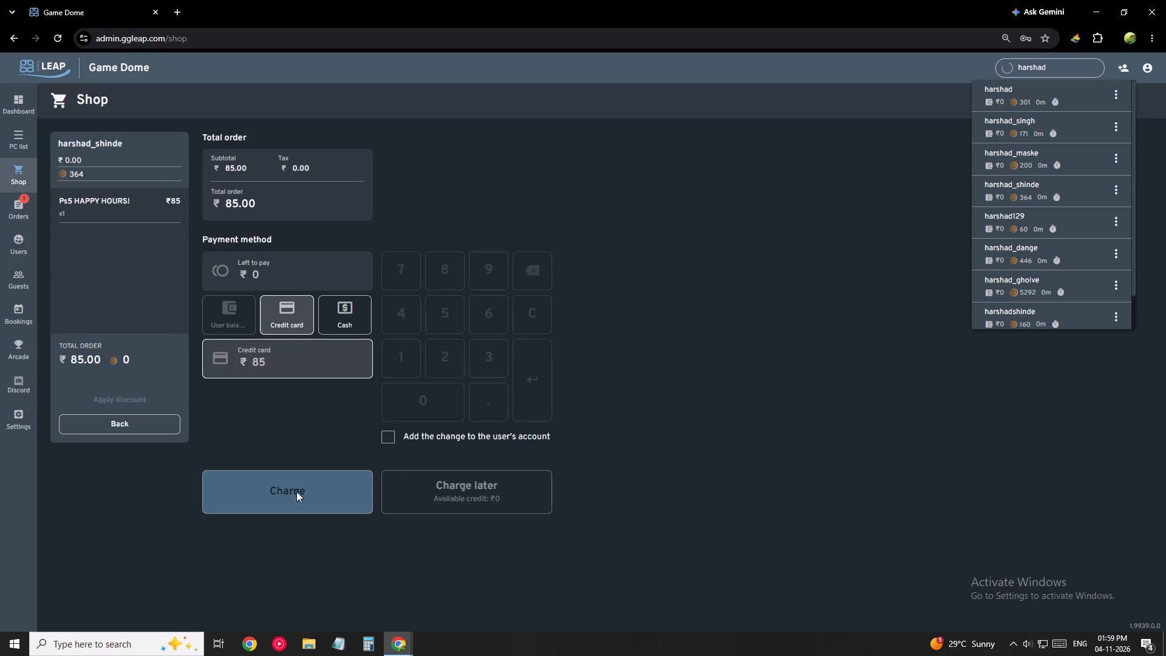
left_click(1069, 70)
key("BackSpace")
key("BackSpace")
key("BackSpace")
key("BackSpace")
key("BackSpace")
key("BackSpace")
key("BackSpace")
key("BackSpace")
key("BackSpace")
key("BackSpace")
key("BackSpace")
key("BackSpace")
key("BackSpace")
key("BackSpace")
key("BackSpace")
key("BackSpace")
key("BackSpace")
key("BackSpace")
key("BackSpace")
key("BackSpace")
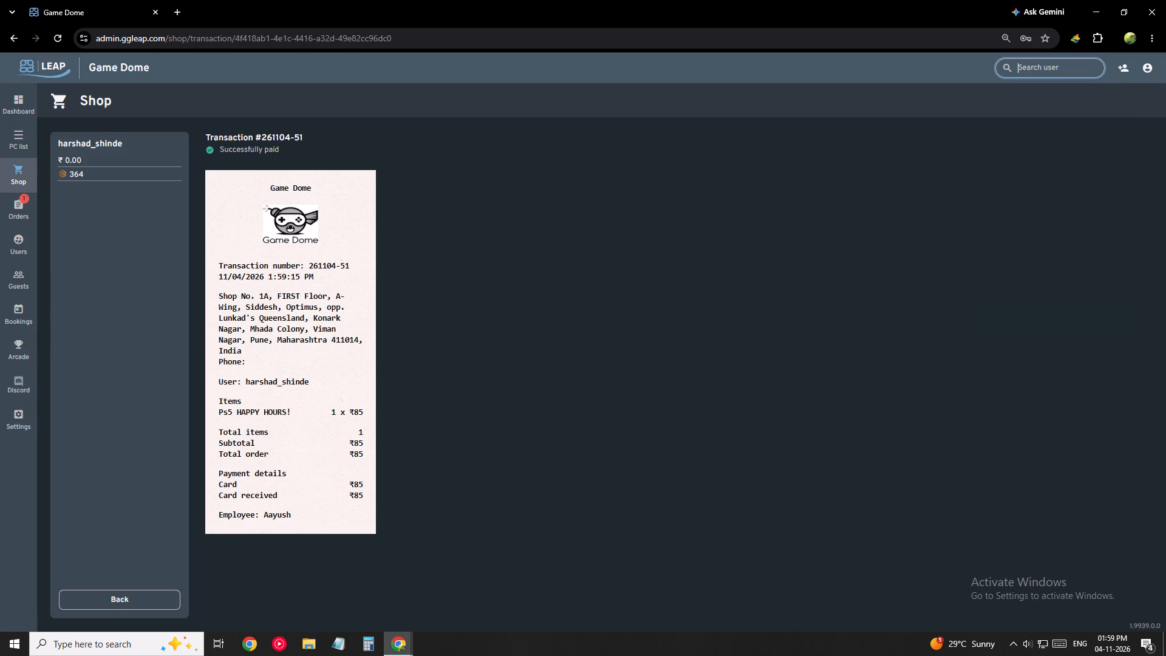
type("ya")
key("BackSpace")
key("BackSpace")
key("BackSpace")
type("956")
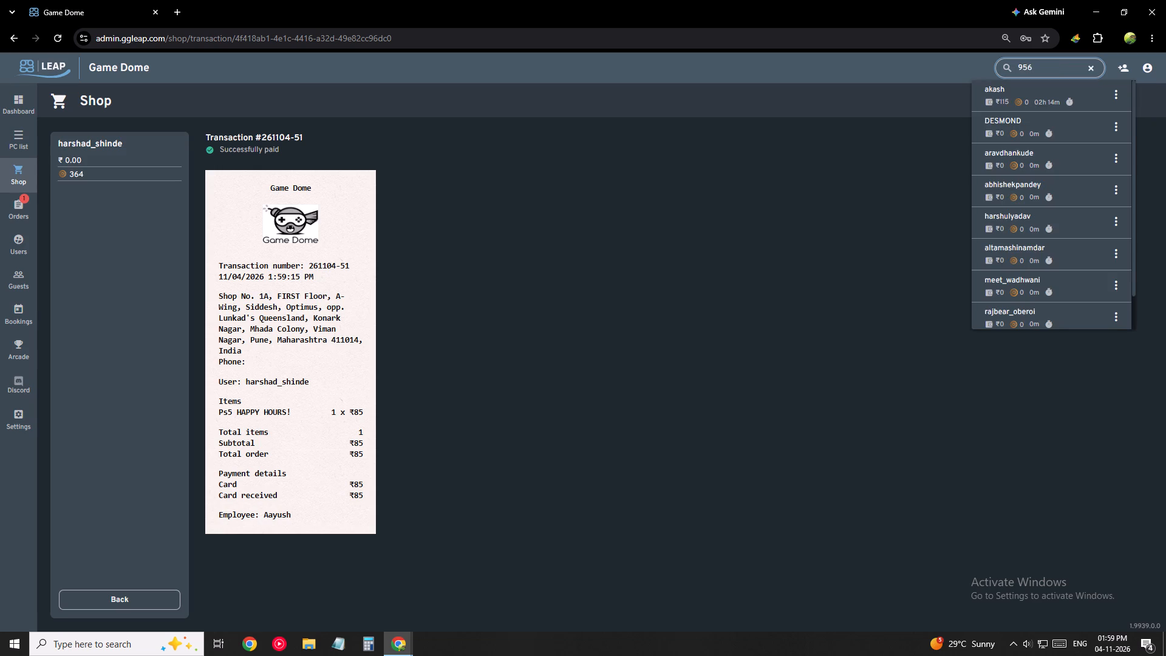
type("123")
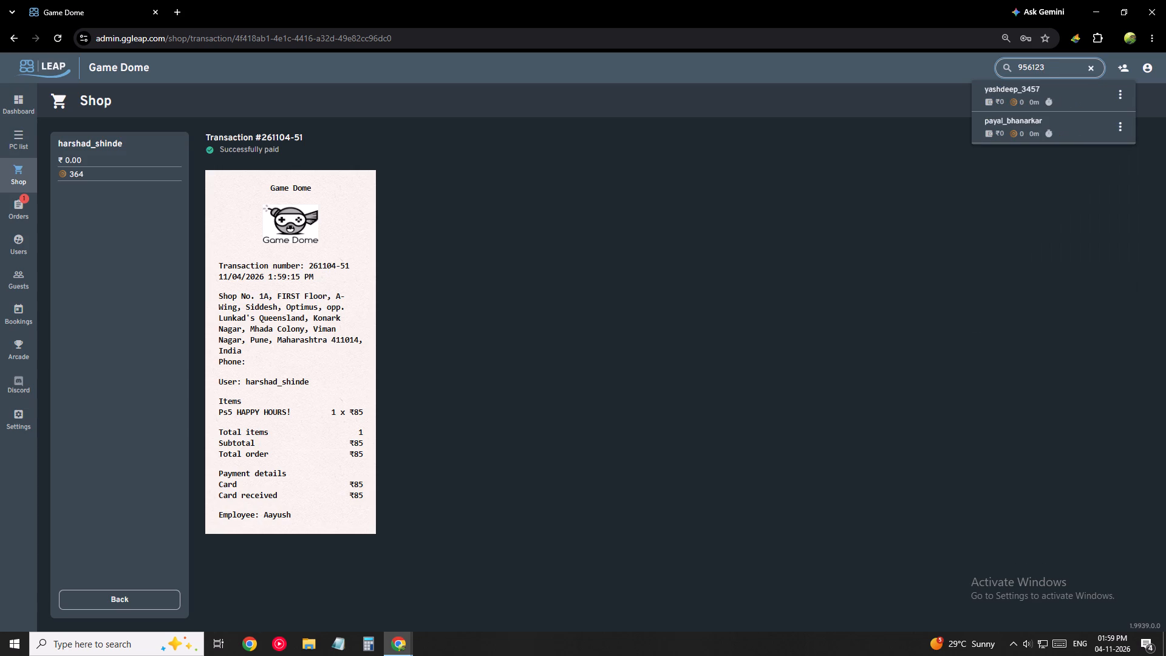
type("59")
left_click(1121, 93)
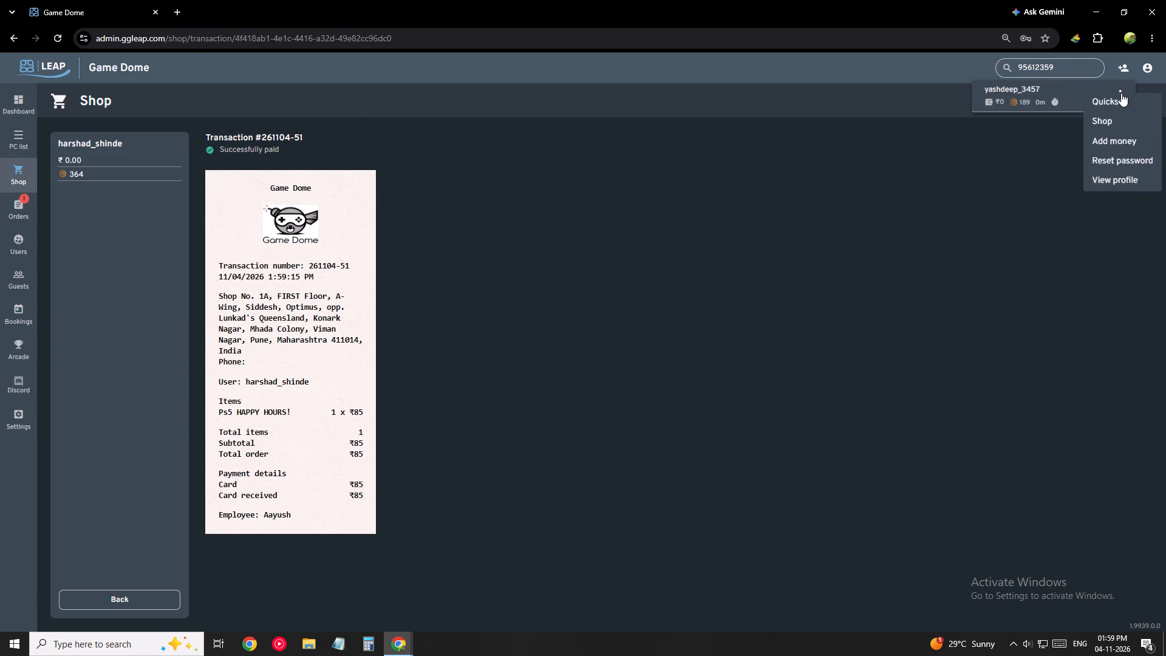
left_click(1128, 97)
left_click(925, 569)
left_click(352, 174)
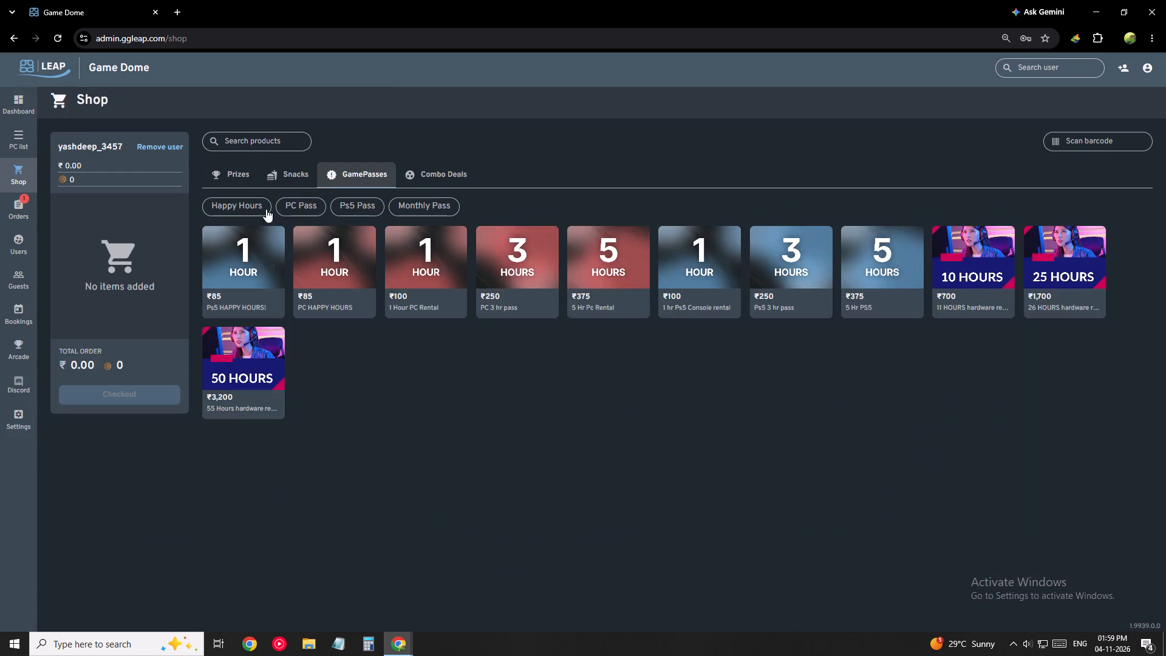
left_click(254, 205)
left_click_drag(244, 283, 100, 294)
left_click(125, 396)
left_click(350, 306)
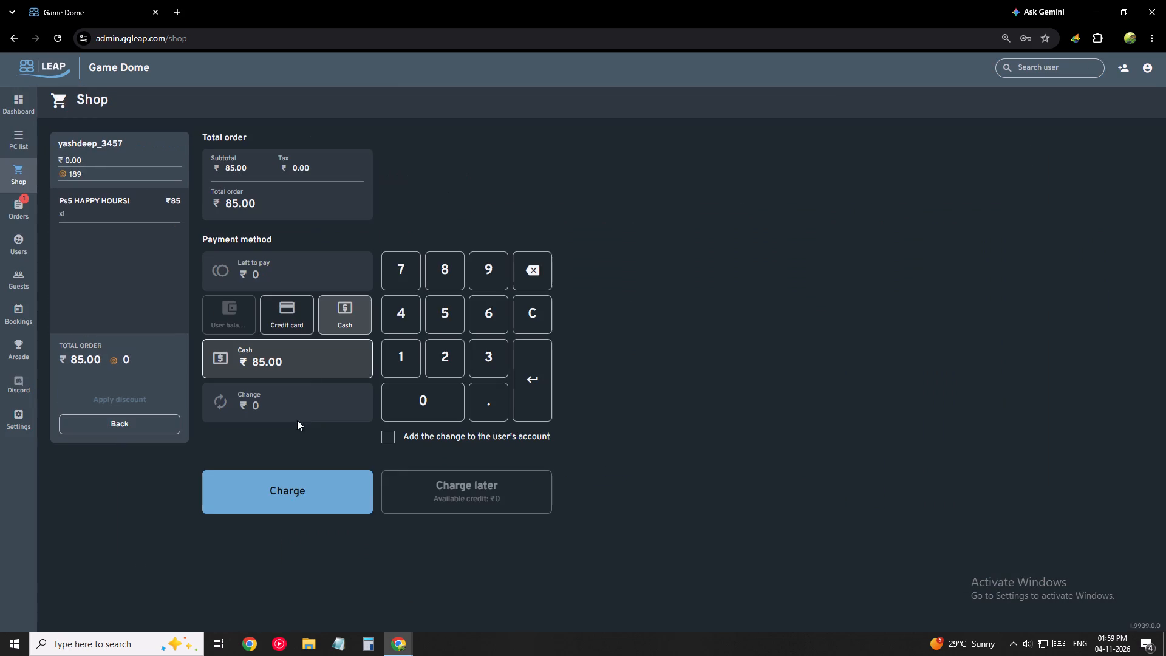
left_click(288, 519)
left_click(290, 504)
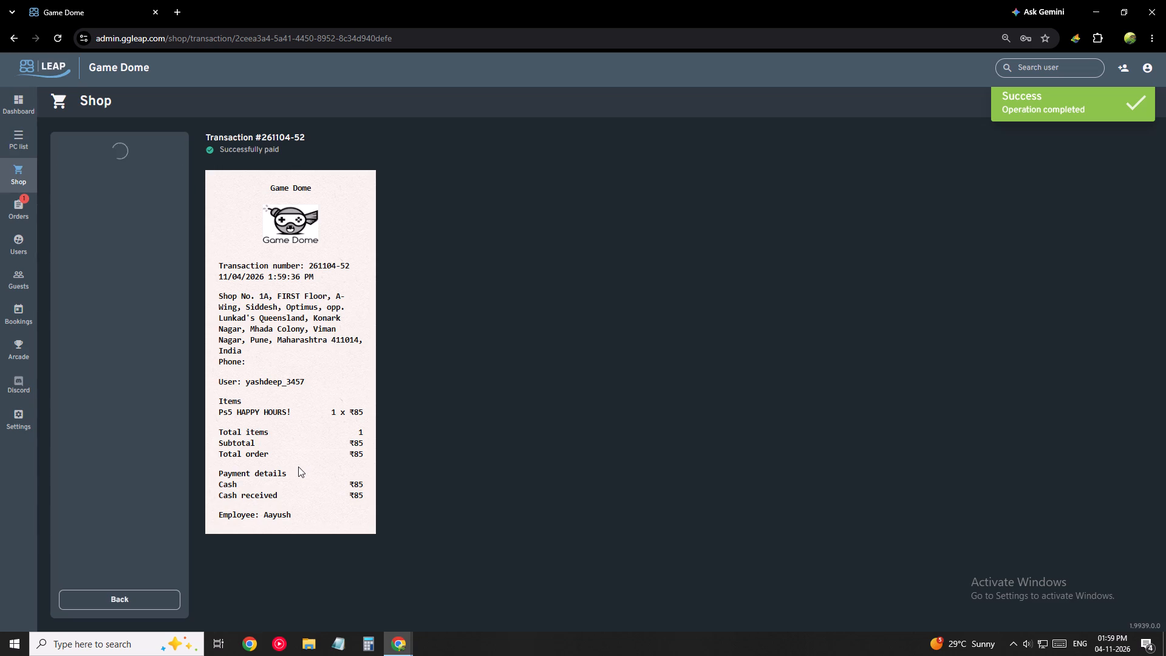
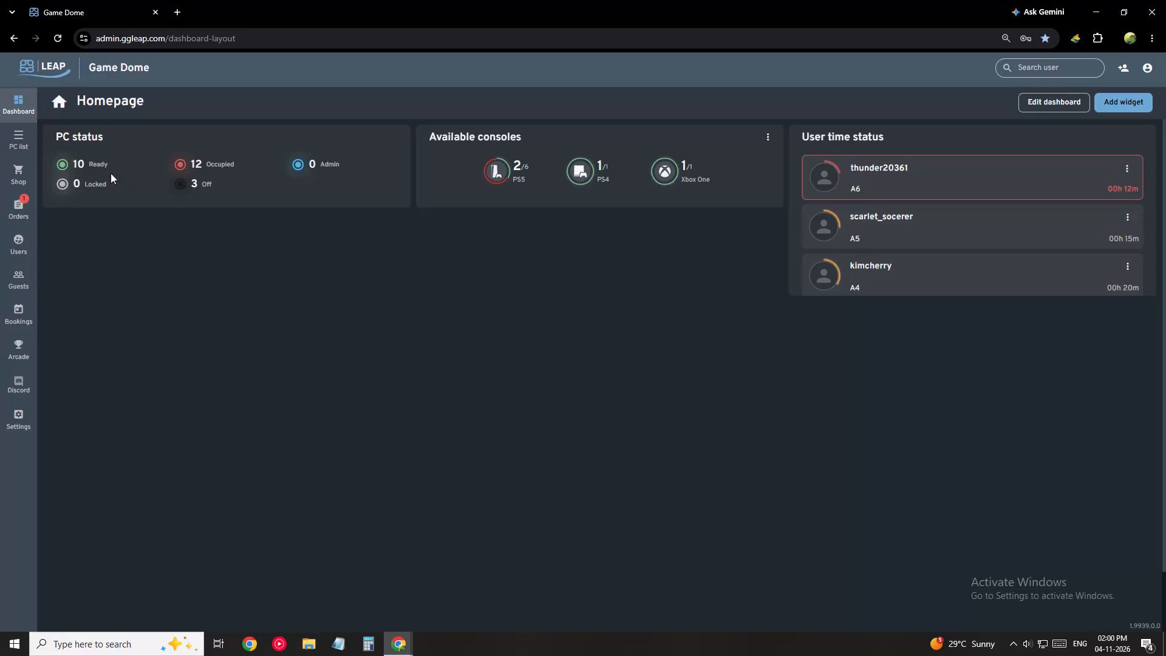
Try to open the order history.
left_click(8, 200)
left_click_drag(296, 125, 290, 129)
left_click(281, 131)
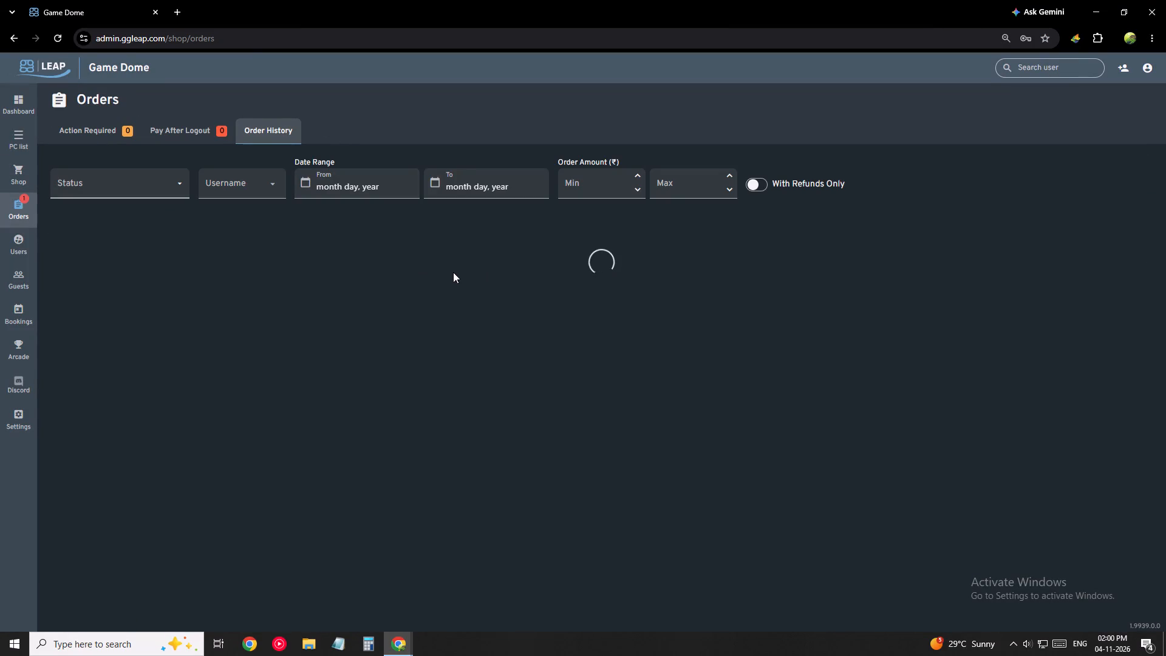
Log back in with the prefilled staff account.
left_click(587, 388)
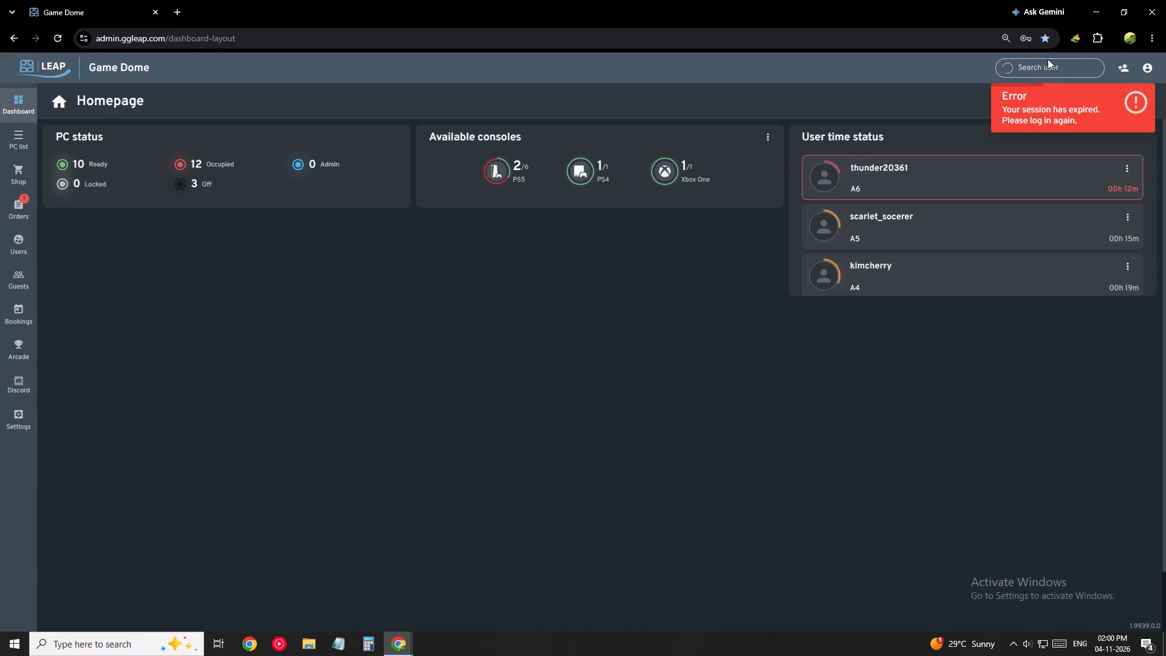
left_click(13, 215)
left_click(240, 128)
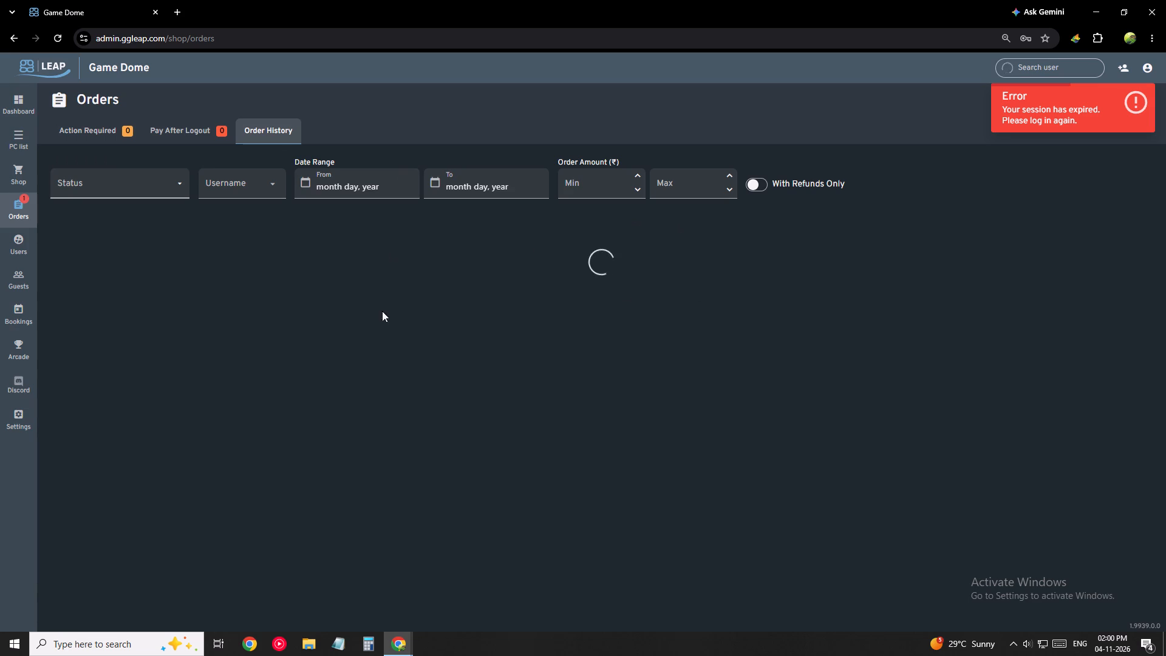
left_click(460, 253)
double_click(73, 140)
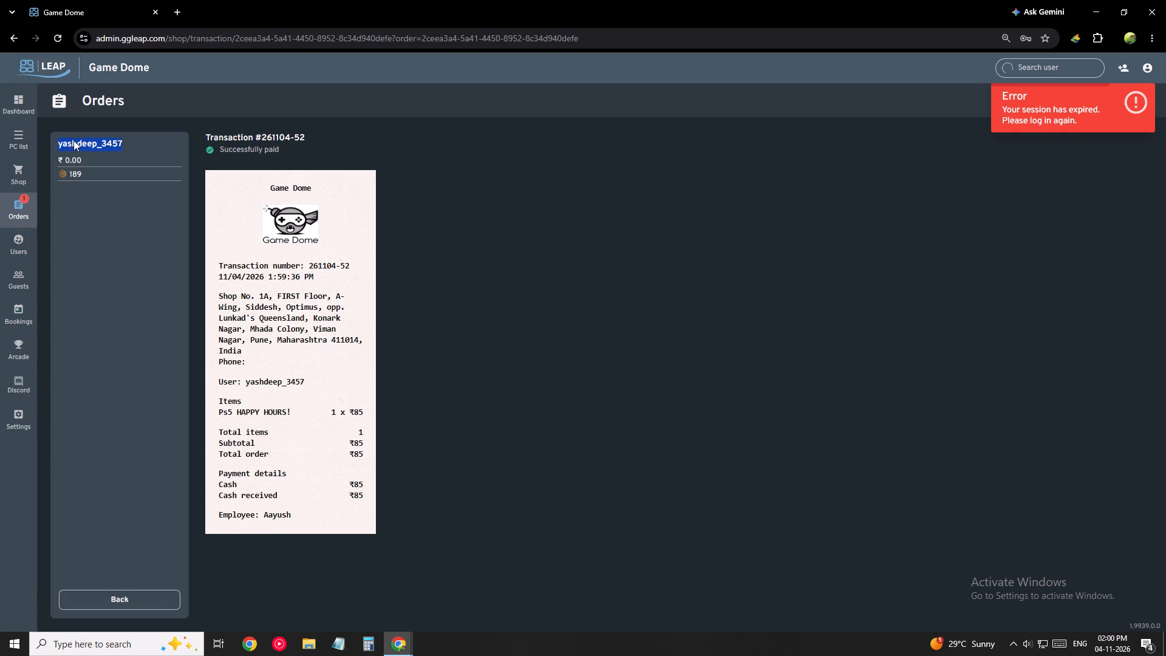
key("ctrl+c")
left_click(7, 132)
scroll(634, 306, "down", 10)
left_click(1030, 56)
left_click(1037, 64, "ctrl")
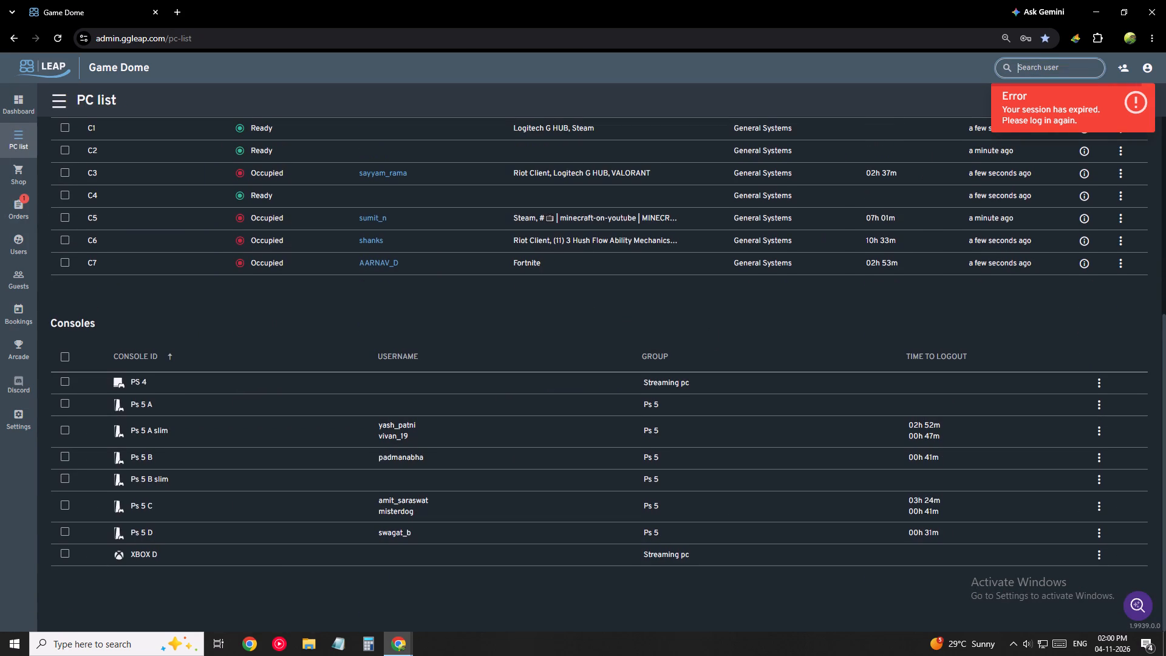
key("ctrl+v")
left_click(1117, 89)
left_click(1141, 102)
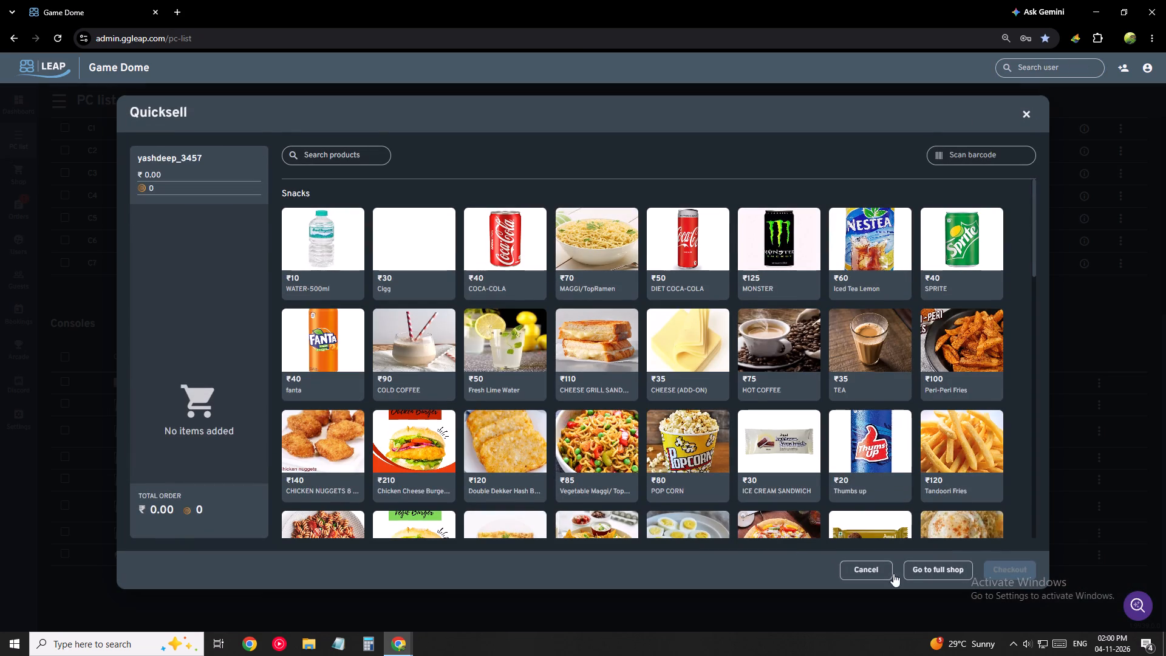
left_click(934, 562)
left_click(295, 165)
left_click(330, 207)
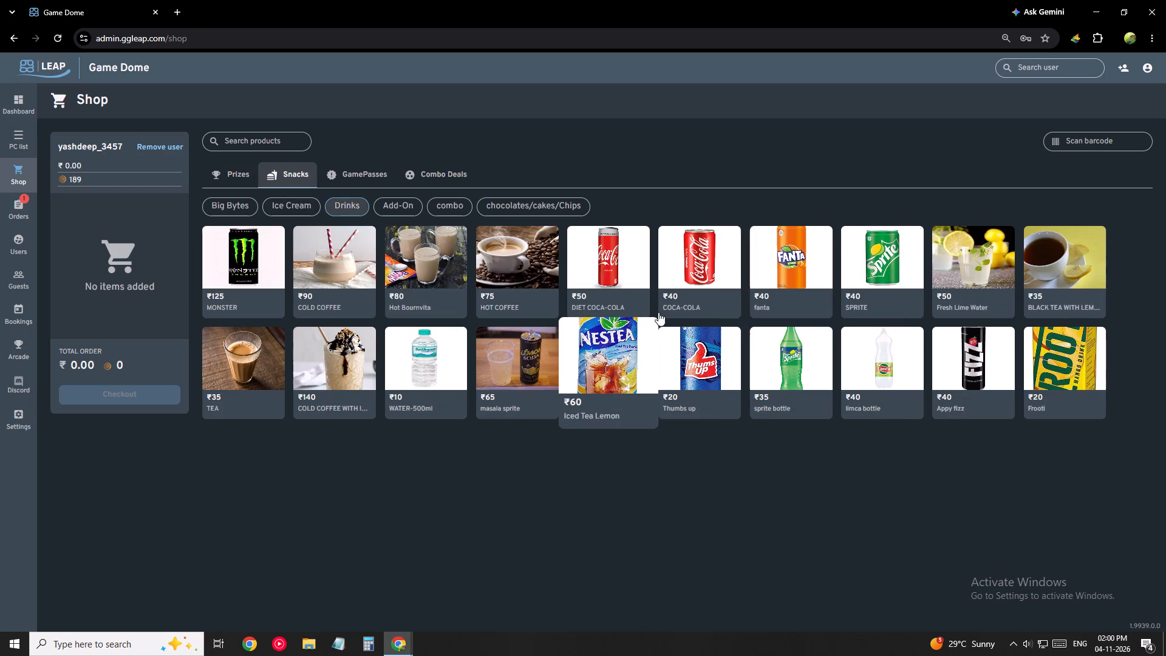
left_click_drag(580, 289, 130, 307)
left_click_drag(619, 287, 144, 297)
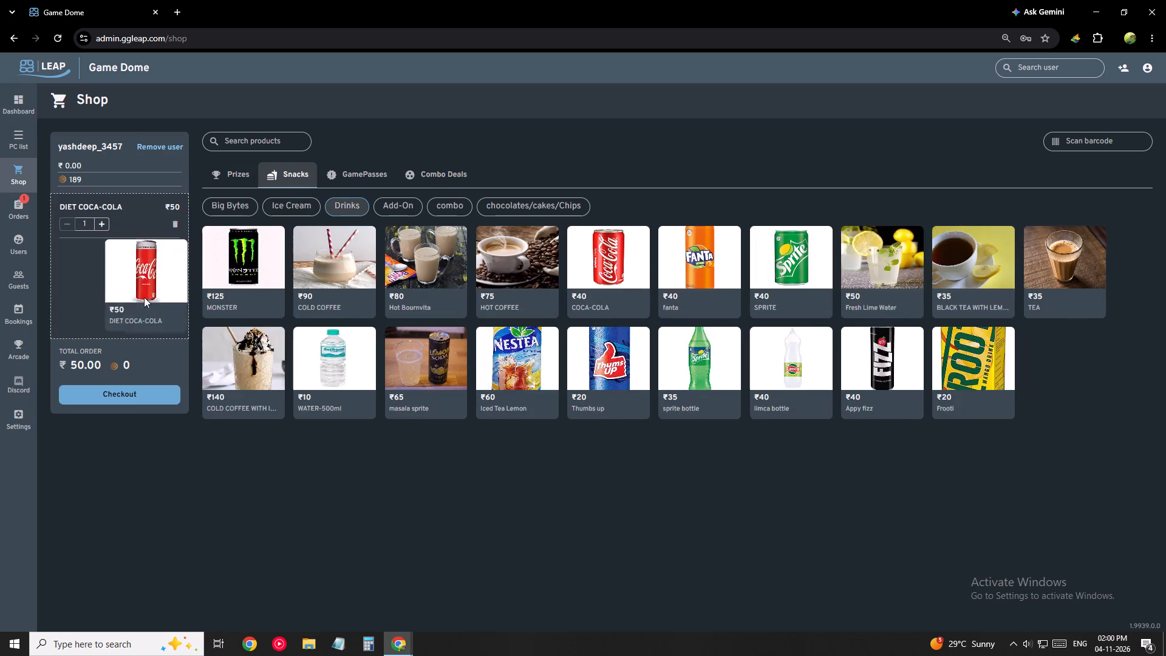
left_click_drag(144, 297, 135, 294)
left_click(118, 394)
left_click(314, 324)
left_click(347, 326)
left_click(299, 511)
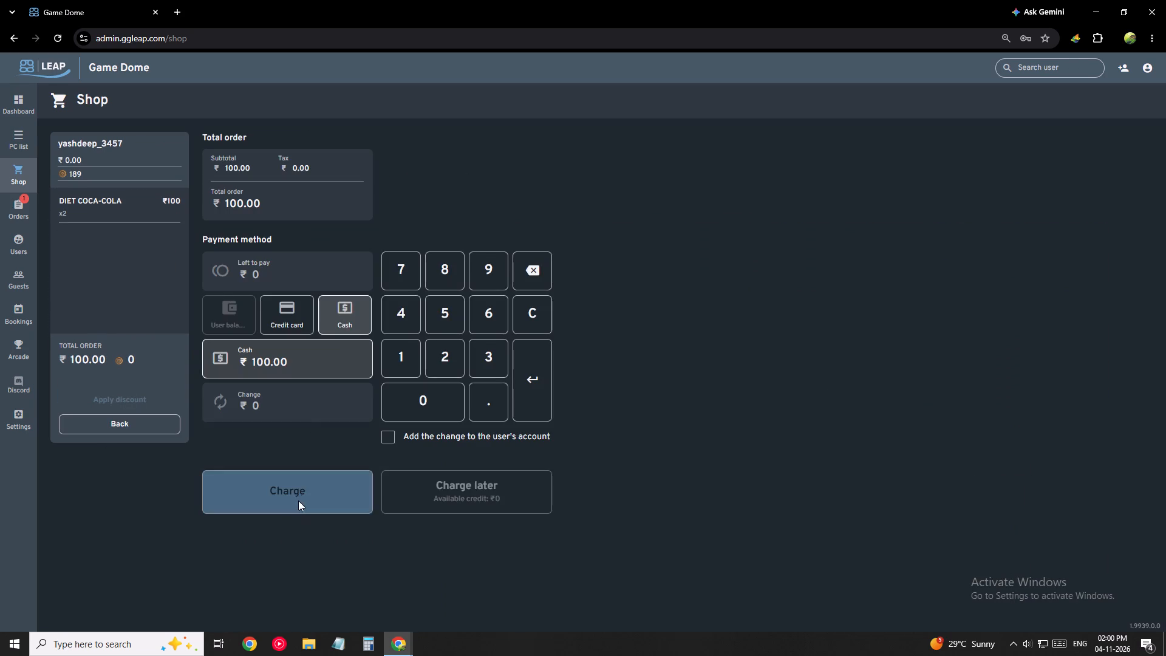
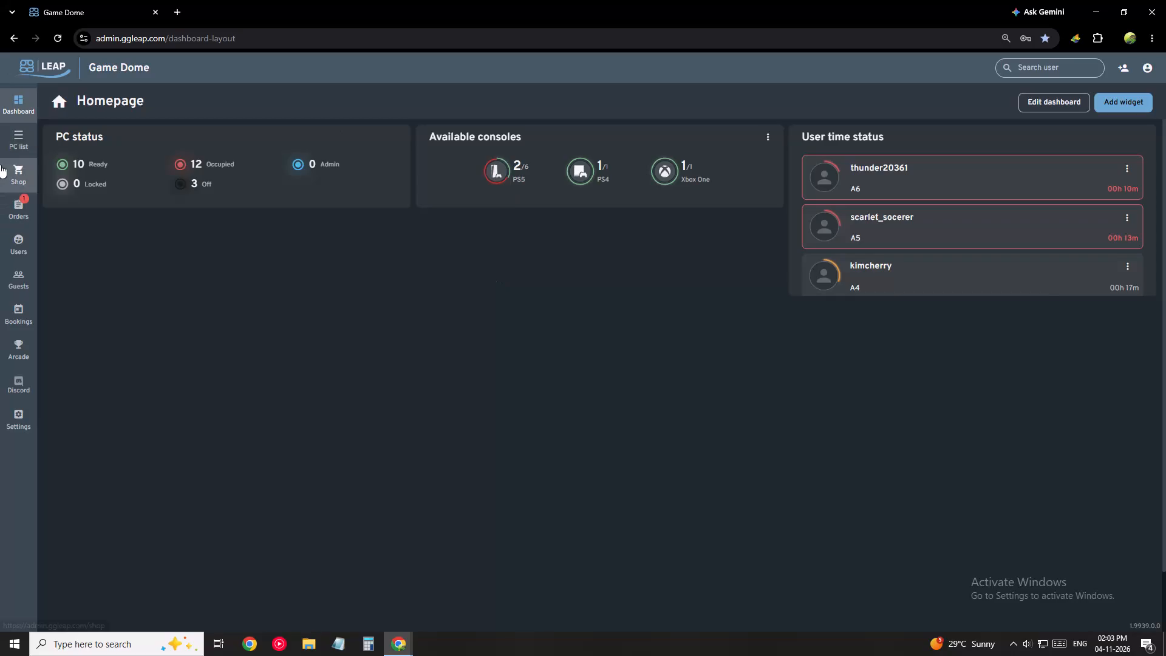
Open the PC list and check the Consoles section for current sessions and time to logout.
left_click(0, 164)
left_click(0, 154)
scroll(333, 398, "down", 7)
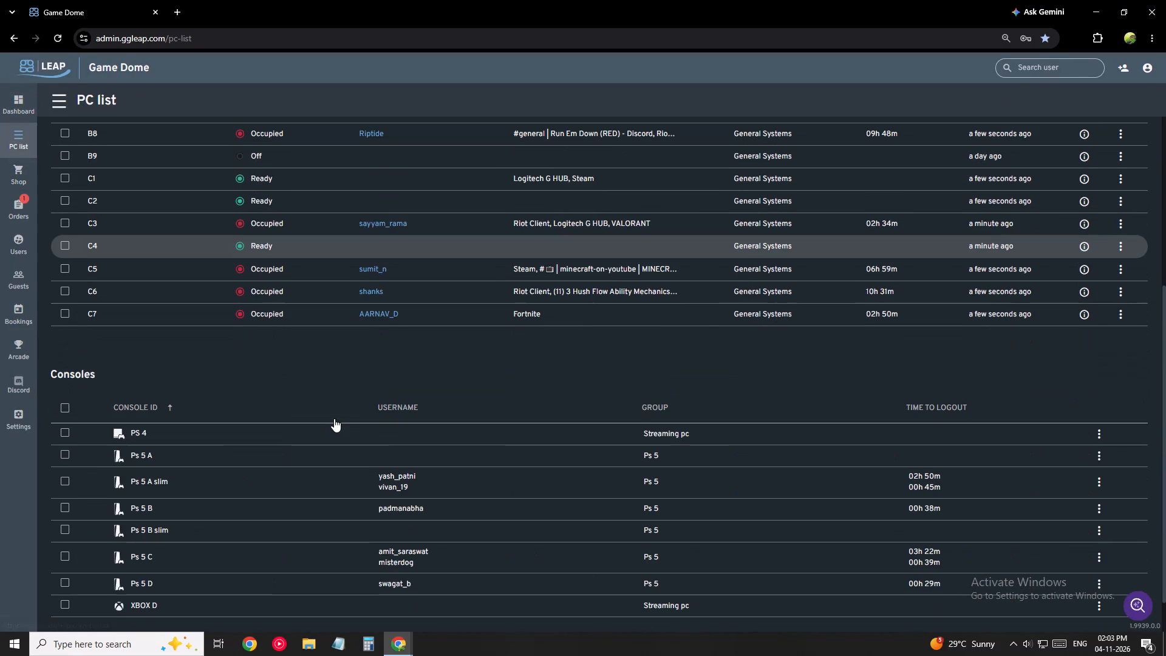
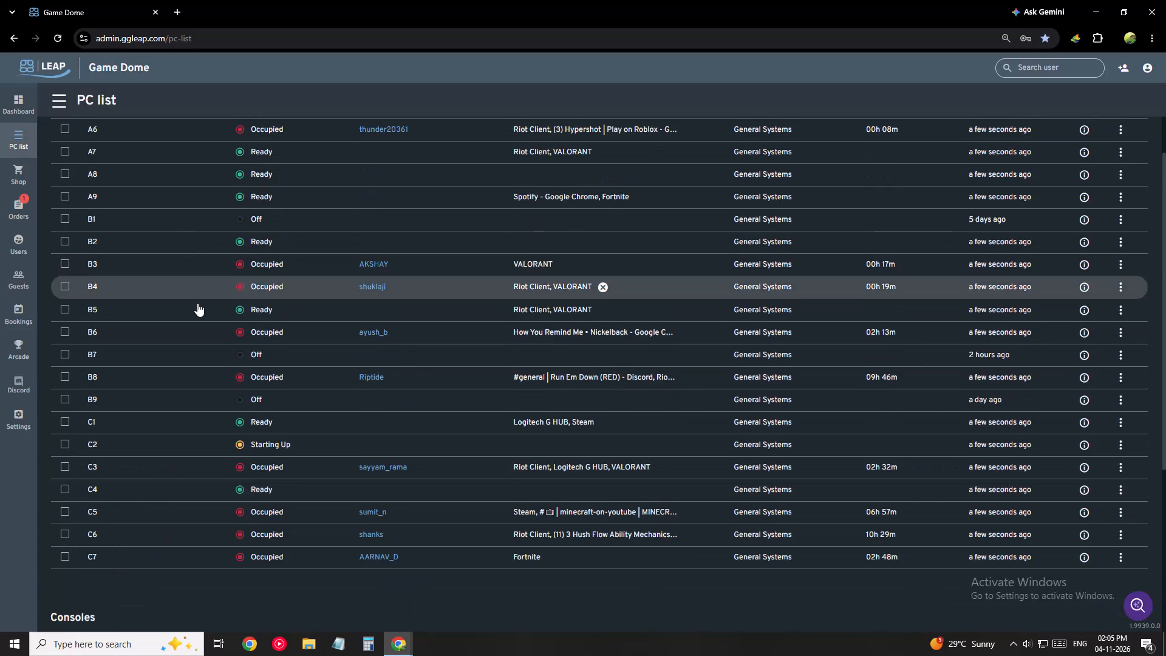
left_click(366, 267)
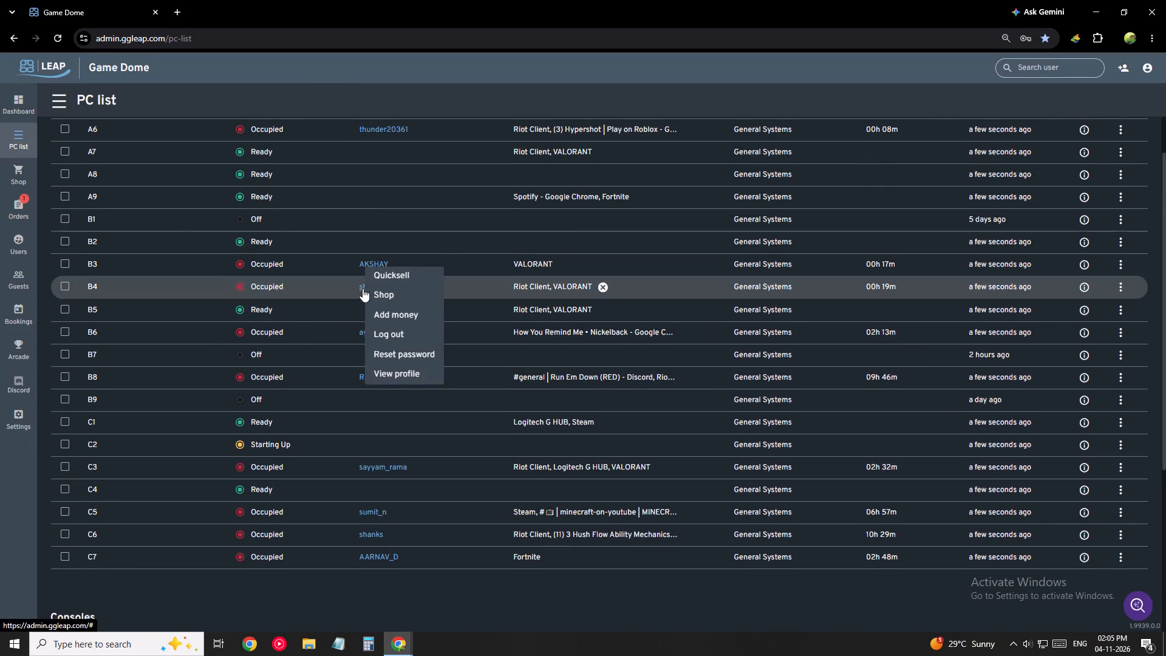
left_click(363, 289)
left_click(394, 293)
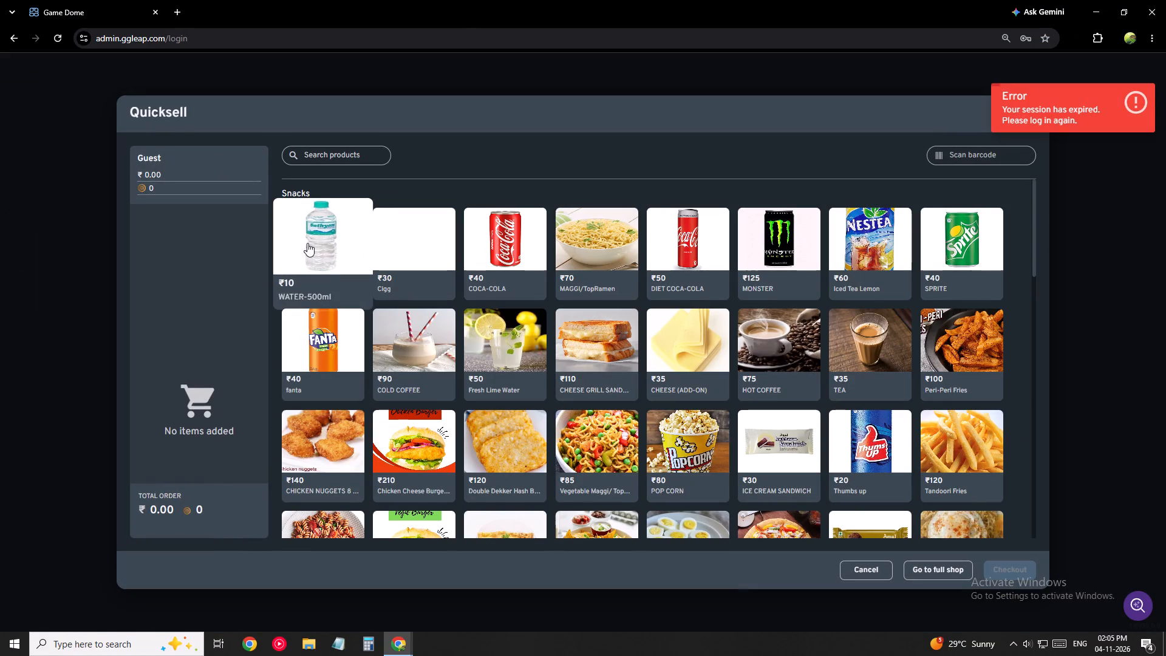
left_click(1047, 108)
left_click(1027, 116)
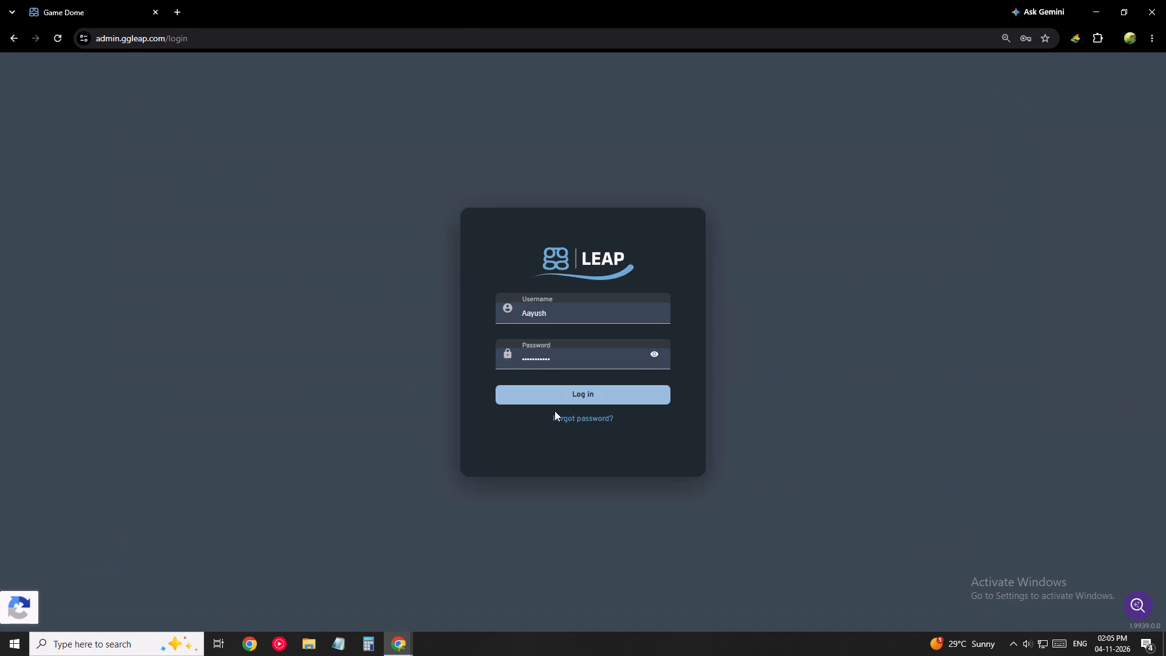
Log back in to the admin account with the already filled-in credentials.
left_click(554, 411)
left_click(559, 401)
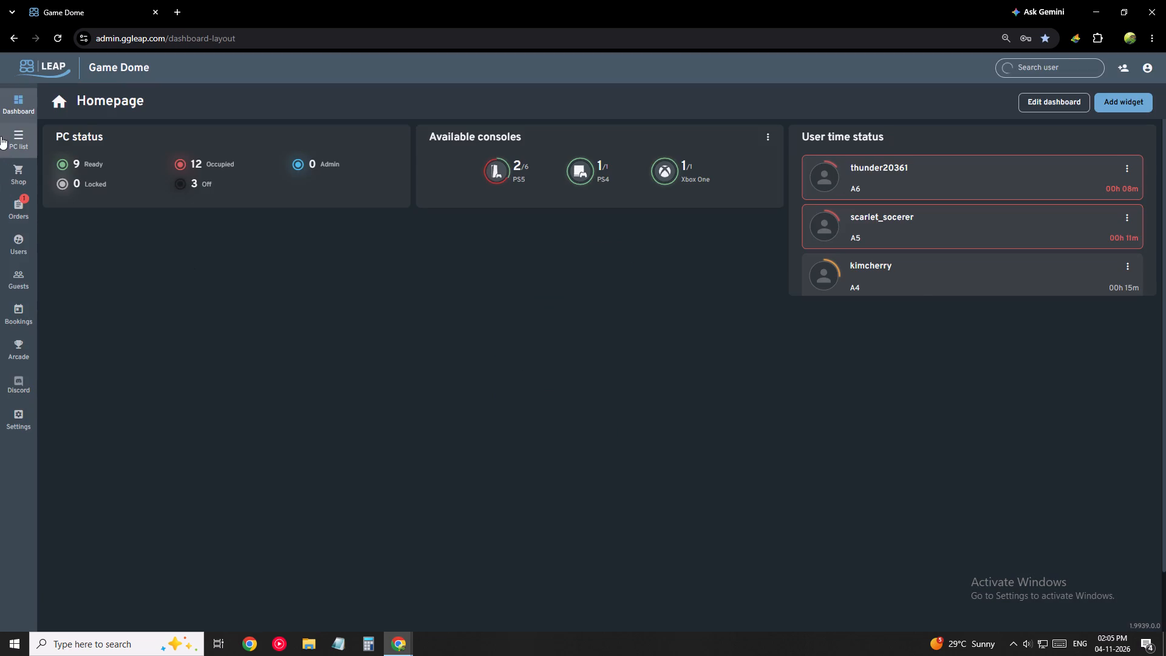
left_click(1, 136)
scroll(355, 487, "down", 1)
left_click(376, 405)
left_click(418, 414)
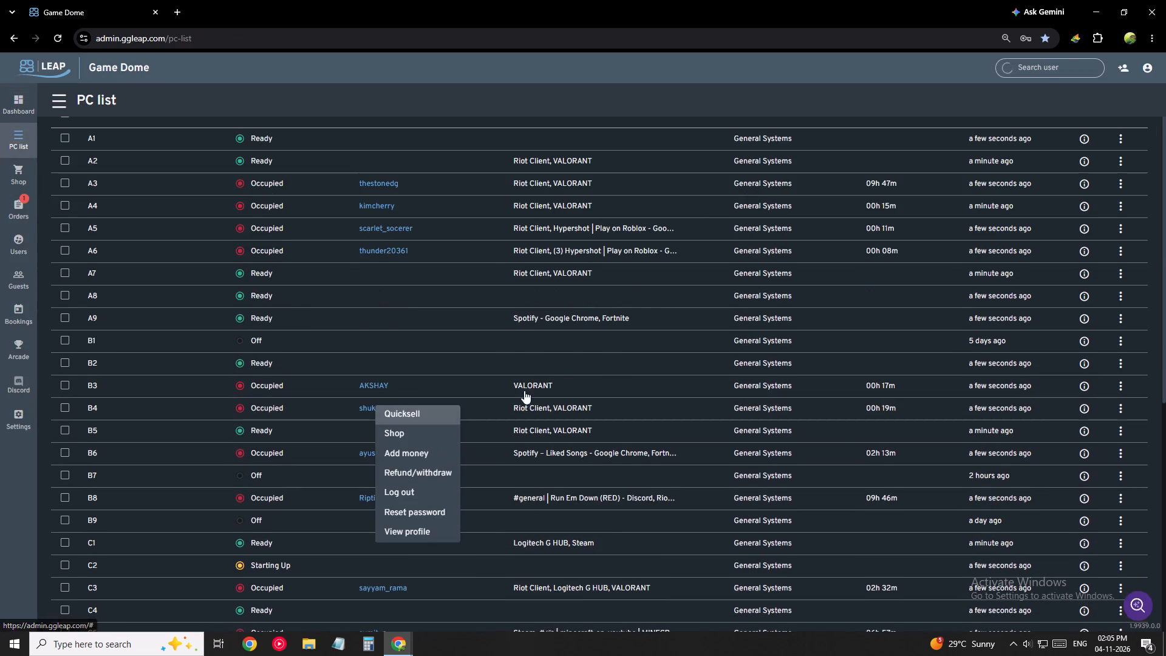
left_click_drag(336, 234, 202, 430)
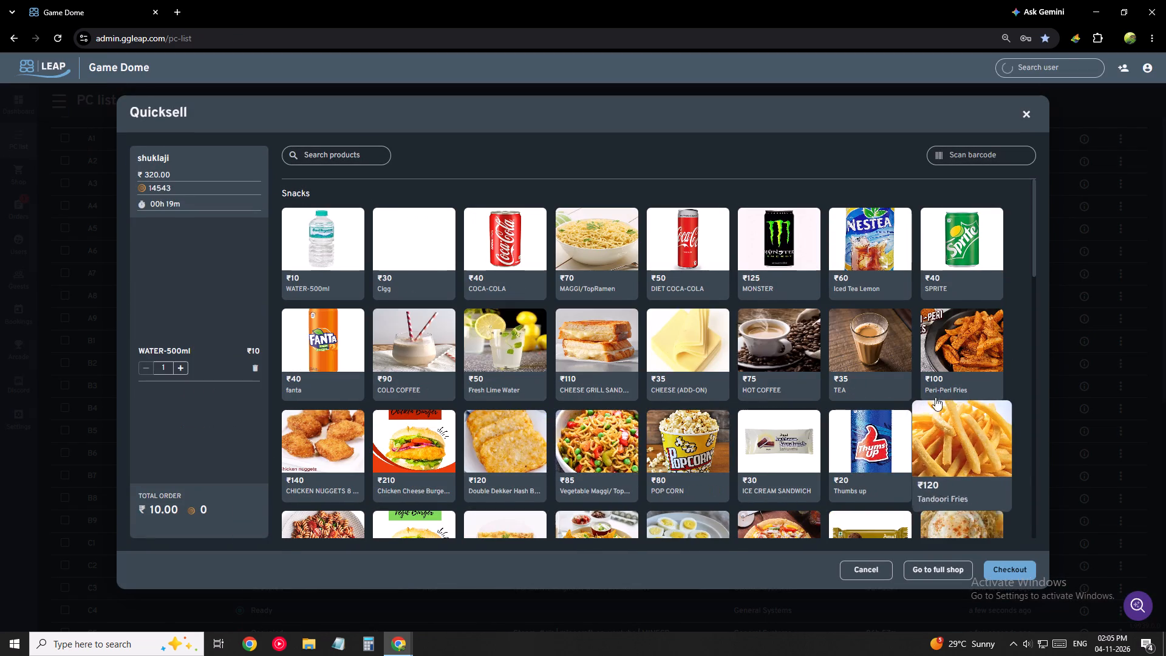
left_click(1000, 564)
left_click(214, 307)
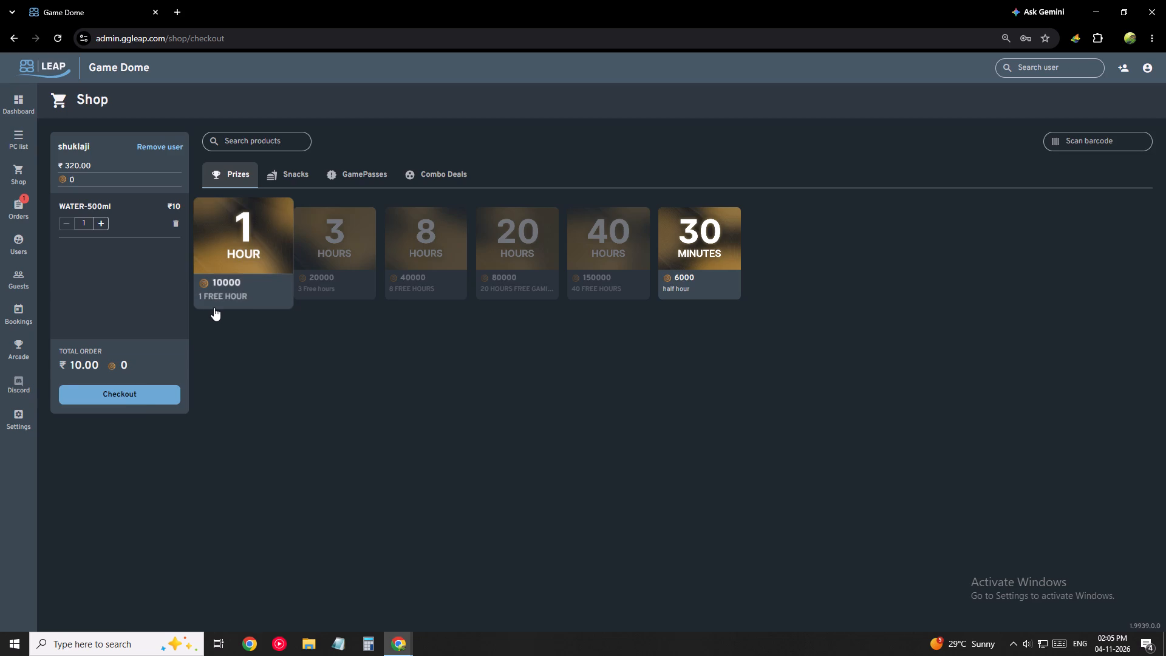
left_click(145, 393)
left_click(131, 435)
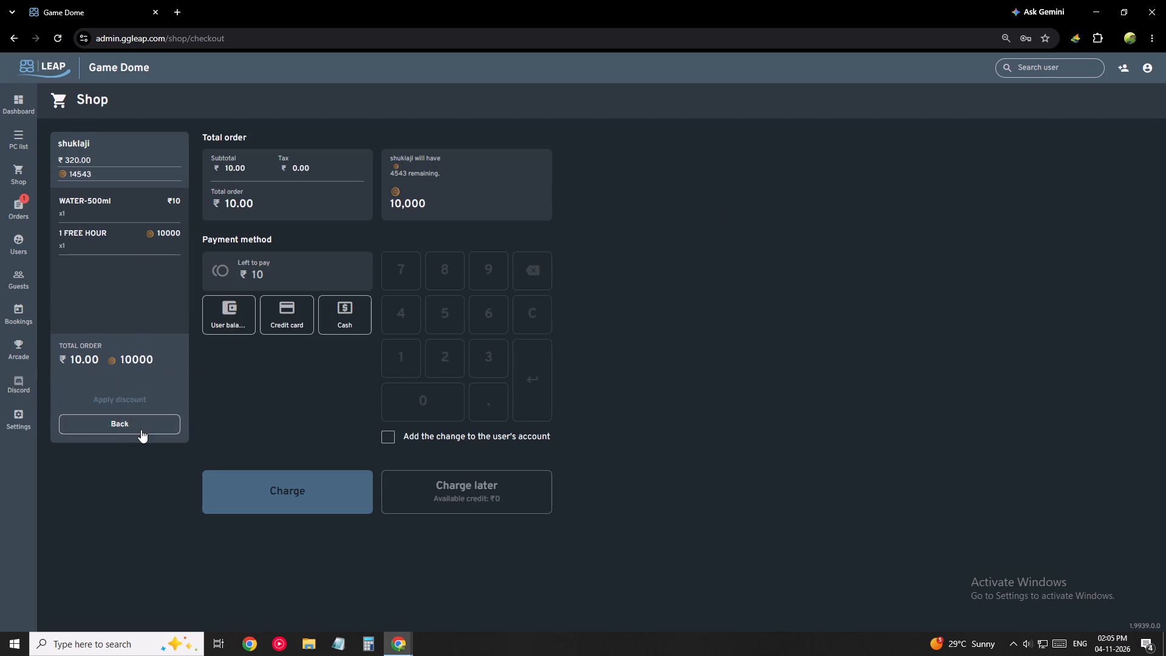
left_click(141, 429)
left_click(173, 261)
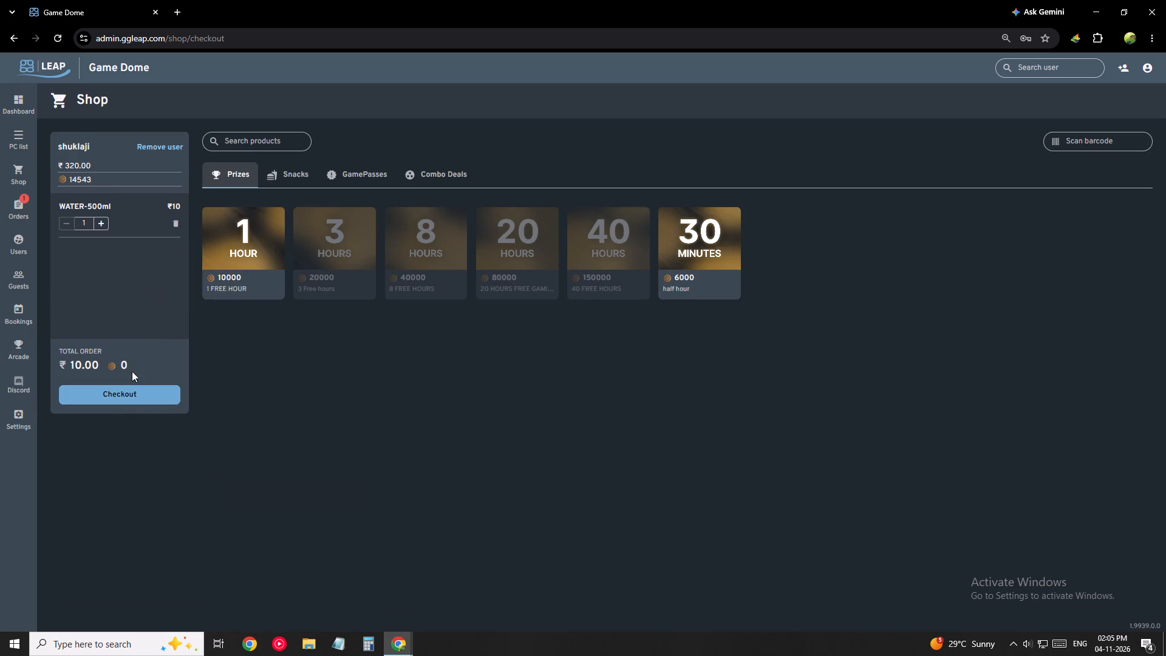
left_click(135, 396)
left_click(231, 304)
left_click(292, 508)
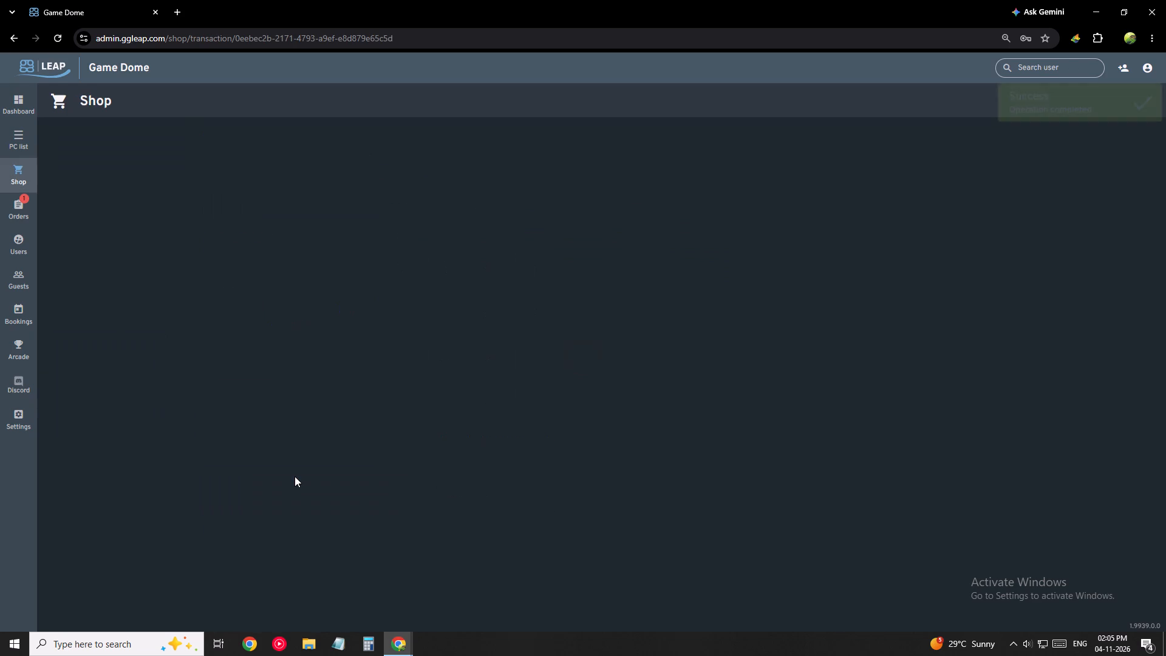
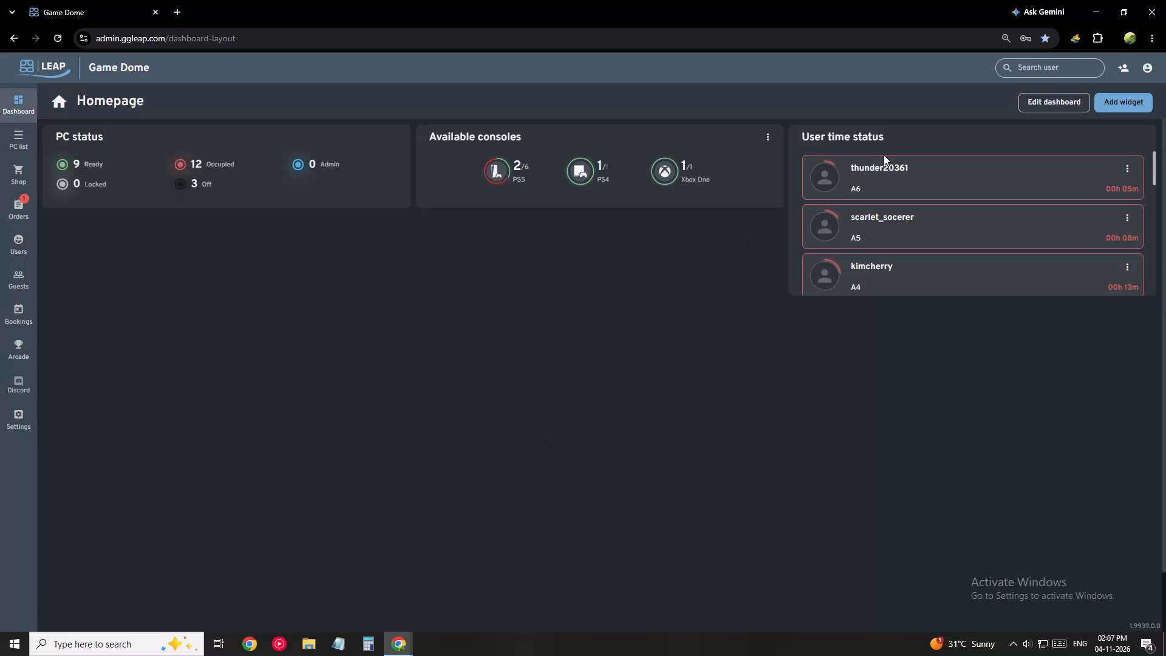
left_click(1023, 67)
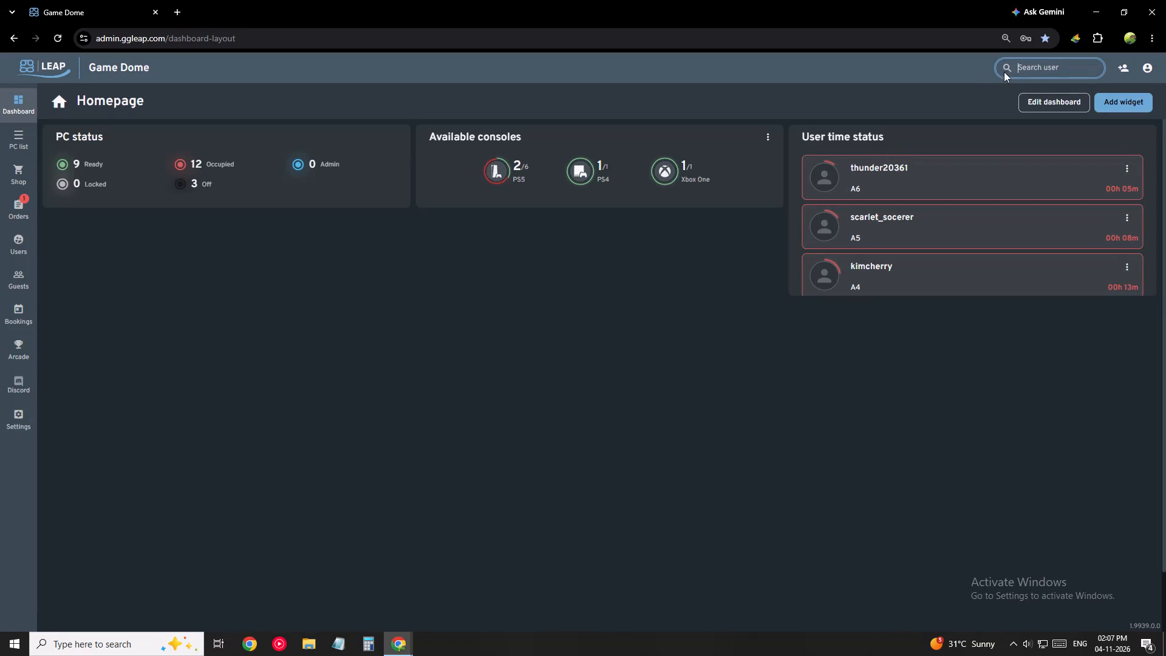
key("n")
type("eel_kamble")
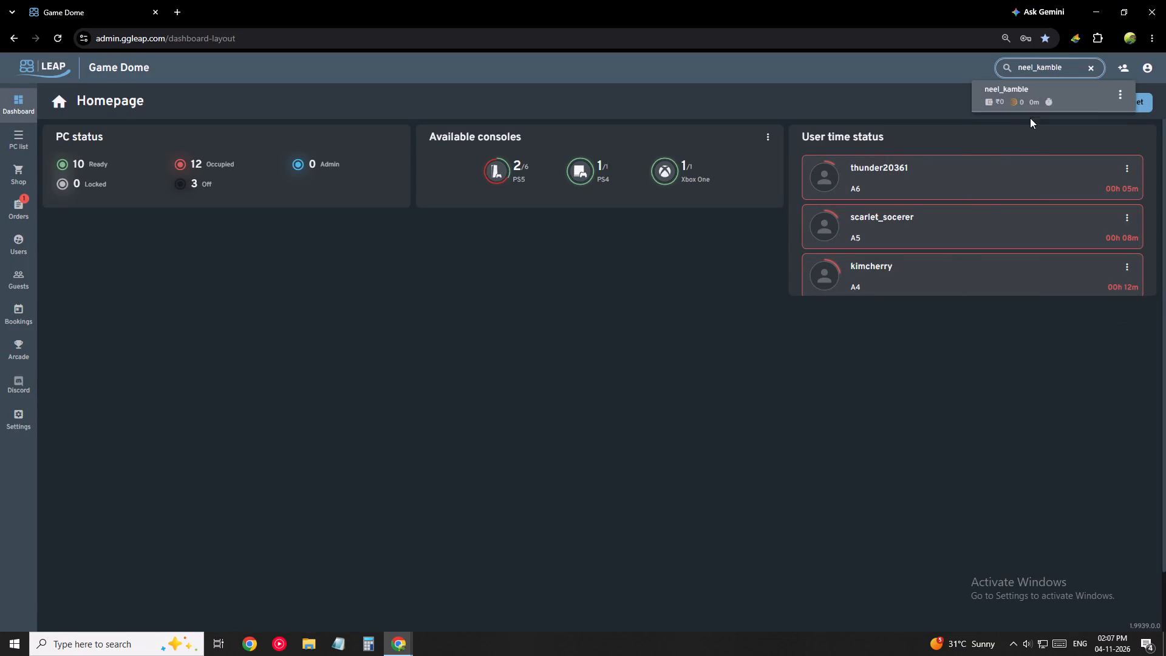
left_click(1125, 95)
left_click(1133, 109)
left_click_drag(310, 239, 305, 248)
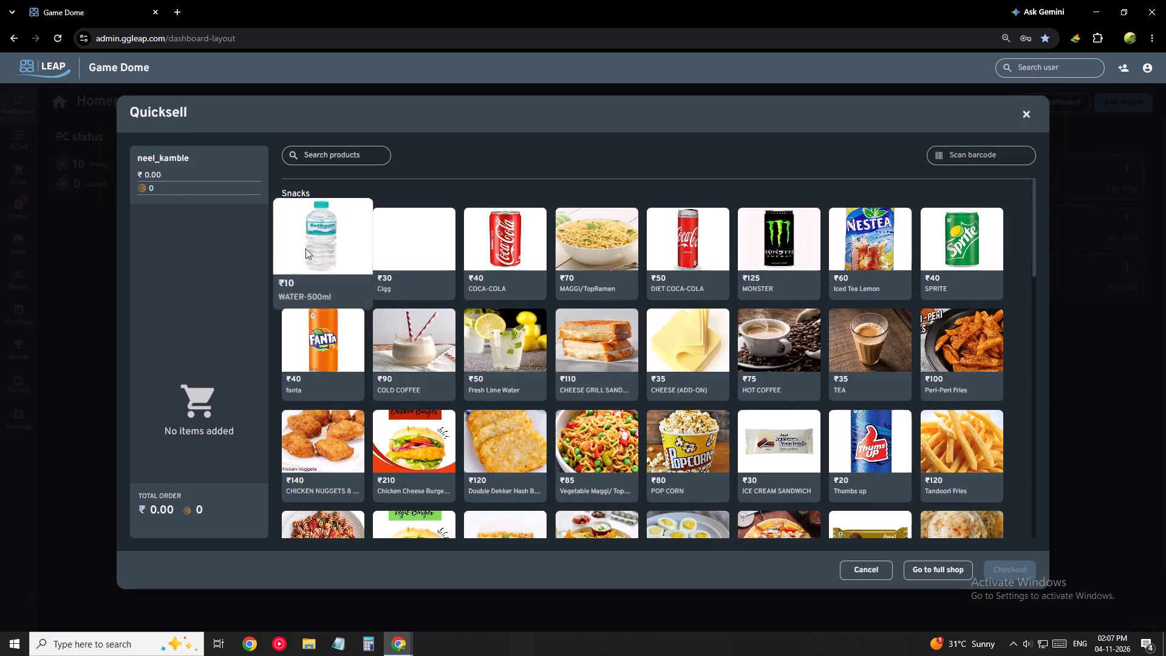
left_click_drag(305, 248, 142, 432)
scroll(833, 445, "down", 4)
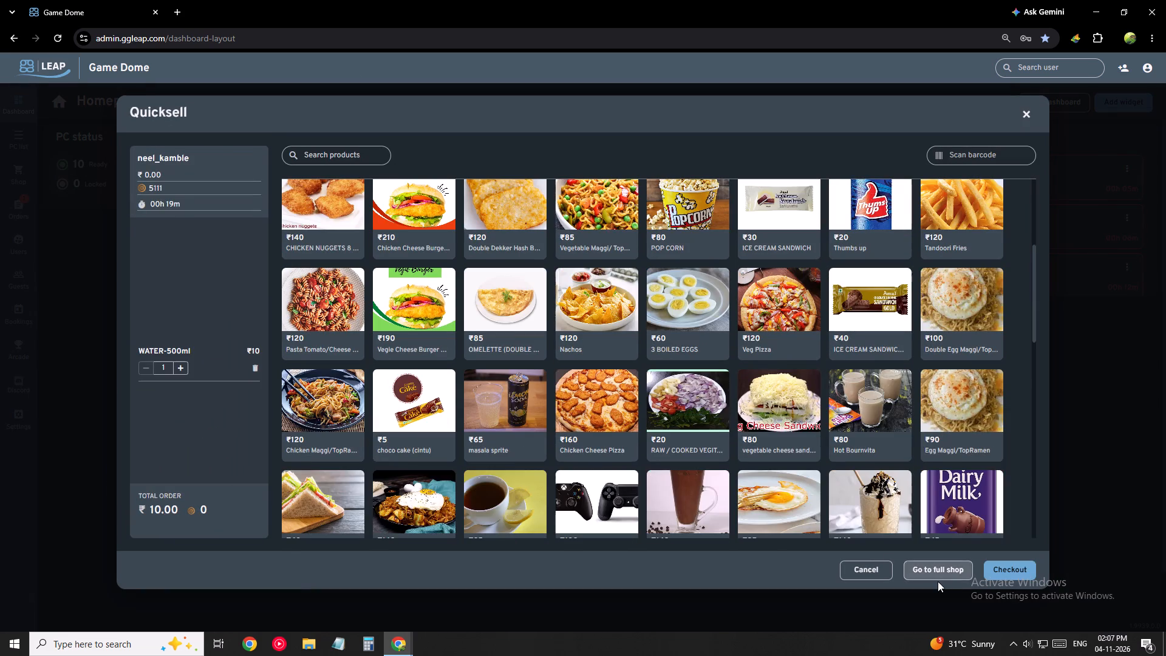
scroll(425, 357, "up", 5)
left_click_drag(400, 247, 183, 357)
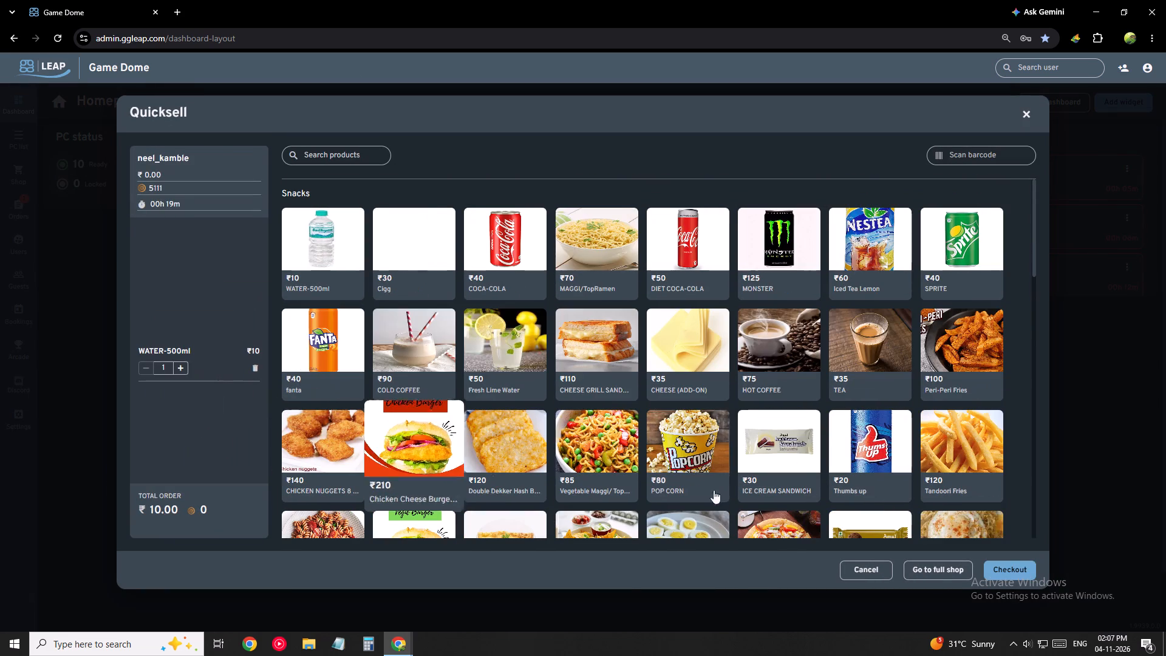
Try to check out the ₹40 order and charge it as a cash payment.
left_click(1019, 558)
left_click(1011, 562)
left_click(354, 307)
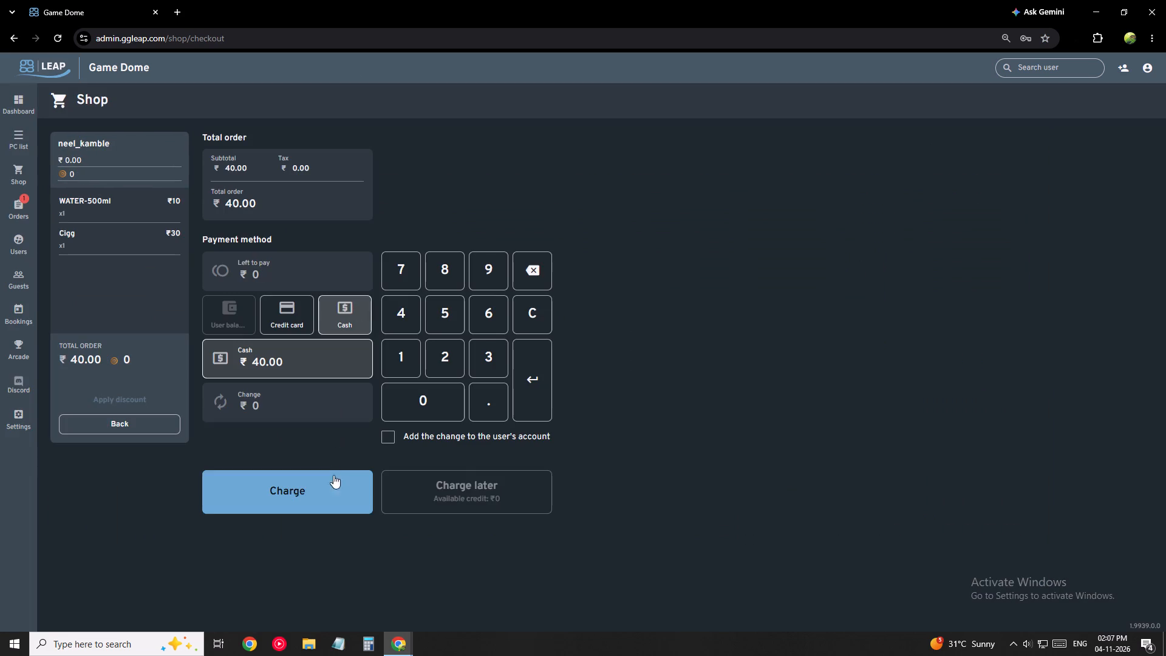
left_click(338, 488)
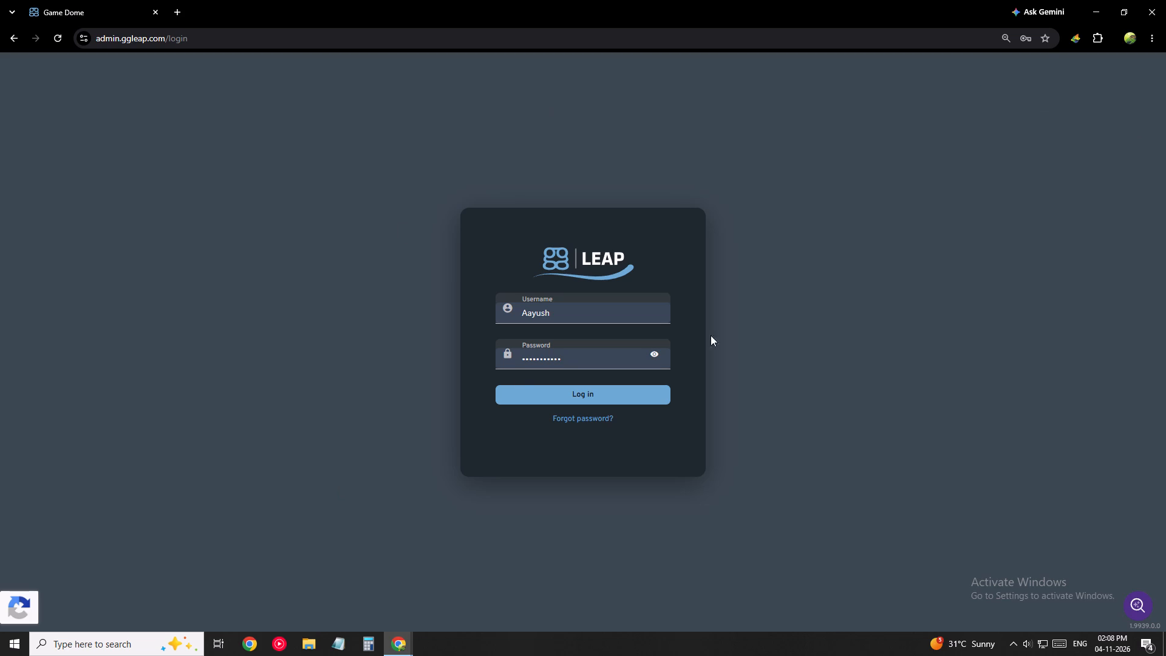
Log back in to the admin site with the filled-in account credentials.
left_click(564, 402)
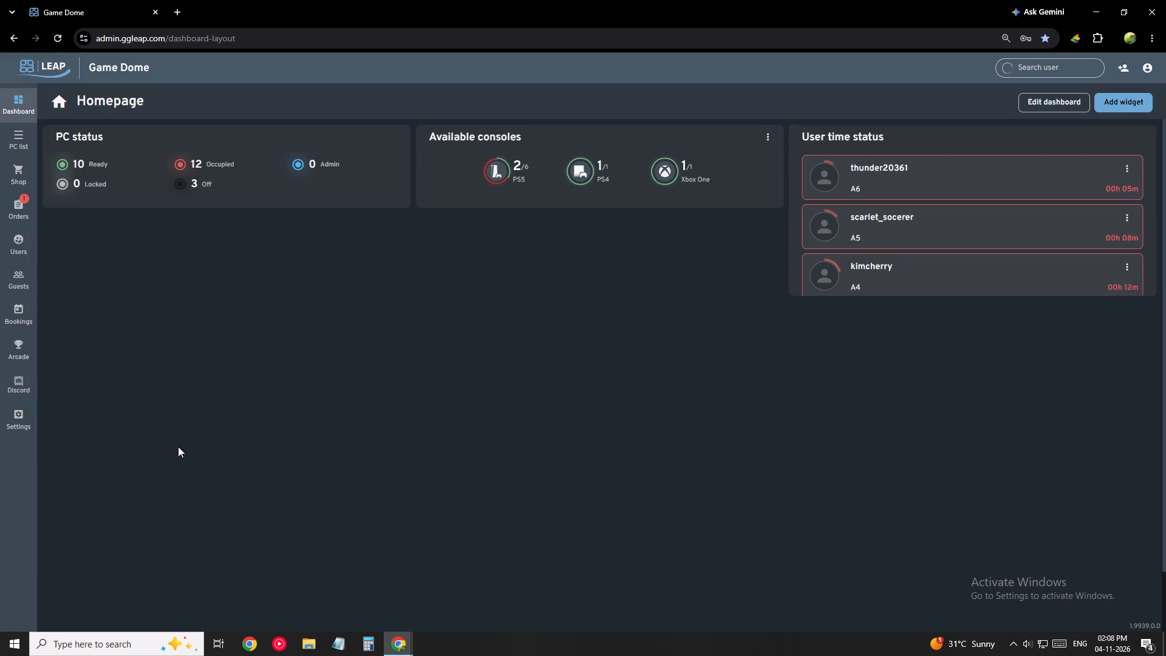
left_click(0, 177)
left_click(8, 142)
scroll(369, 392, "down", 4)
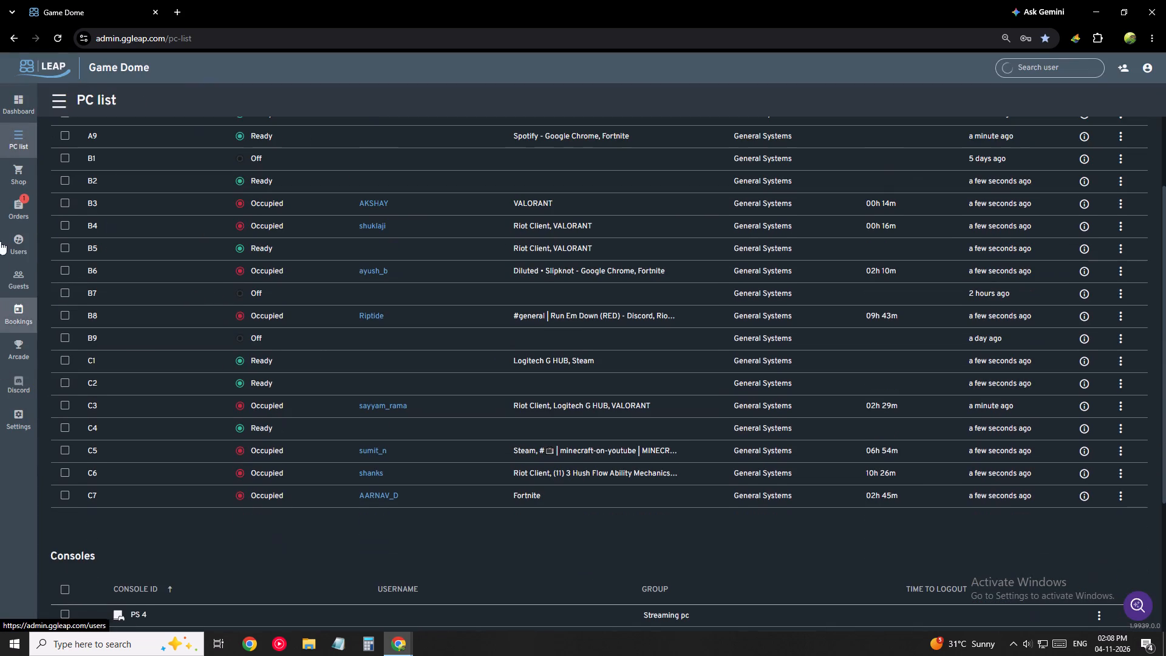
left_click(13, 174)
left_click(168, 146)
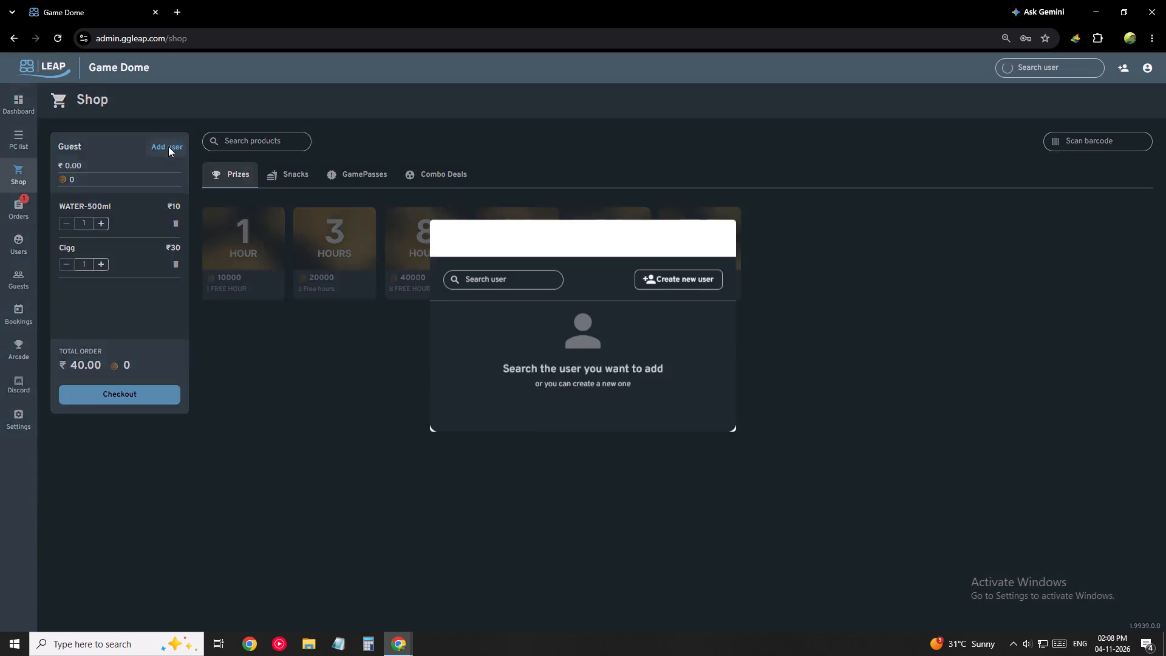
left_click(508, 304)
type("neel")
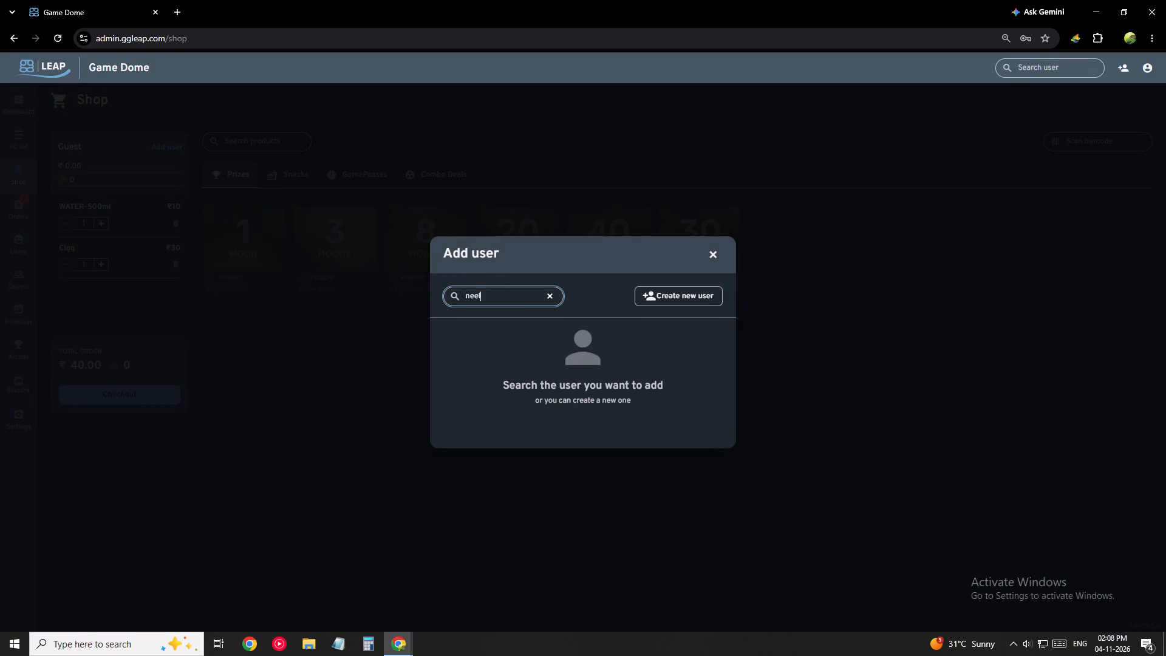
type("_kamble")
left_click(580, 330)
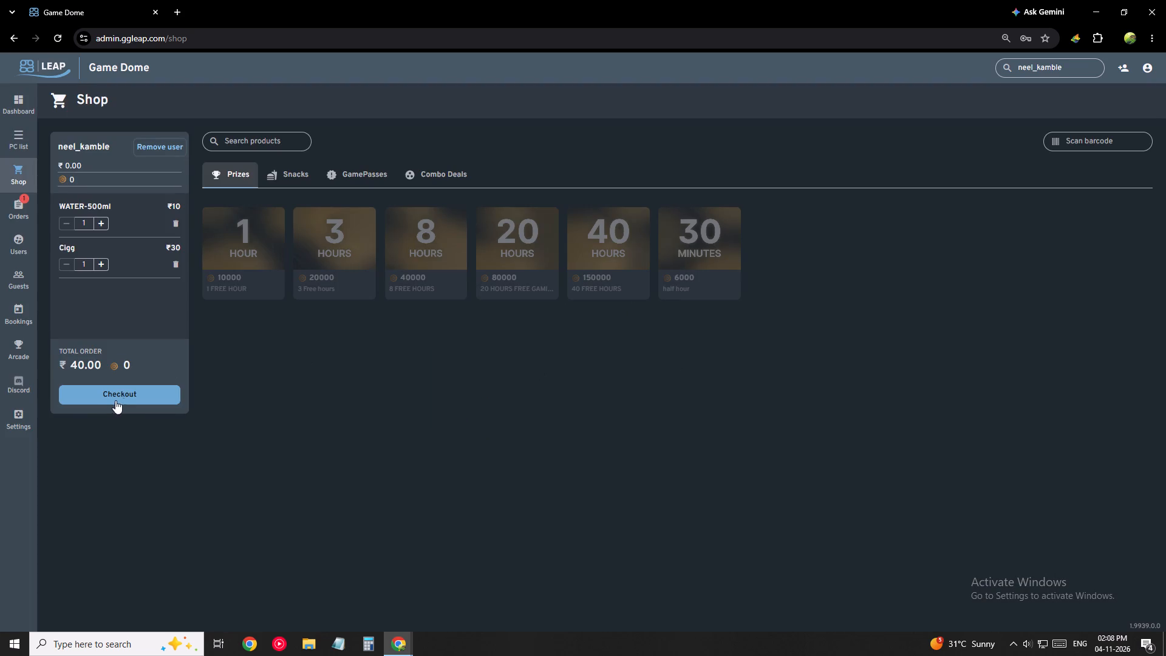
Check out customer Neel's ₹40 order and charge it as cash.
left_click(126, 397)
left_click(351, 326)
left_click(303, 498)
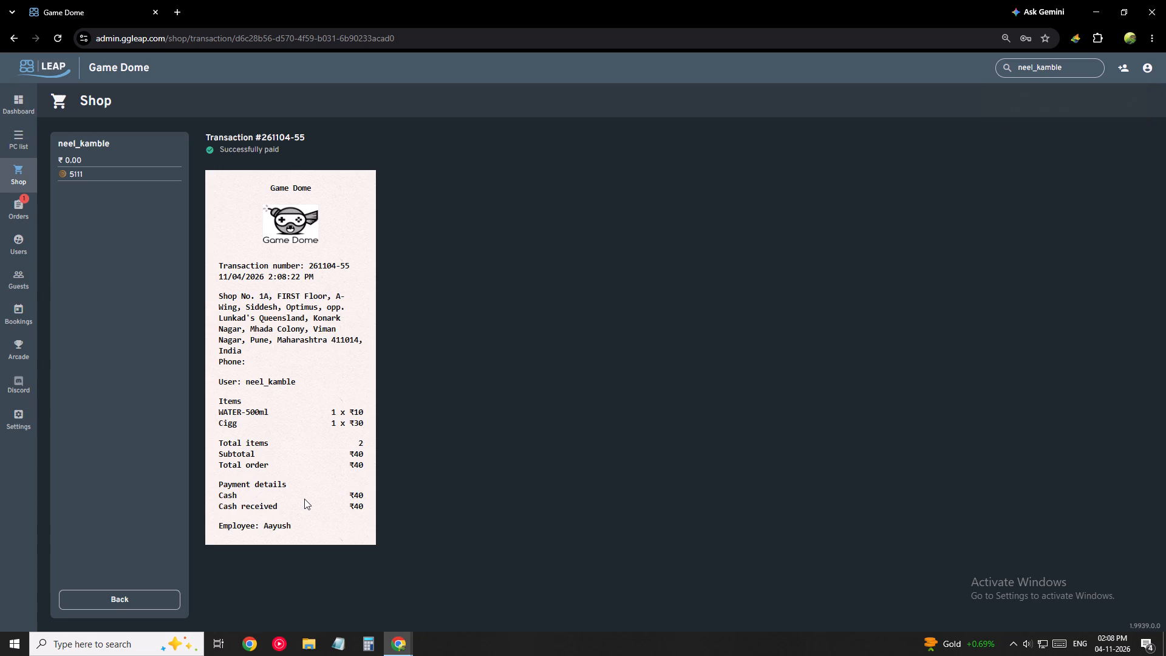
Review the Consoles section of the PC list to see which PS5 consoles are in use.
left_click(5, 134)
scroll(513, 358, "down", 5)
scroll(484, 370, "up", 1)
scroll(483, 370, "down", 1)
scroll(363, 370, "down", 2)
scroll(368, 377, "up", 1)
scroll(370, 382, "down", 4)
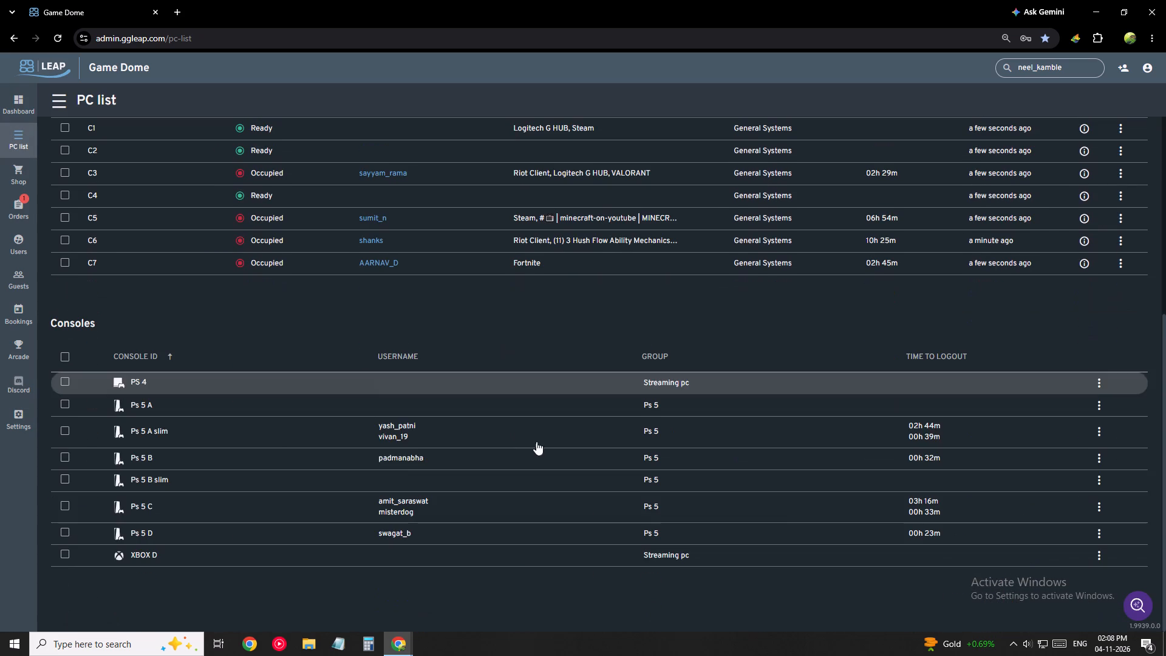
scroll(536, 442, "down", 5)
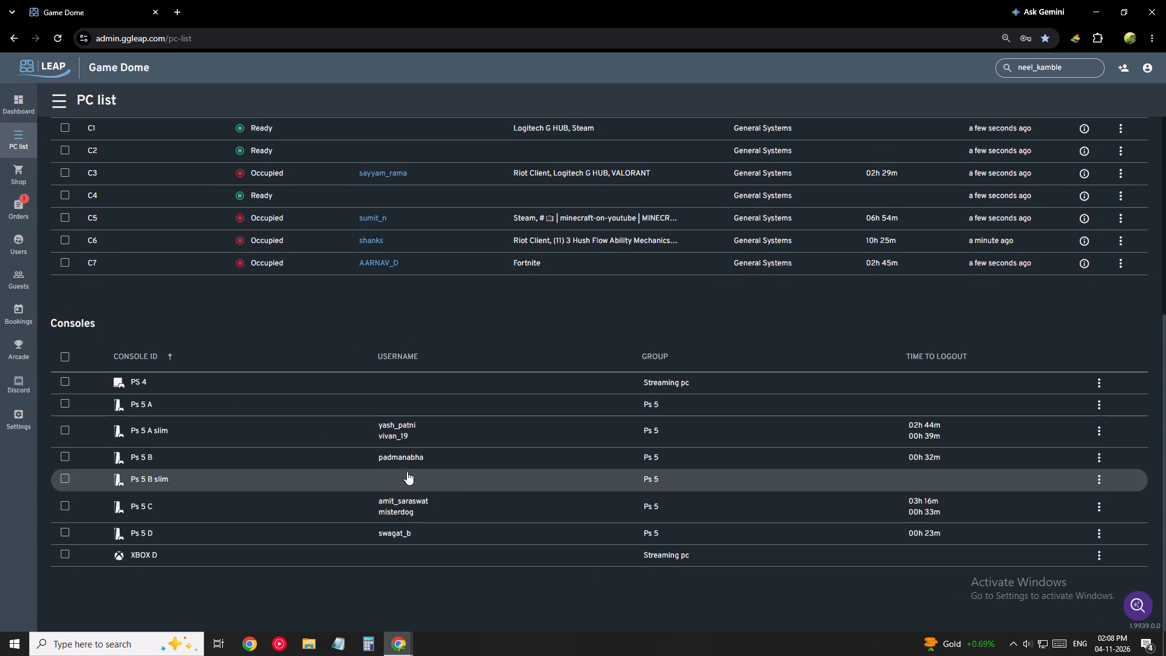
left_click(1103, 481)
left_click(493, 598)
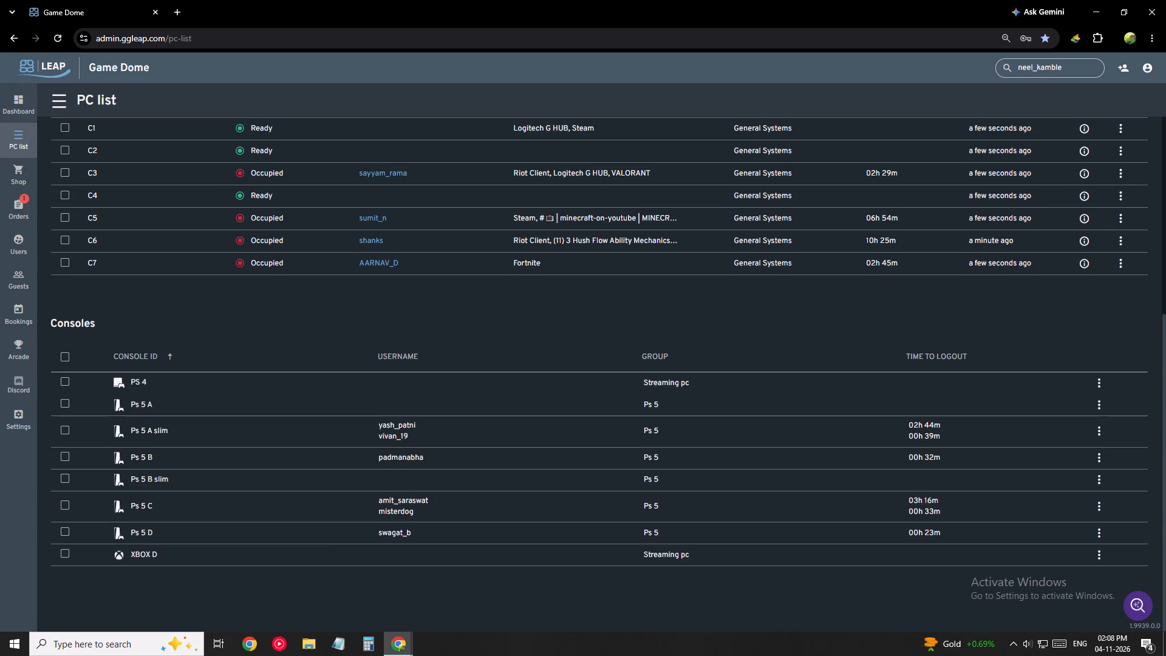
left_click(13, 218)
left_click(233, 135)
left_click(256, 132)
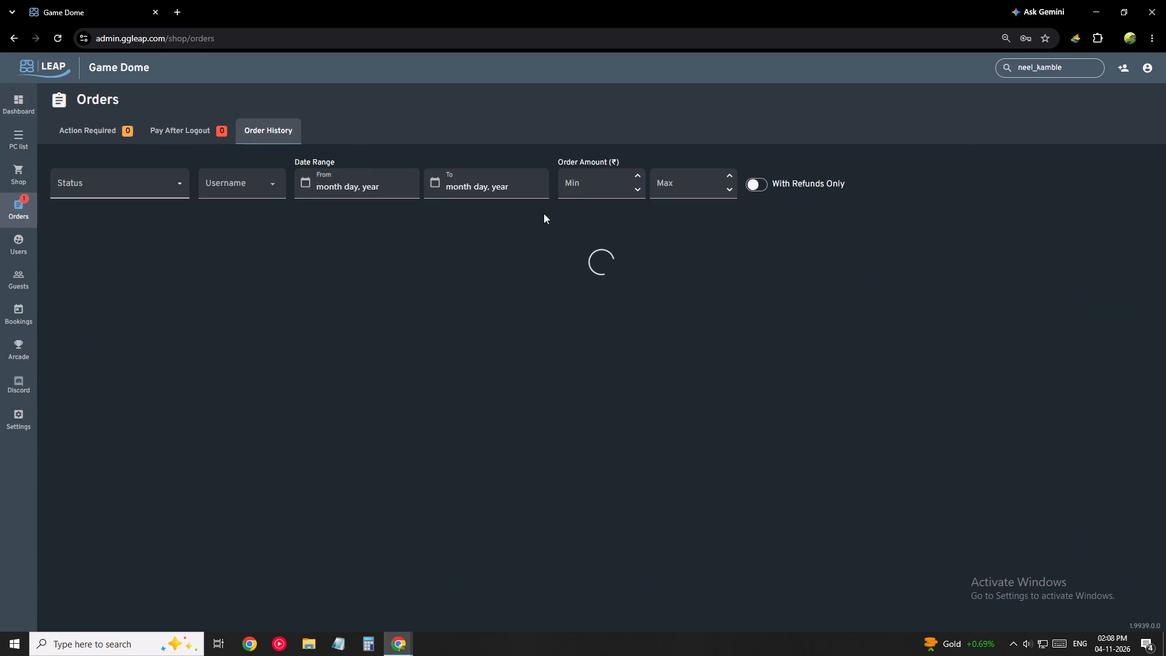
left_click(483, 329)
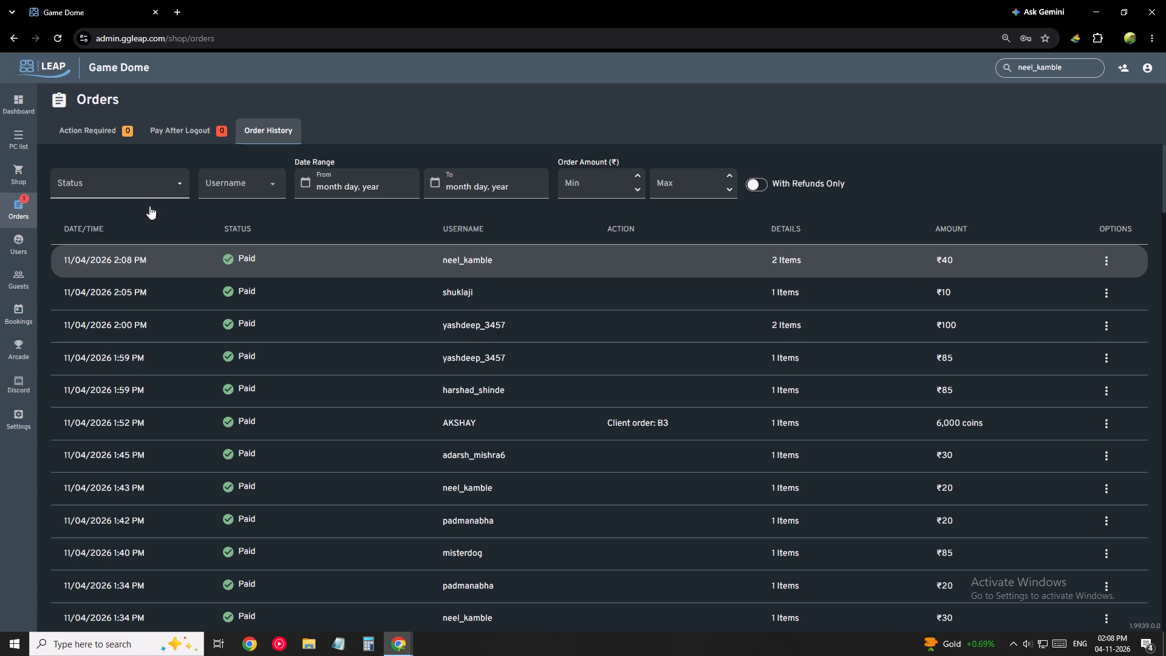
left_click(74, 150)
double_click(77, 141)
key("ctrl+c")
left_click(161, 598)
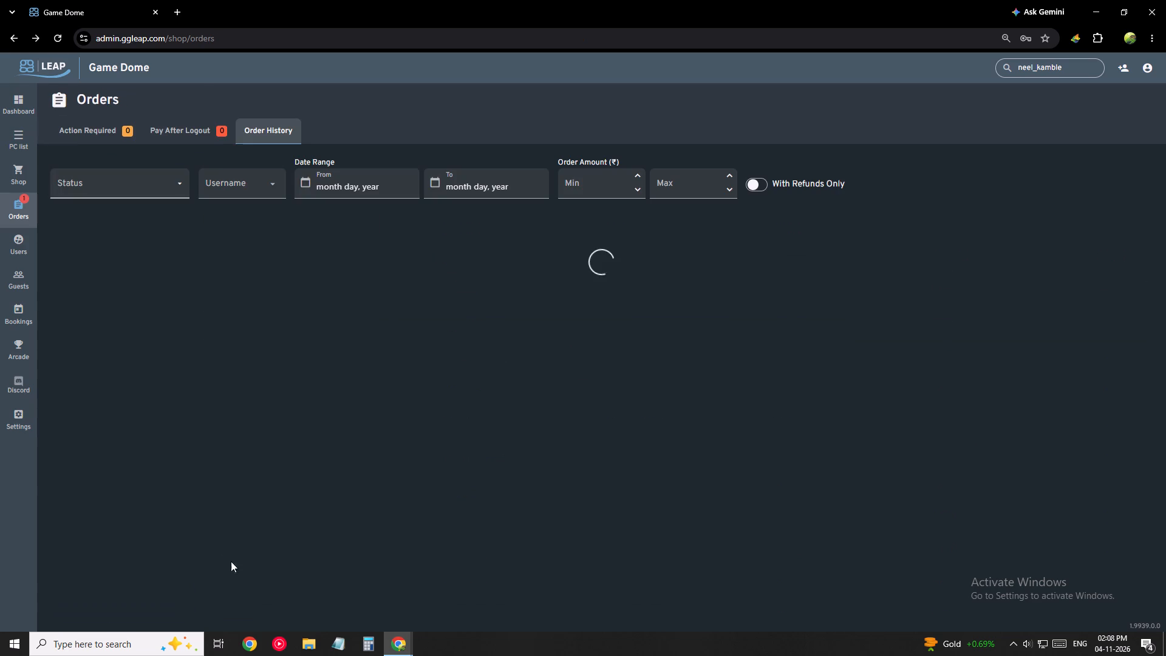
left_click(469, 388)
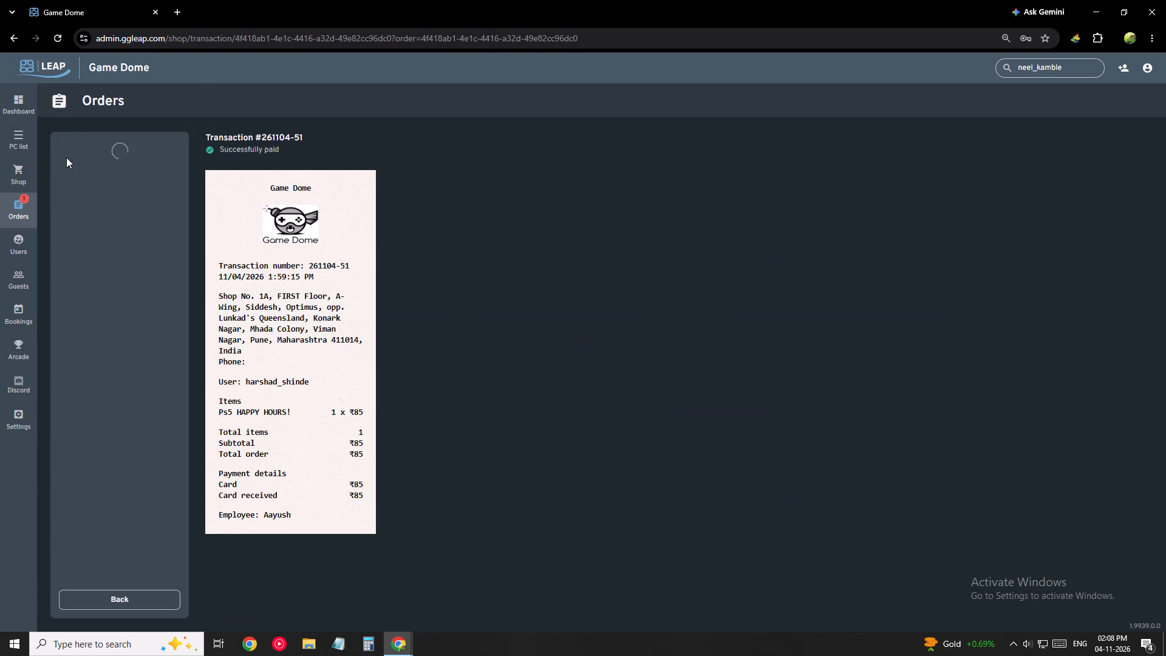
double_click(67, 145)
key("ctrl+c")
Log the Ps5 HAPPY HOURS! customer in on console Ps 5 B slim, using the copied username.
left_click(18, 135)
scroll(301, 434, "down", 6)
scroll(422, 493, "up", 1)
scroll(422, 493, "down", 1)
scroll(422, 493, "up", 1)
scroll(518, 508, "down", 2)
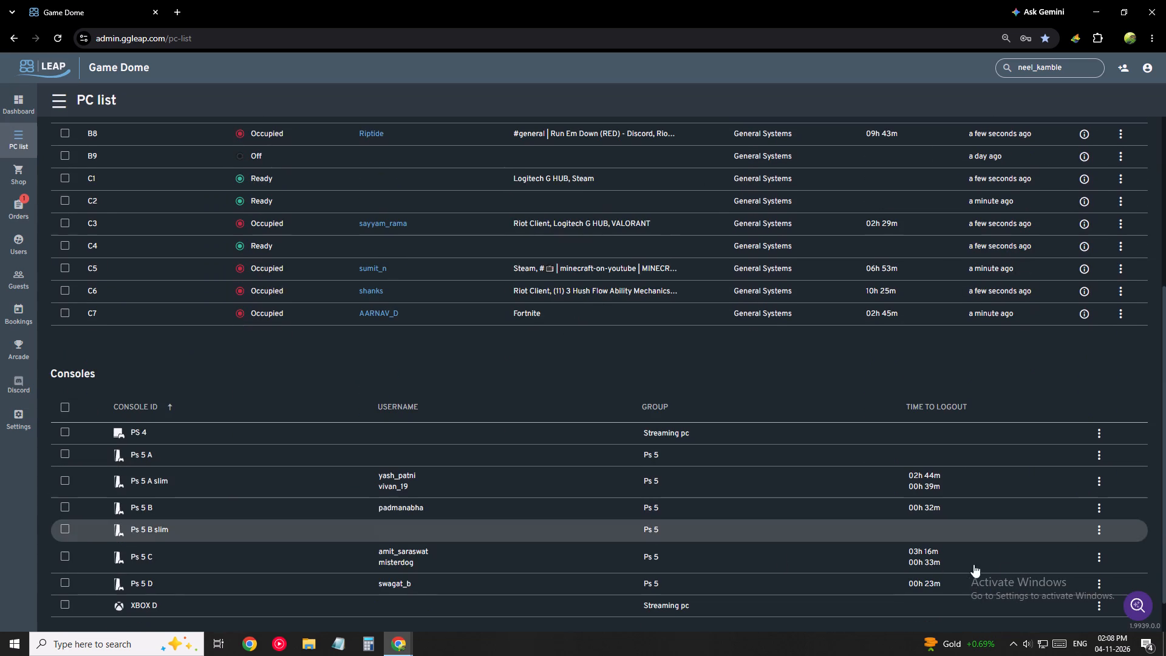
left_click(1106, 533)
left_click(1107, 539)
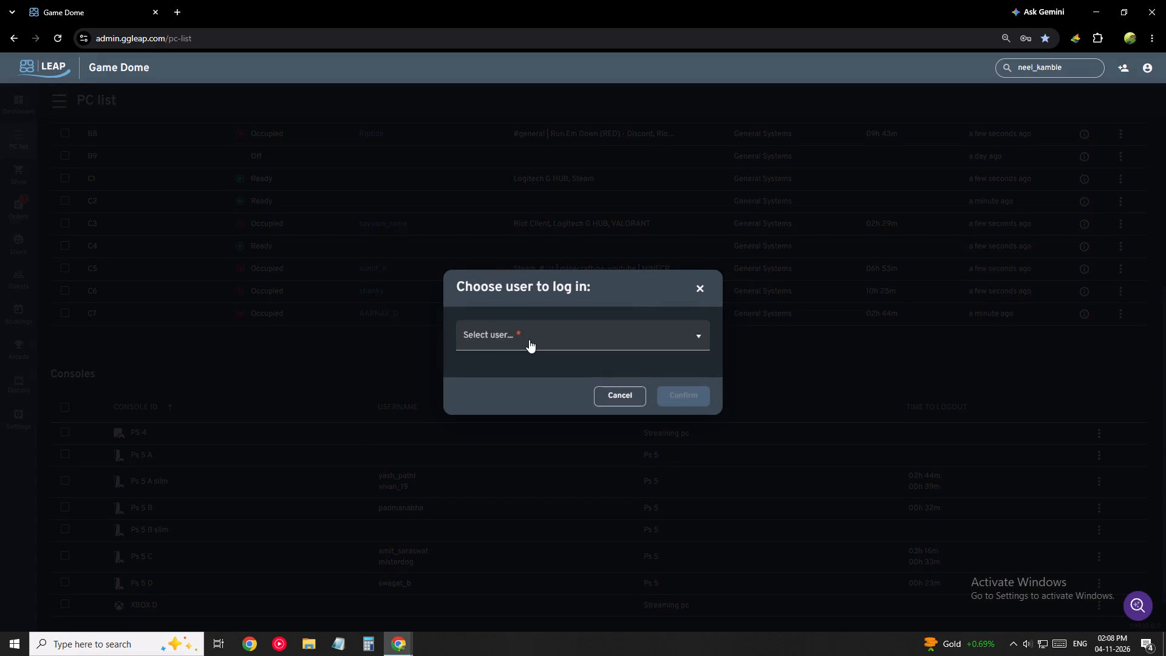
left_click(529, 340)
key("ctrl+v")
left_click(564, 377)
left_click(681, 401)
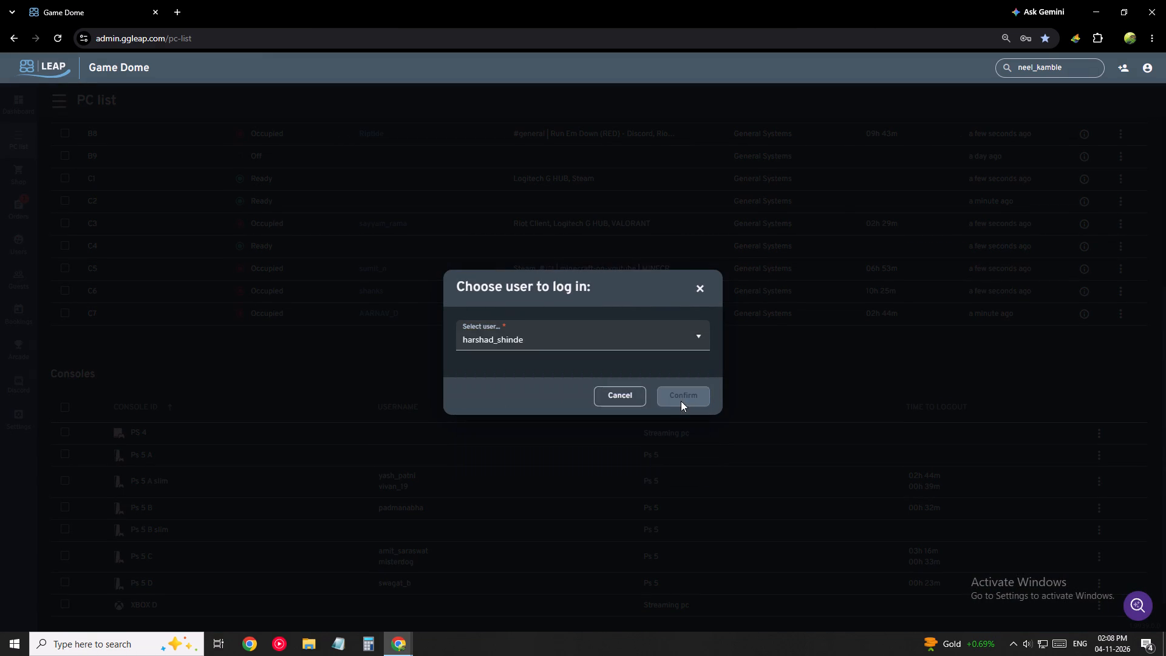
scroll(646, 516, "down", 7)
left_click(1103, 528)
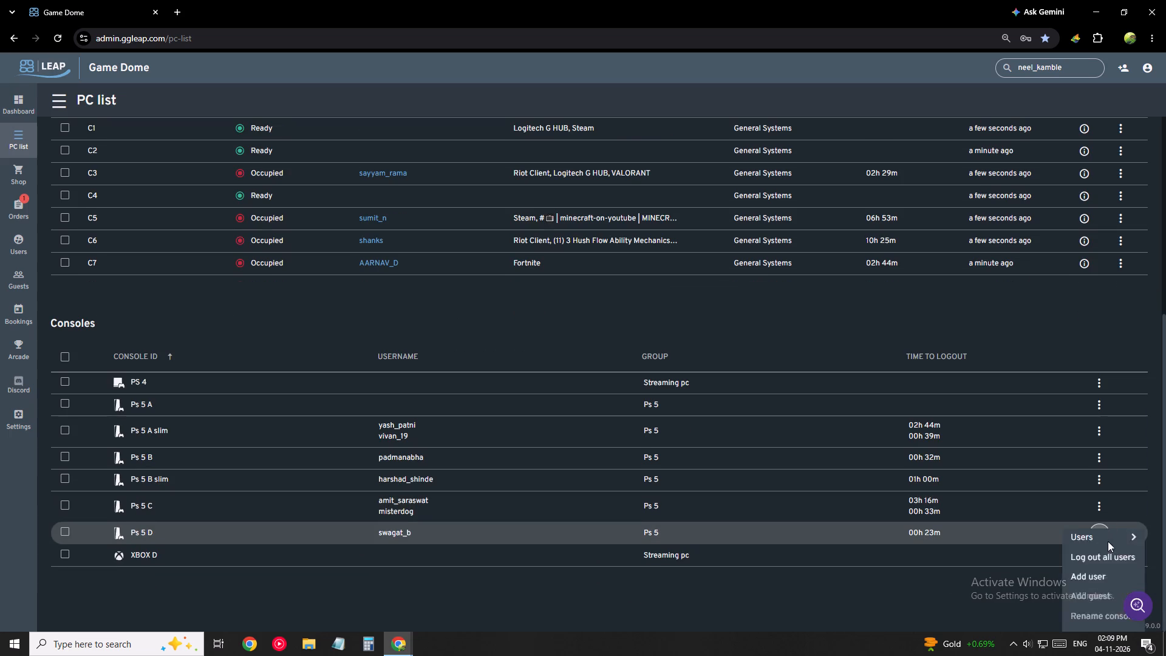
left_click(1083, 458)
left_click(519, 344)
key("super+v")
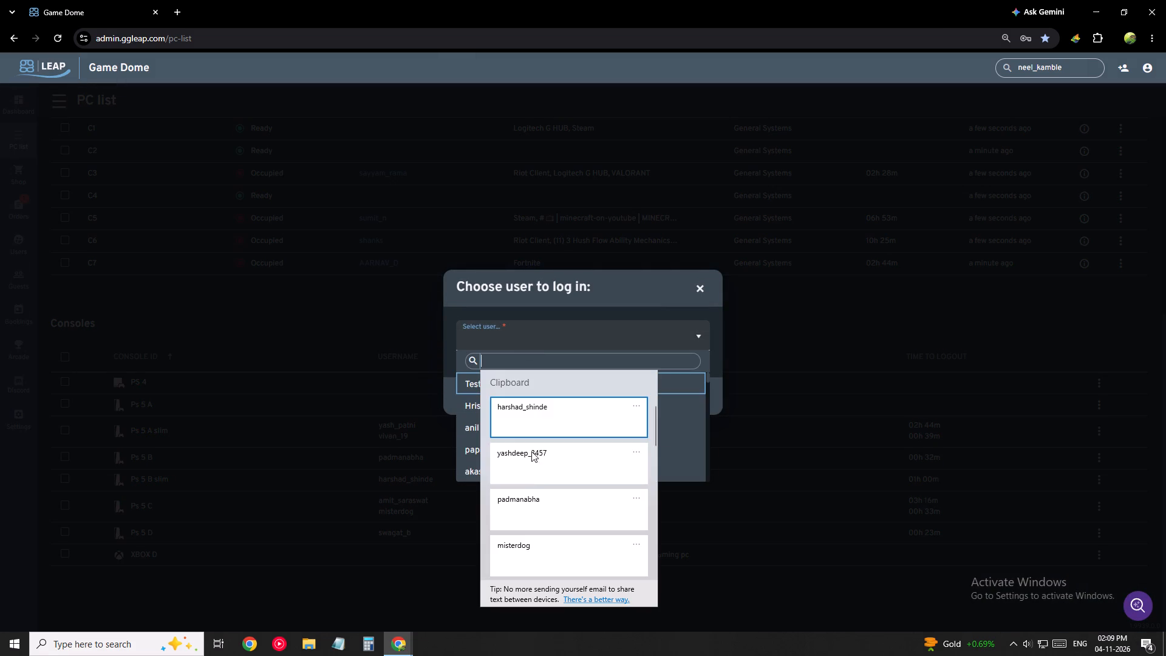
left_click(539, 470)
key("ctrl+v")
left_click(558, 357)
left_click_drag(613, 380, 626, 380)
left_click(689, 390)
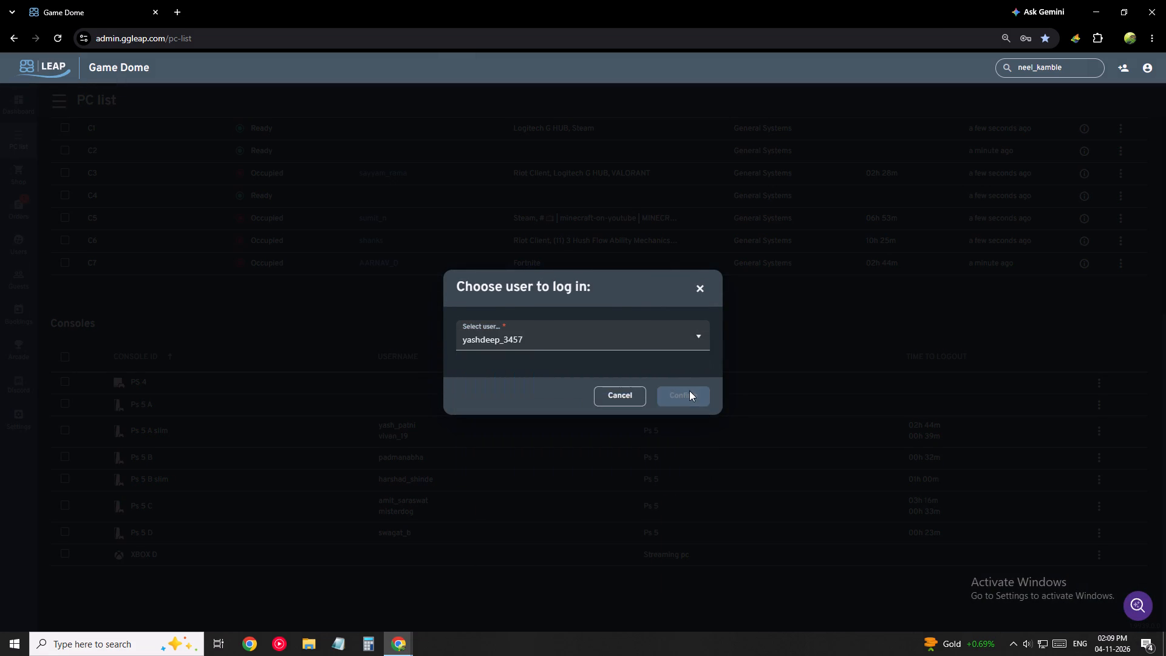
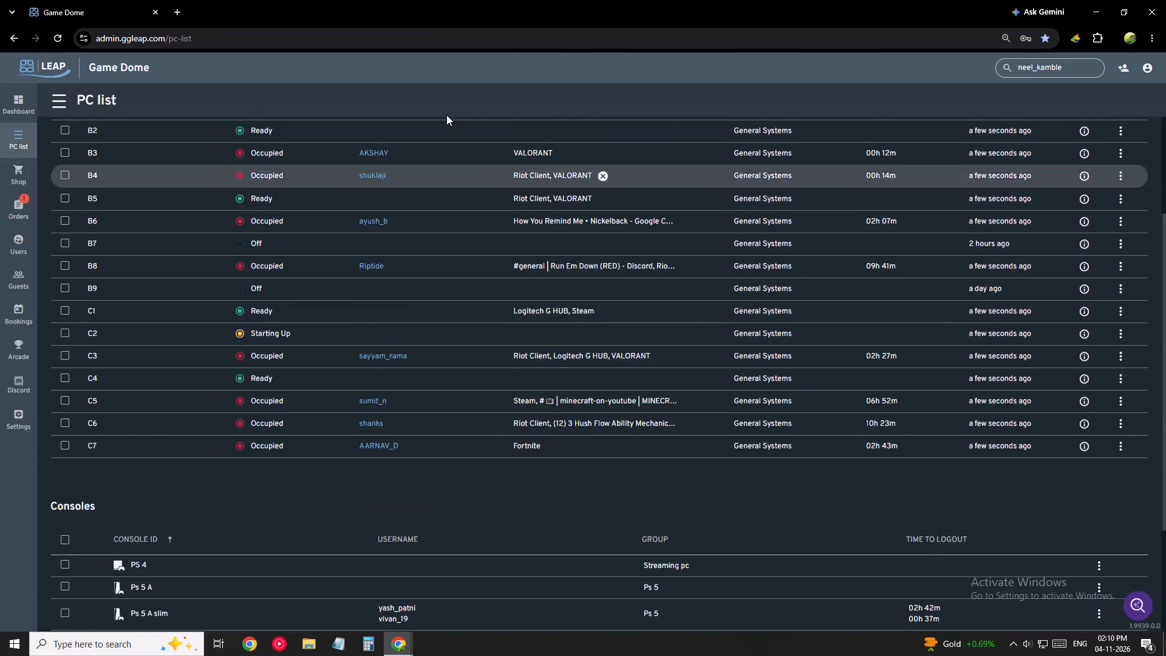
Clear the customer's thumbs up refund entry from the 11/04/26 block of the daily exp sheet.
scroll(400, 176, "up", 1)
key("alt+Tab")
scroll(1057, 258, "up", 3)
left_click_drag(1055, 236, 1076, 237)
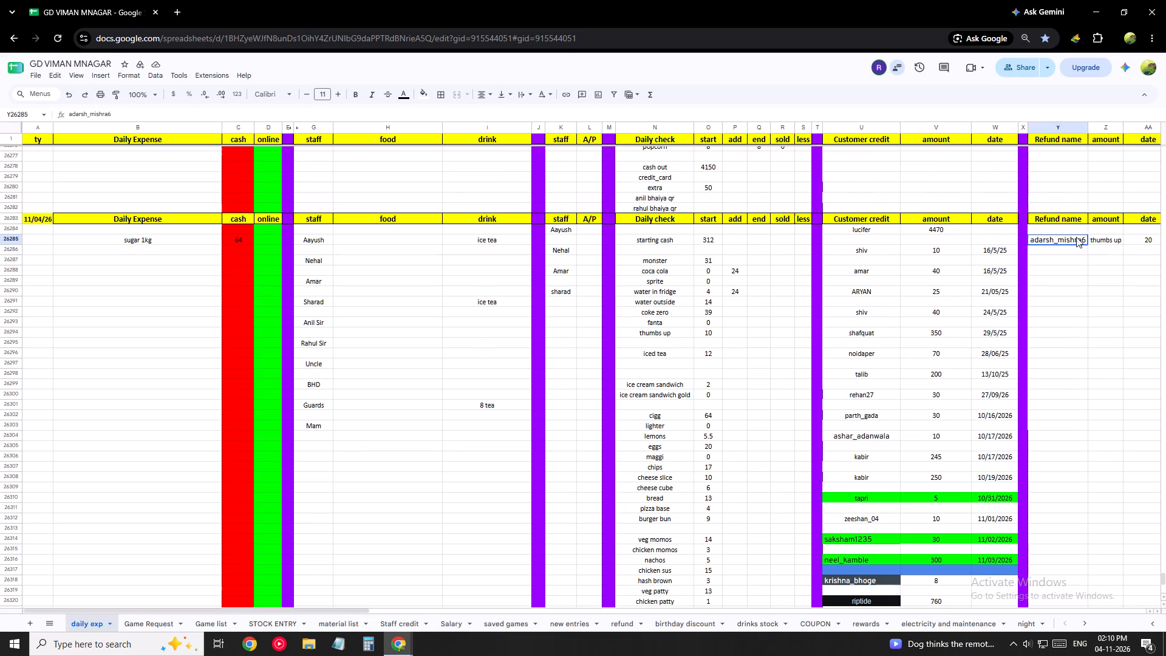
left_click_drag(1076, 237, 1154, 246)
key("Delete")
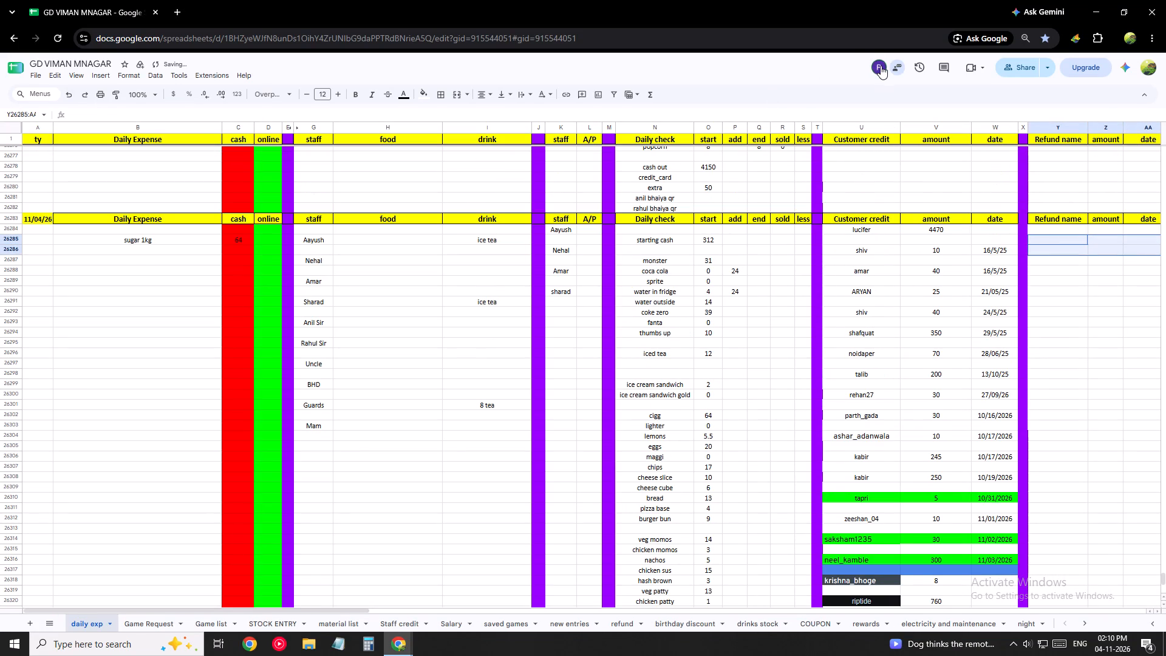
left_click(881, 66)
scroll(505, 307, "down", 3)
scroll(481, 346, "up", 3)
scroll(394, 343, "down", 3)
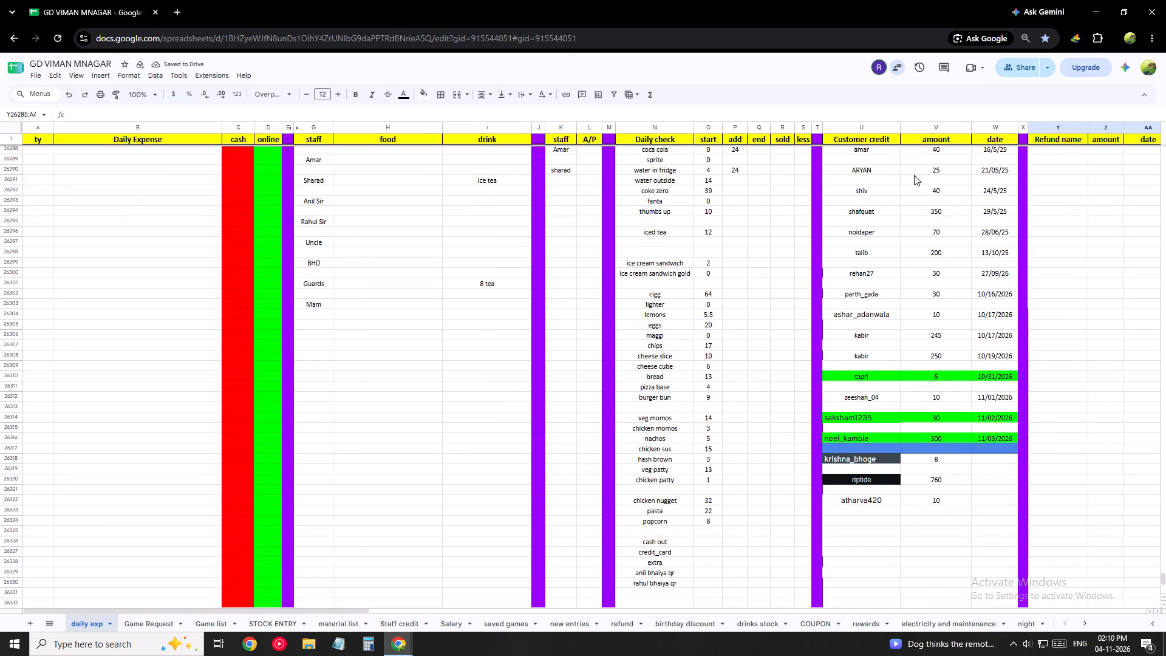
Find the customer named in the cleared thumbs up refund, the account ending in 6, and open a quick sale for it.
key("alt+Tab")
left_click(1065, 74)
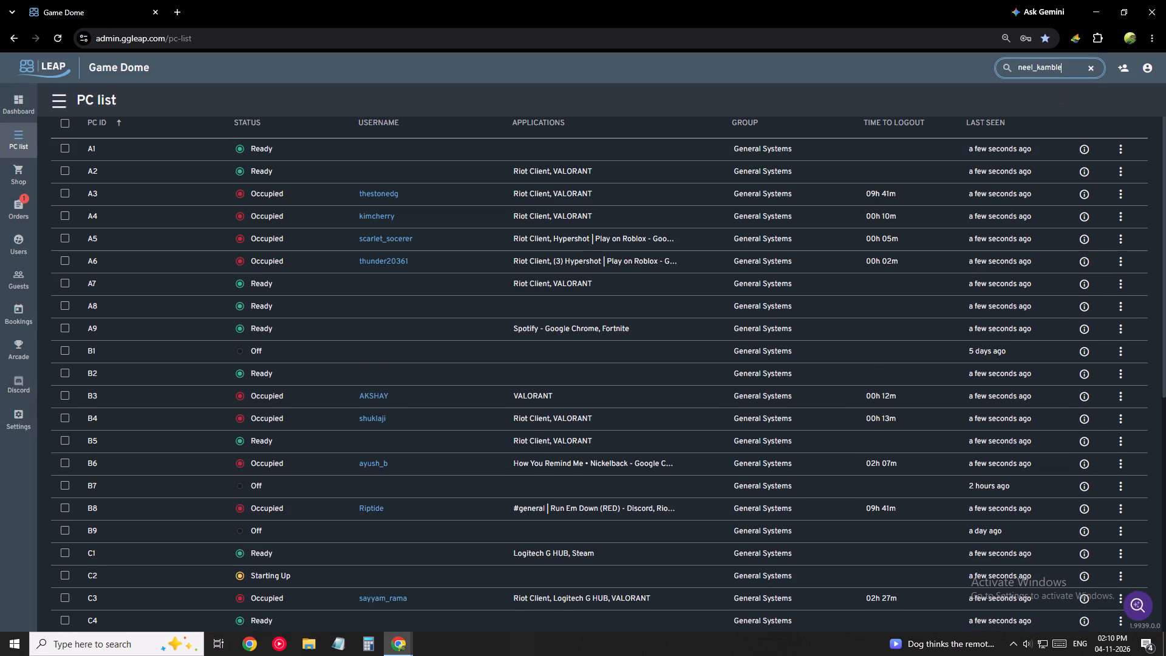
key("BackSpace")
key("BackSpace")
key("BackSpace")
key("BackSpace")
key("BackSpace")
key("BackSpace")
key("BackSpace")
key("BackSpace")
key("BackSpace")
key("BackSpace")
key("BackSpace")
key("BackSpace")
key("BackSpace")
key("BackSpace")
key("BackSpace")
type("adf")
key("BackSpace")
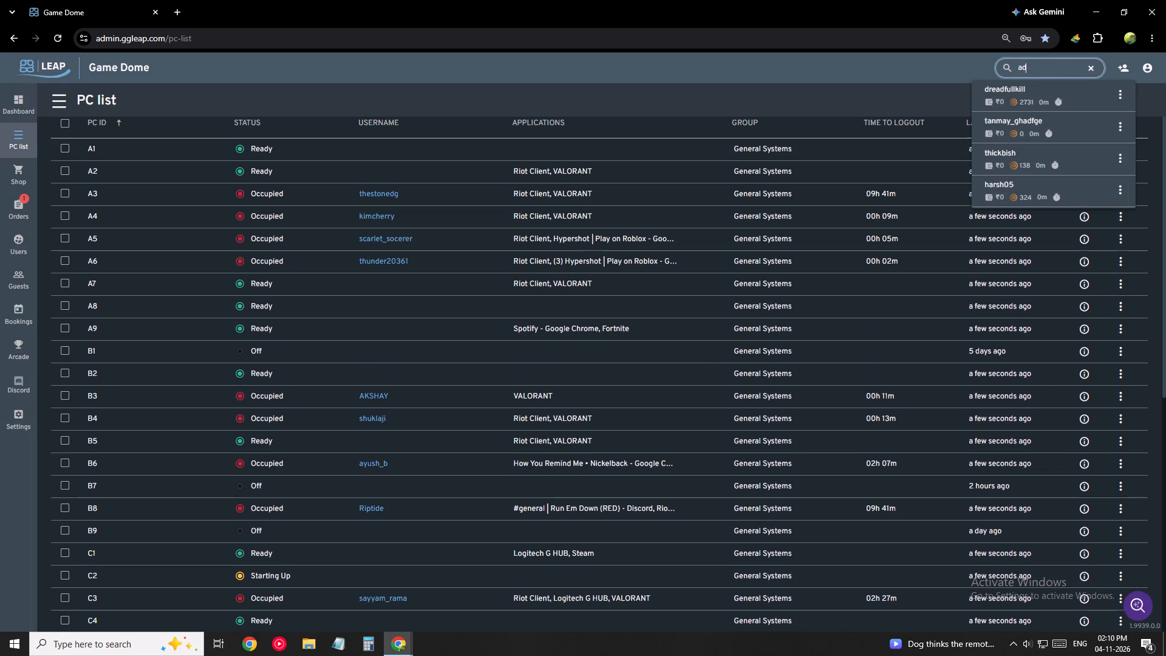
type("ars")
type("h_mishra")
left_click(1120, 129)
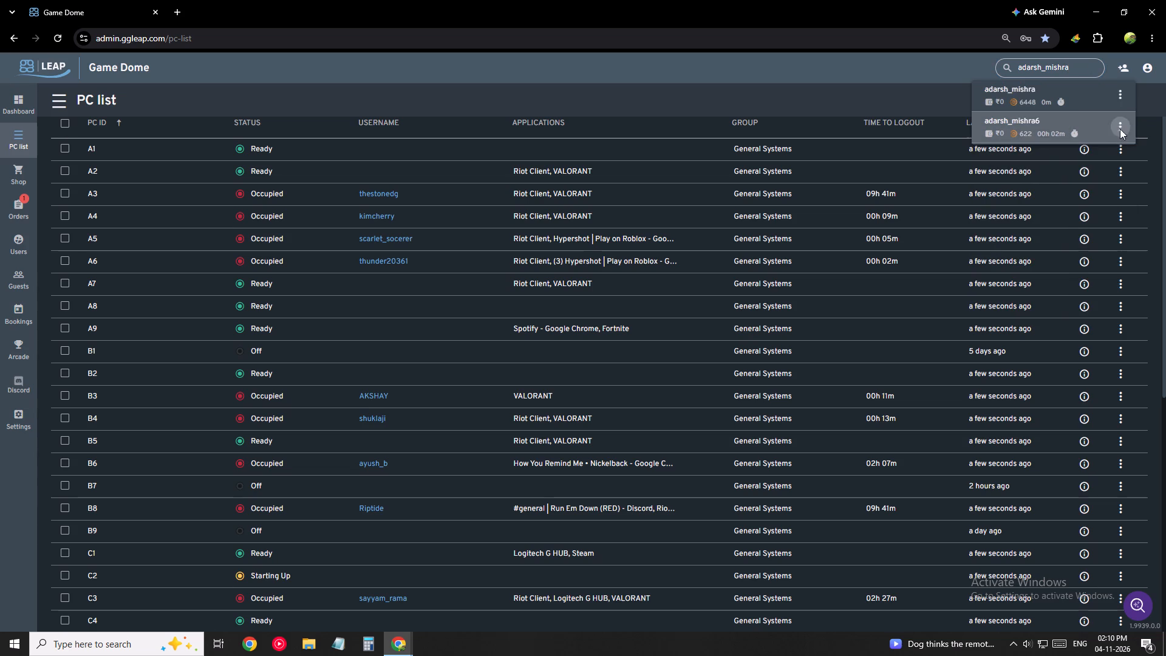
left_click(1137, 134)
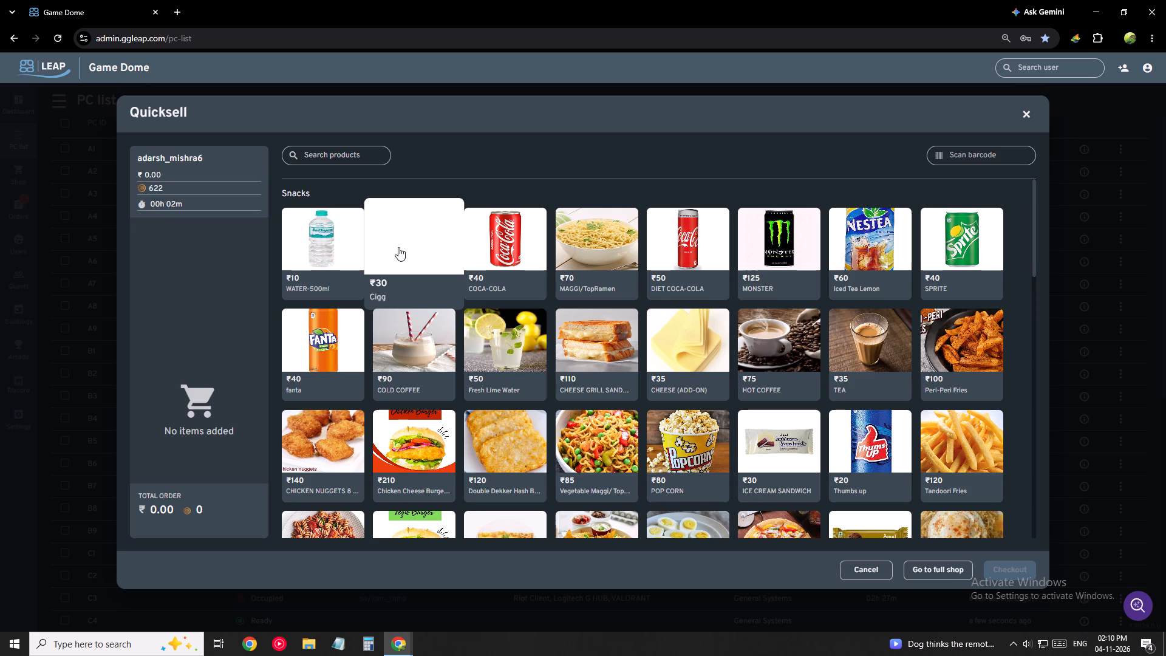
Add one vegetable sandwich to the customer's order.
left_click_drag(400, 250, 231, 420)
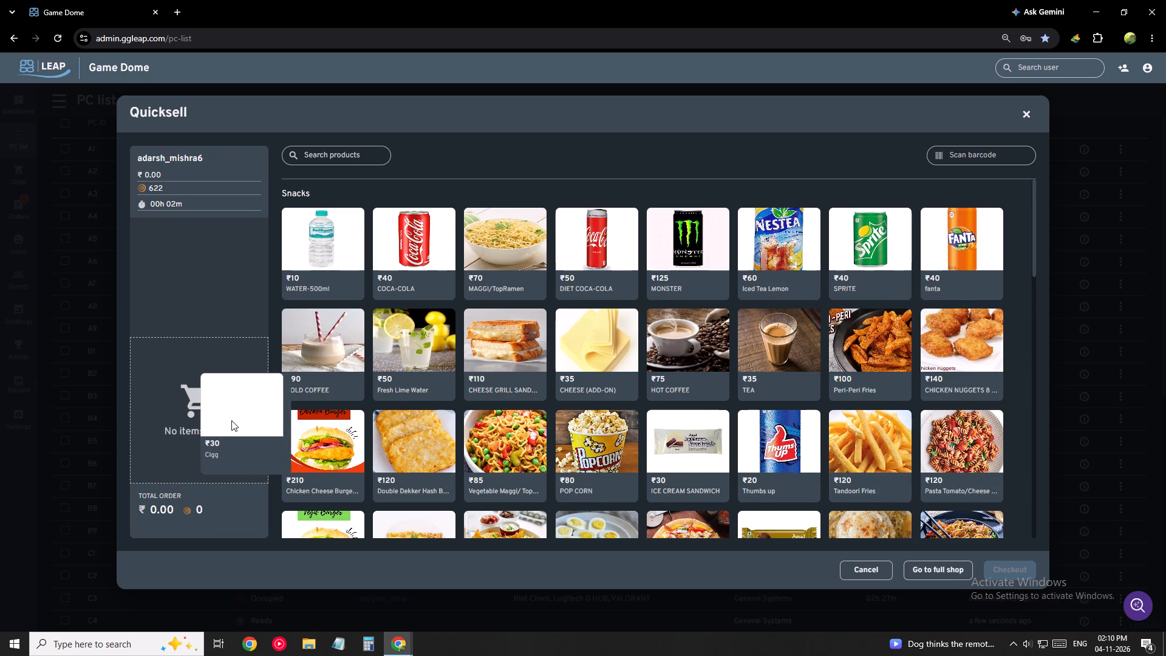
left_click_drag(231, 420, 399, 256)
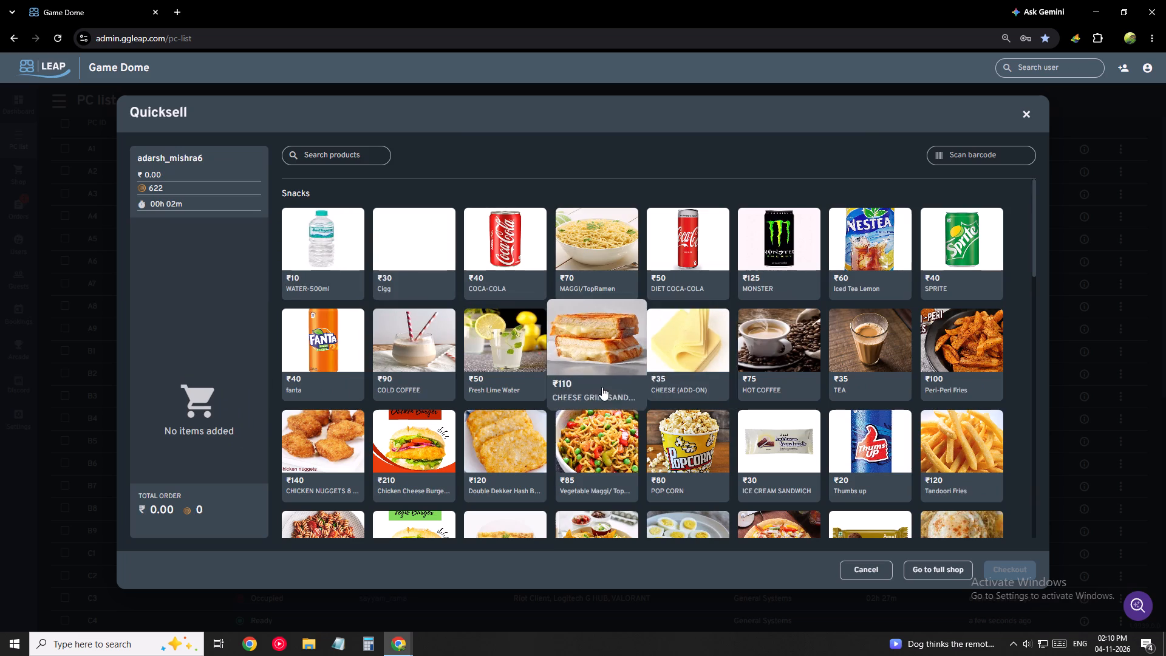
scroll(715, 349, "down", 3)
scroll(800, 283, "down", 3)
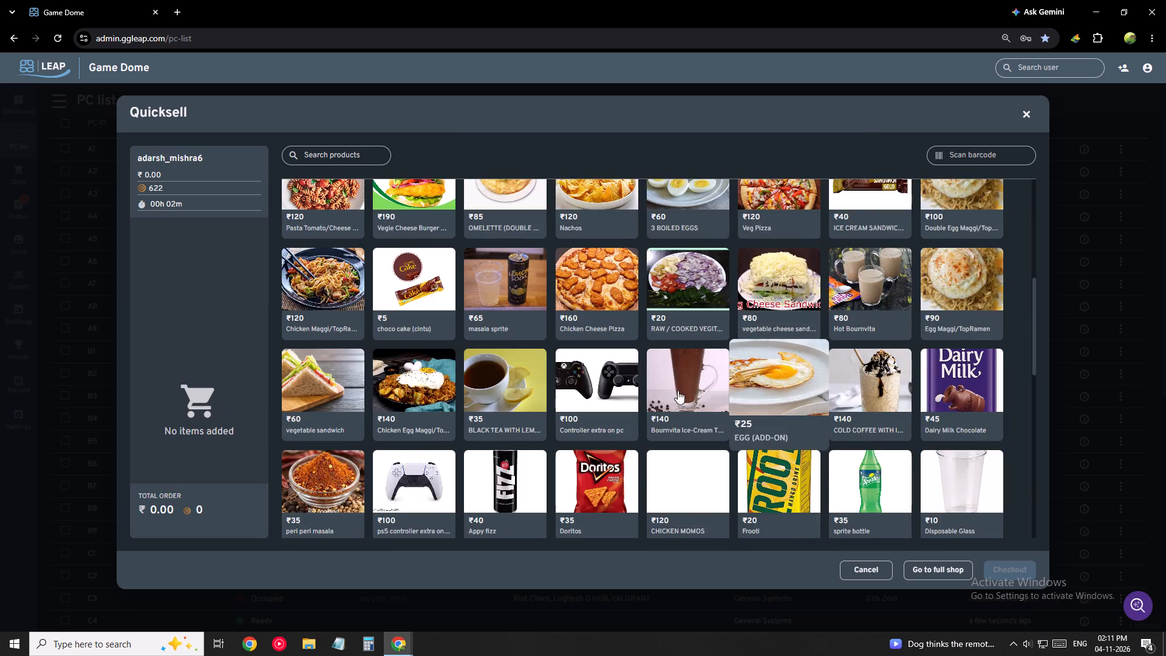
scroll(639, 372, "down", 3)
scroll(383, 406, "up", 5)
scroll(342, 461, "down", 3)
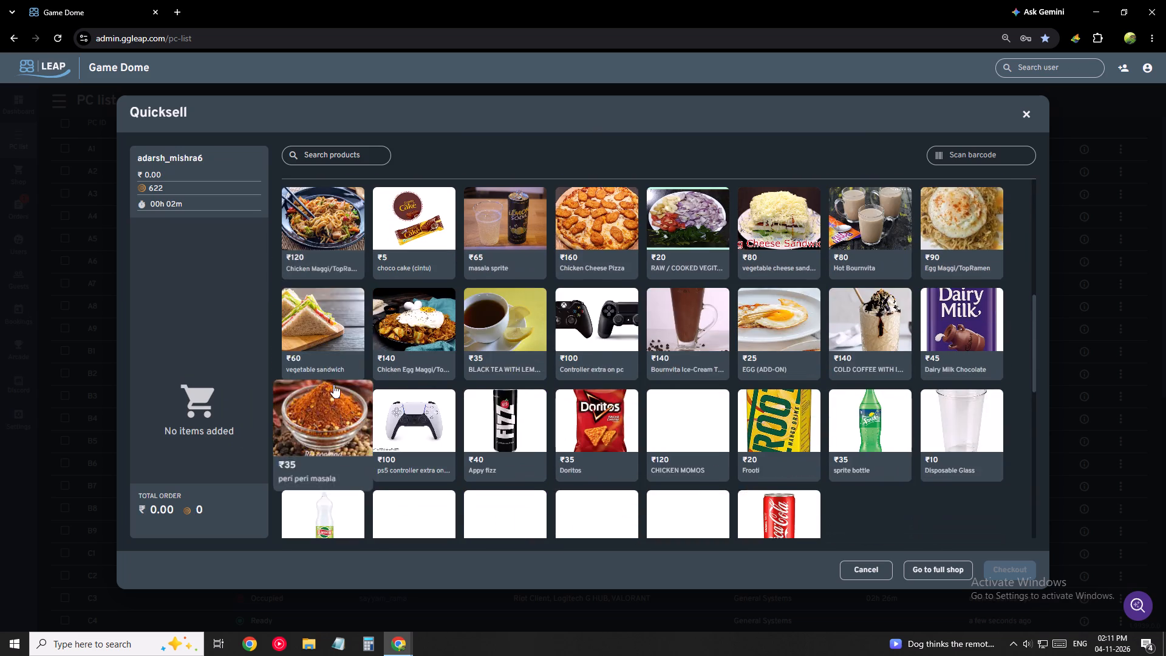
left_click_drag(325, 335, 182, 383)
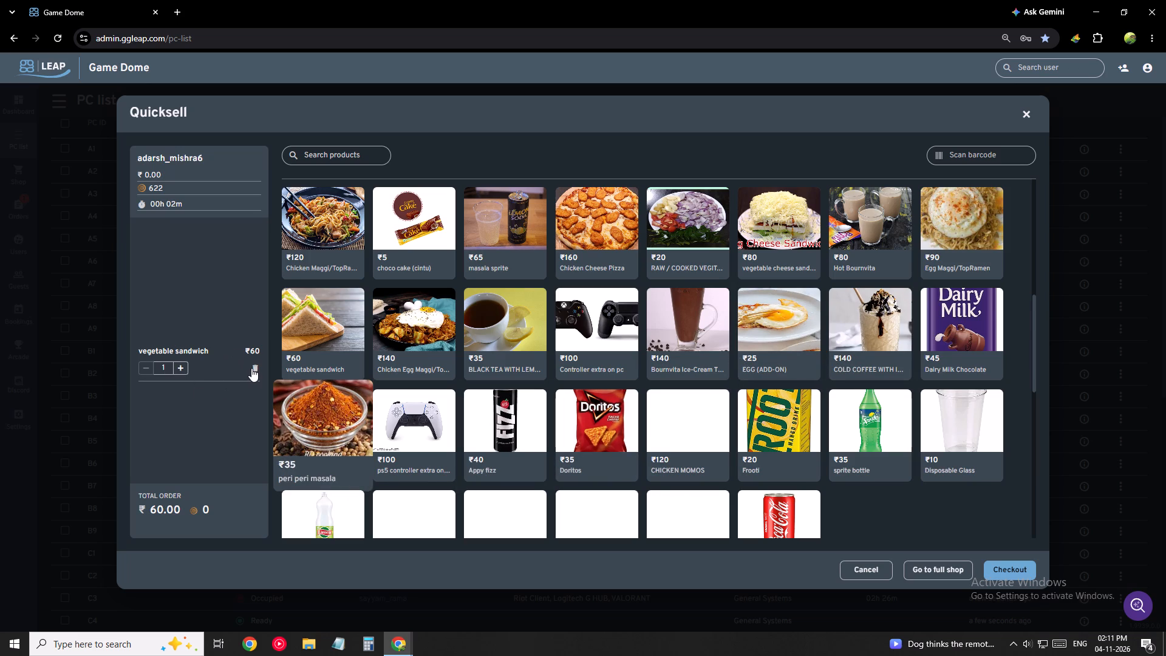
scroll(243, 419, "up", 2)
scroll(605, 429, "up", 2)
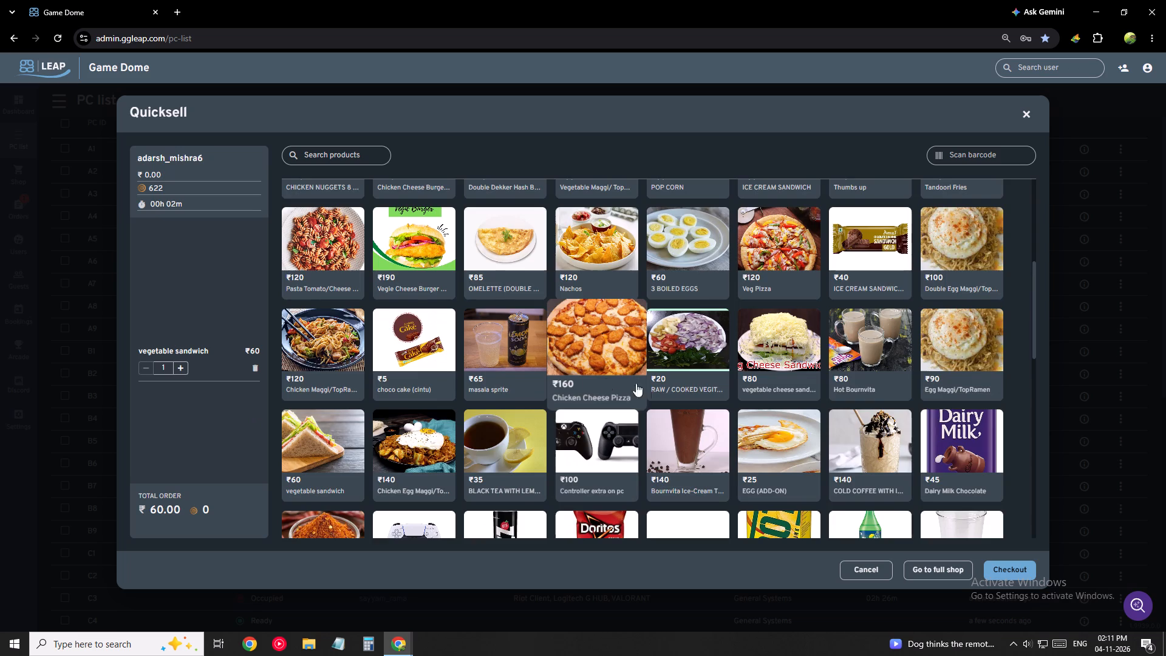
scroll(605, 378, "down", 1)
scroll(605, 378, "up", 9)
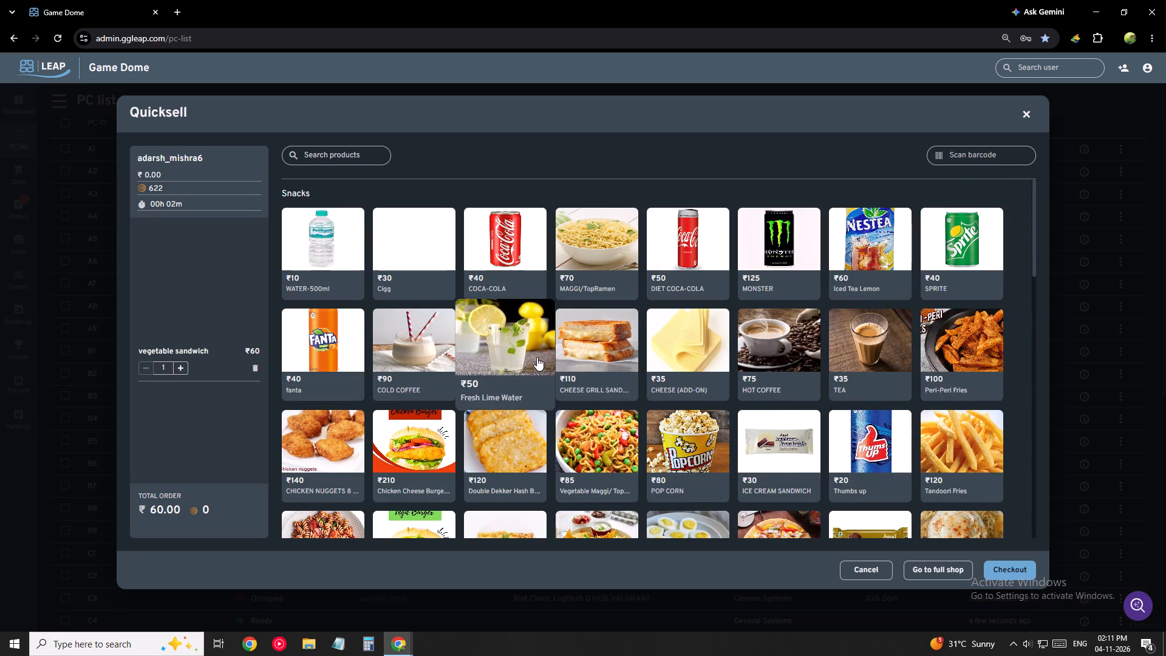
Replace the vegetable sandwich with one Peri-Peri Fries and charge the order in cash.
left_click(251, 363)
left_click_drag(958, 349, 228, 399)
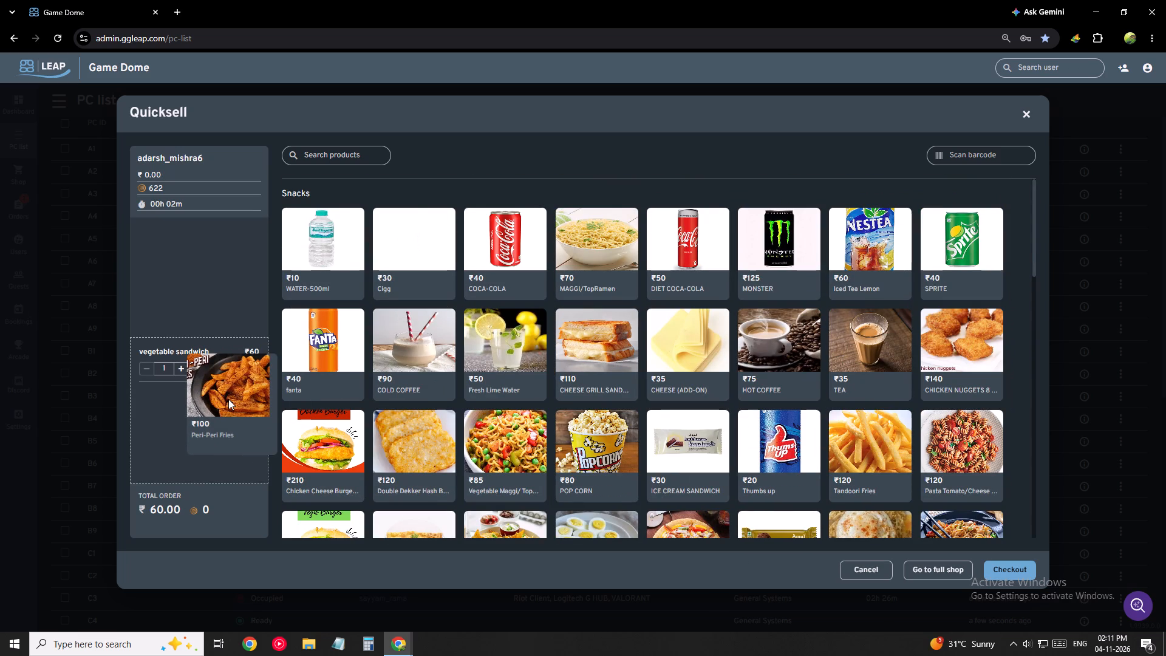
left_click_drag(228, 399, 219, 403)
left_click(254, 367)
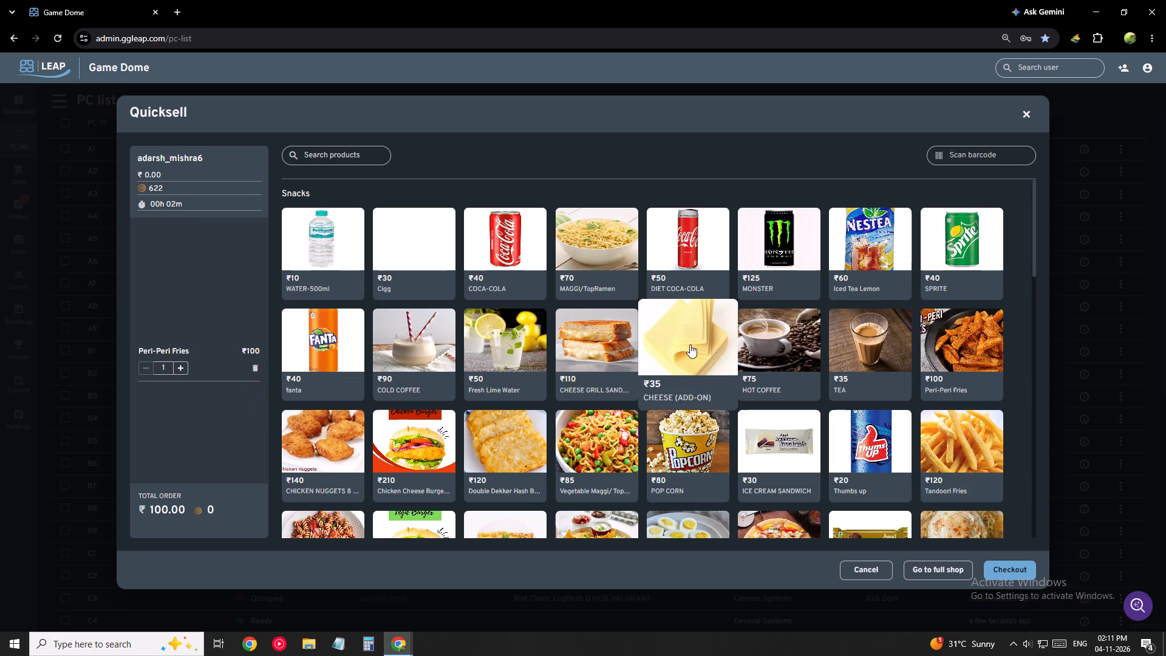
left_click(1012, 579)
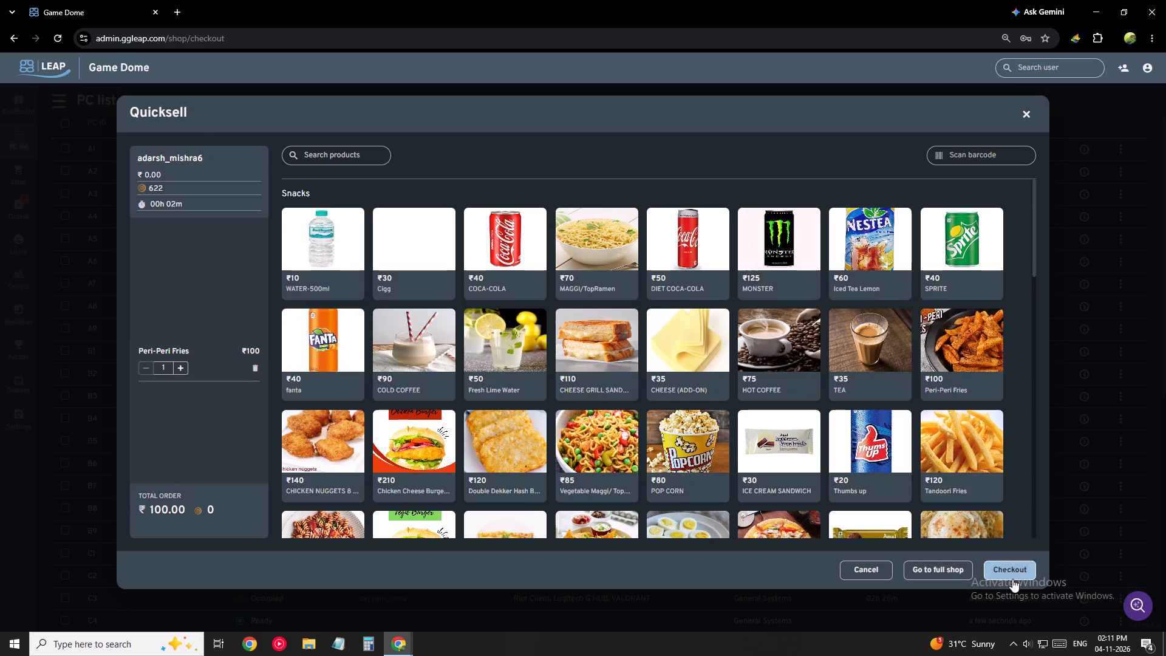
left_click(327, 316)
left_click(318, 473)
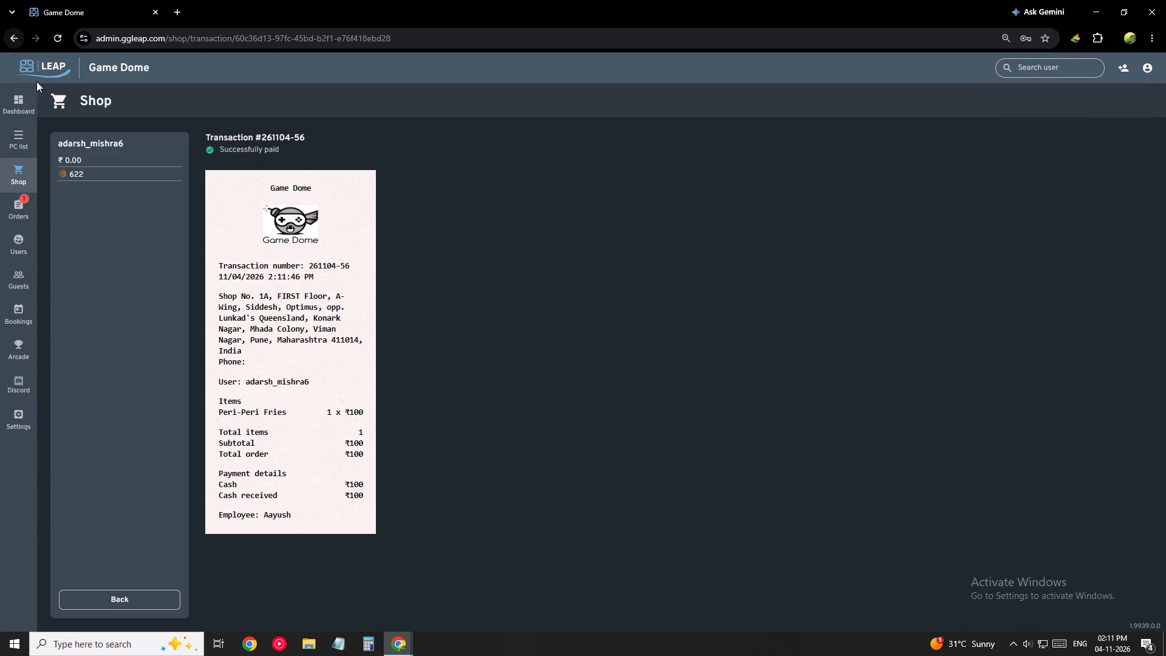
Look up the same customer's account using the username copied from the receipt page, and return to the PC list.
double_click(98, 143)
key("ctrl+c")
left_click(1031, 62, "ctrl")
key("ctrl+v")
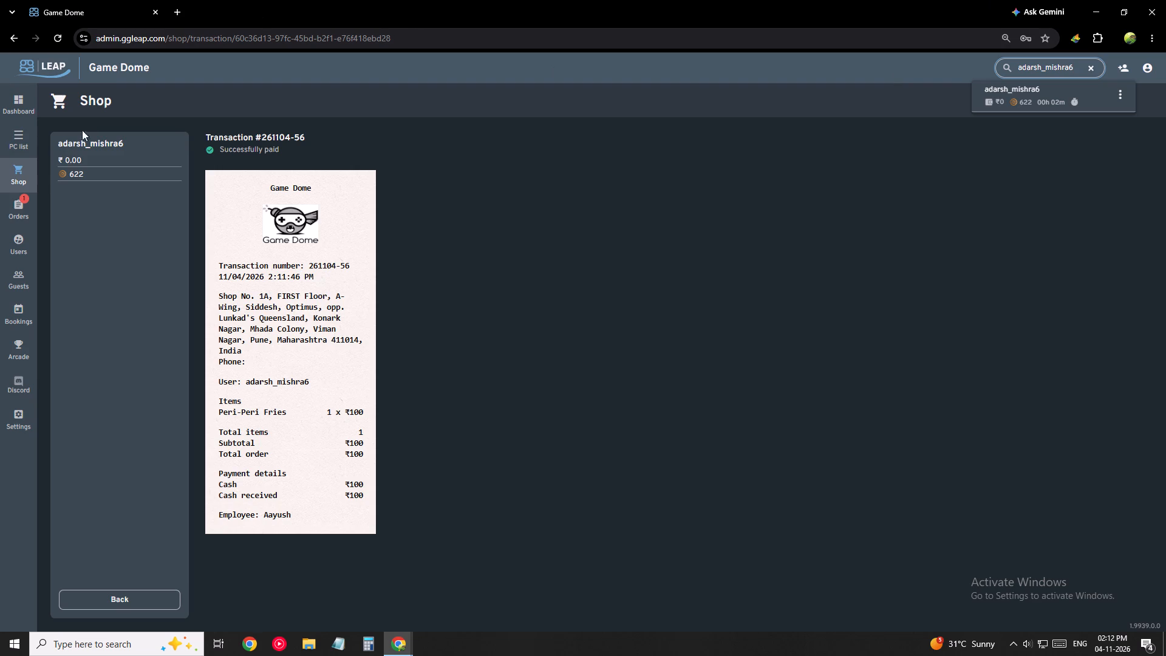
left_click(48, 143)
left_click(10, 131)
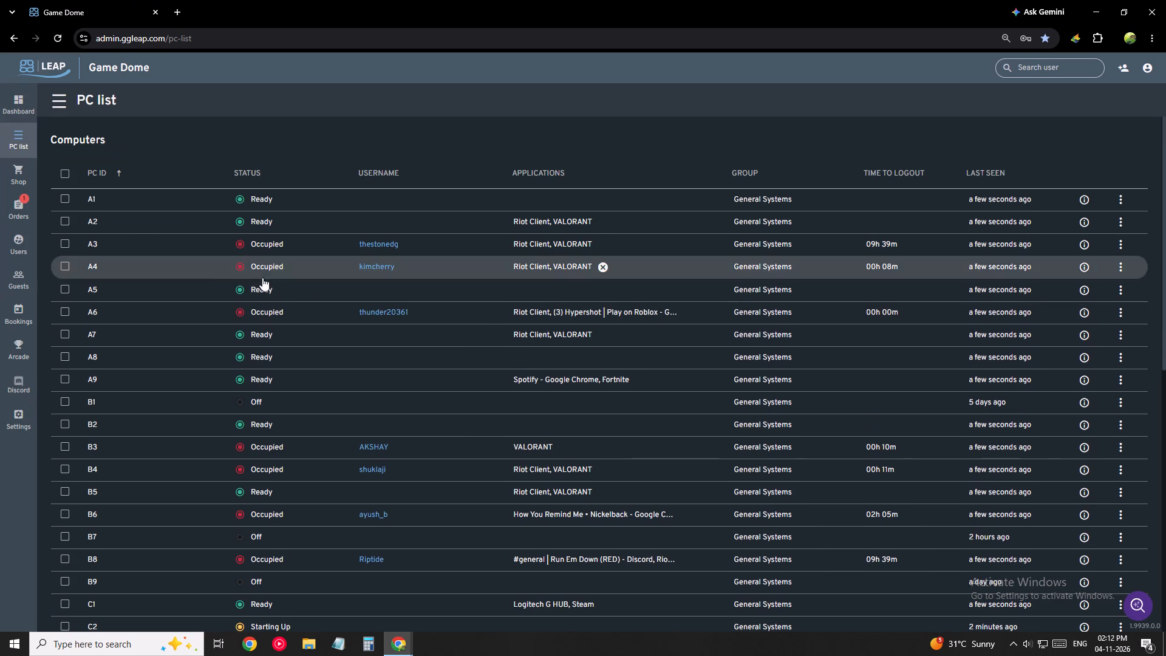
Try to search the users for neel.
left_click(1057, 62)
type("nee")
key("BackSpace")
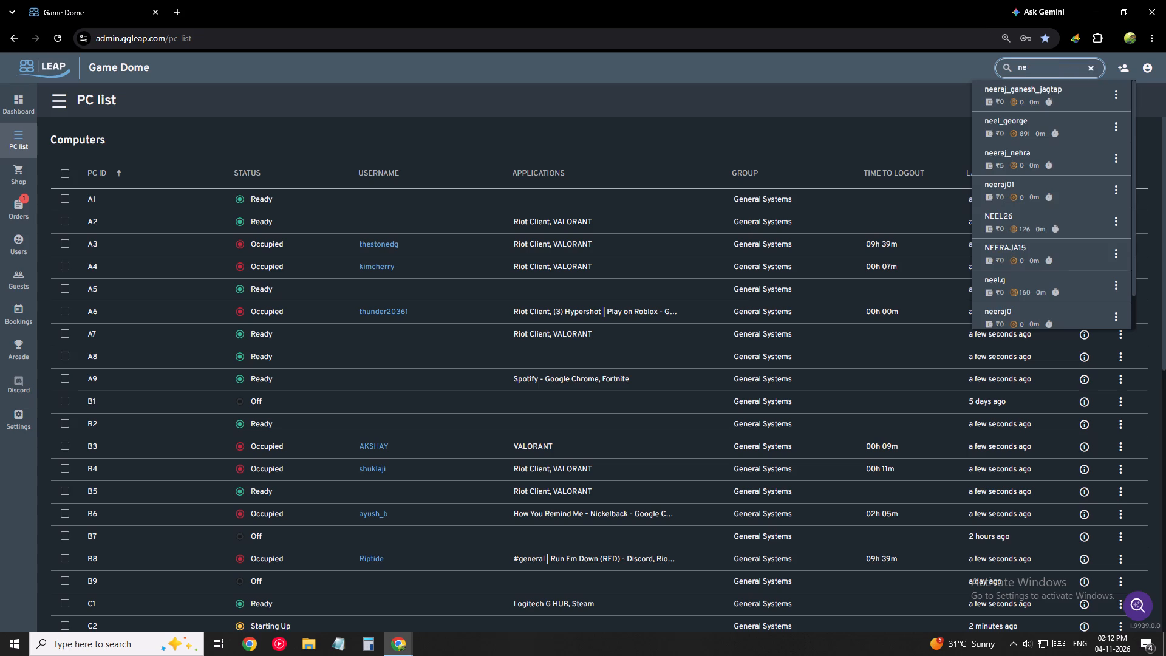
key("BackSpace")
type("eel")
Log back in to the Game Dome admin site with the prefilled credentials.
left_click(601, 383)
left_click(574, 401)
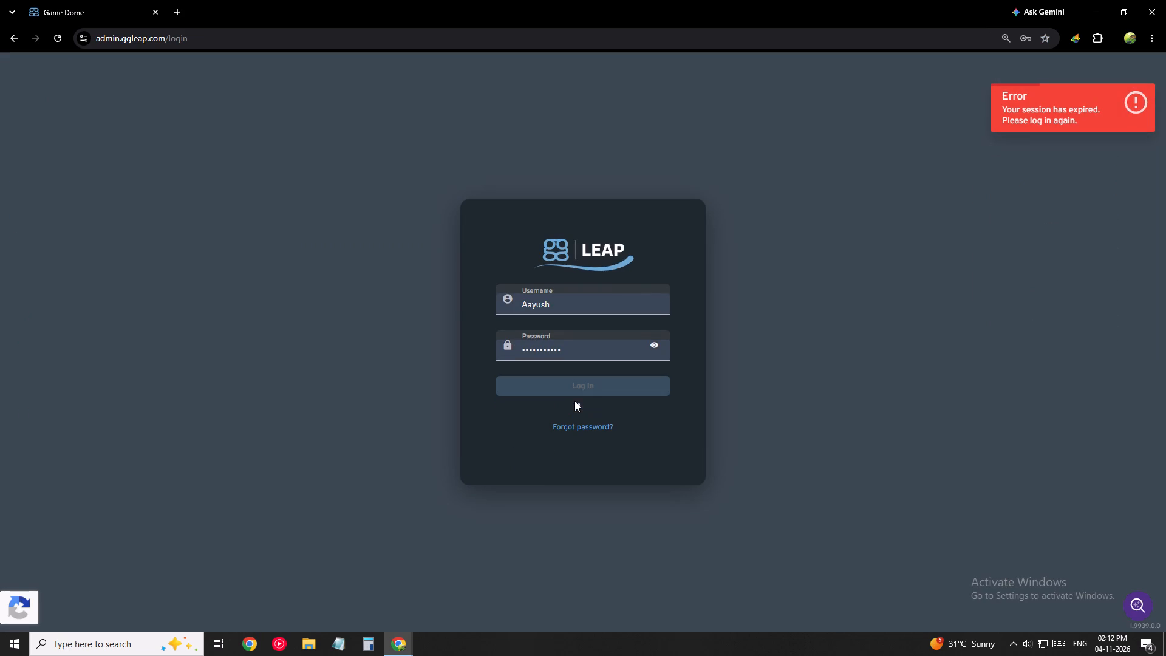
Search the users for neel and sell one Cigg to the second matching account, charged to credit card.
left_click(1041, 63)
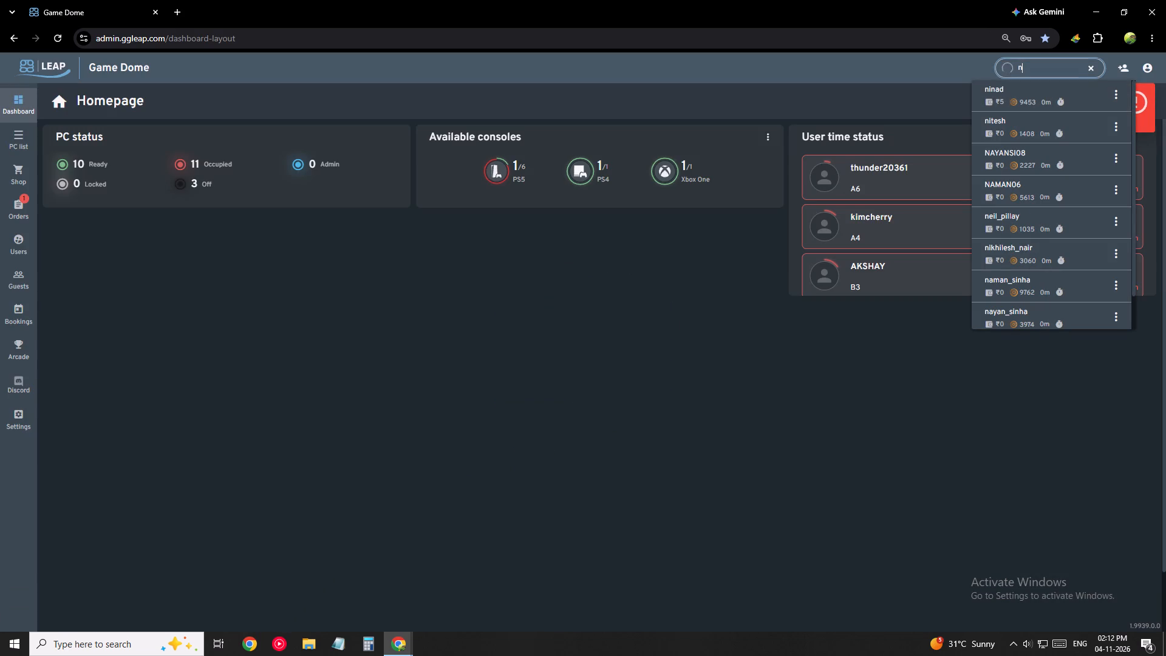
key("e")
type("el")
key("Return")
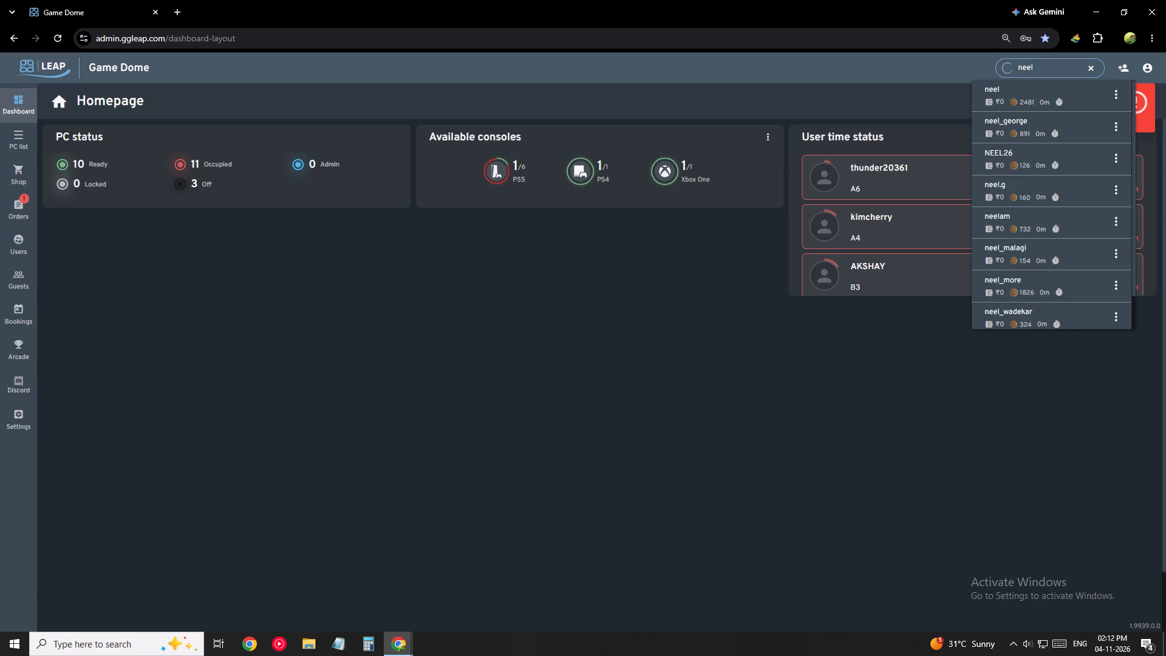
left_click(1059, 68)
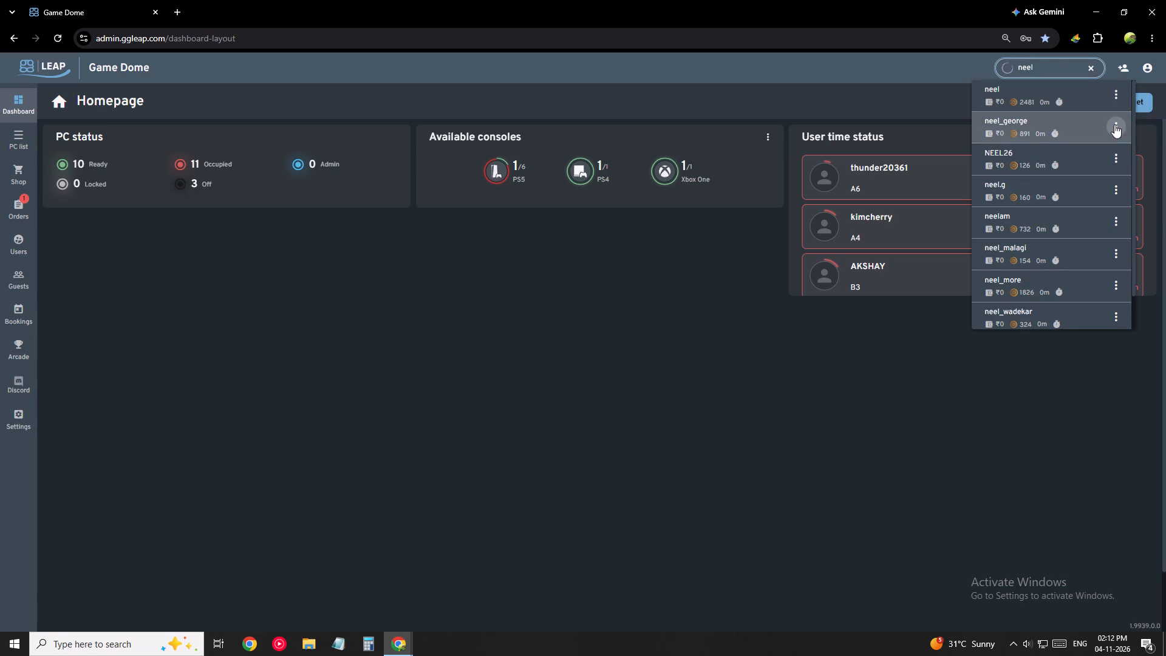
left_click(1114, 125)
left_click(1131, 134)
left_click_drag(429, 246, 228, 423)
left_click(1015, 563)
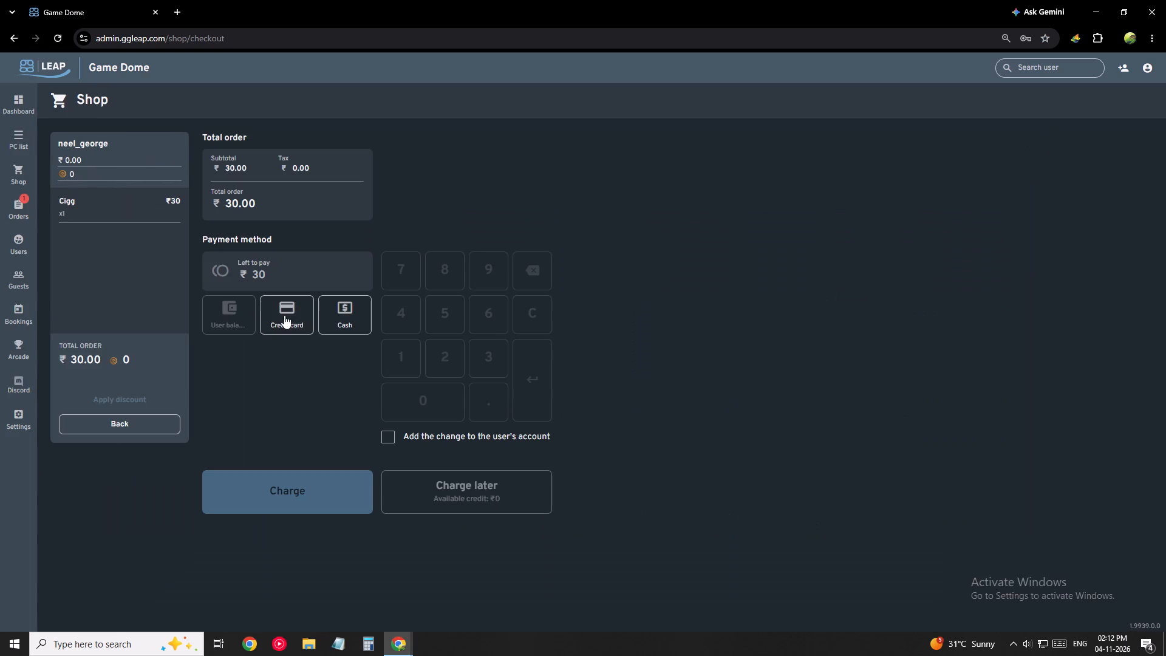
left_click(292, 315)
left_click(282, 491)
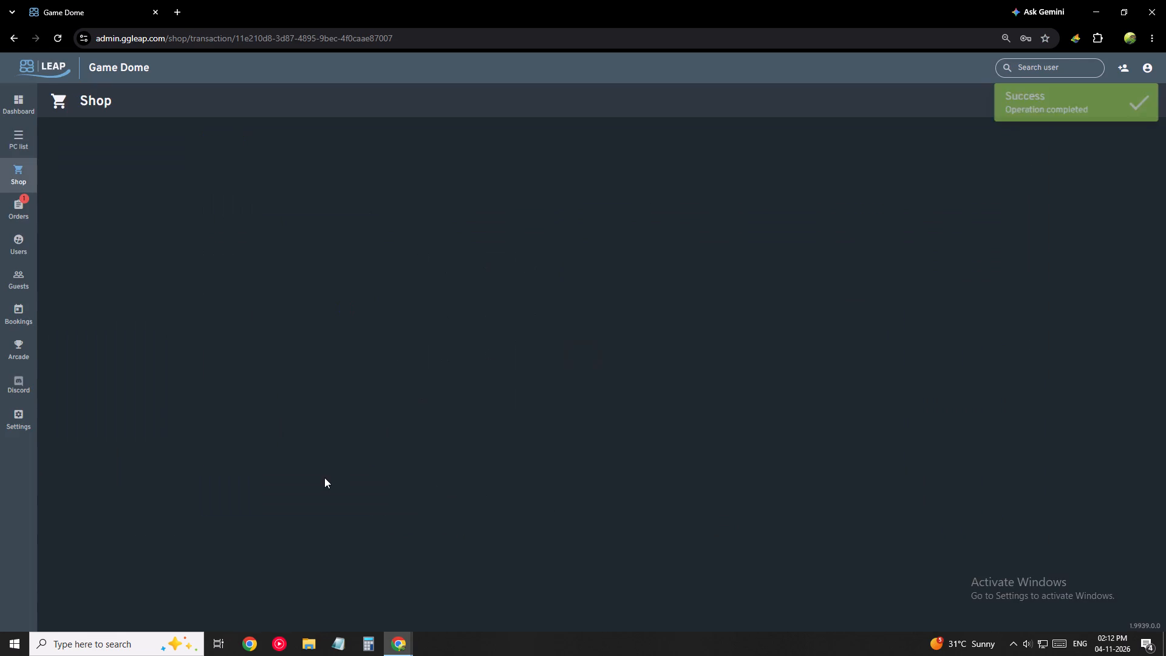
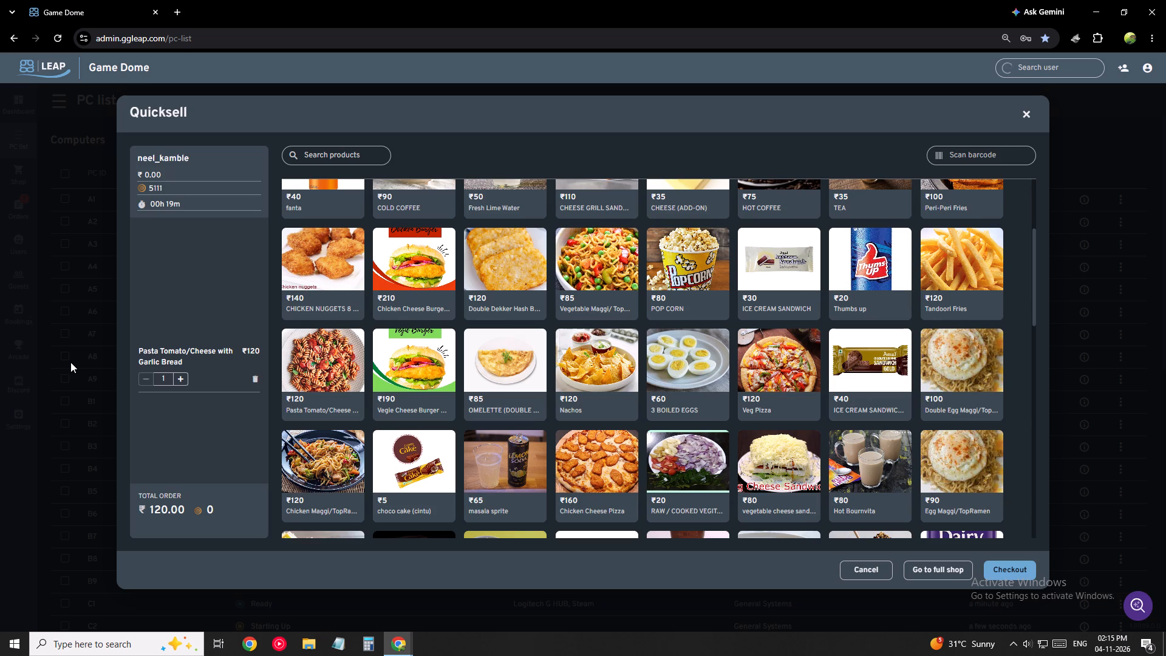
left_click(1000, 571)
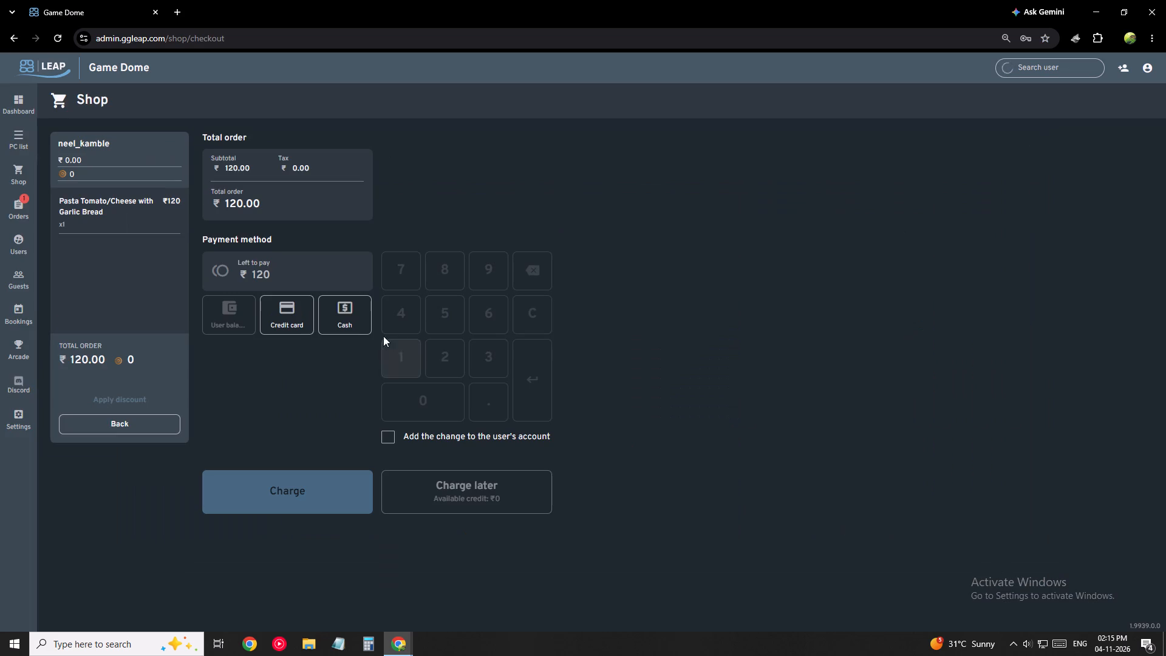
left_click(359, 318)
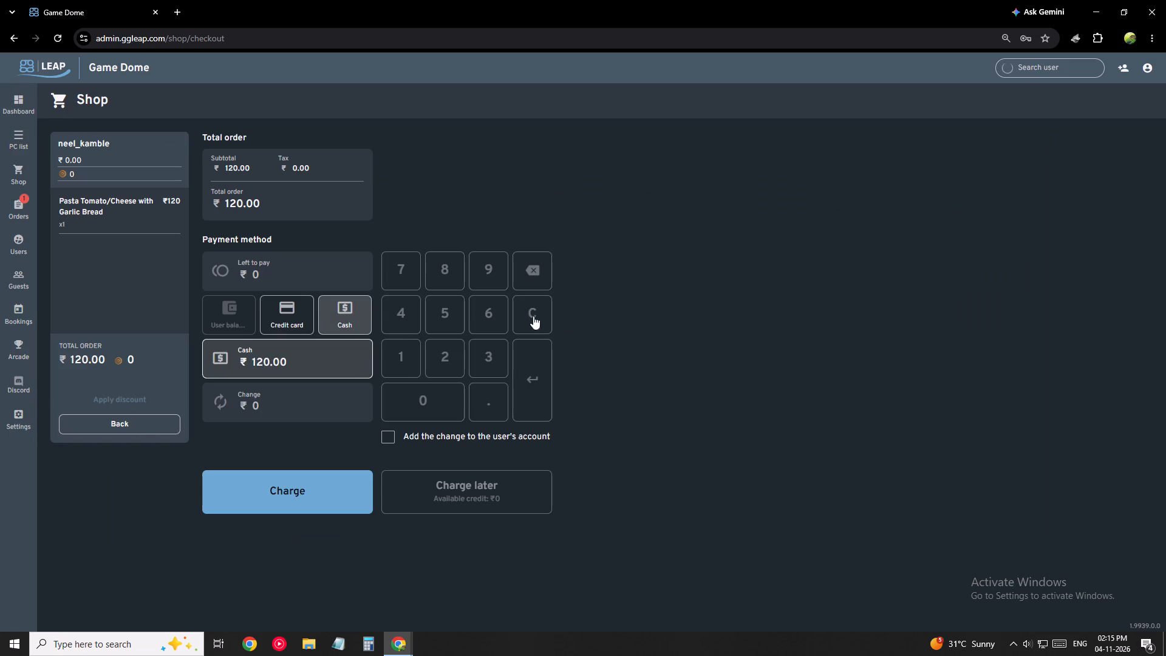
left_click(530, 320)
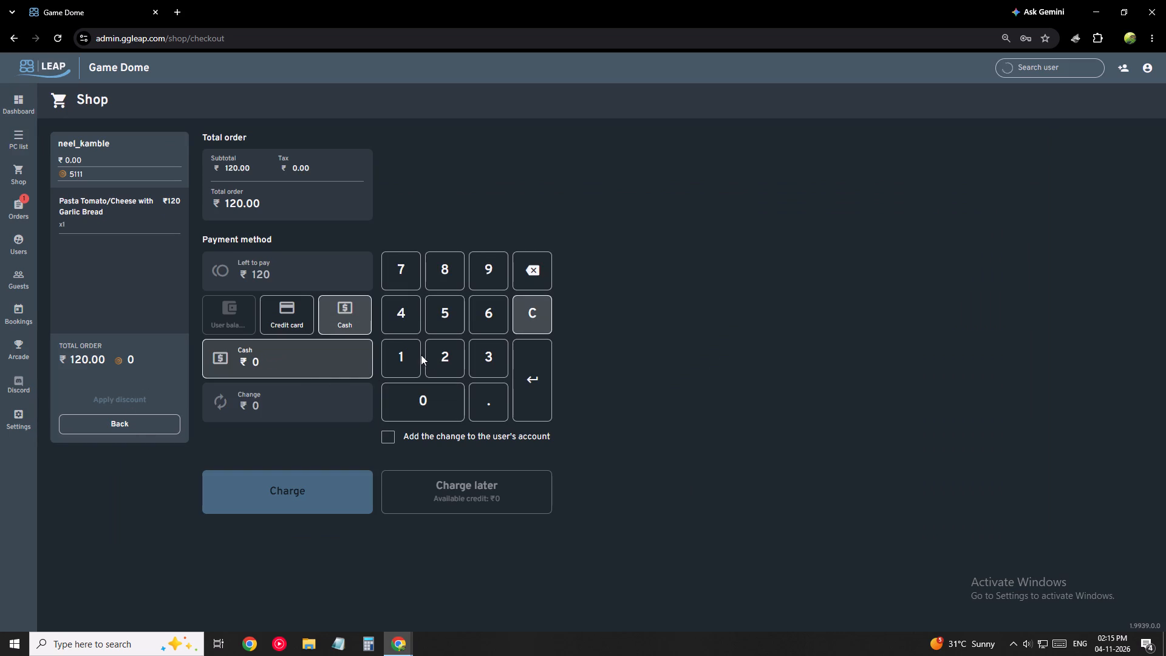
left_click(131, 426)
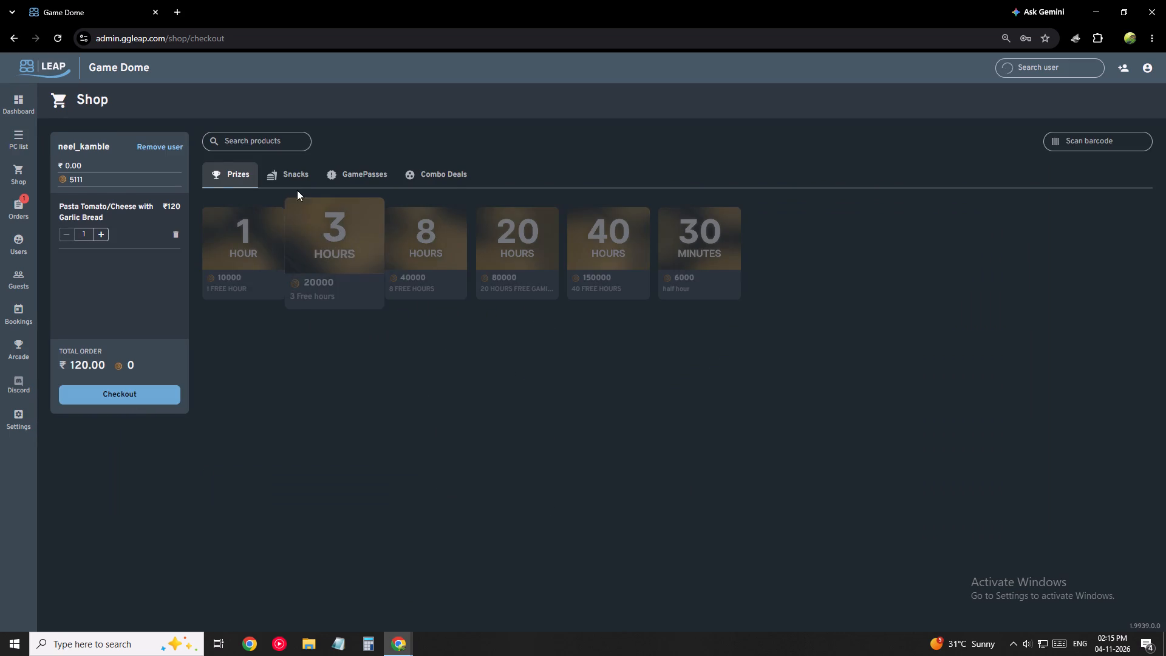
Add Peri-Peri Fries from the snacks to the order alongside the Pasta Tomato/Cheese with Garlic Bread.
left_click(291, 181)
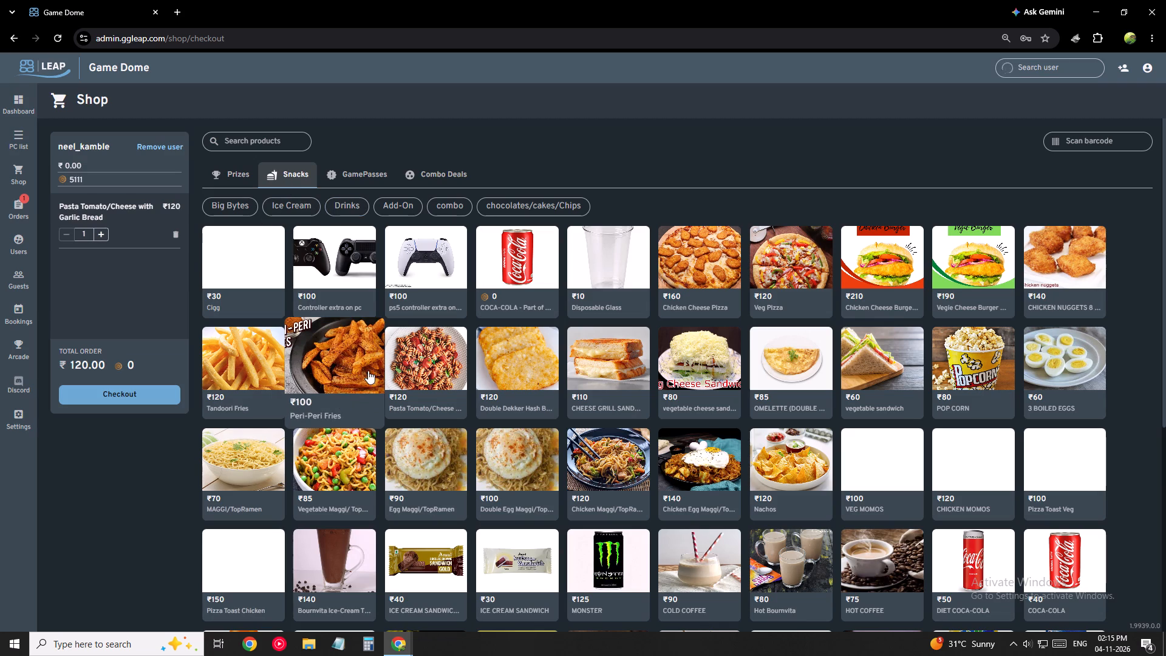
left_click_drag(329, 367, 111, 321)
left_click(132, 394)
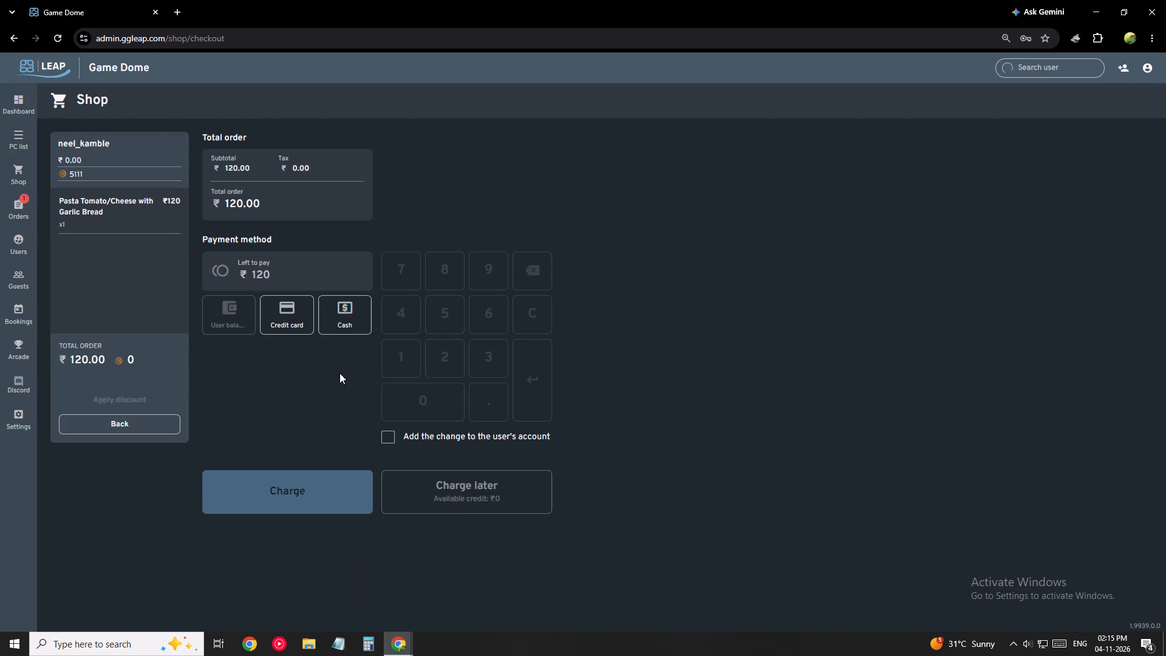
left_click(103, 421)
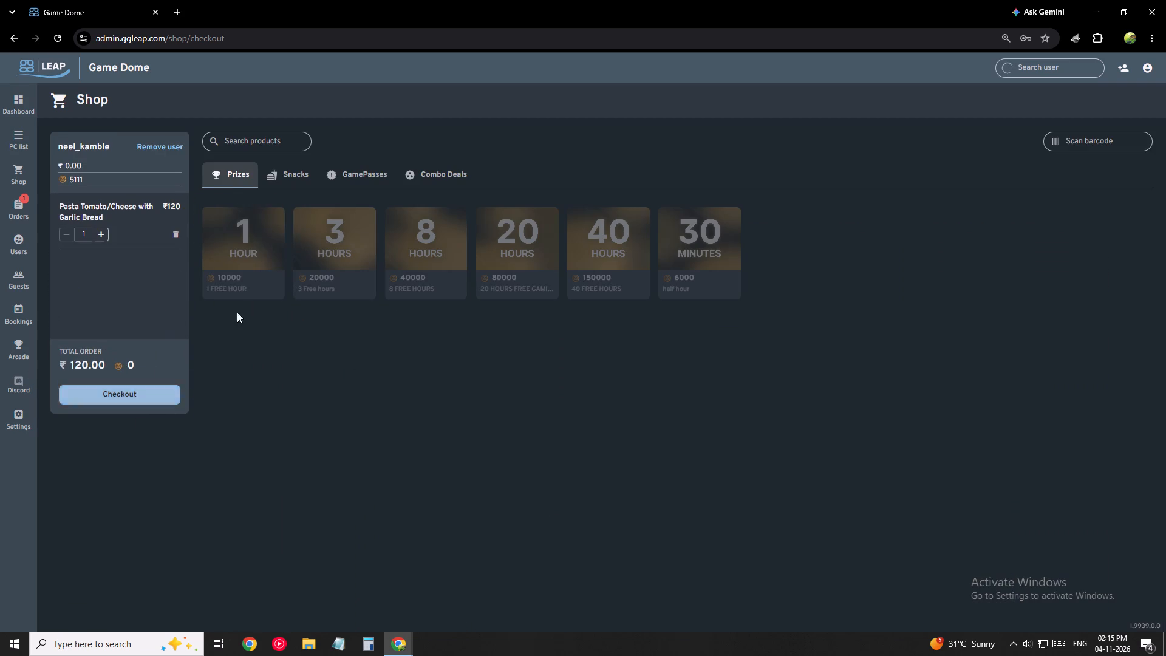
left_click(284, 185)
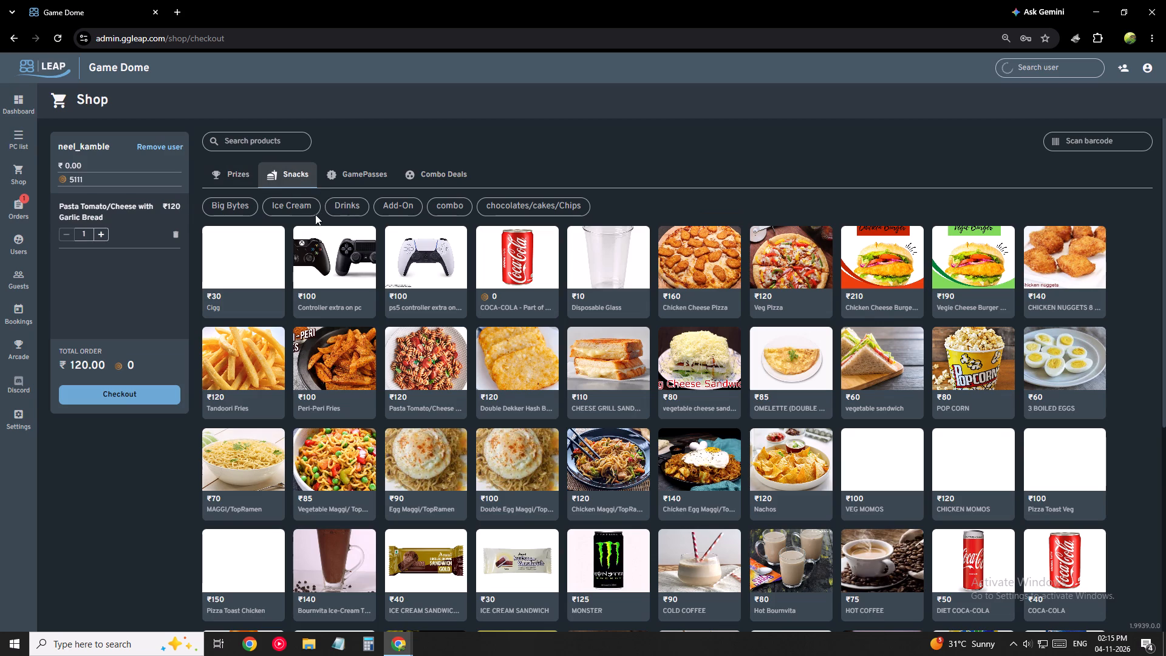
left_click(245, 211)
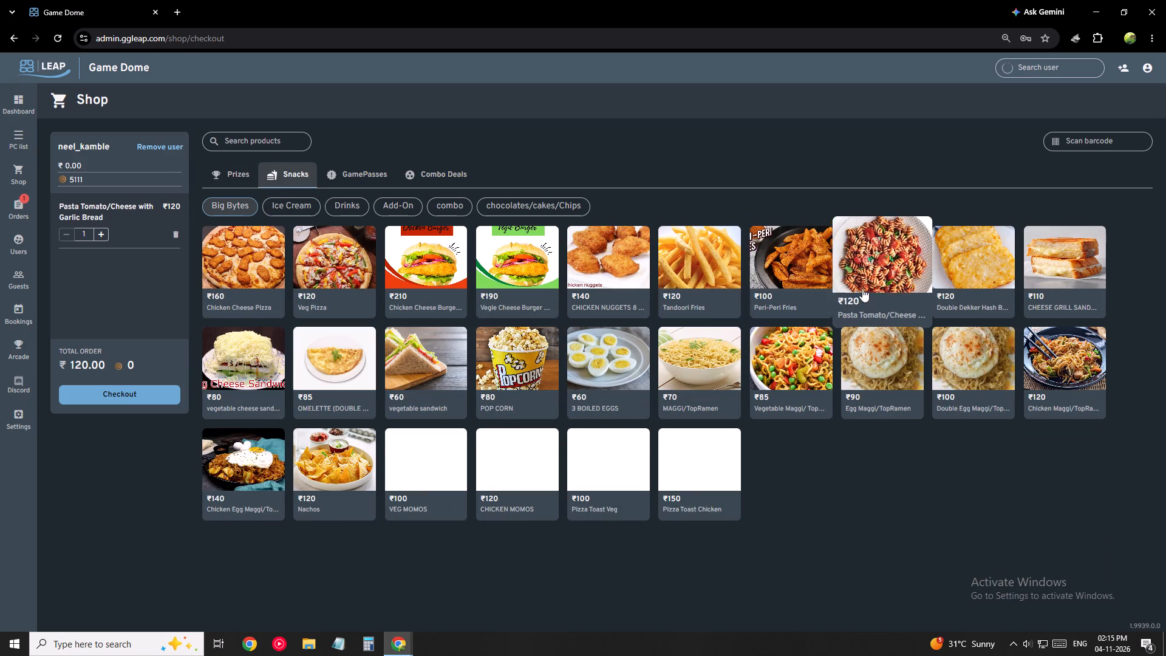
left_click_drag(768, 267, 90, 285)
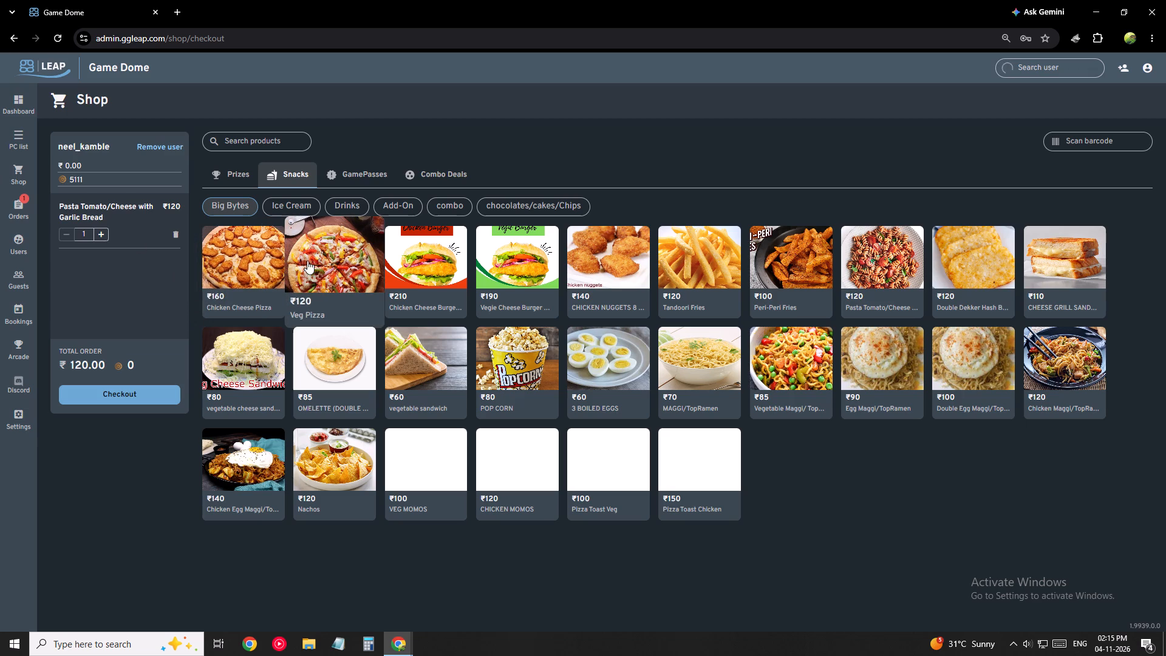
left_click(267, 176)
left_click(290, 175)
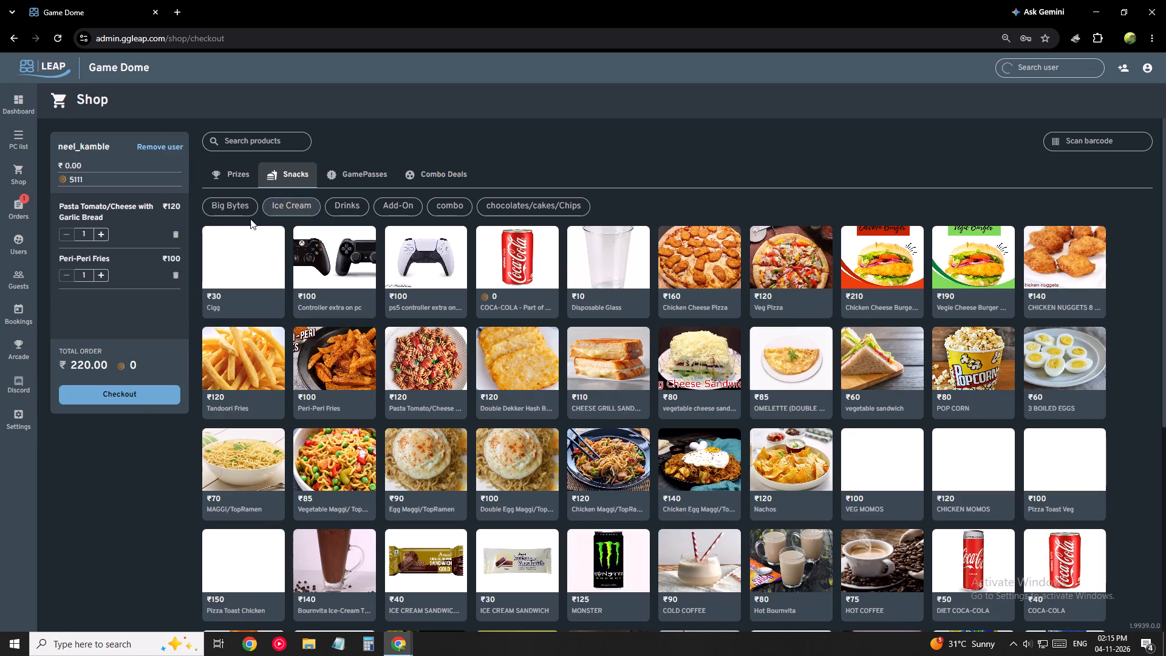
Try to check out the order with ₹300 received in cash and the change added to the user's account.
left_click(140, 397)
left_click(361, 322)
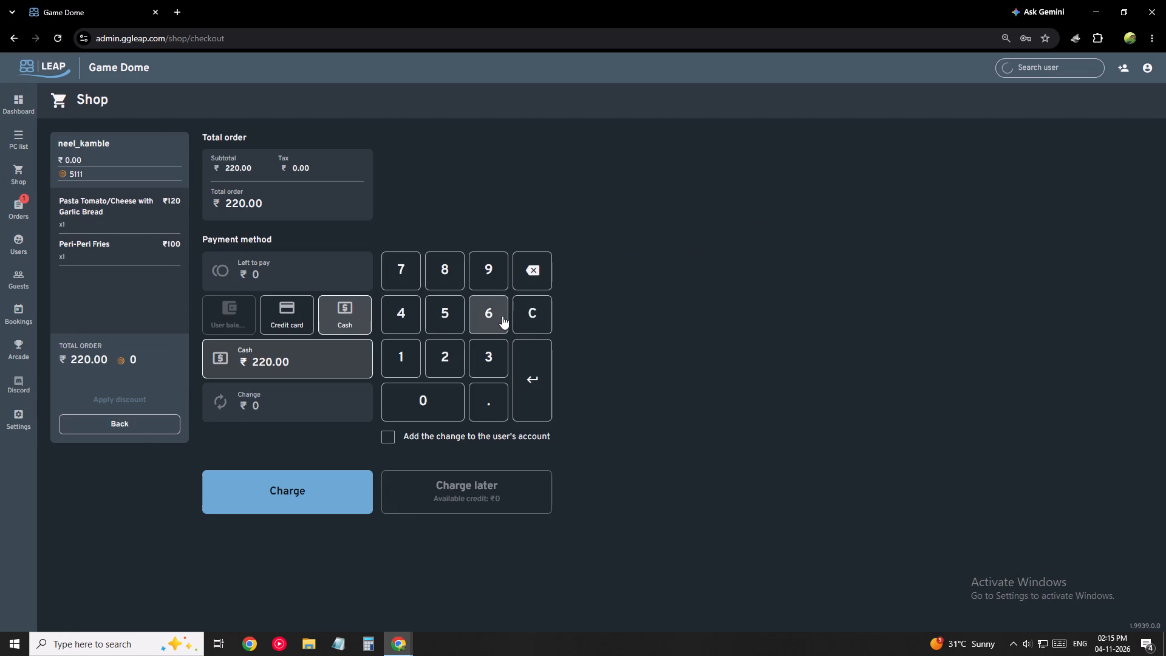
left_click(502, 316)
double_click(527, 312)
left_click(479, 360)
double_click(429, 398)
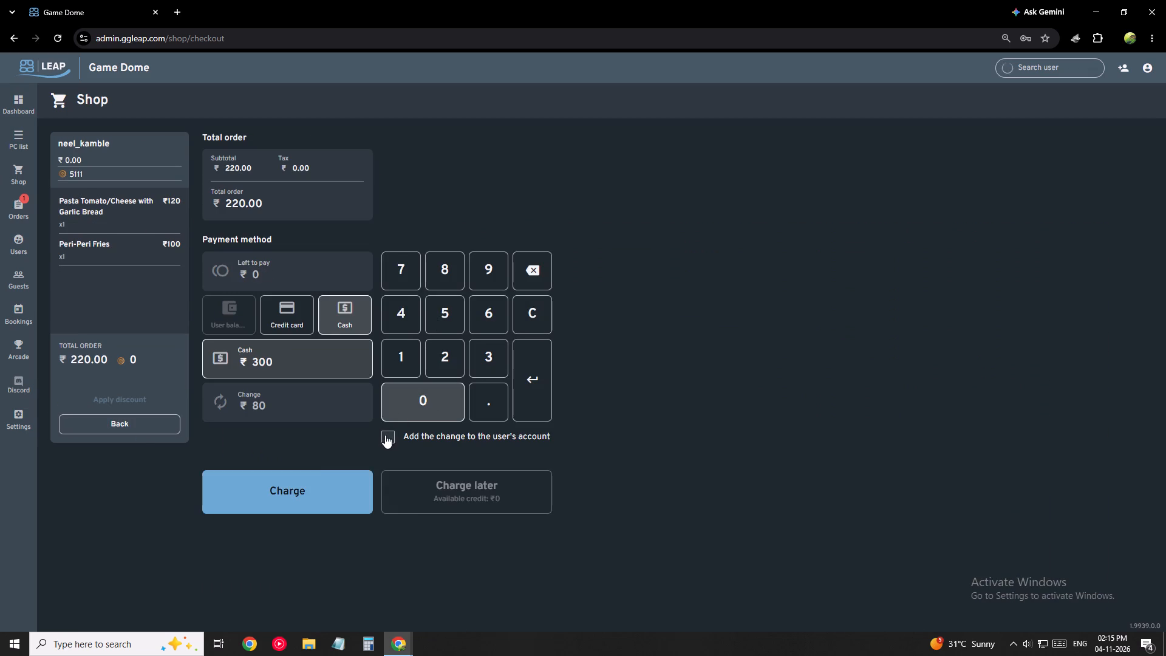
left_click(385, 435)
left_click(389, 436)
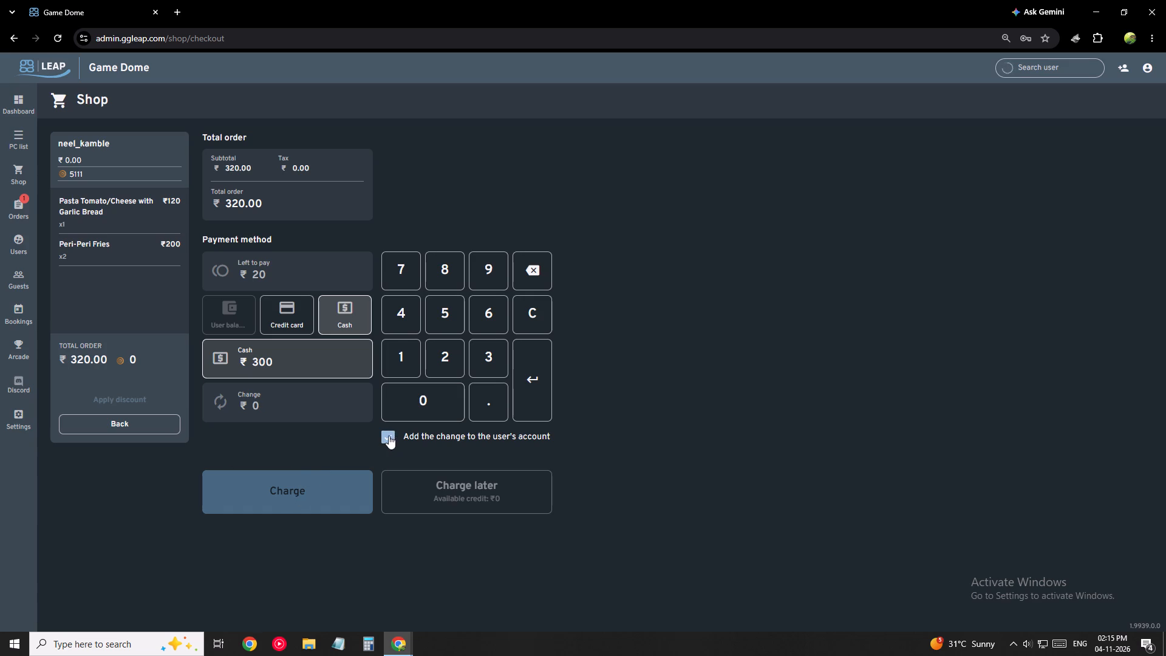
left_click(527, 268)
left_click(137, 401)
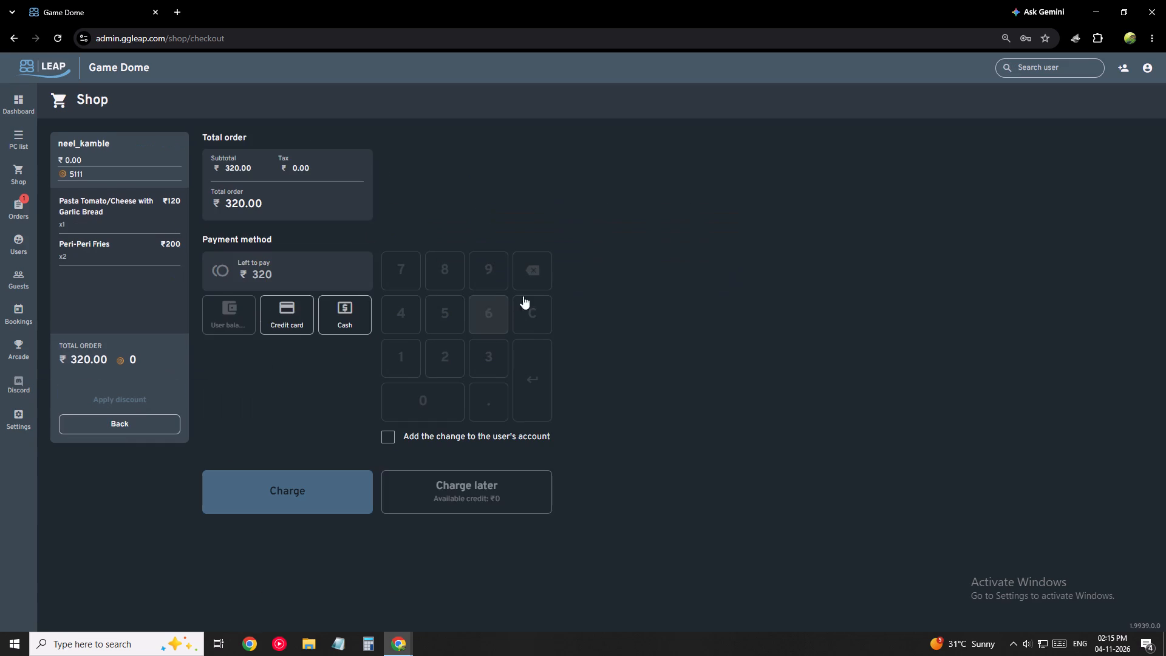
Return to the cart and reduce the Peri-Peri Fries quantity to 1.
left_click(115, 425)
left_click(66, 274)
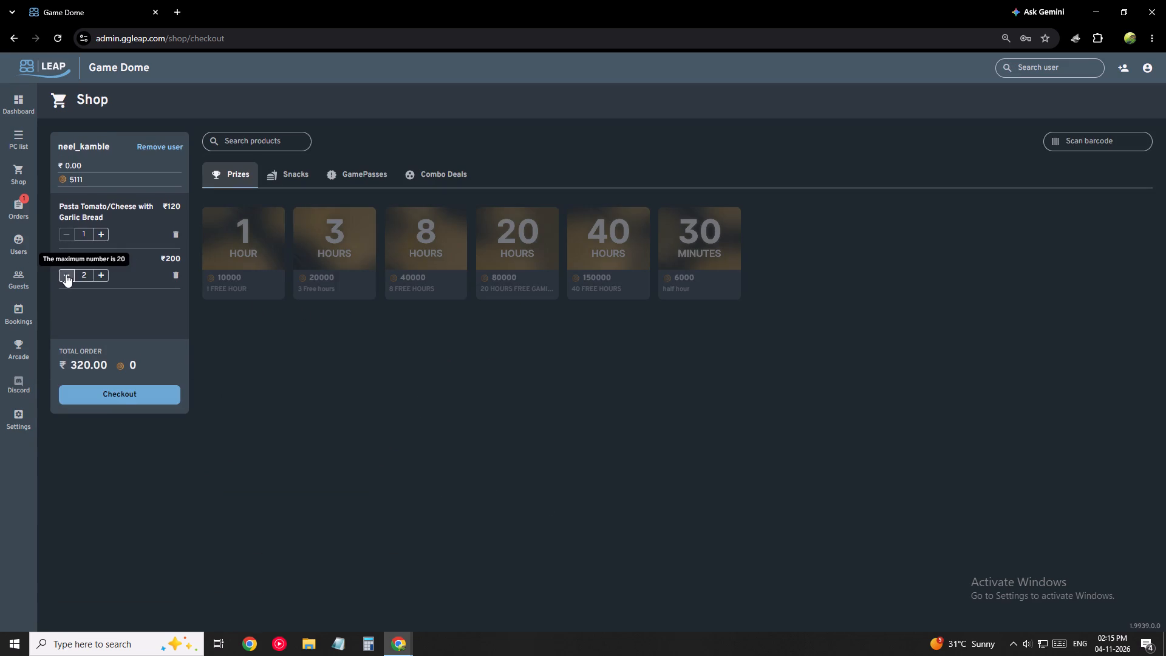
Check out the pasta and fries order in cash, entering ₹300 as the amount received, and charge it.
left_click(120, 392)
left_click(355, 310)
double_click(536, 309)
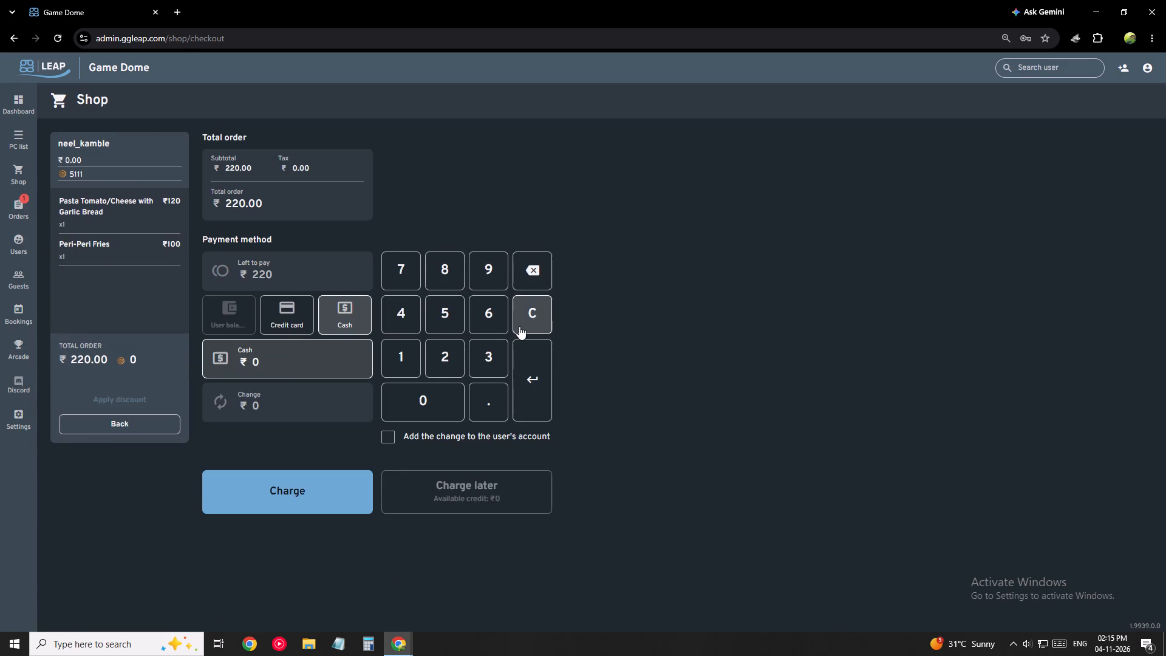
left_click(488, 352)
double_click(432, 398)
left_click(325, 482)
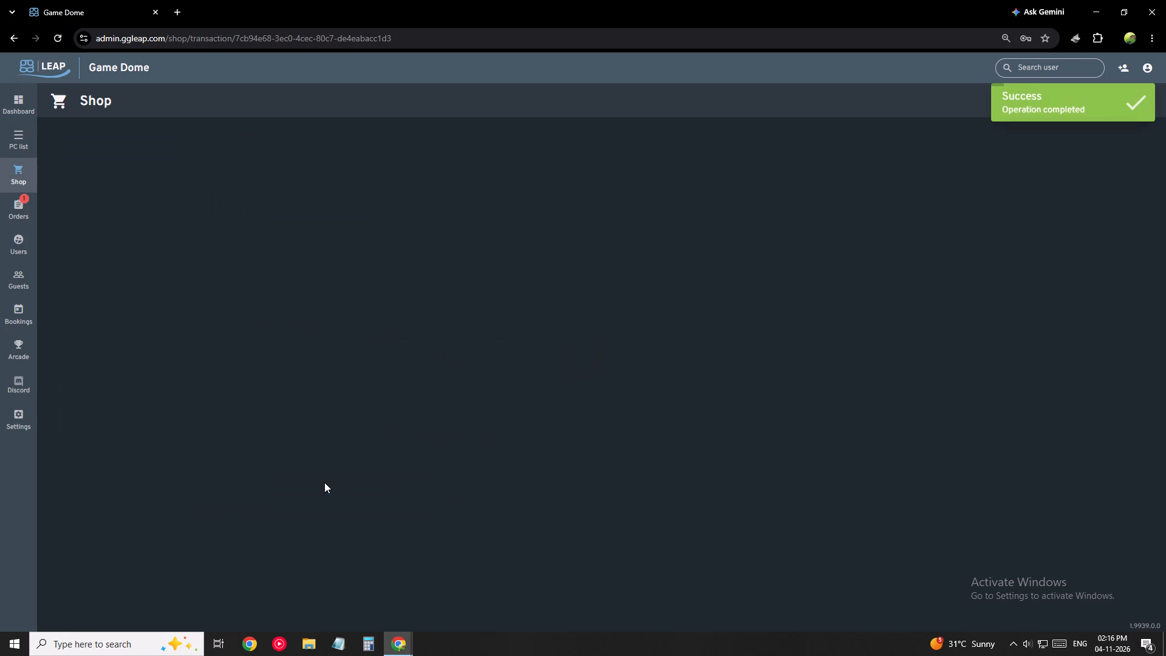
Look up the same customer by the username copied from the receipt page and add ₹80 in cash to the account.
double_click(88, 141)
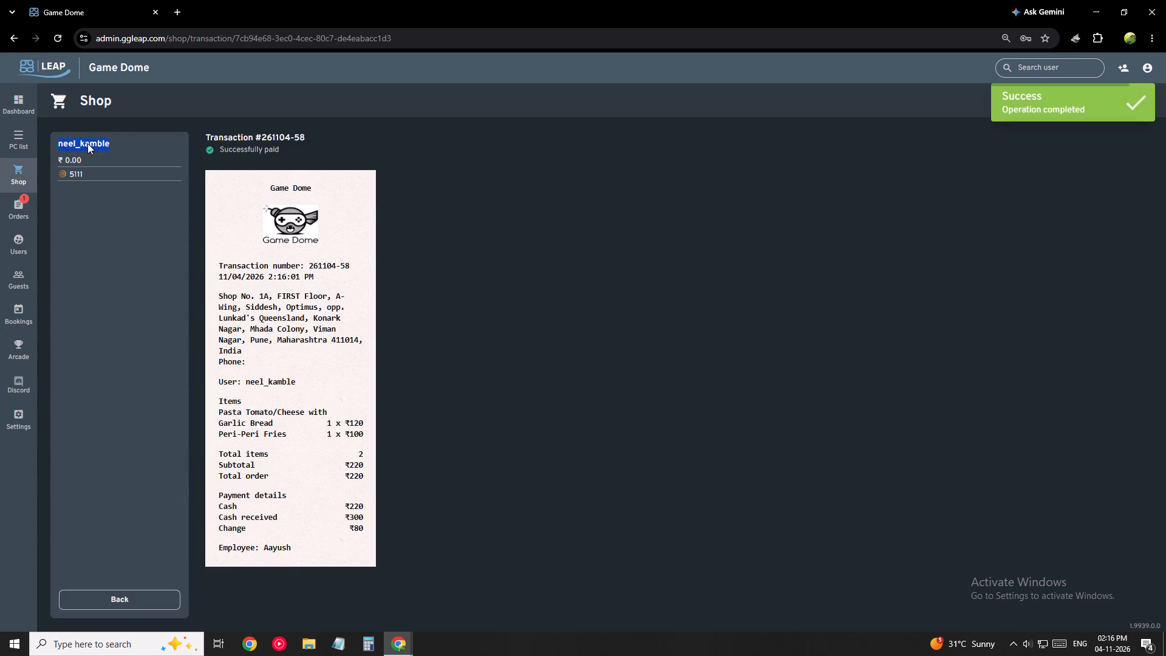
key("ctrl+c")
left_click(1026, 70)
key("ctrl+v")
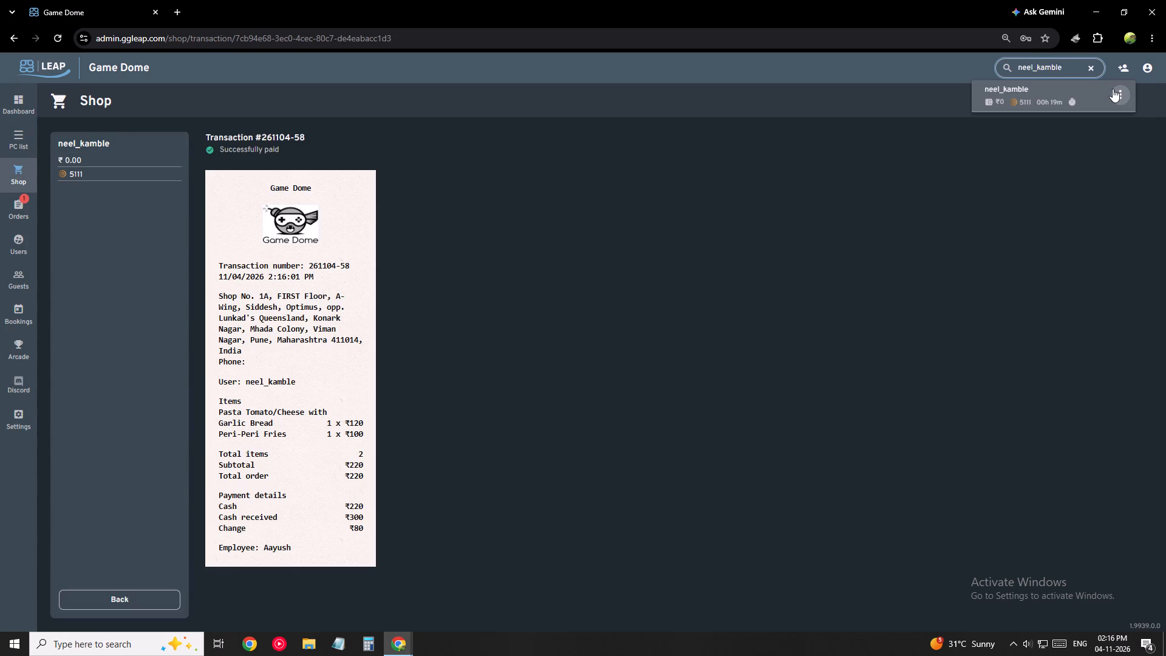
left_click(1117, 90)
left_click(1128, 141)
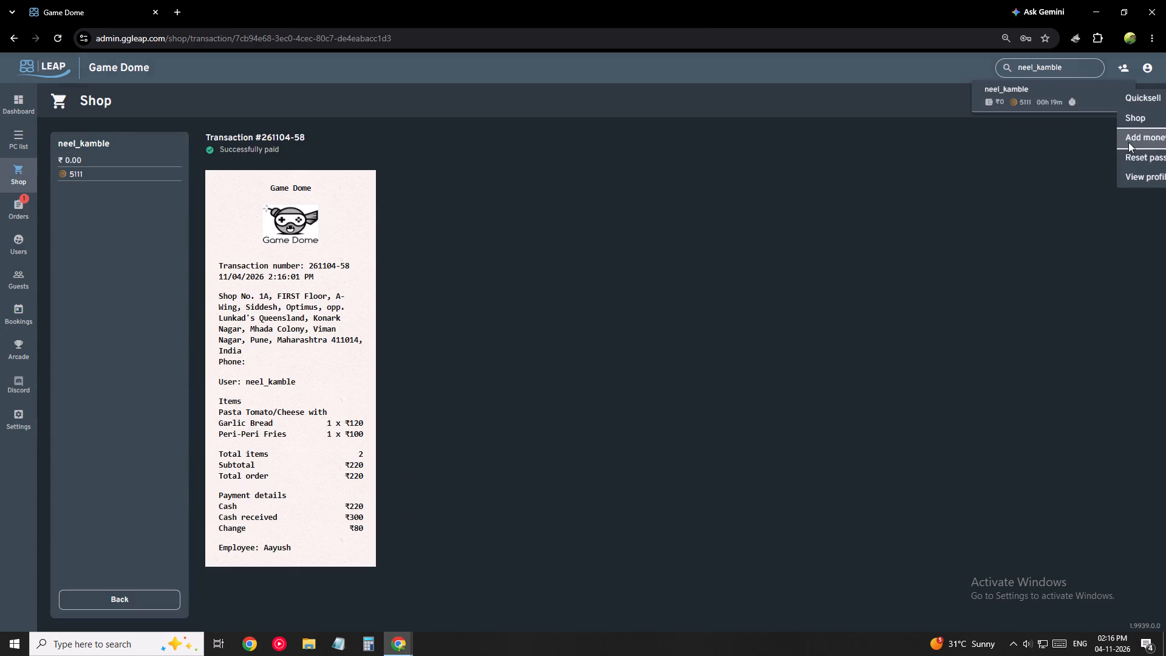
left_click(543, 323)
key("8")
key("0")
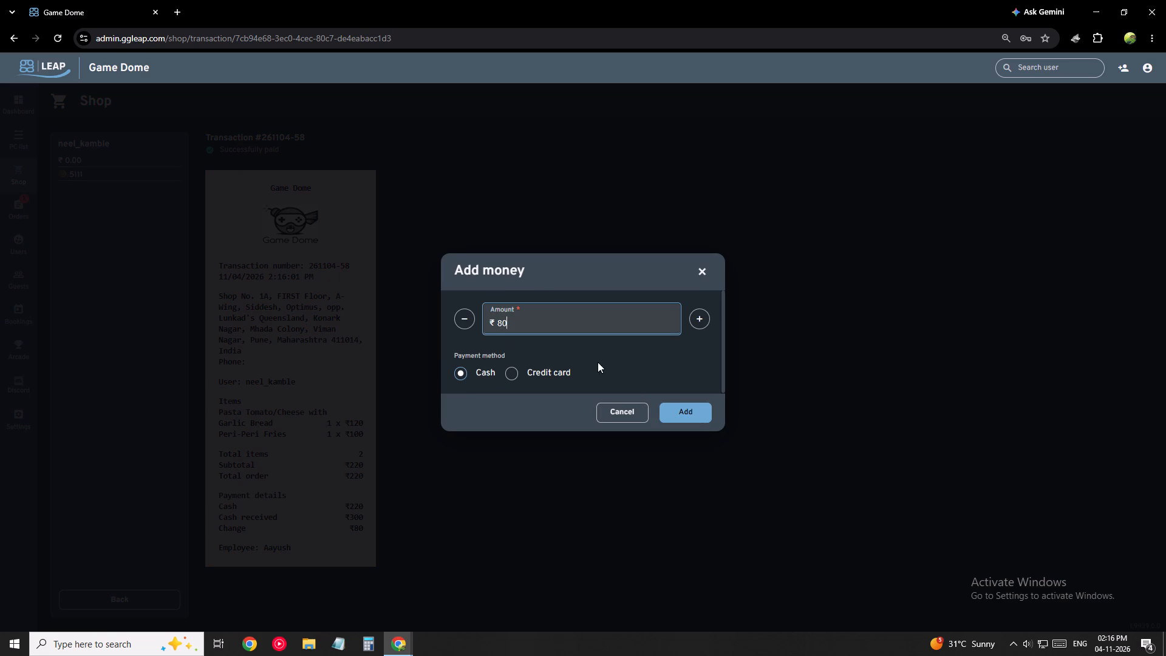
left_click(692, 417)
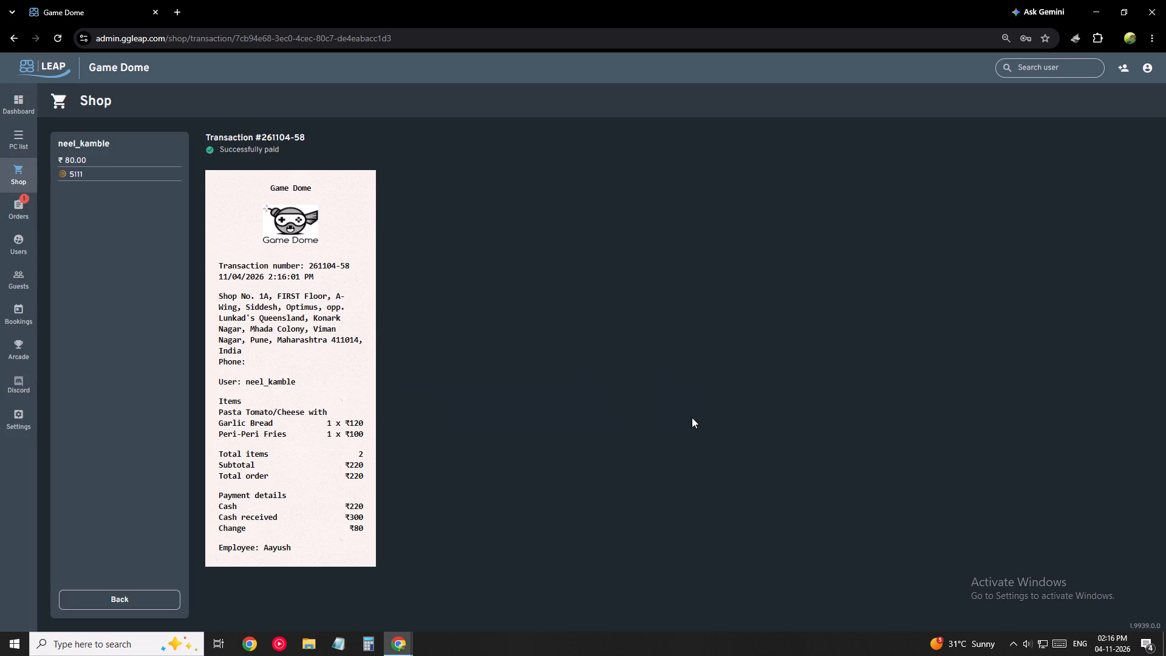
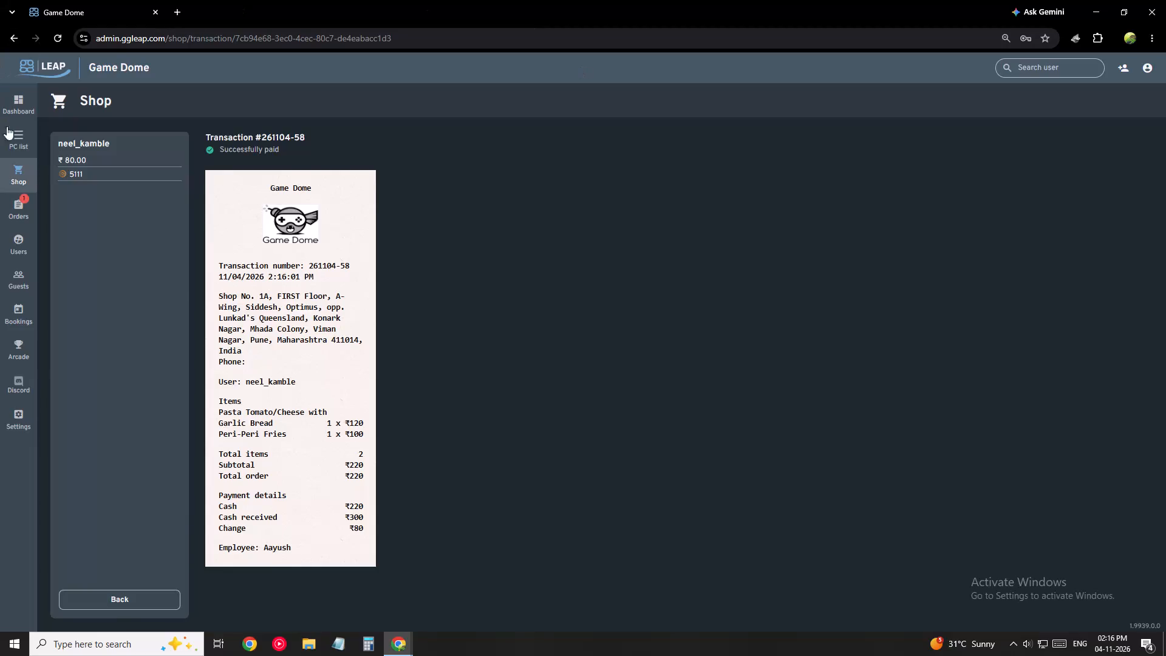
Review the PC list, checking which computers and consoles are occupied and their time to logout.
left_click(15, 139)
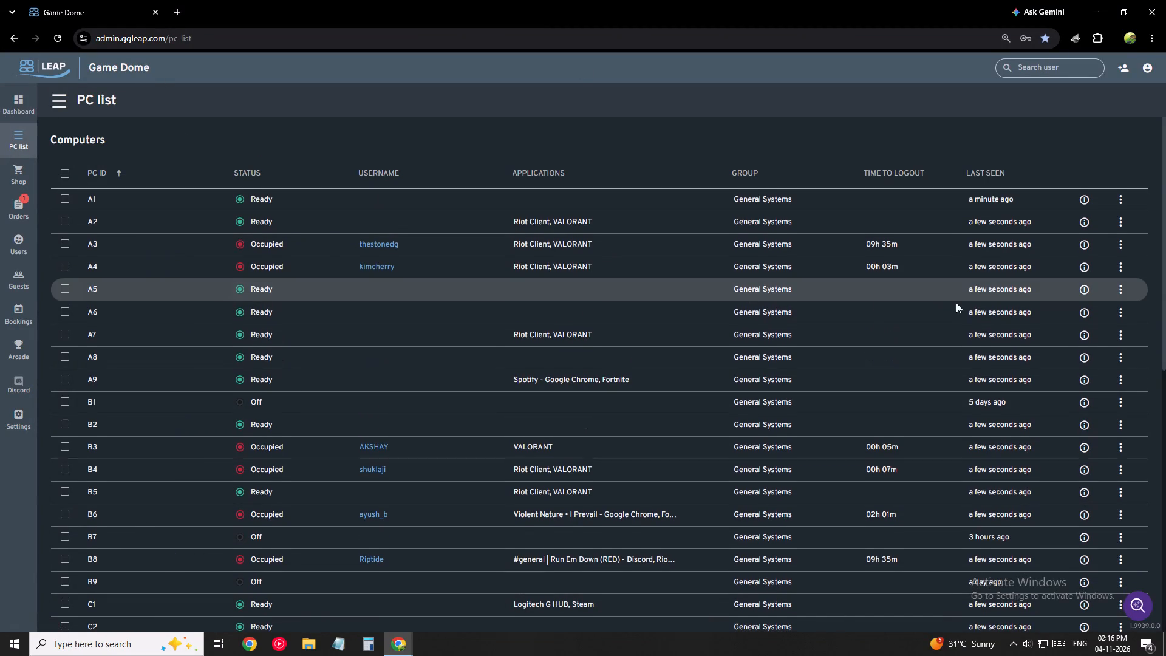
scroll(584, 400, "down", 7)
scroll(439, 414, "down", 1)
scroll(438, 415, "up", 1)
scroll(436, 415, "down", 1)
scroll(436, 415, "up", 1)
scroll(436, 415, "down", 6)
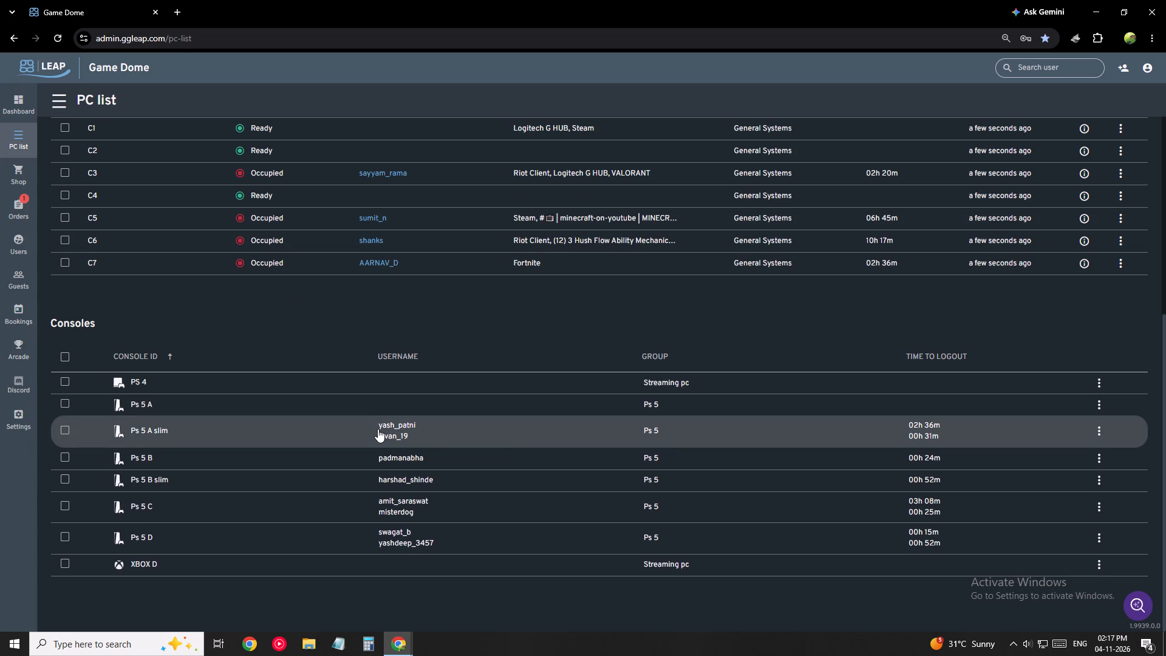
left_click(1062, 66)
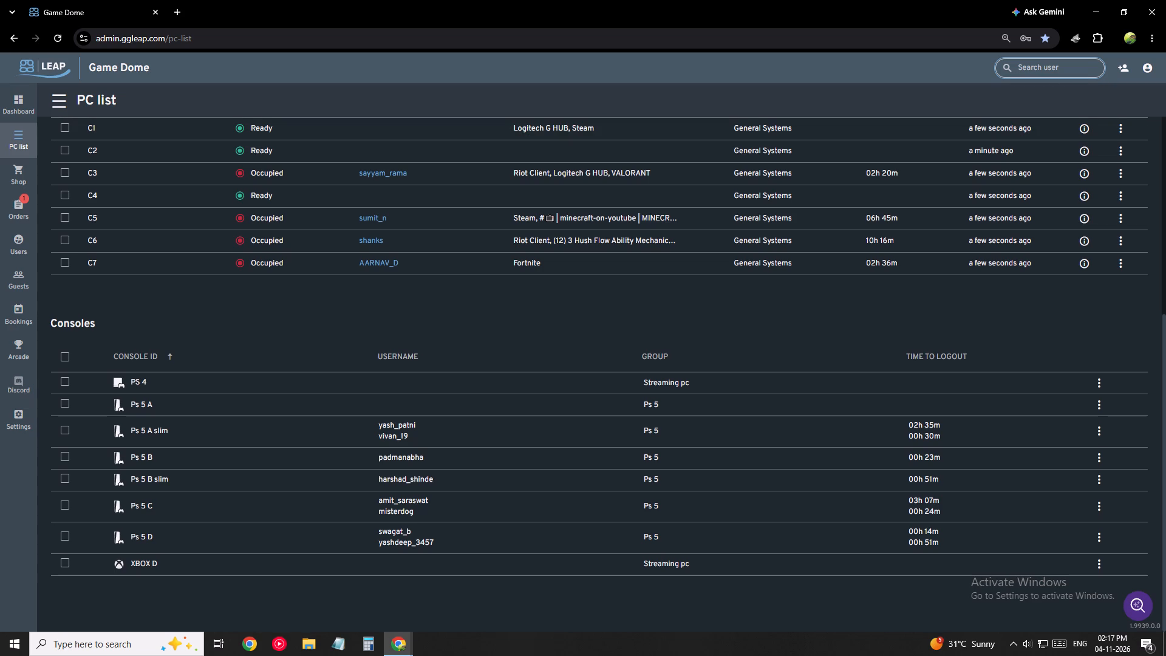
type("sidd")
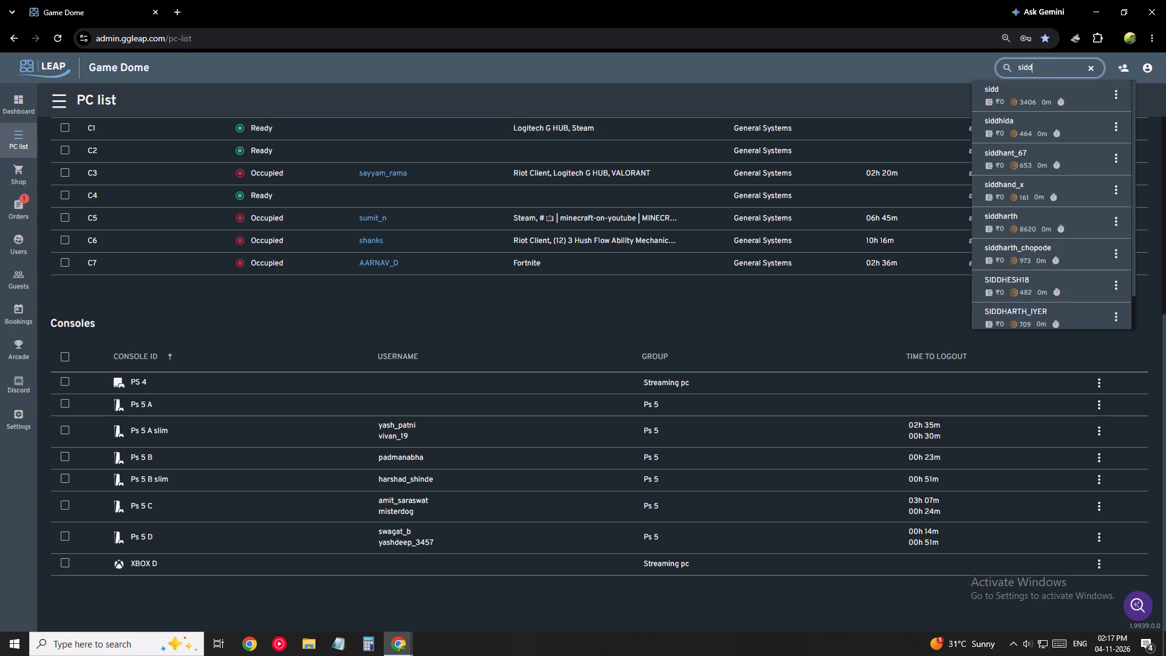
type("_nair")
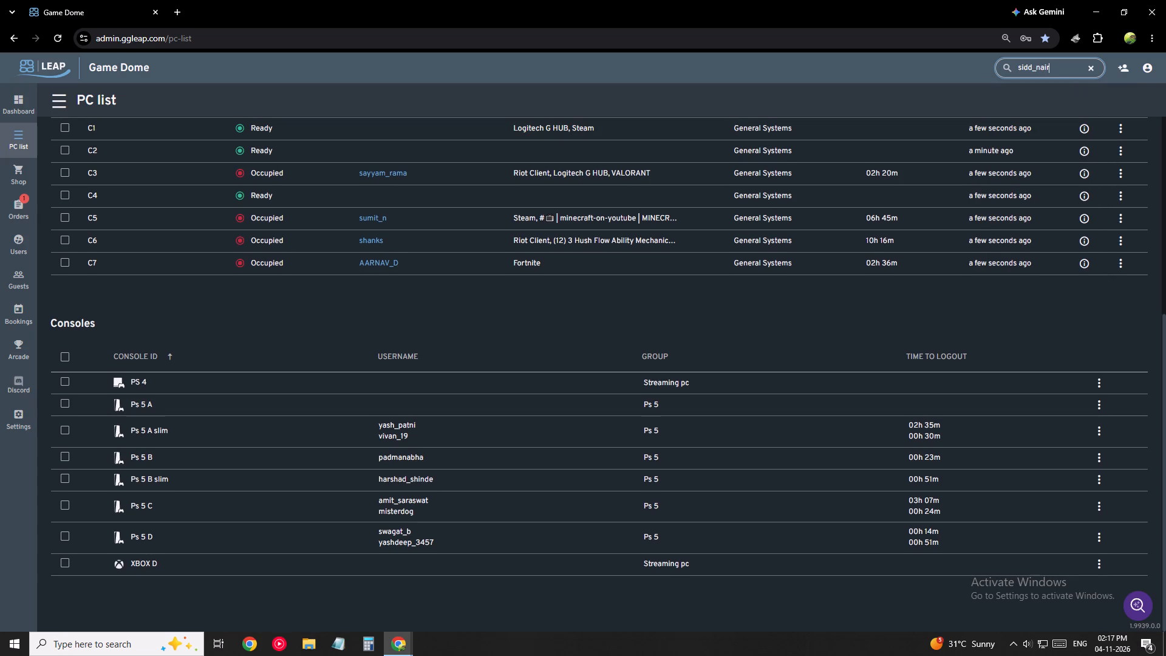
left_click(1031, 67)
key("BackSpace")
left_click(1114, 91)
left_click(1142, 100)
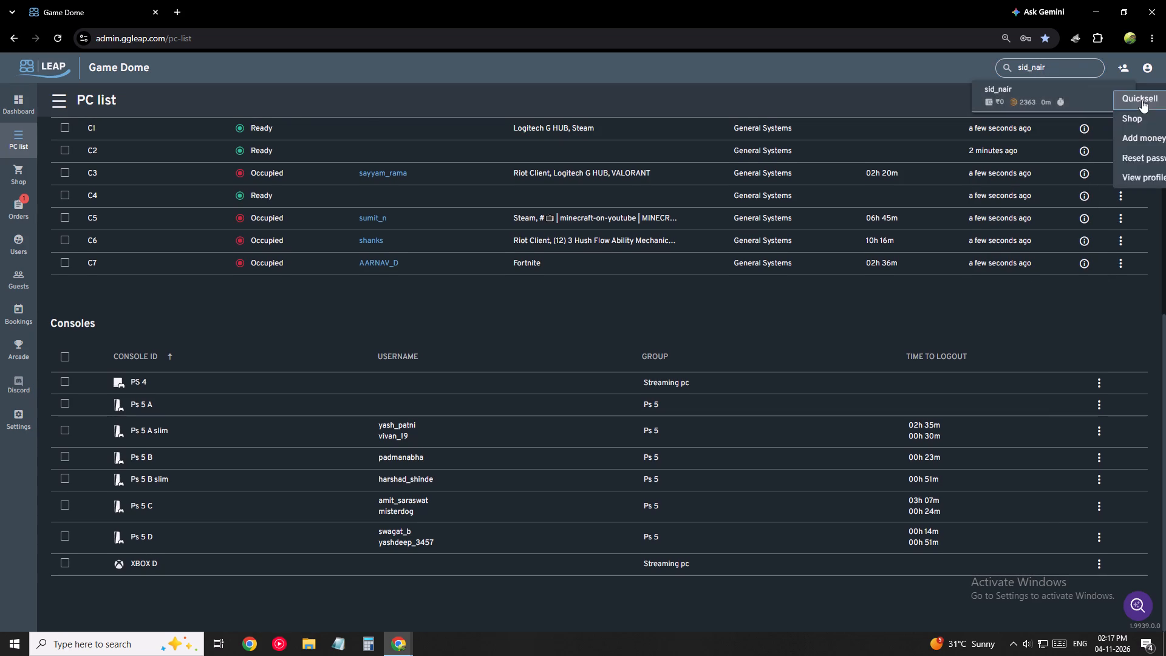
left_click(922, 564)
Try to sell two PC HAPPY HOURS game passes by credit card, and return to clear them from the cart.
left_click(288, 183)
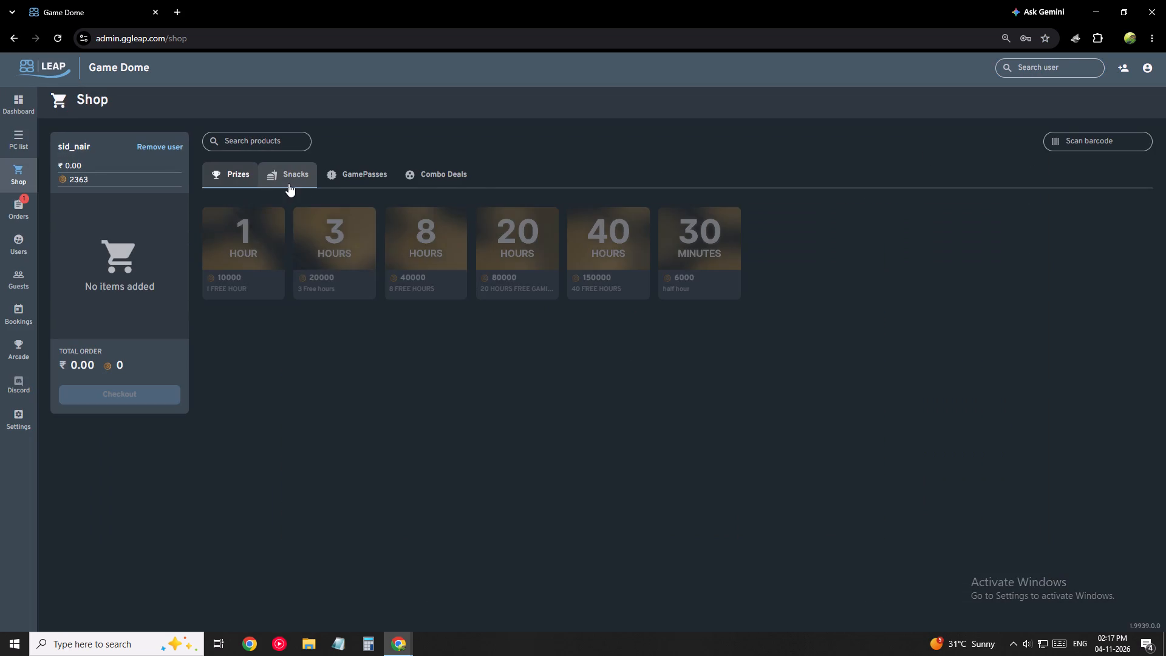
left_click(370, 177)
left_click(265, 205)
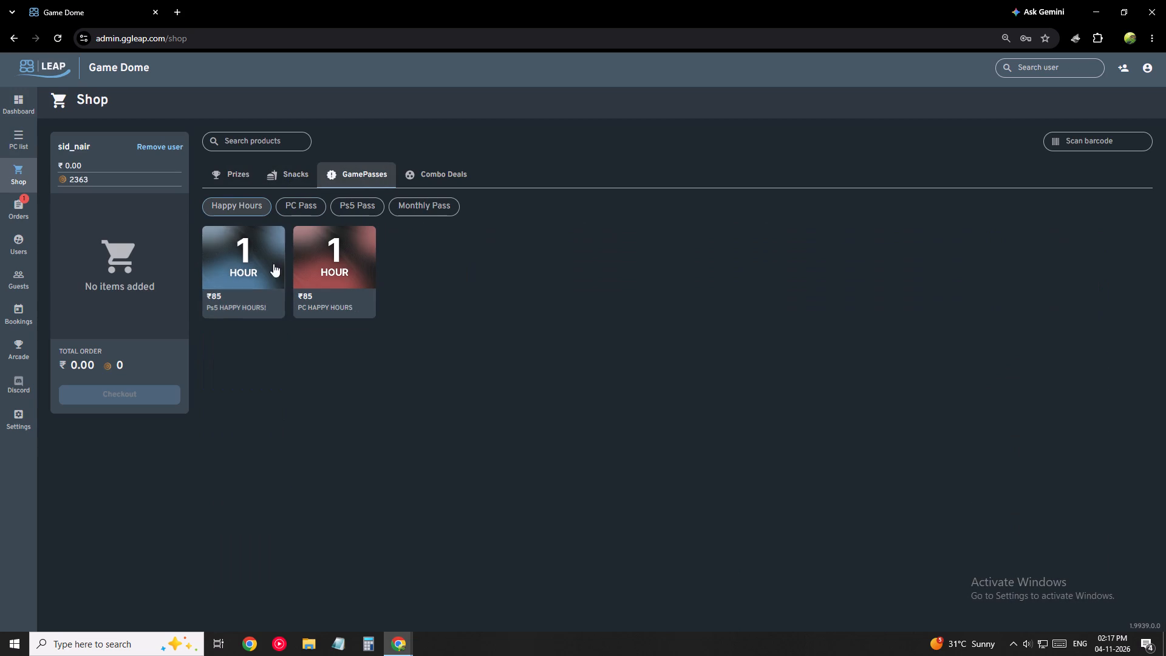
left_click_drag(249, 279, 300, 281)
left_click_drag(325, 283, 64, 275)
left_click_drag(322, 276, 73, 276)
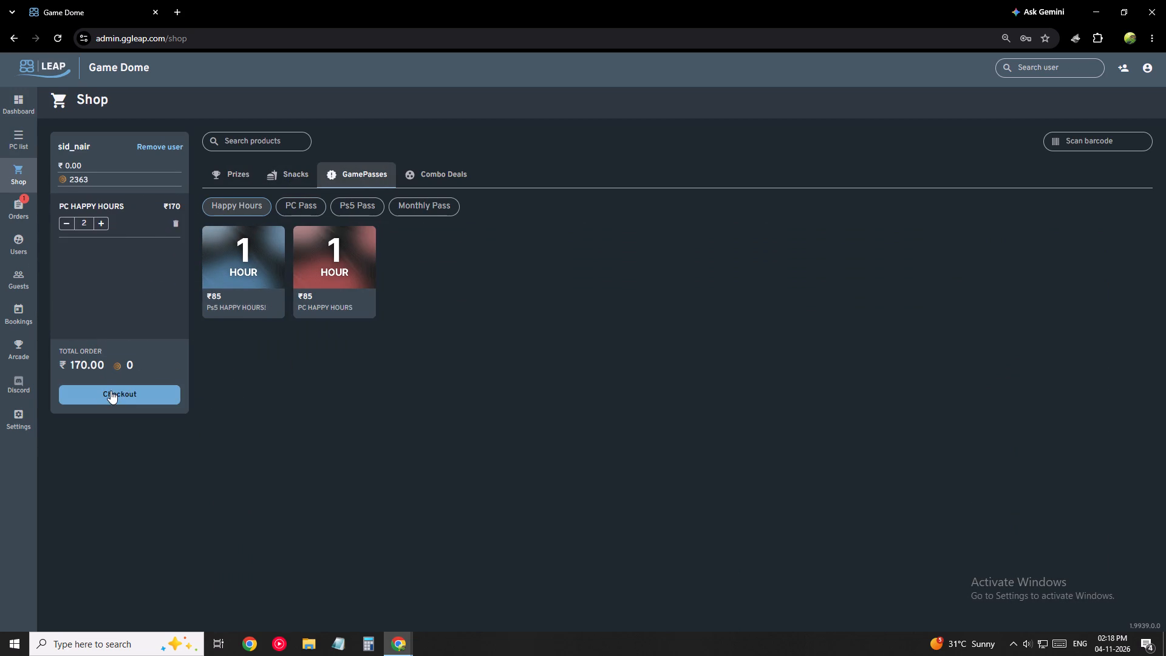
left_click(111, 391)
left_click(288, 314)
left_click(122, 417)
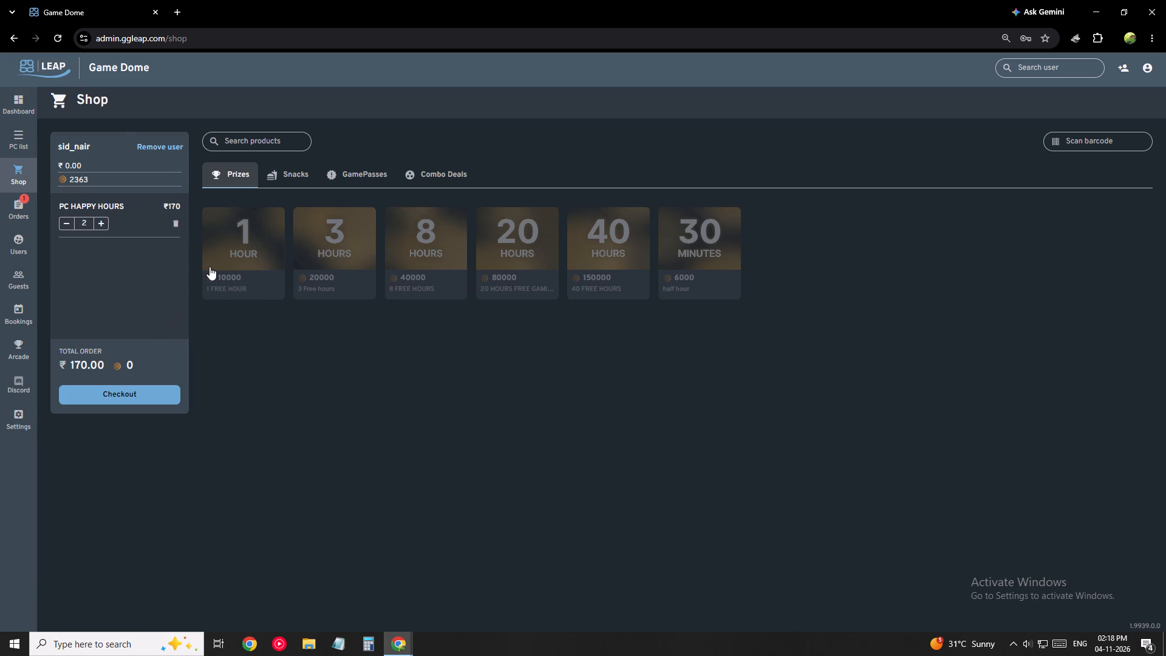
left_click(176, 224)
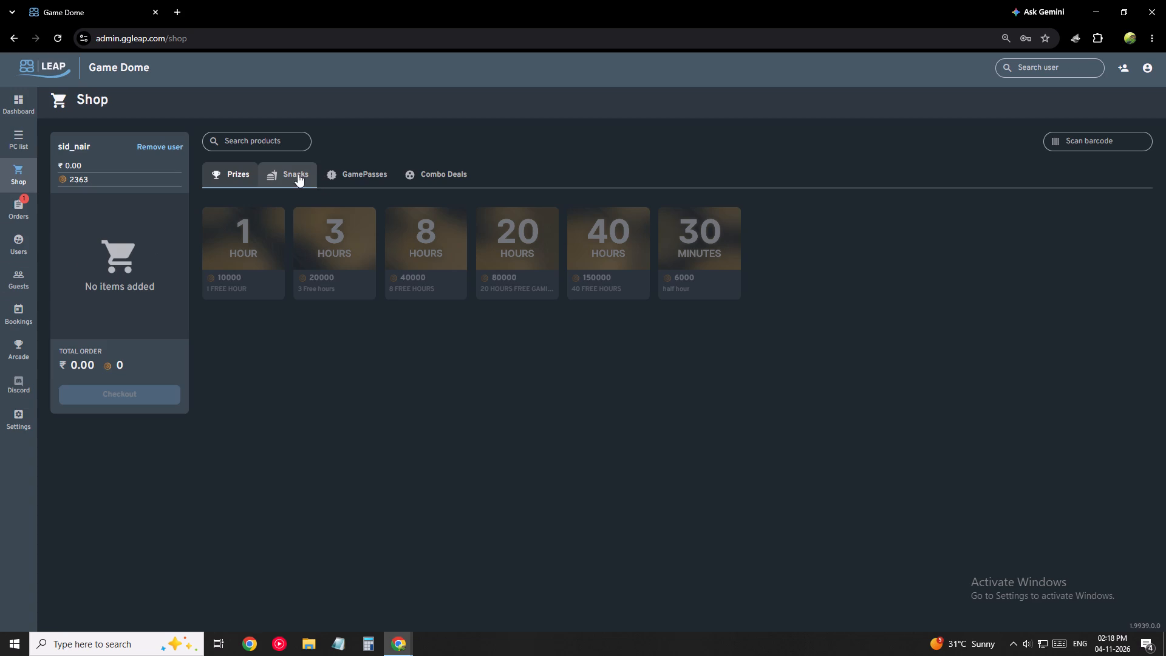
Add one PC HAPPY HOURS pass and one 1 Hour PC Rental pass to the customer's cart.
left_click_drag(296, 174, 302, 175)
left_click(344, 182)
left_click(307, 203)
left_click(231, 203)
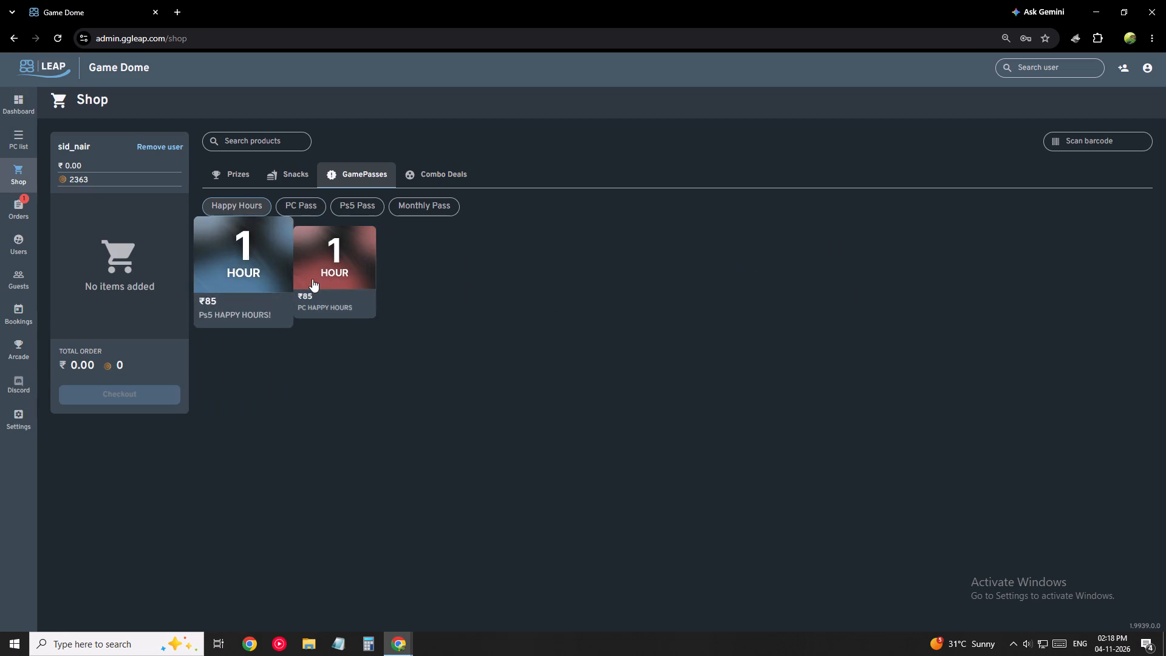
left_click_drag(331, 273, 98, 260)
left_click(302, 197)
left_click_drag(234, 255, 94, 293)
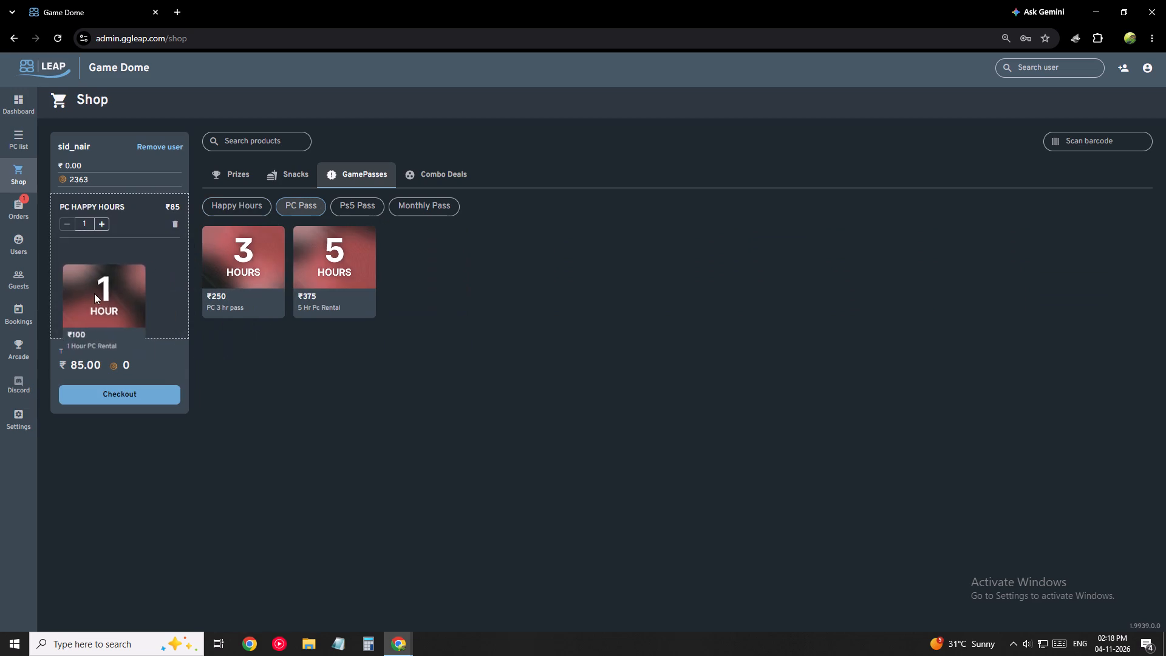
left_click_drag(94, 293, 94, 284)
Check out the two game passes with credit card as the payment method and charge the order.
left_click(137, 400)
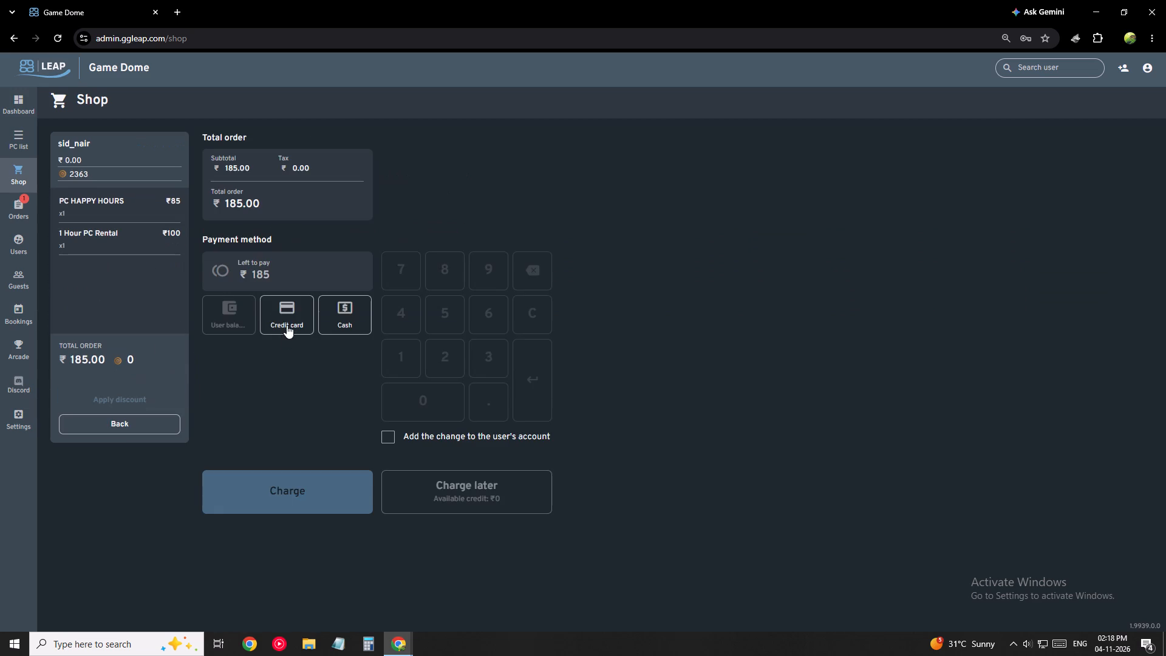
left_click(287, 325)
left_click(282, 470)
Find the customer account whose username starts with jay_v and open the full shop for it.
left_click(1081, 67)
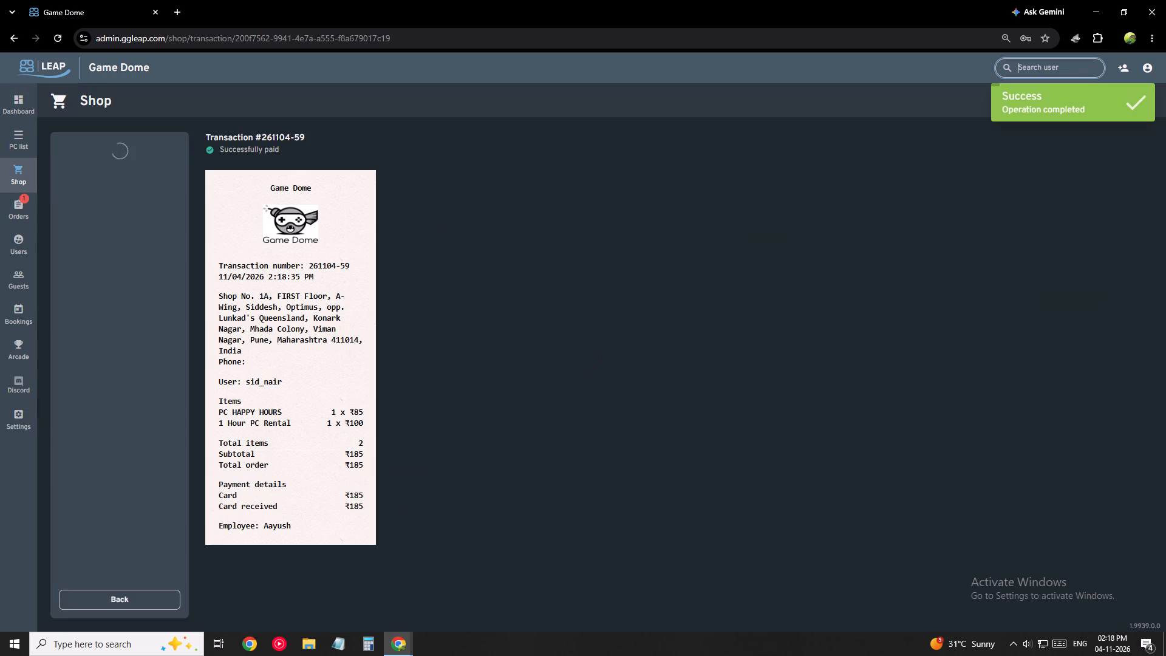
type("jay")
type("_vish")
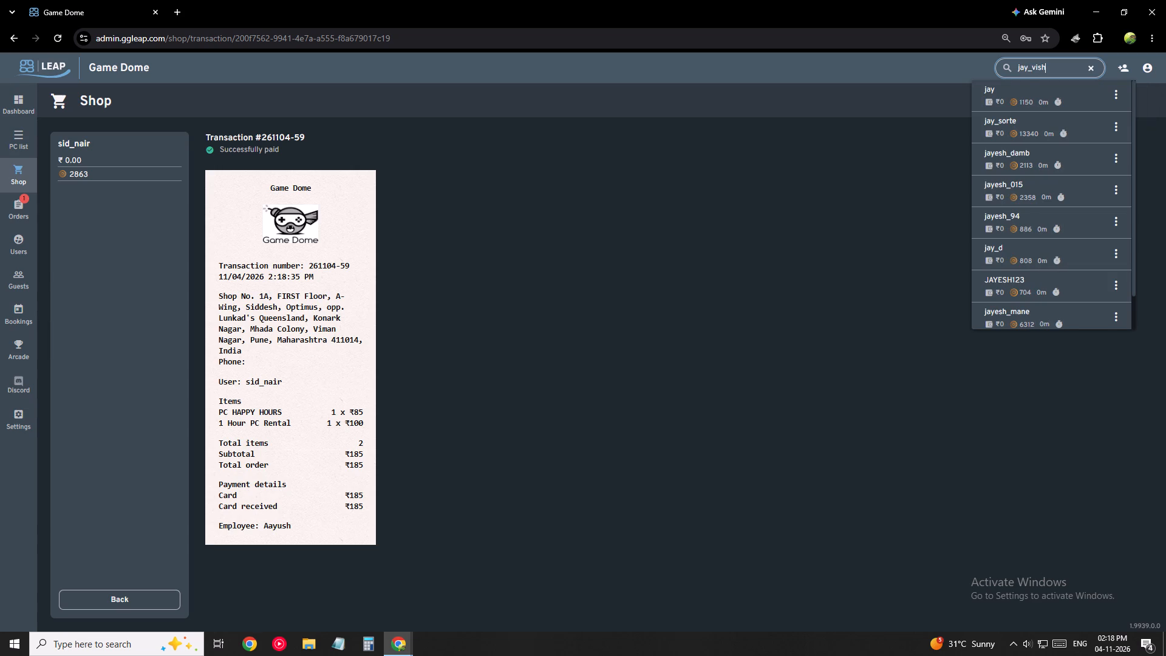
left_click(1121, 94)
left_click(1130, 102)
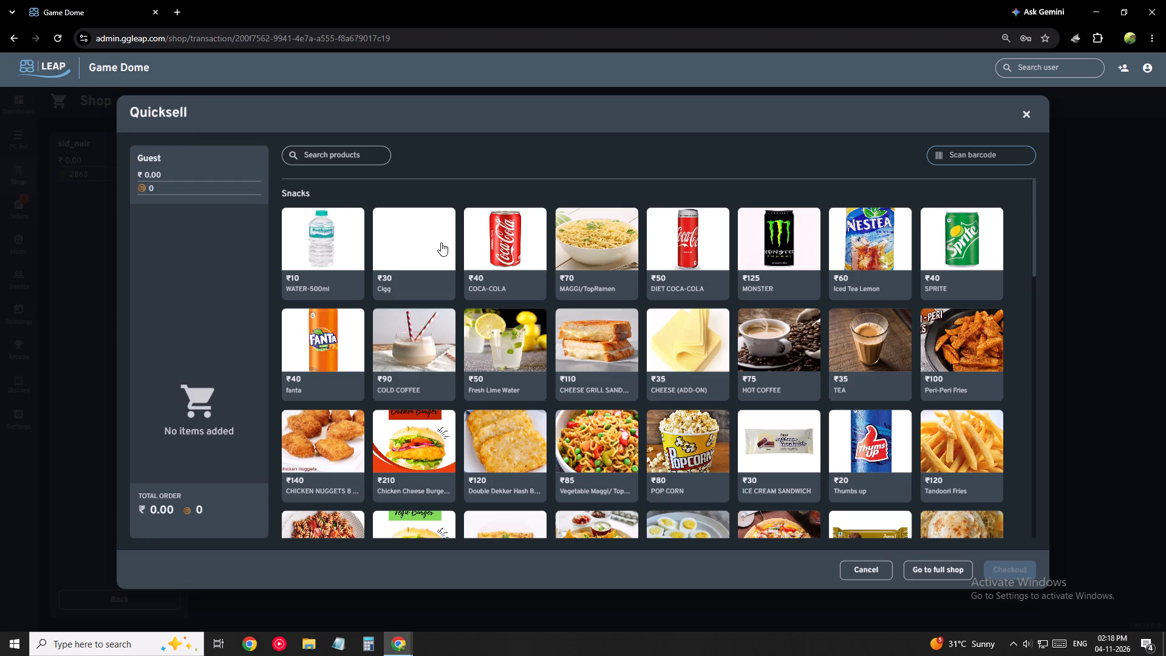
left_click(960, 567)
Add one 1 Hour PC Rental pass and one PC HAPPY HOURS pass to this customer's cart.
left_click(346, 167)
left_click(297, 205)
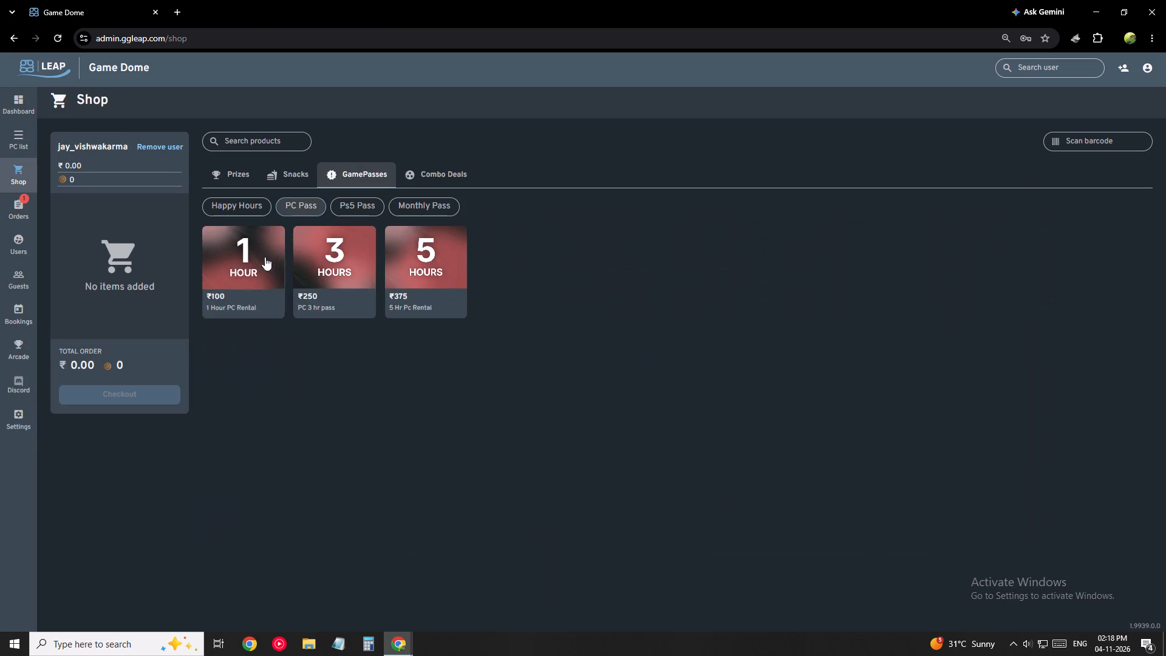
left_click_drag(253, 262, 109, 247)
left_click(254, 205)
left_click_drag(325, 270, 109, 272)
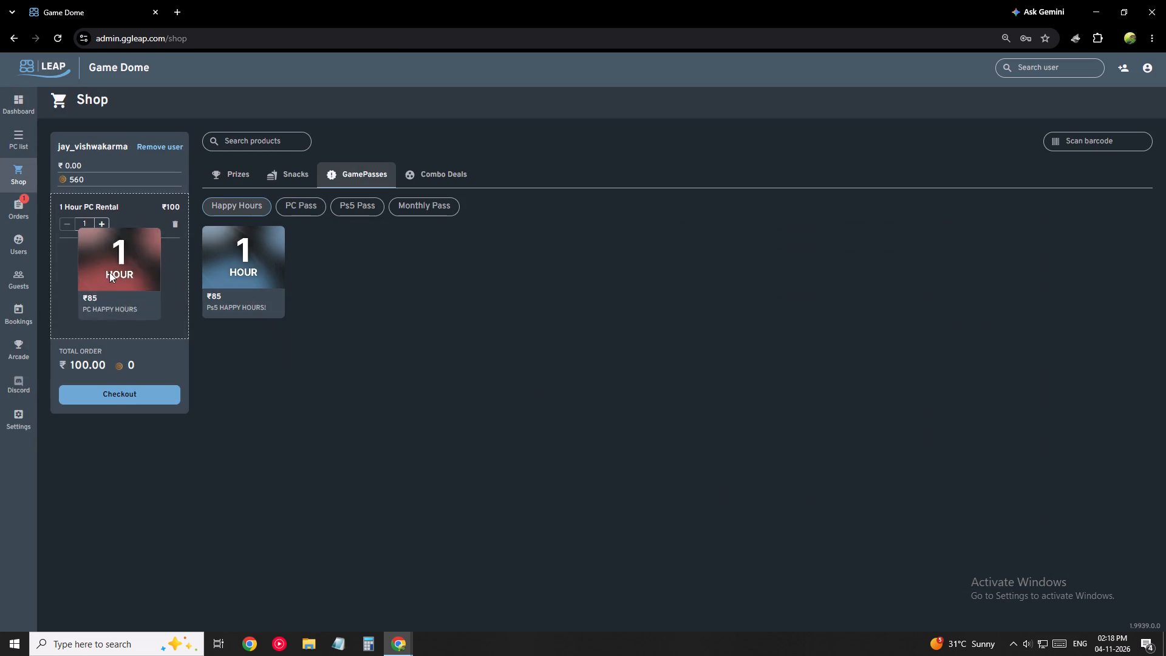
left_click_drag(109, 272, 112, 271)
Check out this customer's order with credit card as the payment method and charge it.
left_click(118, 396)
left_click(298, 304)
left_click(275, 482)
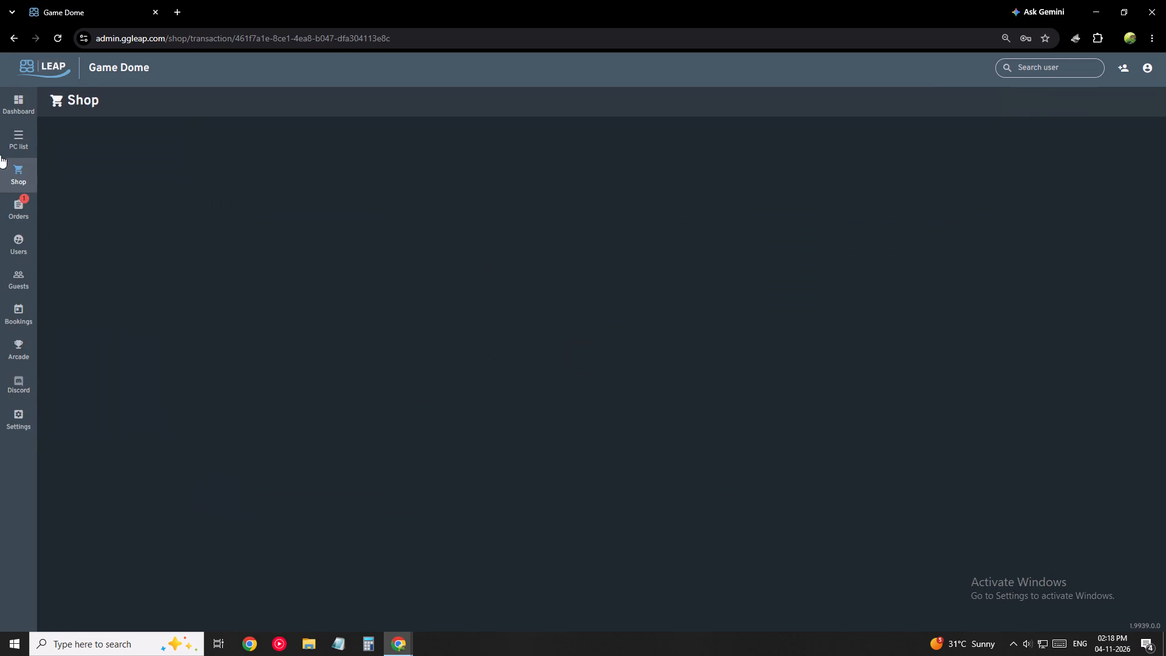
Review the PC list again, checking the occupied computers and consoles and their remaining time.
left_click(4, 129)
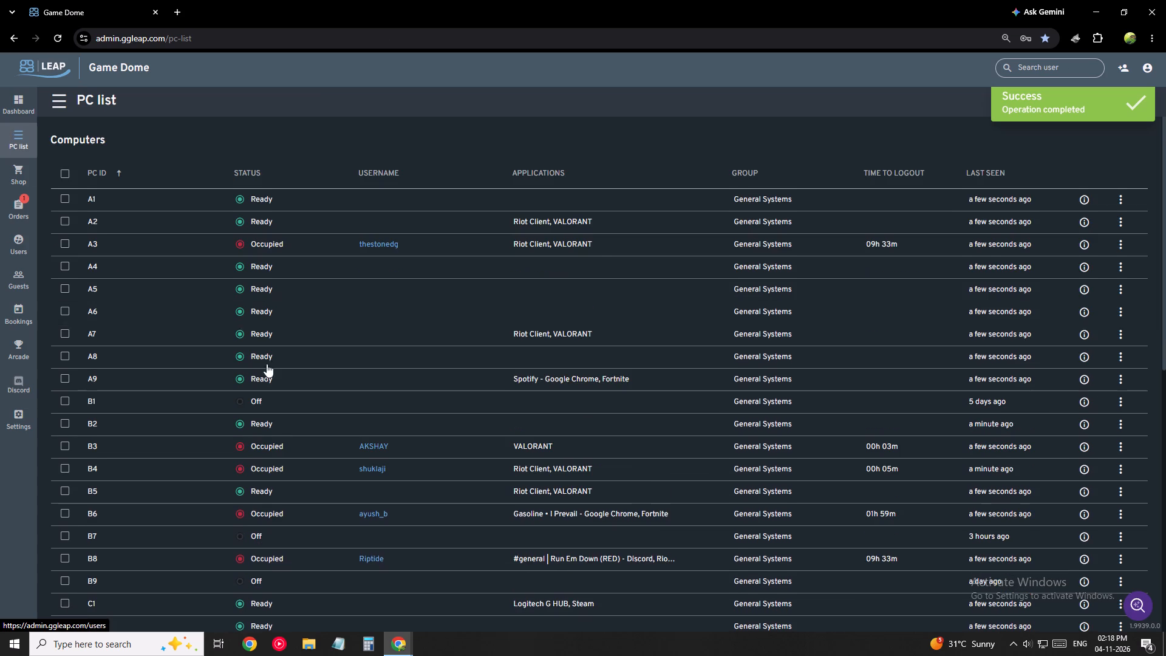
scroll(300, 364, "down", 6)
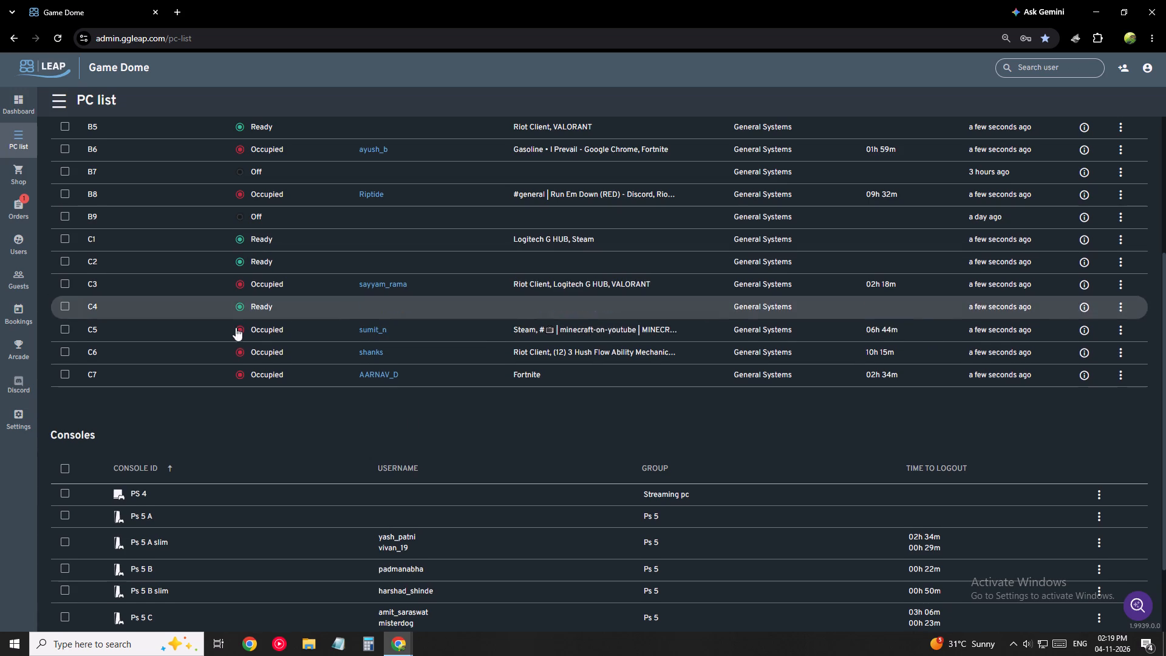
scroll(241, 390, "down", 4)
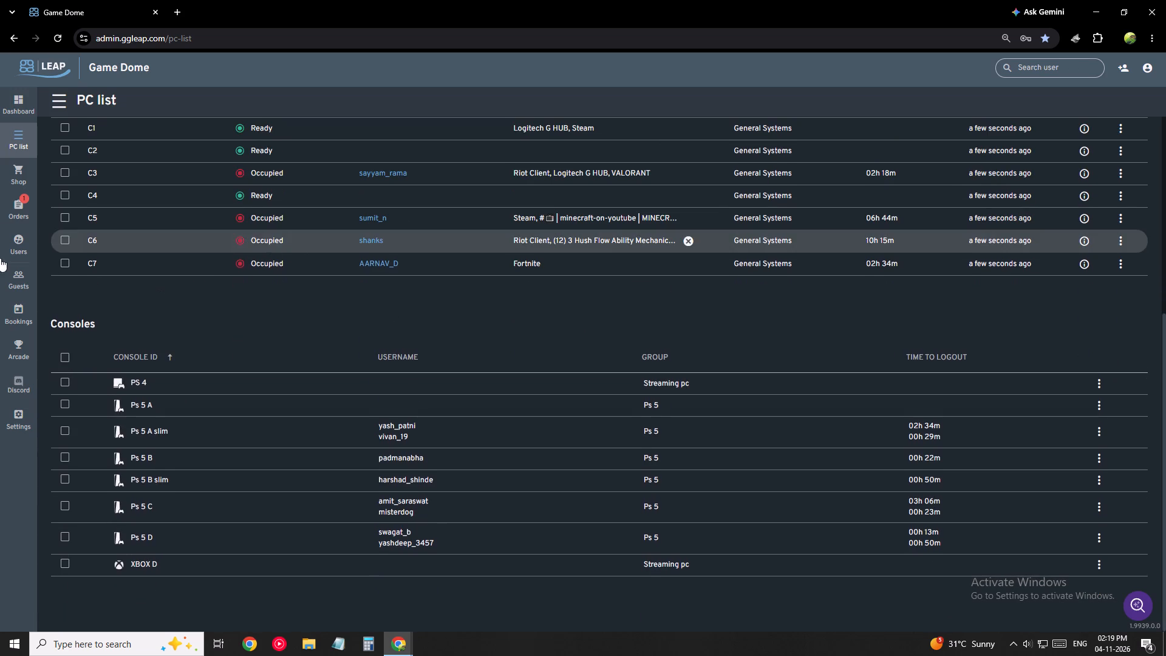
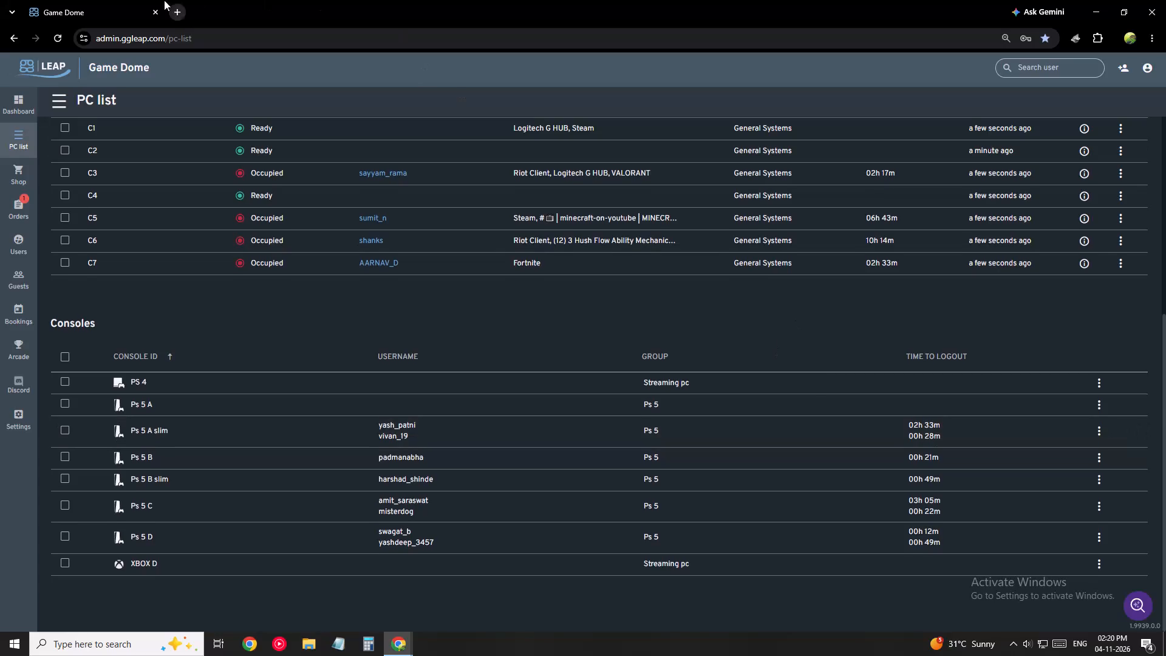
Search the web for steam in a new browser tab and open the Steam store website.
left_click(190, 4)
left_click(185, 6)
type("steam")
key("space")
key("c")
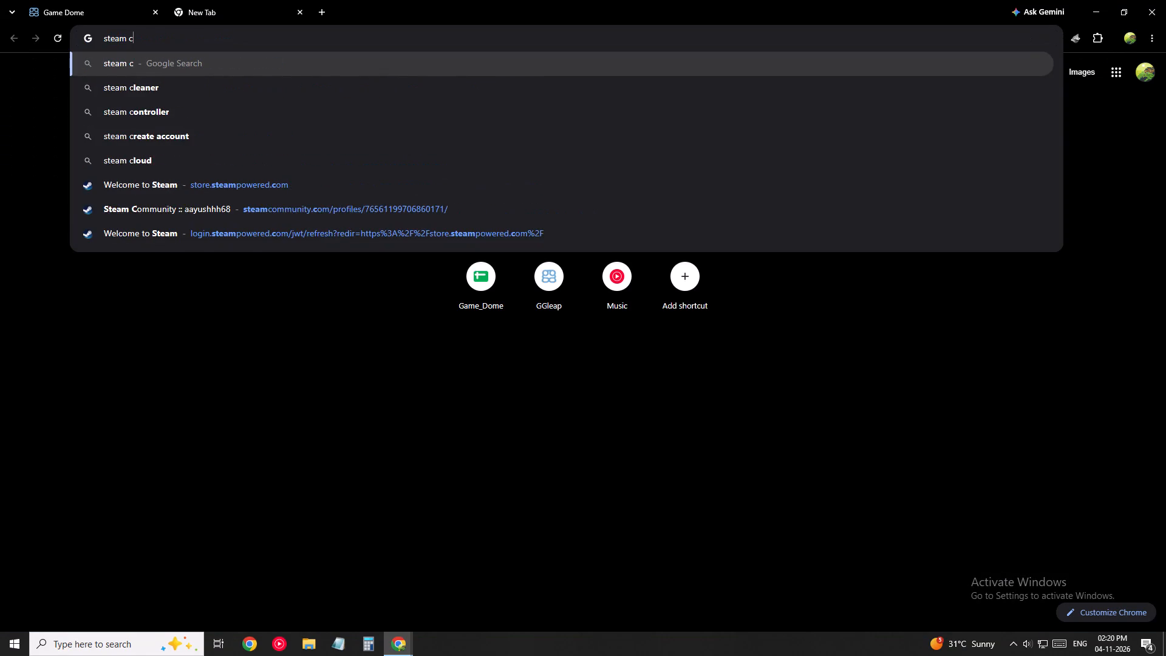
key("BackSpace")
type("ac")
key("BackSpace")
key("BackSpace")
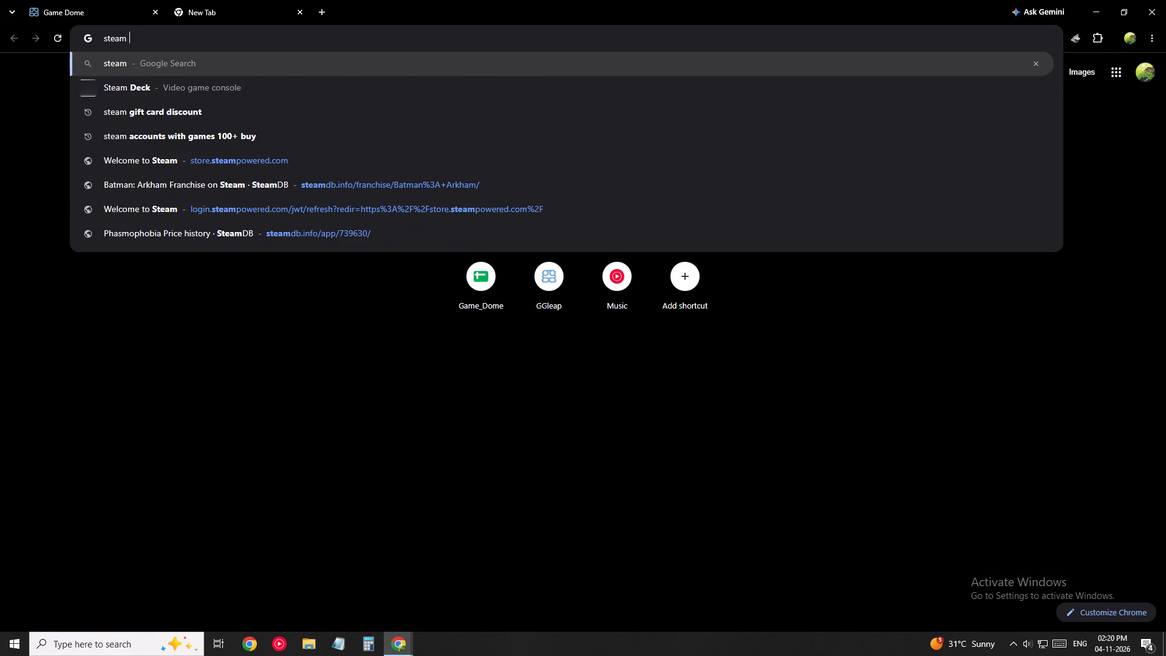
key("Return")
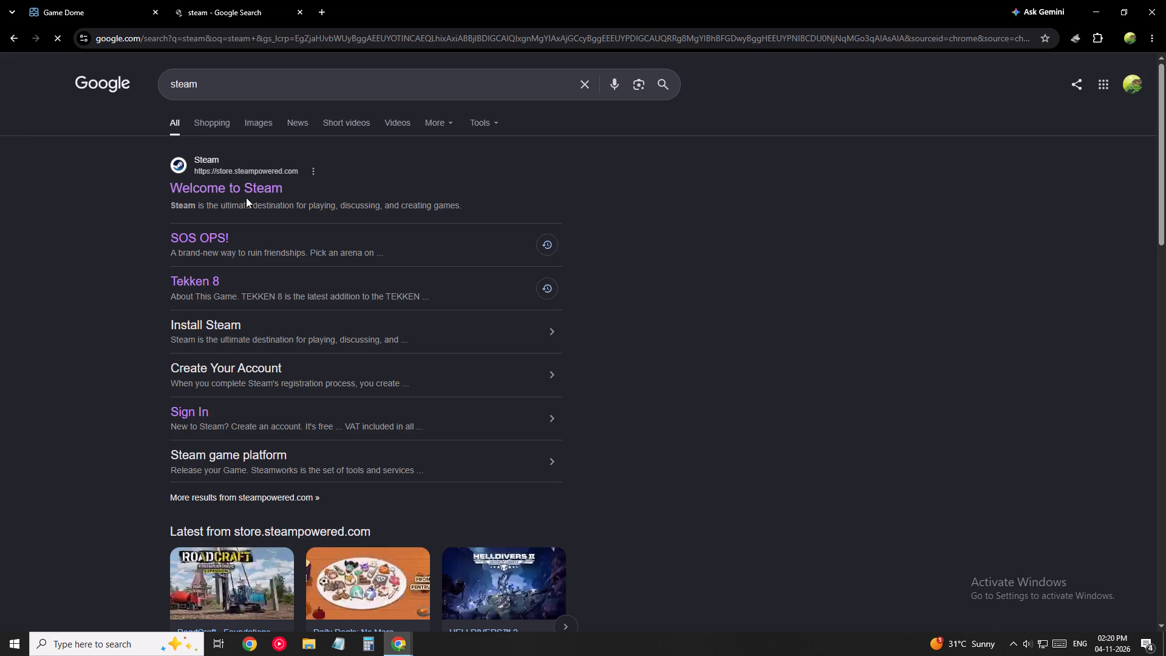
left_click(247, 187)
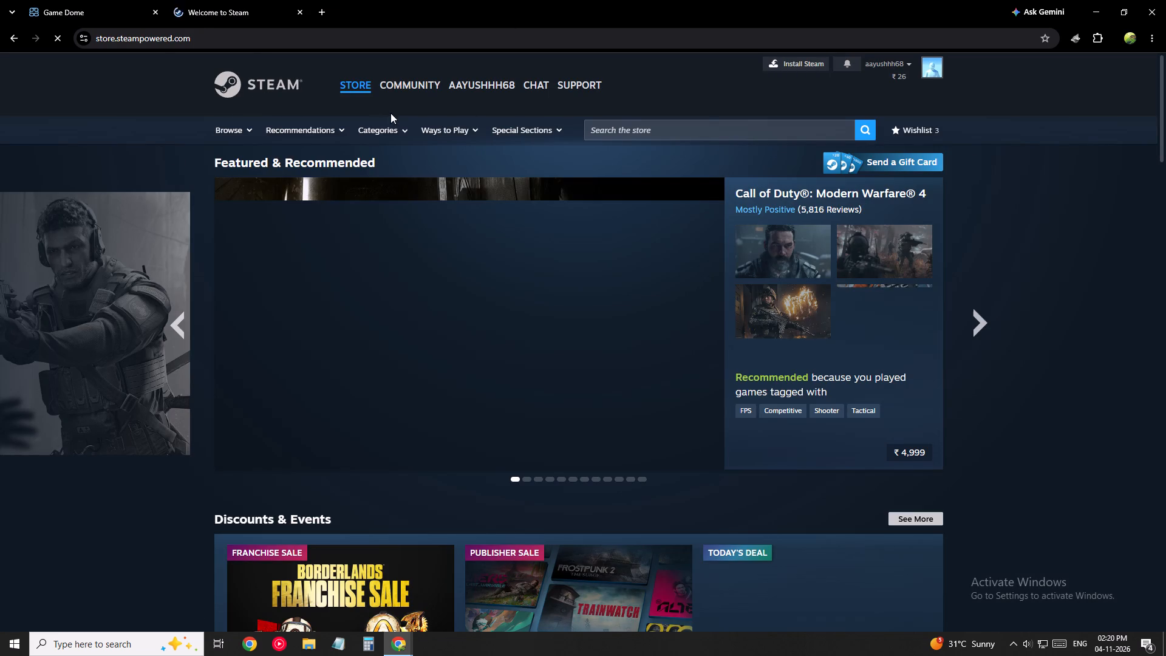
Look over the signed-in Steam account's options, view its community profile, and close the Steam page to return to the PC list.
left_click(892, 69)
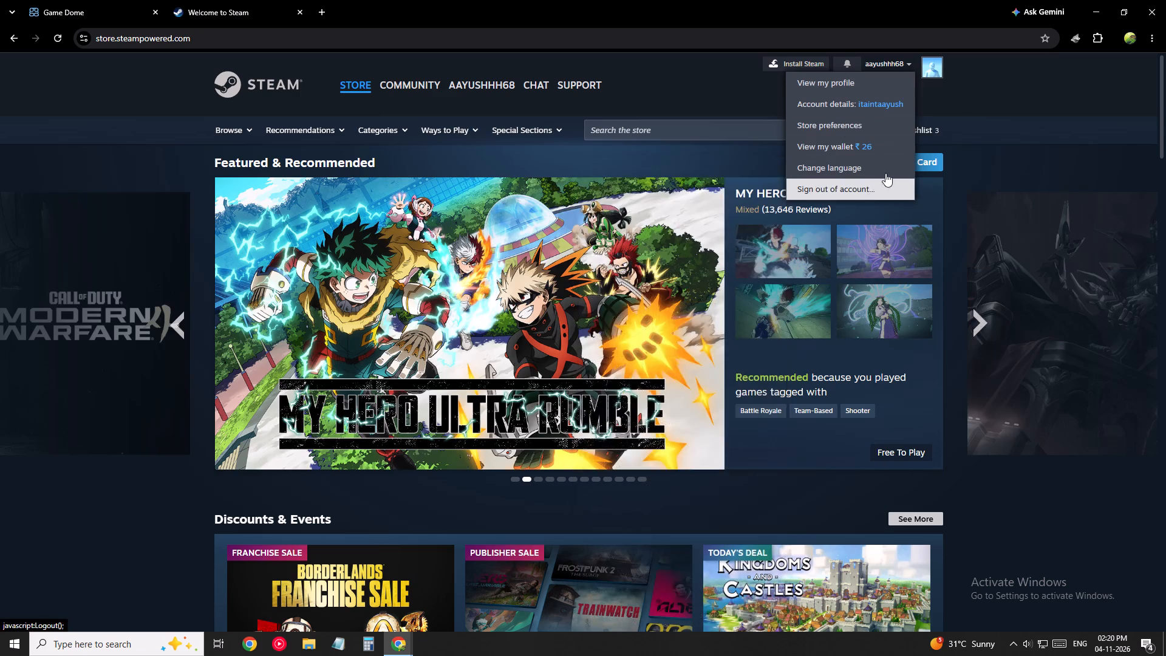
left_click_drag(1150, 41, 1157, 36)
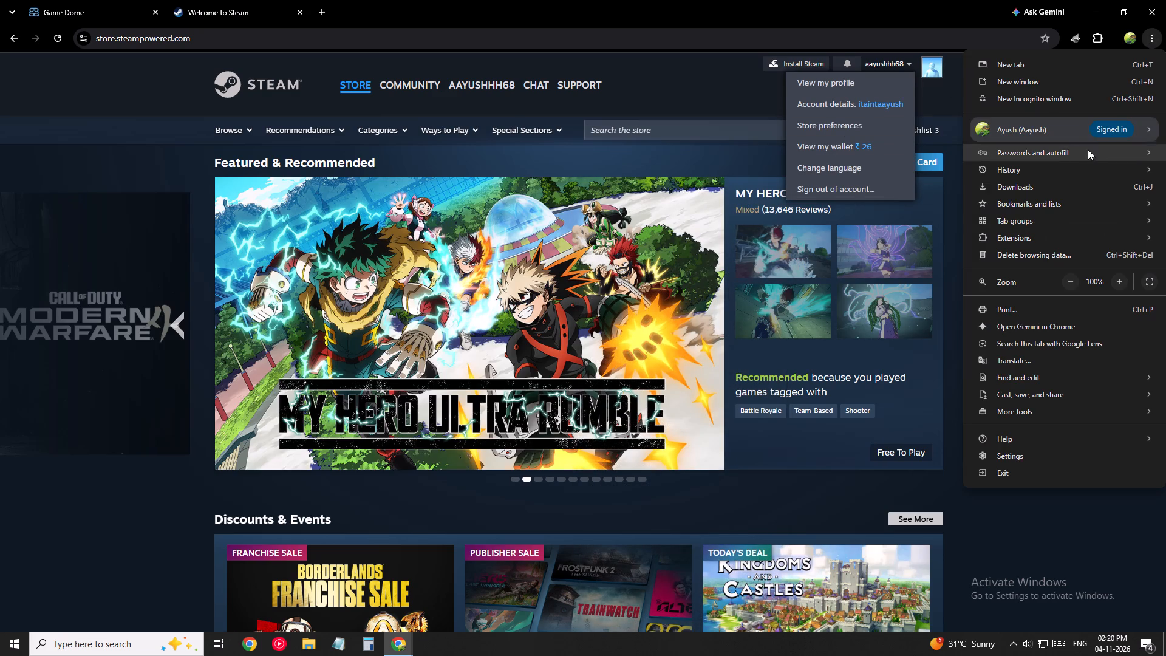
left_click(935, 102)
left_click(924, 74)
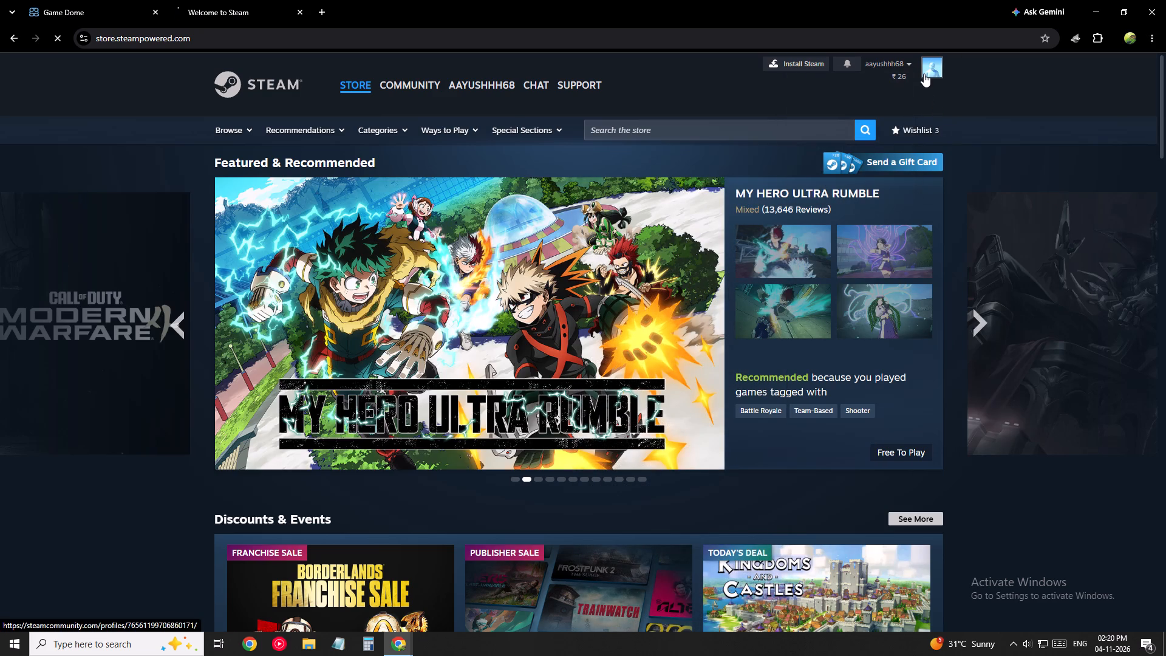
left_click(900, 69)
left_click(898, 63)
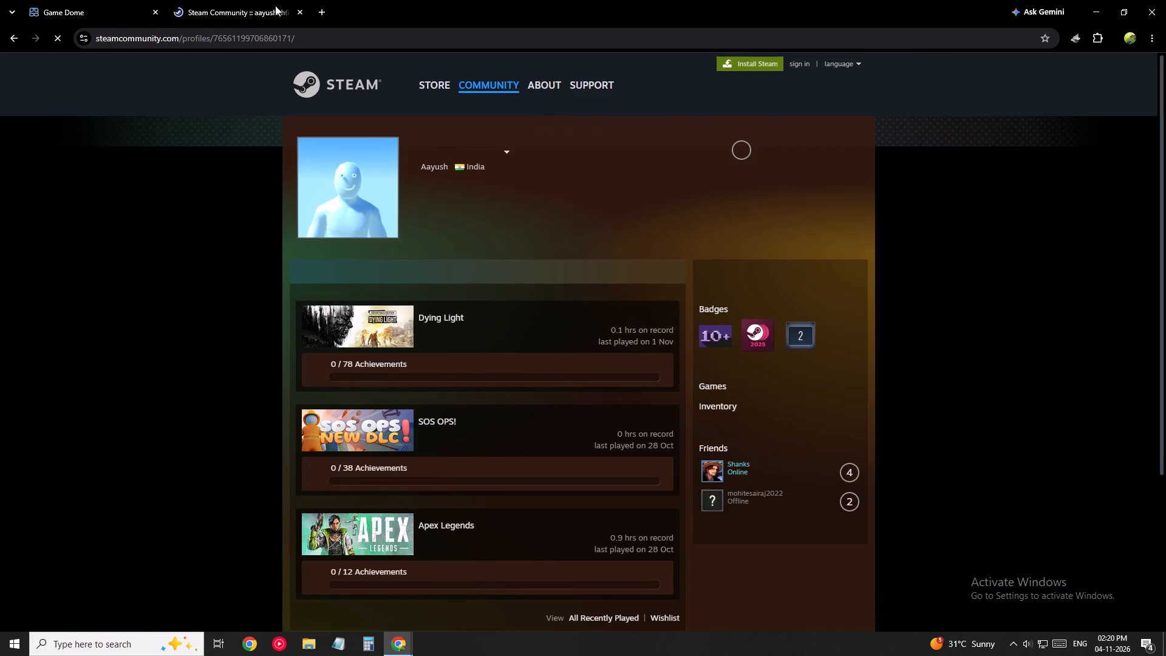
left_click(296, 9)
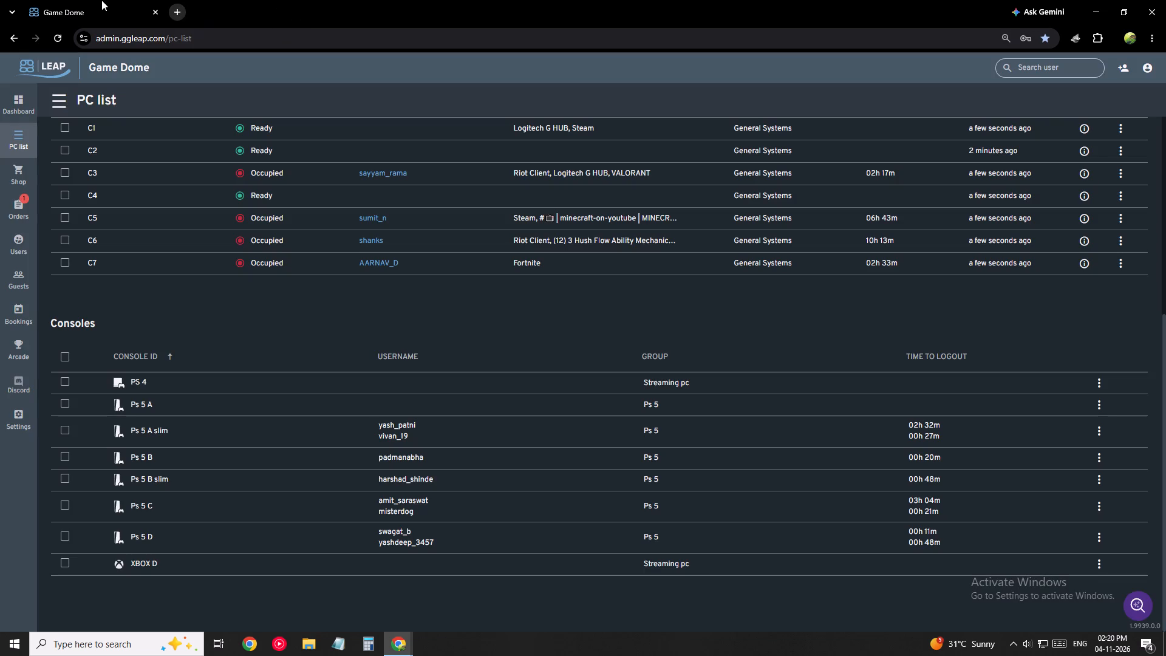
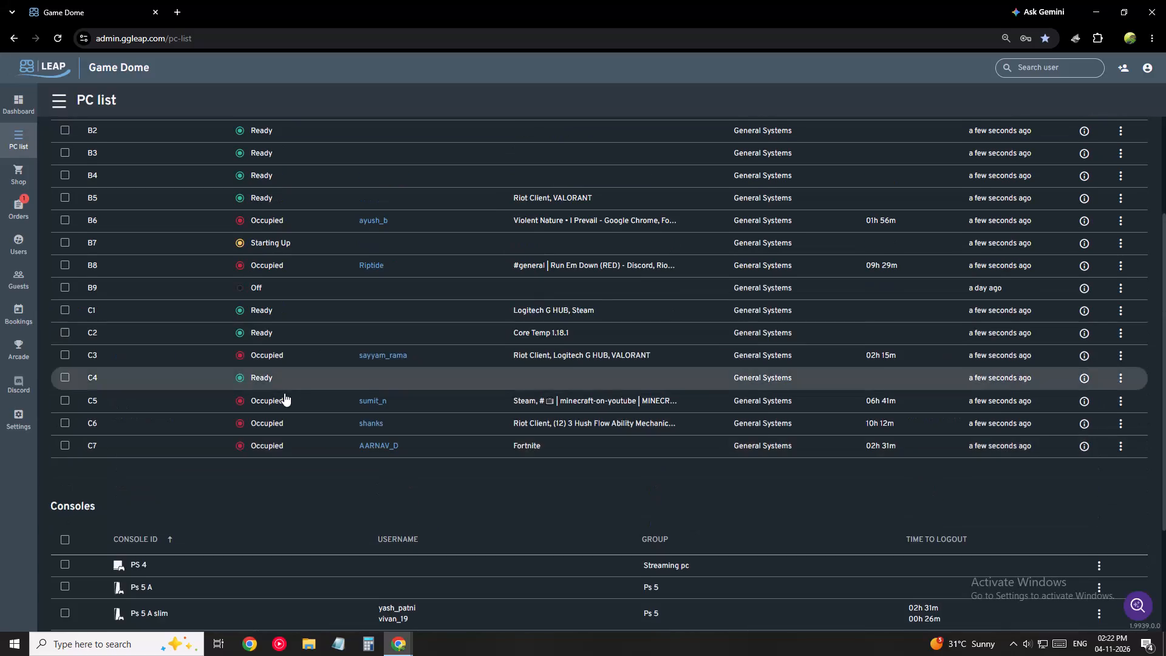
Find station A8 in the PC list and run a command on it from its management options.
scroll(284, 391, "up", 3)
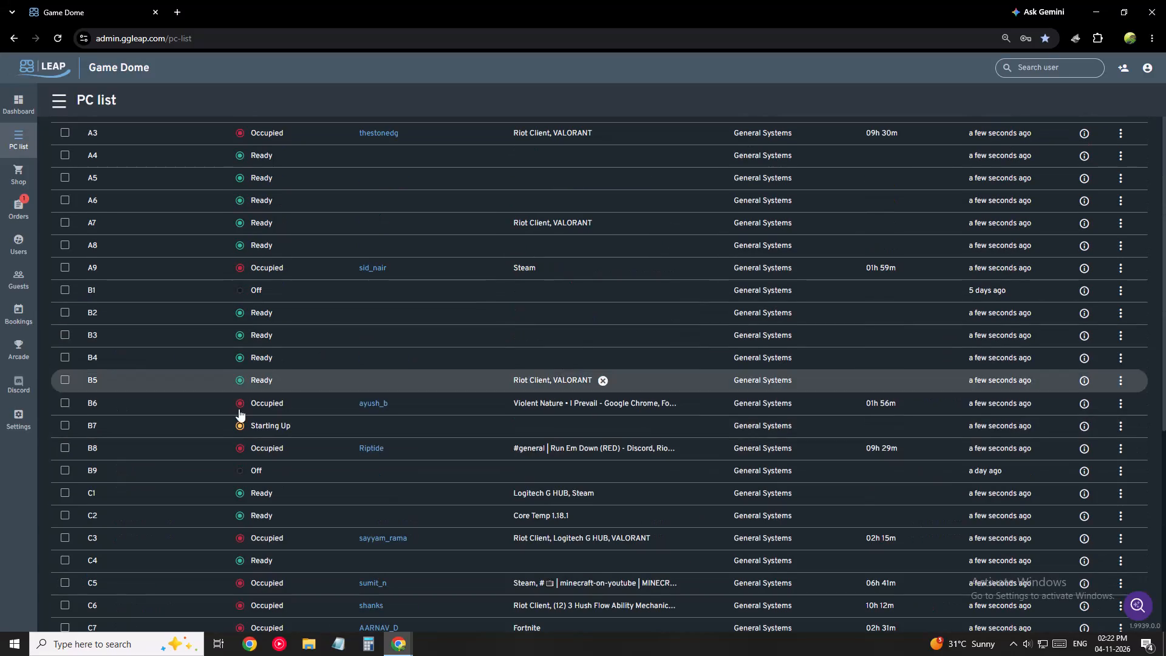
left_click(64, 245)
left_click(265, 239)
left_click(264, 245)
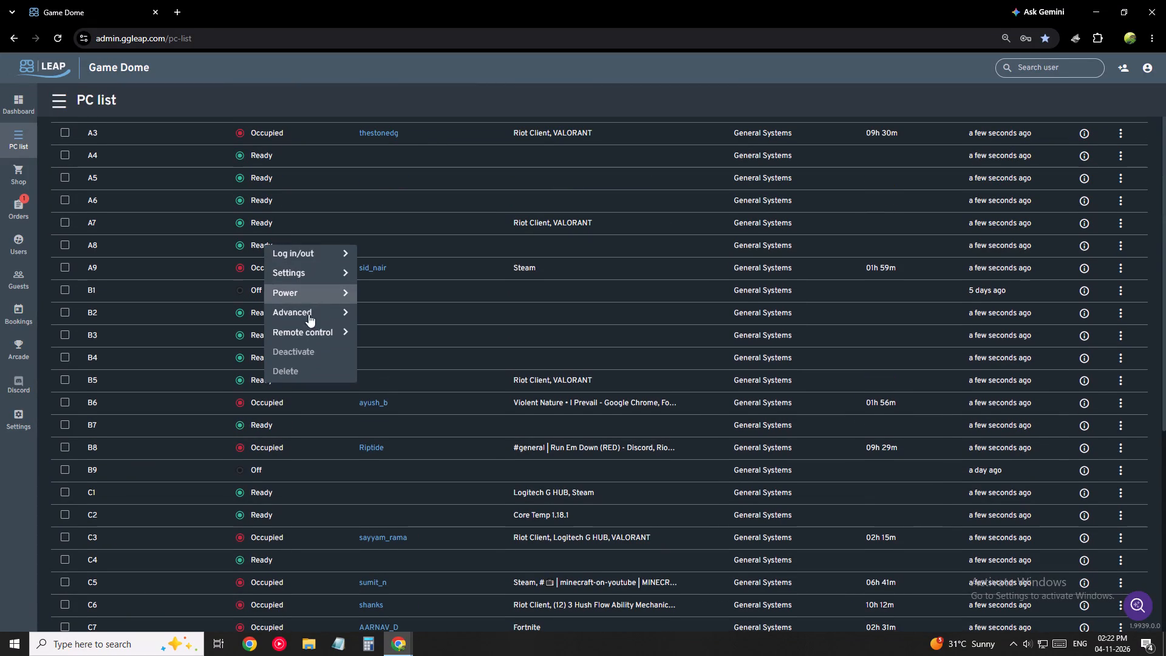
left_click(392, 317)
left_click(658, 364)
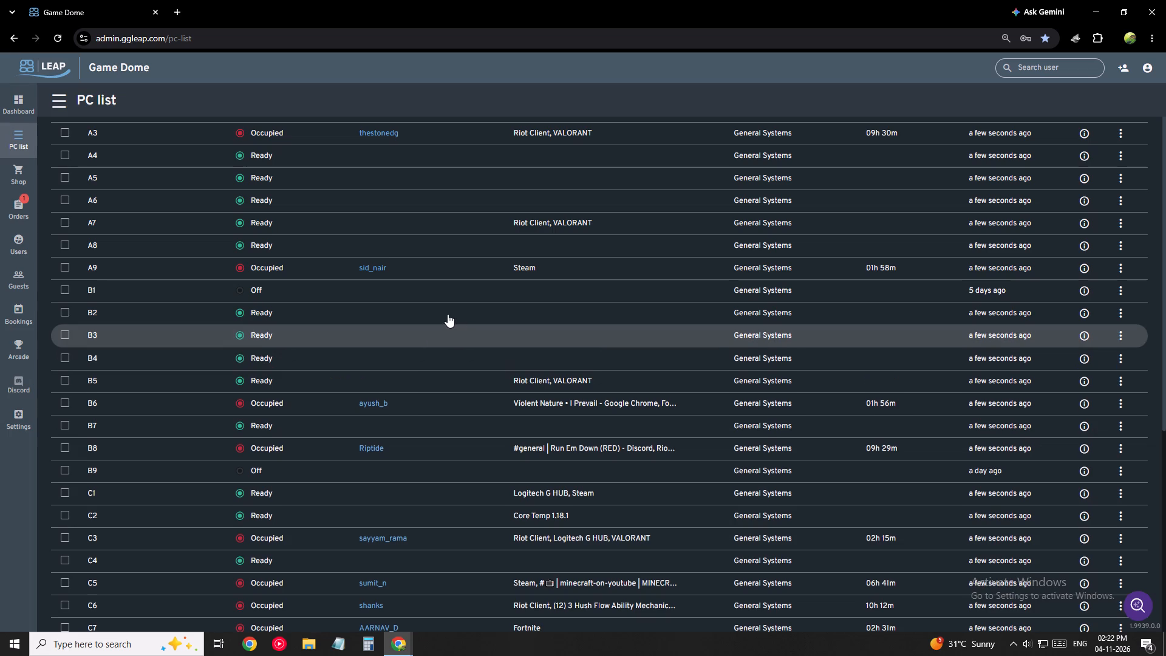
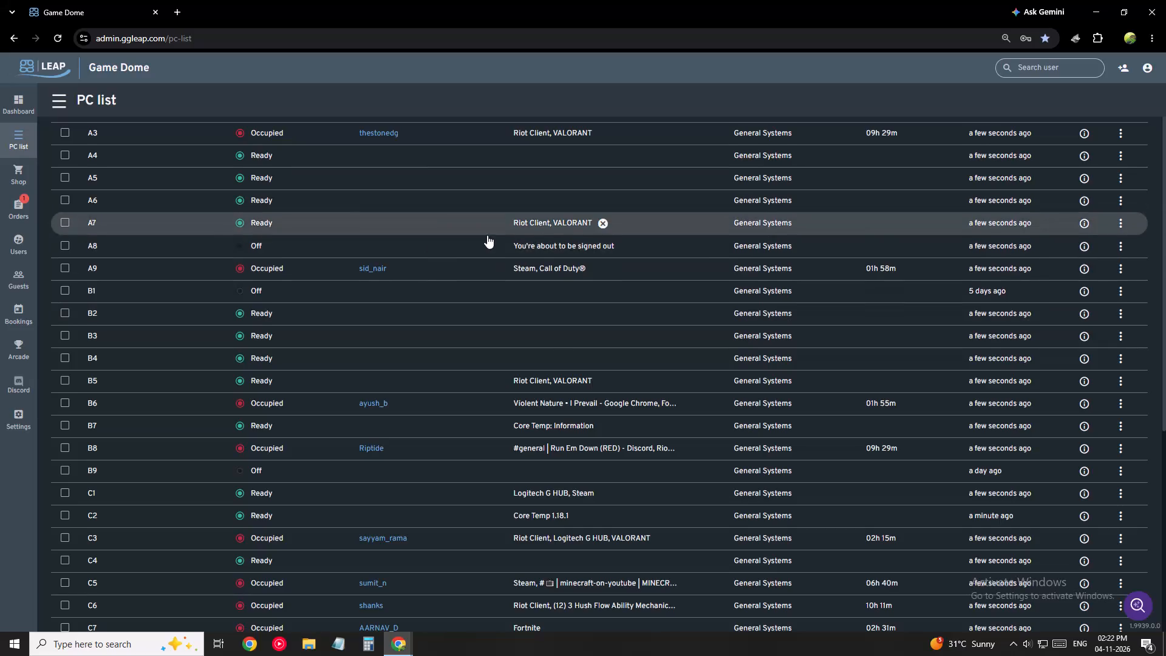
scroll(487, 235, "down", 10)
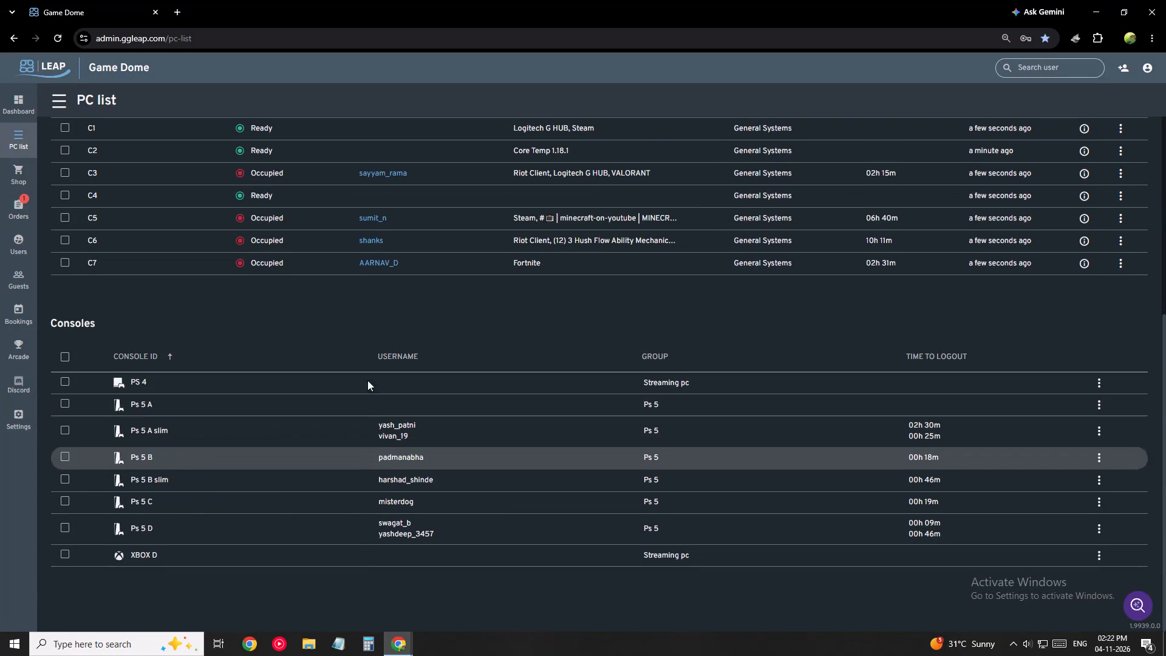
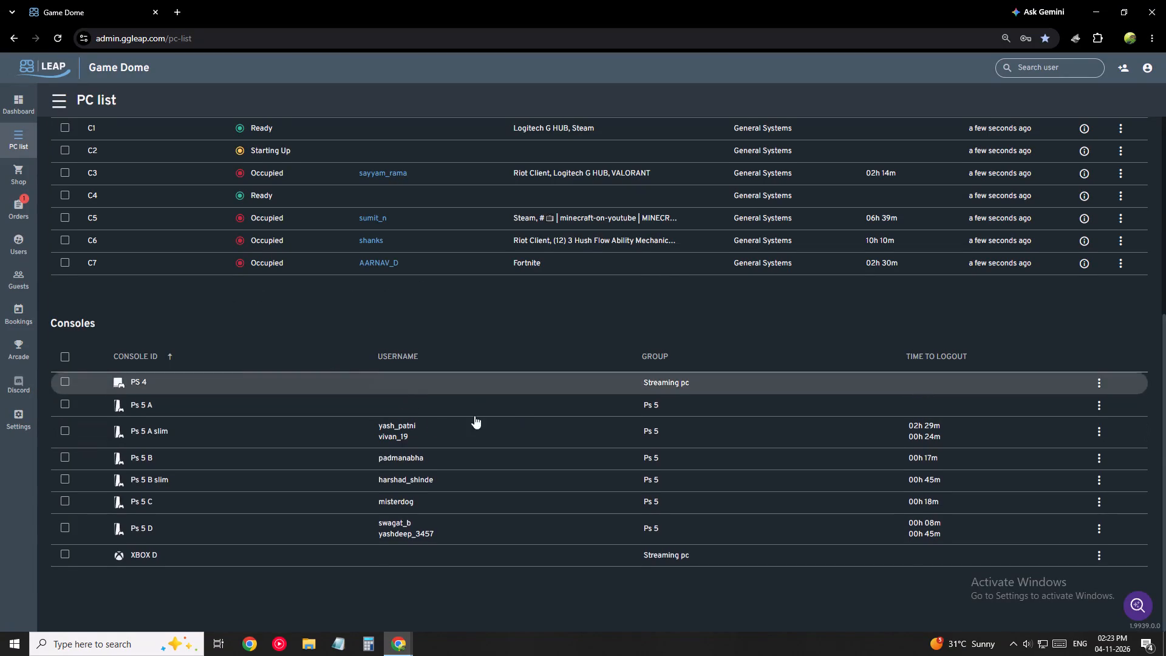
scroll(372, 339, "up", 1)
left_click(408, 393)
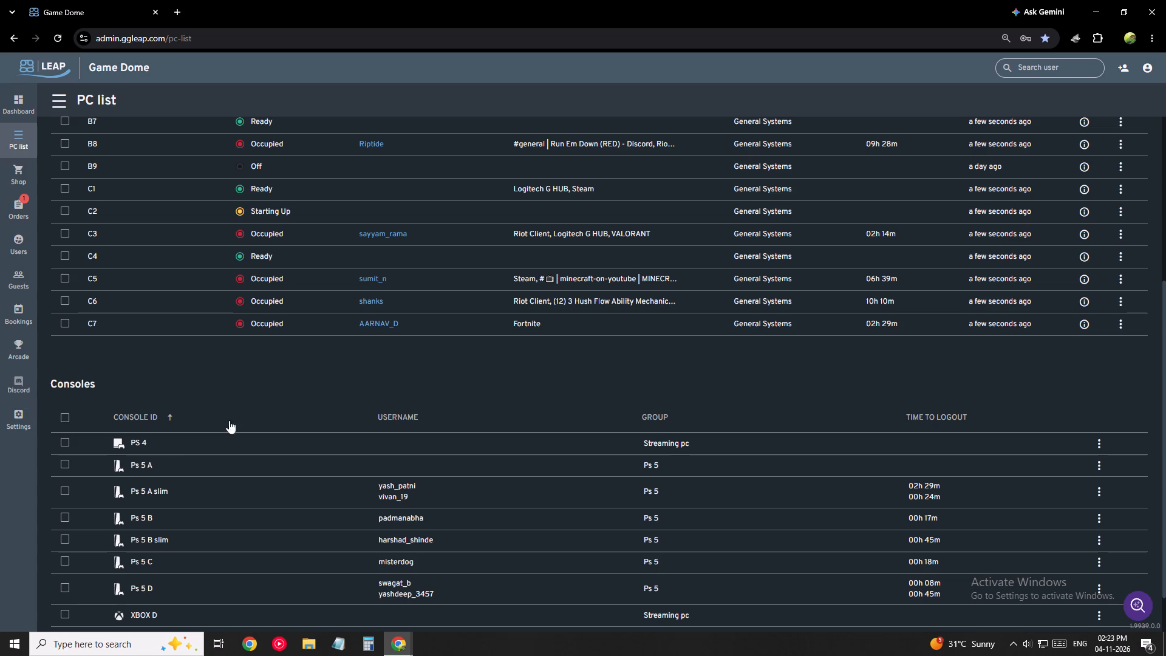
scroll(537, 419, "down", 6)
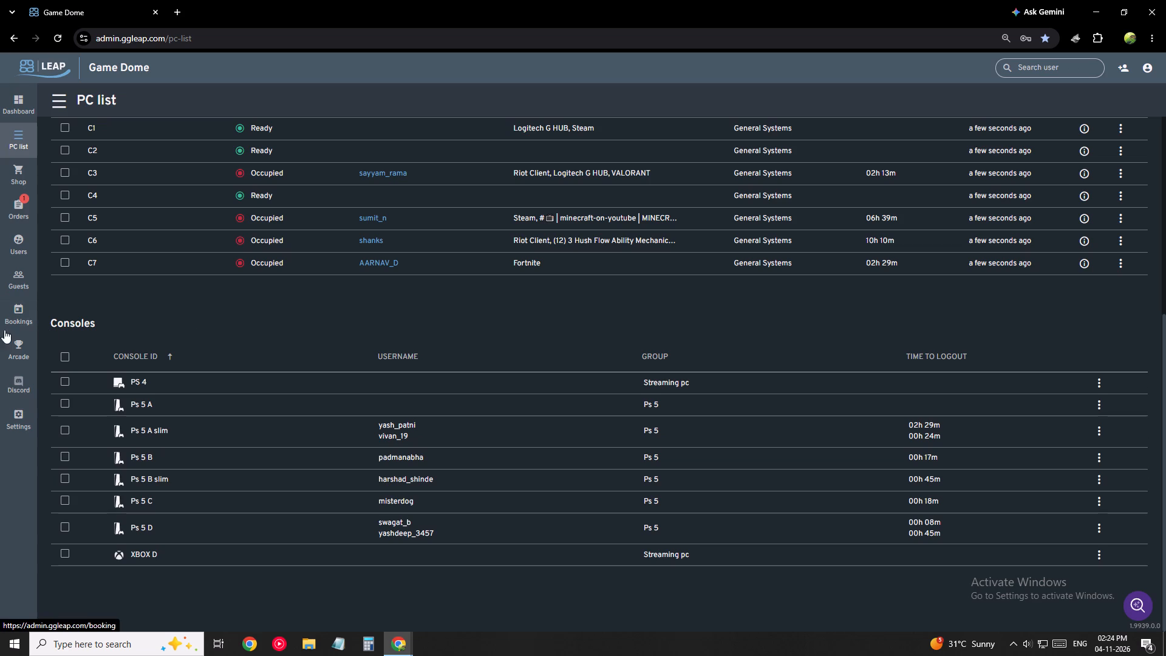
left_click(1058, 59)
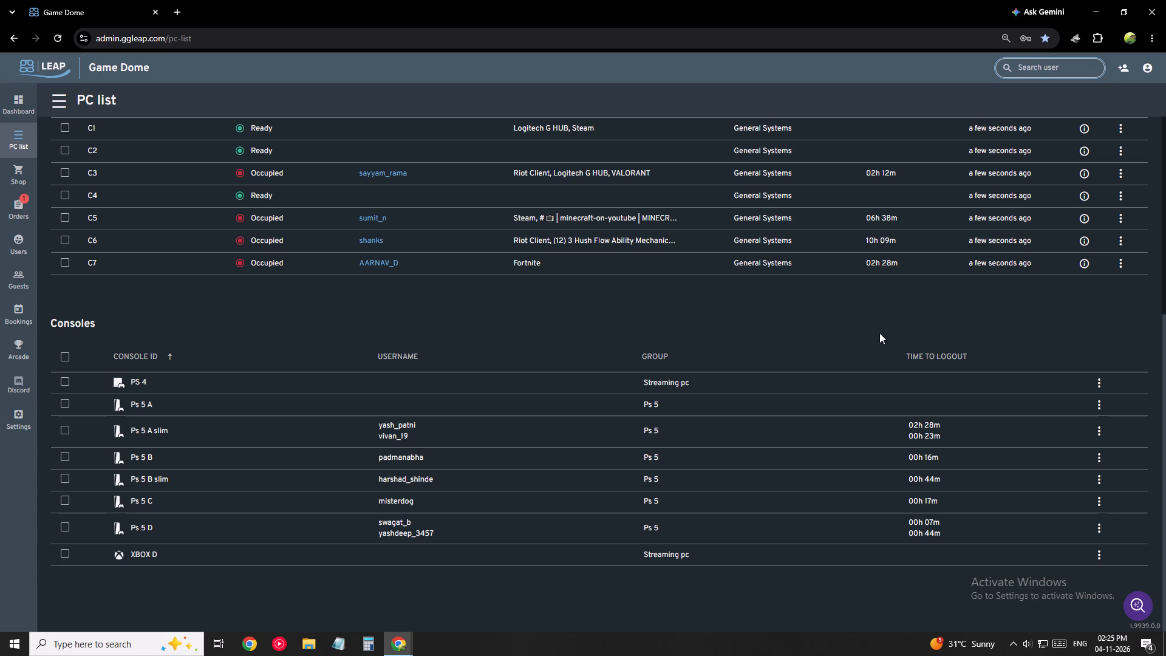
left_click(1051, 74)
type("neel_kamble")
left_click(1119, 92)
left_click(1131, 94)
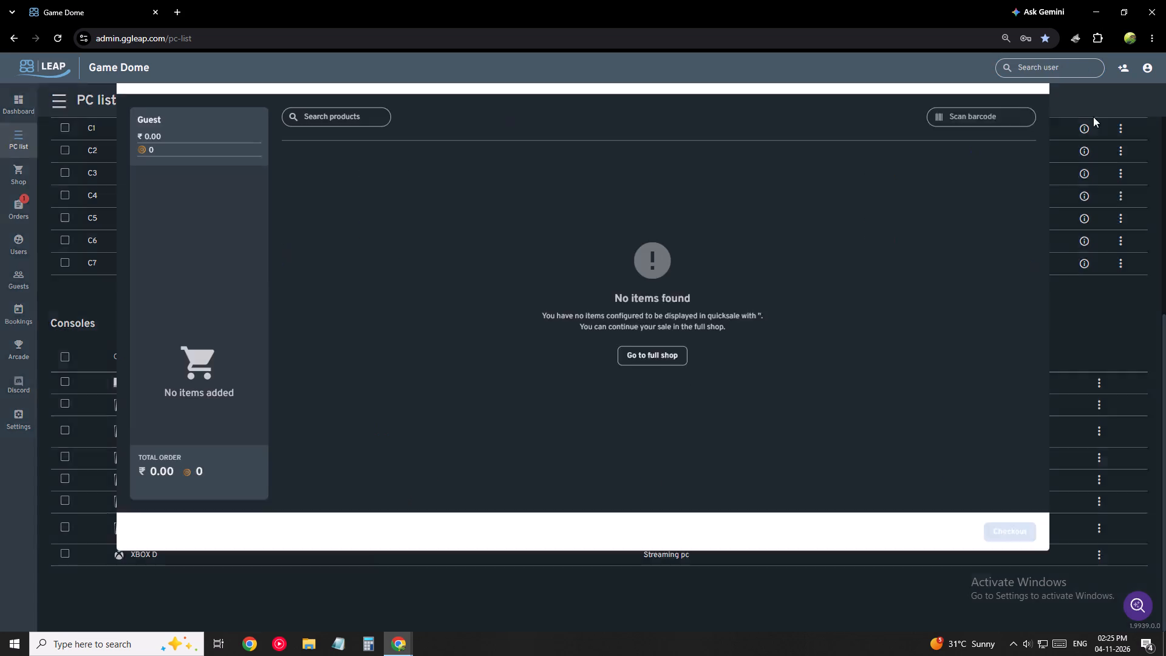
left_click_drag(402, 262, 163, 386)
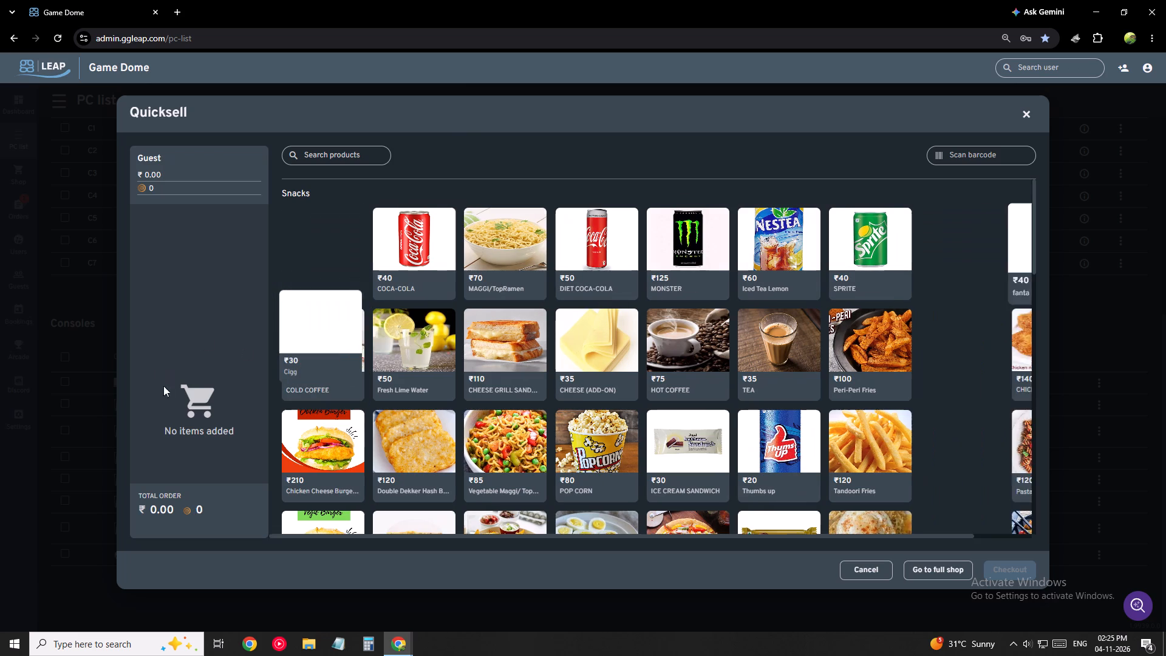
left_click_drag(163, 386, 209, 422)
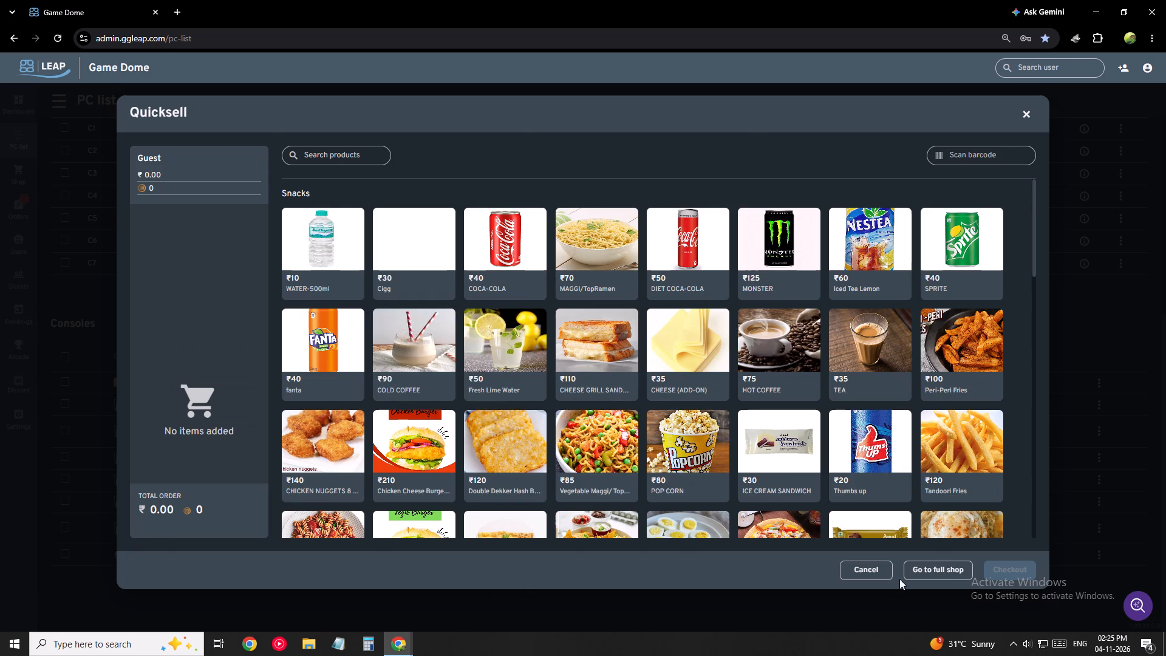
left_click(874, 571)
Open the order history.
left_click(0, 188)
left_click(28, 196)
left_click(256, 128)
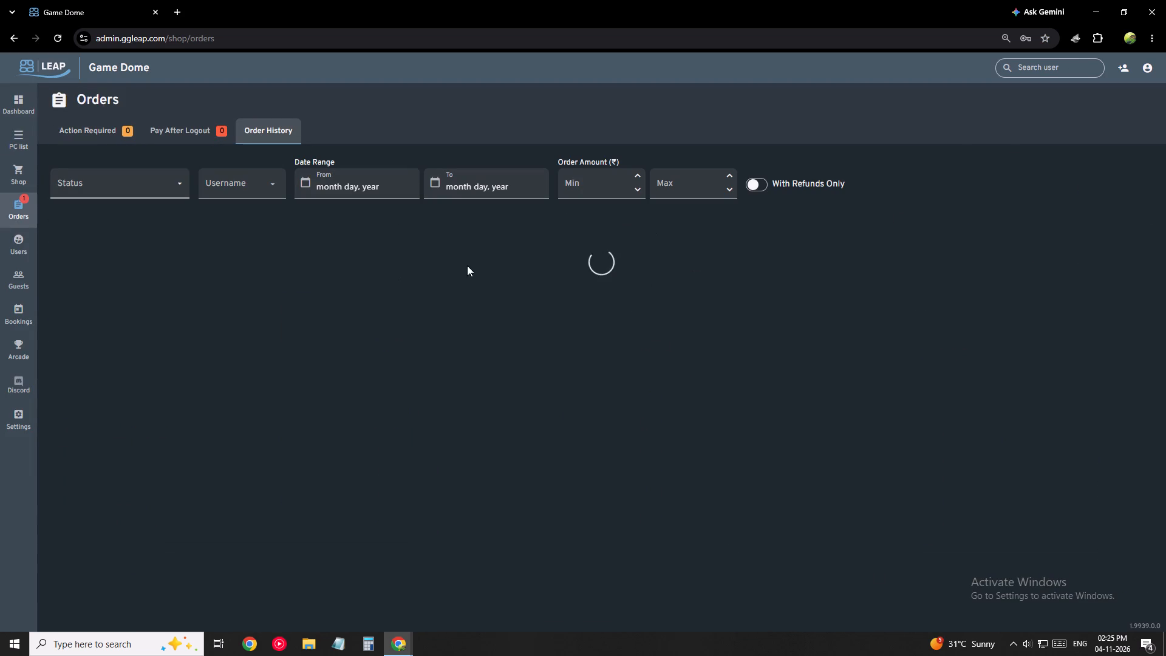
Turn on the Ultrasurf browser extension and close the web page it opens.
left_click(1075, 38)
left_click(1059, 118)
left_click(755, 100)
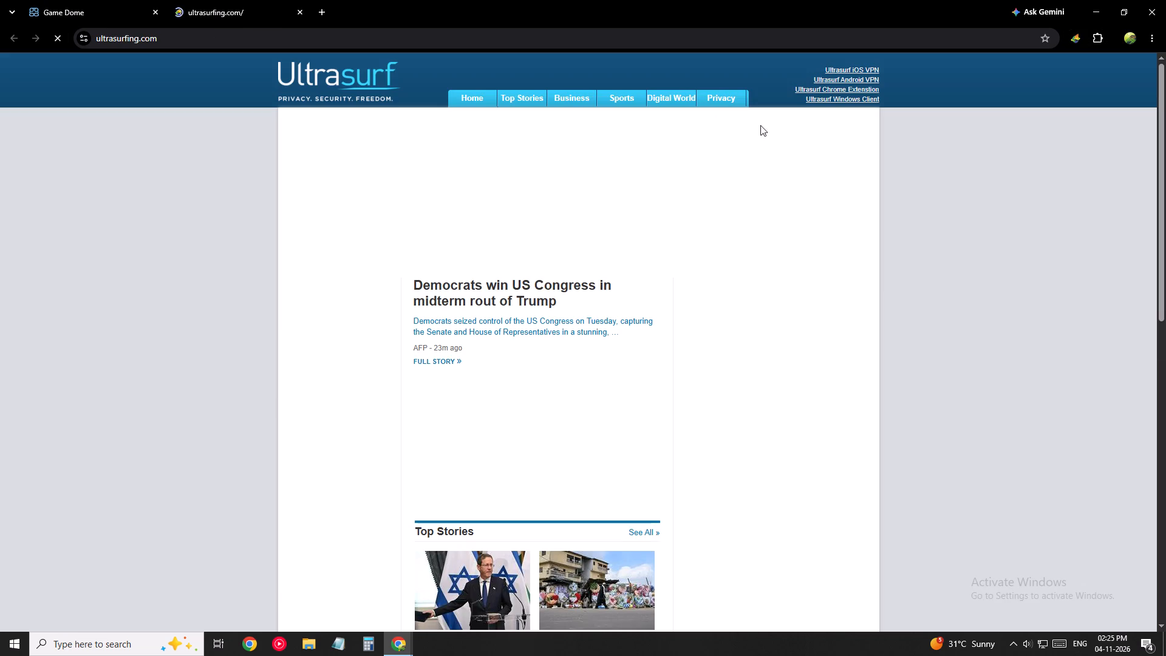
left_click(299, 12)
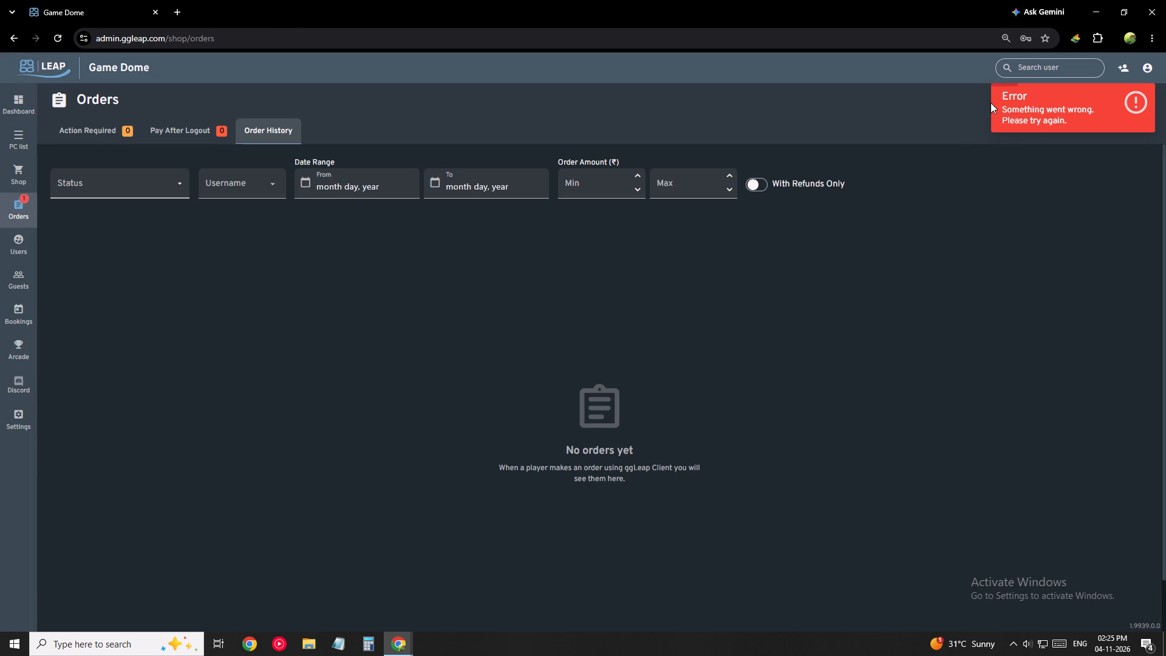
left_click(1033, 116)
Reload the admin page and log back in.
left_click(57, 39)
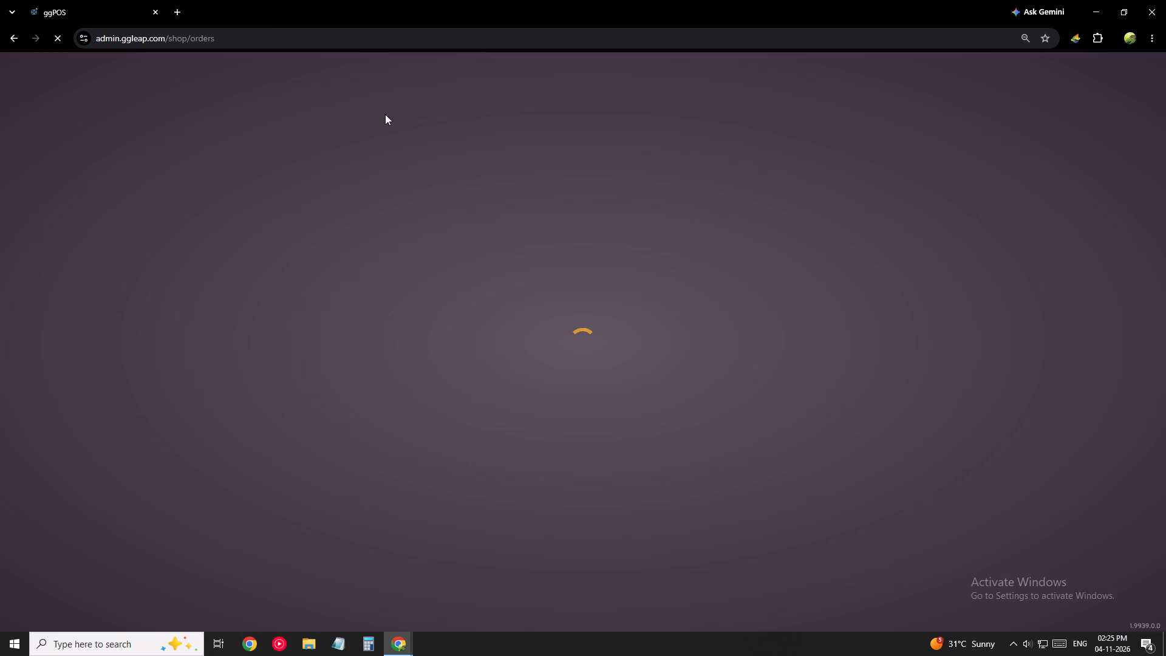
left_click(619, 390)
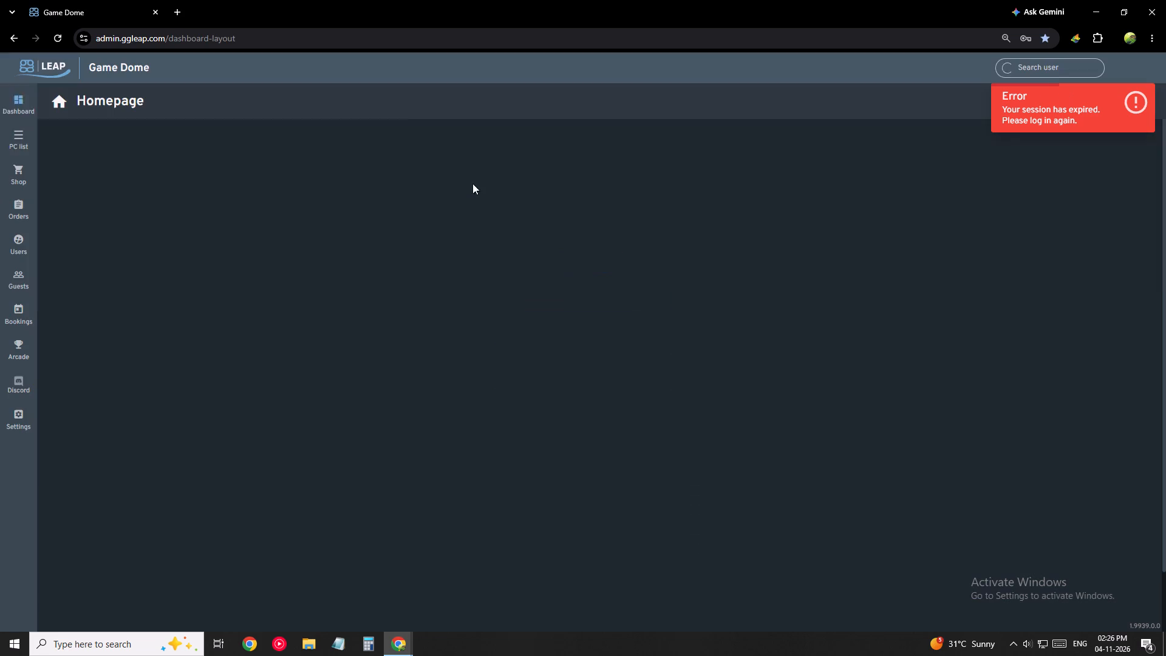
Reopen the order history and check the details of the most recent orders.
left_click(8, 135)
left_click(4, 224)
left_click(285, 137)
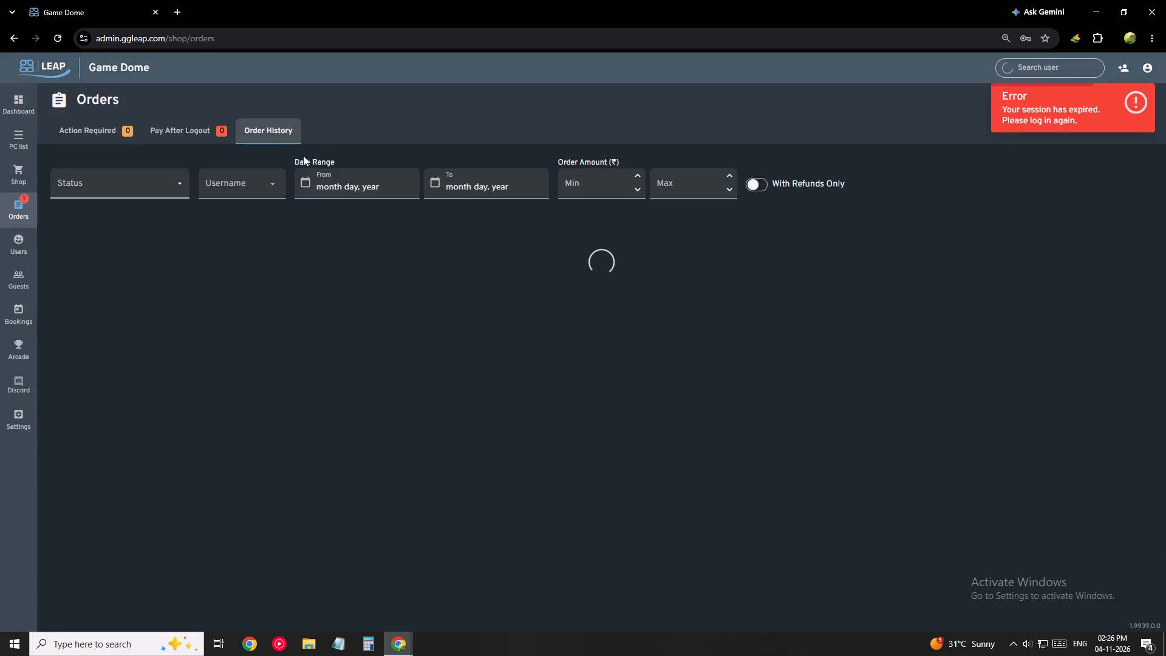
left_click(1077, 101)
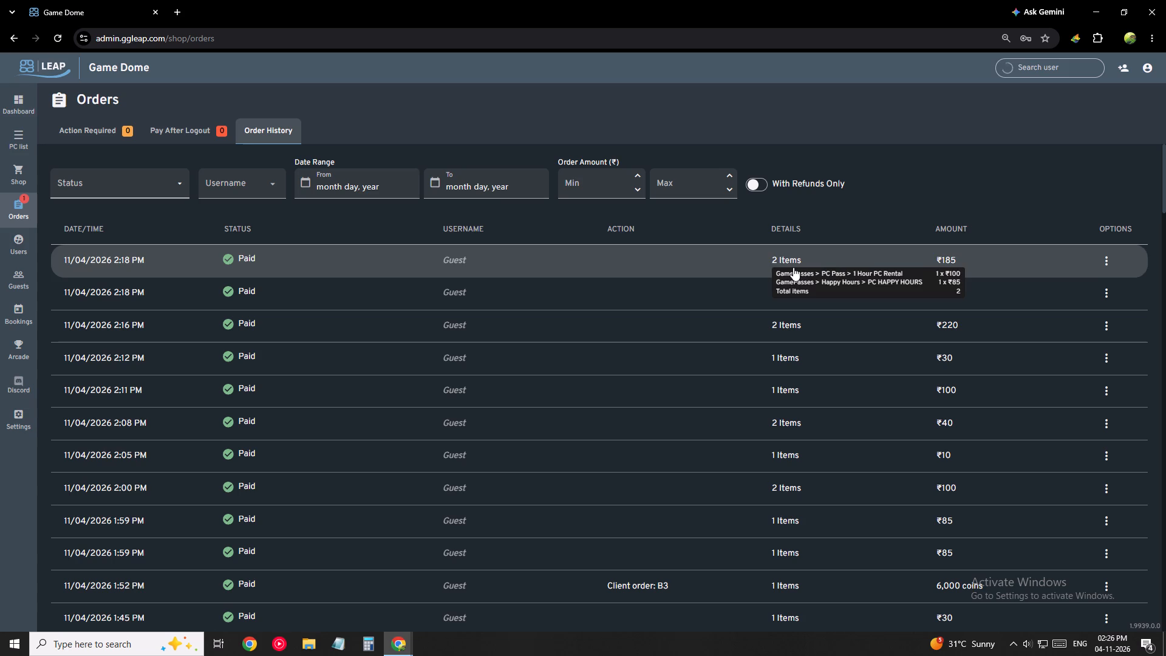
left_click(6, 141)
left_click(1045, 66)
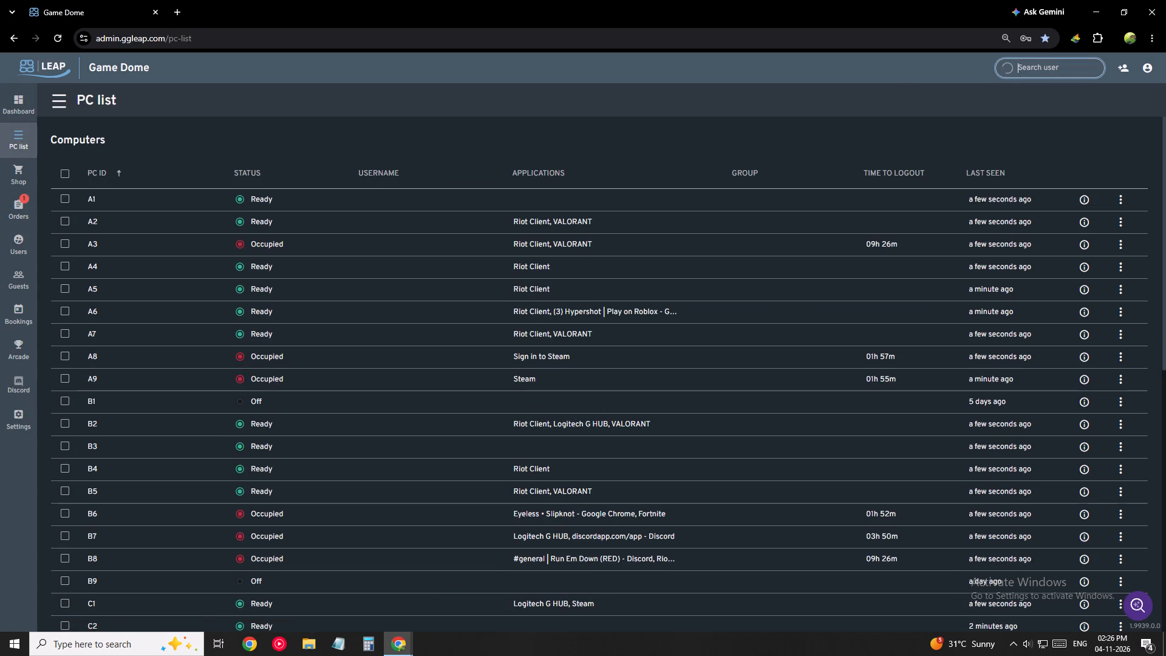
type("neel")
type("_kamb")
left_click(1125, 95)
left_click(1142, 100)
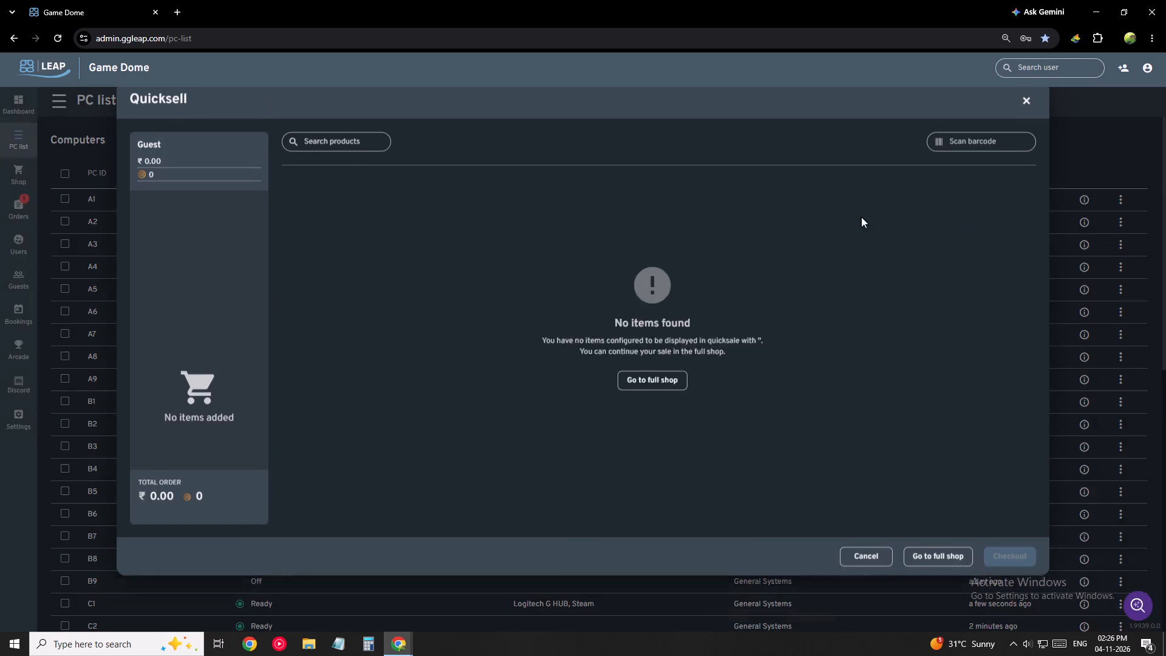
left_click(363, 249)
left_click(369, 246)
left_click_drag(395, 250, 155, 410)
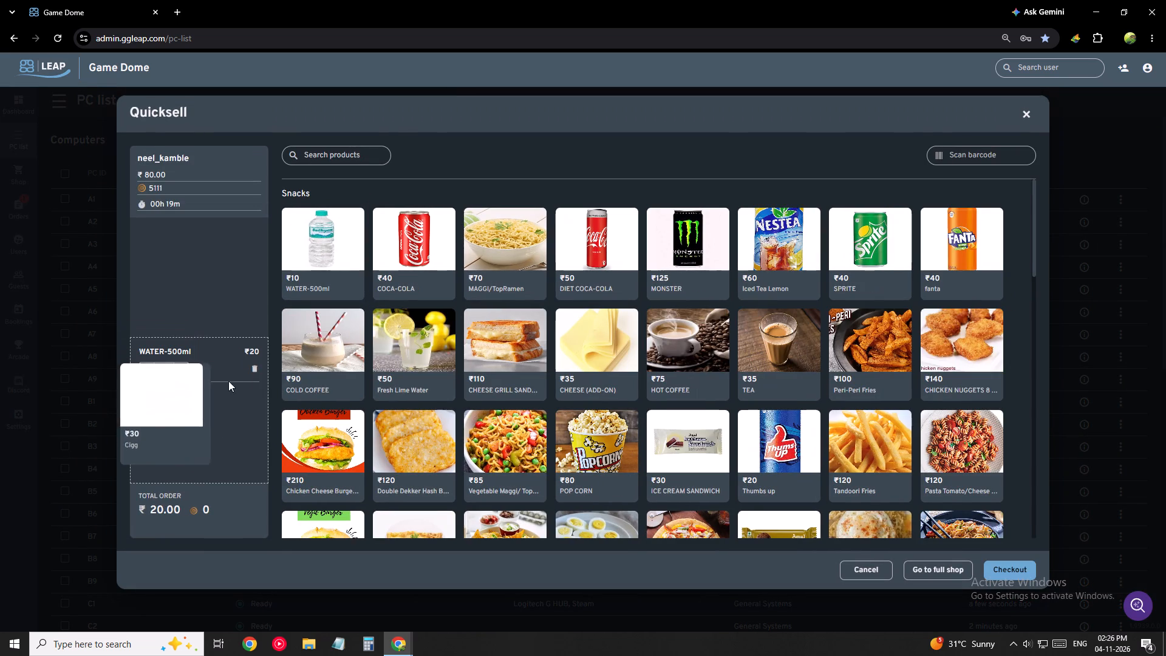
left_click(256, 365)
left_click(1018, 570)
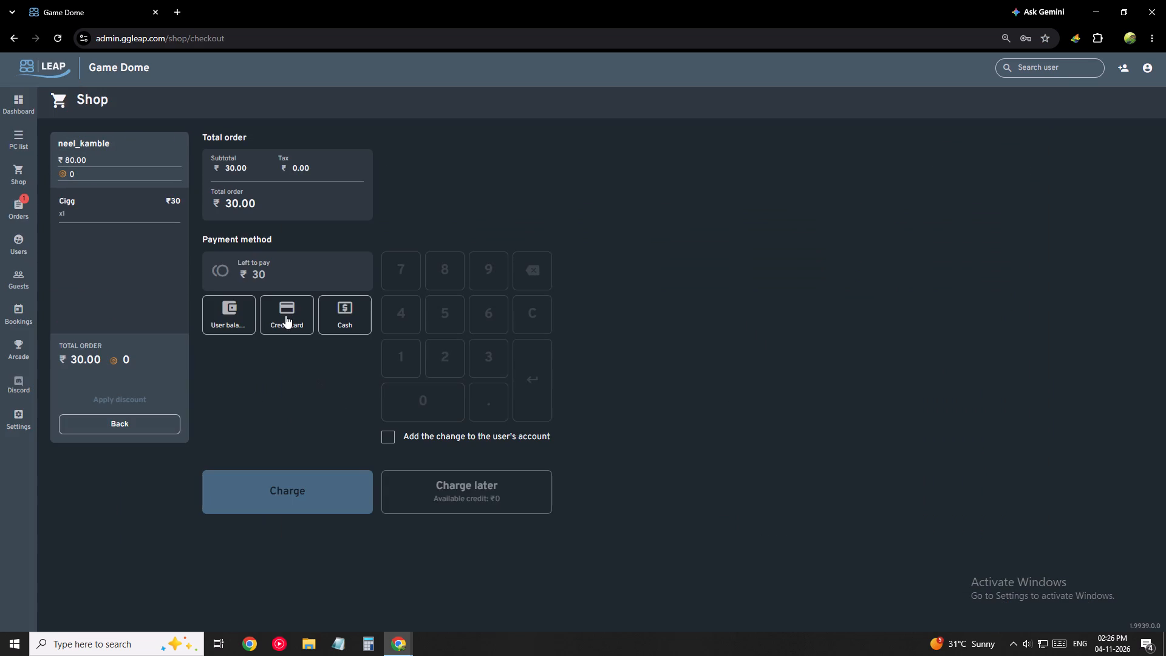
left_click(231, 307)
left_click(276, 485)
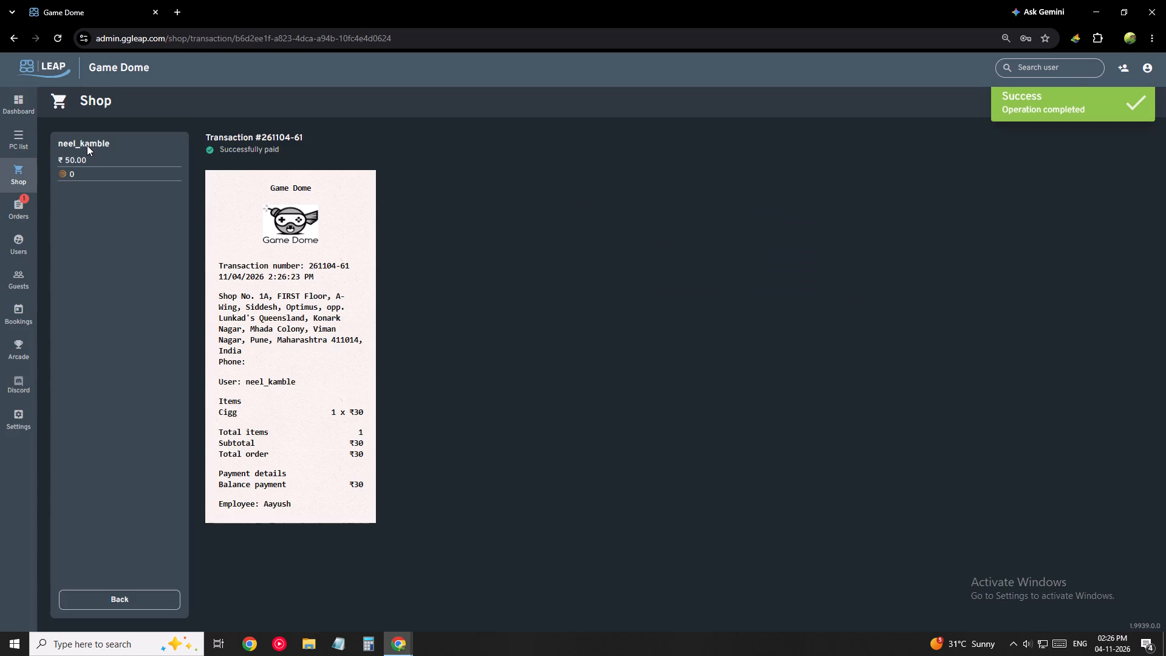
Sell one Ps5 HAPPY HOURS! game pass at ₹85 to customer armaan through the full shop, charged to credit card.
left_click(1051, 63)
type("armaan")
left_click(1105, 95)
left_click(1123, 102)
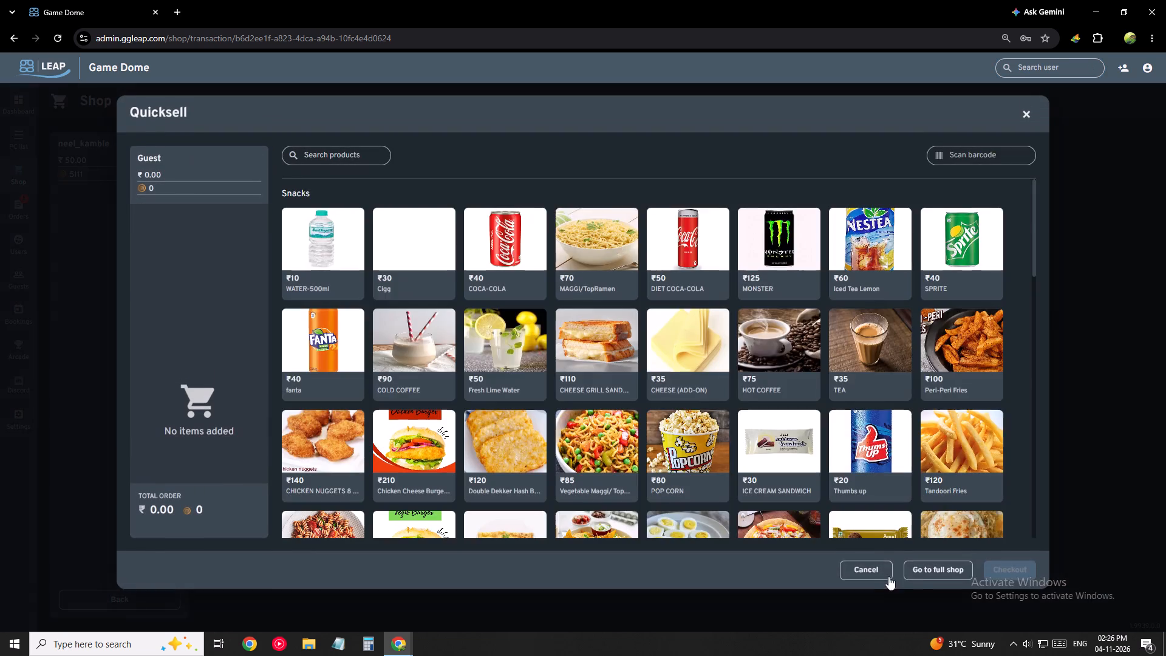
left_click(916, 571)
left_click(278, 182)
left_click(338, 178)
left_click(210, 199)
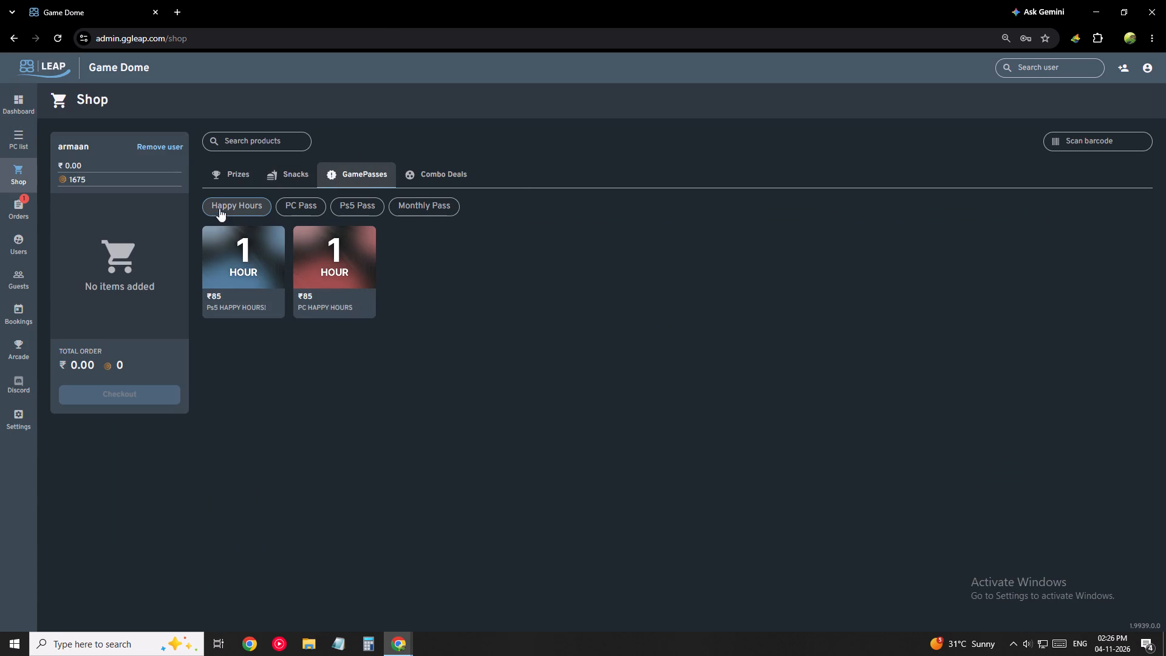
left_click_drag(234, 268, 118, 261)
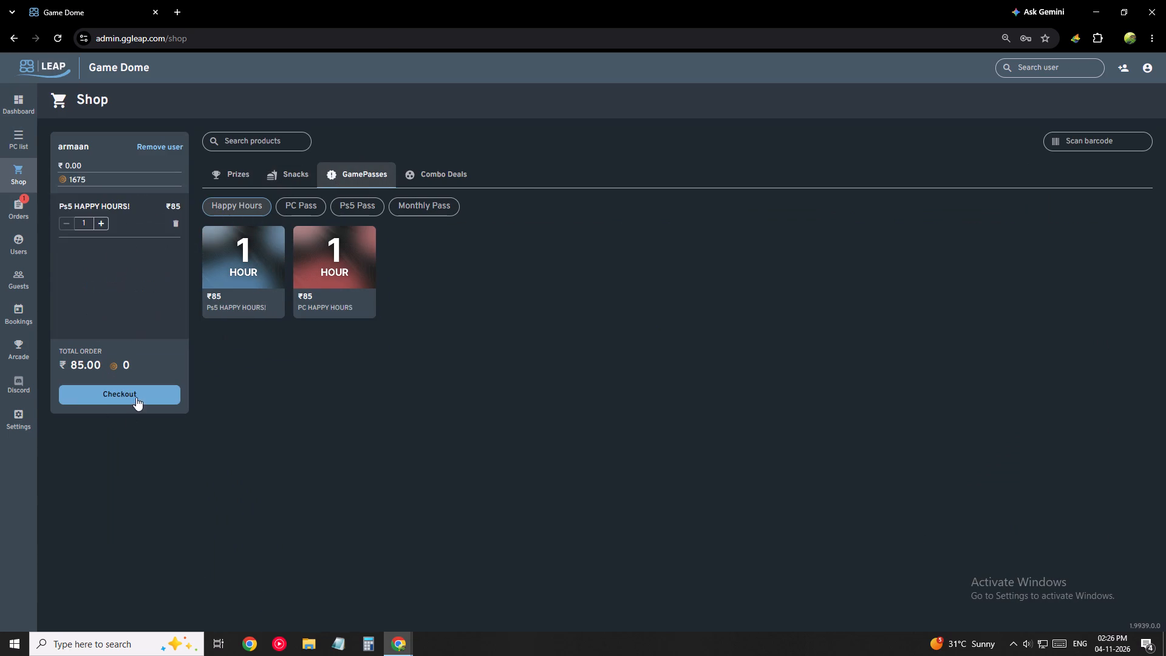
left_click(136, 397)
left_click(275, 313)
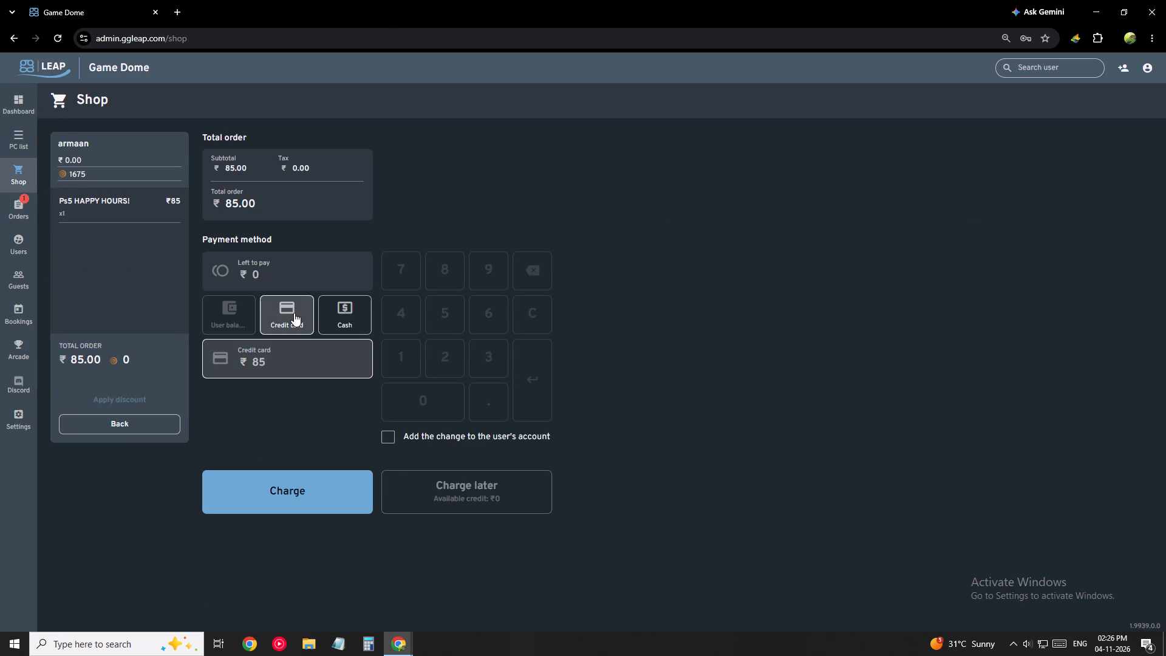
left_click(300, 482)
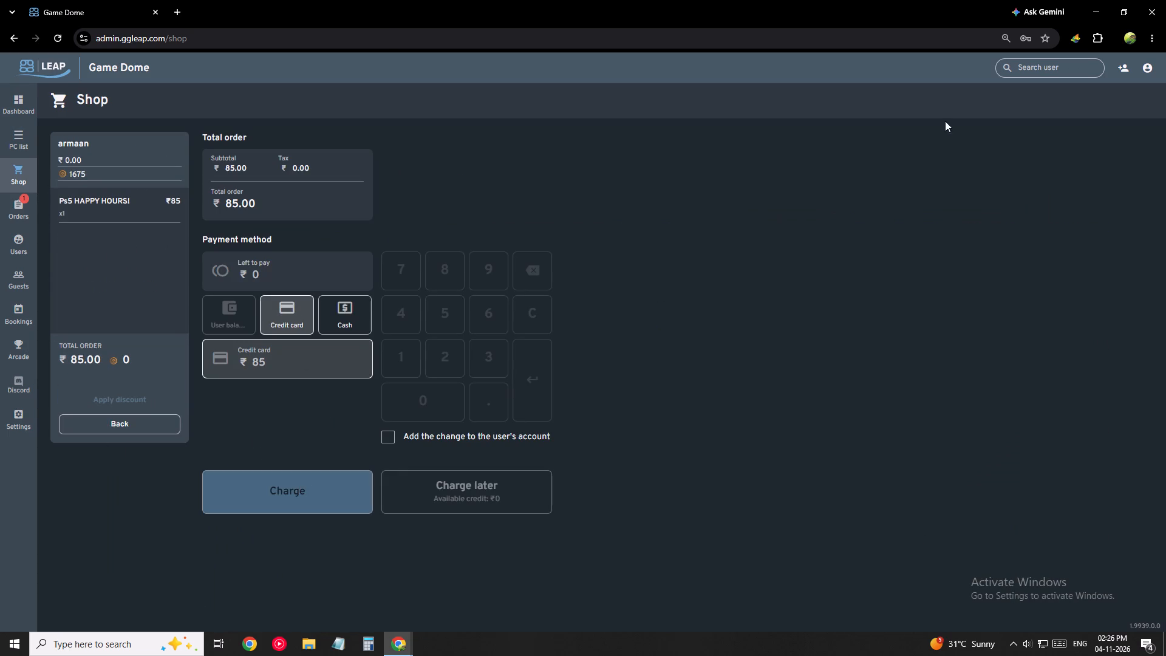
Search the user accounts for "na", look through the matches and clear the search.
left_click(1054, 70)
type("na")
left_click(1115, 125)
left_click_drag(1120, 95, 1113, 126)
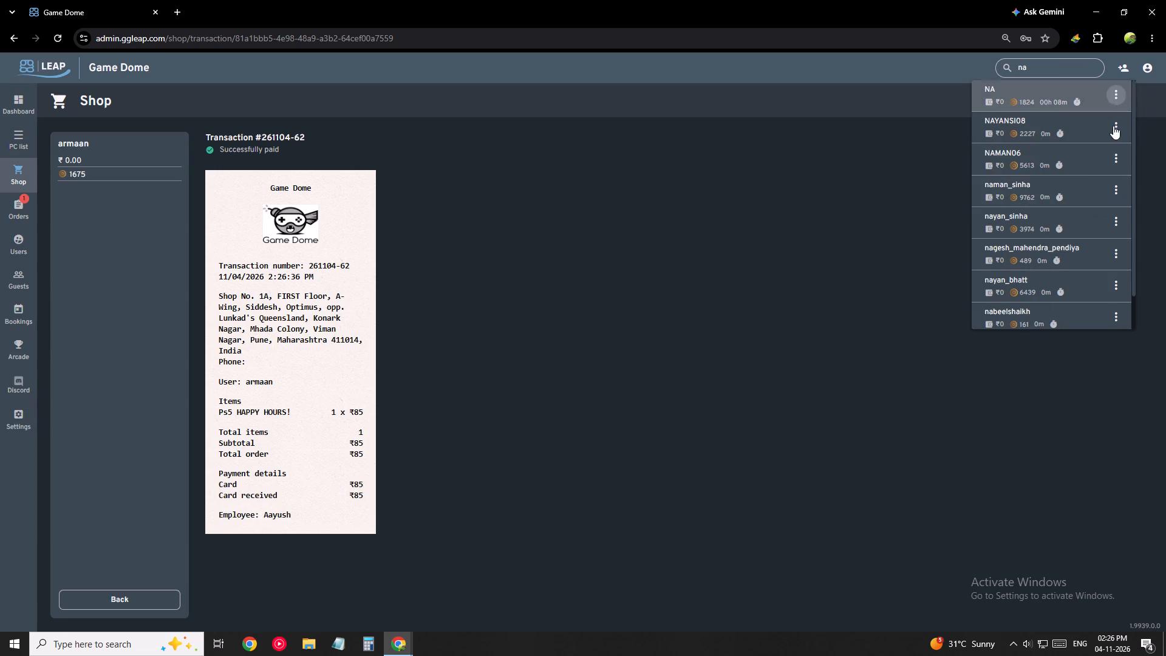
left_click_drag(1113, 126, 1053, 250)
scroll(1079, 222, "down", 5)
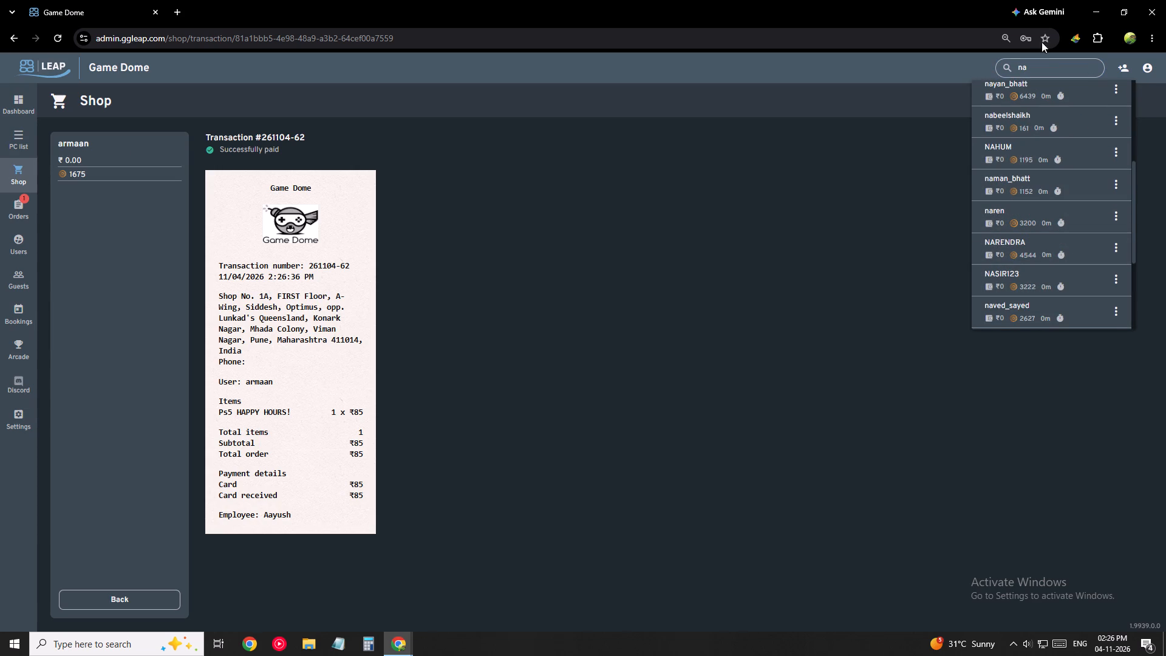
left_click_drag(1065, 77, 1010, 81)
key("BackSpace")
key("BackSpace")
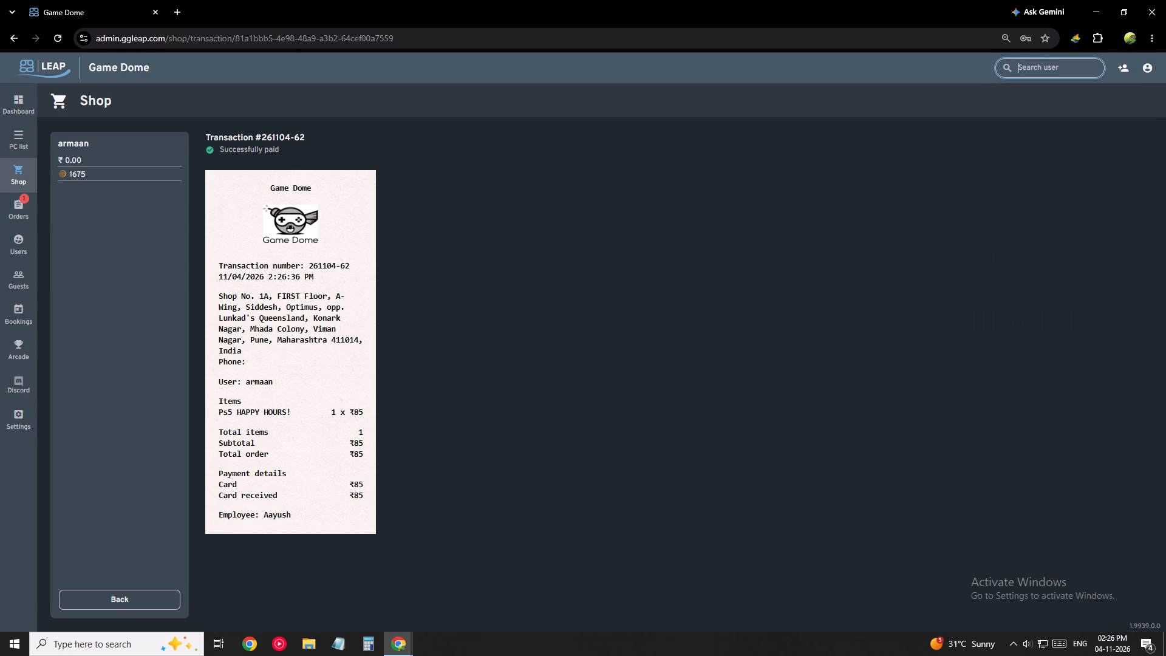
Search the user accounts for "ma", open maanav's user details and copy the username.
left_click(1054, 71)
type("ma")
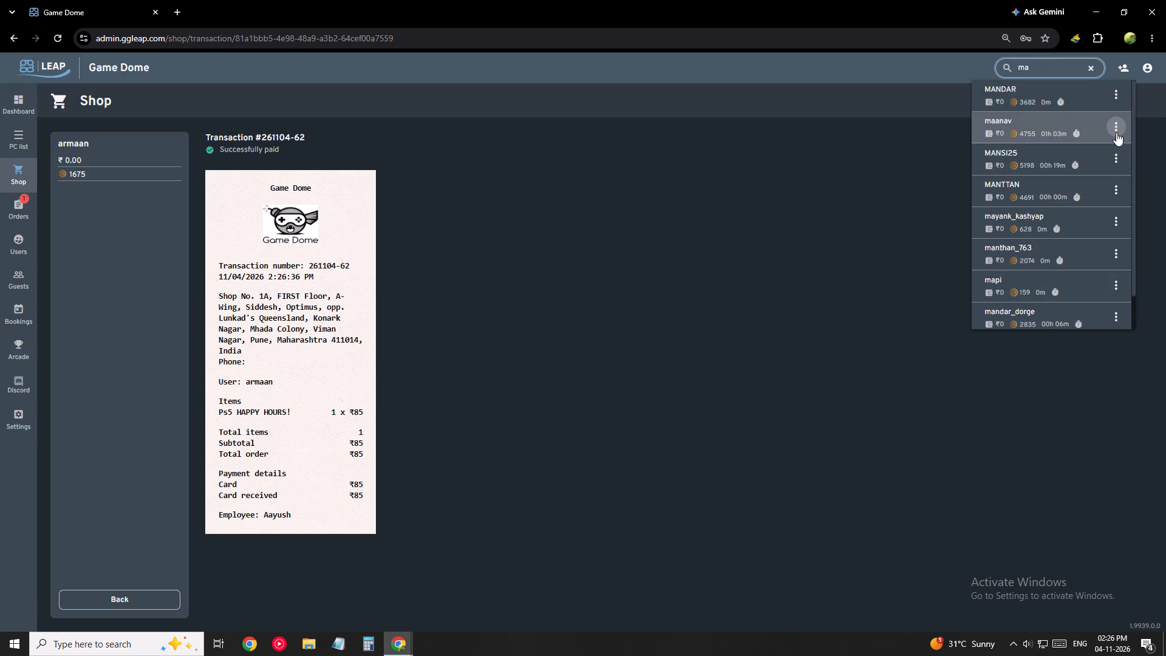
left_click(1116, 132)
left_click(1120, 213)
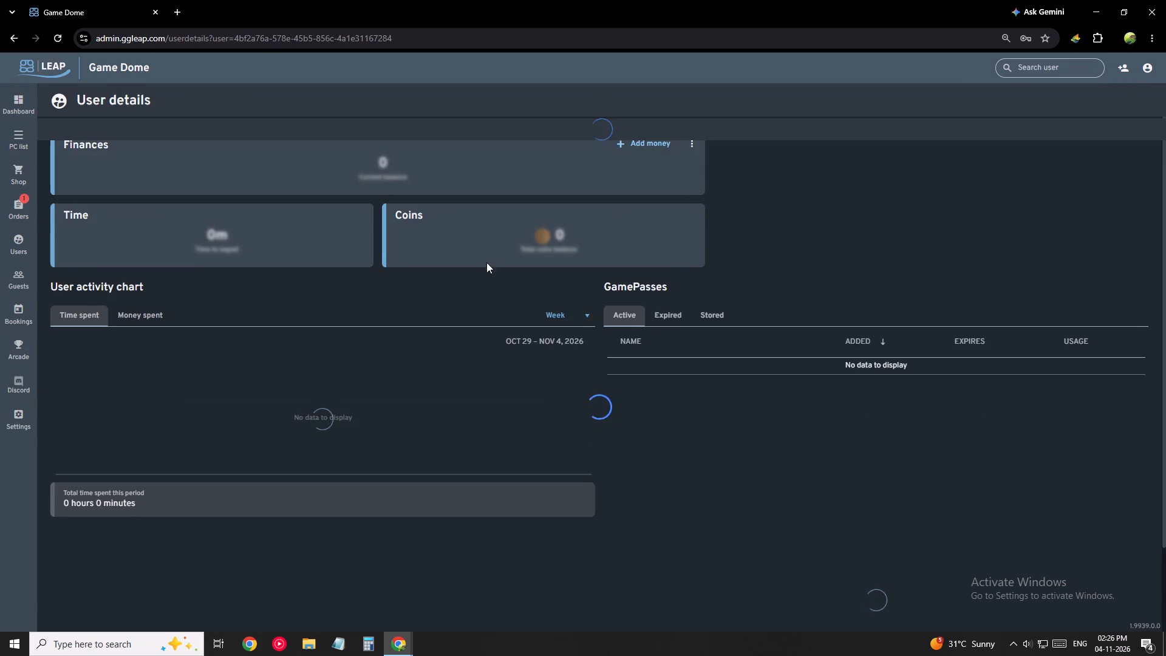
scroll(321, 318, "up", 4)
double_click(130, 130)
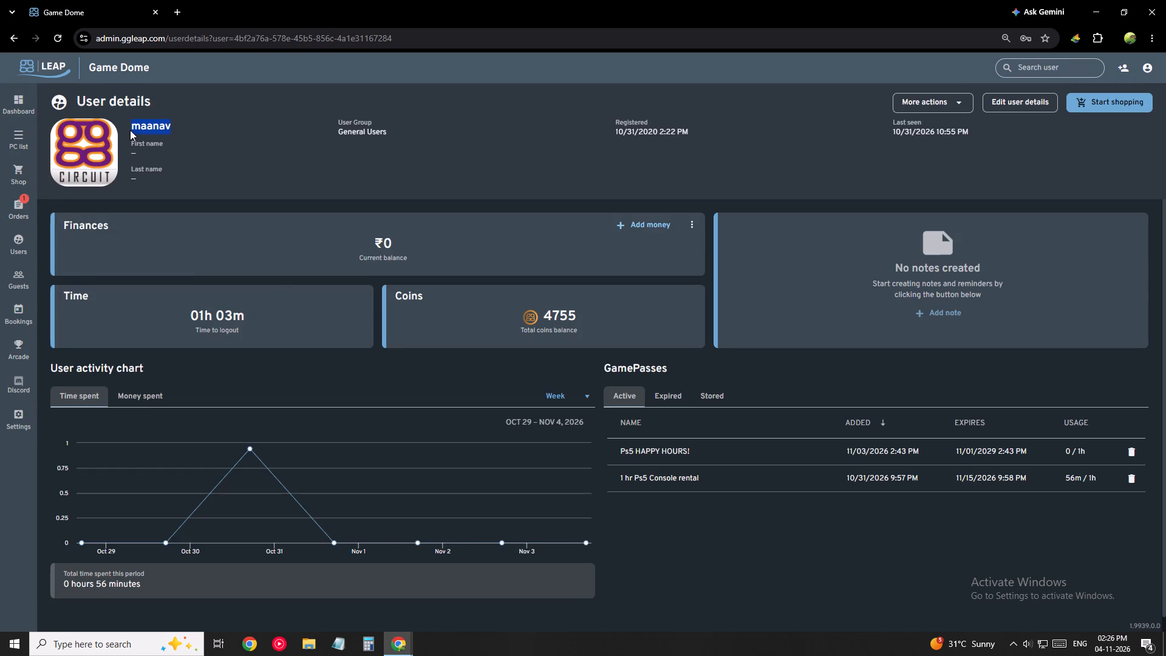
key("ctrl+c")
left_click(1046, 62)
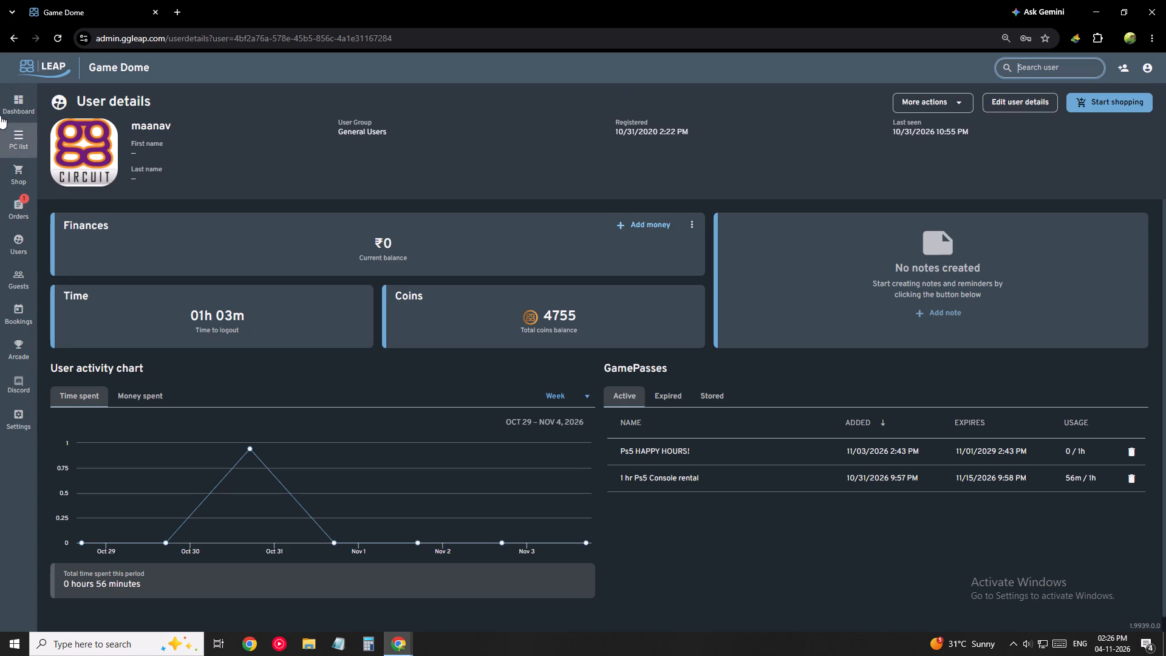
Open the order history to review the latest sales.
left_click(0, 142)
left_click(0, 212)
left_click(250, 135)
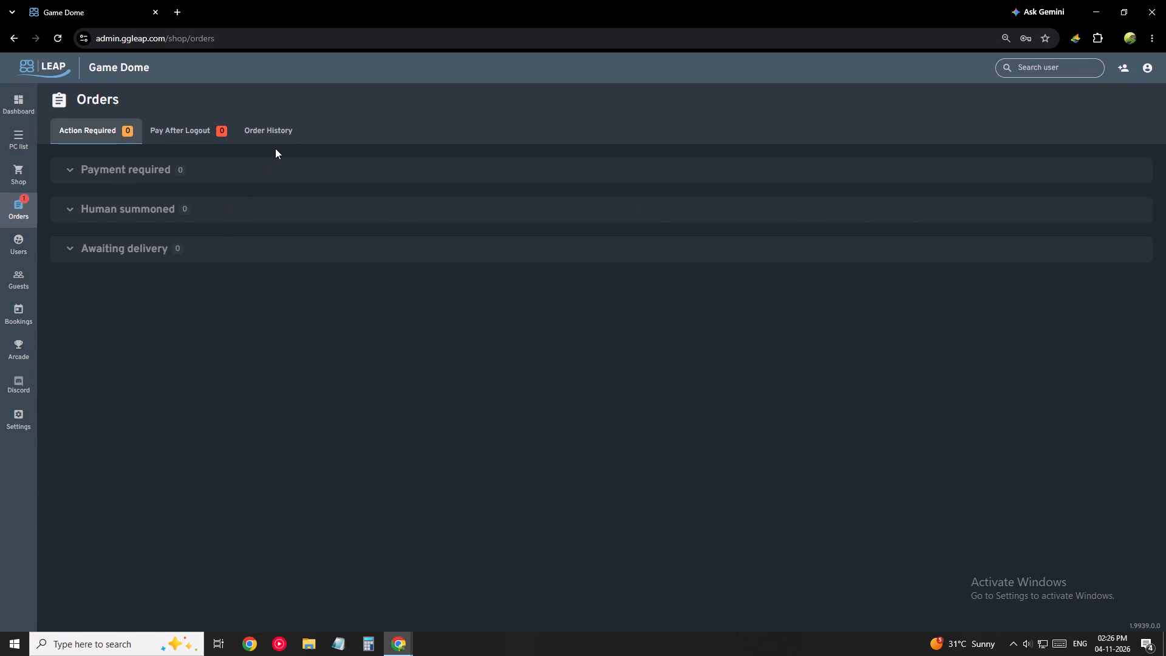
left_click(275, 148)
left_click(274, 139)
Search the user accounts for "aak" and for "m", look through the matches and clear the search.
left_click(1056, 63)
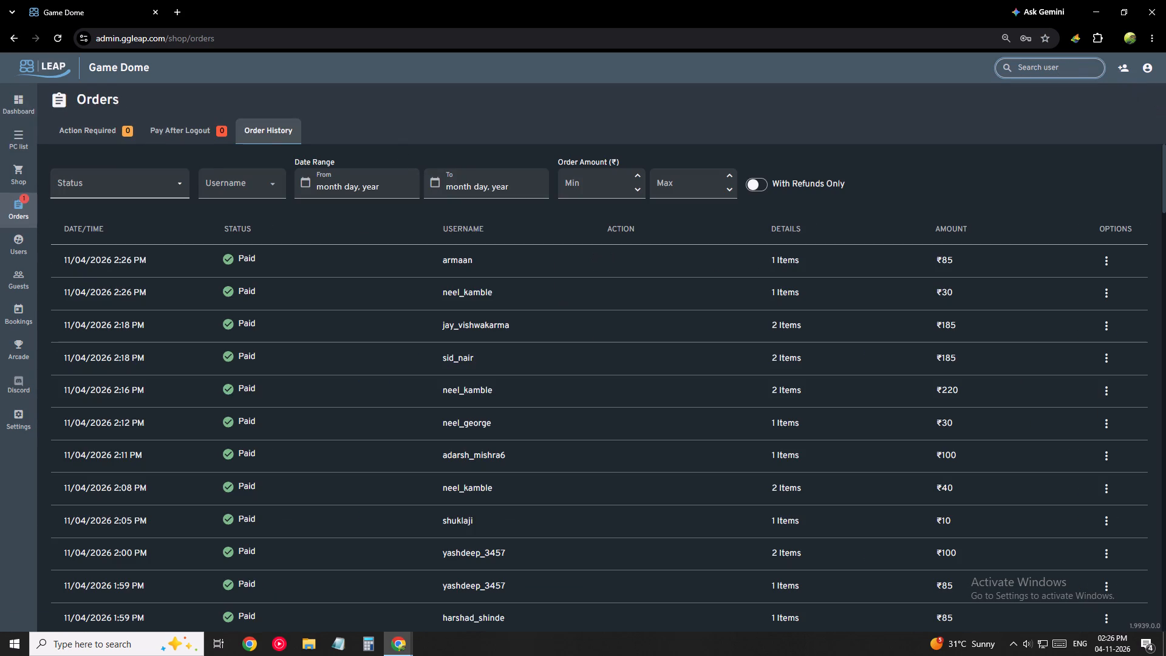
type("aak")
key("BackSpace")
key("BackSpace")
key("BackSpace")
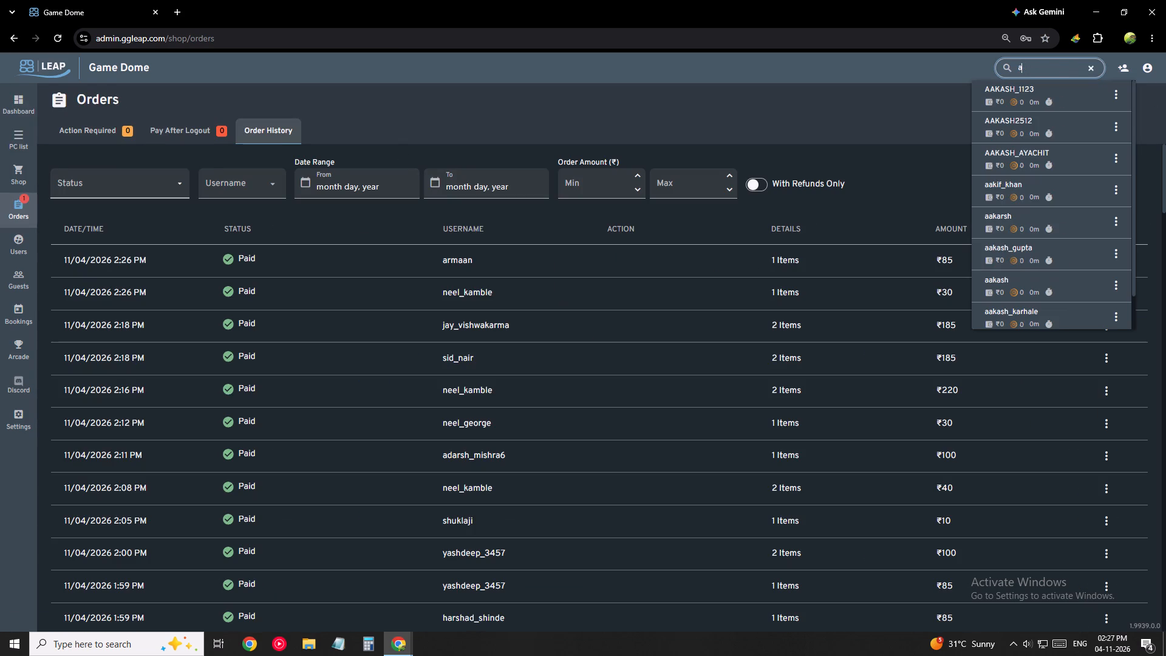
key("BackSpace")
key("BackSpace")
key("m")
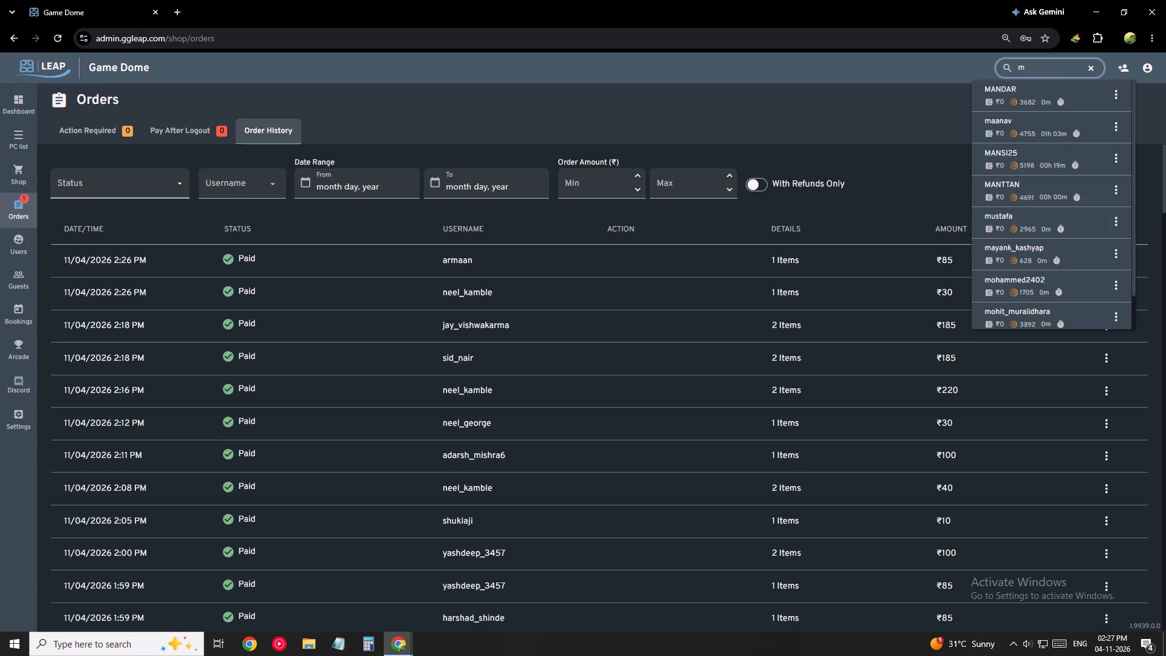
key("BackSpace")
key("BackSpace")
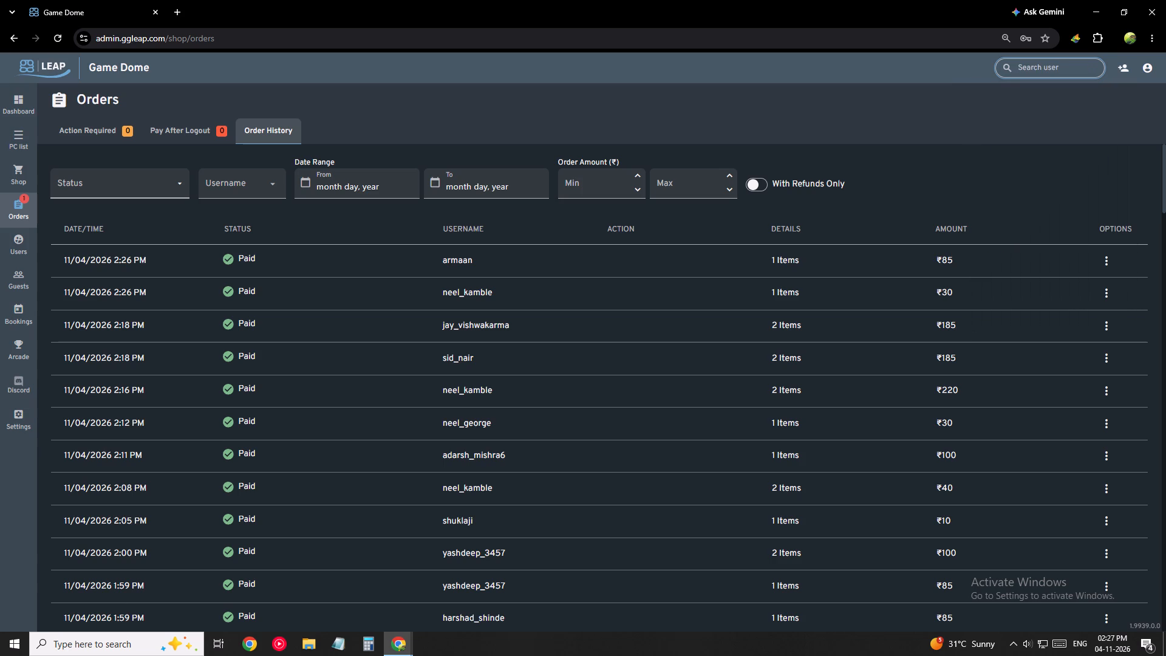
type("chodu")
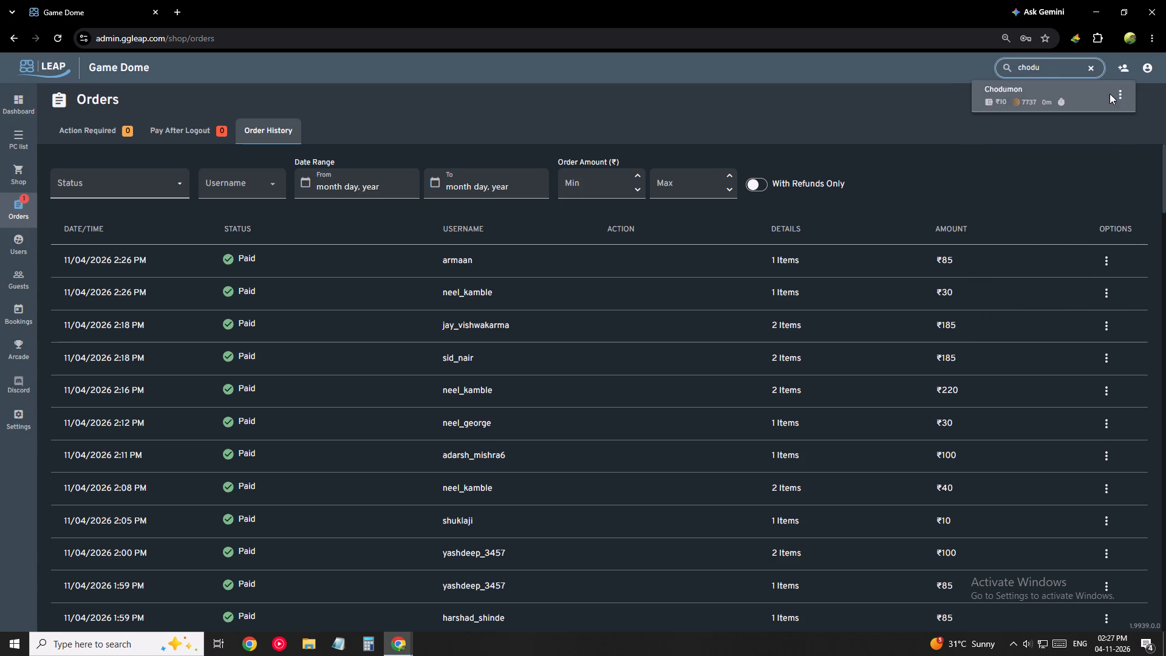
left_click(1122, 94)
left_click(1141, 142)
left_click(570, 315)
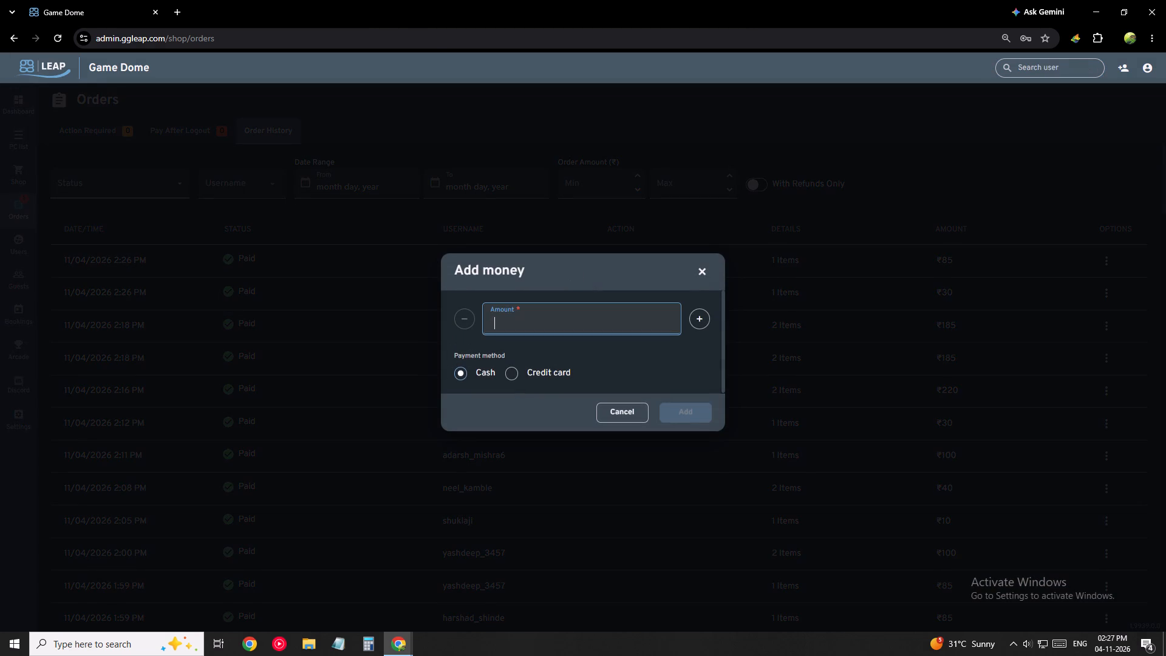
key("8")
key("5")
left_click(685, 415)
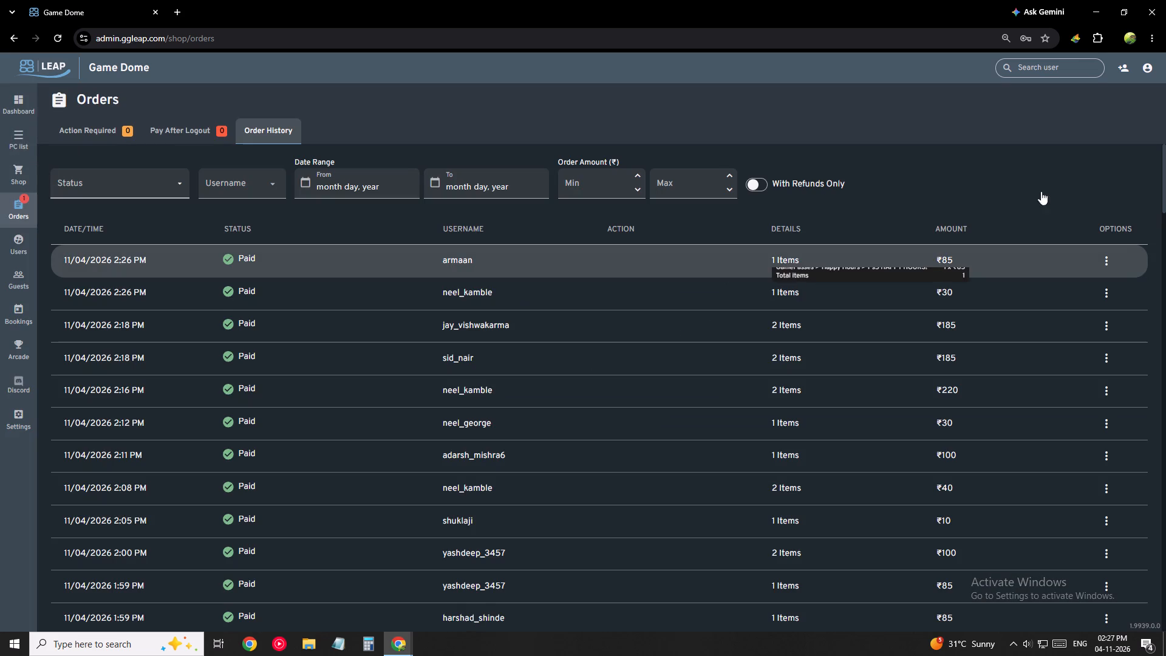
left_click(1068, 63)
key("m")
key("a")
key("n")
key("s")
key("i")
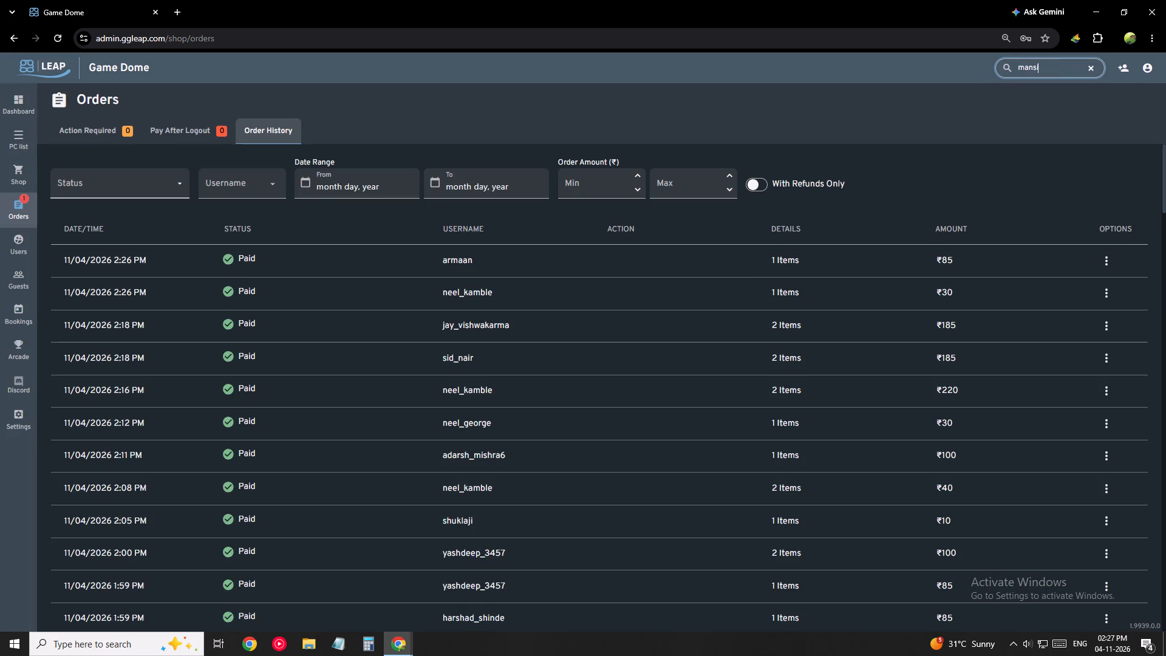
left_click(1116, 134)
left_click(1136, 143)
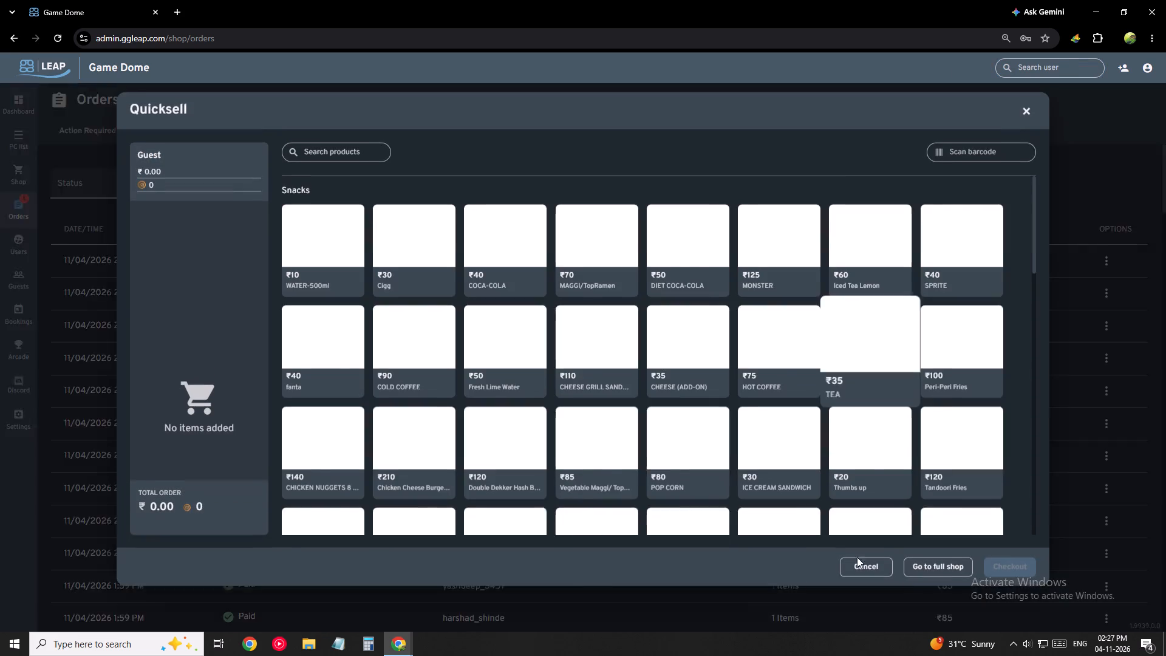
left_click(936, 564)
left_click(342, 177)
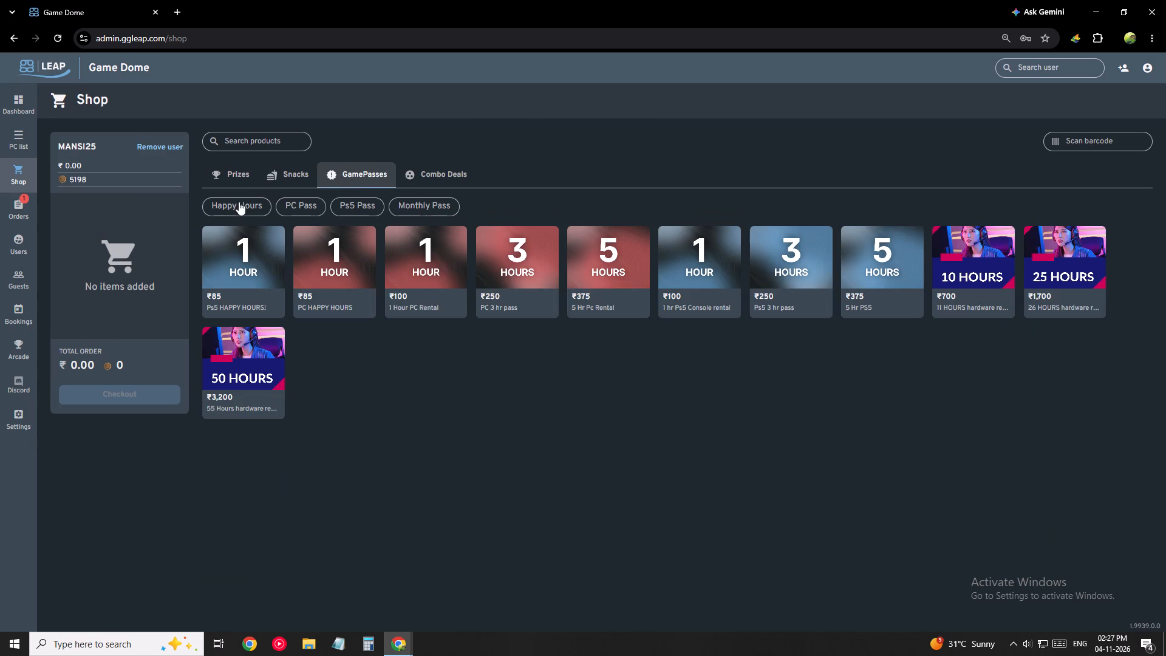
left_click(239, 202)
key("alt+Tab")
double_click(855, 80)
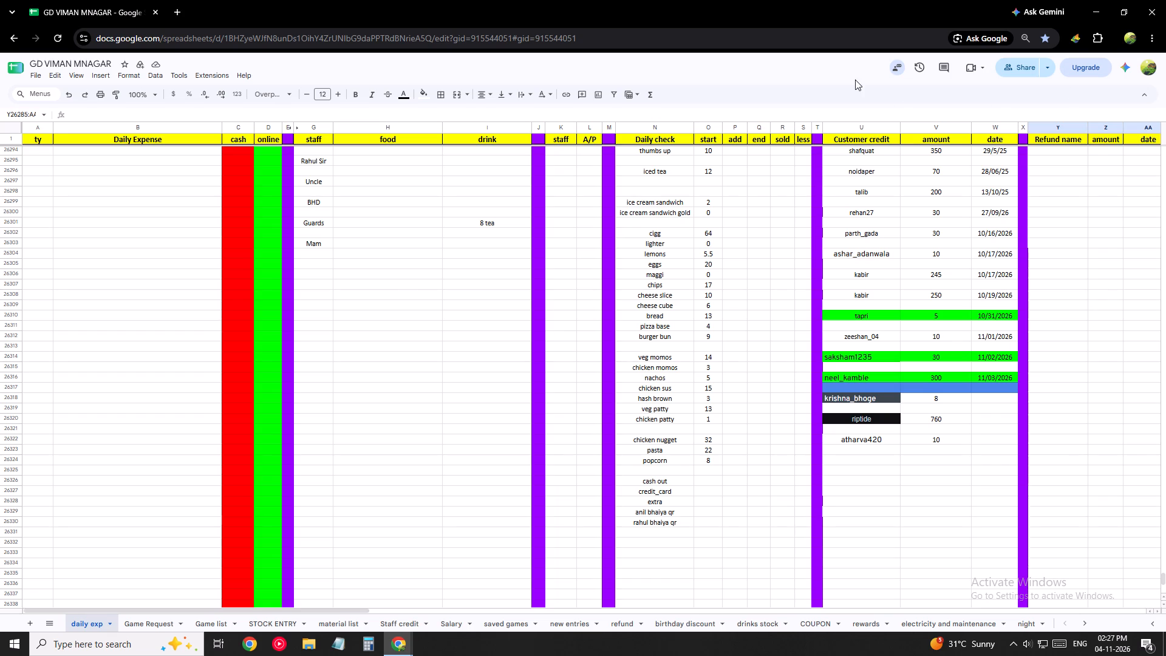
key("alt+Tab")
left_click_drag(234, 259, 225, 275)
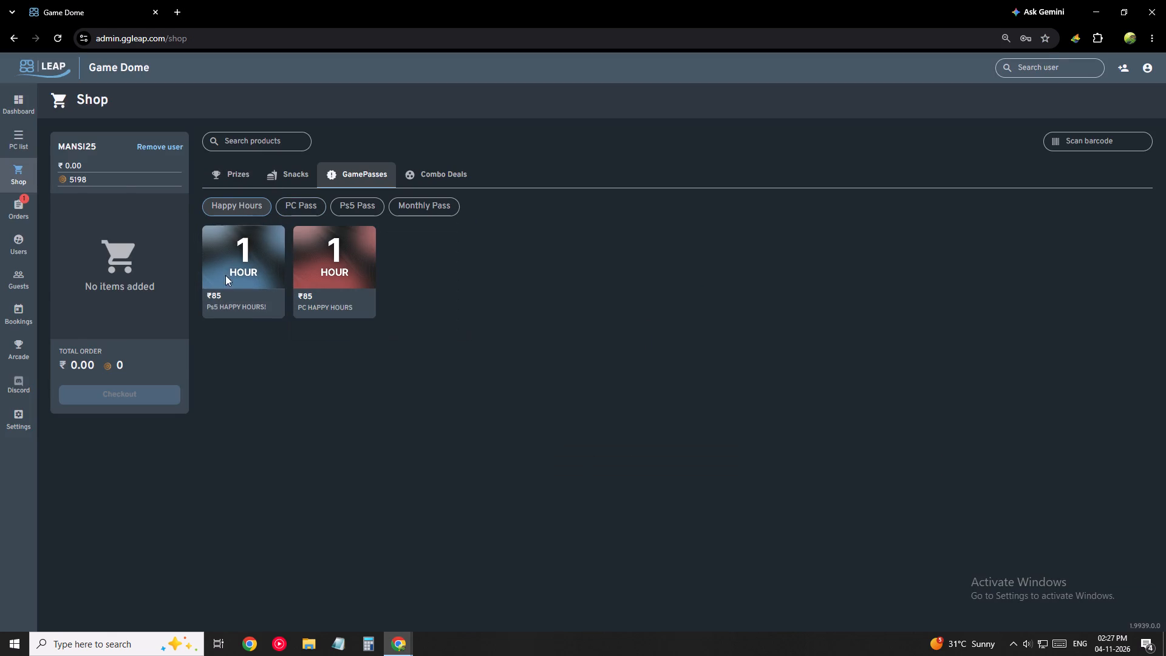
left_click_drag(225, 275, 112, 272)
left_click(120, 389)
left_click(289, 343)
left_click(286, 321)
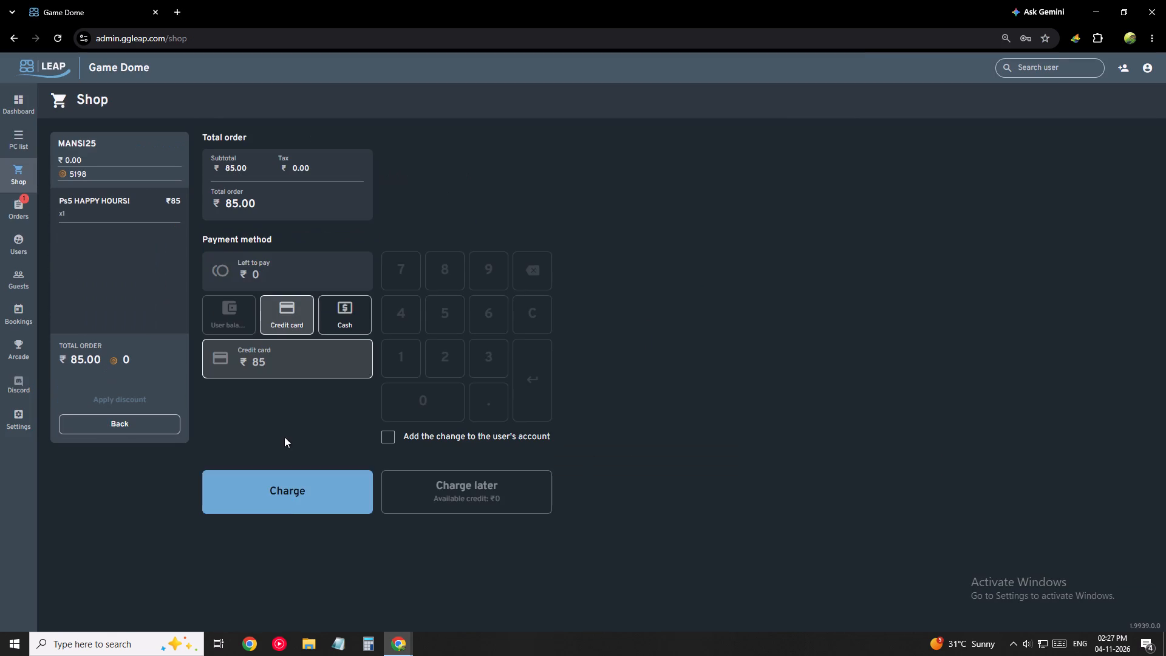
left_click(286, 500)
left_click(1042, 70)
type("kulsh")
left_click(1112, 132)
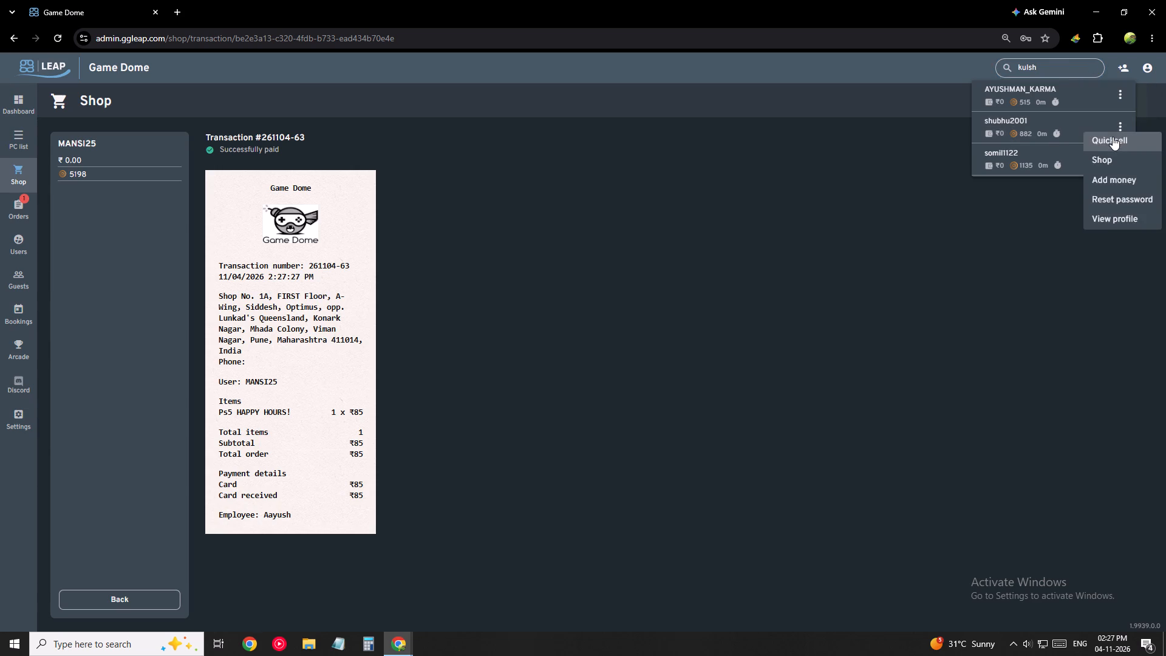
left_click(1116, 140)
left_click(919, 580)
left_click(921, 571)
left_click(350, 176)
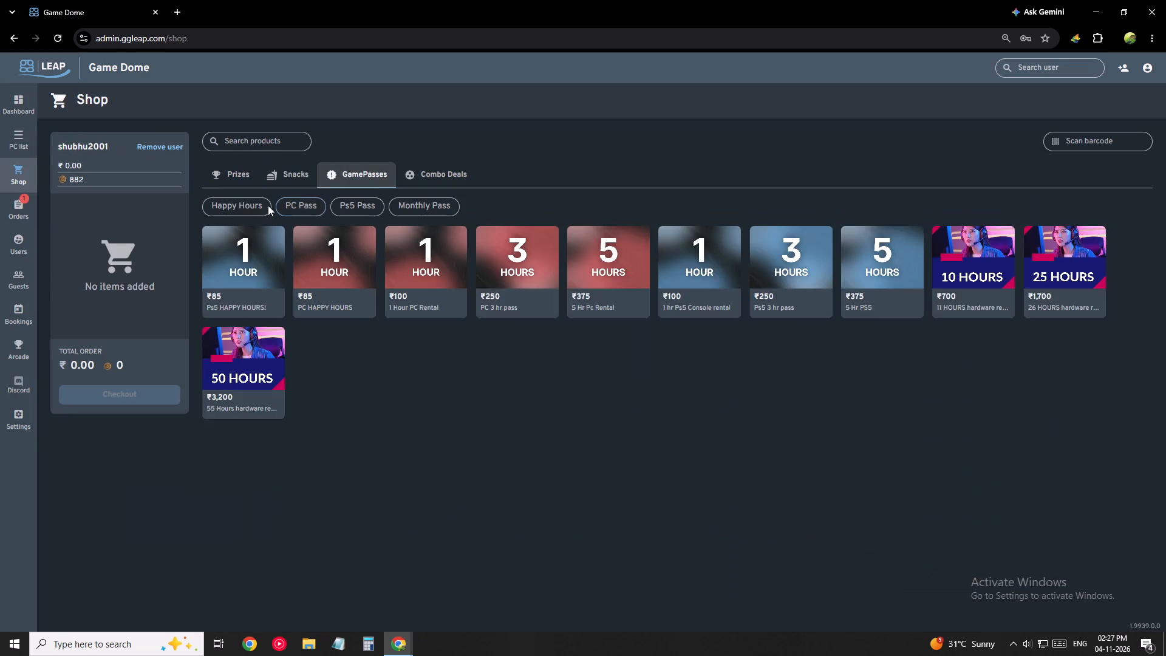
left_click(253, 205)
left_click_drag(222, 281, 103, 266)
left_click(119, 397)
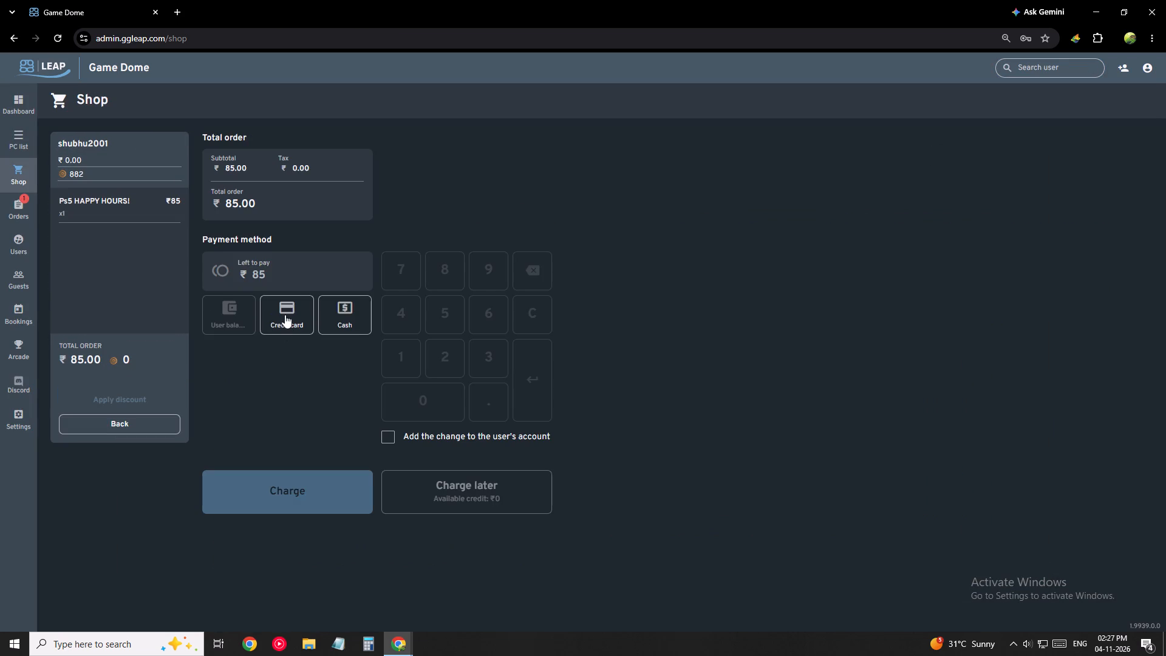
left_click(284, 312)
left_click(289, 494)
Open armaan's ₹85 order from the order history, copy the username and return to the orders.
left_click(9, 213)
left_click(257, 130)
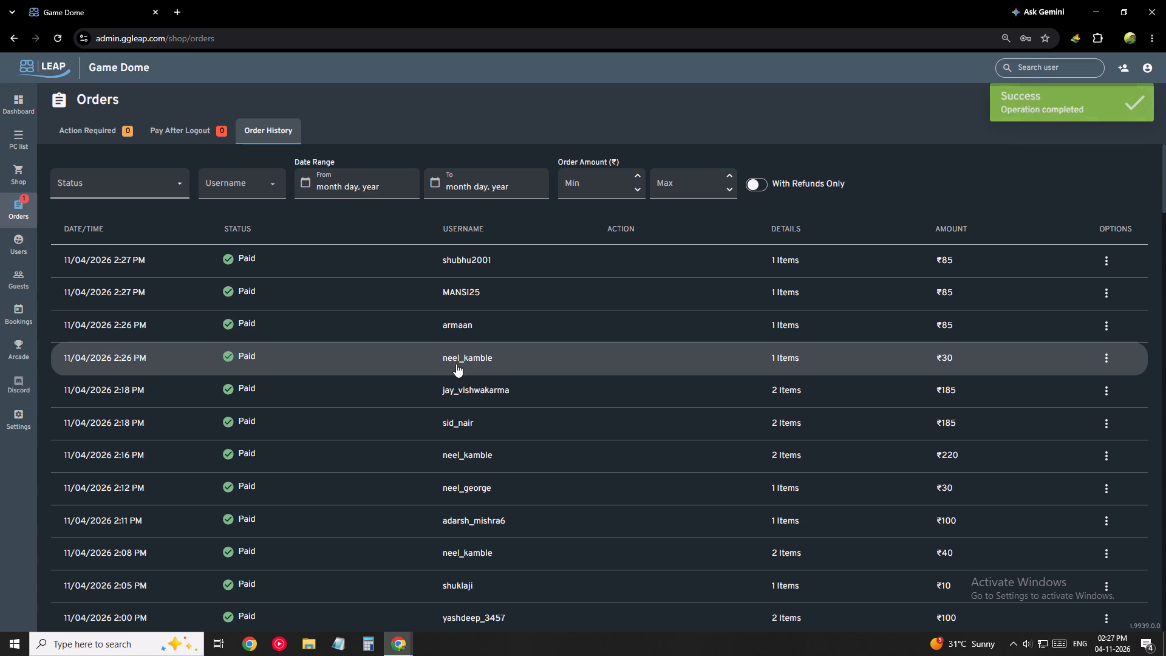
left_click(478, 328)
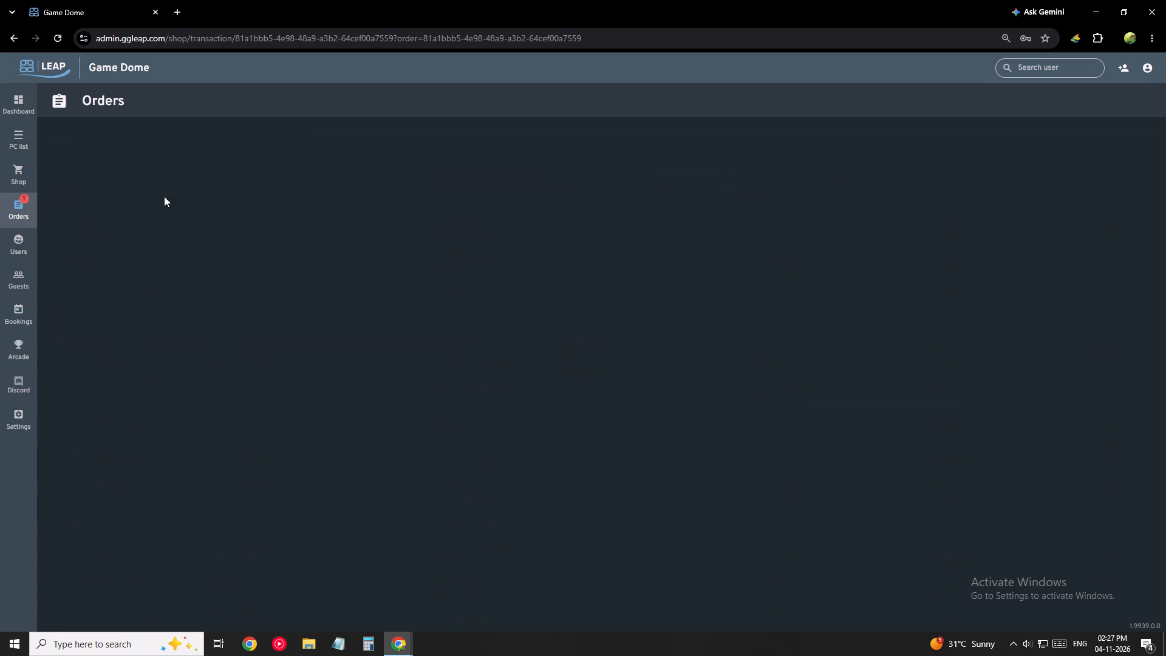
left_click(96, 134)
double_click(75, 142)
key("ctrl+c")
left_click(148, 599)
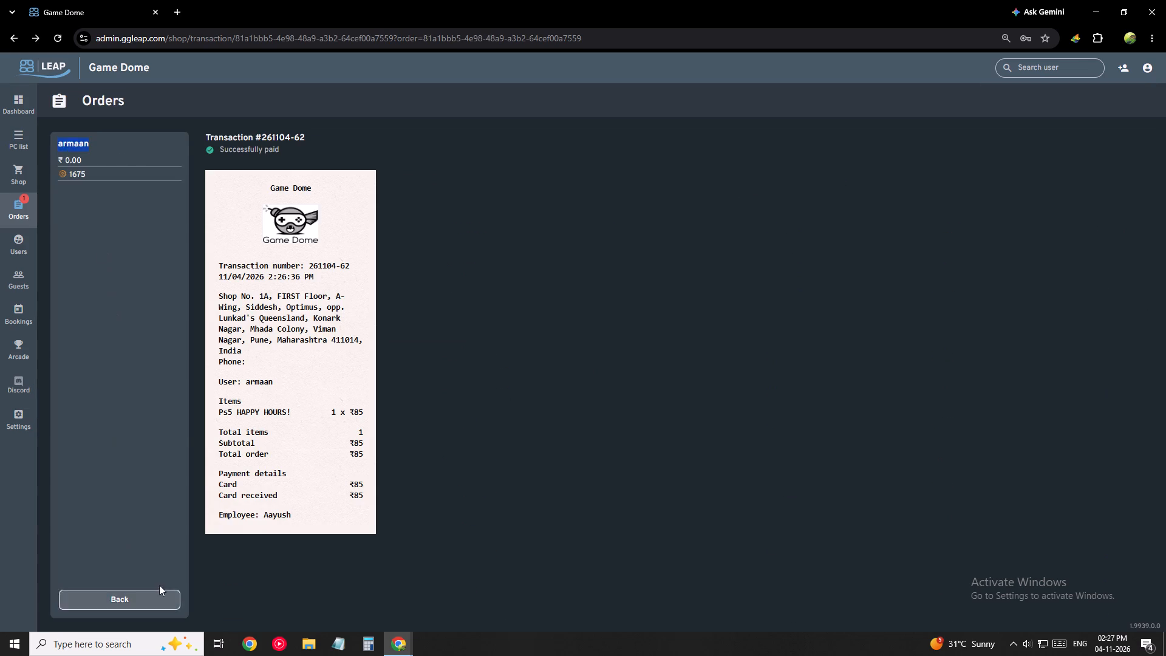
left_click(457, 290)
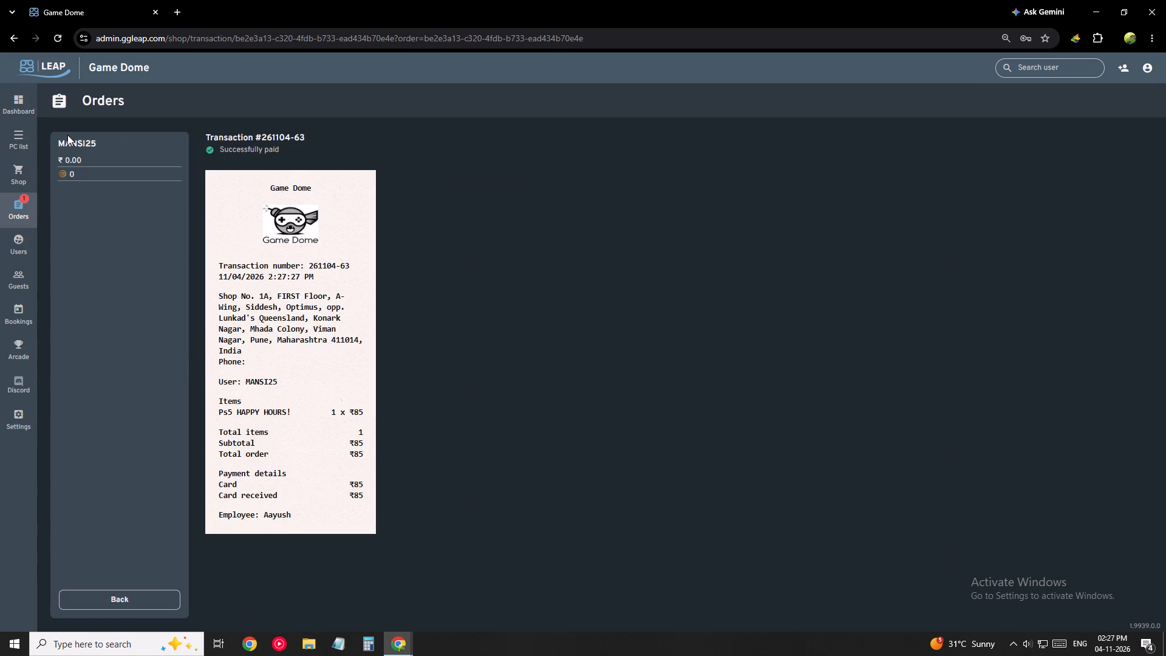
double_click(67, 135)
key("ctrl+c")
left_click(128, 588)
left_click(146, 590)
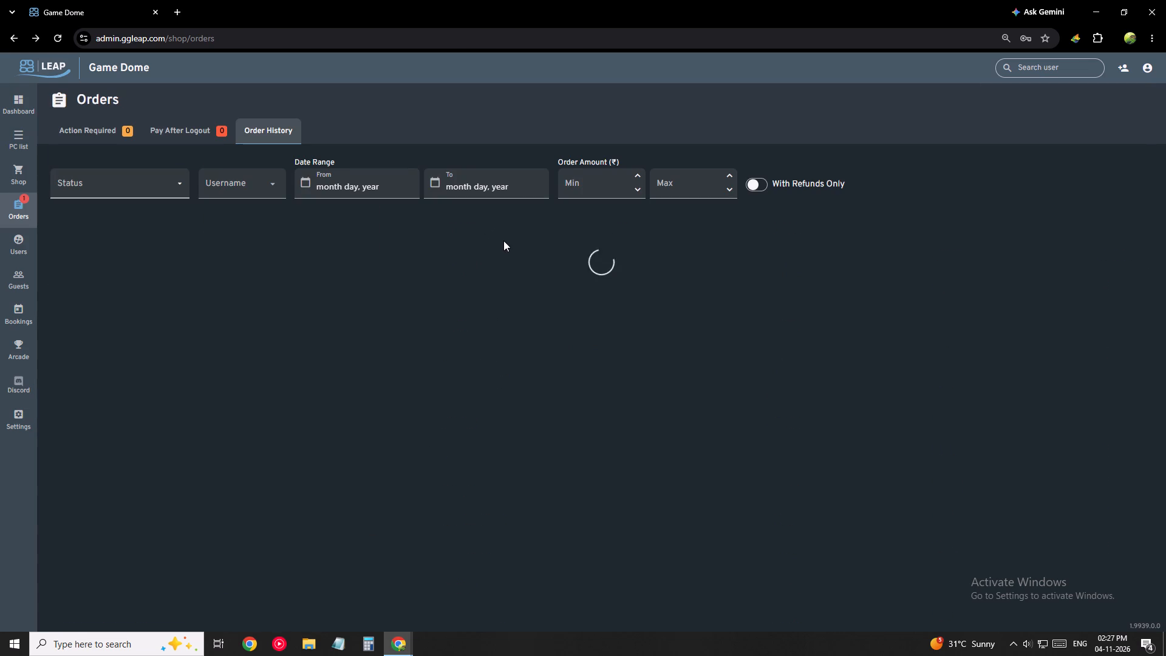
left_click(489, 253)
double_click(66, 146)
key("ctrl+c")
Open the PC list.
left_click(0, 149)
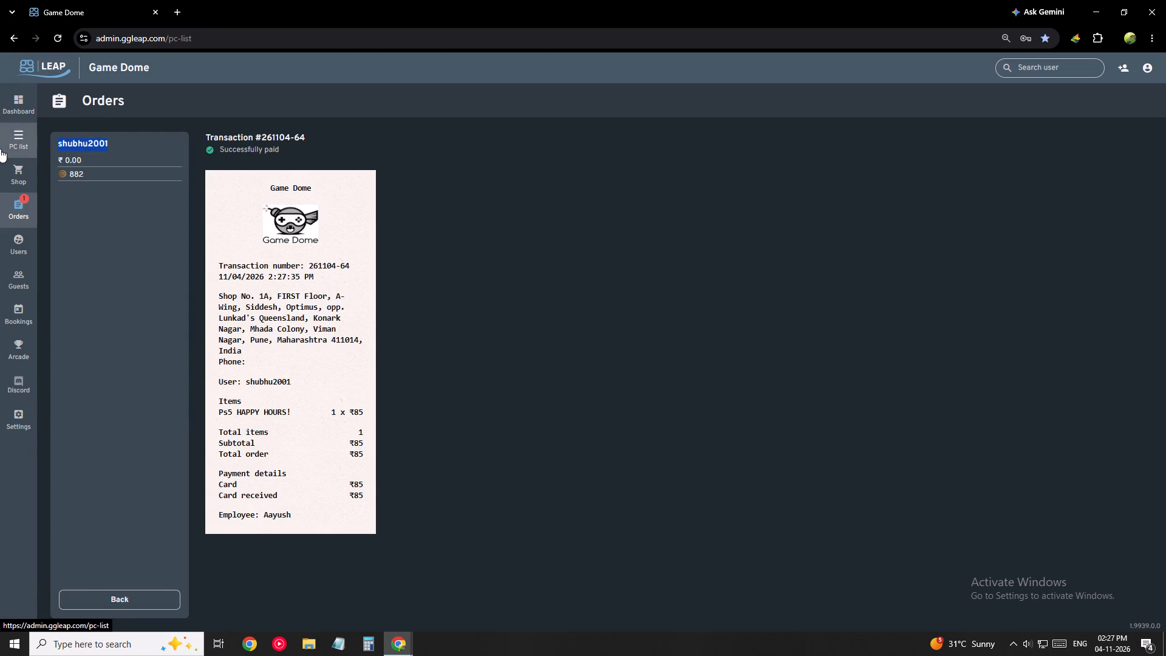
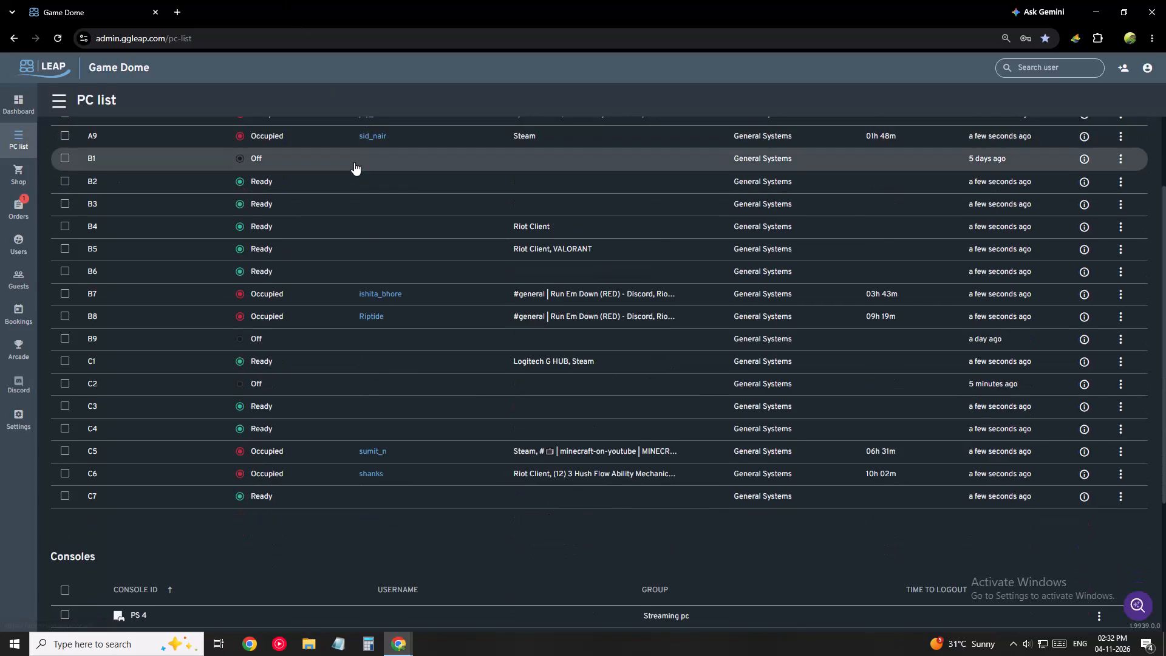
Look over the console list and open the order history.
scroll(398, 487, "down", 6)
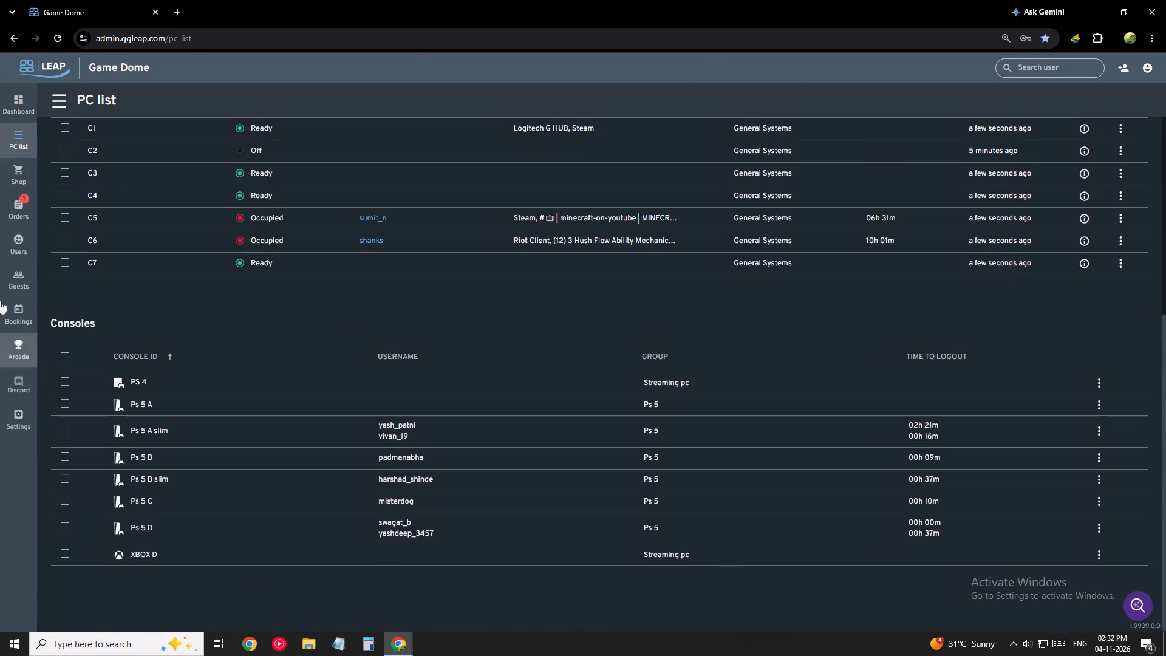
left_click(4, 226)
left_click(265, 132)
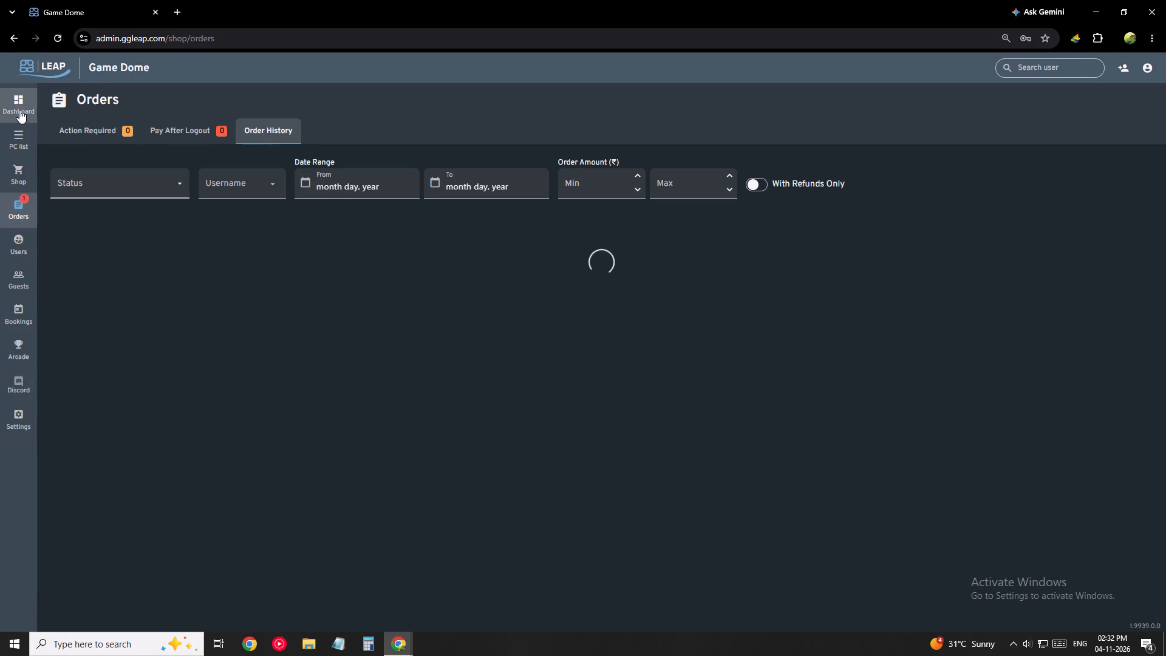
Log back in to the admin account with the prefilled credentials and reopen the PC list.
left_click(16, 131)
scroll(511, 397, "down", 9)
left_click(597, 394)
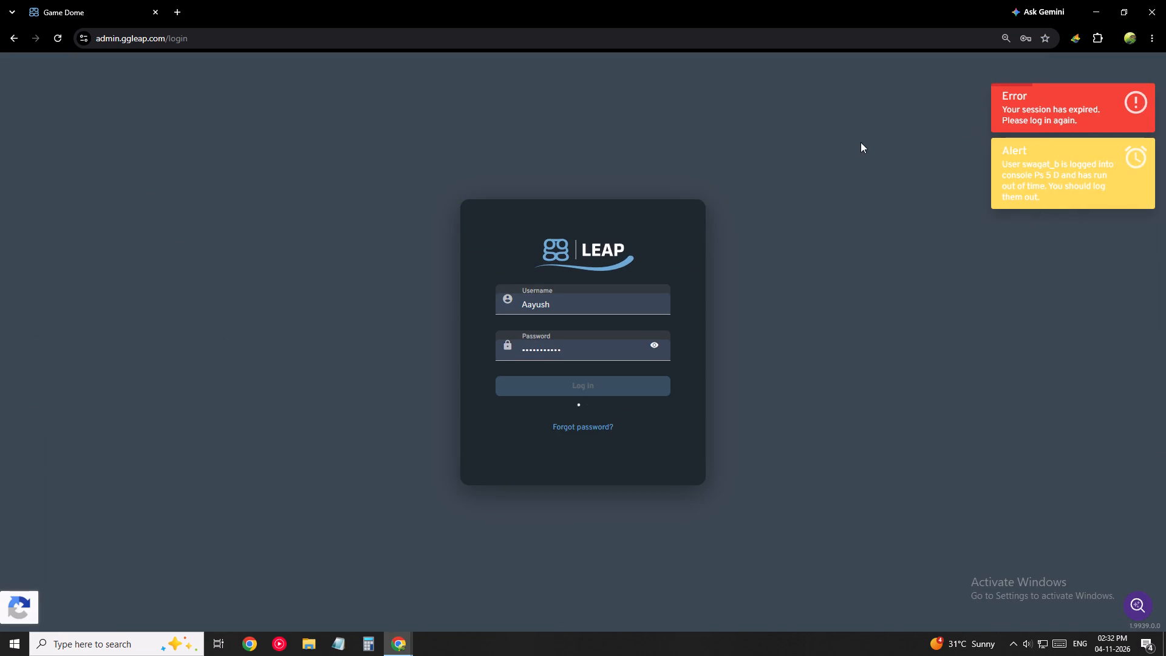
left_click(6, 152)
scroll(548, 349, "down", 3)
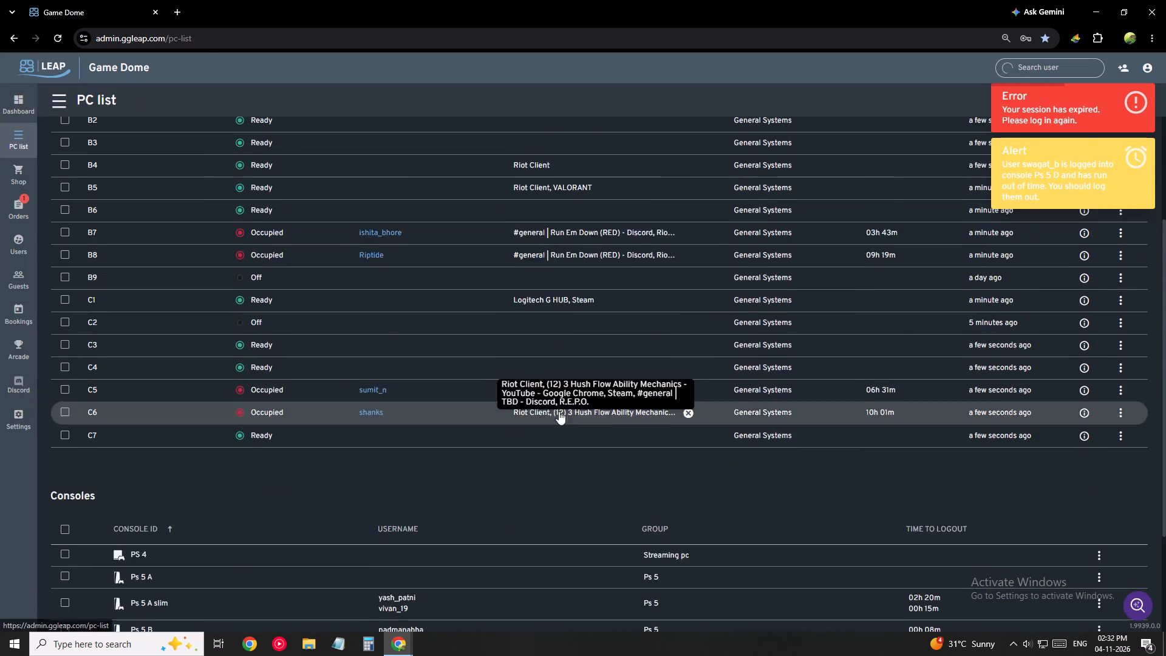
scroll(559, 411, "down", 3)
scroll(559, 411, "up", 1)
scroll(559, 411, "down", 1)
scroll(559, 411, "up", 1)
scroll(559, 411, "down", 3)
scroll(590, 482, "up", 1)
scroll(609, 496, "down", 2)
left_click(1102, 499)
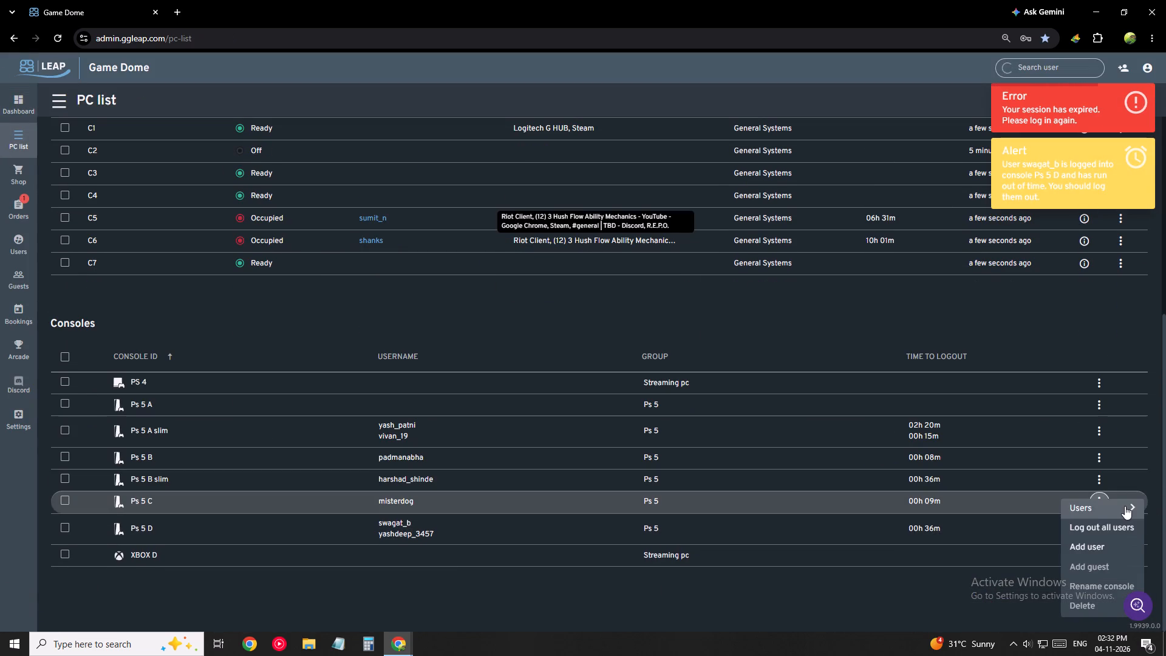
left_click(1125, 506)
left_click(1111, 544)
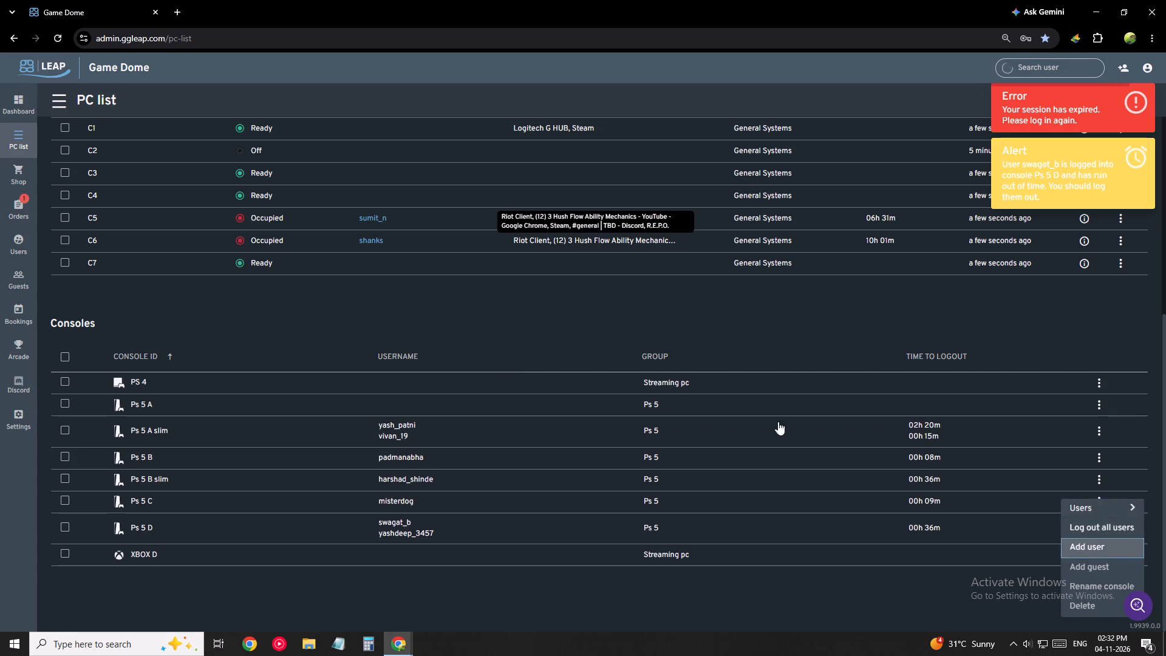
left_click(536, 340)
key("ctrl+v")
left_click(630, 379)
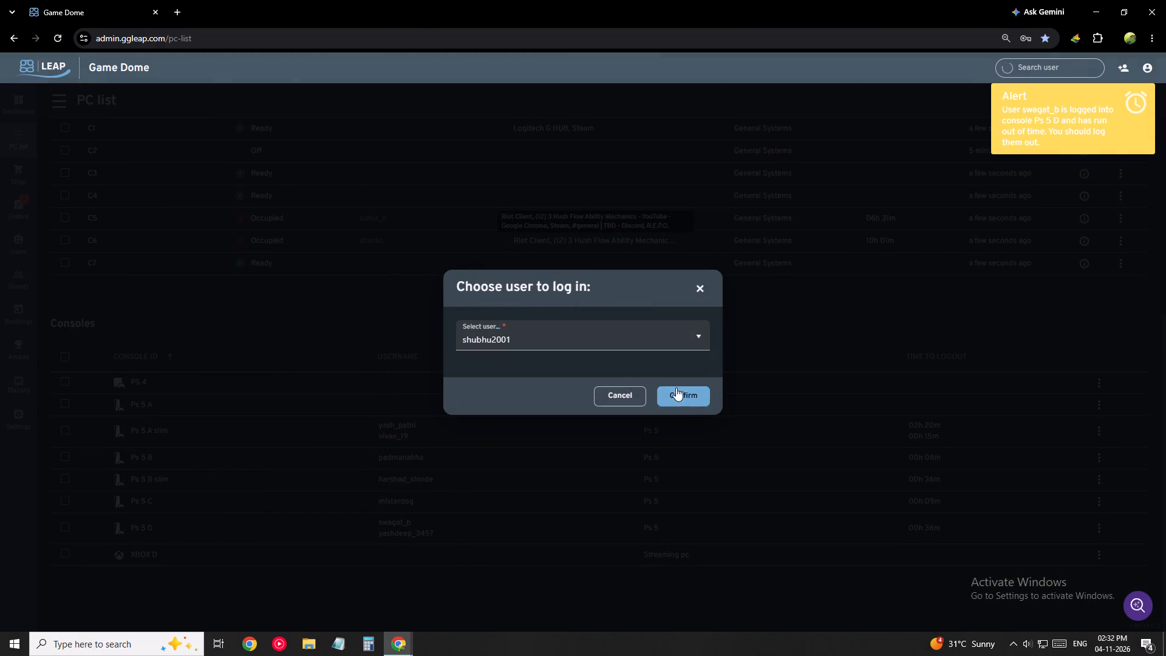
left_click(681, 390)
left_click(1100, 512)
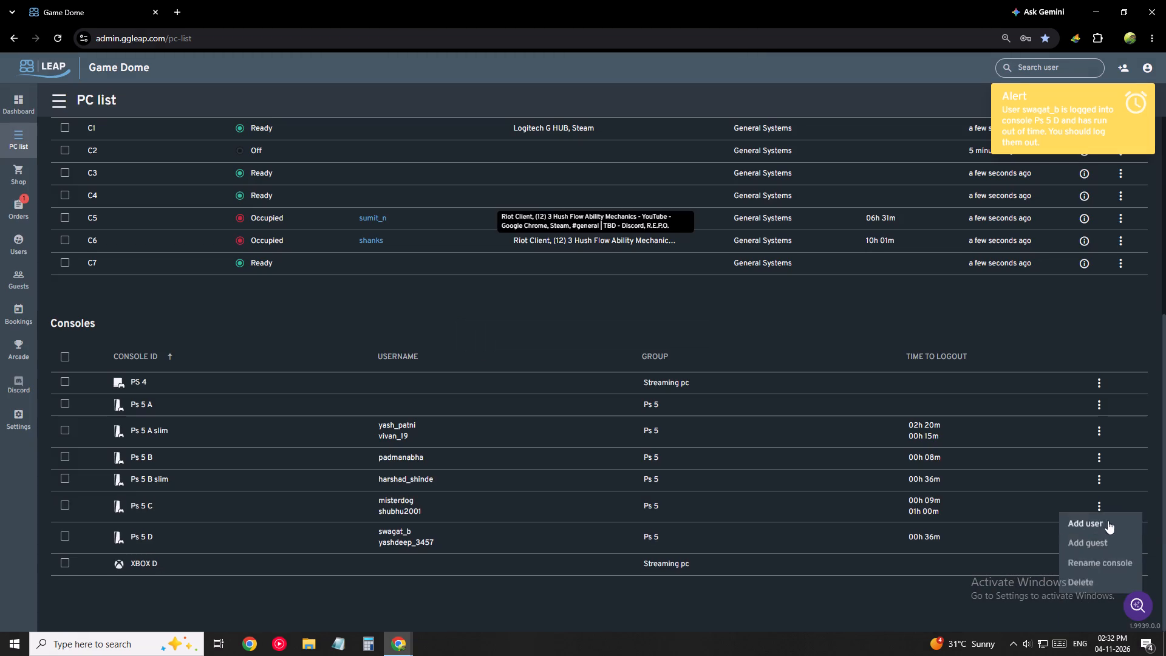
left_click(1120, 563)
left_click(477, 341)
key("super+v")
left_click(533, 460)
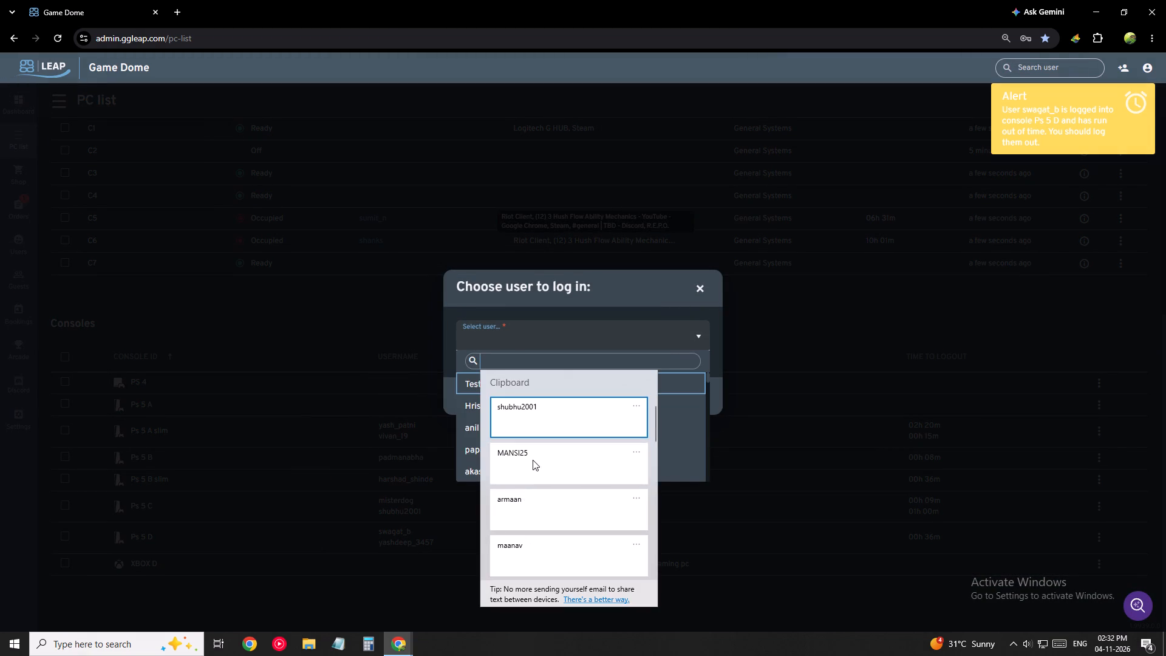
key("ctrl+v")
left_click(553, 363)
left_click(584, 374)
left_click(684, 385)
left_click(696, 392)
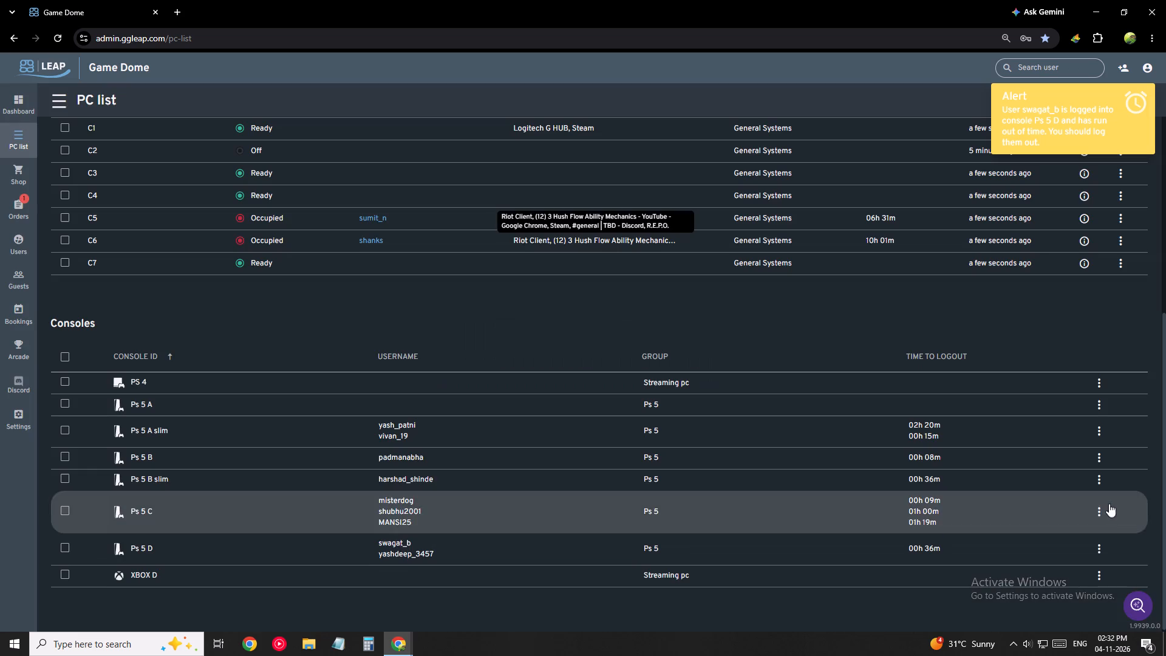
left_click(1094, 507)
left_click(1104, 562)
left_click(489, 341)
key("super+v")
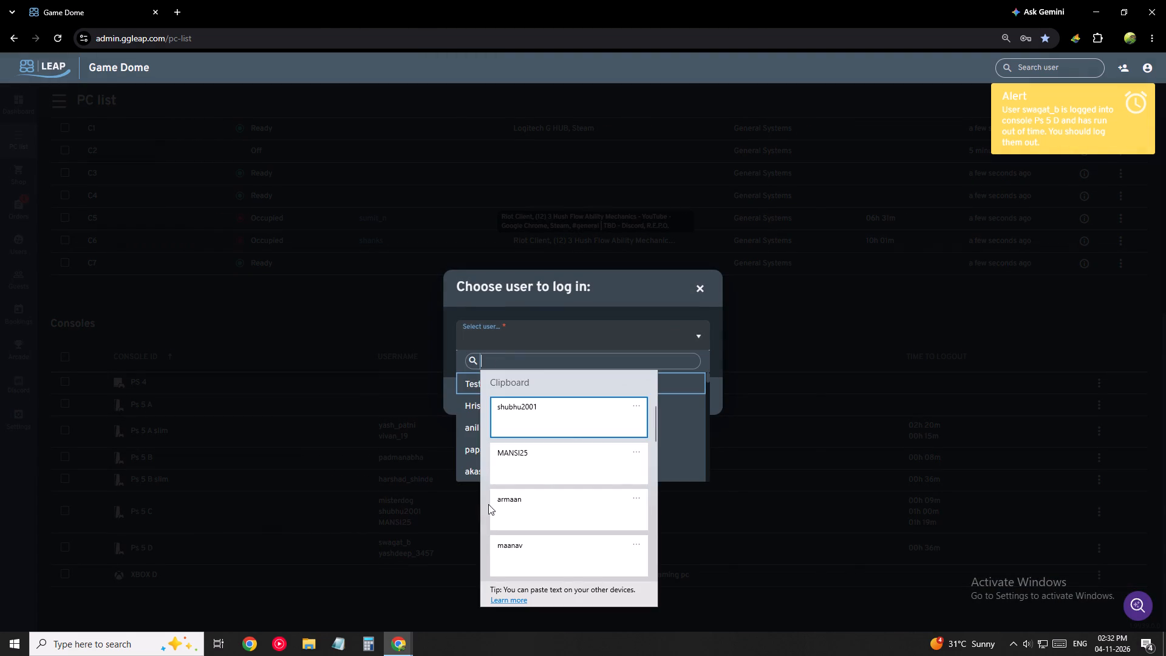
left_click(511, 553)
key("ctrl+v")
left_click(559, 367)
left_click(582, 375)
left_click(692, 391)
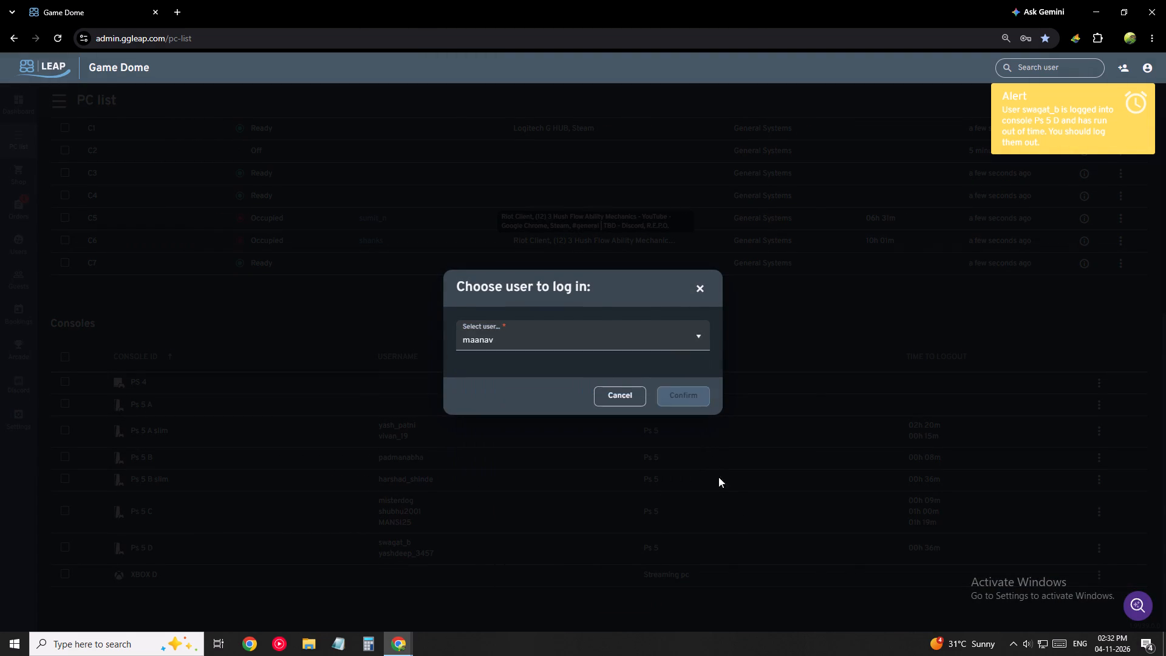
Add armaan as a user on console Ps 5 C, taking the username from the clipboard history.
left_click(1104, 518)
left_click(1127, 565)
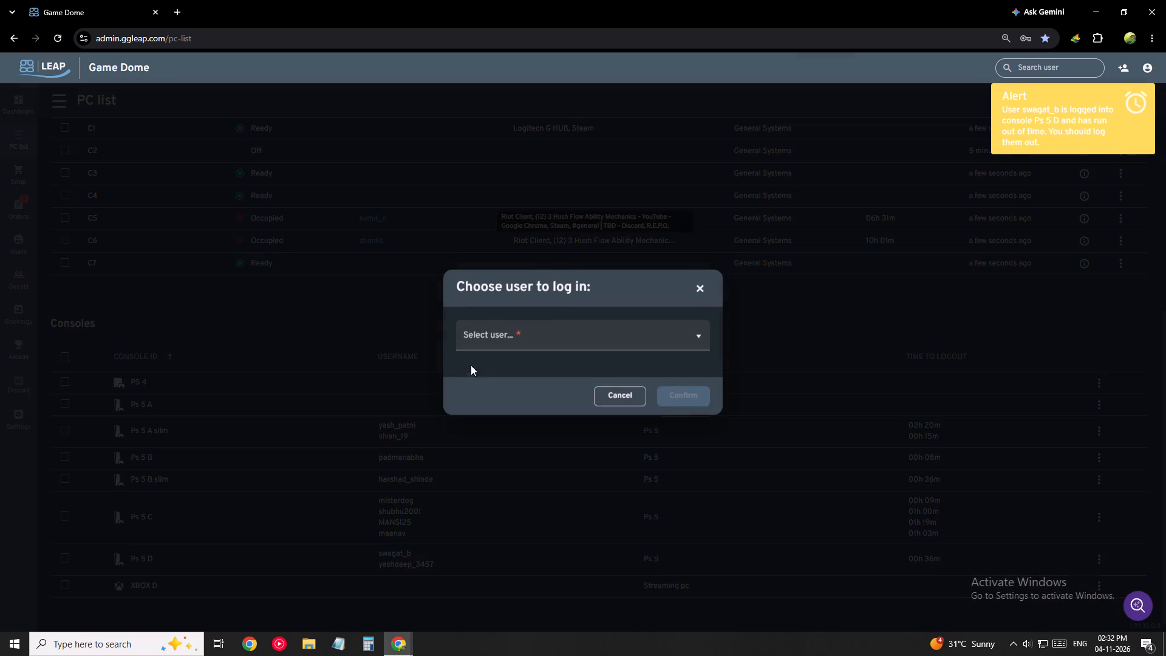
left_click(523, 346)
key("super+v")
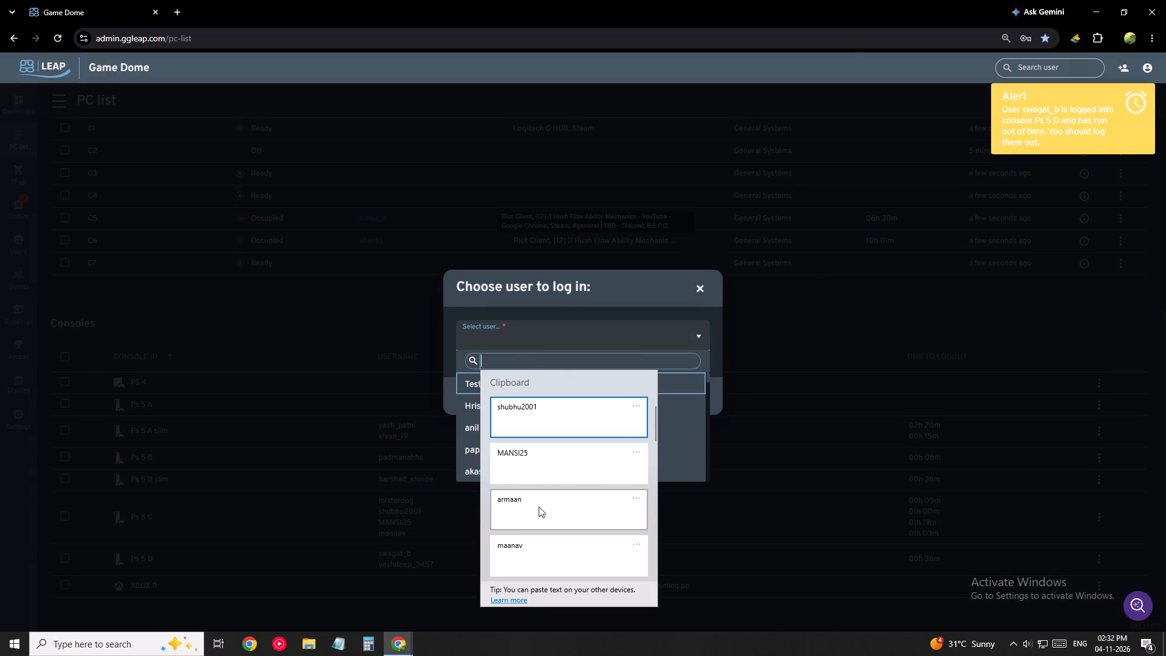
left_click(539, 507)
key("ctrl+v")
left_click(537, 365)
left_click(576, 382)
left_click(683, 394)
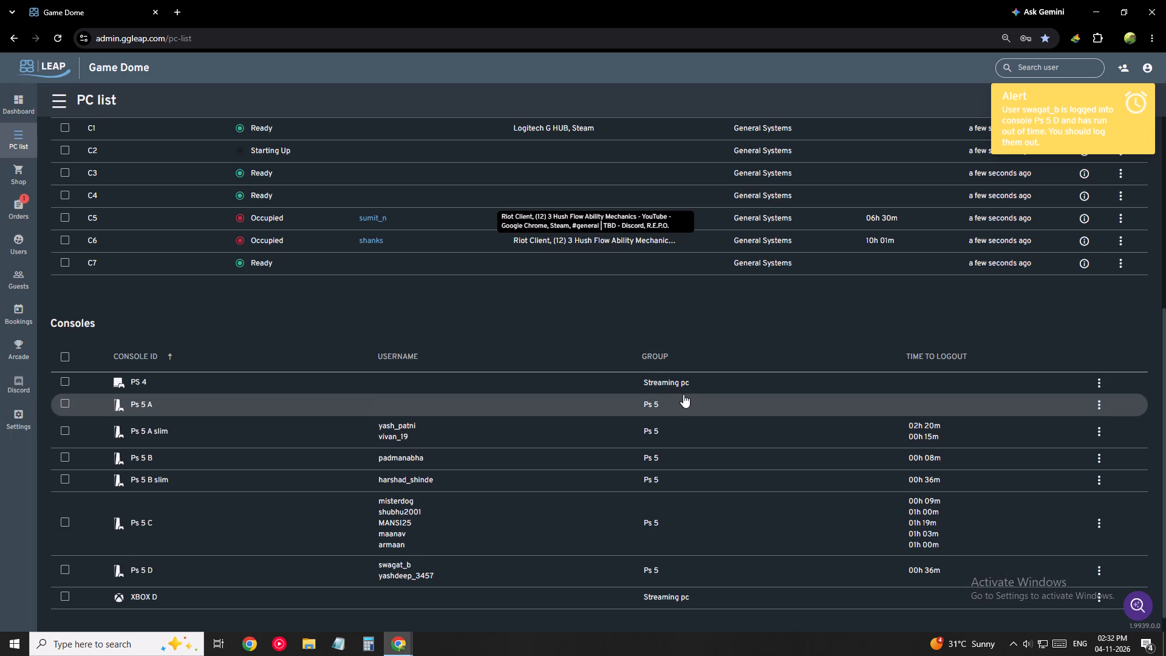
left_click(395, 567)
left_click(419, 474)
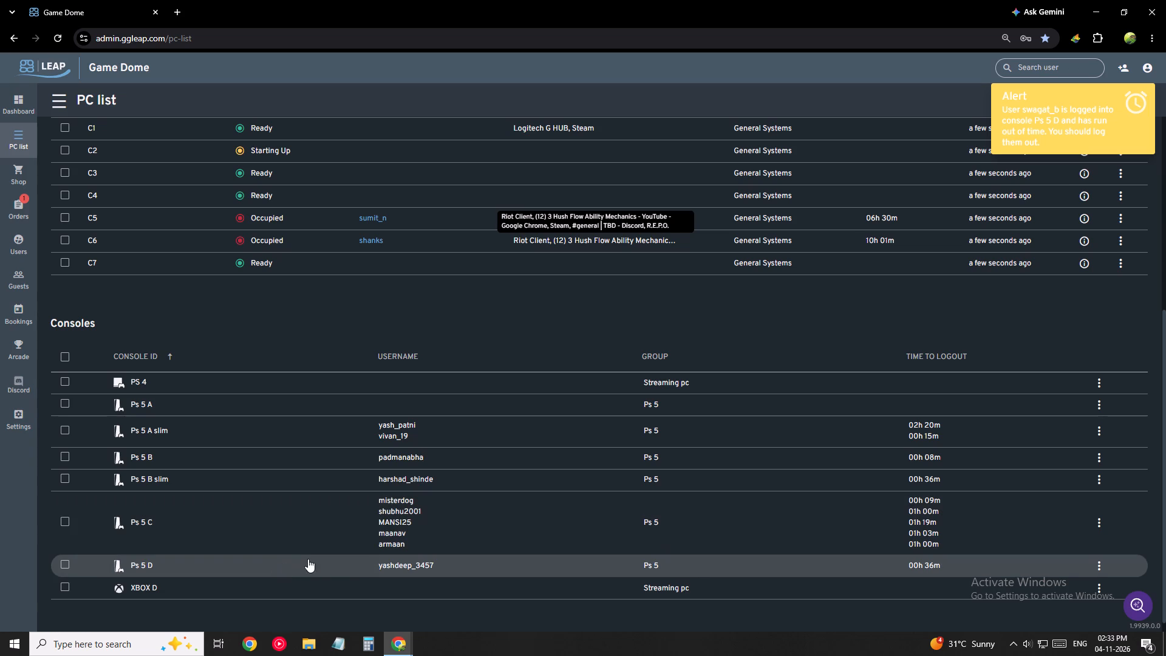
left_click(1102, 129)
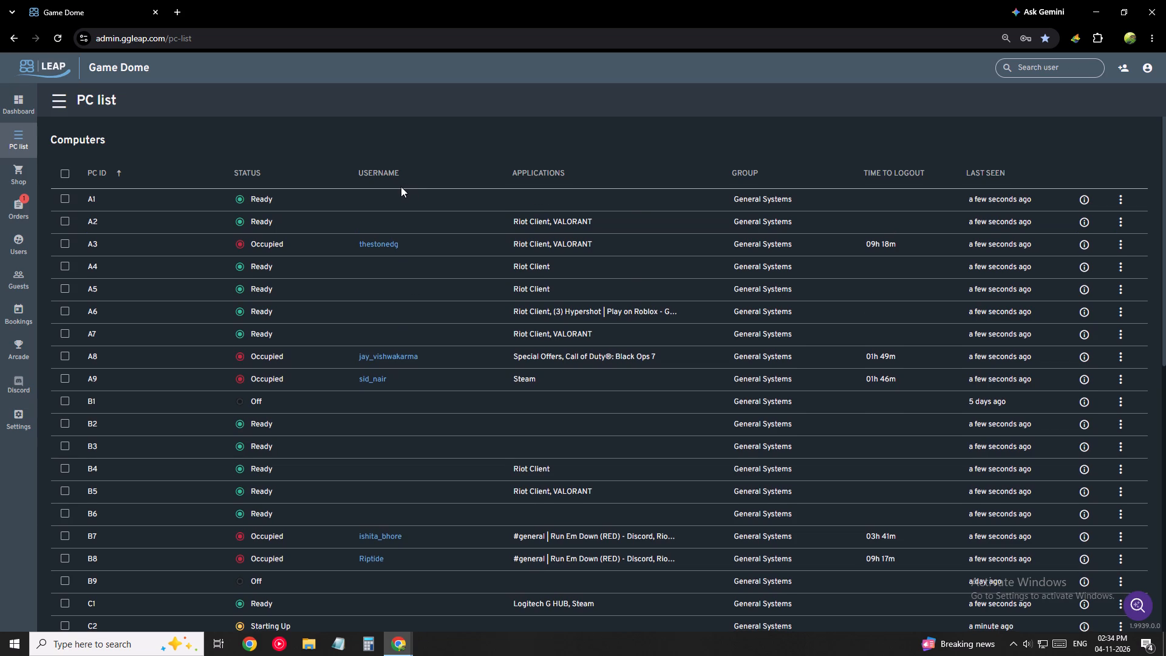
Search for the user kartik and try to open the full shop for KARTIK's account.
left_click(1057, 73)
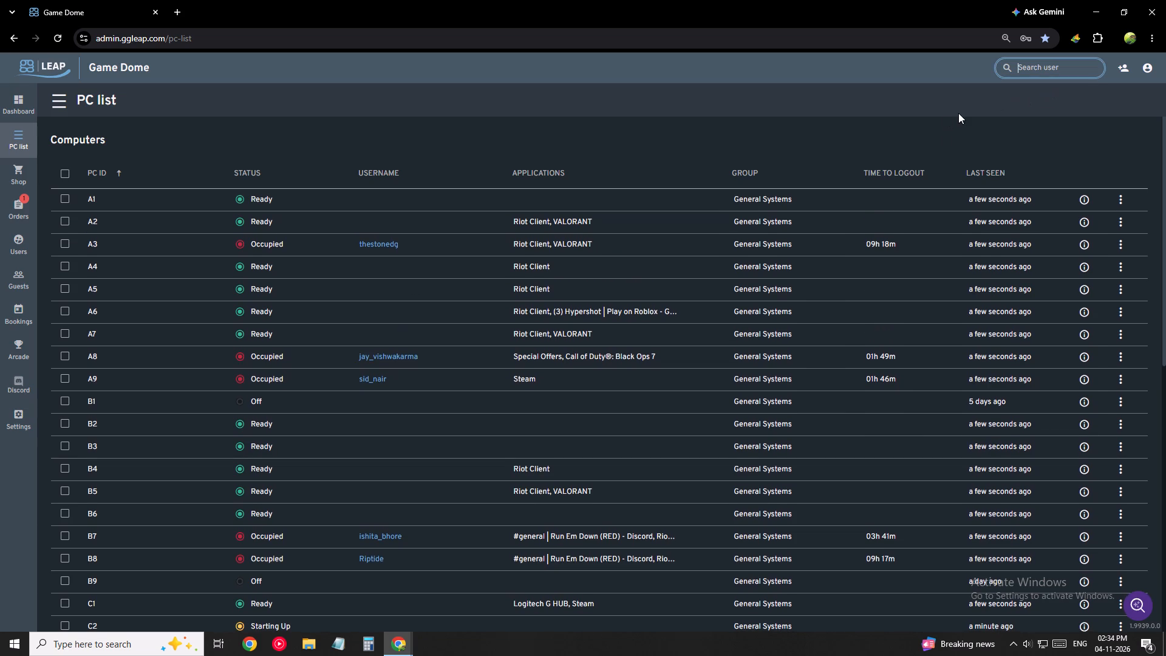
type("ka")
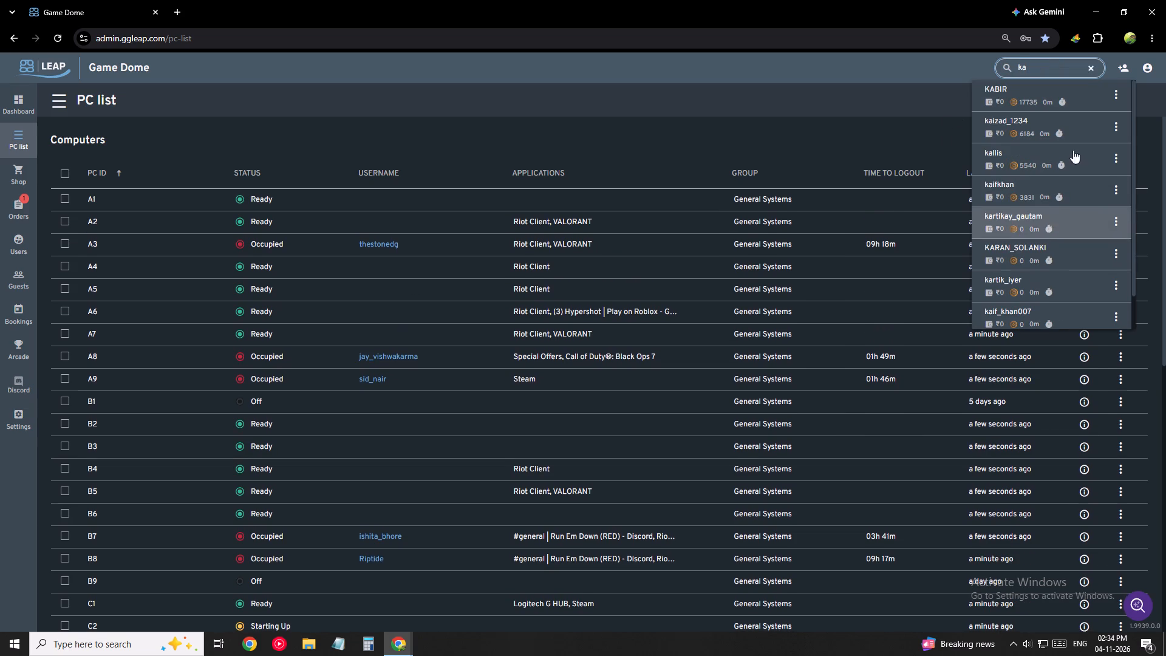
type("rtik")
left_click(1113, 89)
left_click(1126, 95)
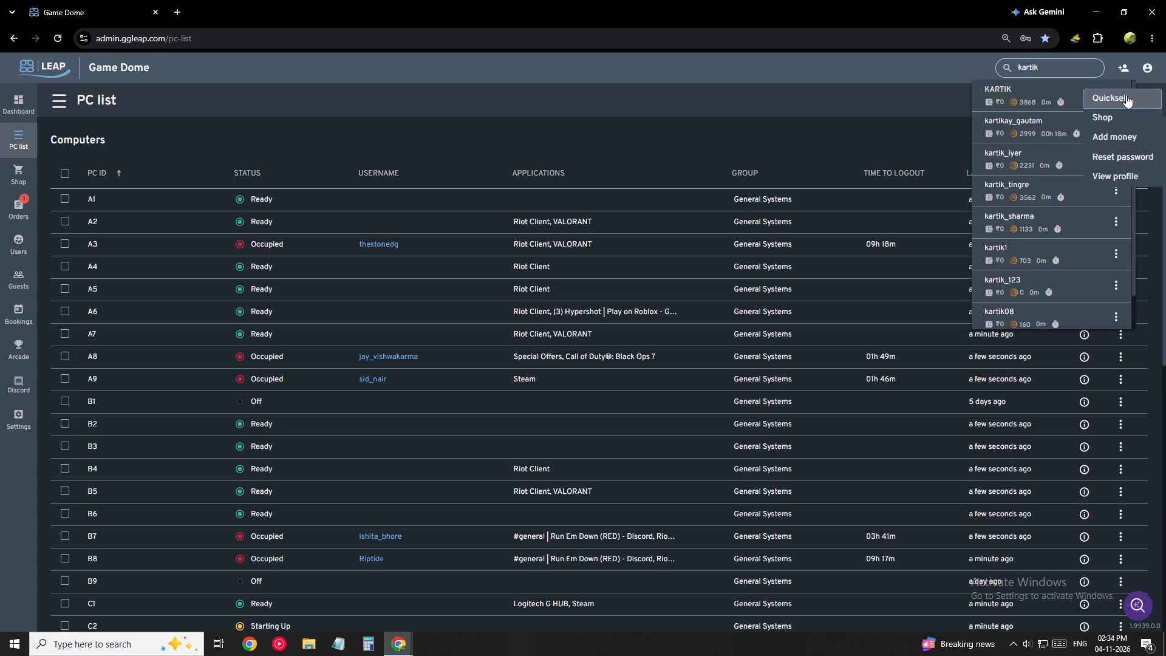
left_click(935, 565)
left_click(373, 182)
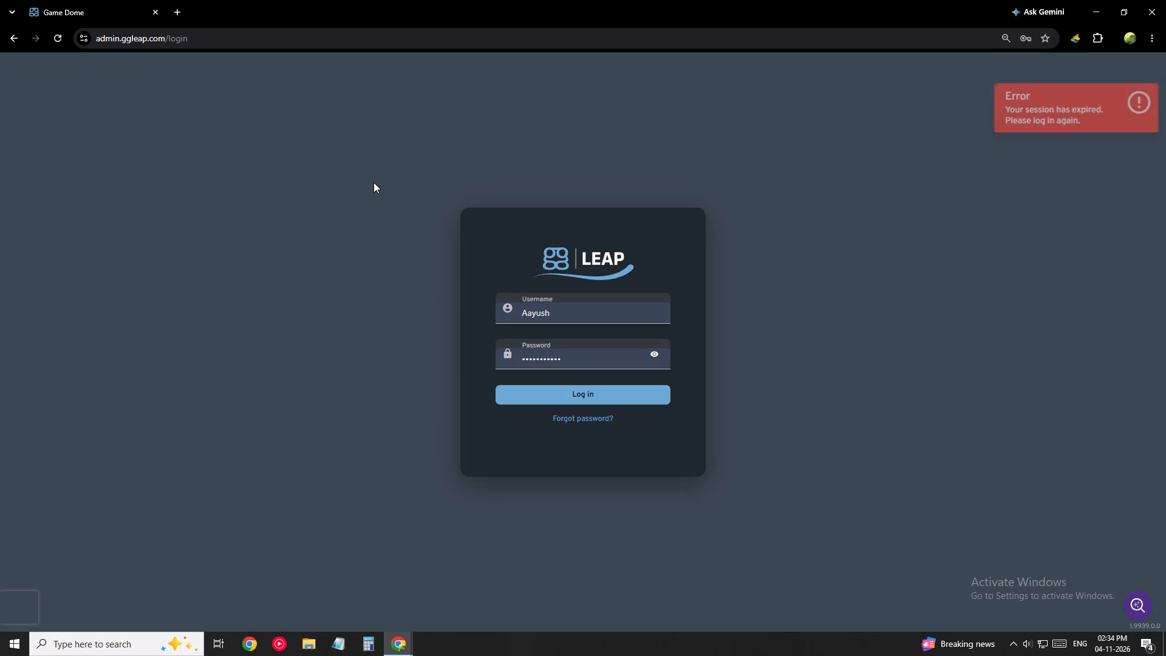
Log back in to the admin account with the prefilled credentials.
left_click(582, 397)
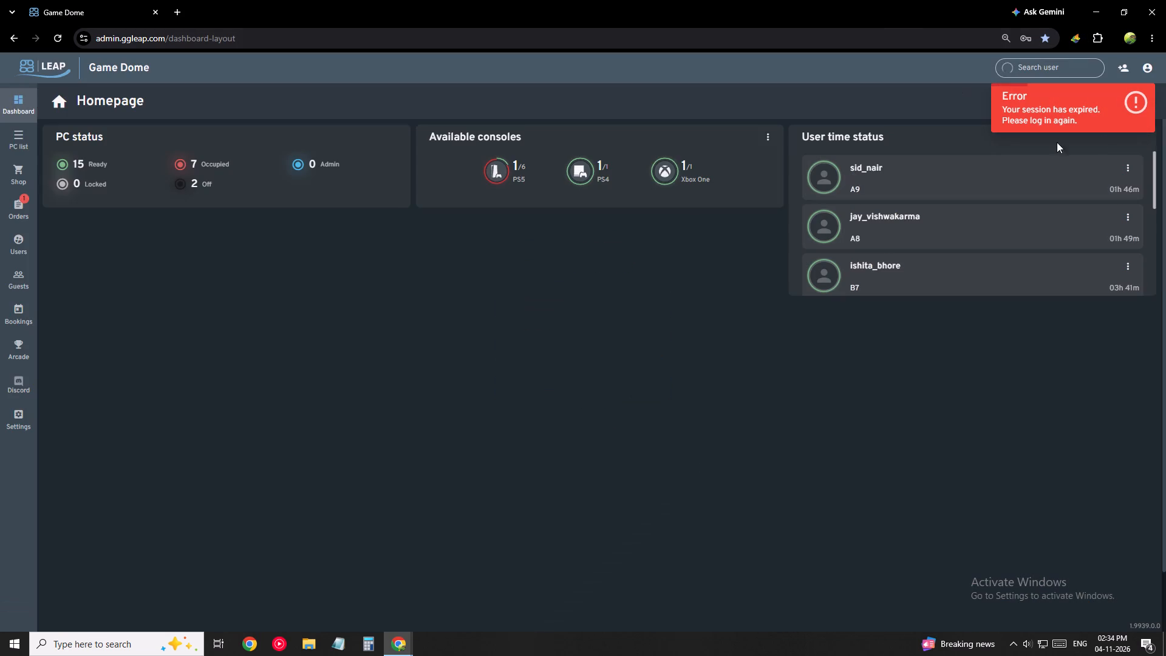
Search for the user kartik and open the full shop for KARTIK's account.
left_click(1019, 95)
left_click(1025, 63)
type("kartik")
left_click(1111, 89)
left_click(1117, 90)
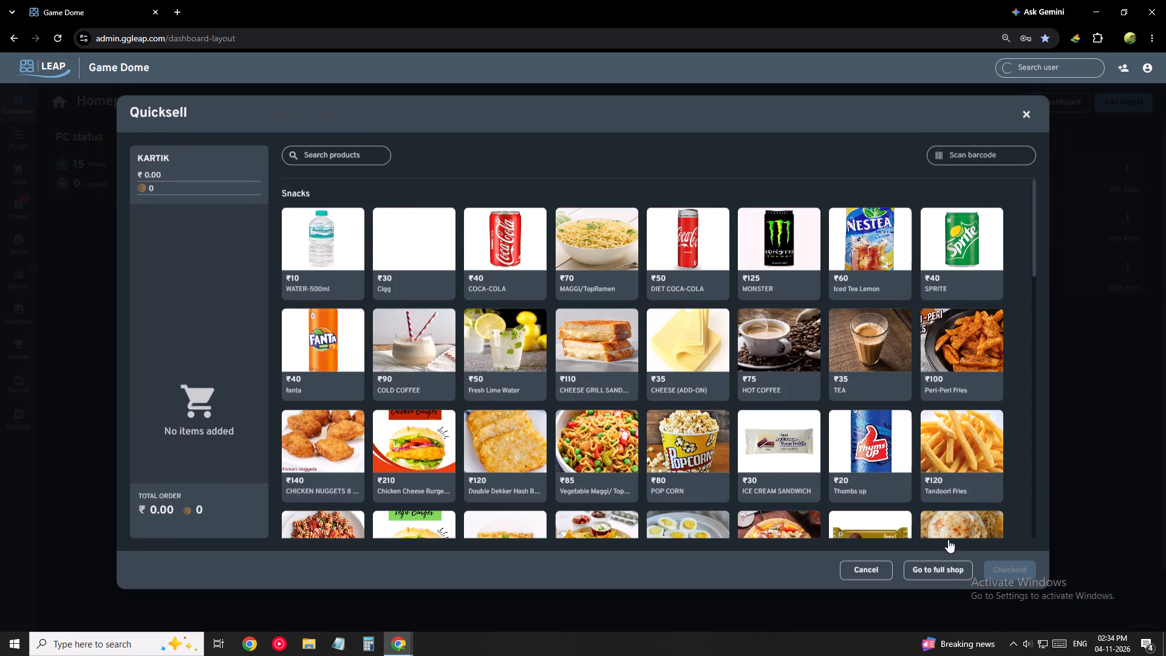
left_click(934, 556)
left_click(933, 567)
Sell KARTIK one ₹85 Ps5 HAPPY HOURS! game pass and charge it to credit card.
left_click(364, 176)
left_click(353, 208)
left_click_drag(228, 258, 212, 261)
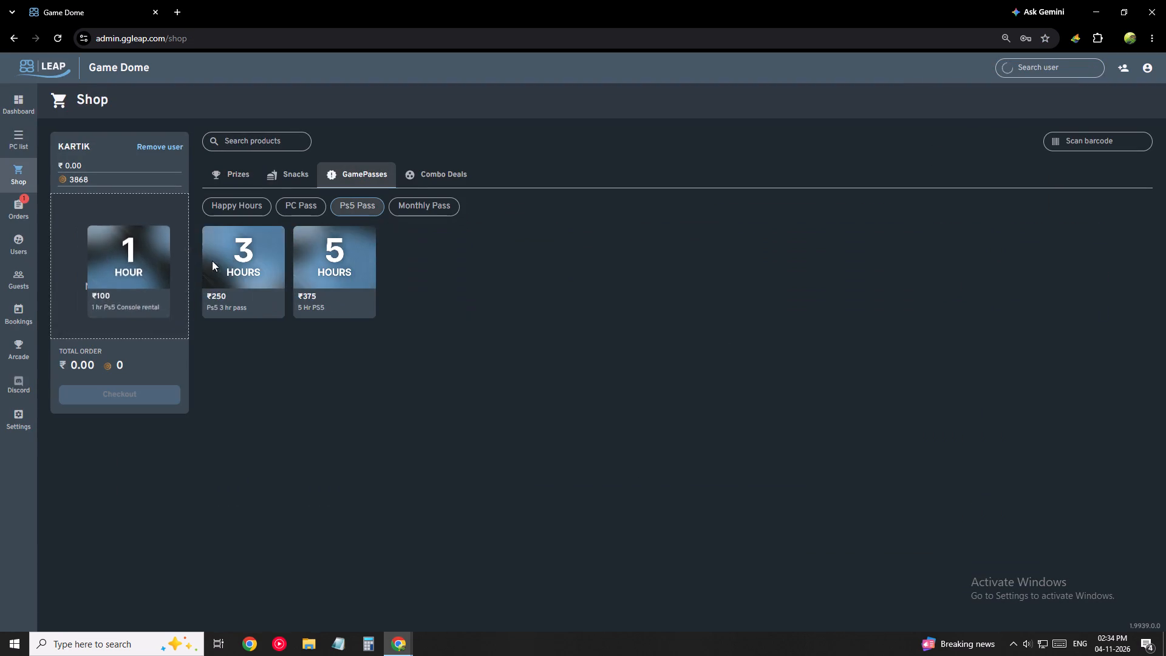
left_click_drag(212, 261, 281, 262)
left_click(232, 210)
left_click_drag(252, 285, 111, 260)
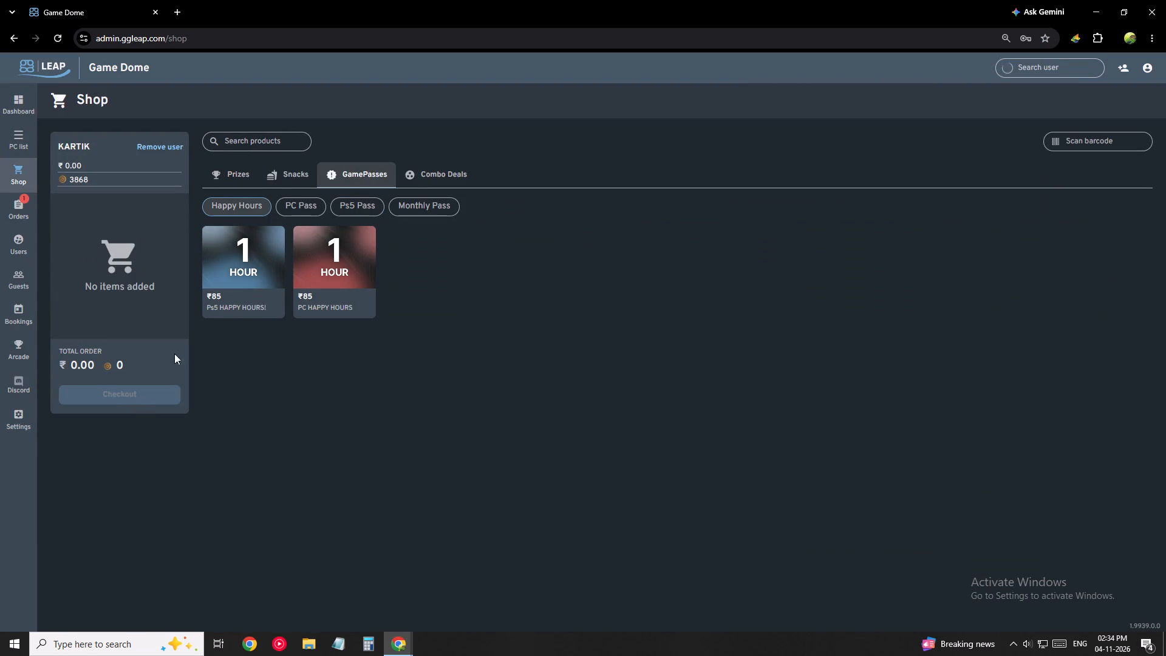
left_click(132, 404)
left_click(298, 298)
left_click(284, 493)
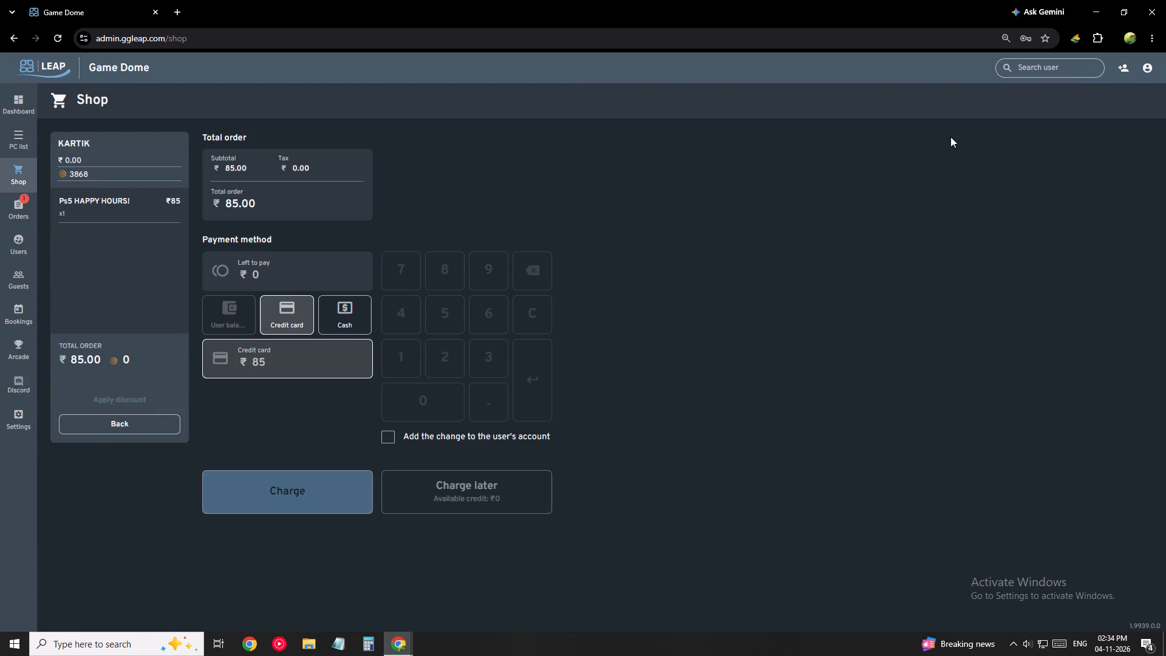
left_click(1032, 54)
left_click(1046, 72)
type("raju")
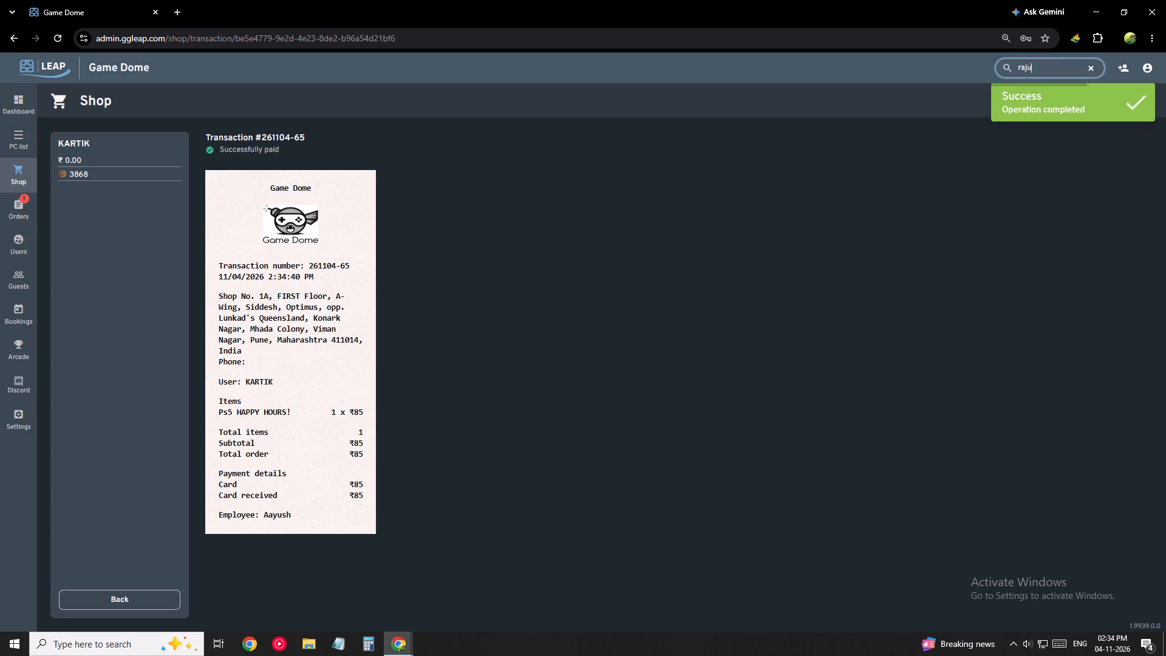
left_click(1122, 85)
left_click(1151, 91)
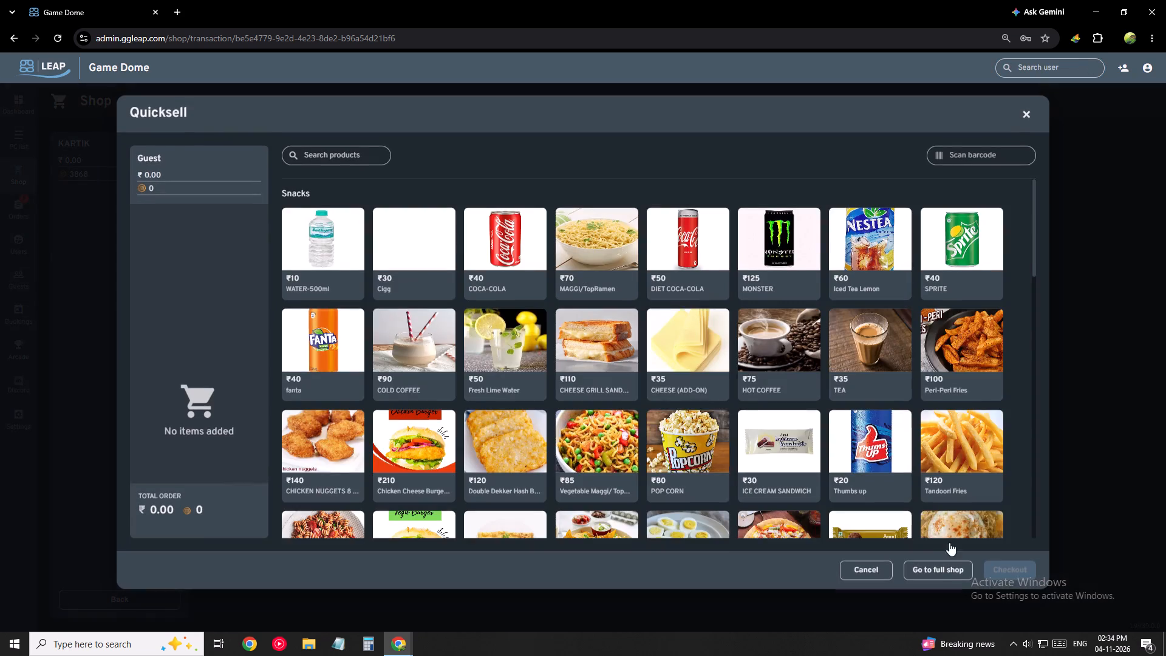
left_click(949, 564)
left_click(296, 178)
left_click(349, 179)
left_click_drag(239, 253, 90, 298)
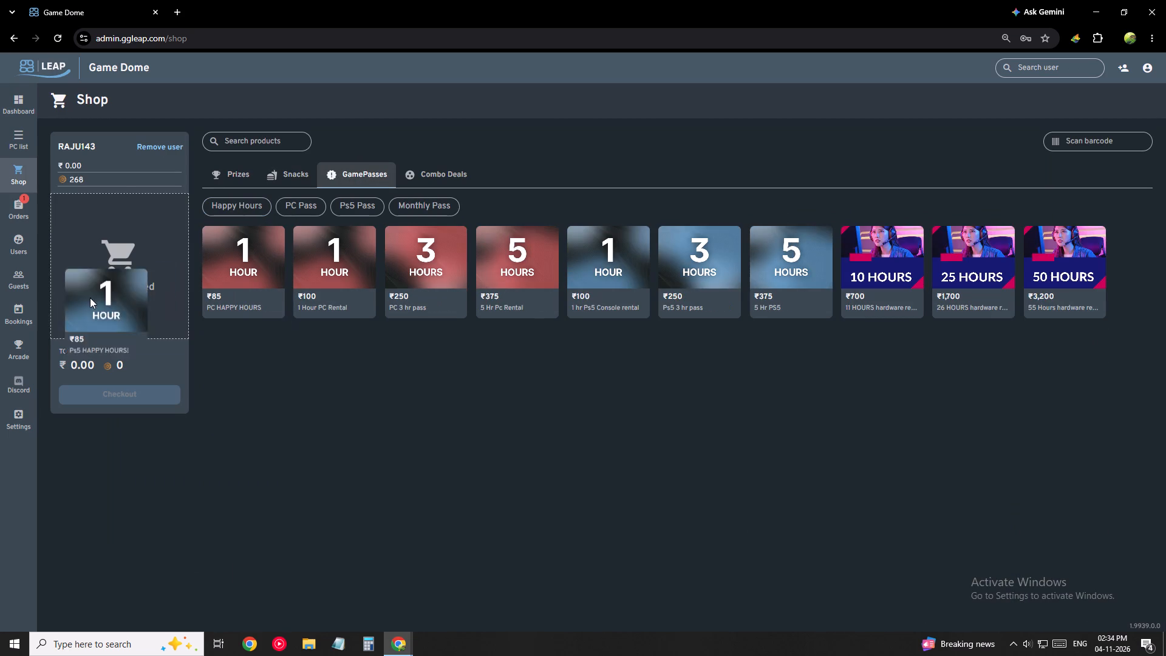
left_click_drag(90, 298, 129, 294)
left_click(126, 394)
left_click(298, 312)
left_click(278, 476)
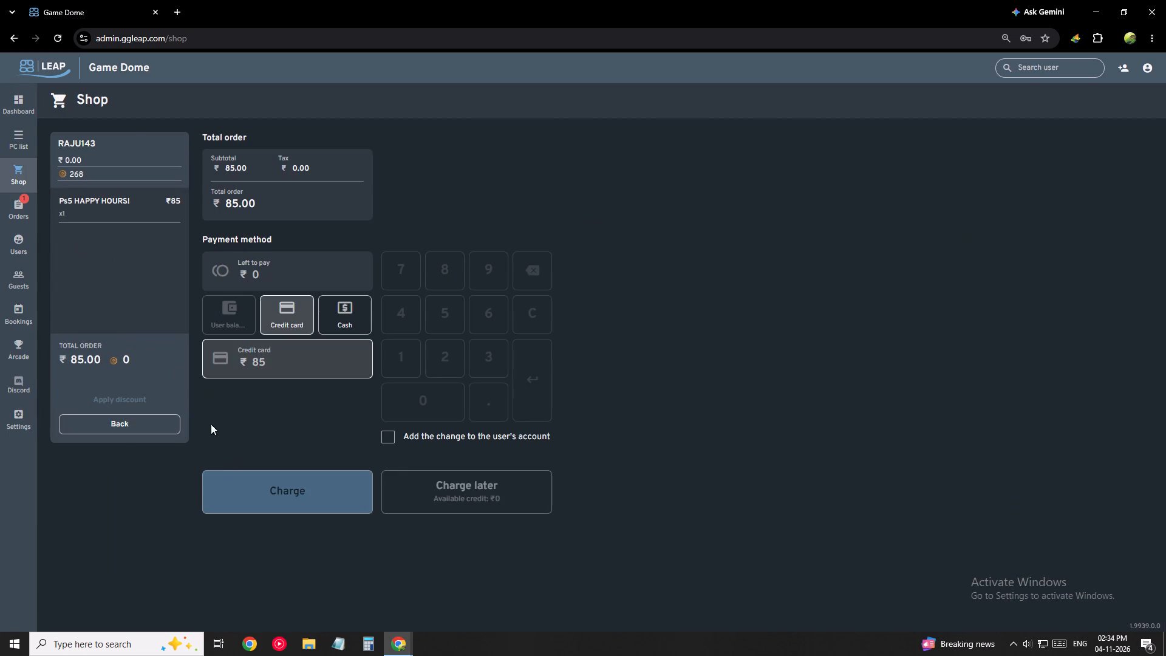
double_click(69, 142)
key("ctrl+c")
Open KARTIK's ₹85 order from the order history and copy the username.
left_click(9, 215)
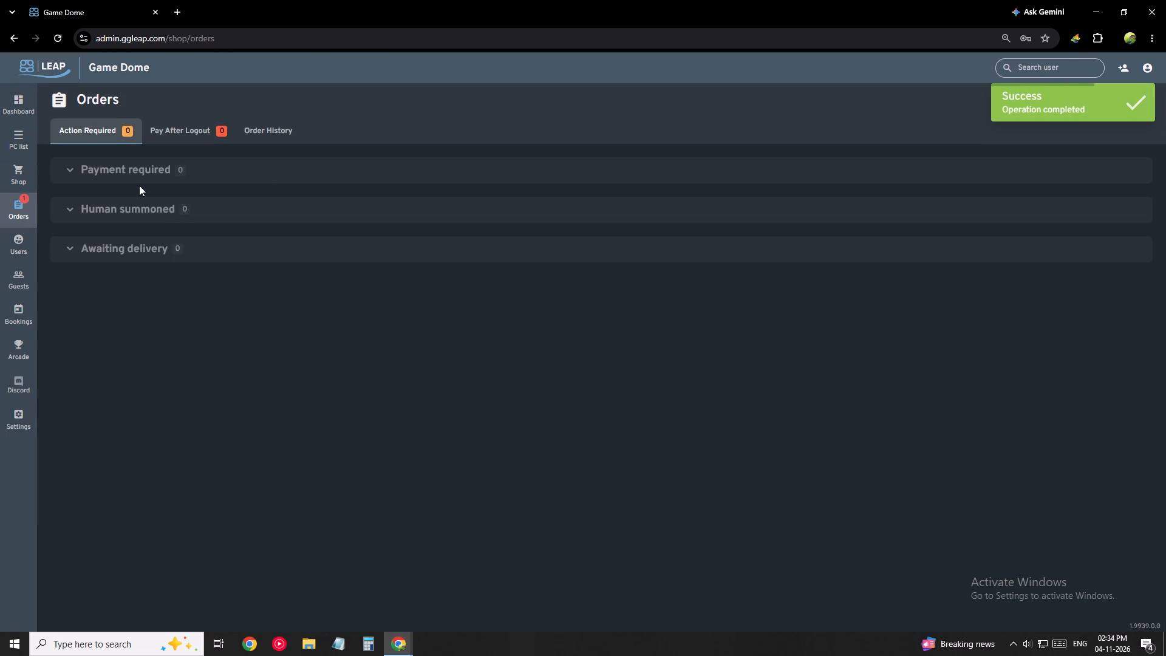
left_click(277, 135)
left_click(462, 294)
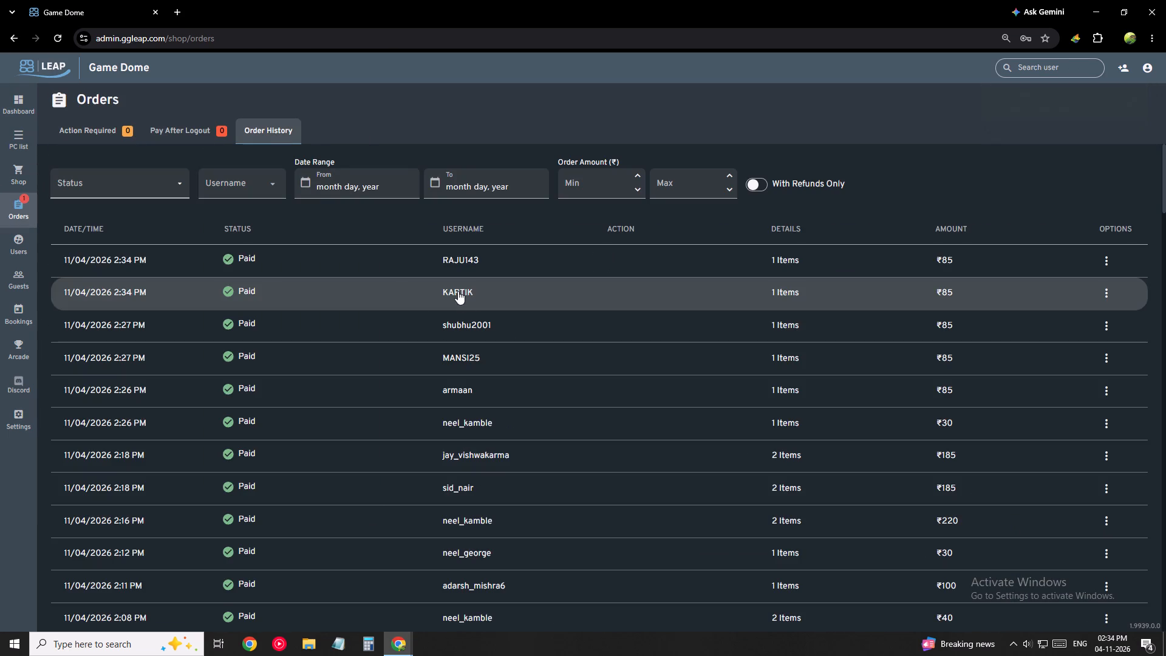
double_click(67, 145)
key("ctrl+c")
Open the PC list.
left_click(5, 143)
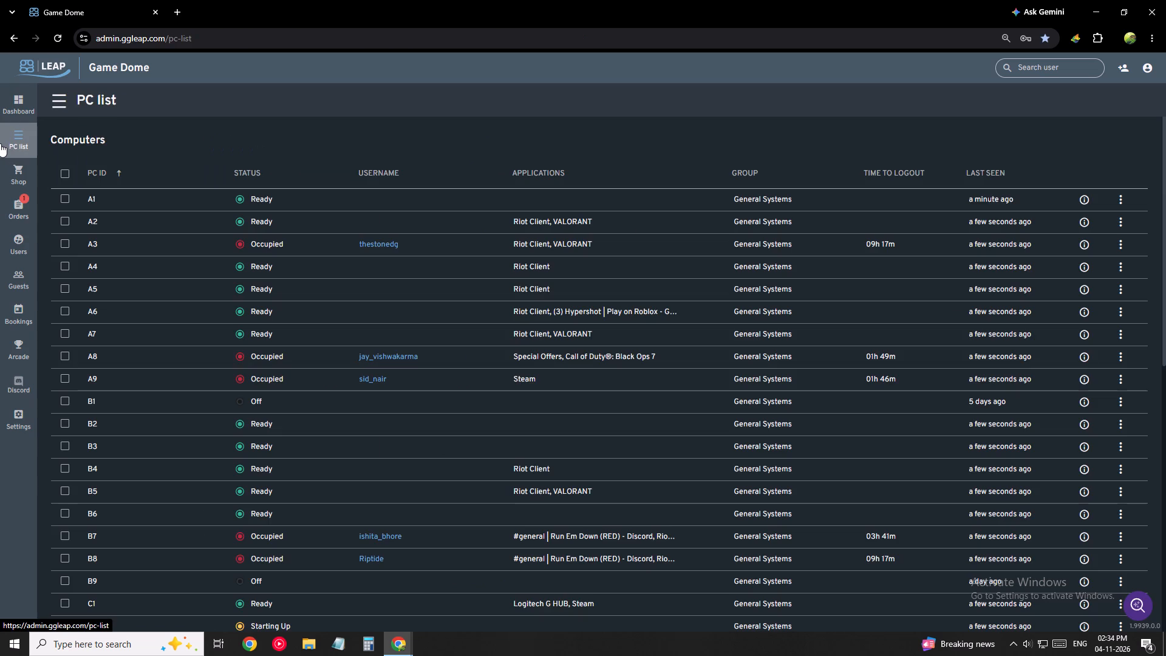
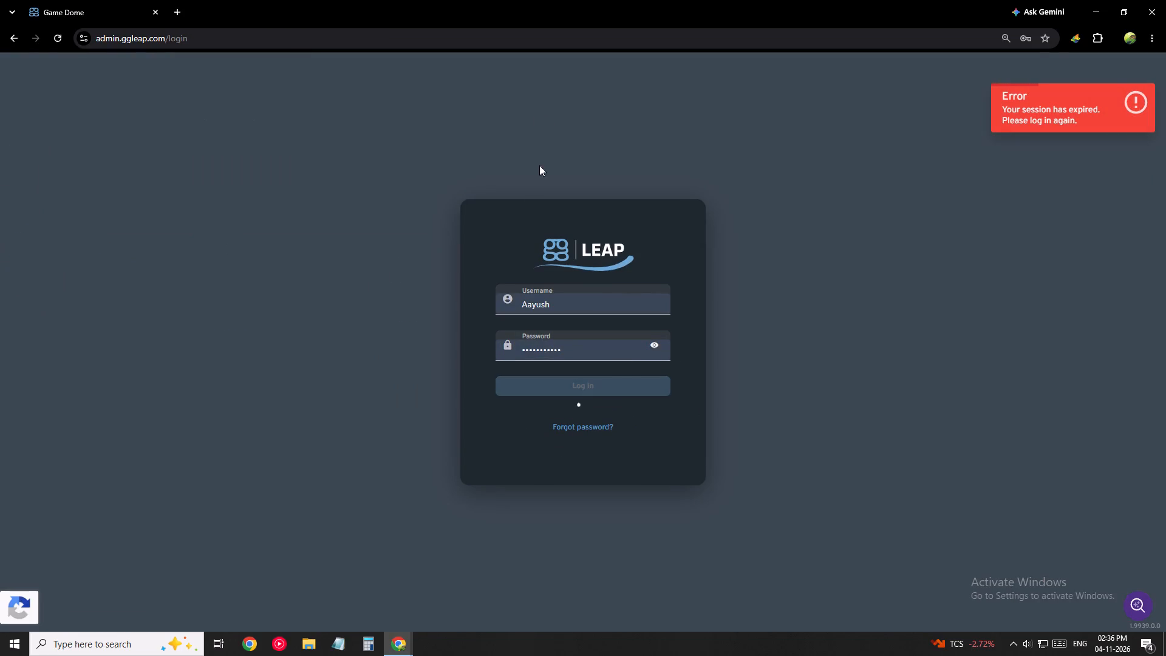
Open the PC list again to check the Consoles table, and dismiss the session-expired error.
left_click(8, 142)
scroll(462, 375, "down", 14)
scroll(438, 449, "up", 1)
scroll(438, 449, "down", 2)
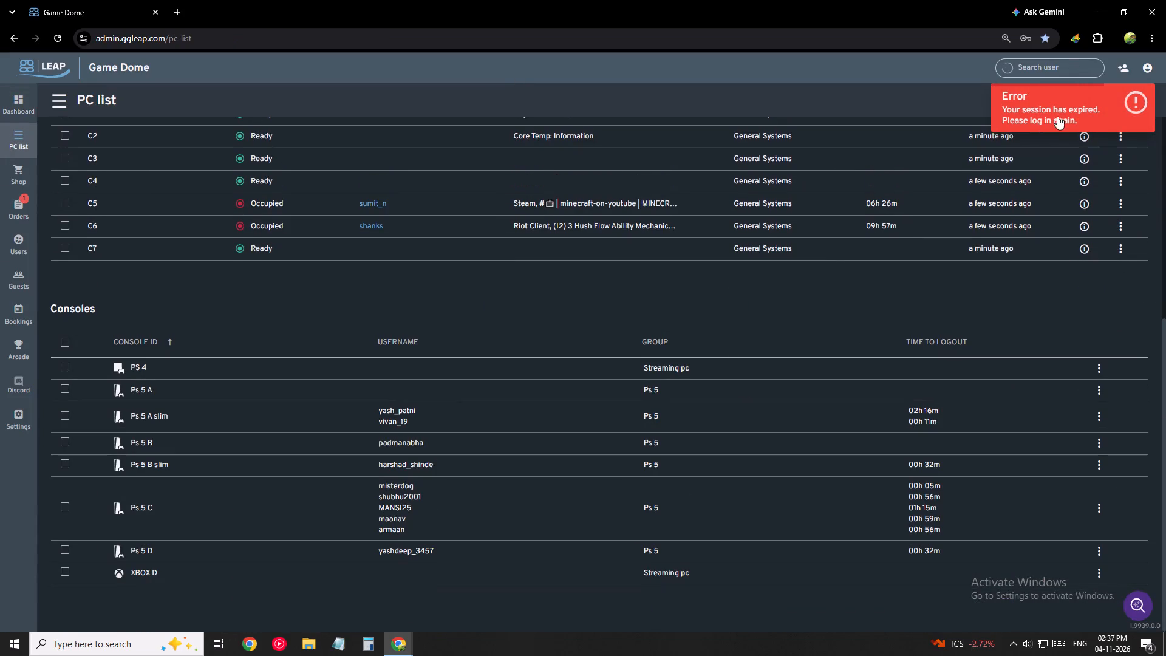
left_click(1059, 115)
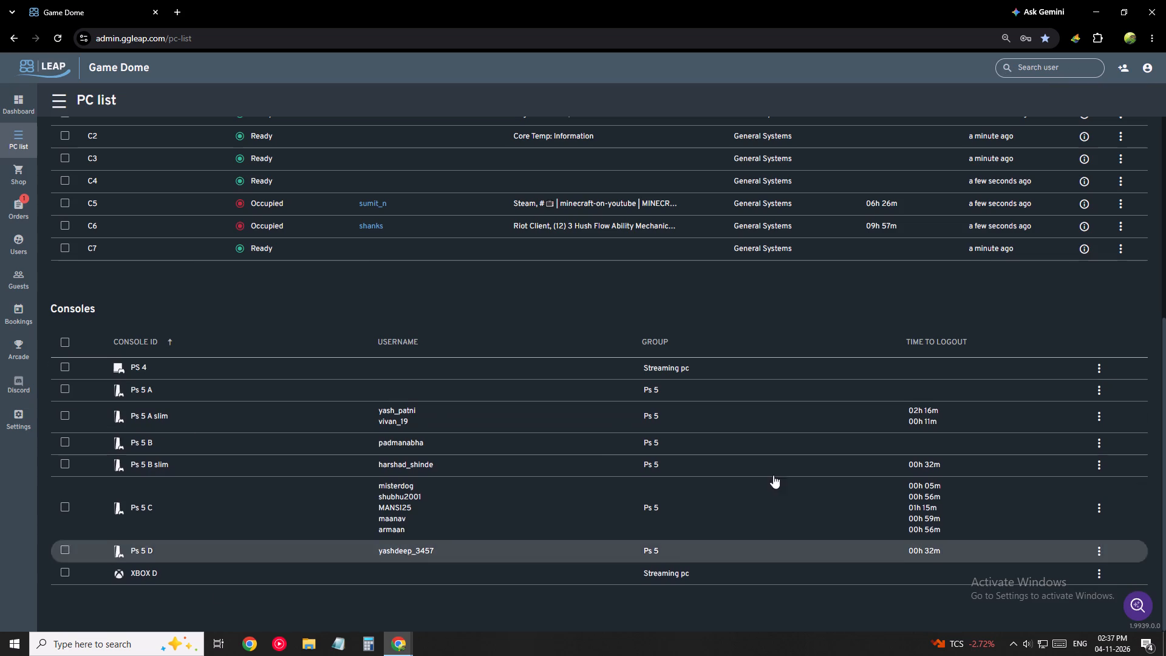
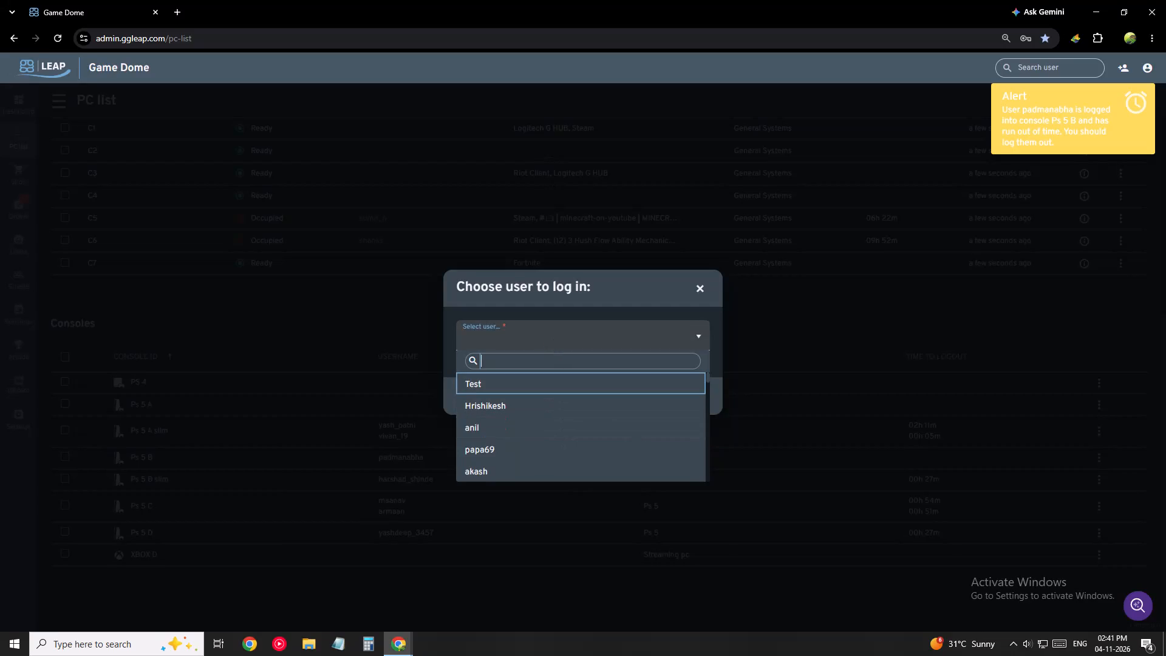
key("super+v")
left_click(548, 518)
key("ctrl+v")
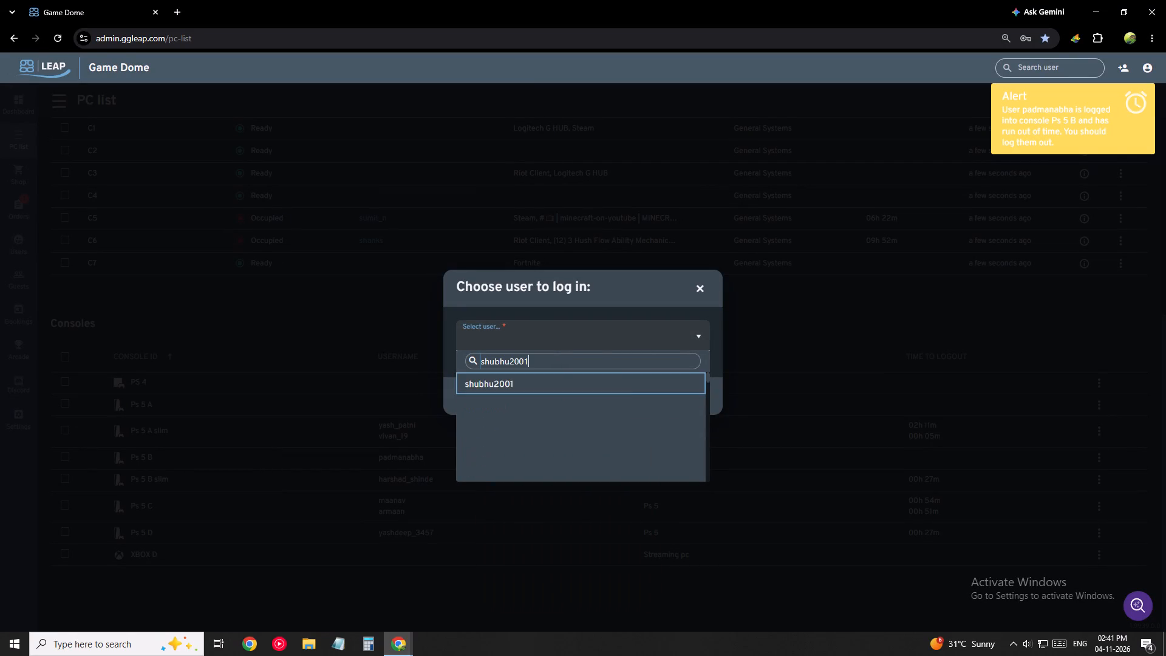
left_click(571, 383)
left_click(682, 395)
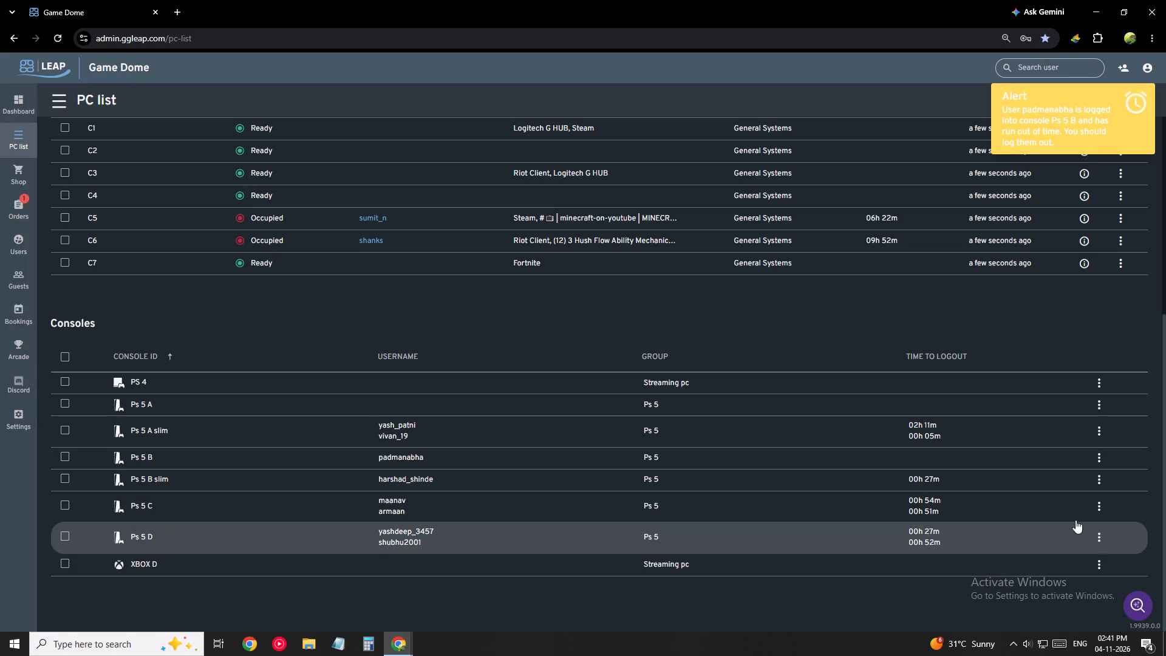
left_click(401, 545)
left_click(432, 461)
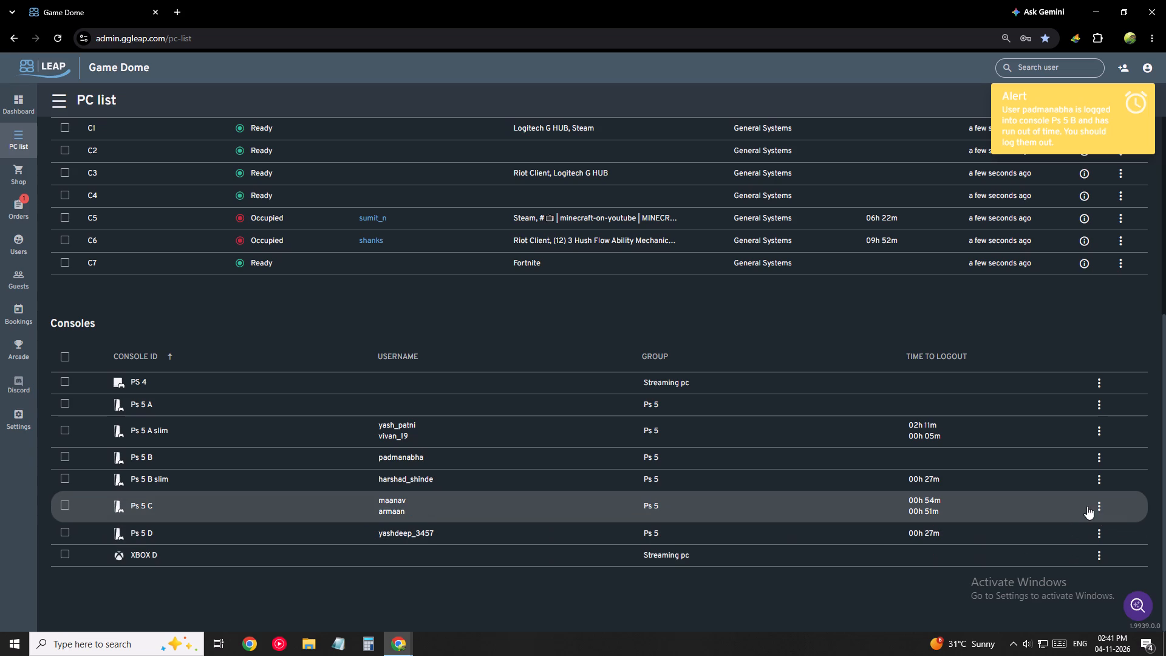
left_click(1088, 504)
left_click(1098, 504)
left_click(1102, 548)
left_click(491, 337)
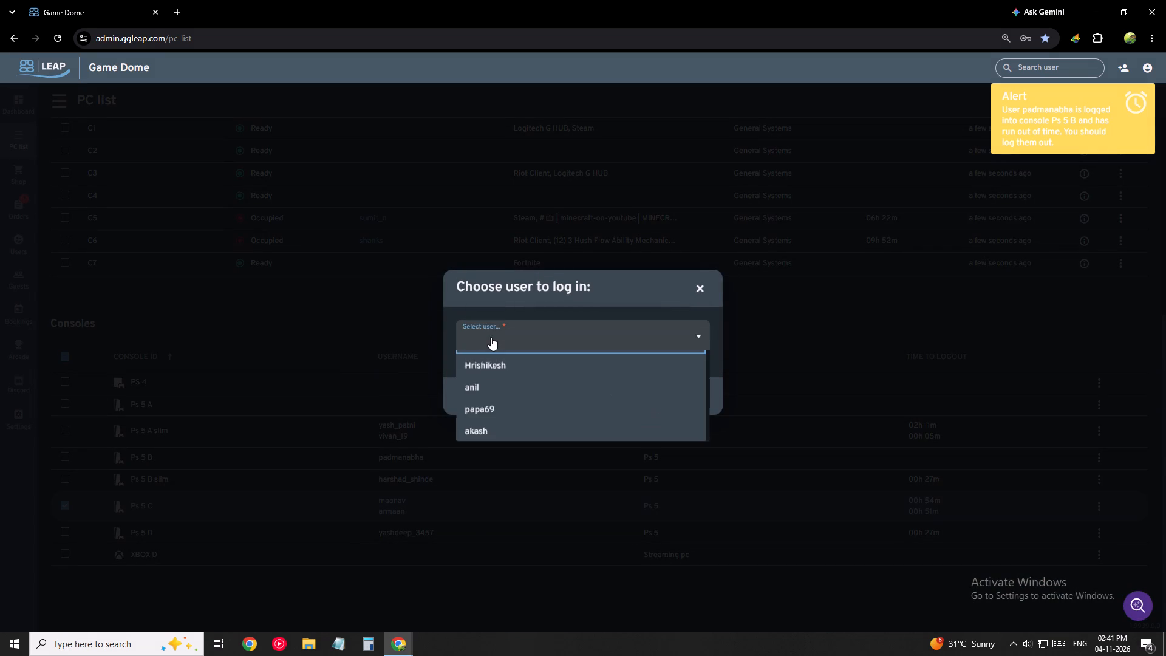
key("super+v")
left_click(545, 522)
key("ctrl+v")
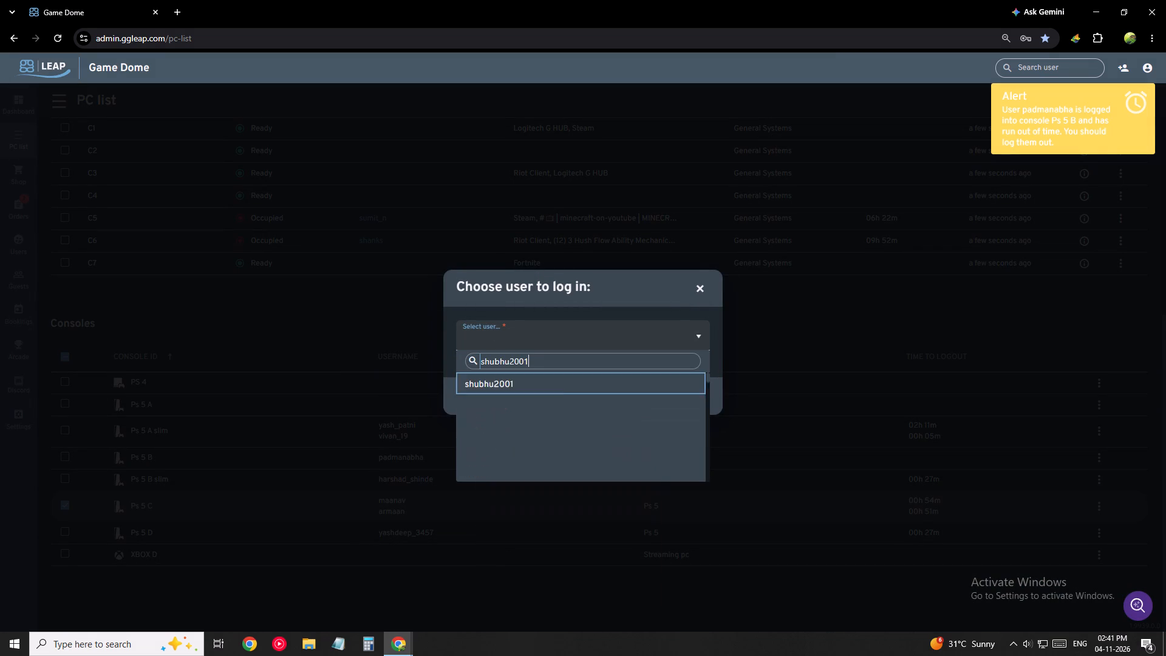
left_click_drag(557, 383, 565, 383)
left_click(674, 400)
left_click(1097, 507)
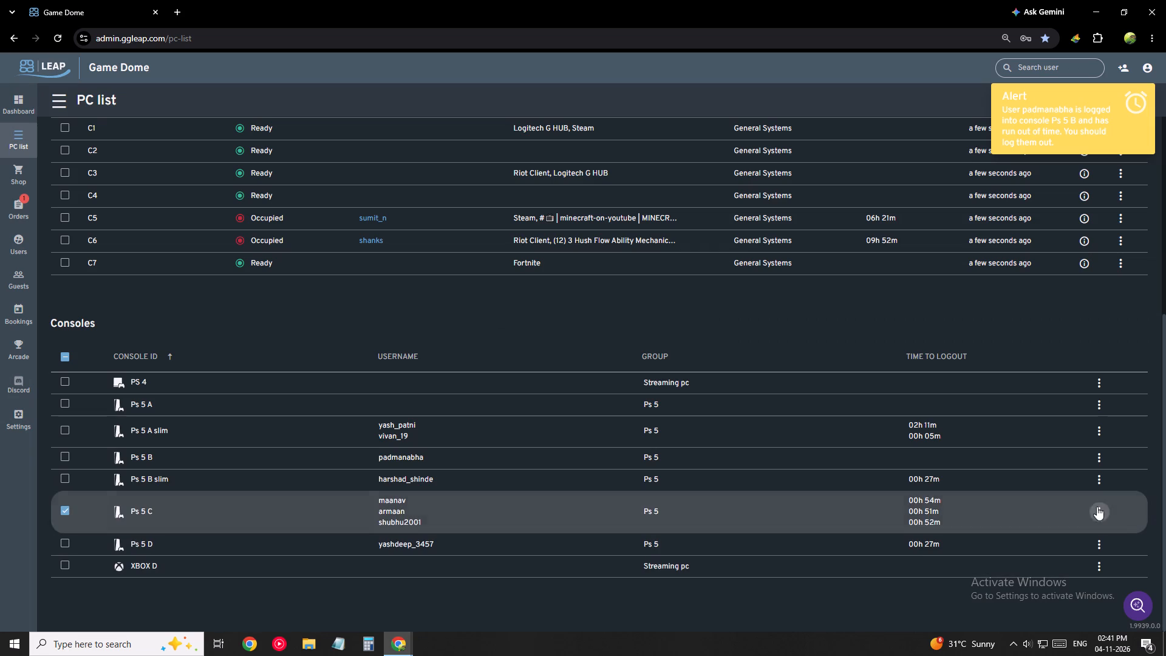
left_click(1097, 553)
left_click(497, 336)
key("super+v")
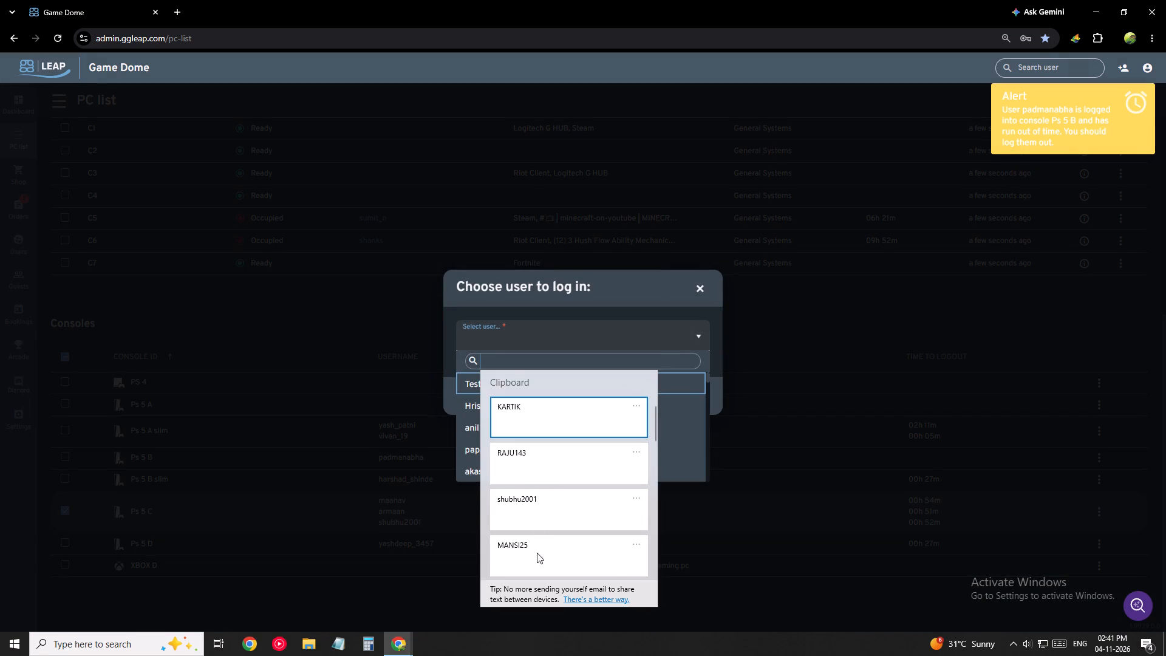
left_click(537, 553)
key("ctrl+v")
left_click_drag(569, 380, 576, 380)
left_click(684, 393)
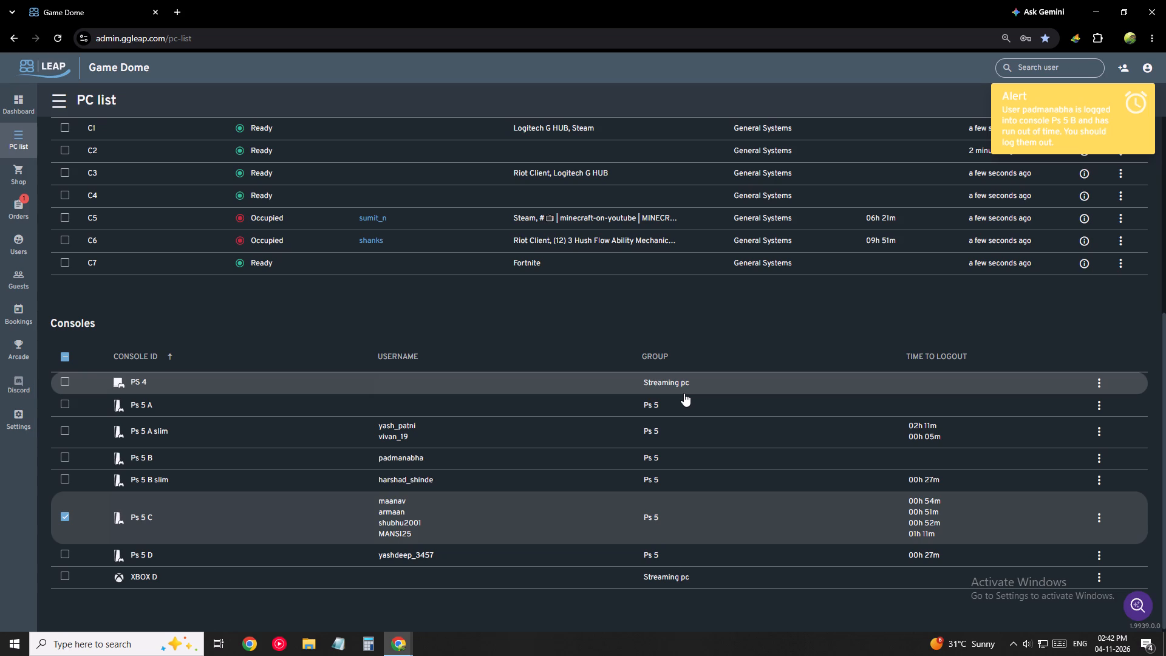
Dismiss the out-of-time alert about padmanabha on console Ps 5 B.
left_click(1066, 154)
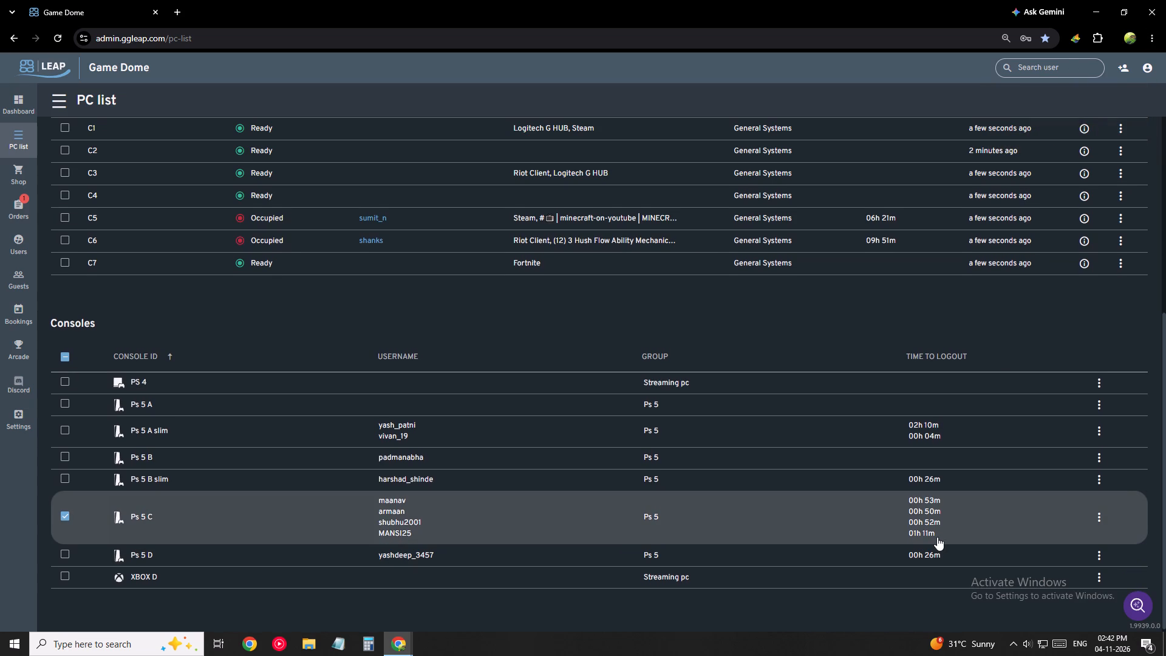
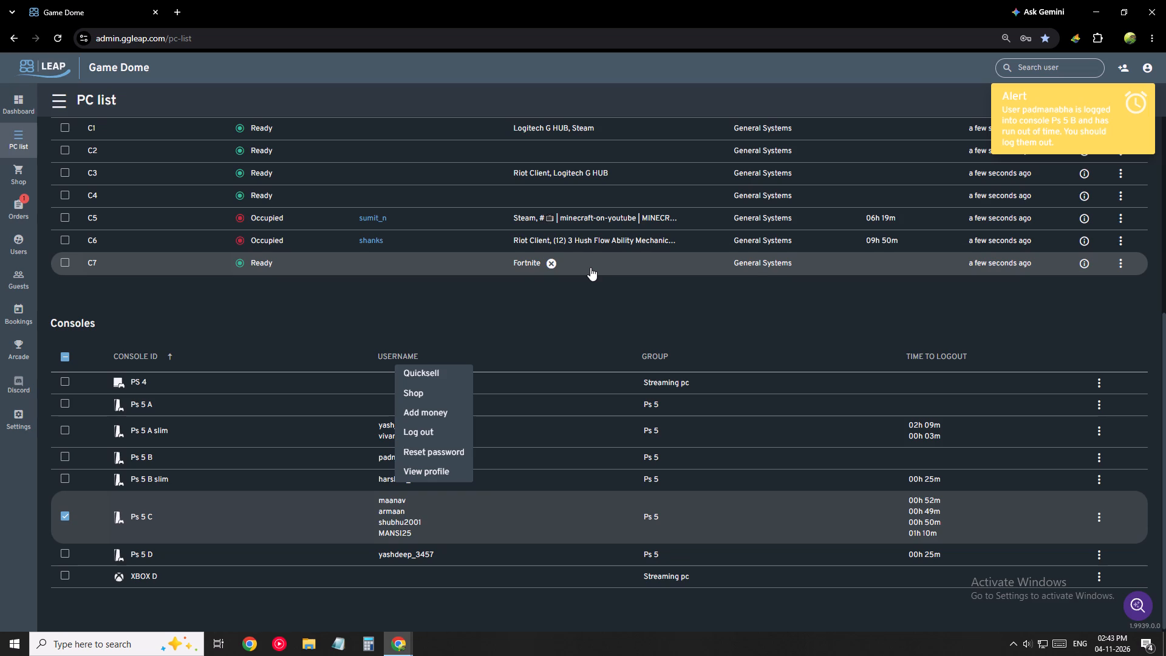
Open the selected console user's profile and dismiss the out-of-time alert about padmanabha on Ps 5 B.
left_click(426, 466)
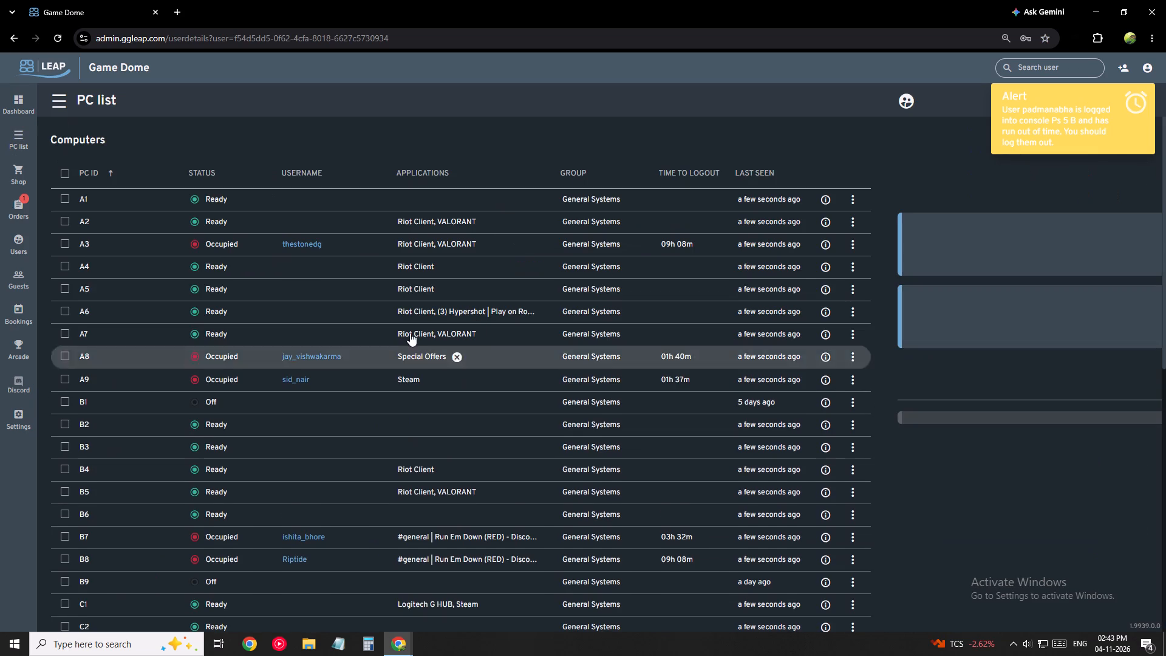
left_click(1062, 117)
scroll(490, 362, "up", 8)
scroll(548, 395, "down", 1)
scroll(548, 395, "up", 3)
scroll(554, 391, "down", 1)
scroll(554, 391, "up", 1)
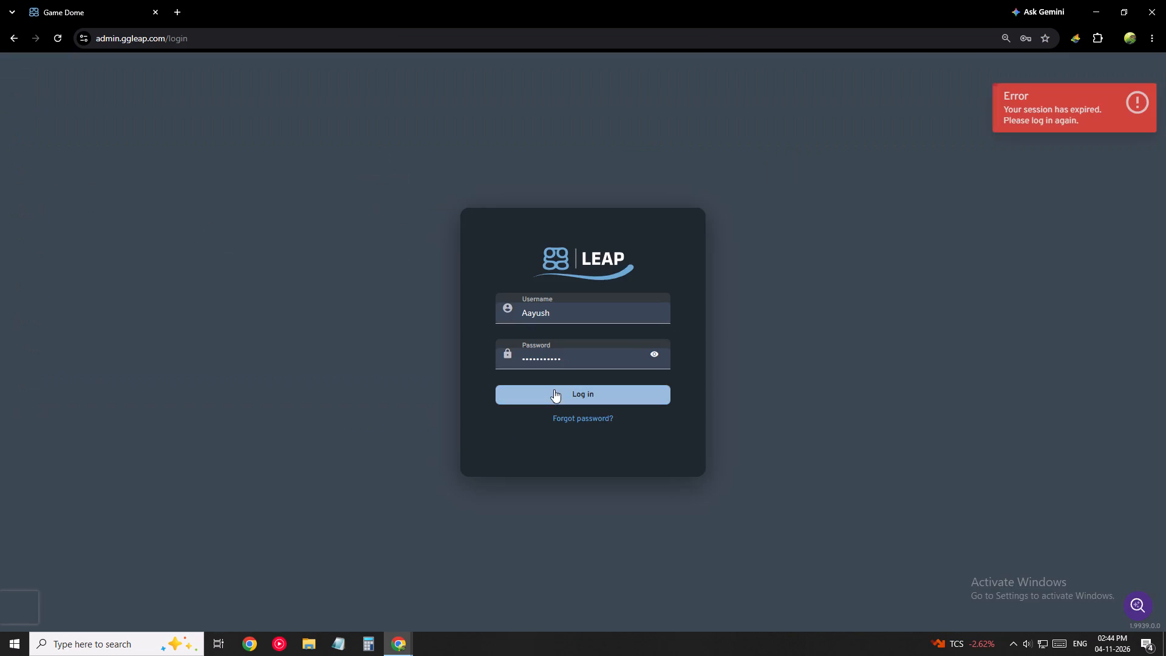
Log back in to the admin site with the prefilled staff credentials.
left_click(587, 394)
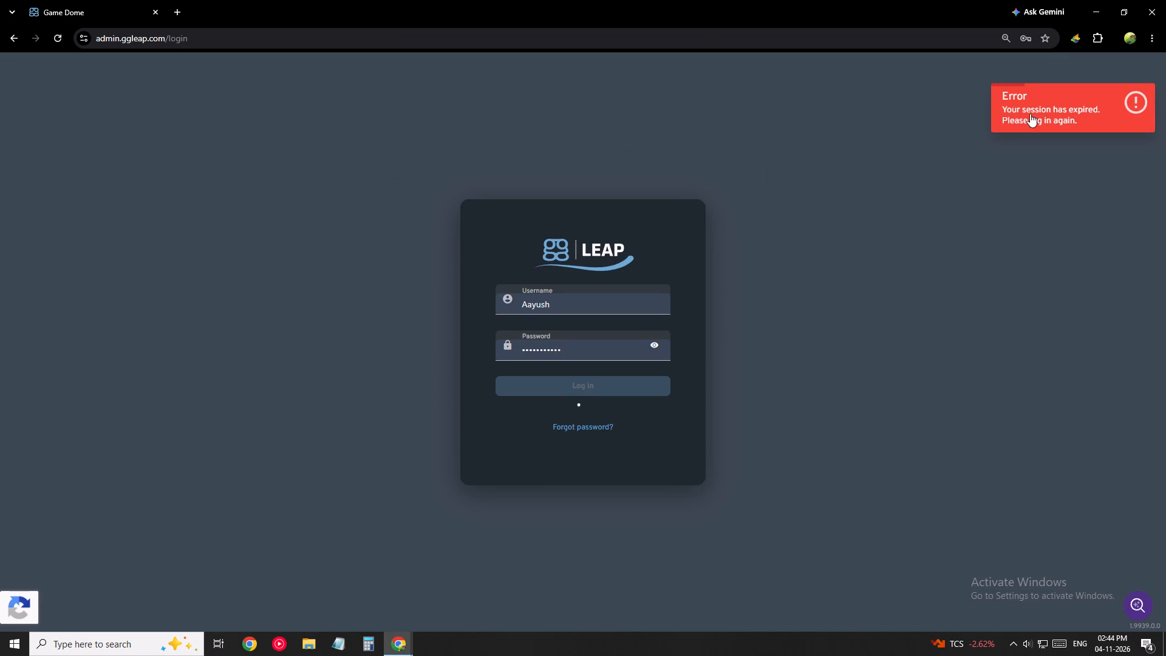
Open the profile of padmanabha, the user on console Ps 5 B, from the PC list's consoles section.
left_click(2, 131)
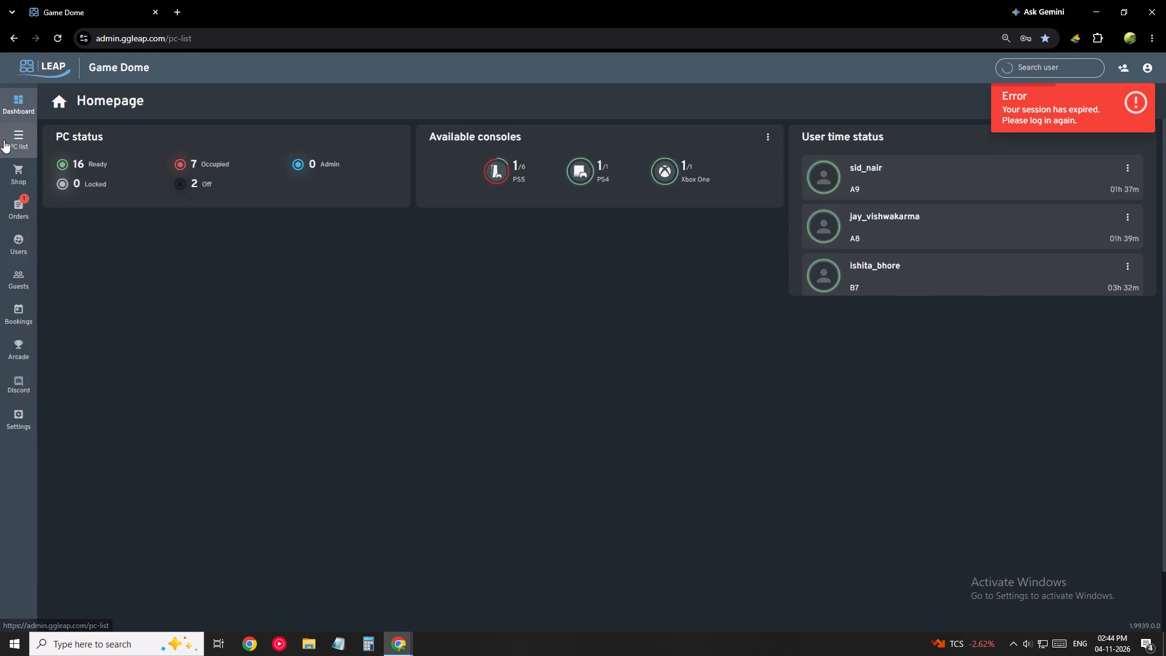
scroll(374, 441, "down", 6)
scroll(416, 532, "down", 3)
left_click(398, 453)
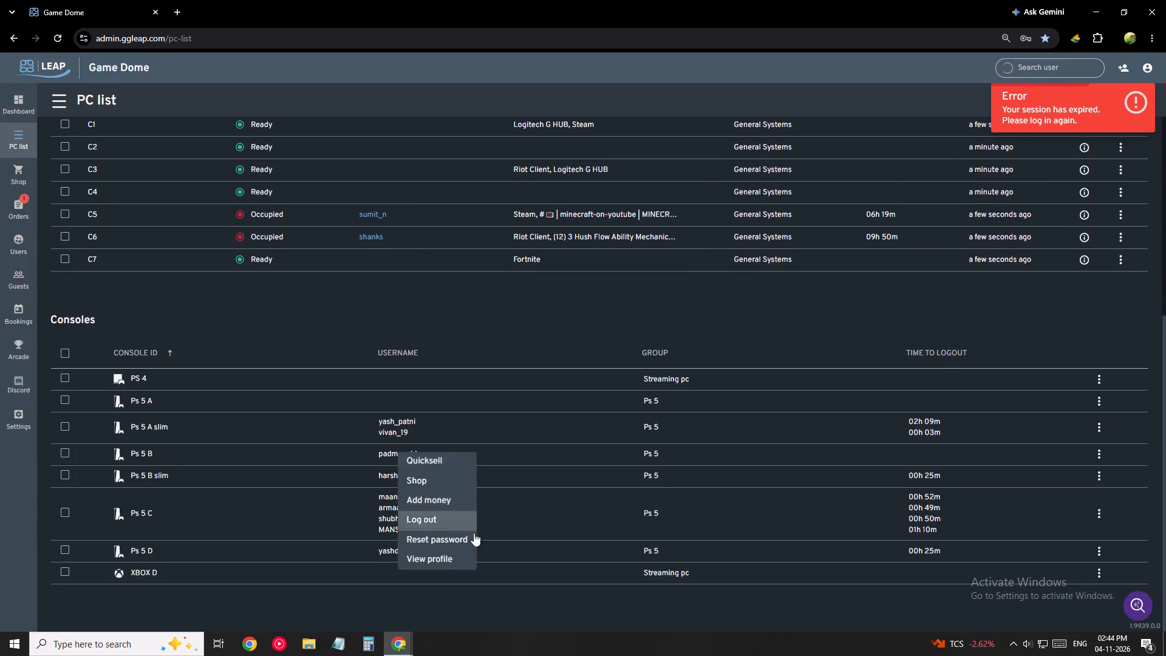
left_click(464, 561)
scroll(436, 287, "up", 5)
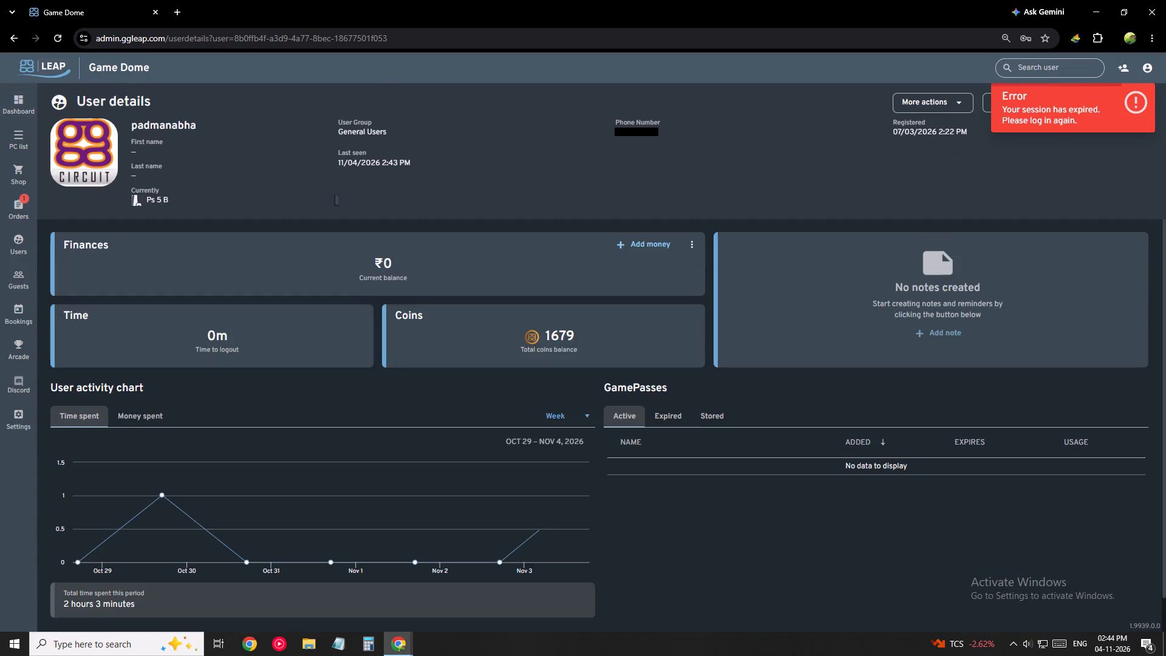
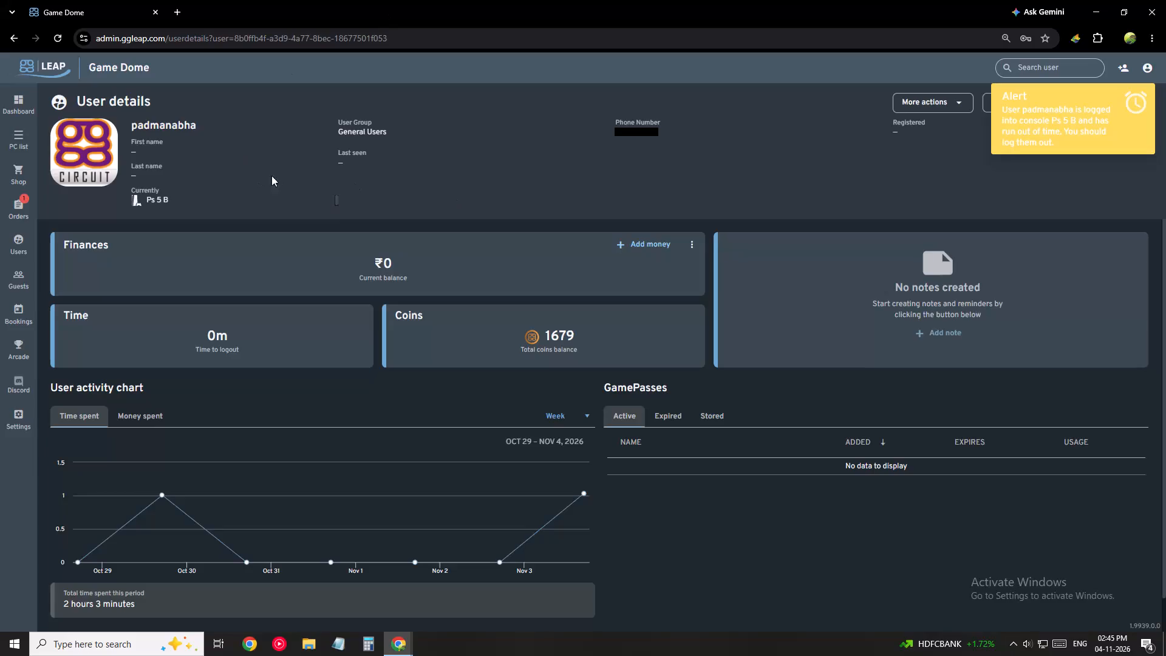
Log padmanabha out of console Ps 5 B from the PC list's consoles section.
left_click(53, 140)
left_click(17, 140)
scroll(262, 508, "down", 9)
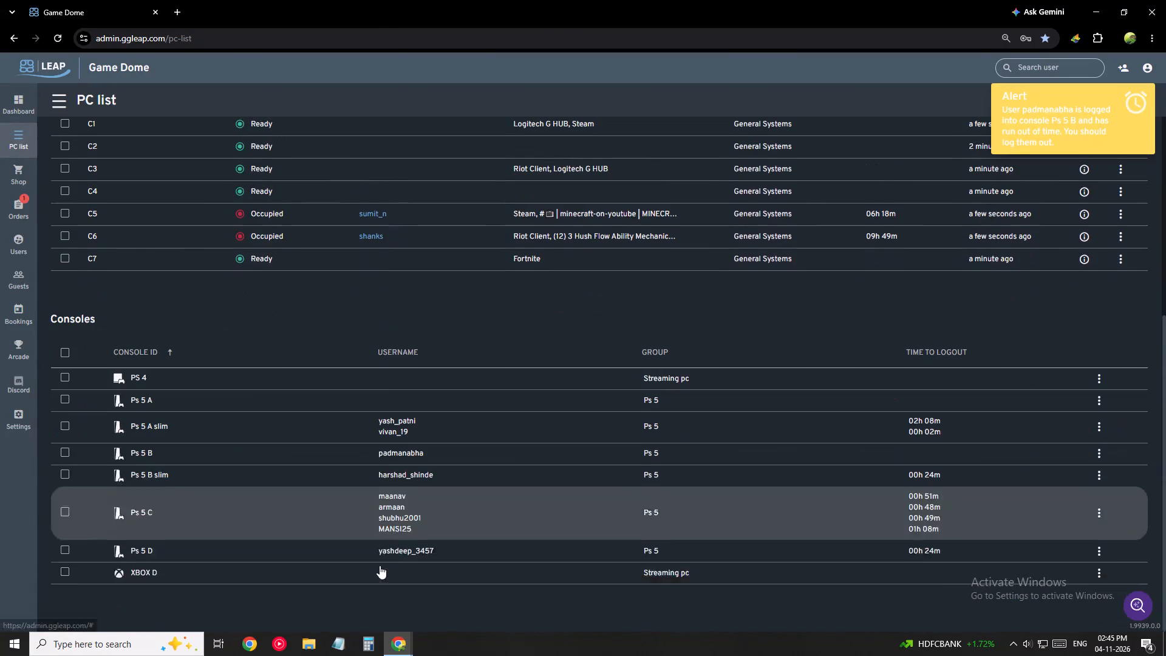
scroll(380, 565, "down", 1)
left_click(1102, 459)
left_click(1111, 487)
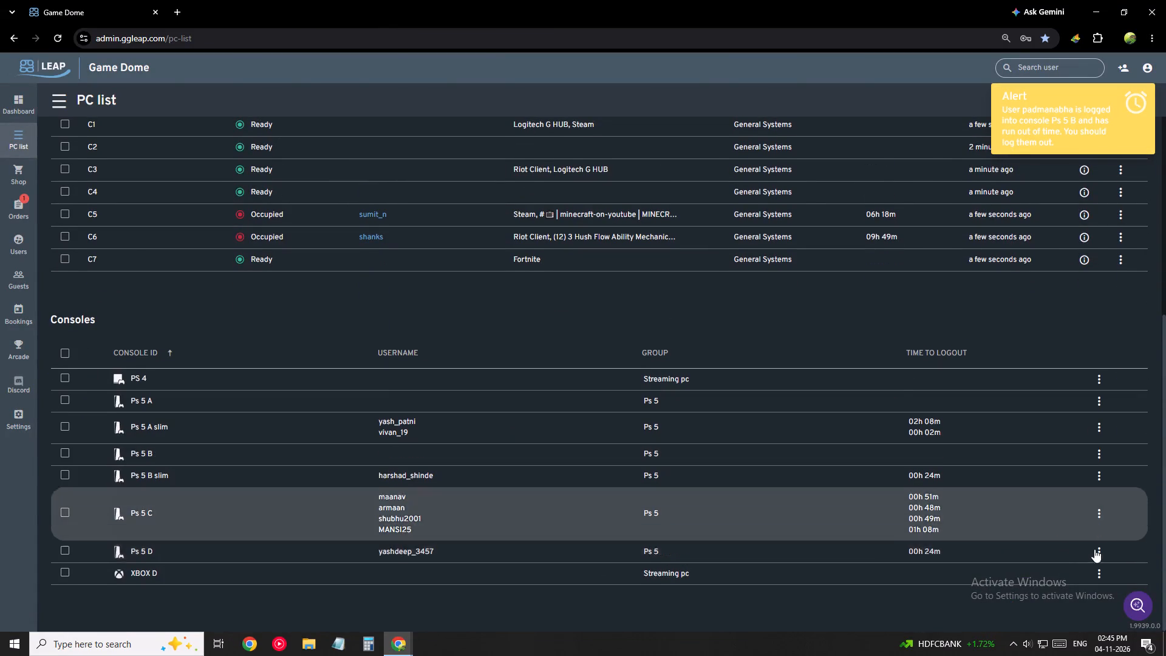
left_click(1040, 100)
left_click(1041, 65)
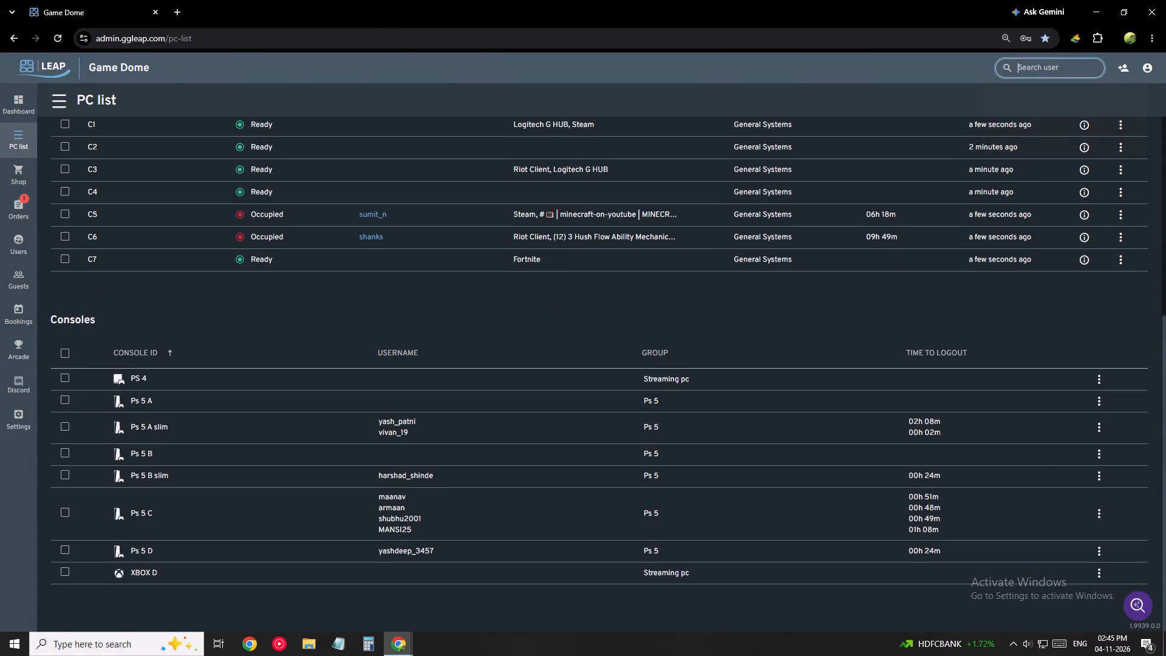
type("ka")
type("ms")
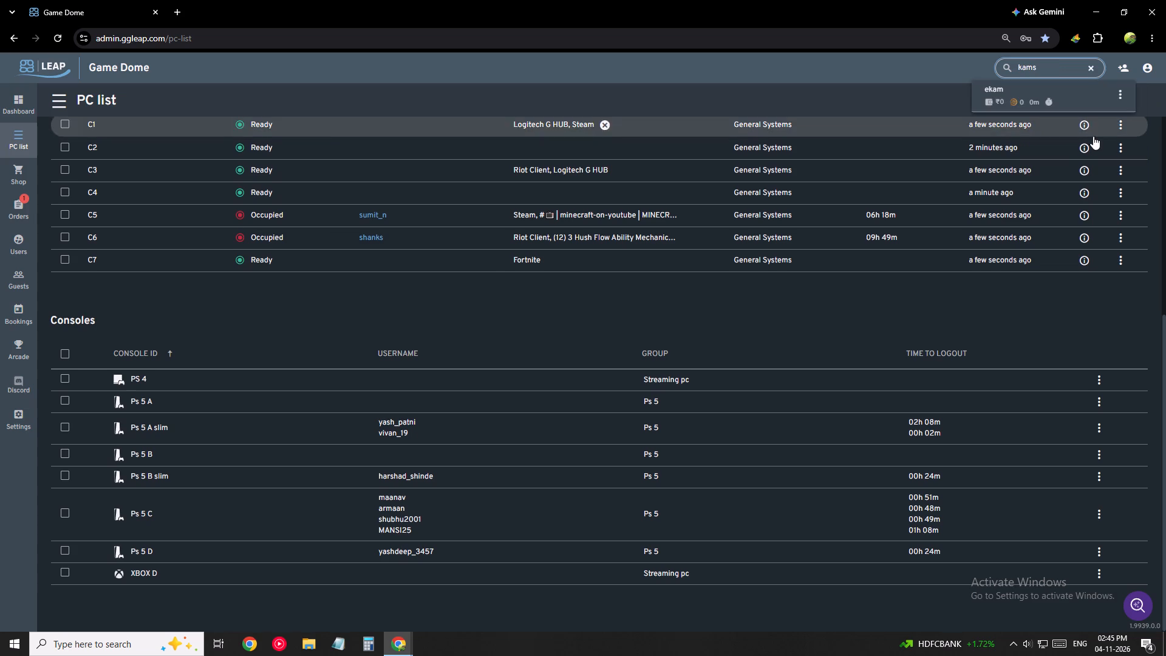
left_click(1118, 87)
left_click(1127, 89)
left_click(967, 579)
left_click(329, 162)
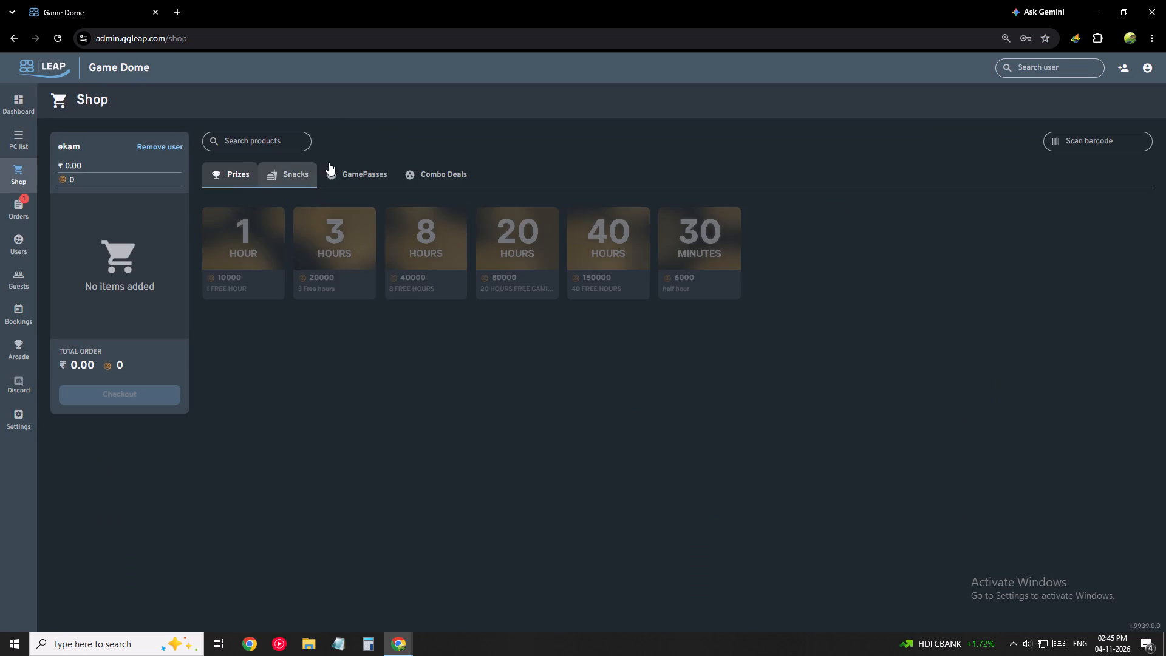
left_click(240, 216)
left_click_drag(229, 279, 112, 263)
left_click(128, 401)
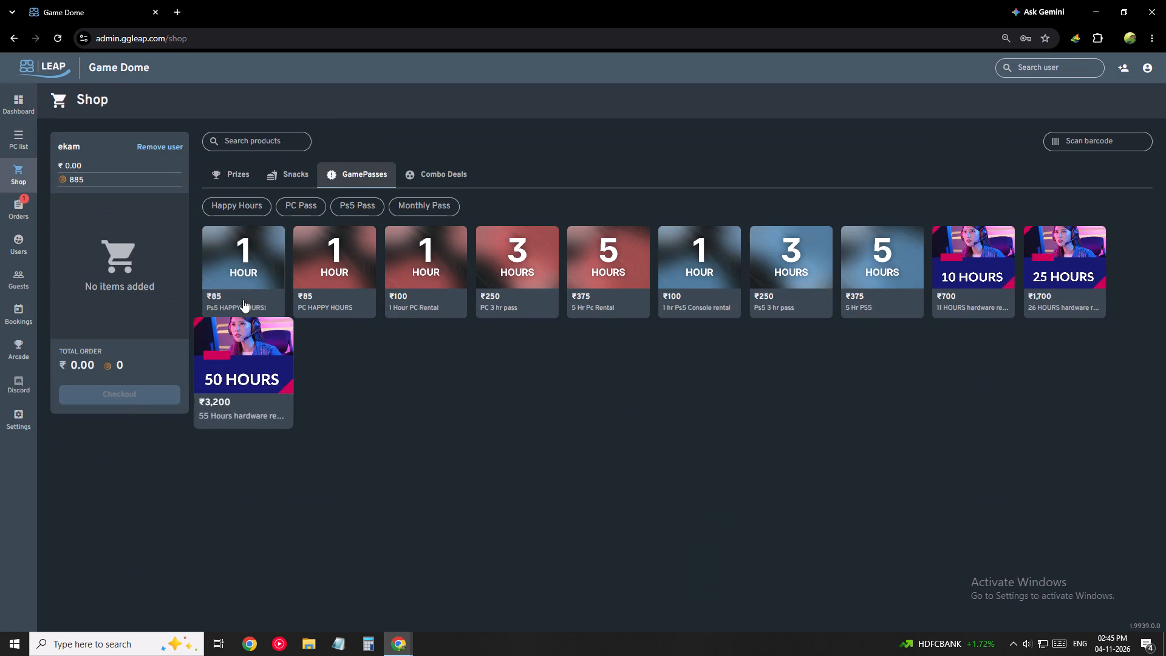
left_click(138, 396)
left_click(273, 318)
left_click(288, 506)
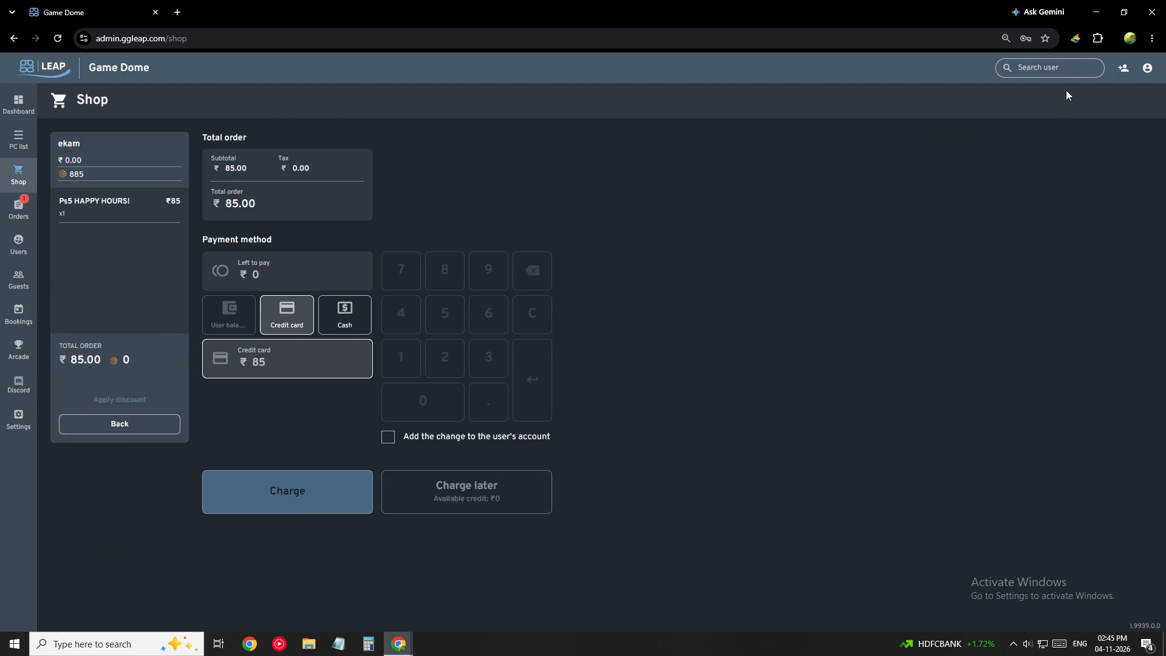
Find user kalyani and sell them one Ps5 HAPPY HOURS game pass for ₹85, charged to credit card.
left_click(1068, 51)
left_click(1070, 61)
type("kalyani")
left_click(1119, 91)
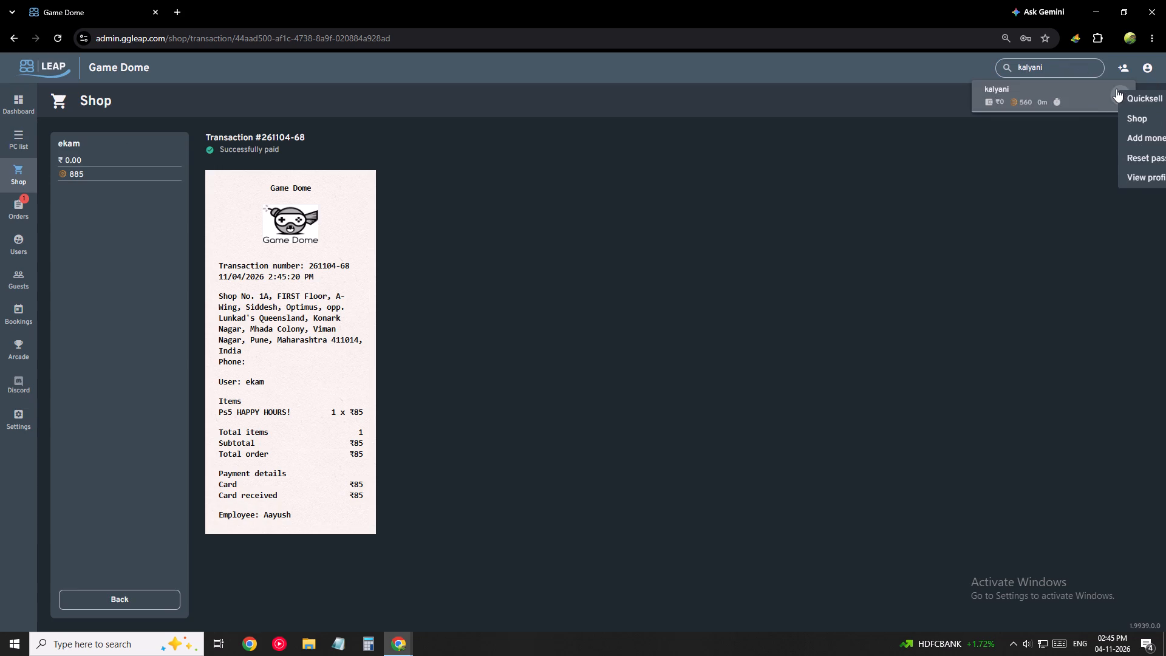
left_click(1116, 103)
left_click(936, 564)
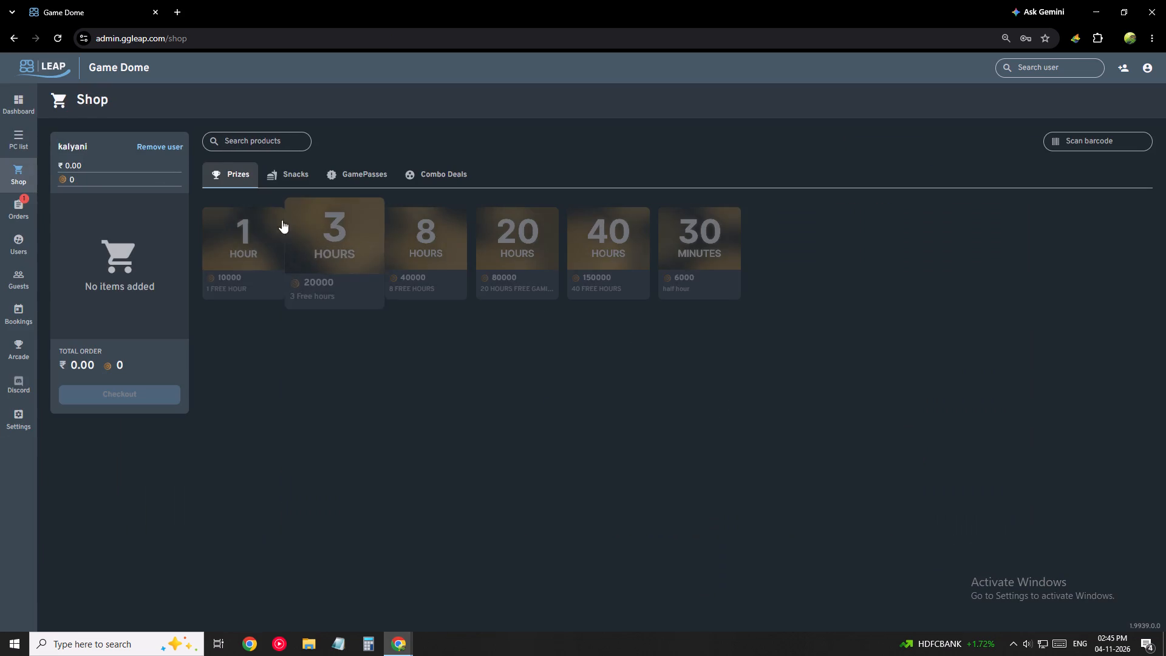
left_click(319, 167)
left_click(245, 215)
left_click_drag(234, 284, 98, 284)
left_click(134, 392)
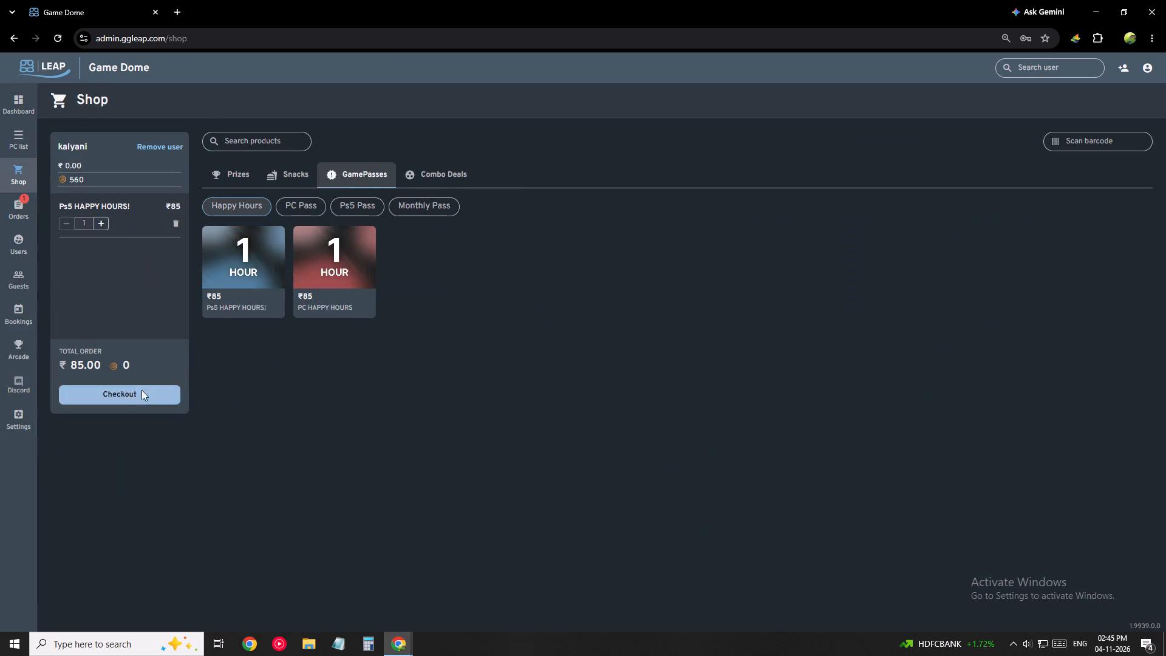
left_click(285, 313)
left_click(288, 498)
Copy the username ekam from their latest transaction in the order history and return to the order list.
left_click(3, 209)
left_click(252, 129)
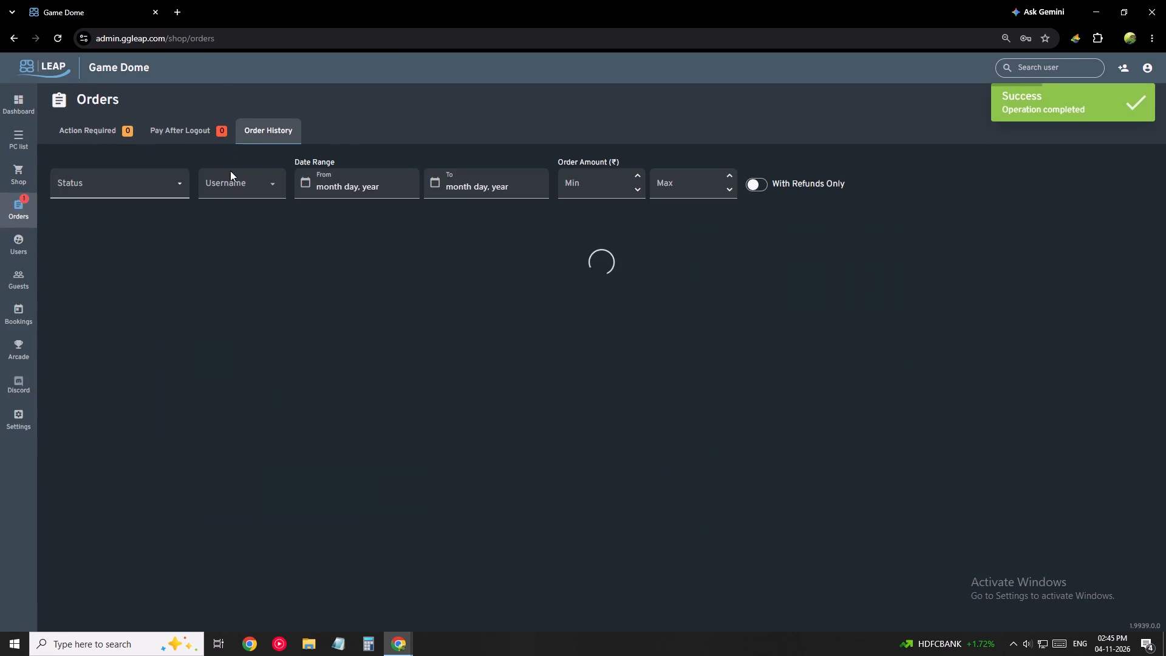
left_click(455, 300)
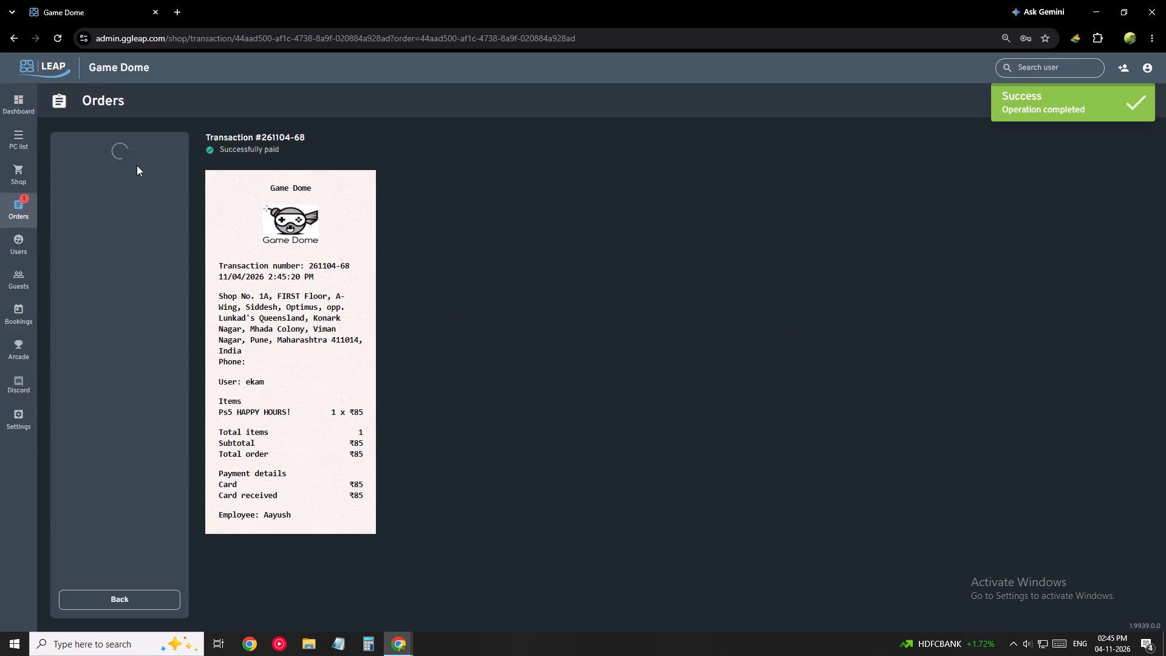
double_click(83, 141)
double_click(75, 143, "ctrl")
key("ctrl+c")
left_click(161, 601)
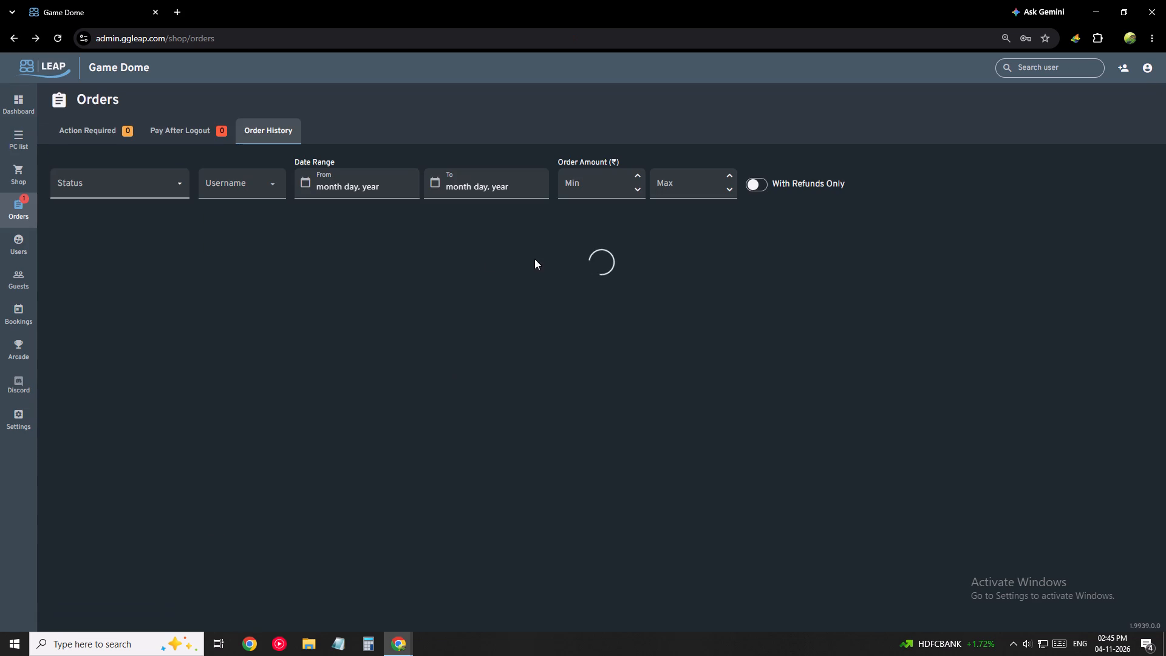
Copy the username kalyani from their latest order and log that user in to console Ps 5 D.
left_click(465, 266)
double_click(65, 142)
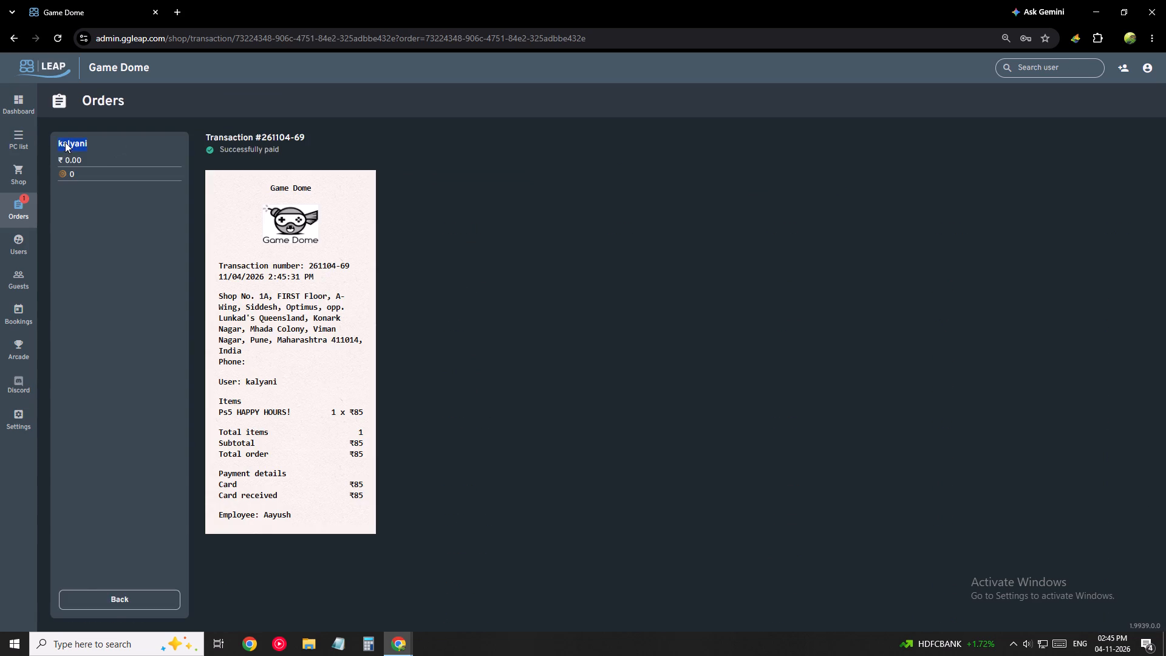
key("ctrl+c")
left_click(11, 144)
scroll(188, 418, "down", 12)
left_click(1093, 550)
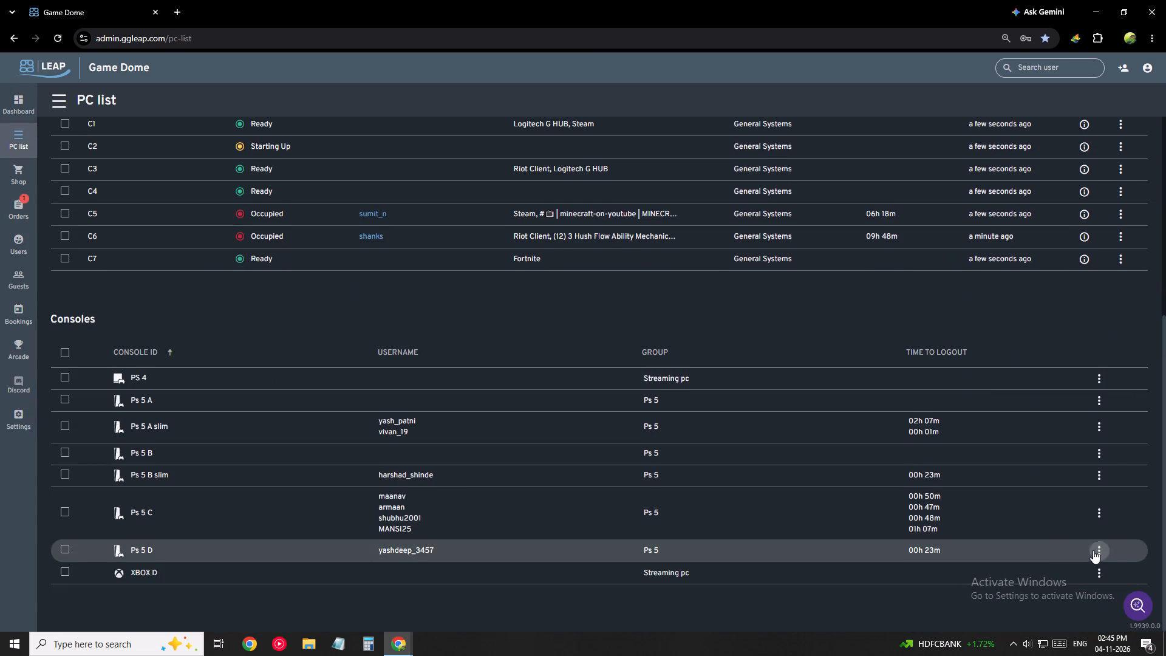
left_click(1083, 496)
left_click(520, 346)
key("ctrl+v")
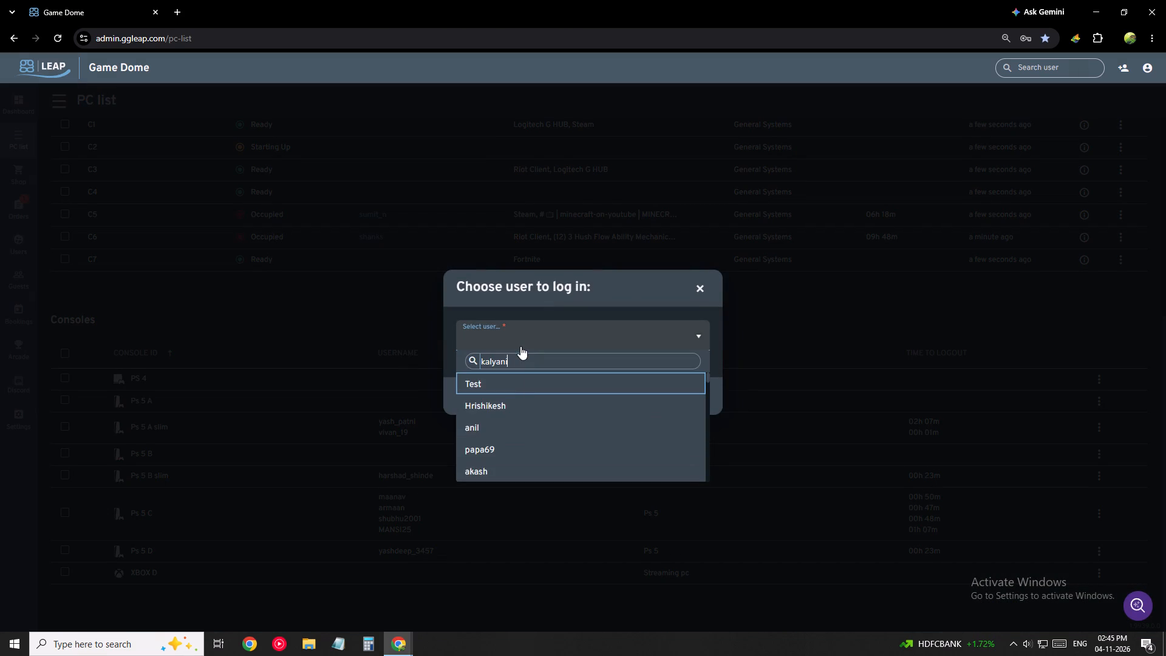
left_click_drag(561, 383, 568, 383)
left_click(675, 381)
left_click(689, 398)
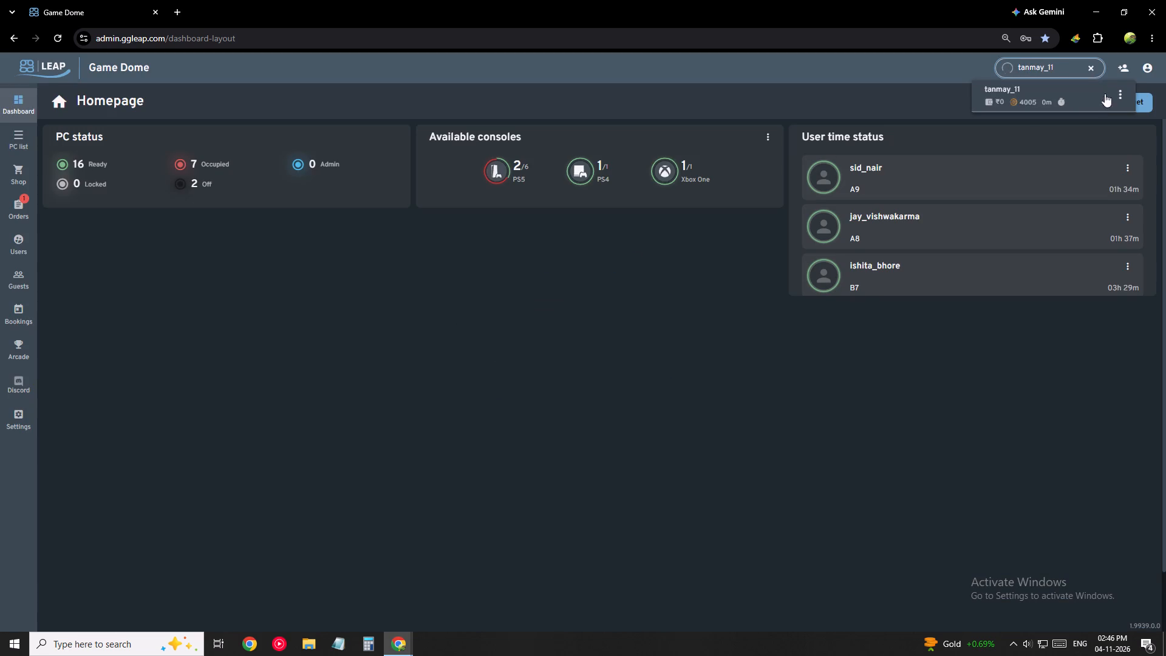
left_click(1106, 94)
left_click(1129, 94)
left_click(933, 569)
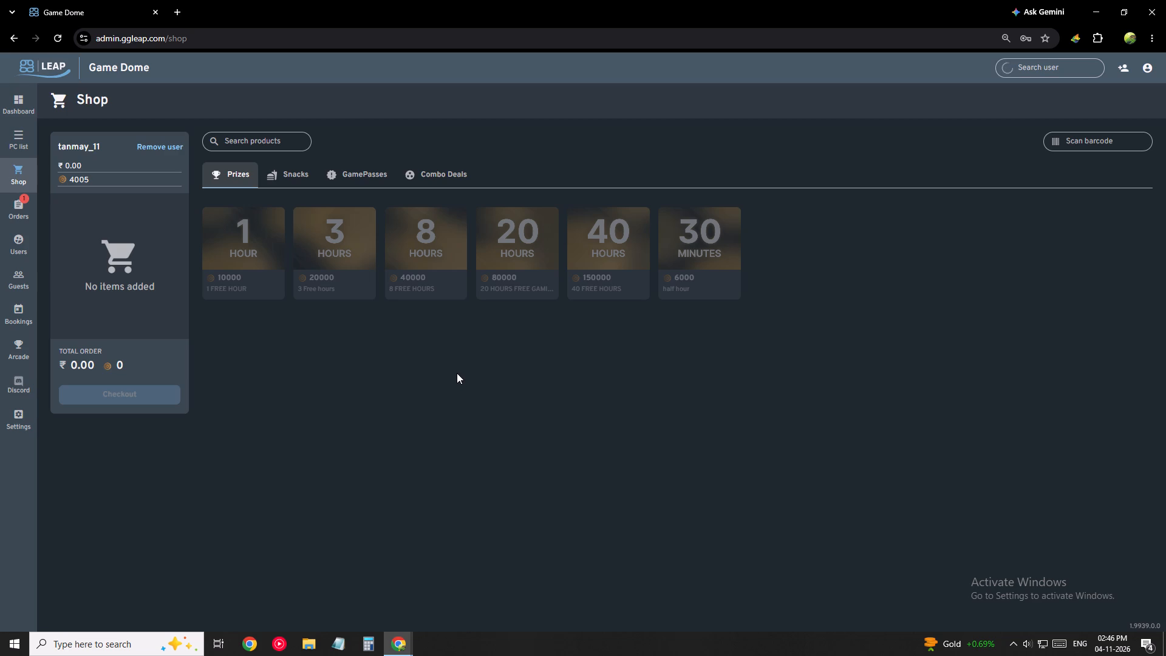
left_click(286, 182)
left_click(342, 180)
left_click(237, 212)
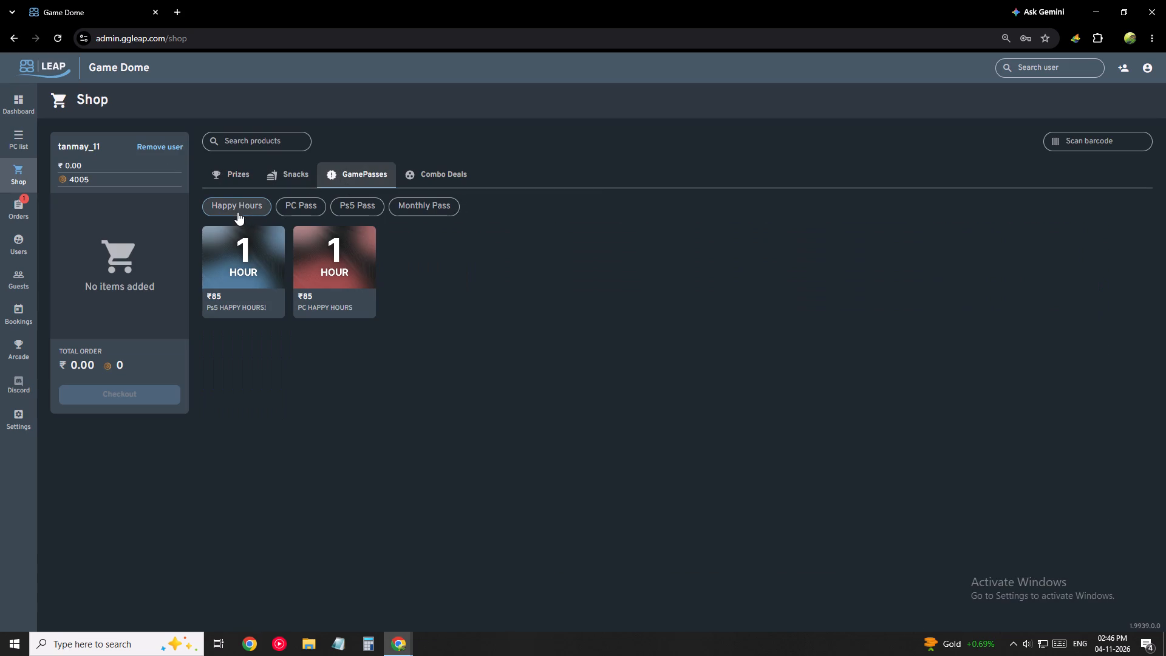
left_click_drag(337, 273, 114, 273)
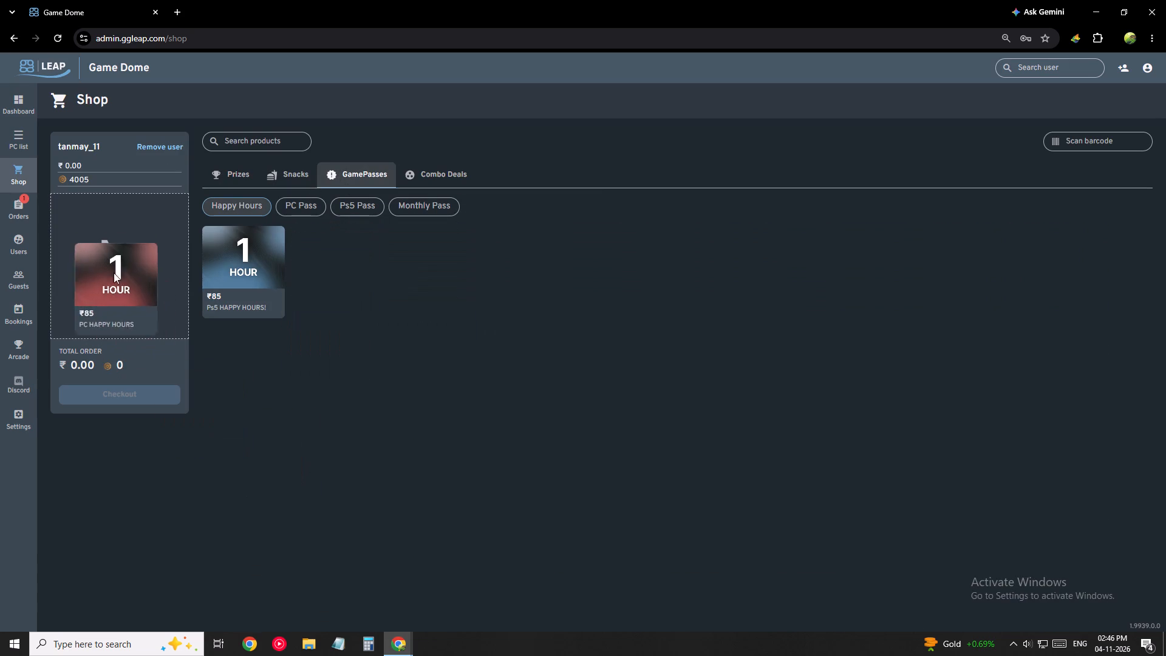
left_click_drag(114, 273, 107, 264)
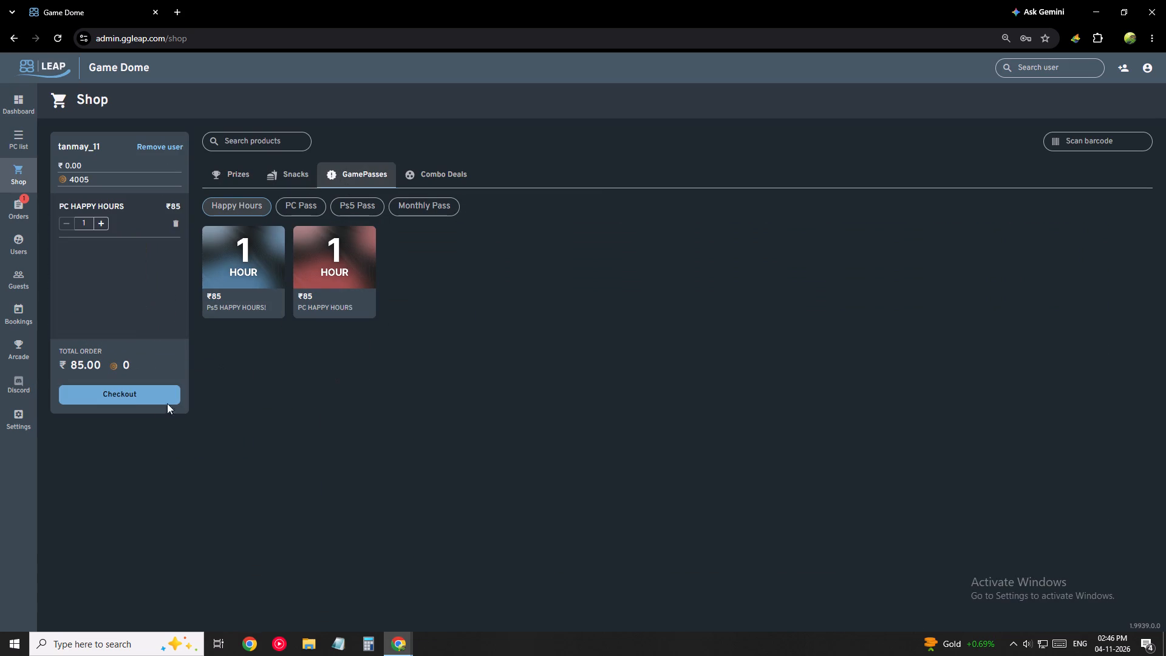
left_click(148, 395)
left_click(302, 327)
left_click(300, 485)
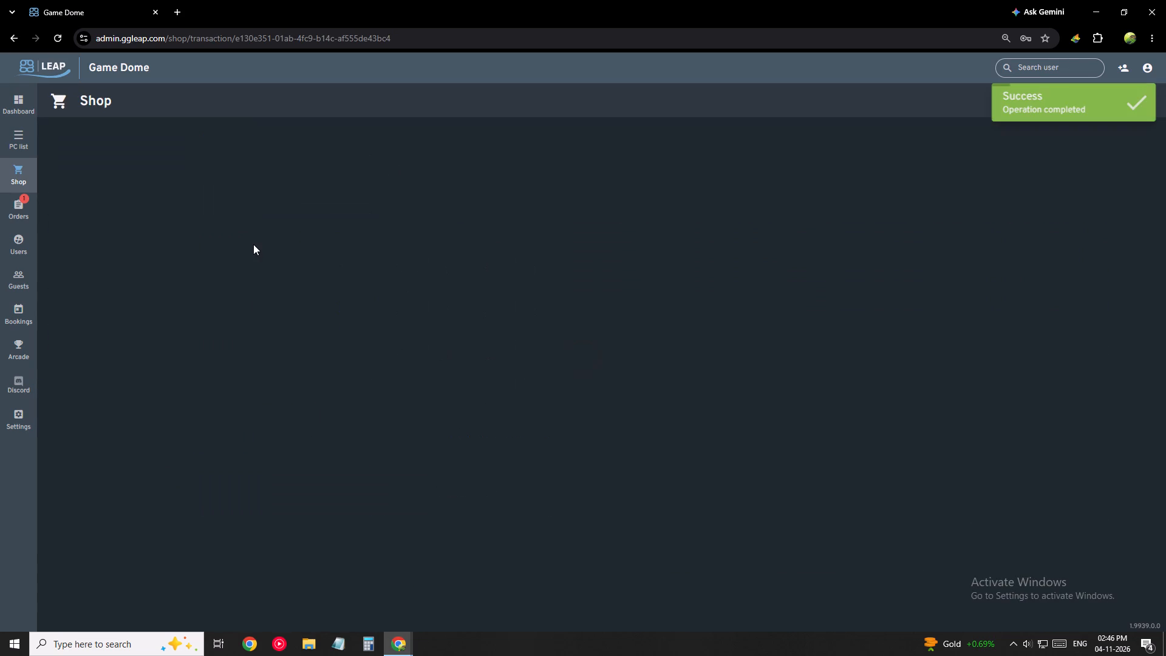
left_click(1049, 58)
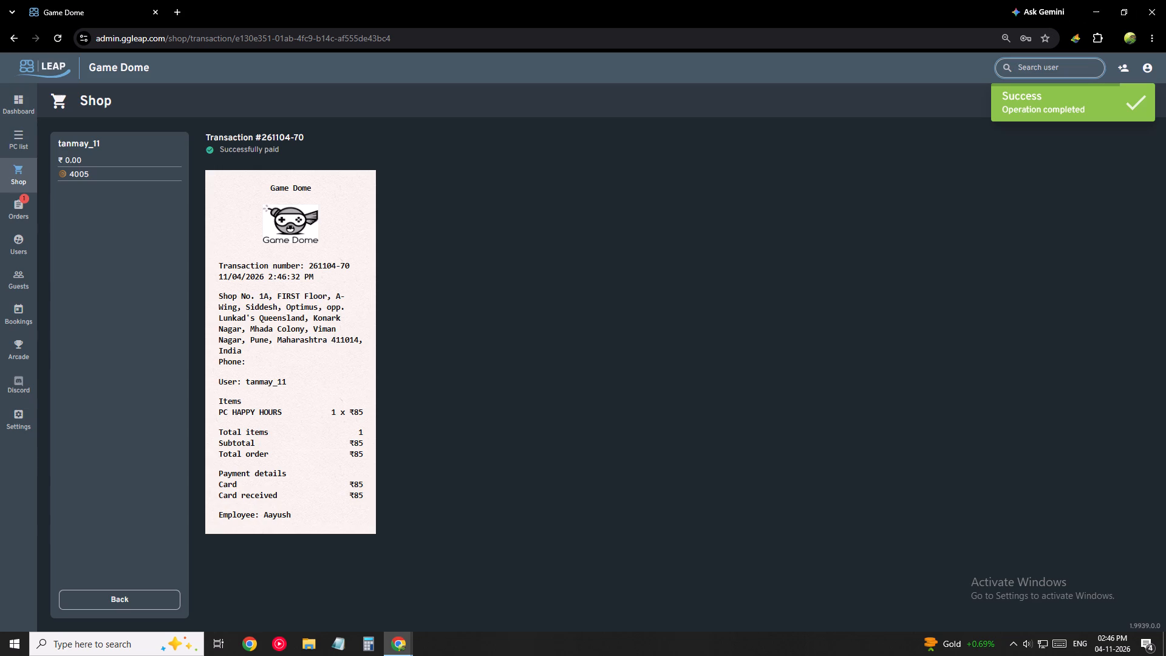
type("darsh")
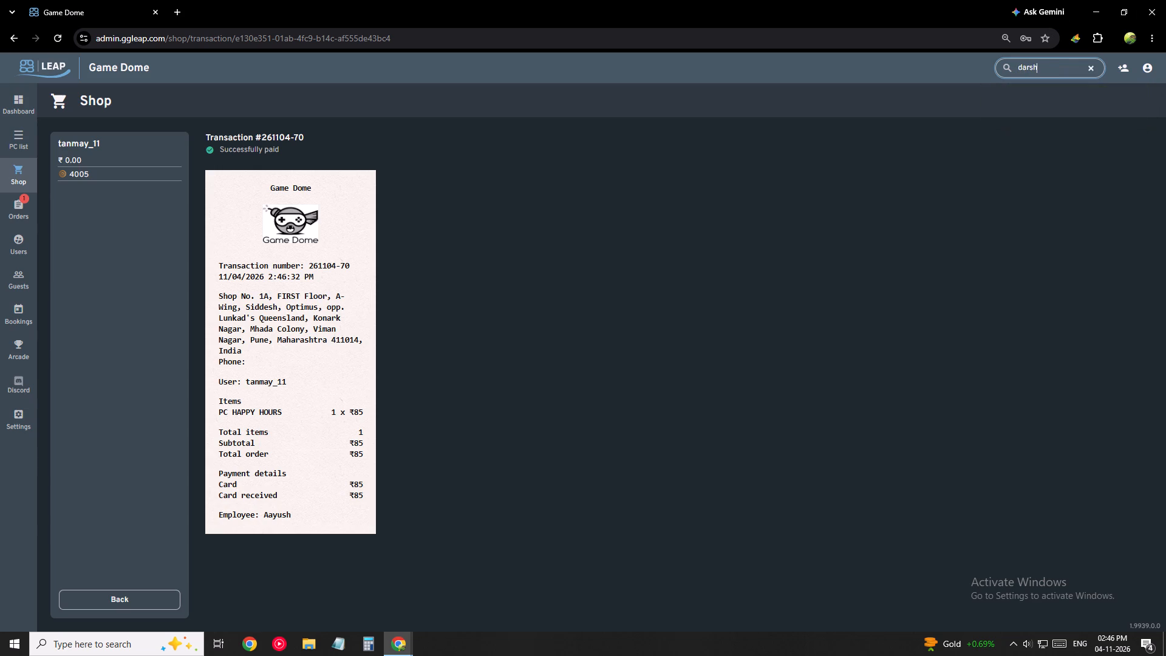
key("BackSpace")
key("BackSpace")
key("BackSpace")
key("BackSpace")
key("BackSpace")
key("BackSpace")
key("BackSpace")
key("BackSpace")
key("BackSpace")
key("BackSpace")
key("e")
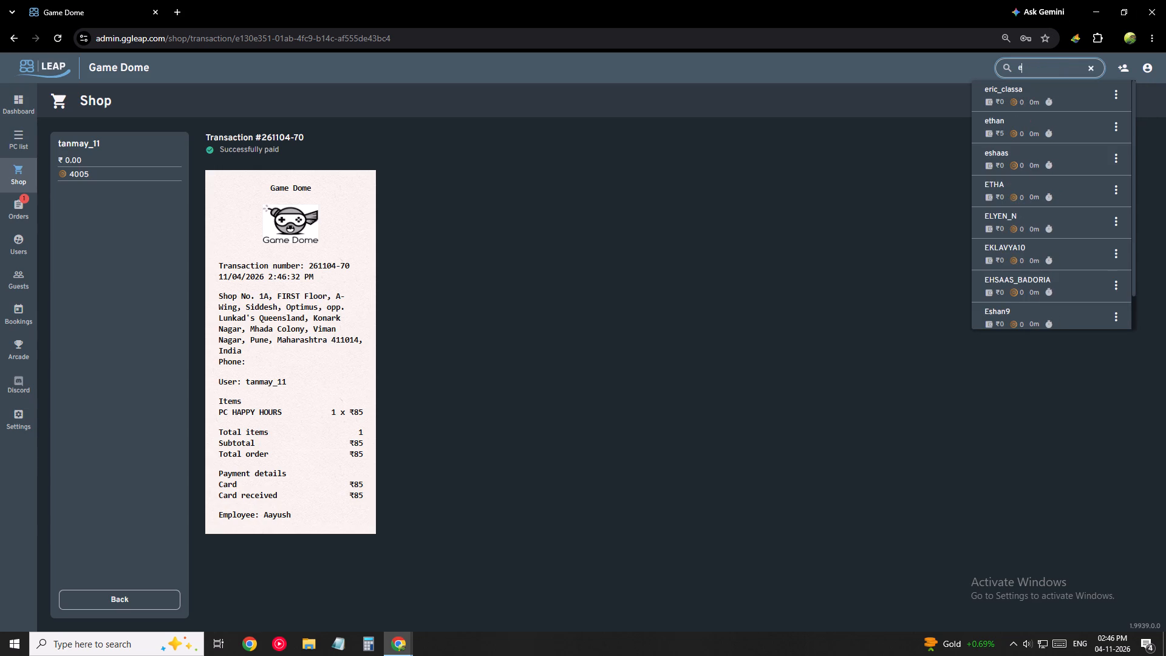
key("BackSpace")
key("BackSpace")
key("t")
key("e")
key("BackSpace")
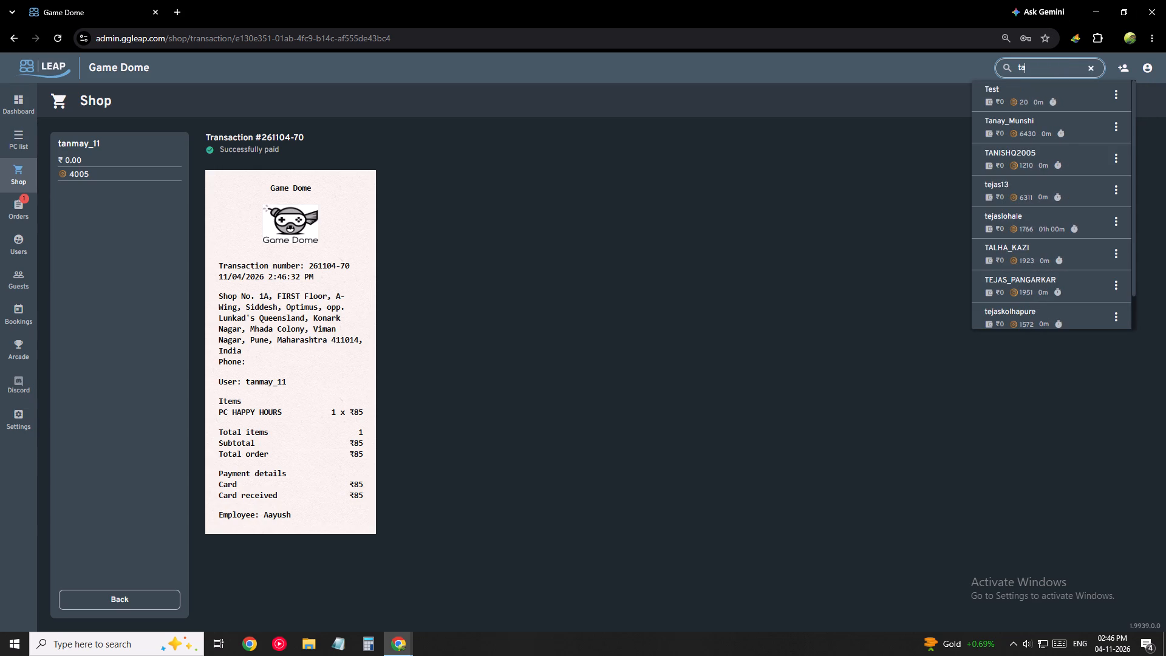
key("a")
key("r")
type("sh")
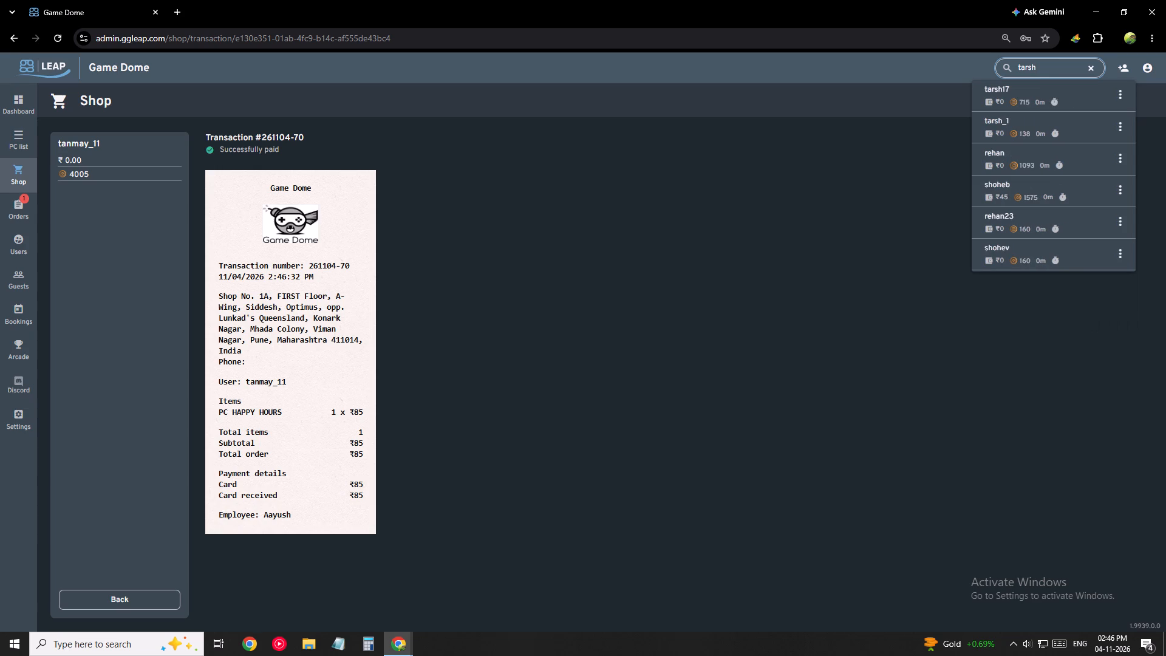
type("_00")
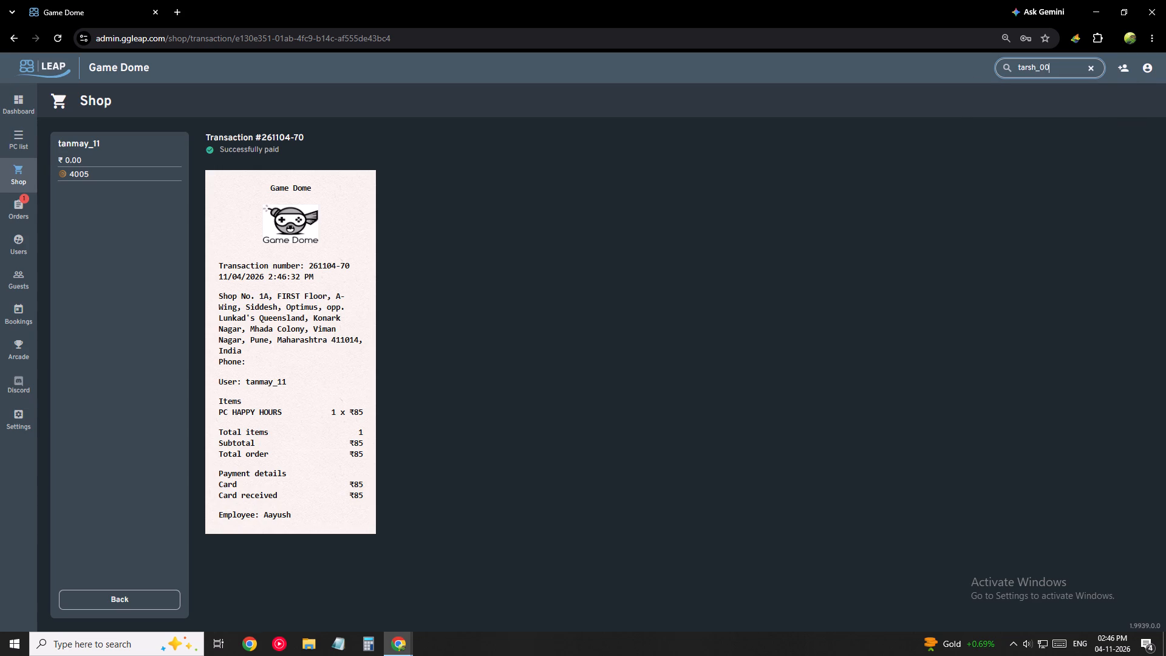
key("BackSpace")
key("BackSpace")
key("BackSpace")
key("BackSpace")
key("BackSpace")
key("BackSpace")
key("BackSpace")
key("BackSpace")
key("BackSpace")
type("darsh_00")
left_click(1117, 89)
left_click(1131, 90)
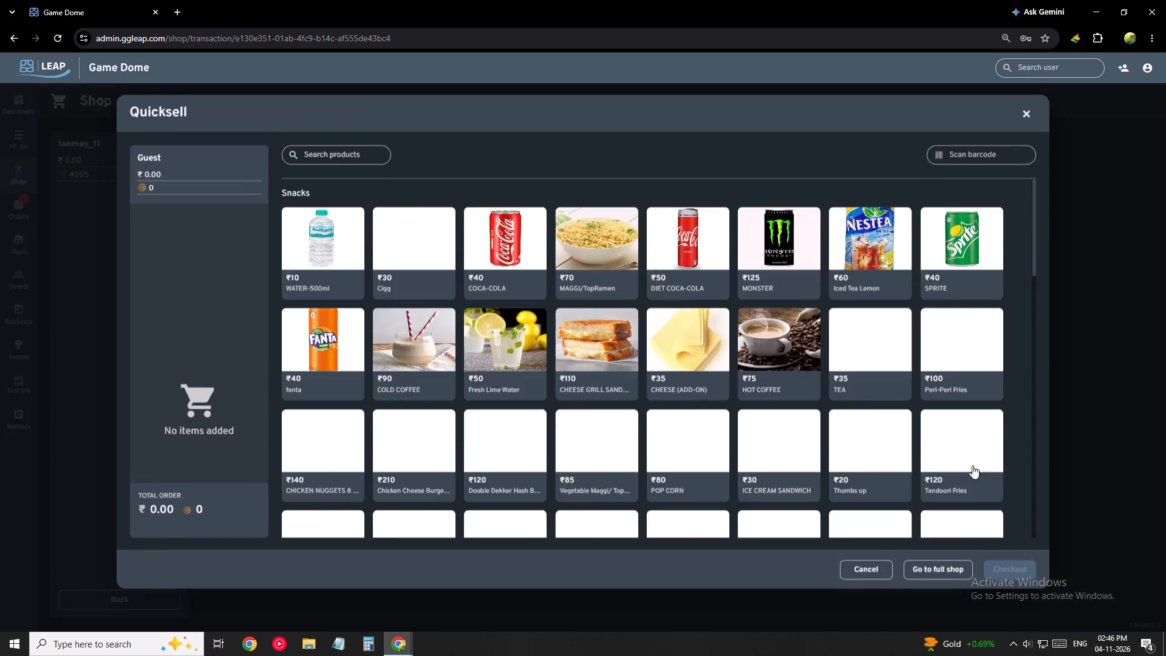
left_click(946, 564)
left_click(369, 171)
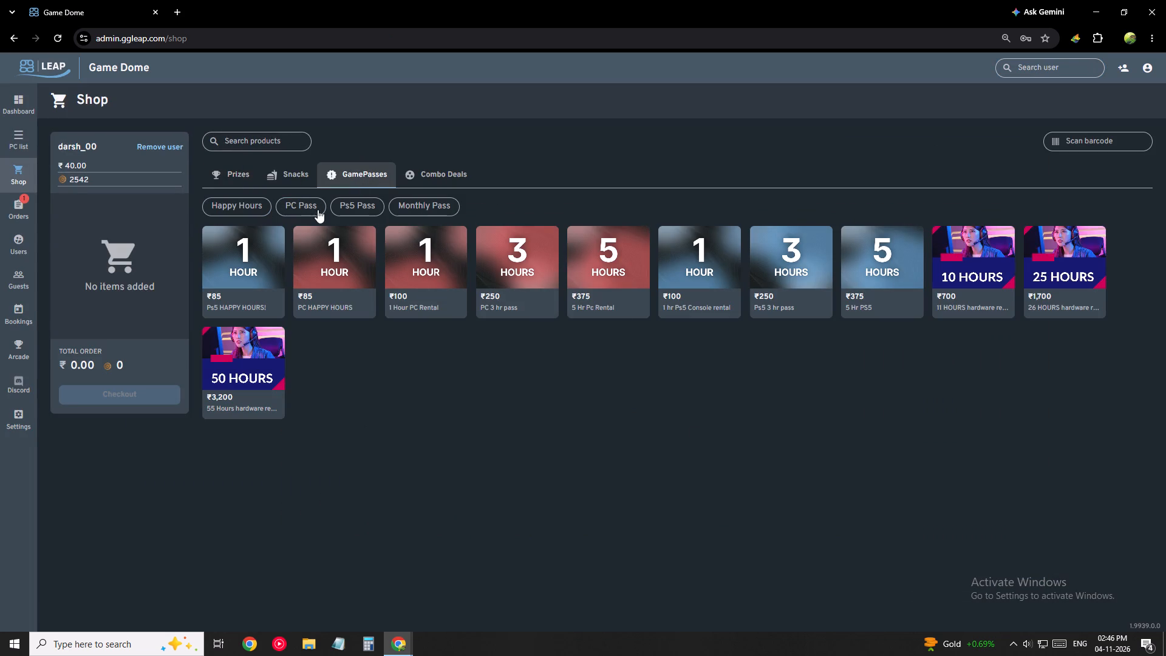
left_click_drag(321, 262, 132, 254)
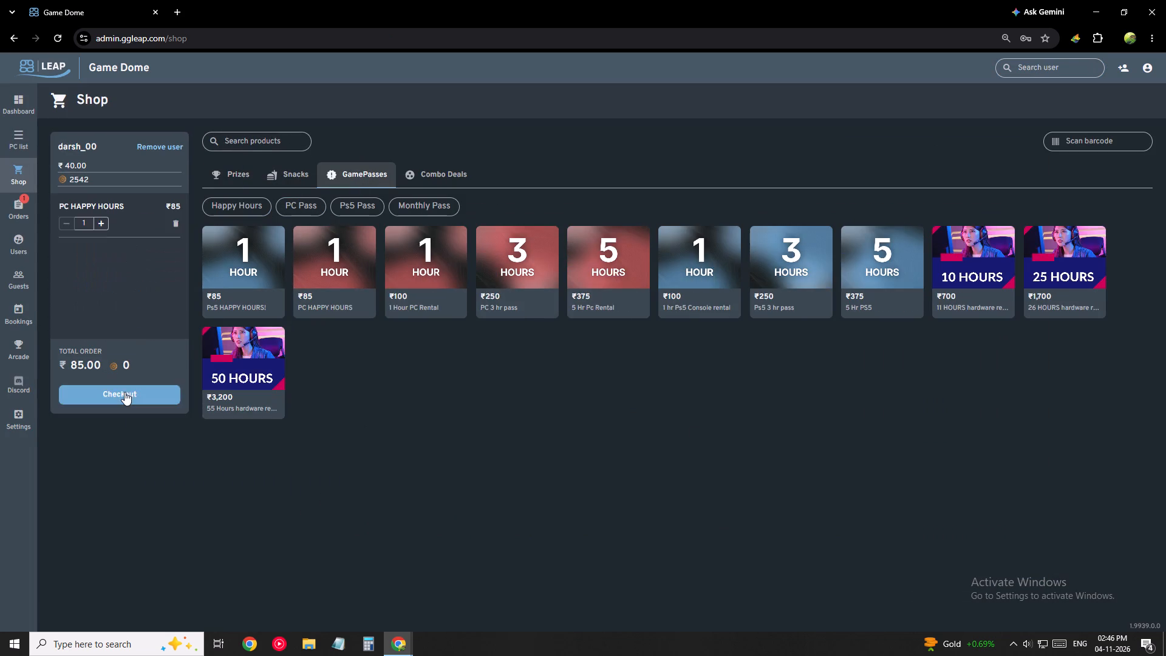
left_click(124, 392)
left_click(216, 320)
left_click(349, 321)
left_click(219, 315)
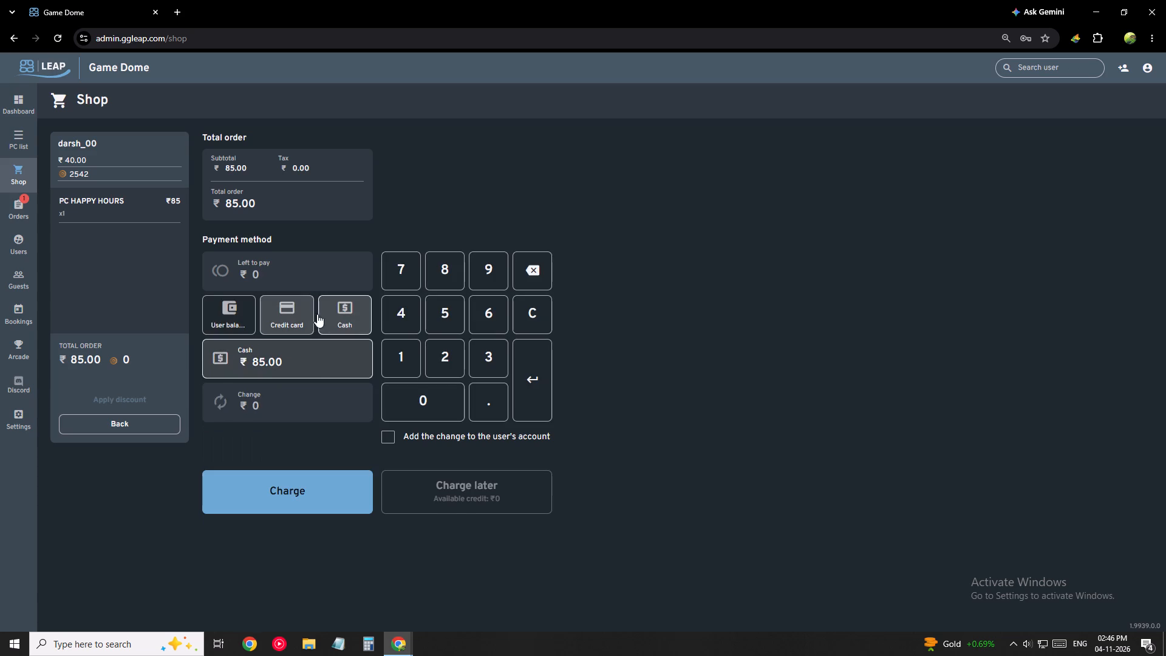
left_click(231, 316)
left_click(336, 314)
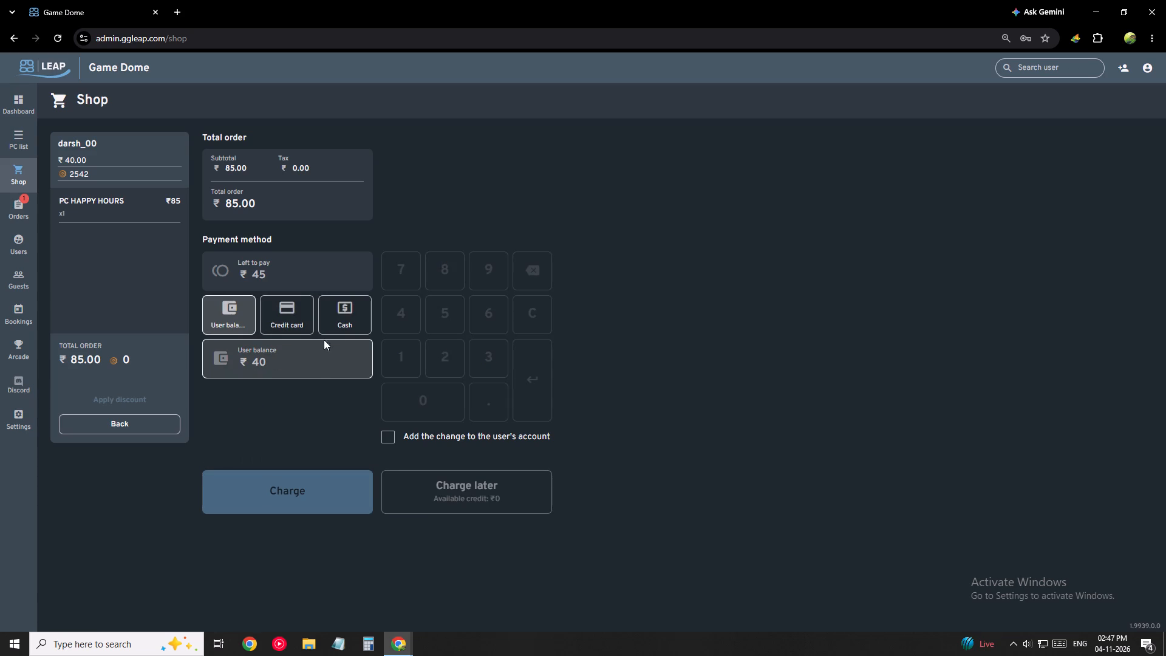
left_click(272, 325)
left_click(373, 312)
left_click(411, 314)
left_click(445, 314)
left_click(323, 405)
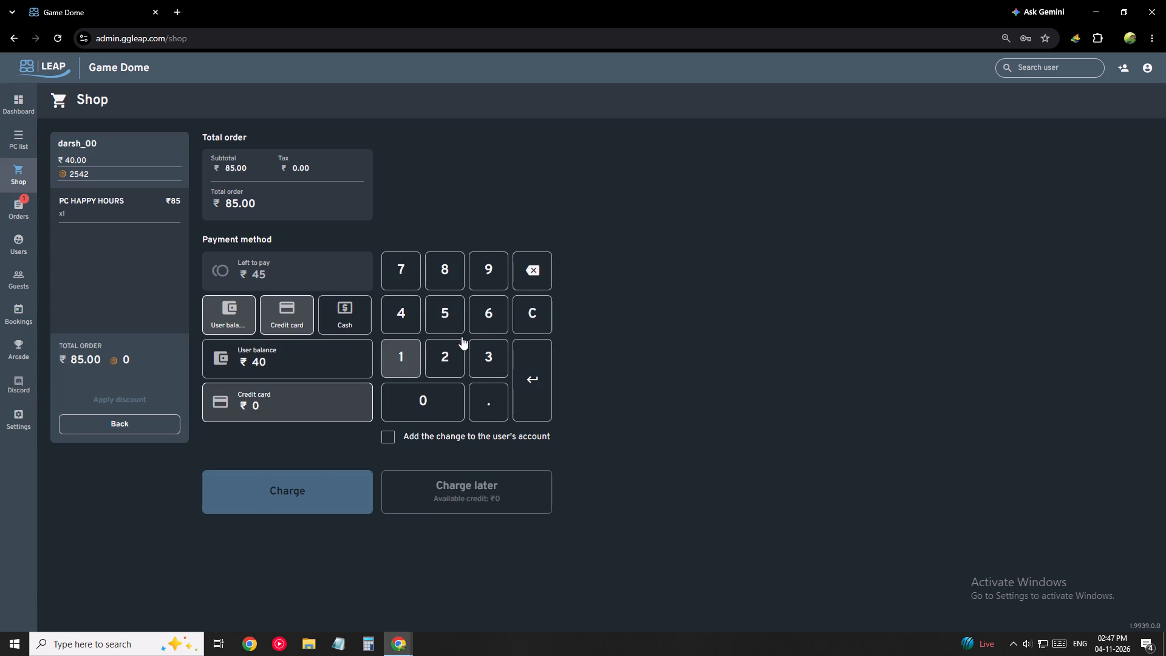
left_click(402, 304)
left_click(441, 308)
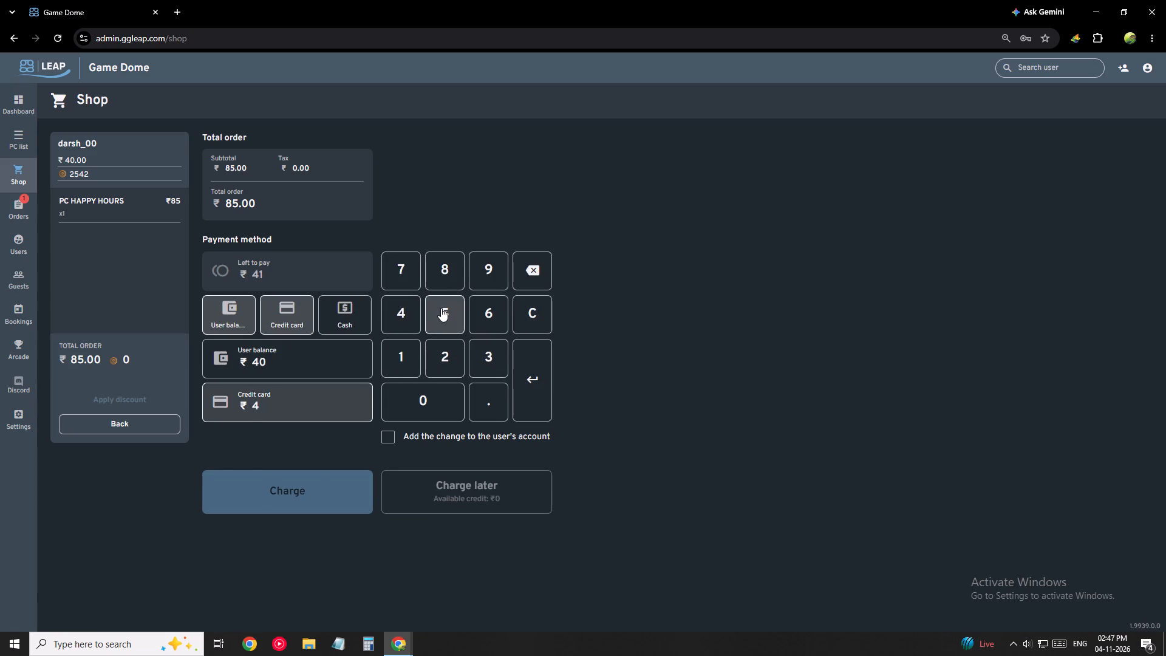
left_click(316, 474)
Find the customer whose username starts with ansh and open the full shop for them.
left_click(1048, 65)
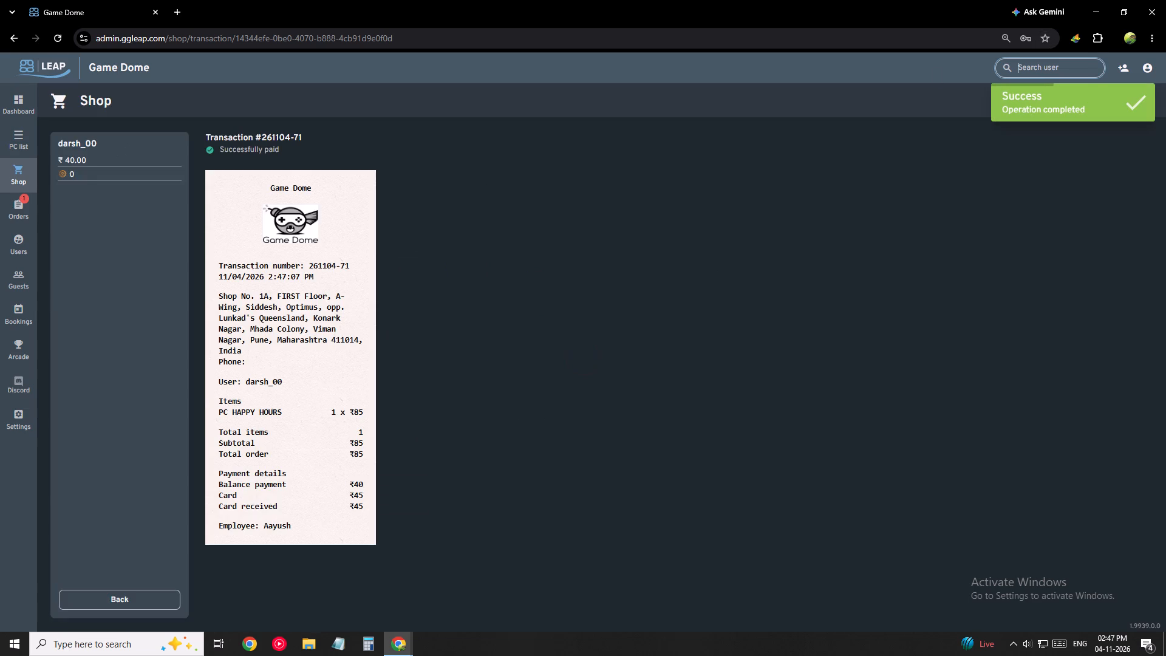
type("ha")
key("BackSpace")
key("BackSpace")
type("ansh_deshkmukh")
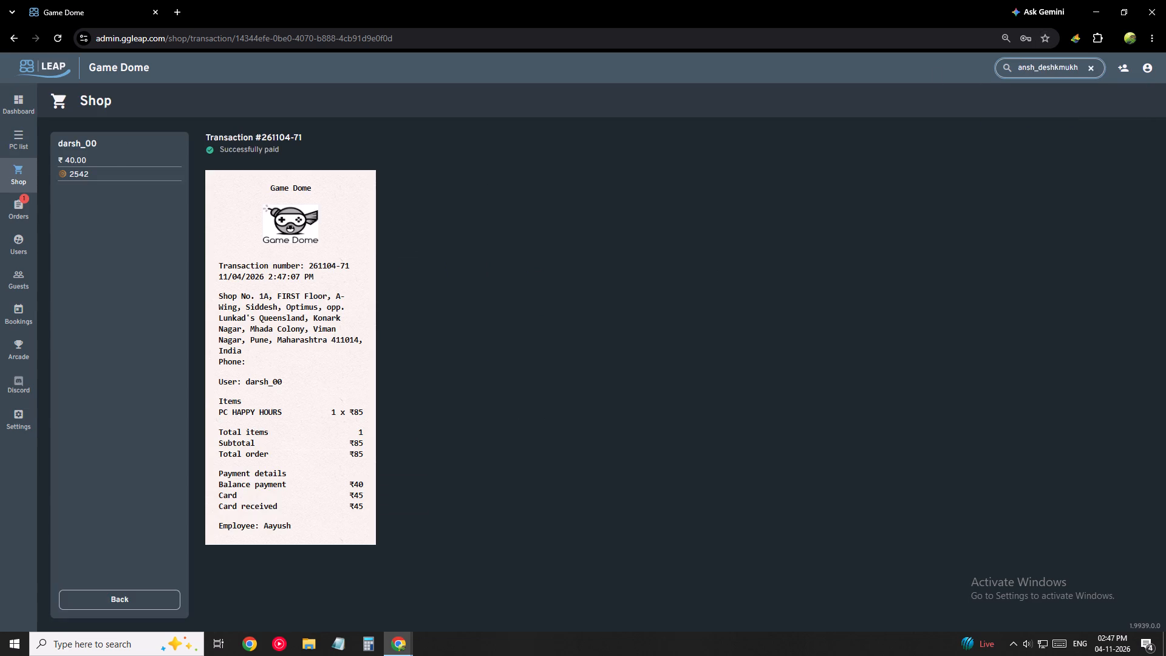
left_click(1060, 73)
key("BackSpace")
left_click(1120, 93)
left_click(1130, 95)
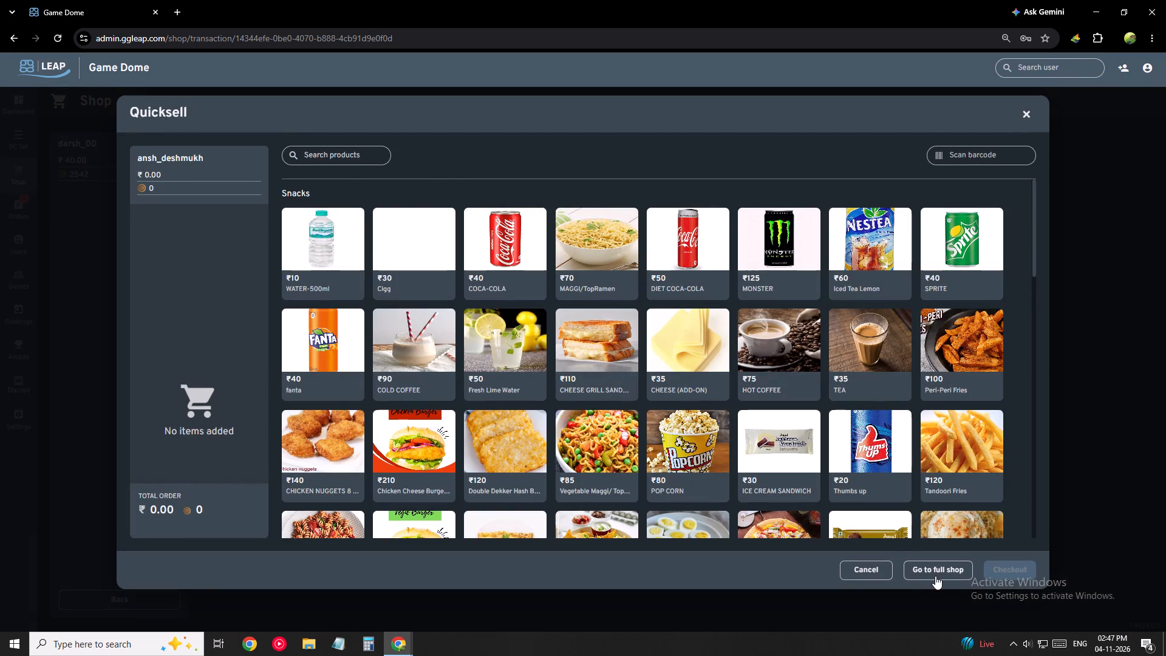
left_click(935, 576)
Sell this customer one PC HAPPY HOURS game pass for ₹85, charged to credit card.
left_click(378, 186)
left_click(293, 201)
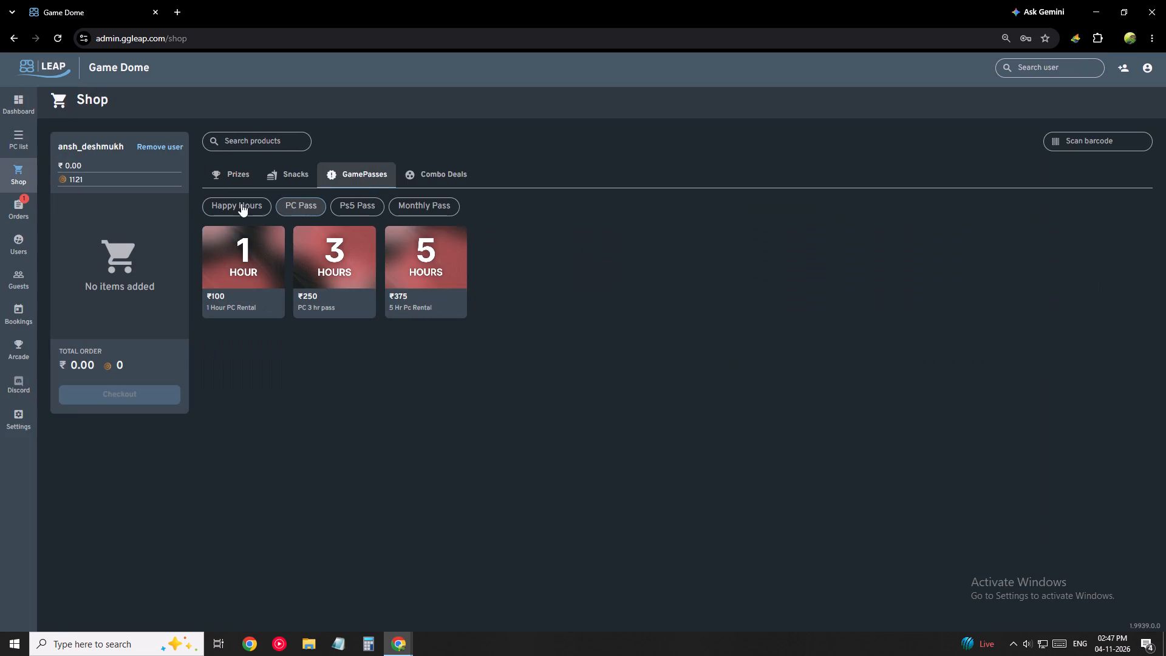
left_click(241, 203)
left_click_drag(321, 272, 106, 273)
left_click(130, 394)
left_click(262, 309)
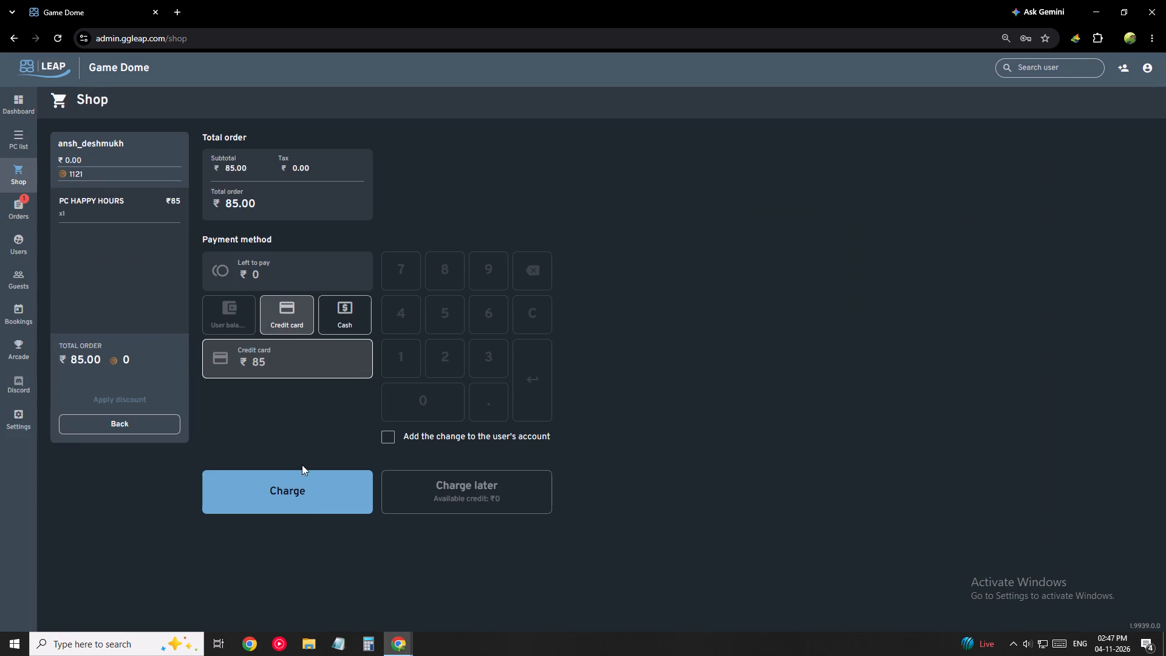
left_click(308, 494)
left_click(1063, 72)
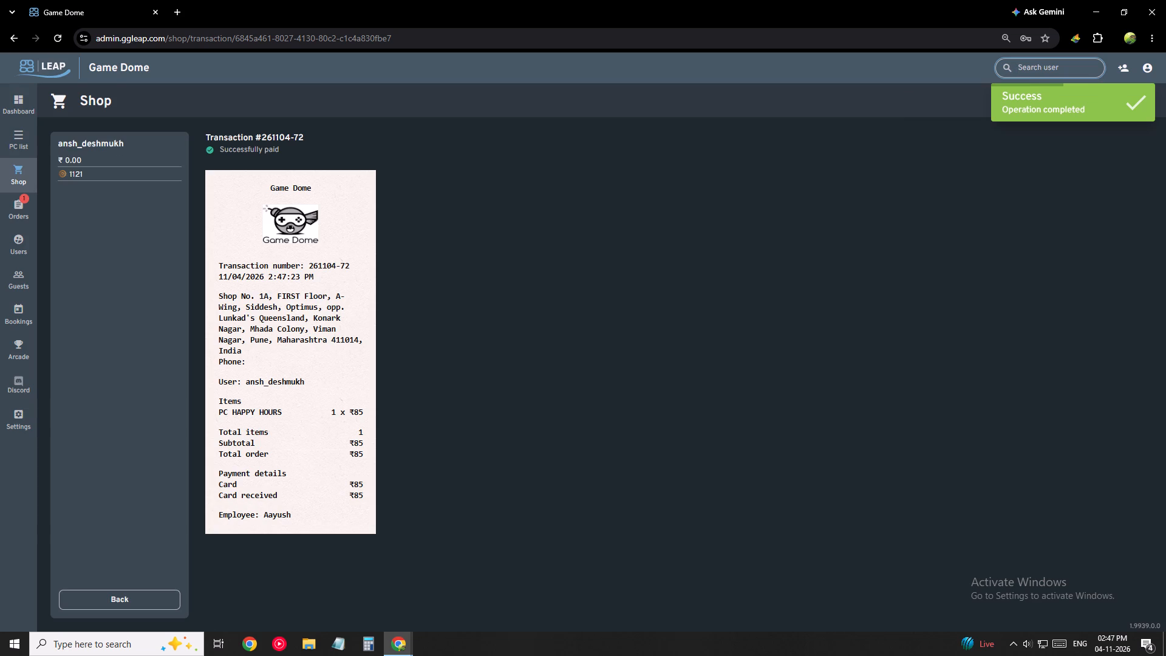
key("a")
key("BackSpace")
key("BackSpace")
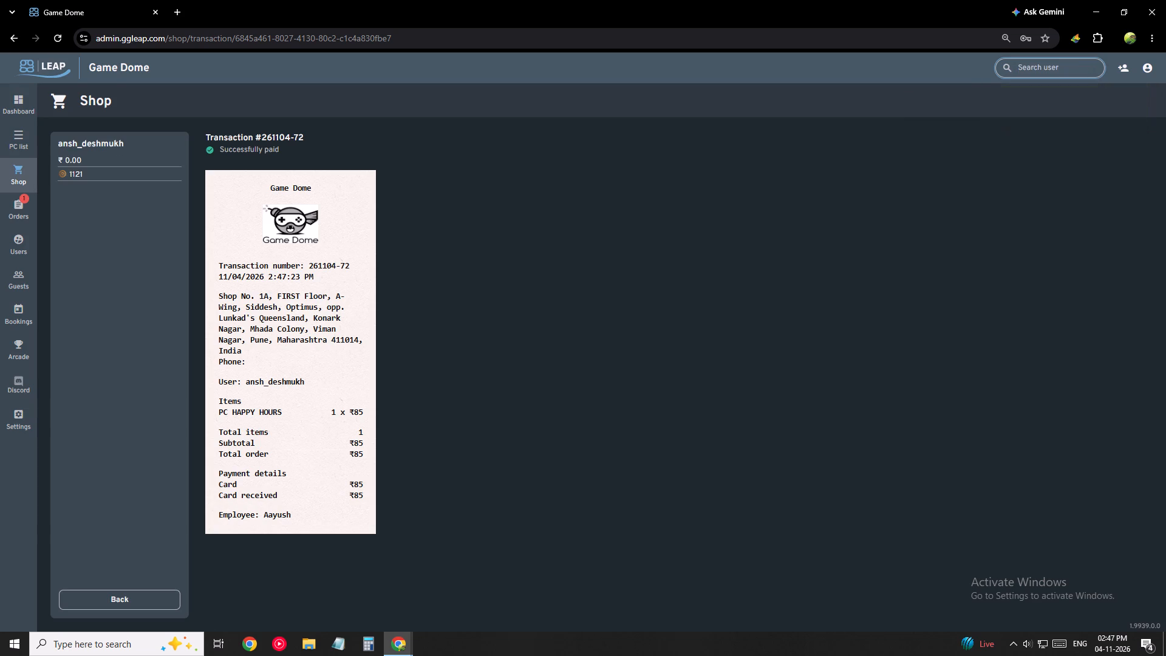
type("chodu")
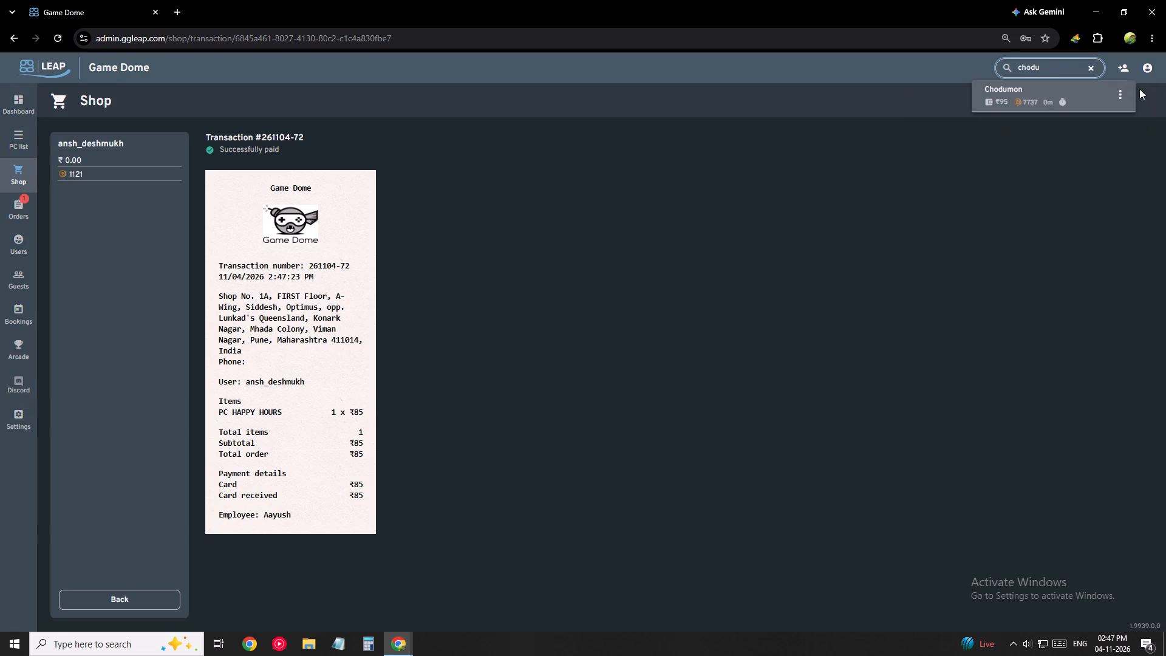
left_click(1116, 94)
left_click(1127, 148)
left_click(526, 316)
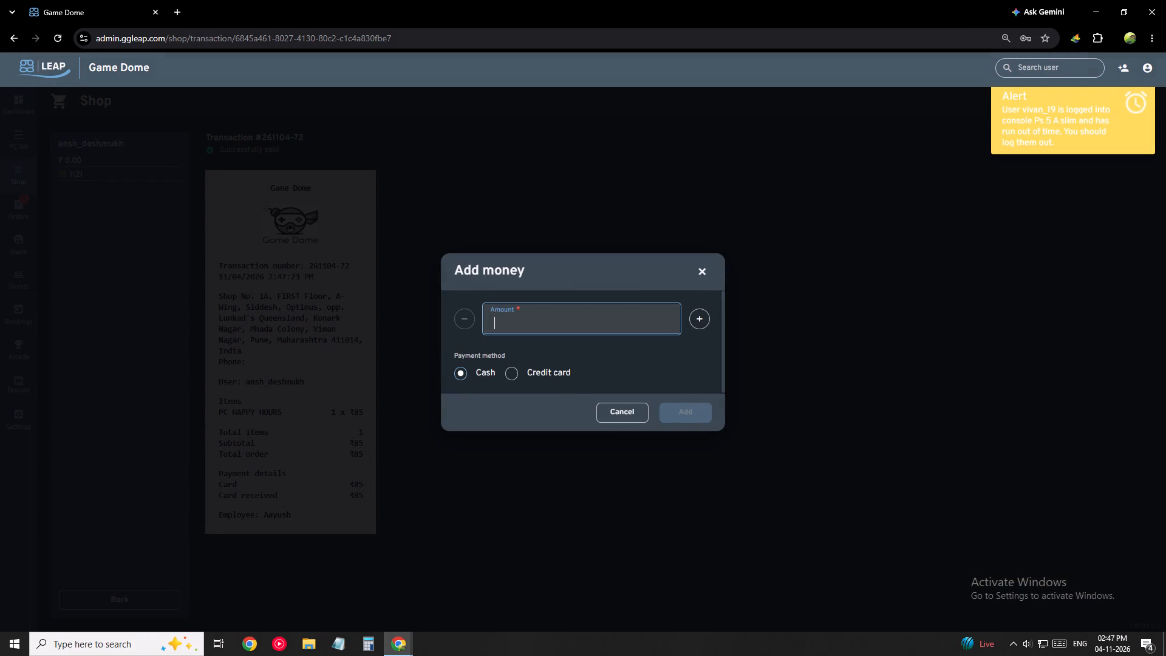
left_click(562, 324)
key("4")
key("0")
left_click(521, 377)
left_click(528, 374)
left_click(513, 375)
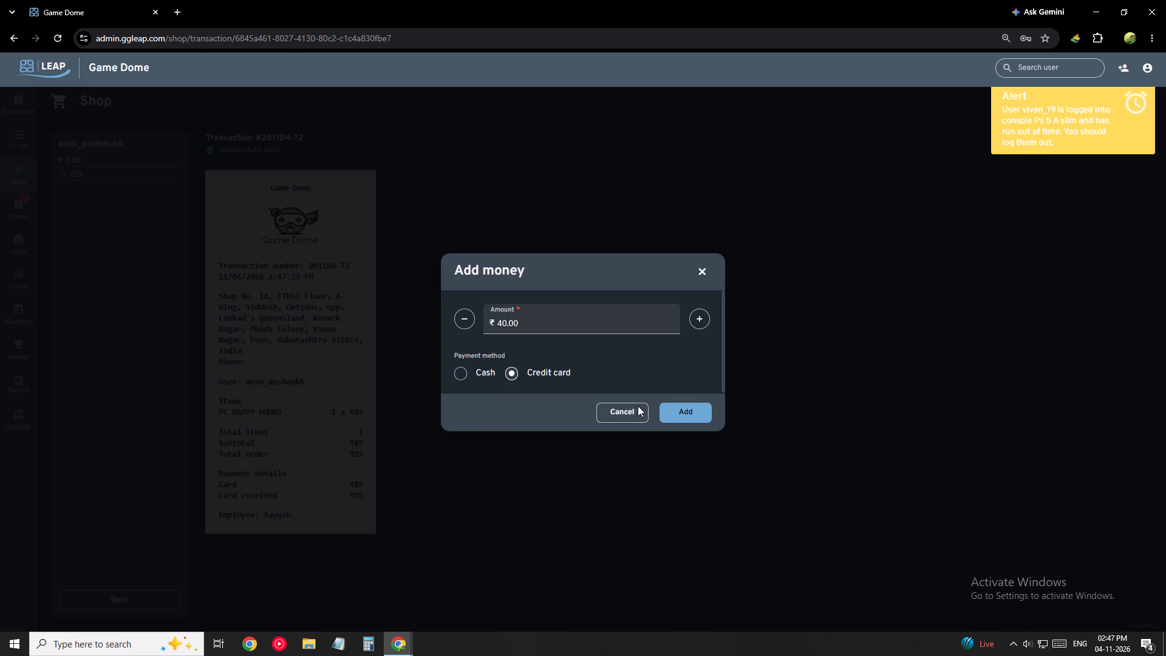
left_click(683, 413)
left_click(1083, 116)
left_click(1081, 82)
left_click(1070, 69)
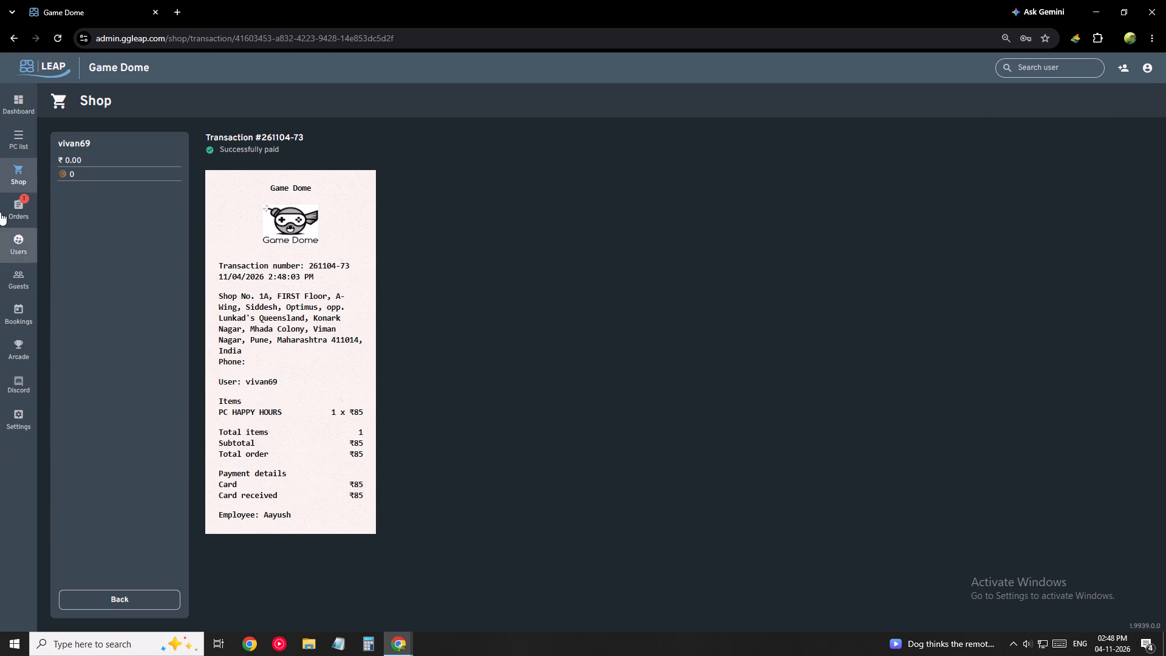
left_click(0, 140)
scroll(418, 337, "down", 8)
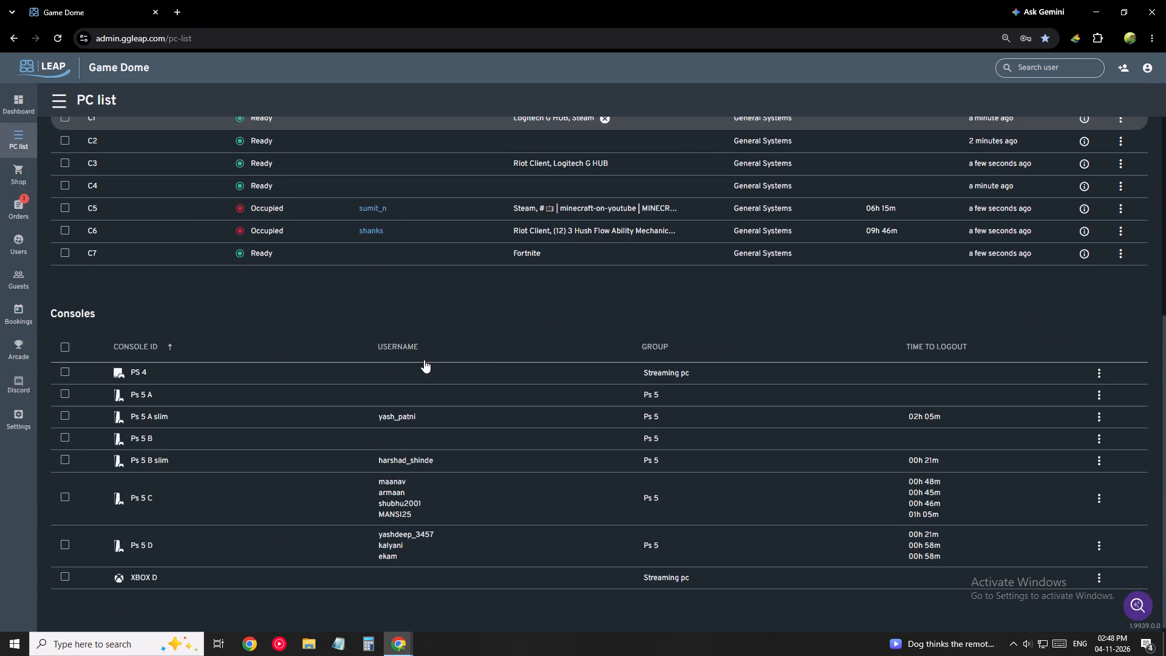
scroll(424, 360, "down", 6)
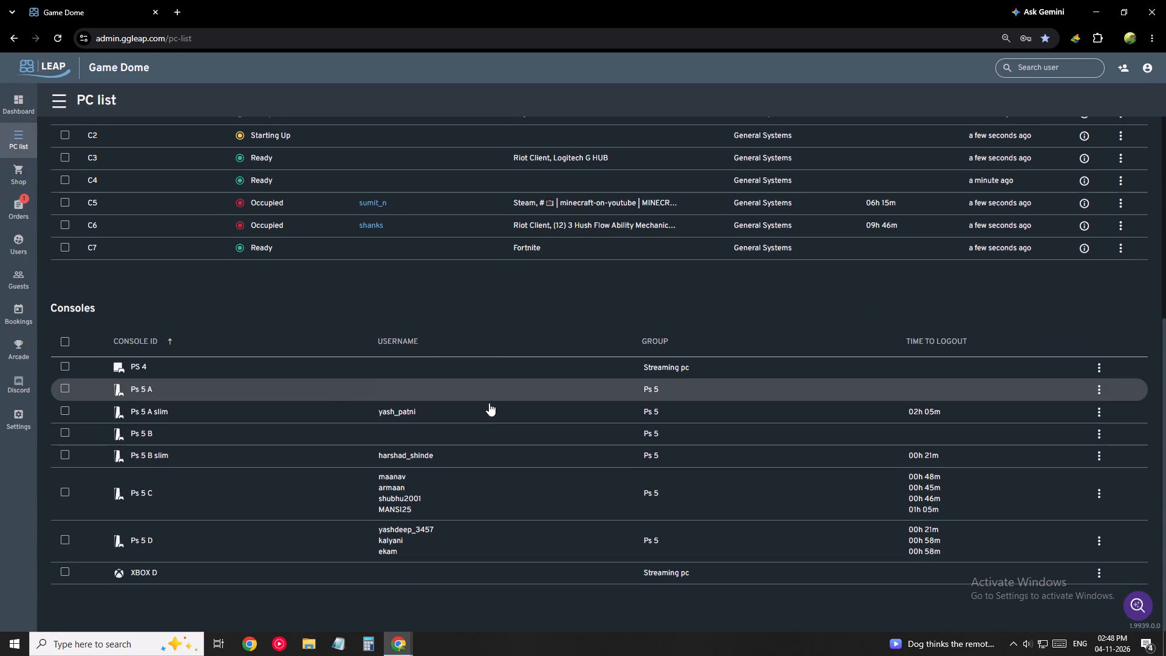
left_click(0, 211)
left_click(269, 131)
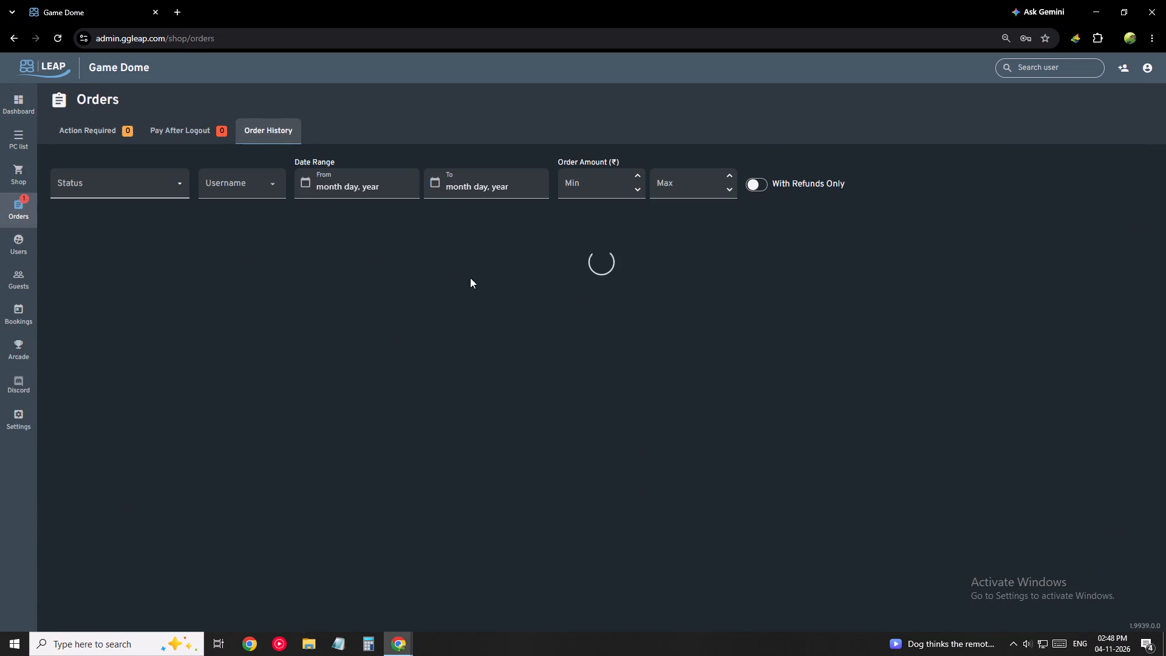
scroll(479, 490, "down", 1)
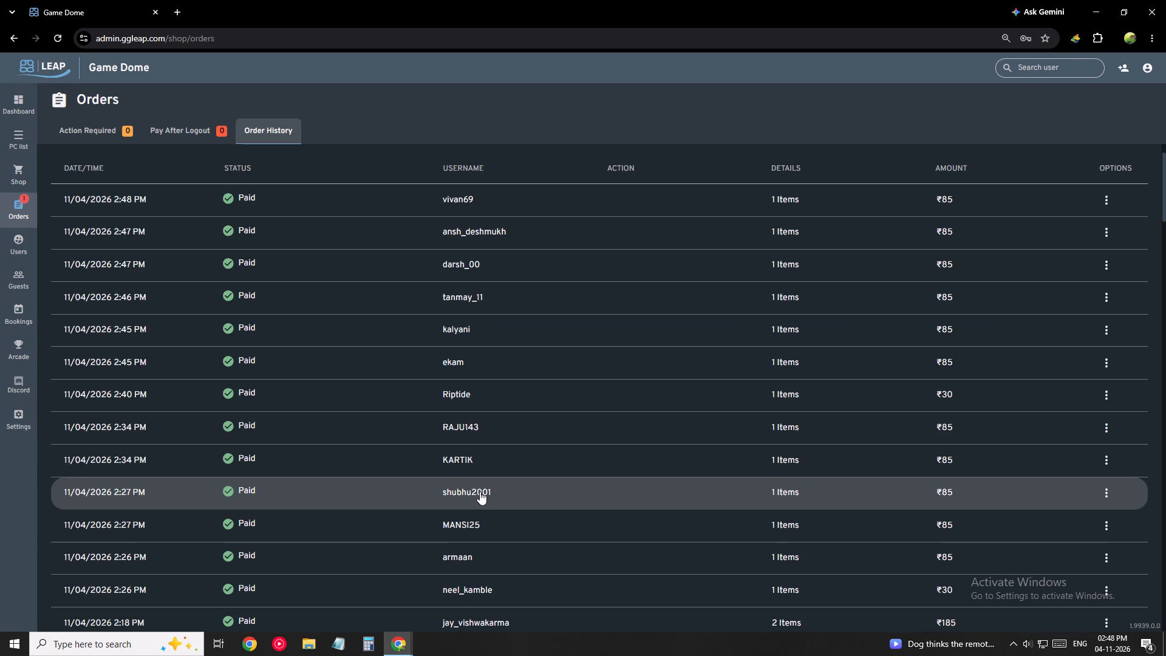
left_click(455, 425)
double_click(70, 142)
key("ctrl+c")
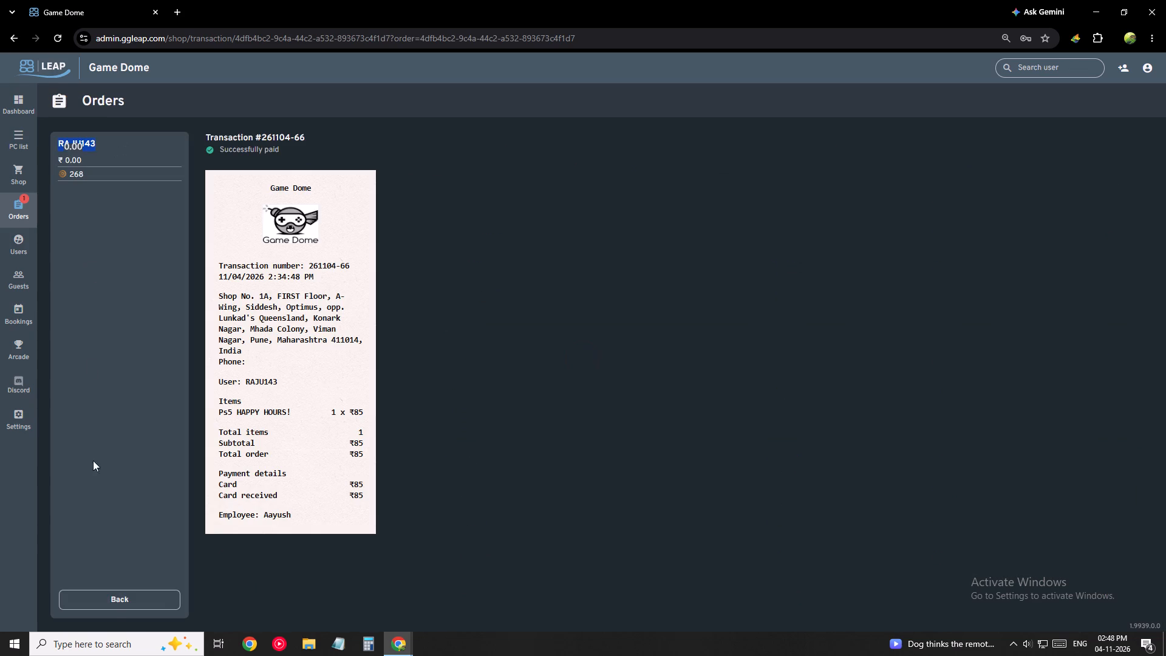
left_click(109, 604)
scroll(489, 483, "down", 1)
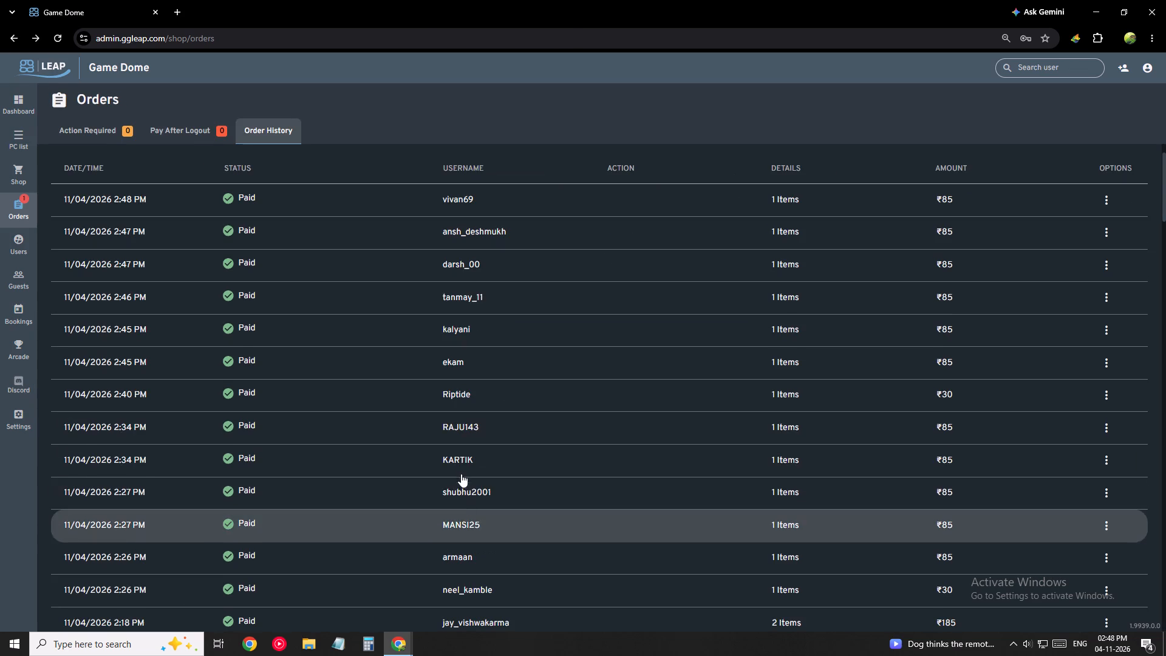
left_click(459, 461)
double_click(73, 151)
key("ctrl+c")
Log user KARTIK in to console Ps 5 A using the copied username.
left_click(18, 135)
scroll(260, 459, "down", 4)
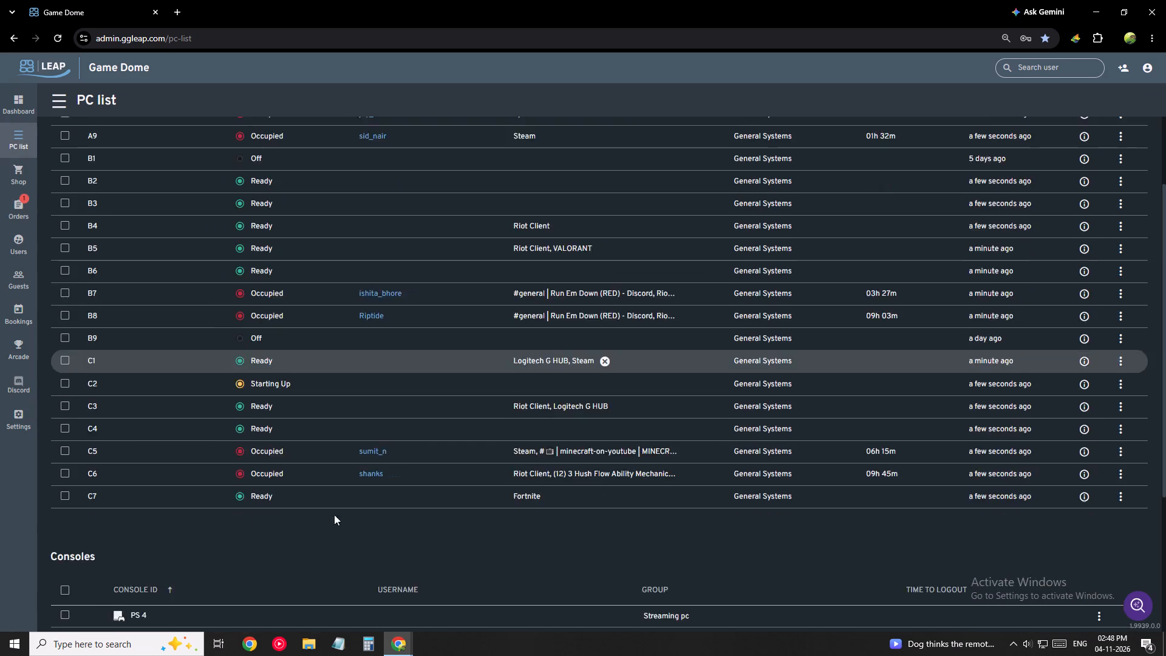
scroll(334, 514, "down", 7)
left_click(1097, 390)
left_click(1109, 392)
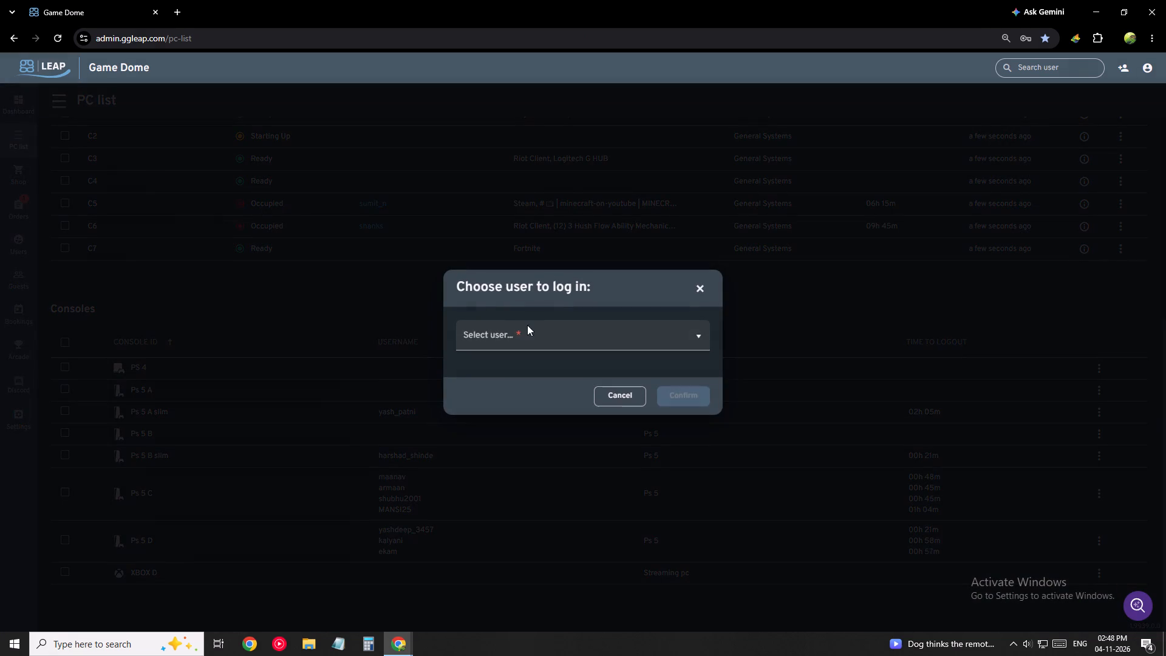
left_click(528, 326)
left_click(541, 335, "ctrl")
key("ctrl+v")
left_click(654, 384)
left_click(678, 386)
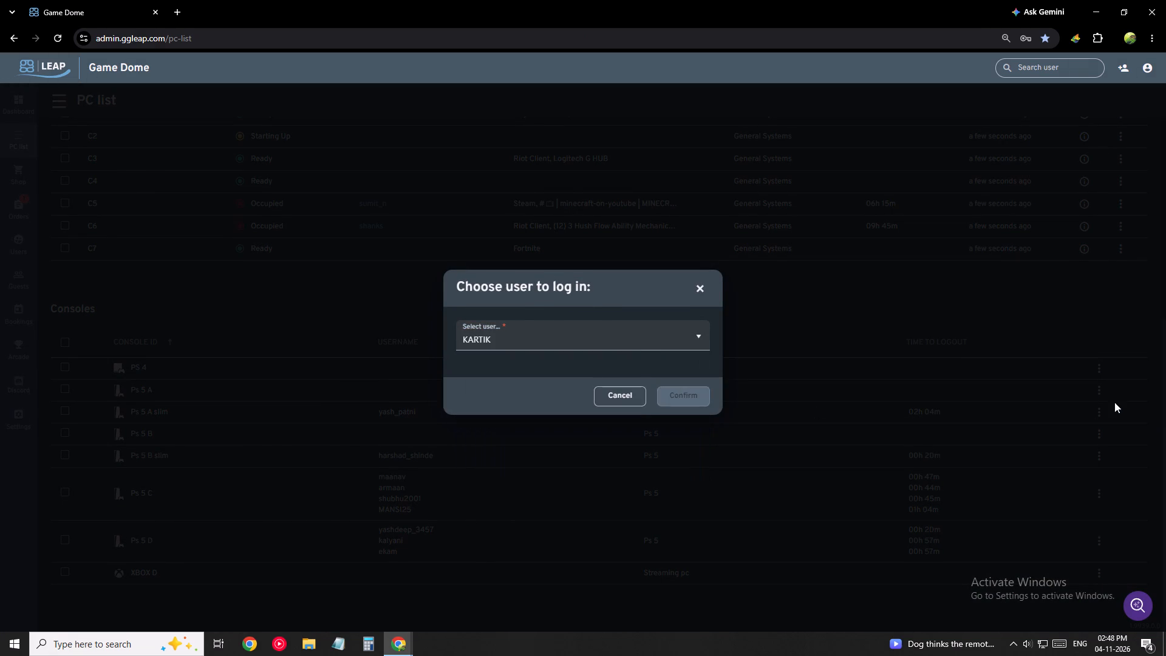
left_click(1091, 388)
left_click(1125, 446)
left_click(516, 336)
key("super+v")
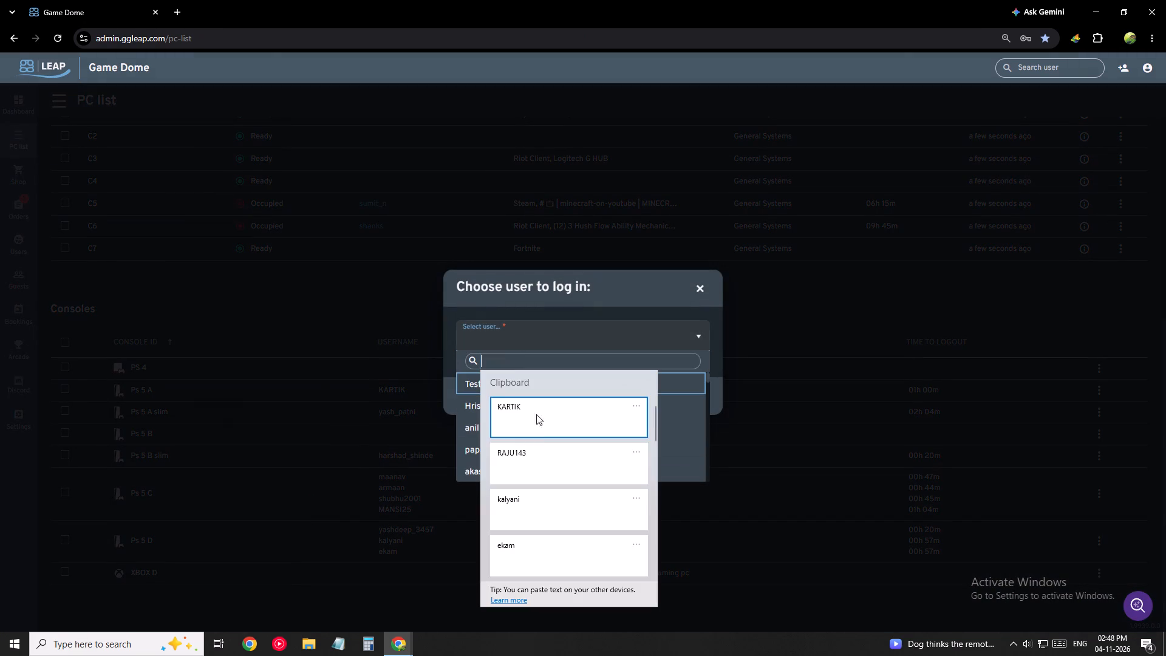
left_click(550, 475)
key("ctrl+v")
left_click(556, 359)
left_click(612, 383)
left_click(686, 395)
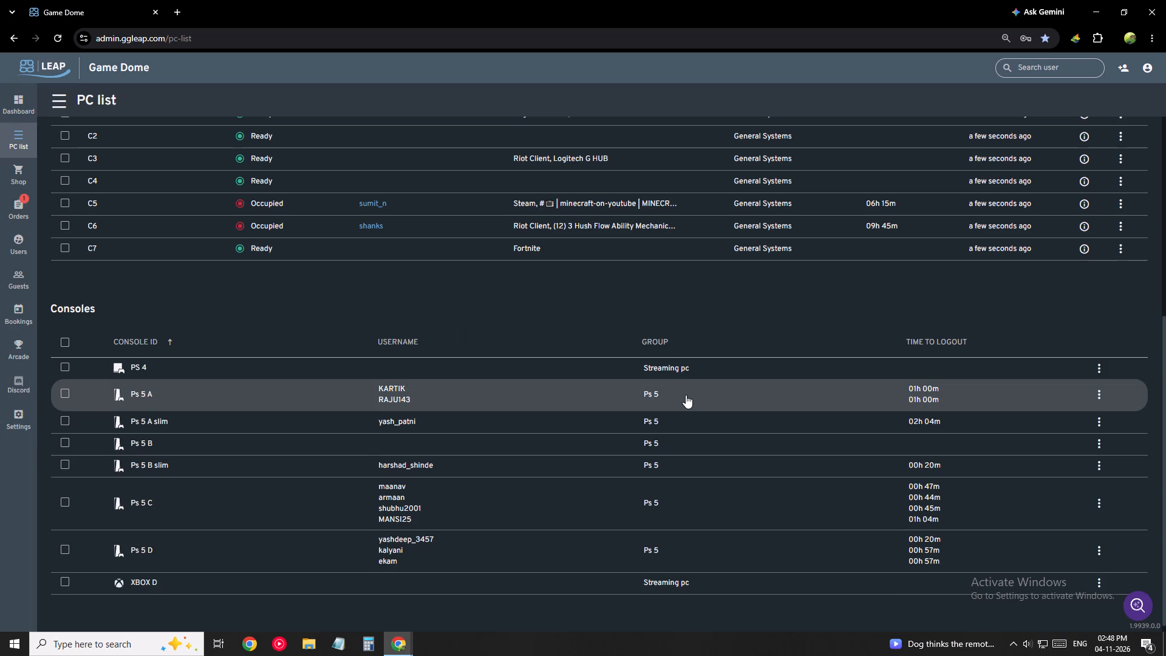
scroll(670, 475, "down", 2)
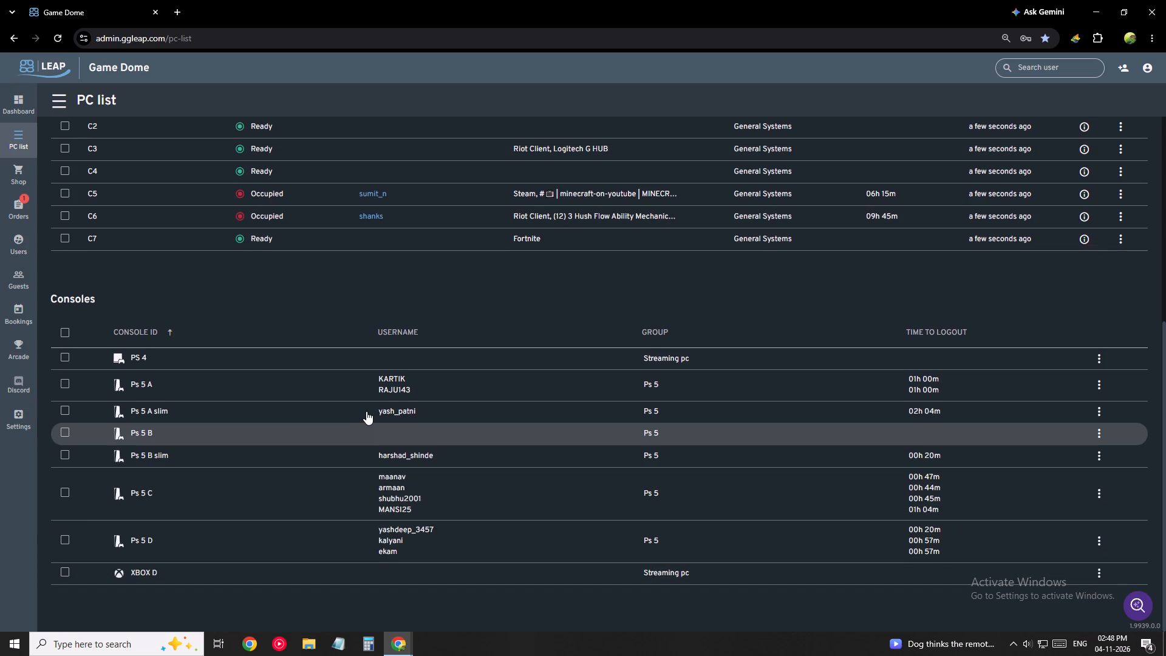
scroll(227, 410, "up", 6)
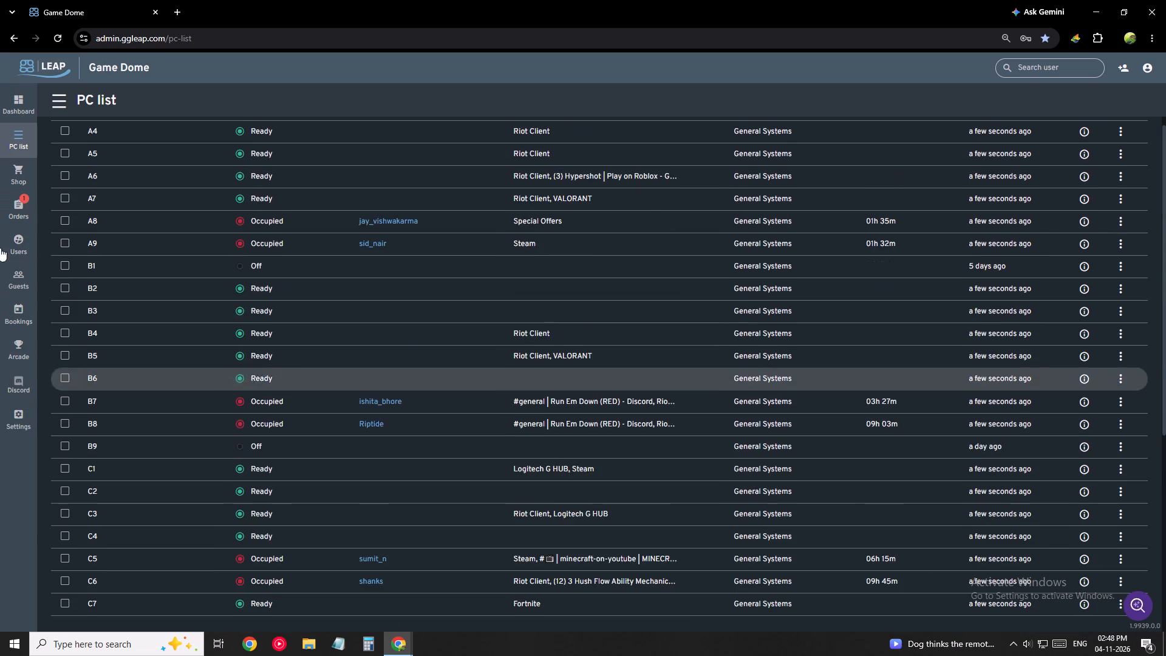
left_click(0, 207)
left_click(259, 129)
left_click(277, 132)
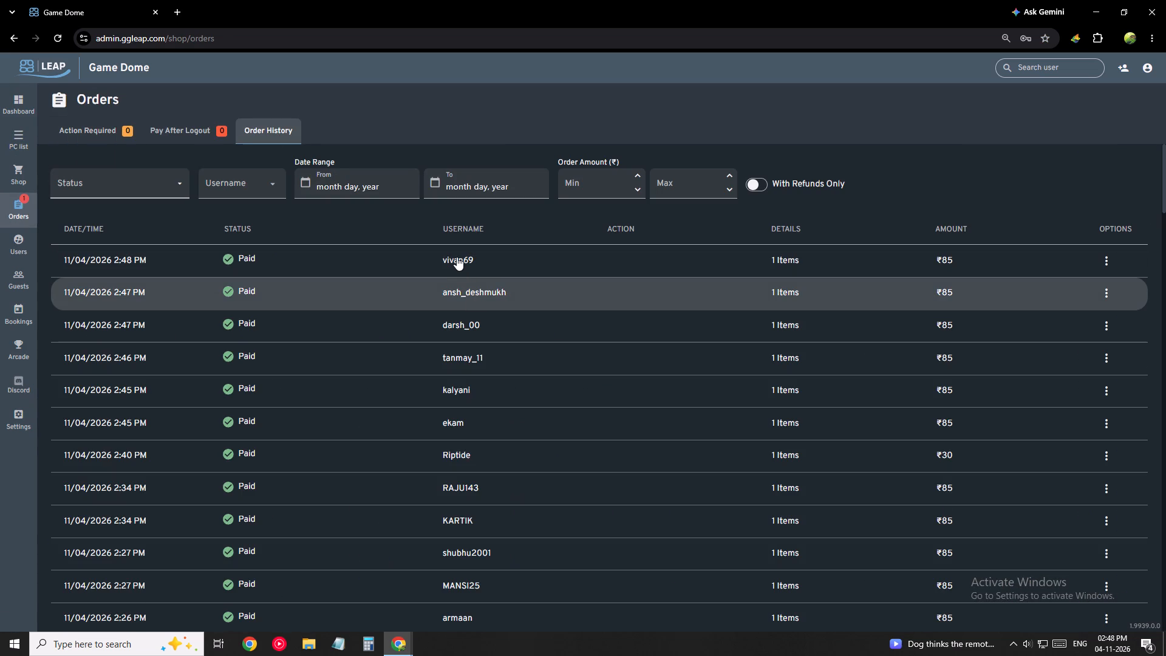
left_click(456, 256)
double_click(66, 146)
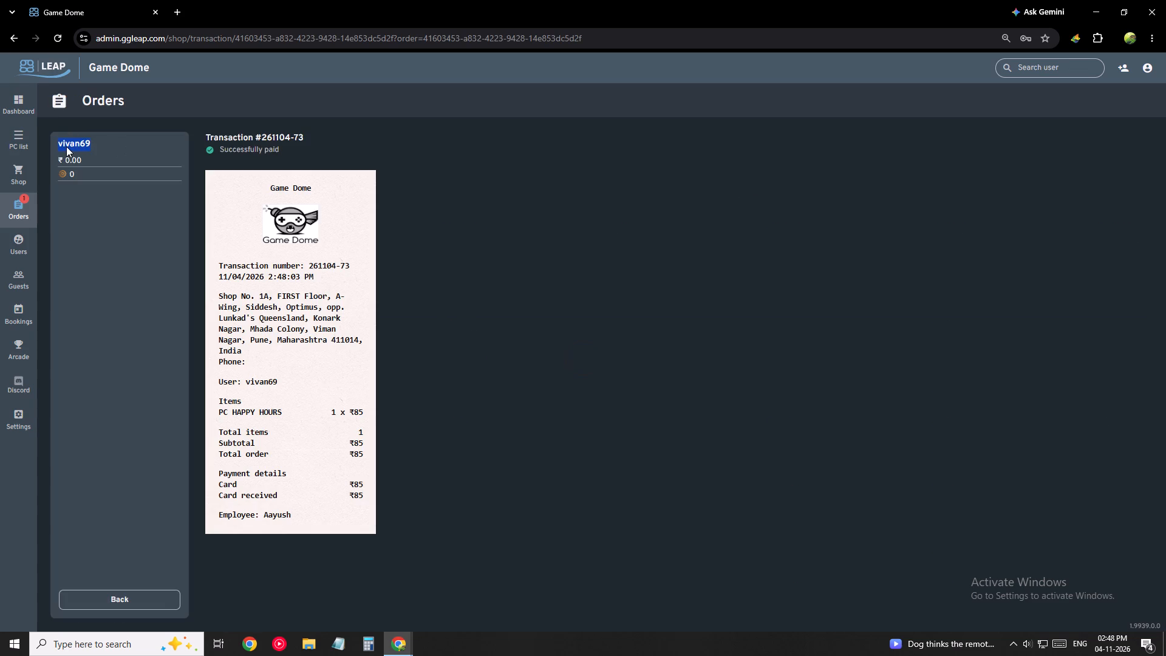
key("ctrl+c")
left_click_drag(1028, 67, 1034, 67, "ctrl")
key("ctrl+v")
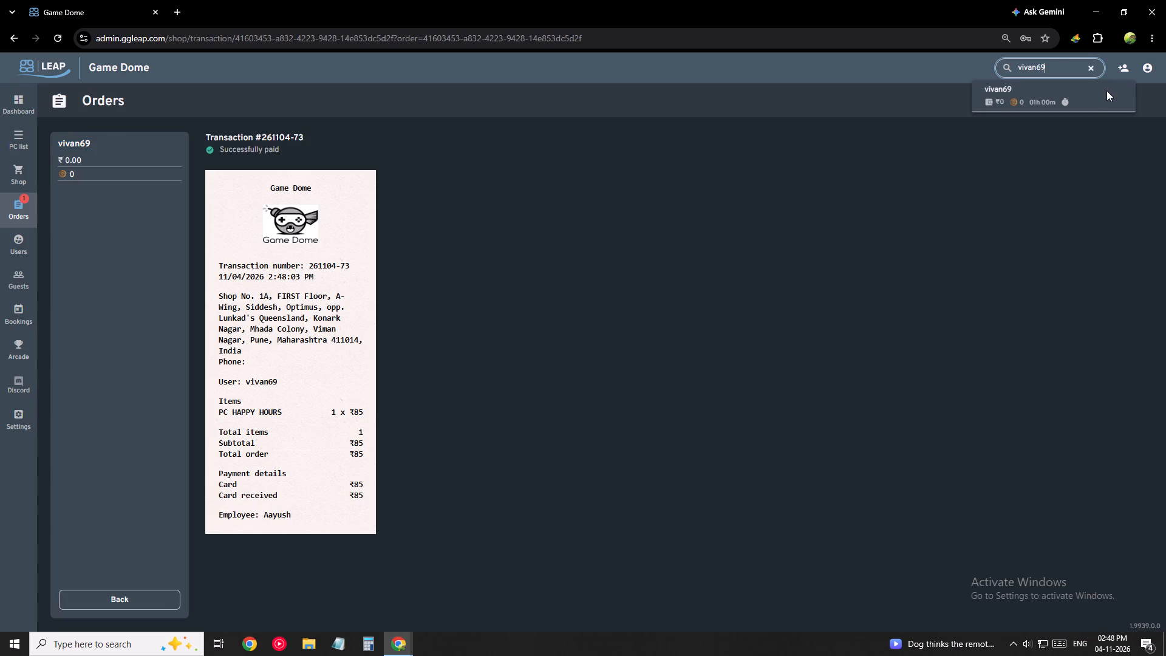
left_click(1107, 91)
left_click(1125, 177)
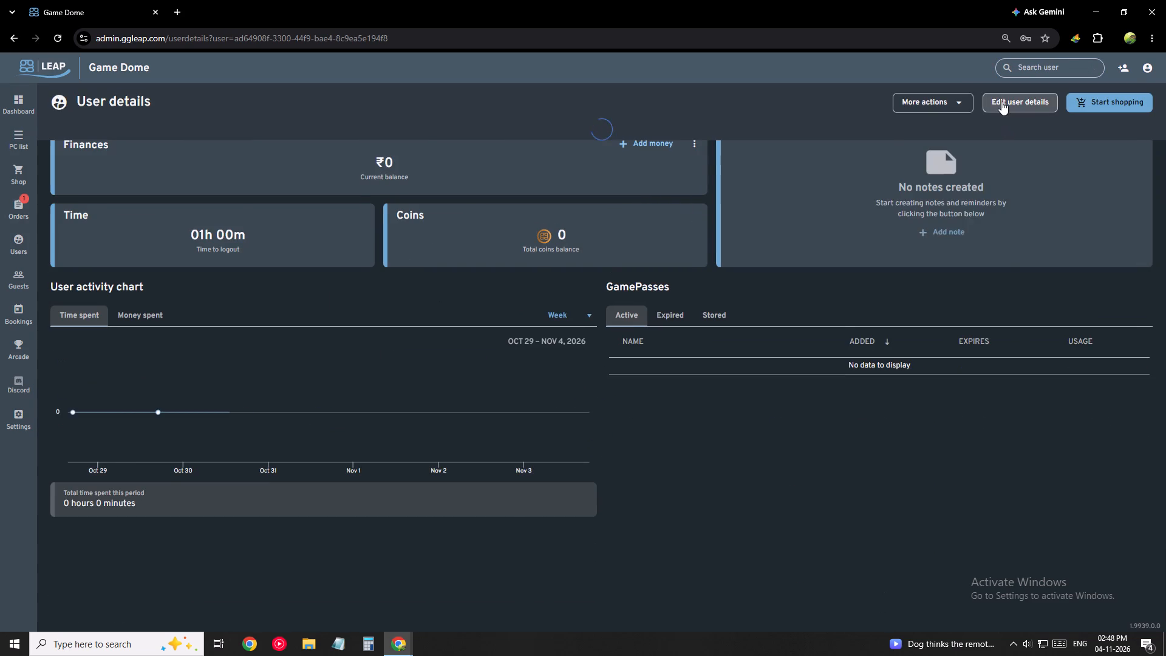
left_click(1002, 101)
left_click(695, 578)
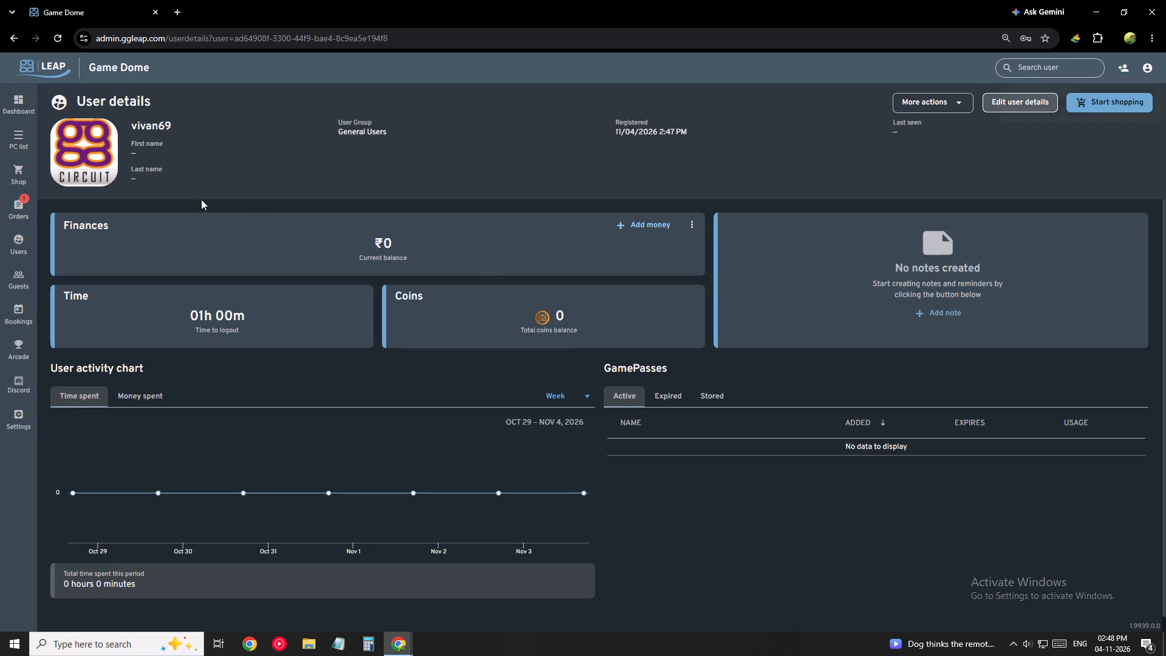
Review the consoles in the PC list for logged-in users and time to logout.
left_click(0, 143)
scroll(360, 363, "down", 10)
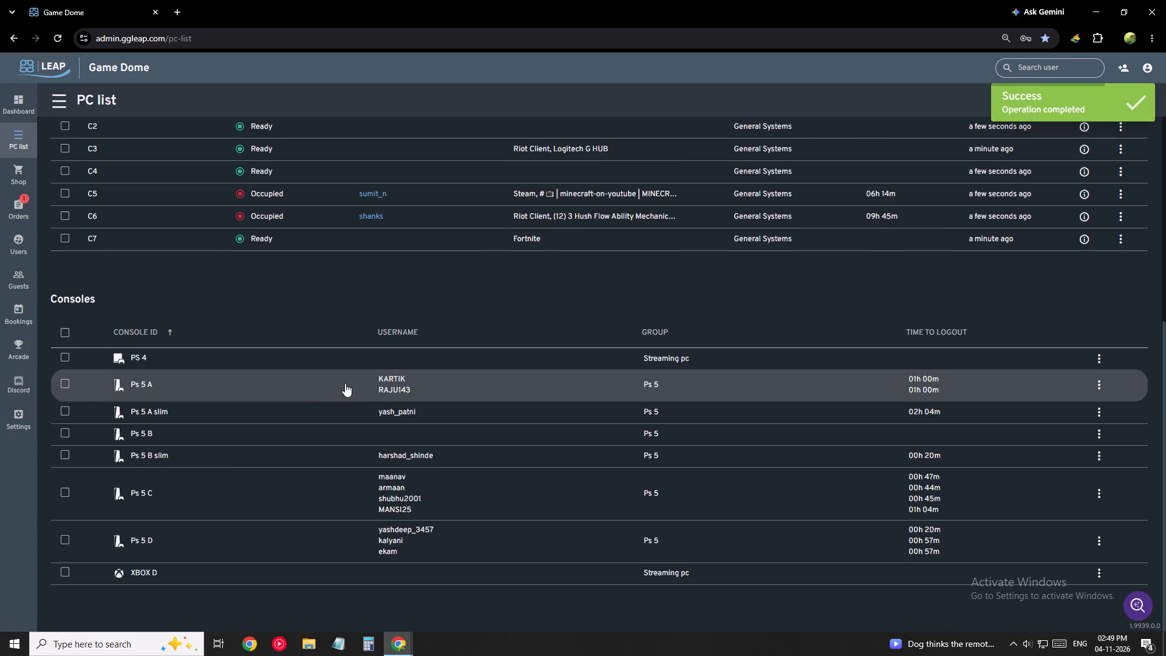
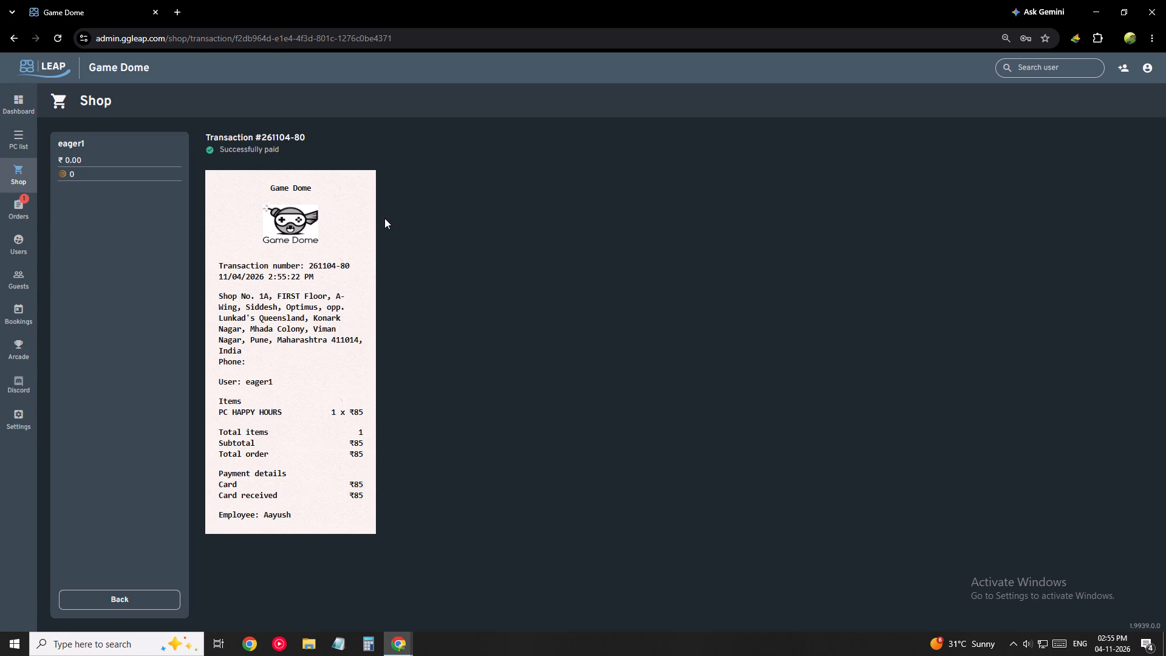
Open the PC list and review the status, logged-in users and time to logout of the PCs and consoles.
left_click(0, 148)
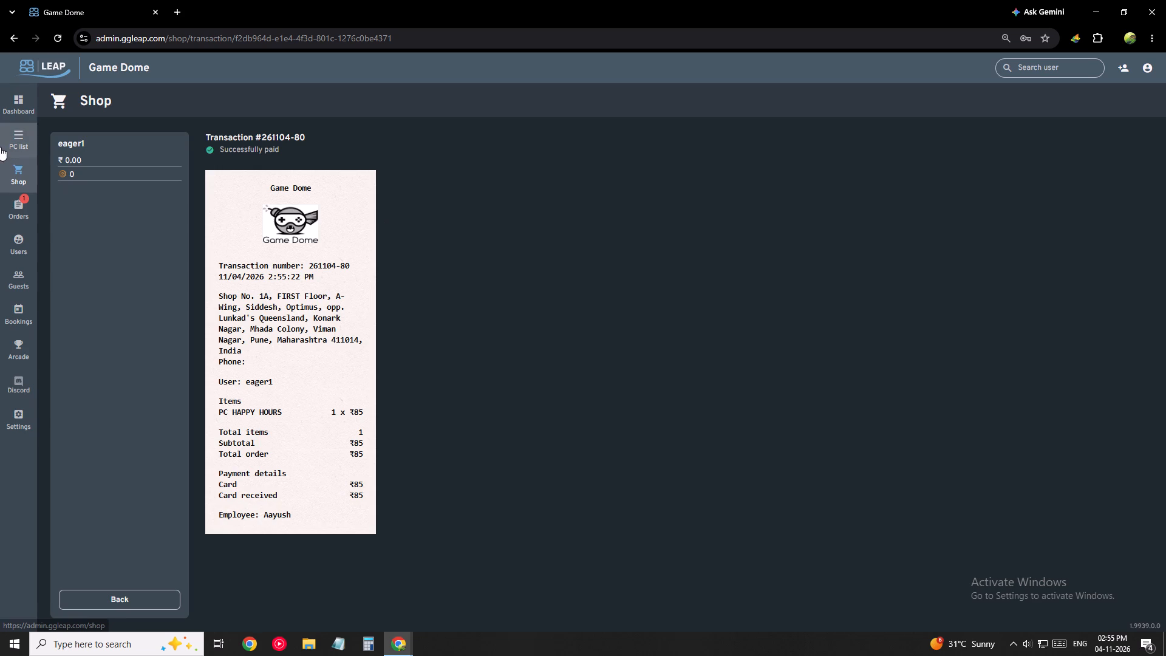
scroll(386, 307, "down", 5)
scroll(113, 288, "up", 7)
scroll(353, 269, "down", 3)
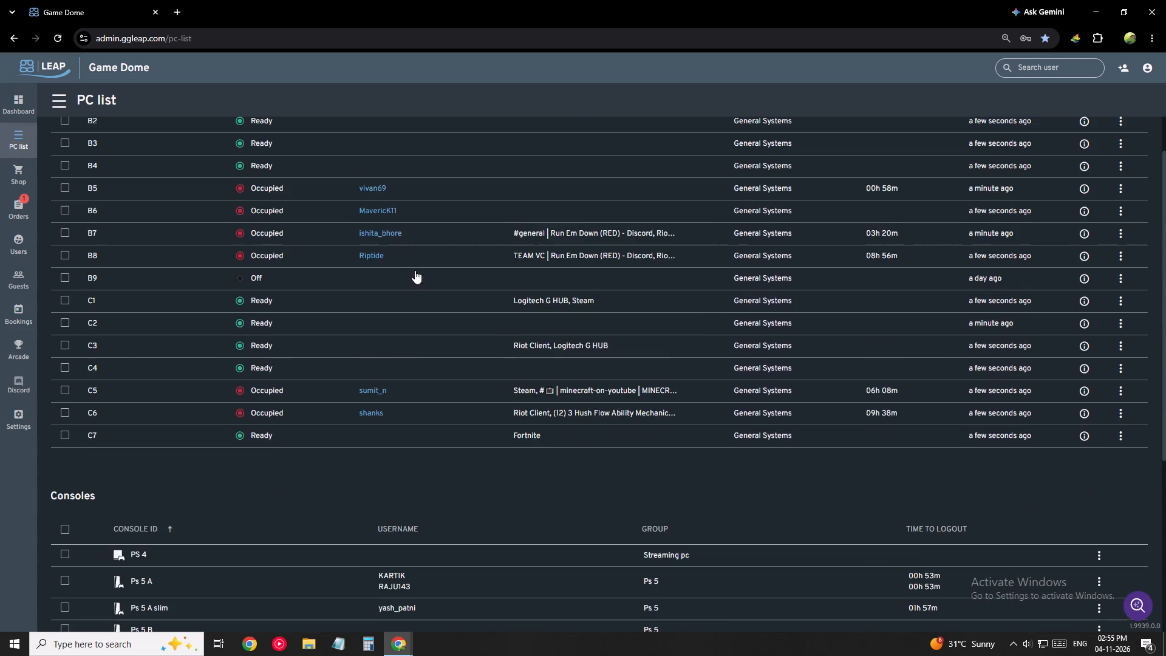
Check the occupied computers and consoles and their remaining times in the PC list.
scroll(415, 270, "down", 9)
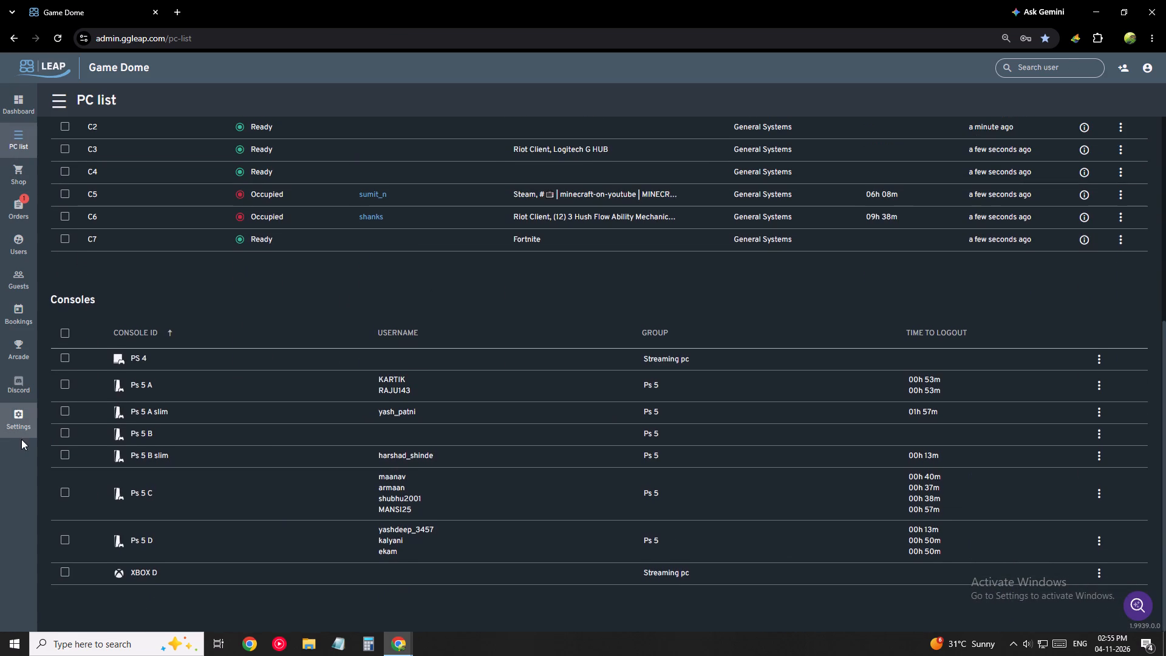
scroll(158, 394, "up", 6)
scroll(366, 423, "up", 2)
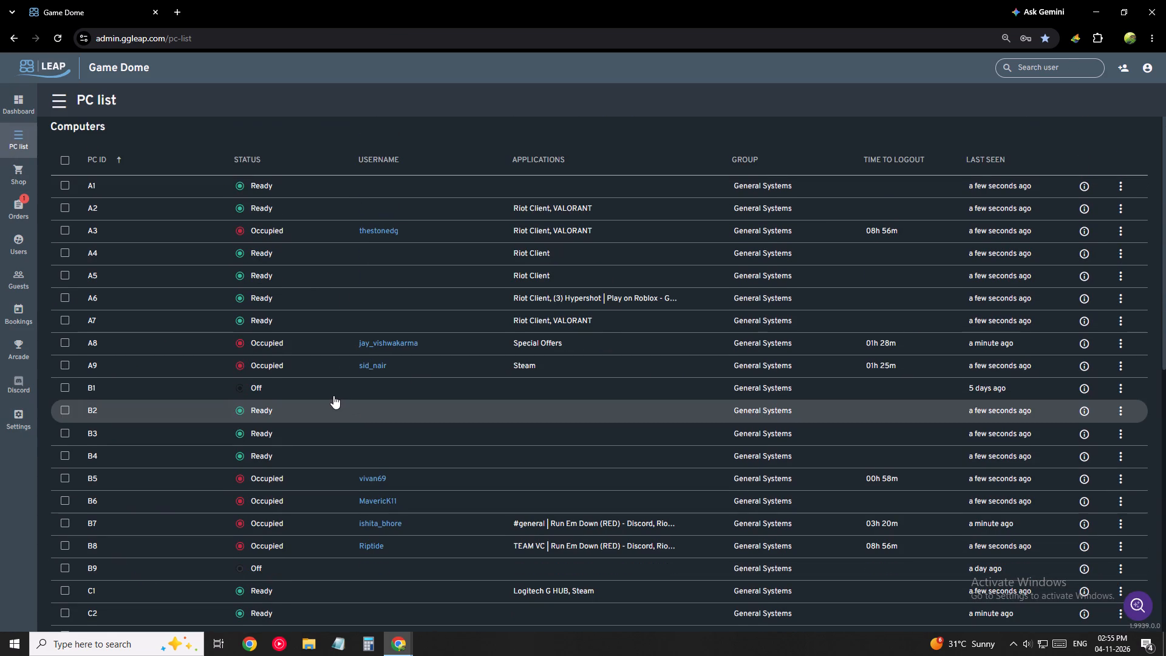
scroll(571, 392, "down", 9)
scroll(570, 397, "up", 1)
scroll(570, 397, "down", 4)
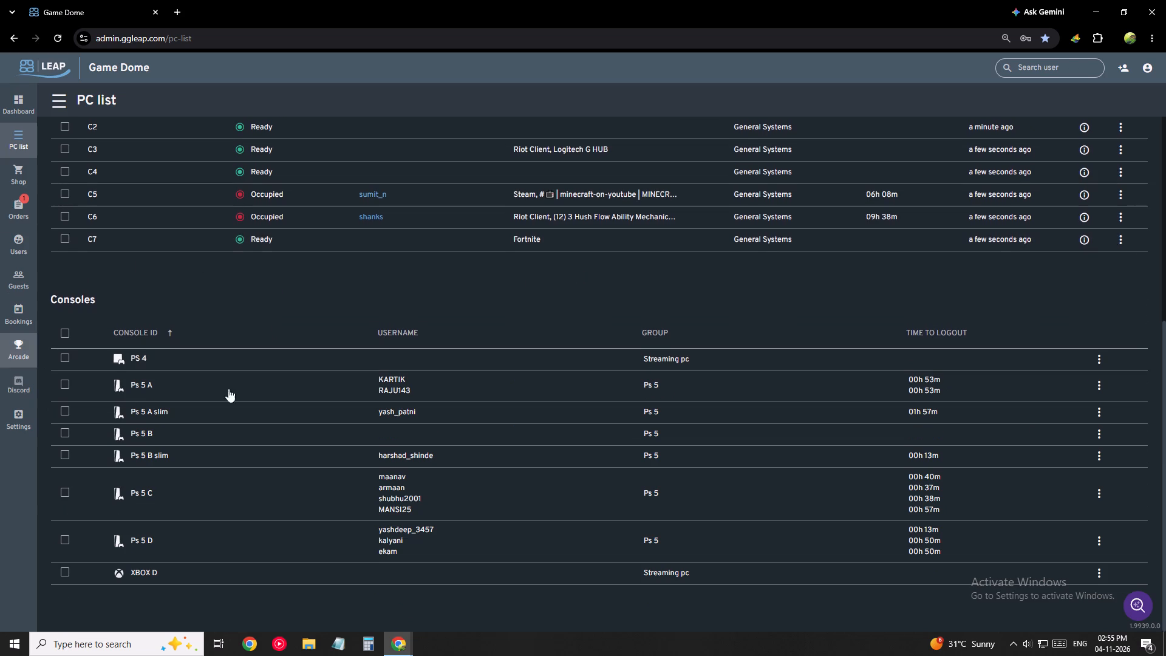
key("alt+Tab")
key("alt+Tab")
scroll(431, 304, "up", 4)
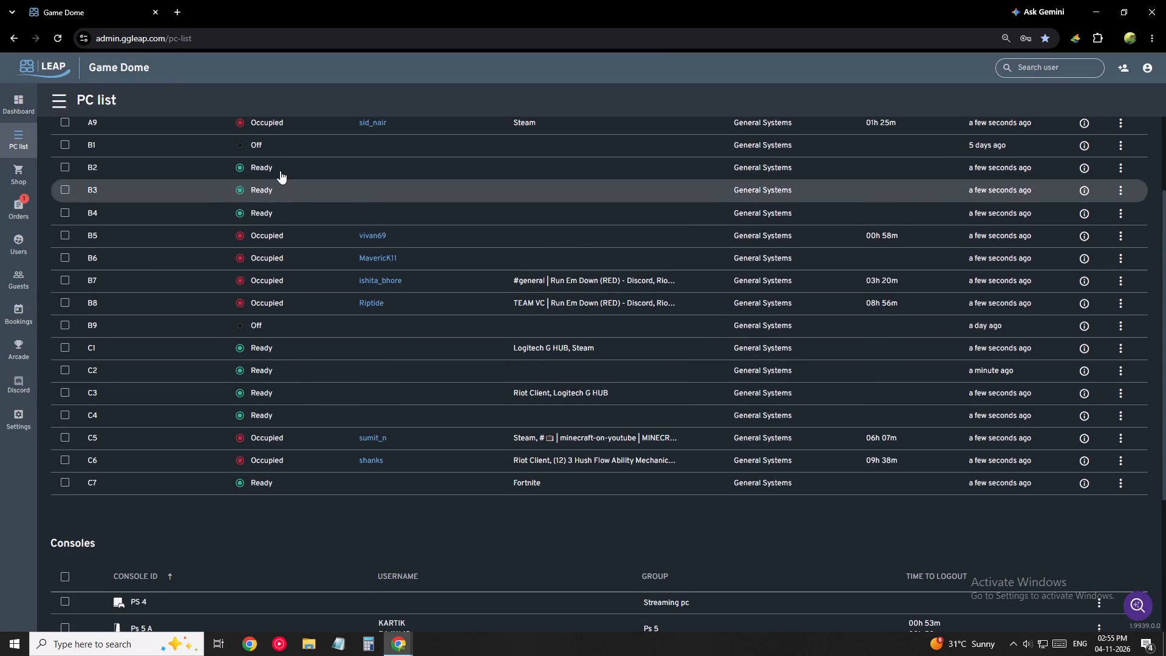
left_click(364, 309)
left_click(389, 312)
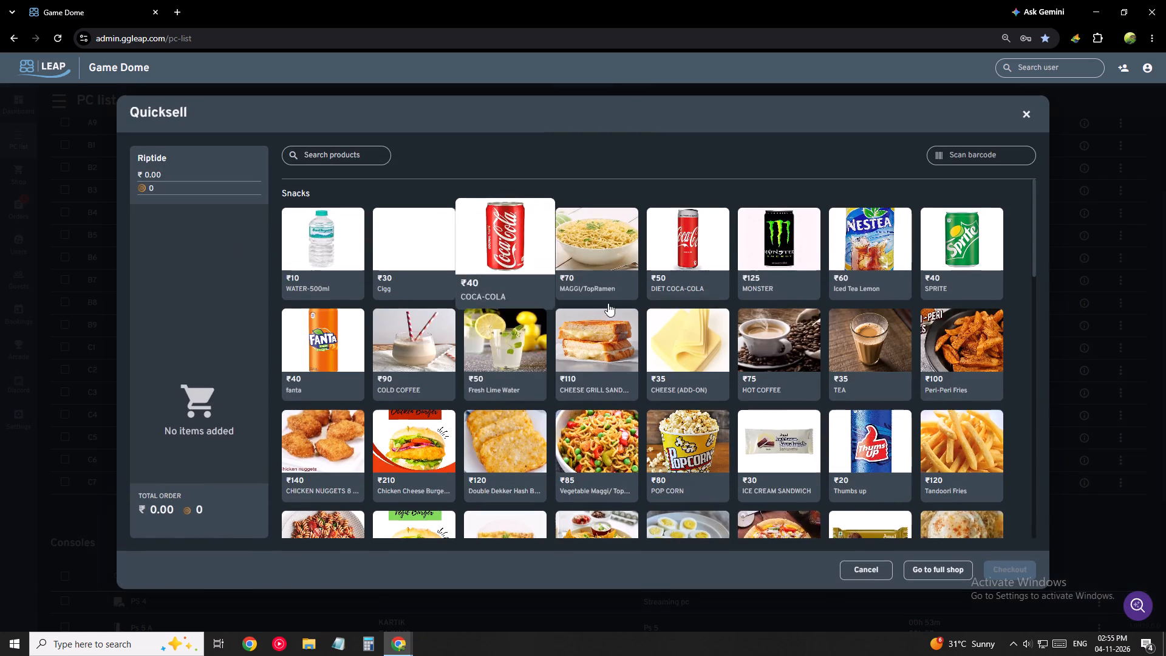
left_click(926, 571)
left_click(293, 182)
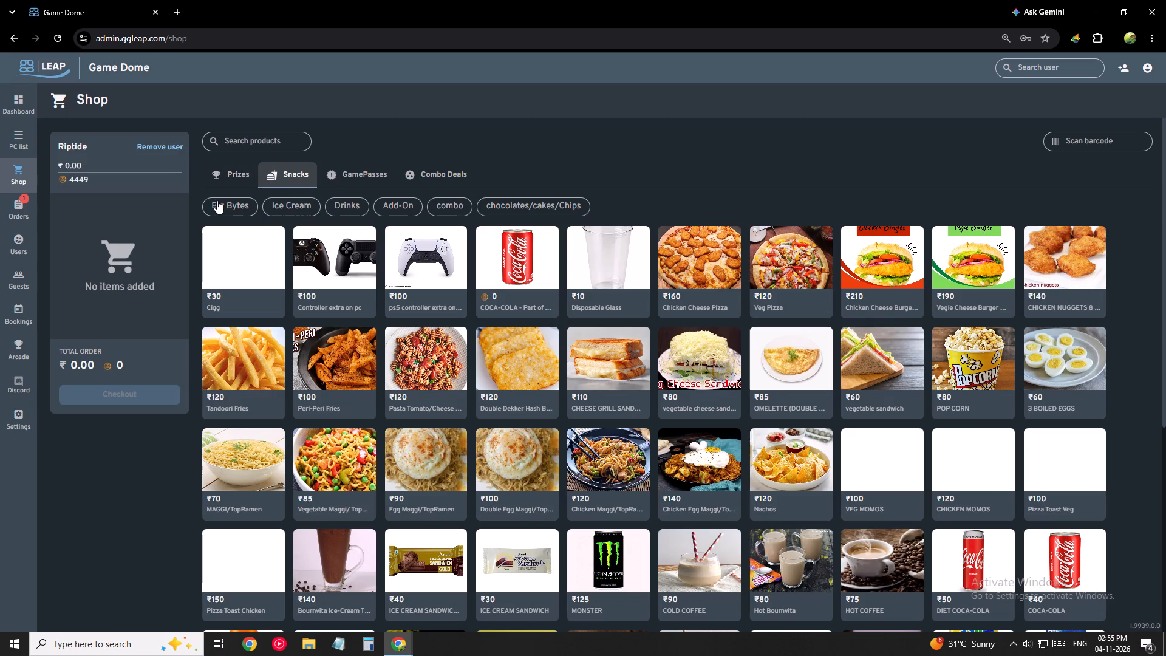
left_click(216, 200)
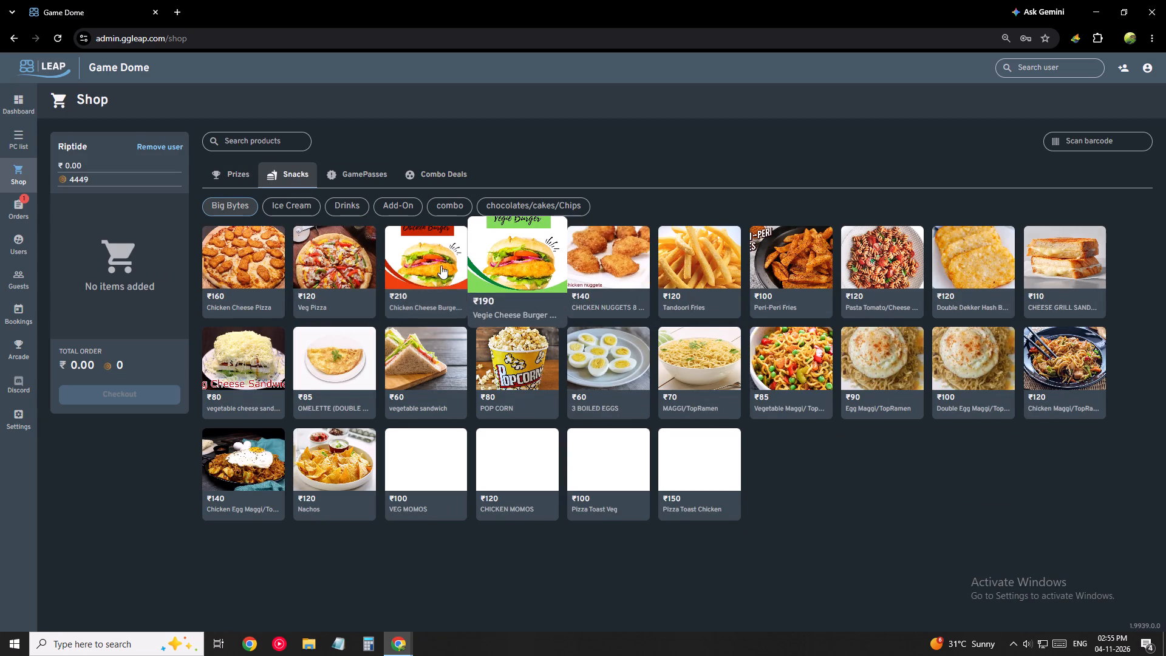
left_click_drag(440, 266, 159, 267)
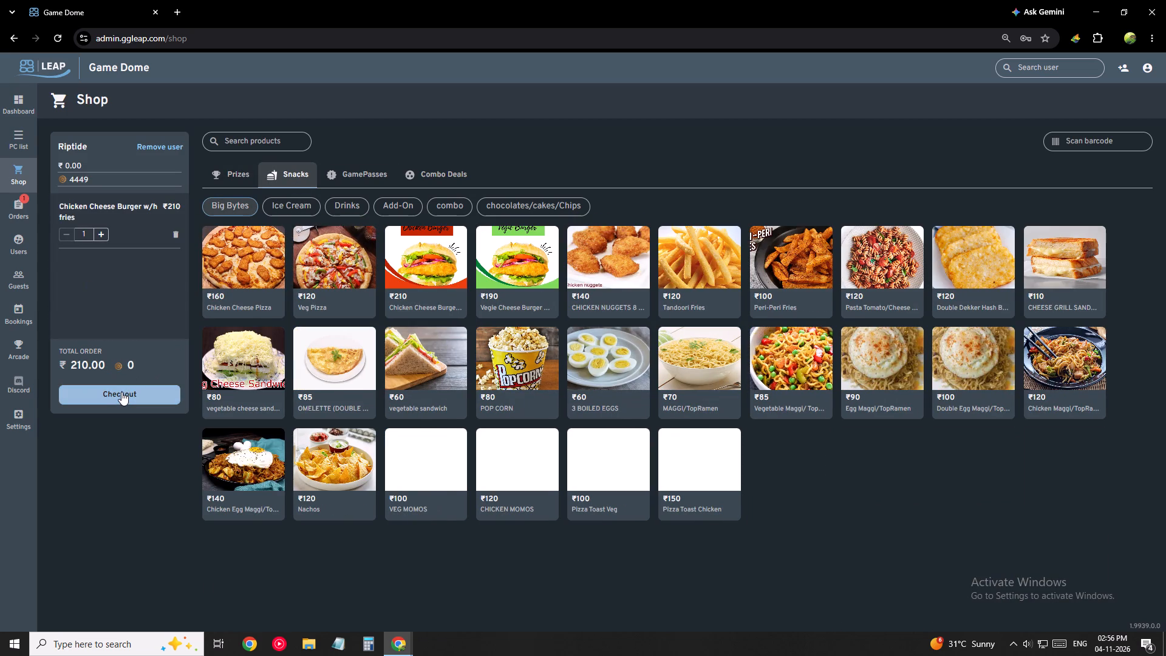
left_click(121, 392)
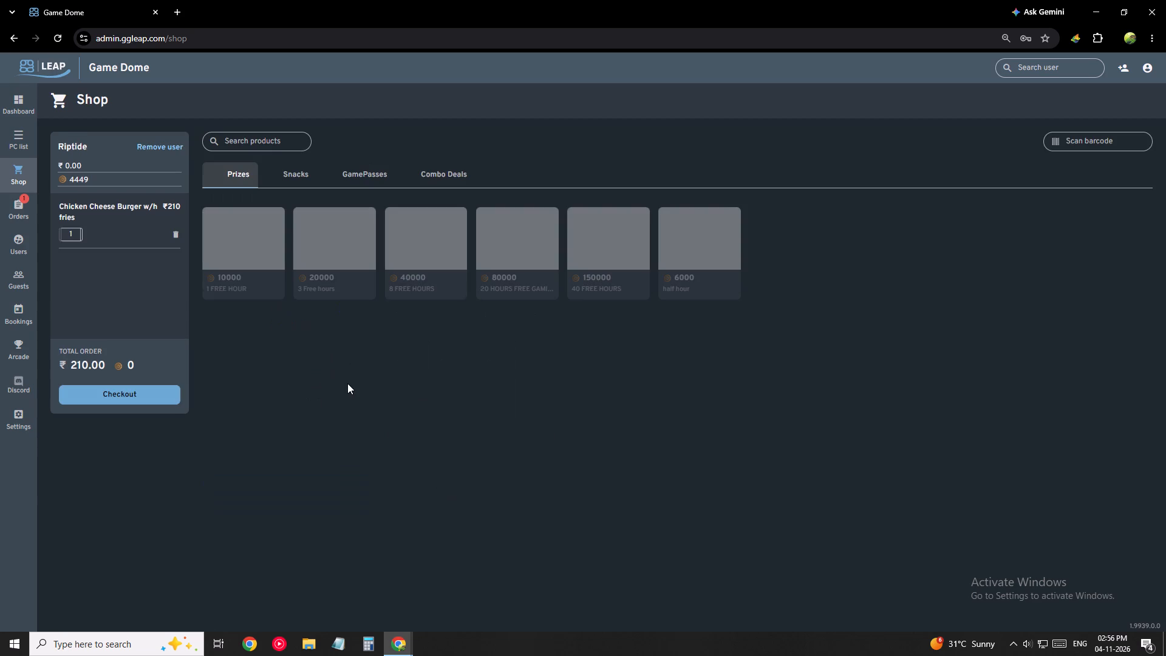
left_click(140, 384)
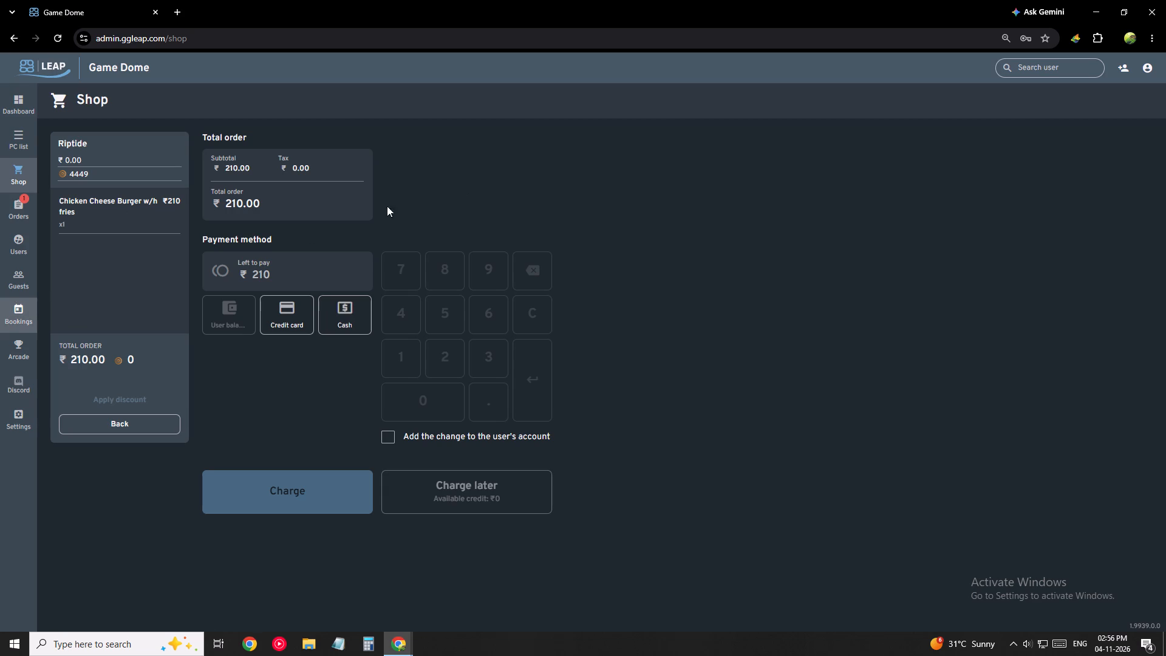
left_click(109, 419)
Add one DIET COCA-COLA and one Iced Tea Lemon to Riptide's order and charge ₹320 by credit card.
left_click(284, 179)
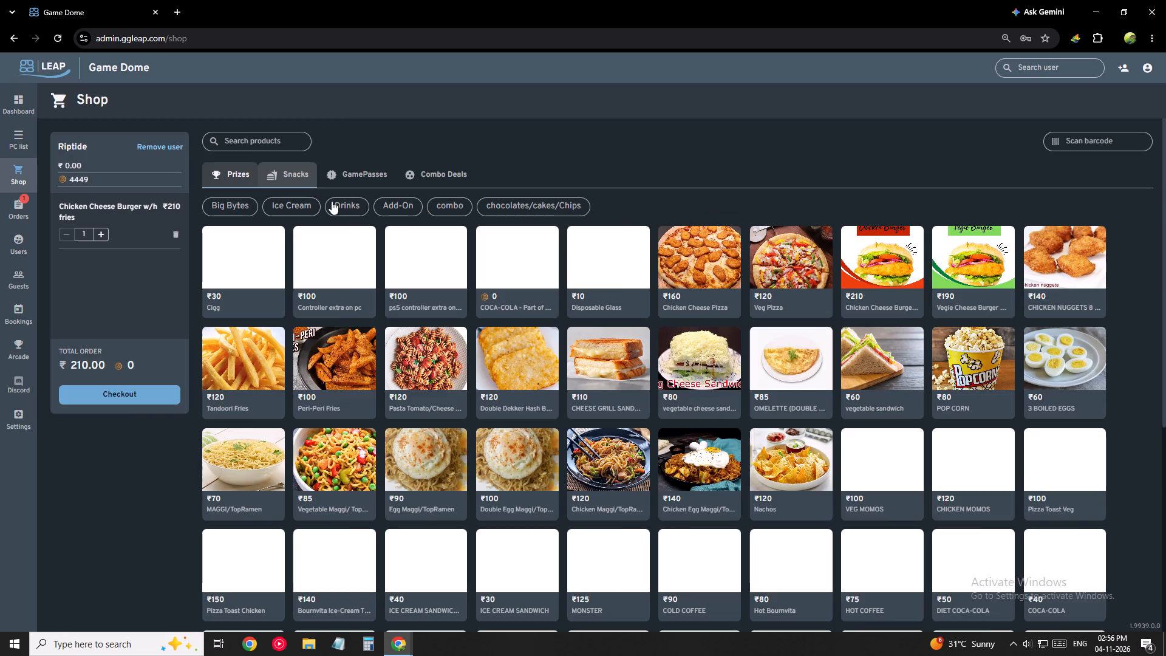
left_click(352, 210)
left_click_drag(620, 271, 129, 299)
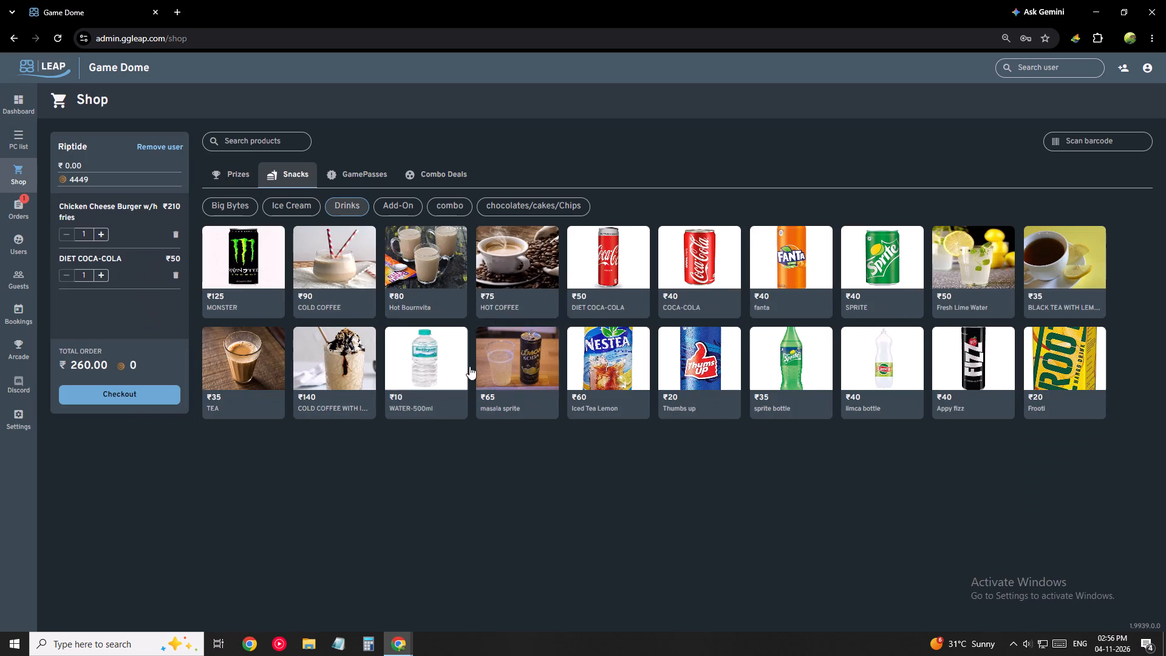
left_click_drag(613, 381, 134, 324)
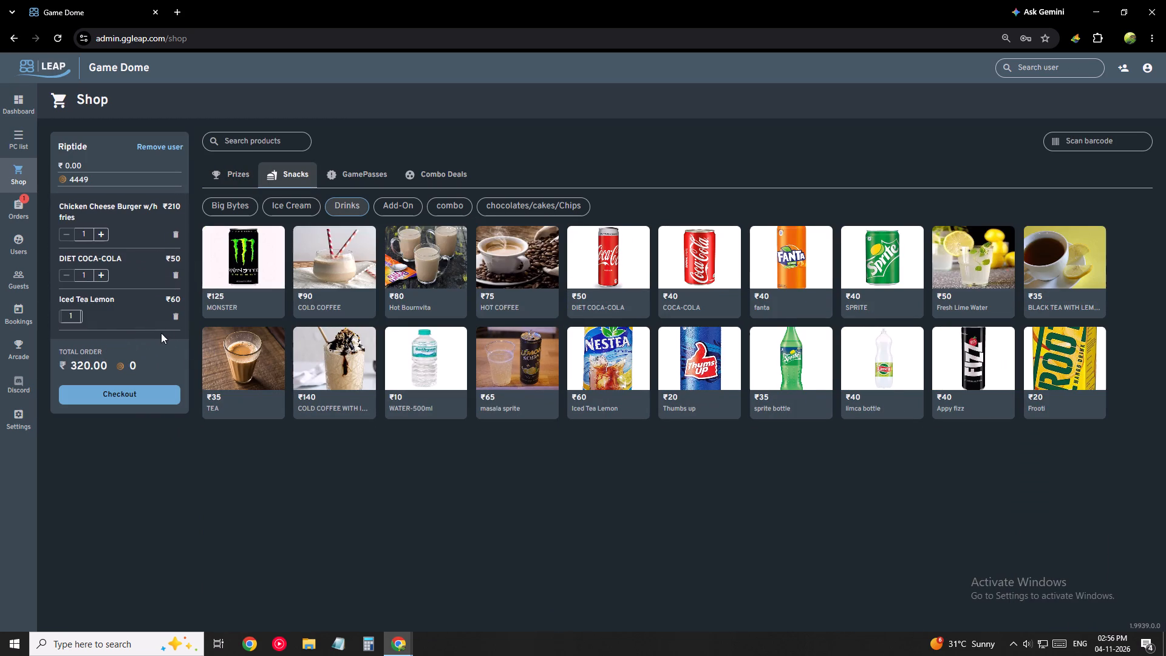
left_click(110, 391)
left_click(296, 327)
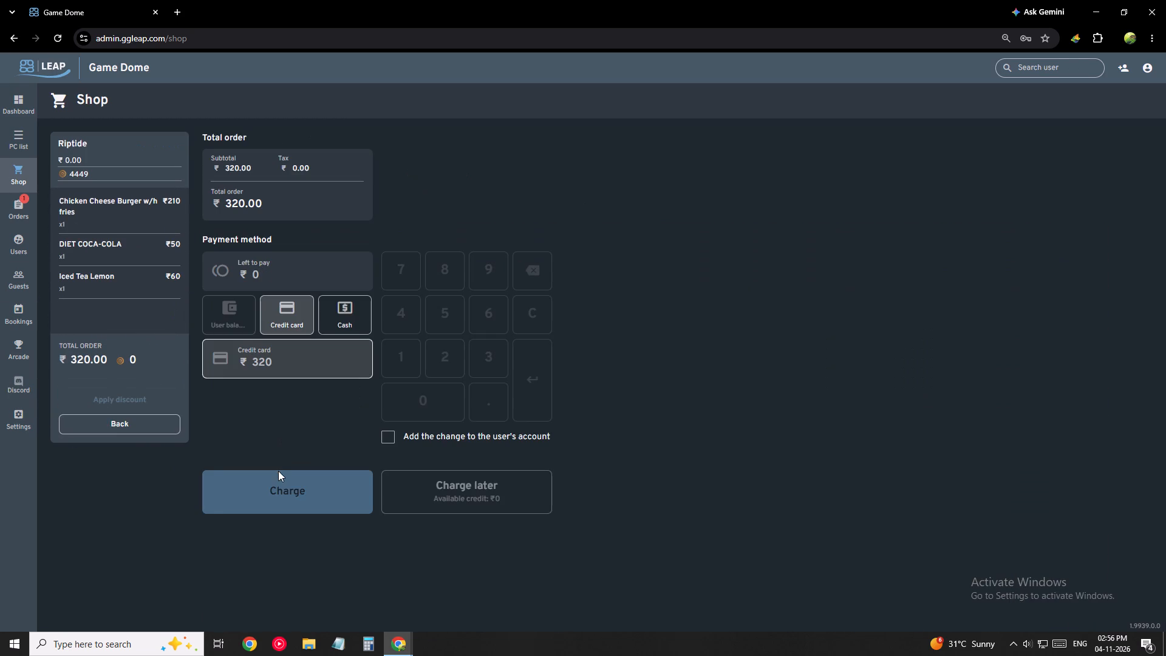
left_click(278, 471)
left_click(309, 475)
key("alt+Tab")
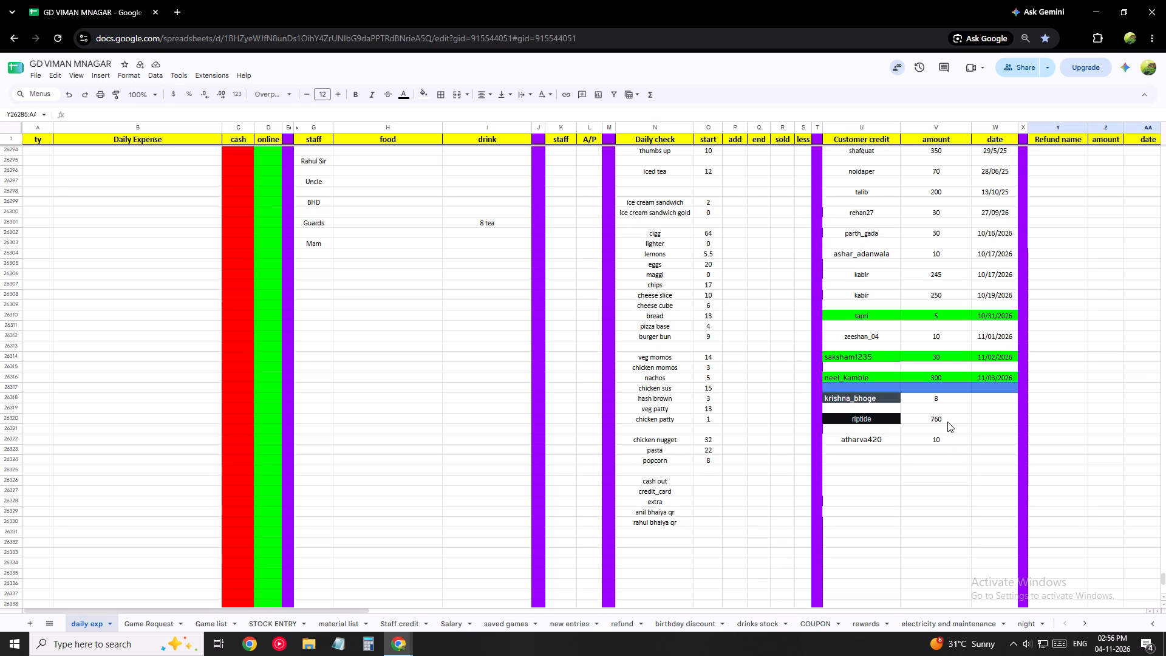
left_click(945, 419)
left_click(946, 433)
left_click(946, 427)
type("320")
key("Return")
key("Up")
key("shift+Up")
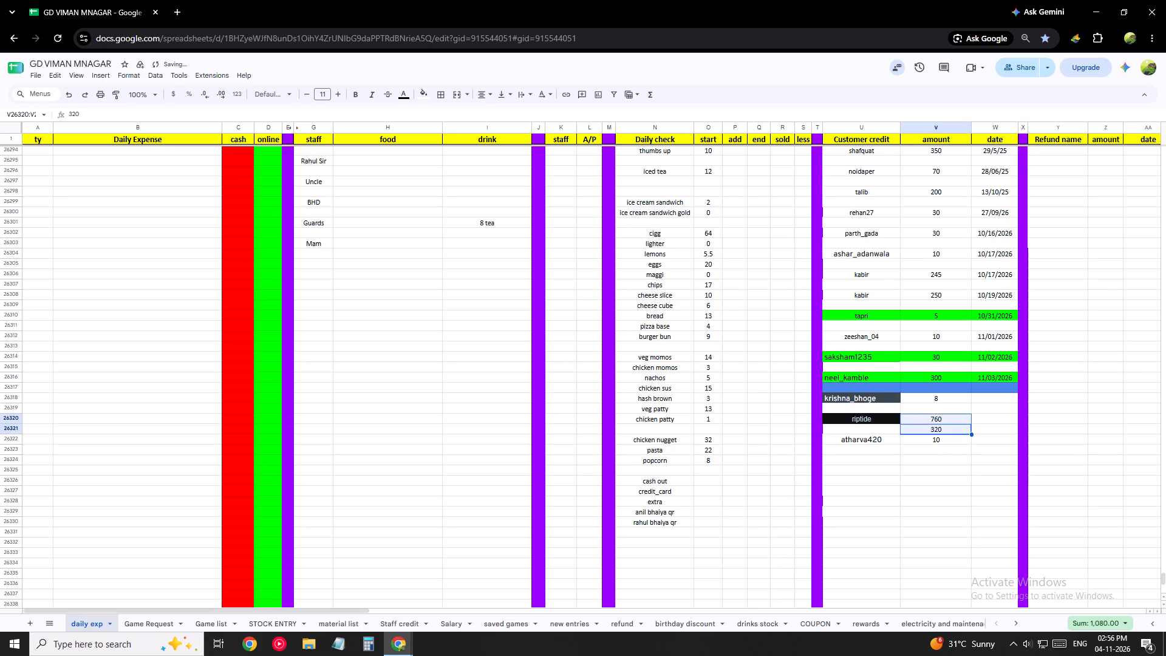
key("Delete")
key("Up")
type("1080")
key("Return")
Switch back to the Game Dome admin site and log in again with the saved credentials.
key("alt+Tab")
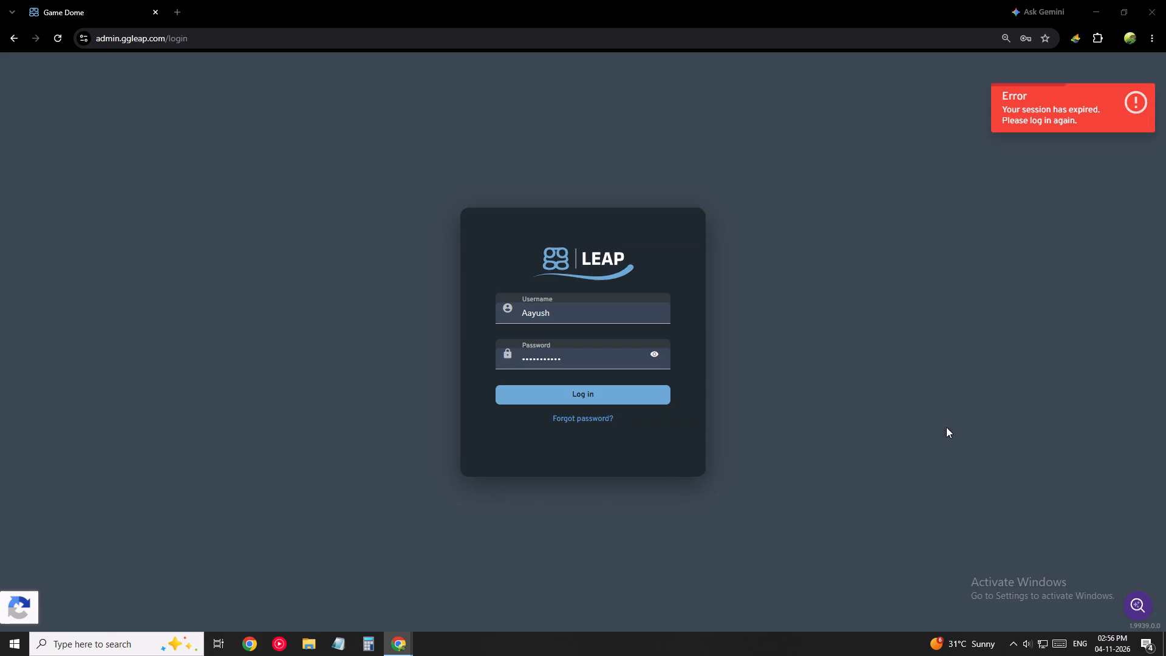
left_click(567, 403)
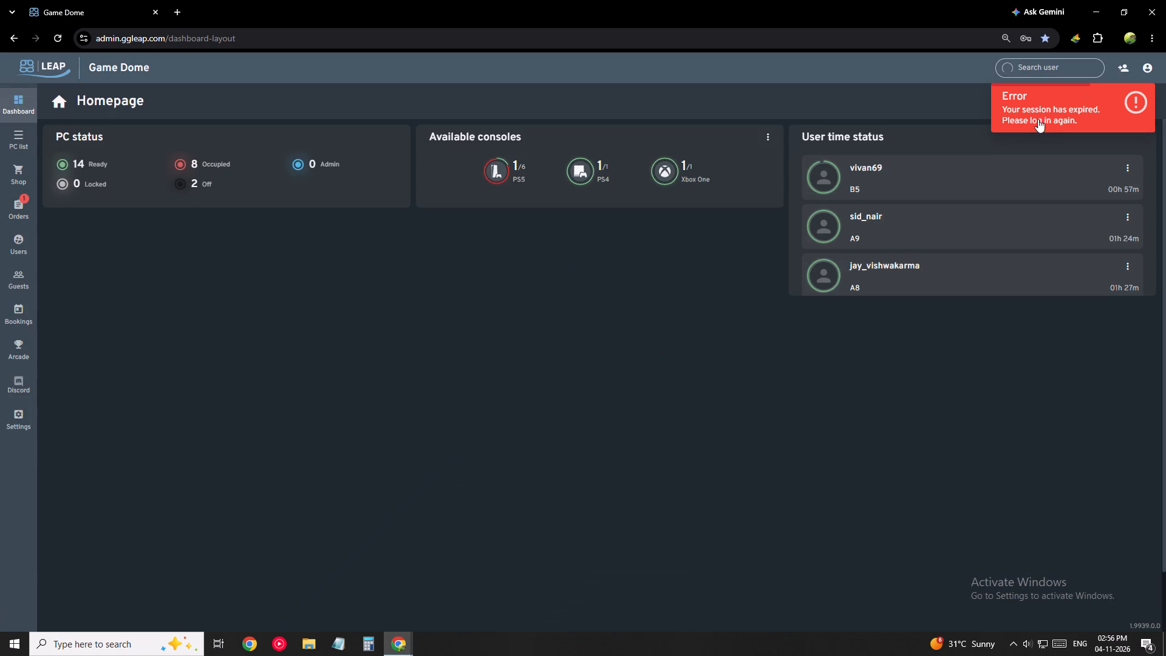
Open the PC list and check the status of the computers and consoles.
left_click(0, 138)
scroll(637, 368, "down", 10)
scroll(500, 538, "up", 1)
scroll(498, 541, "down", 4)
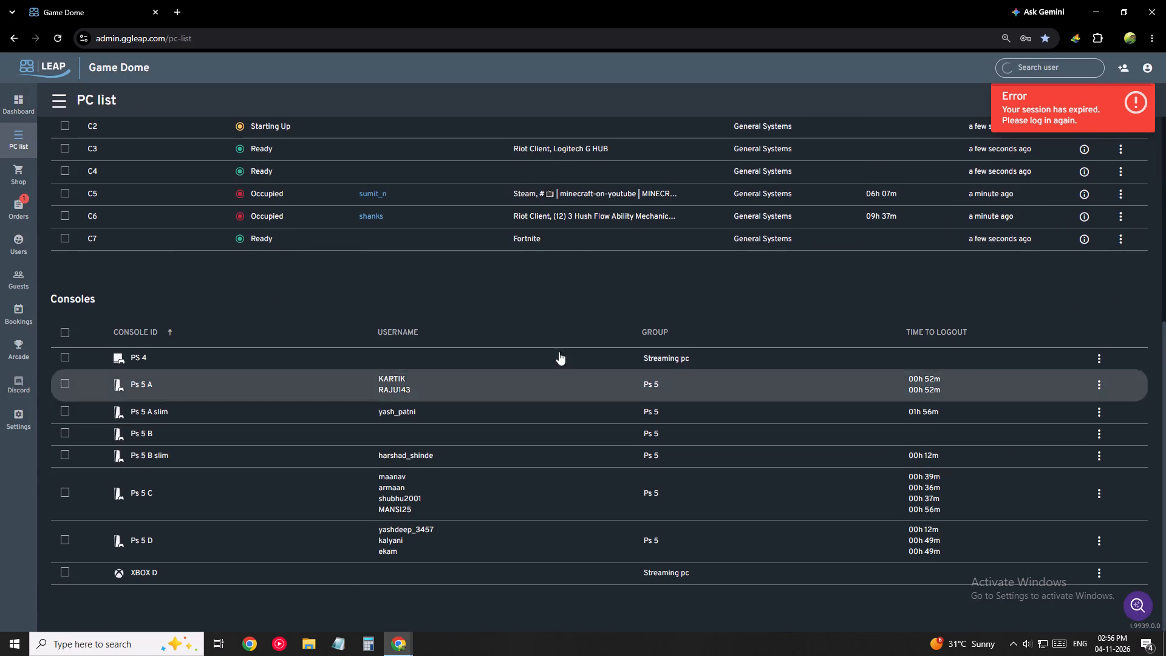